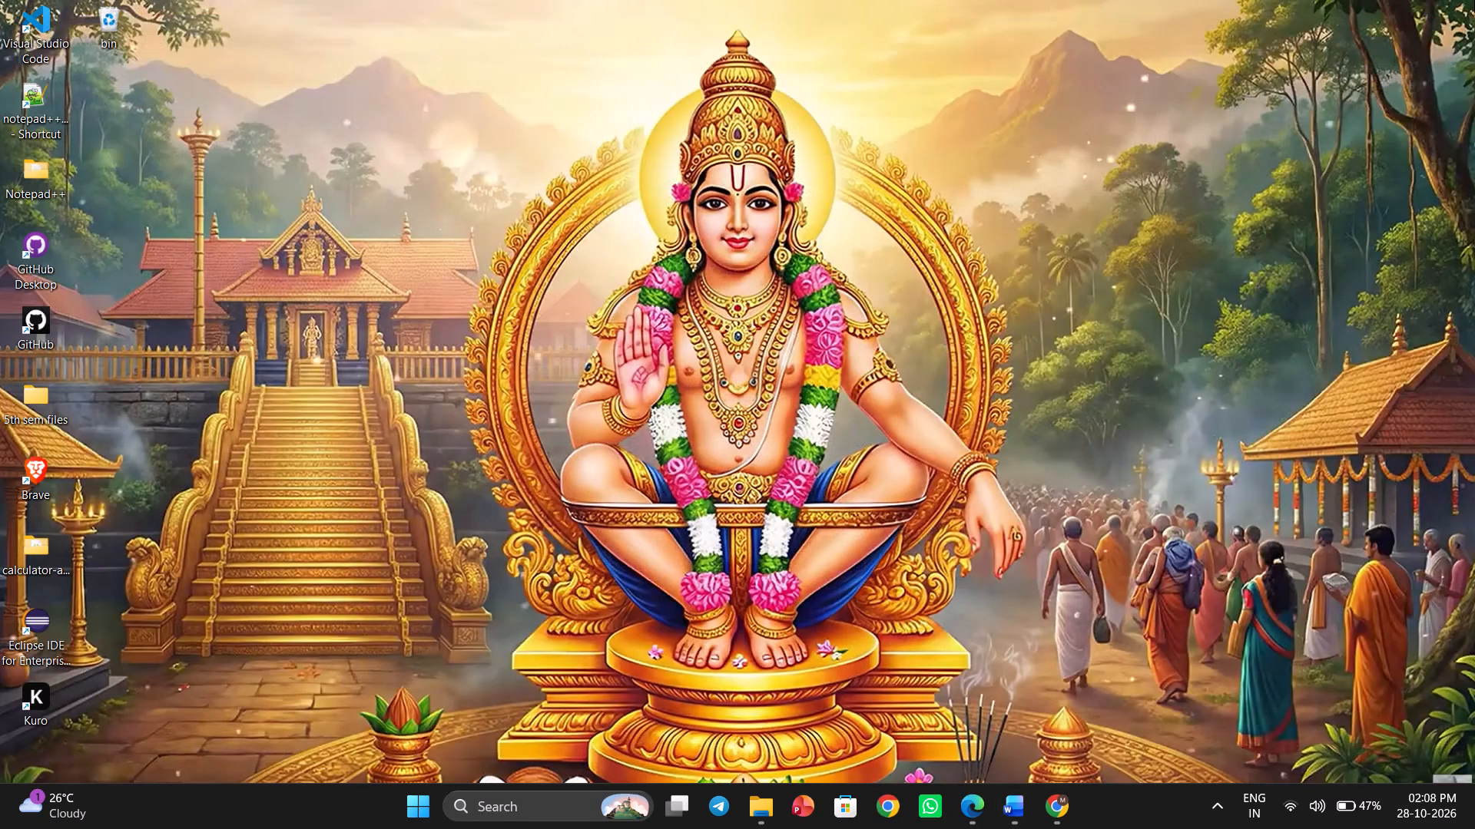
Open the document ESDD AAT-I.docx from the AAT-1 folder in File Explorer.
left_click(747, 805)
left_click(750, 803)
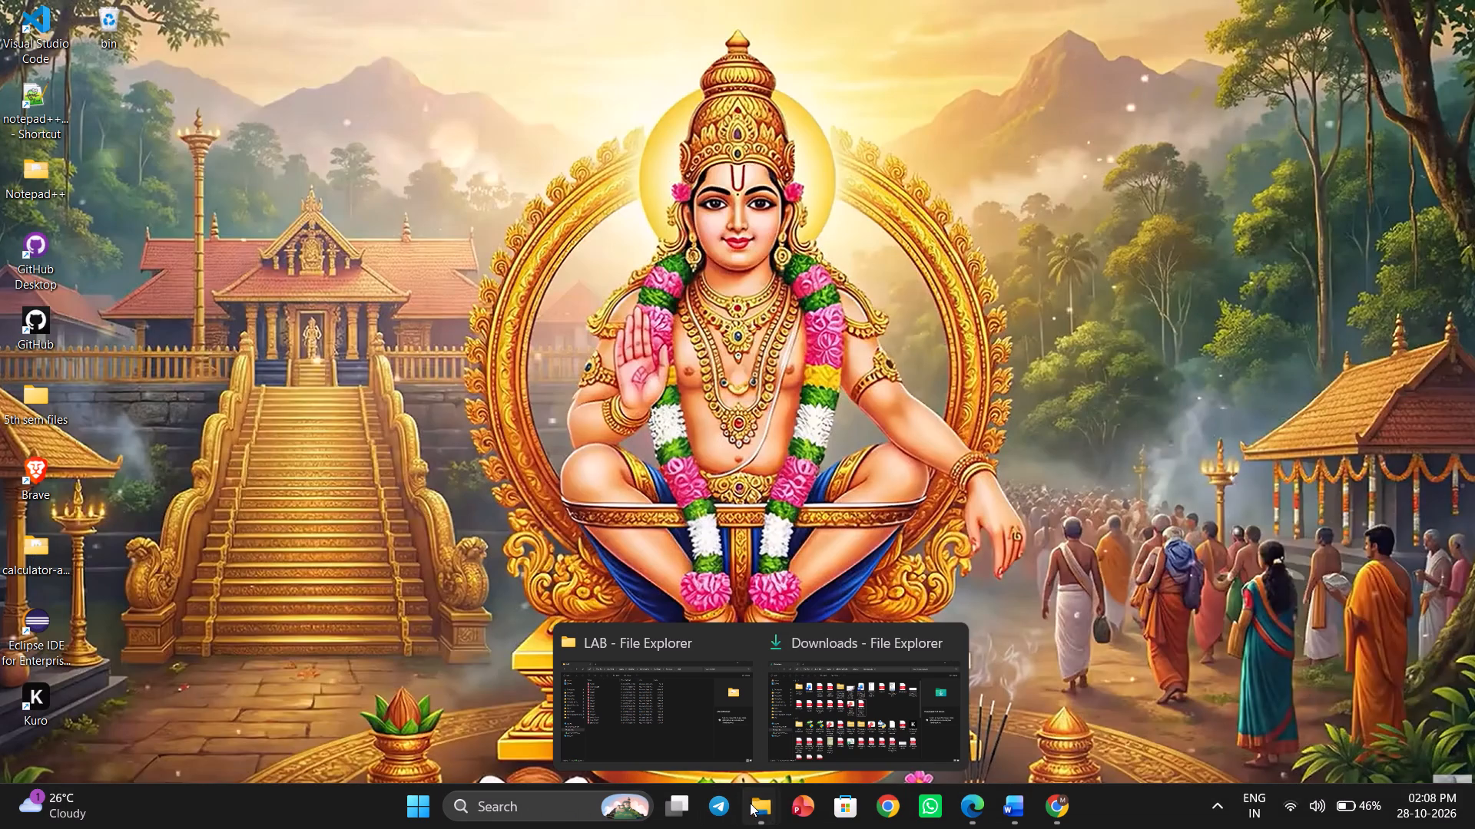
left_click(790, 748)
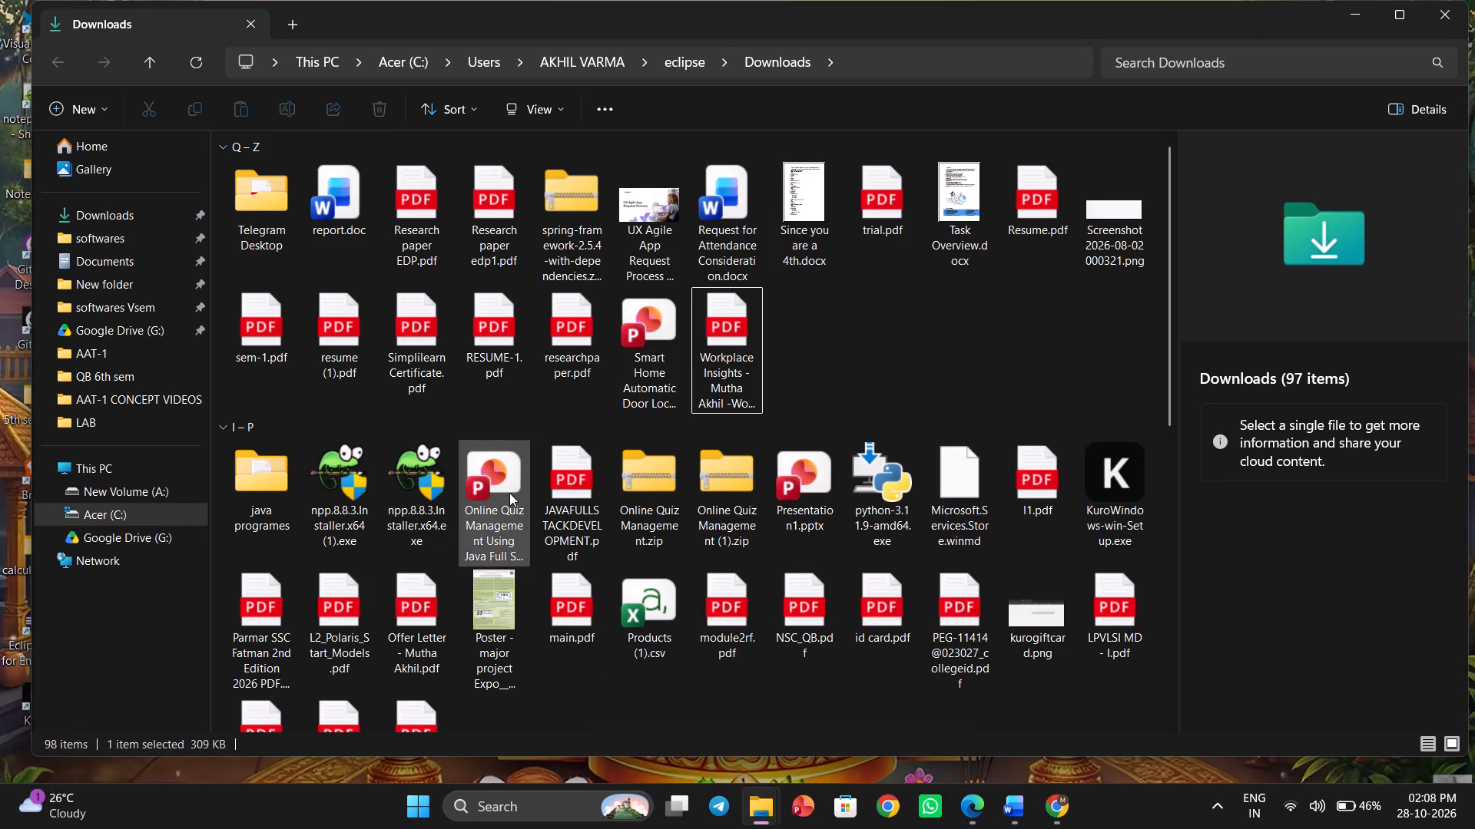
double_click(152, 401)
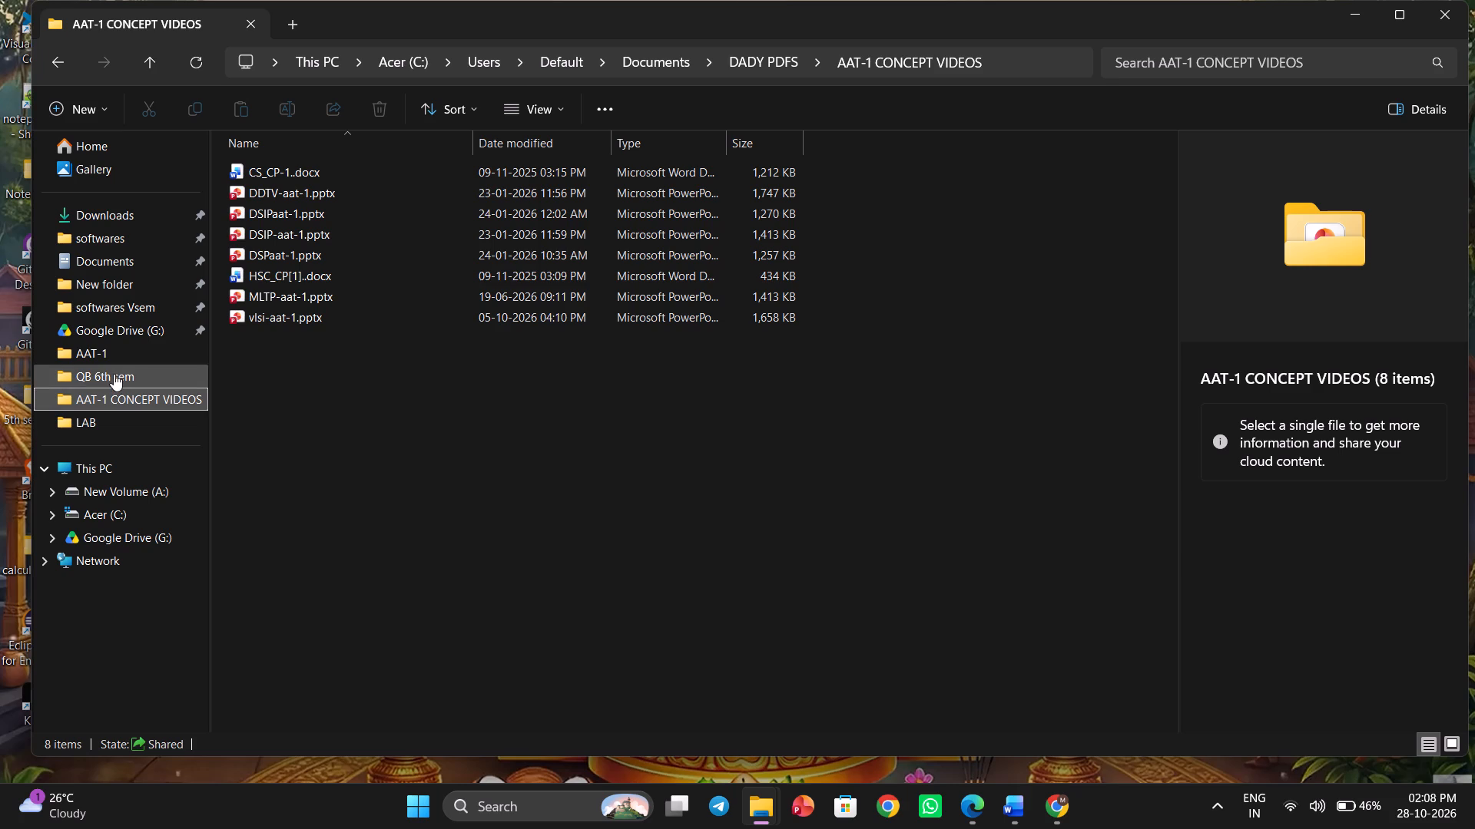
double_click(126, 348)
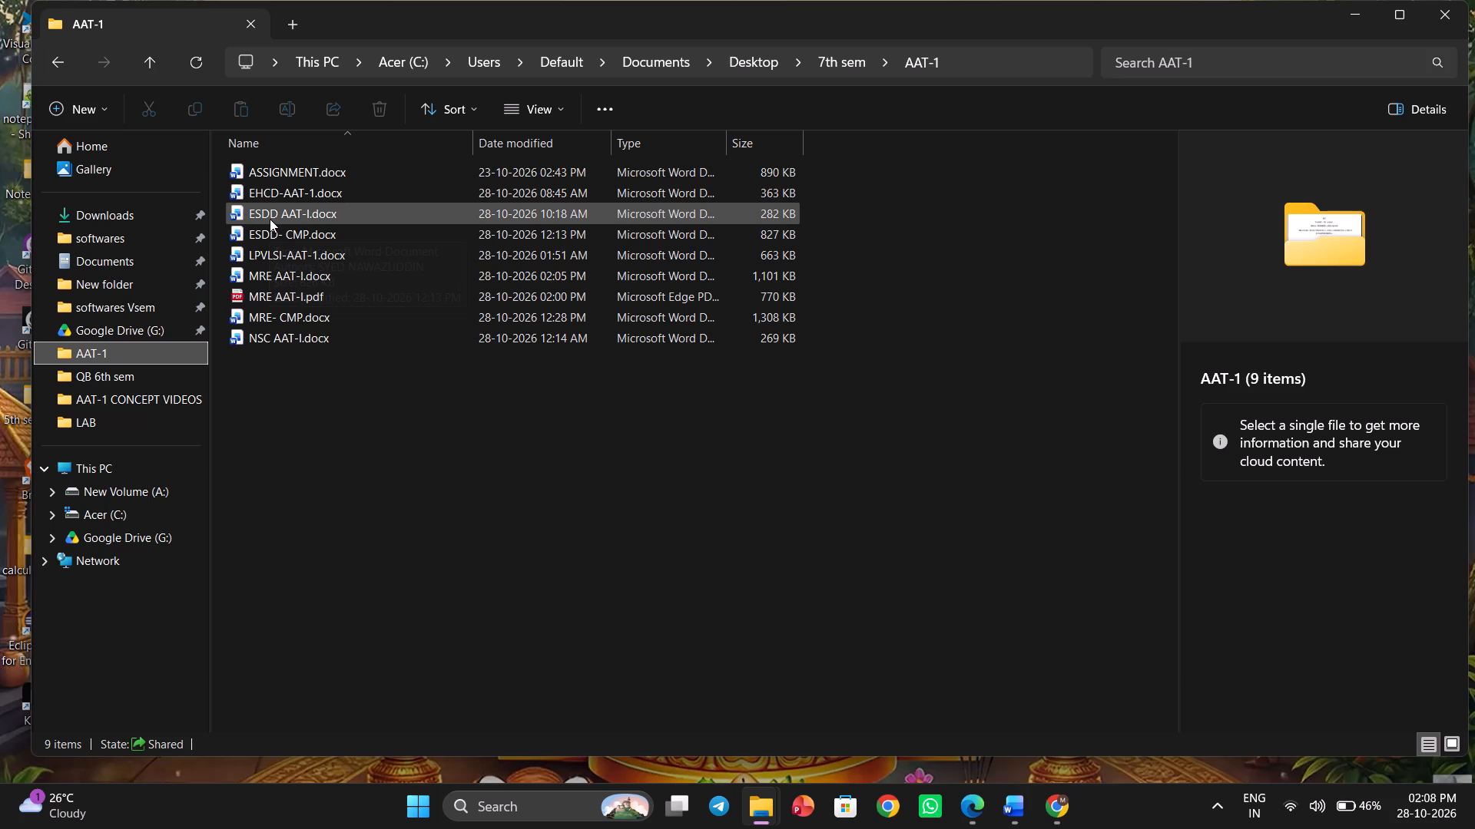
double_click(270, 220)
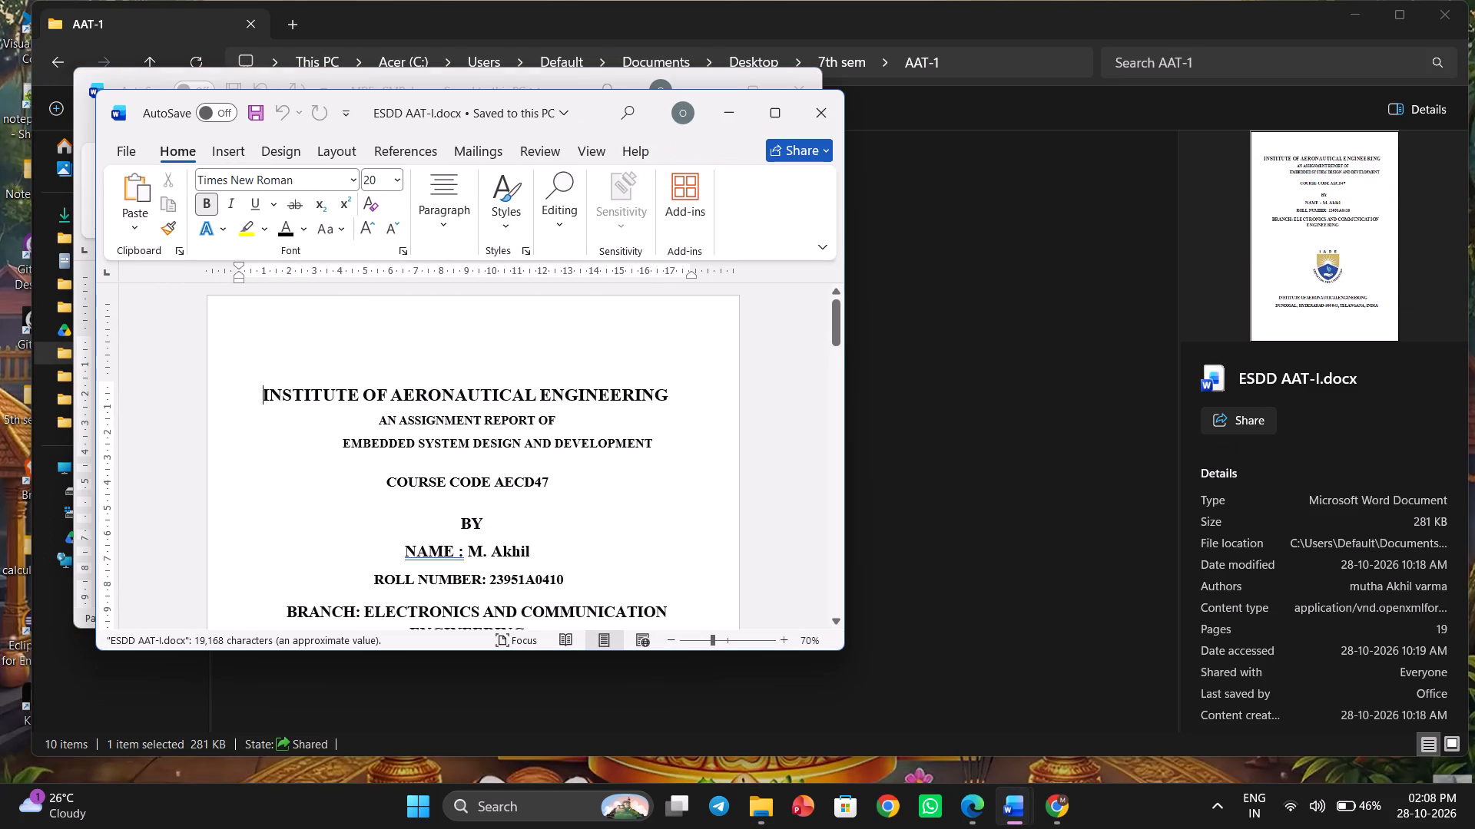
Switch to the already open ASSIGNMENT.docx, skim through its pages, and close it.
left_click(916, 215)
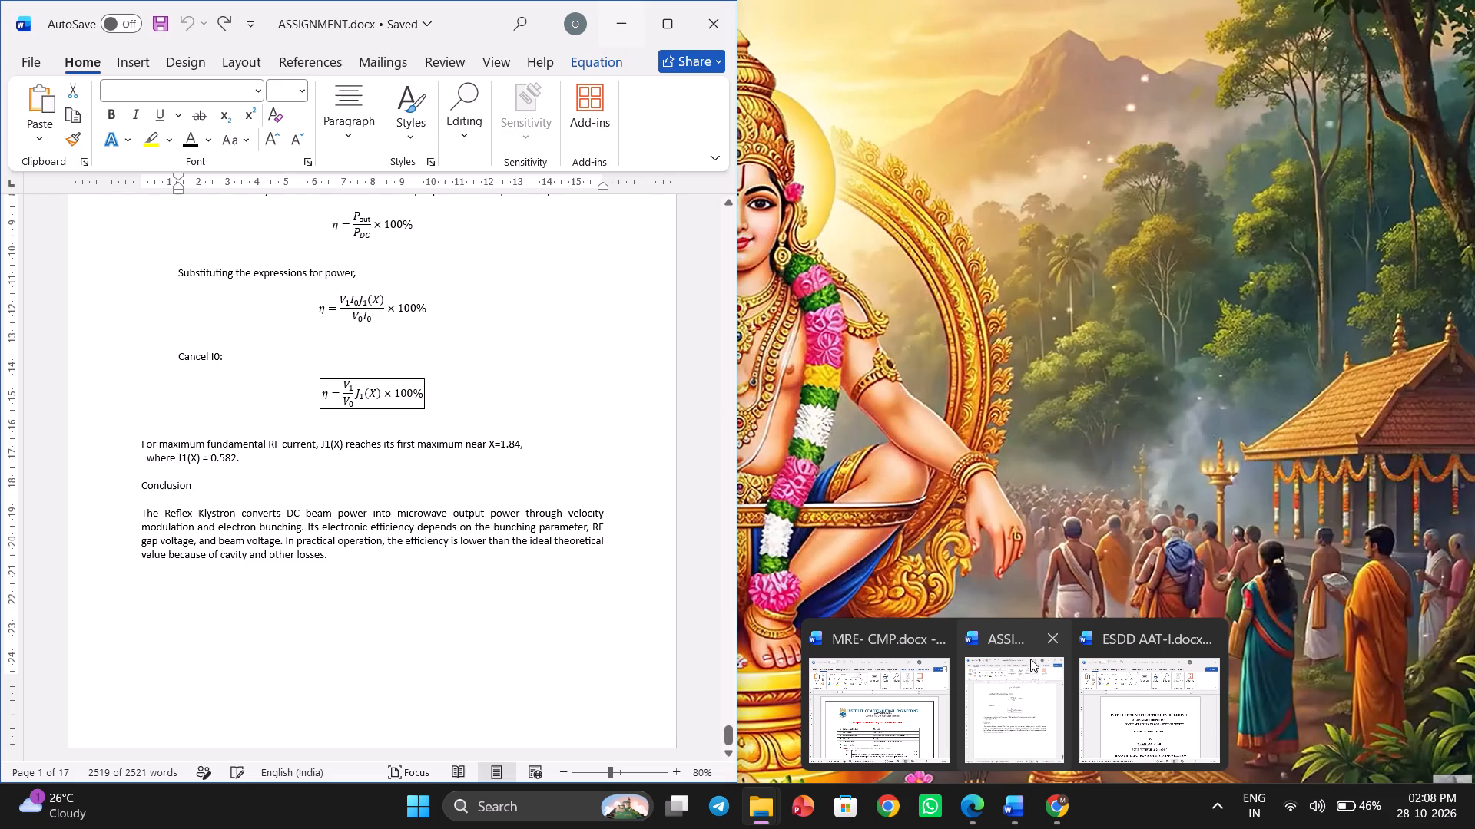
left_click(992, 719)
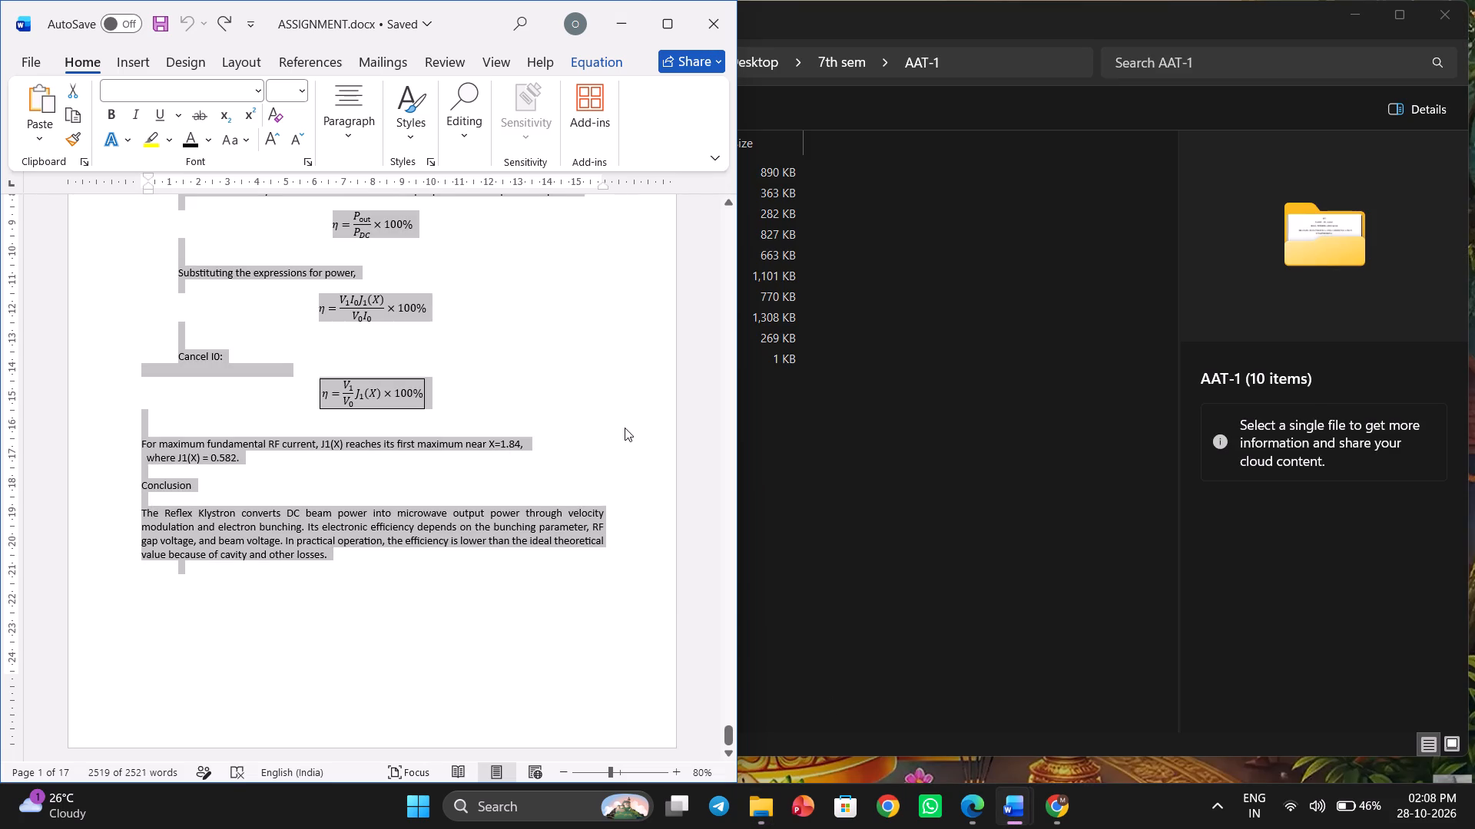
scroll(625, 428, "up", 20)
scroll(625, 428, "up", 20)
scroll(625, 428, "up", 20)
scroll(625, 428, "up", 2)
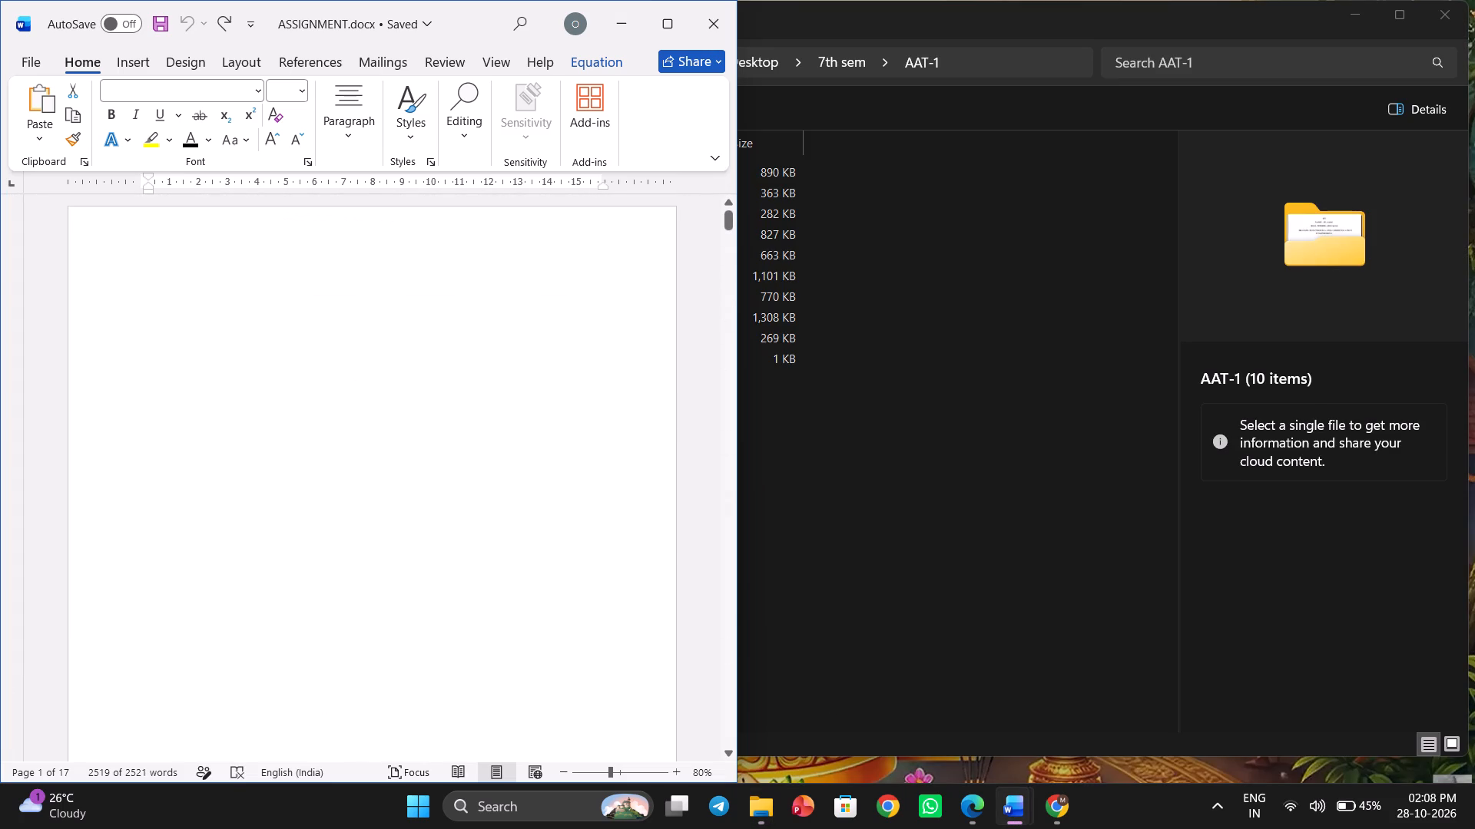
scroll(625, 428, "up", 1)
scroll(625, 428, "down", 1)
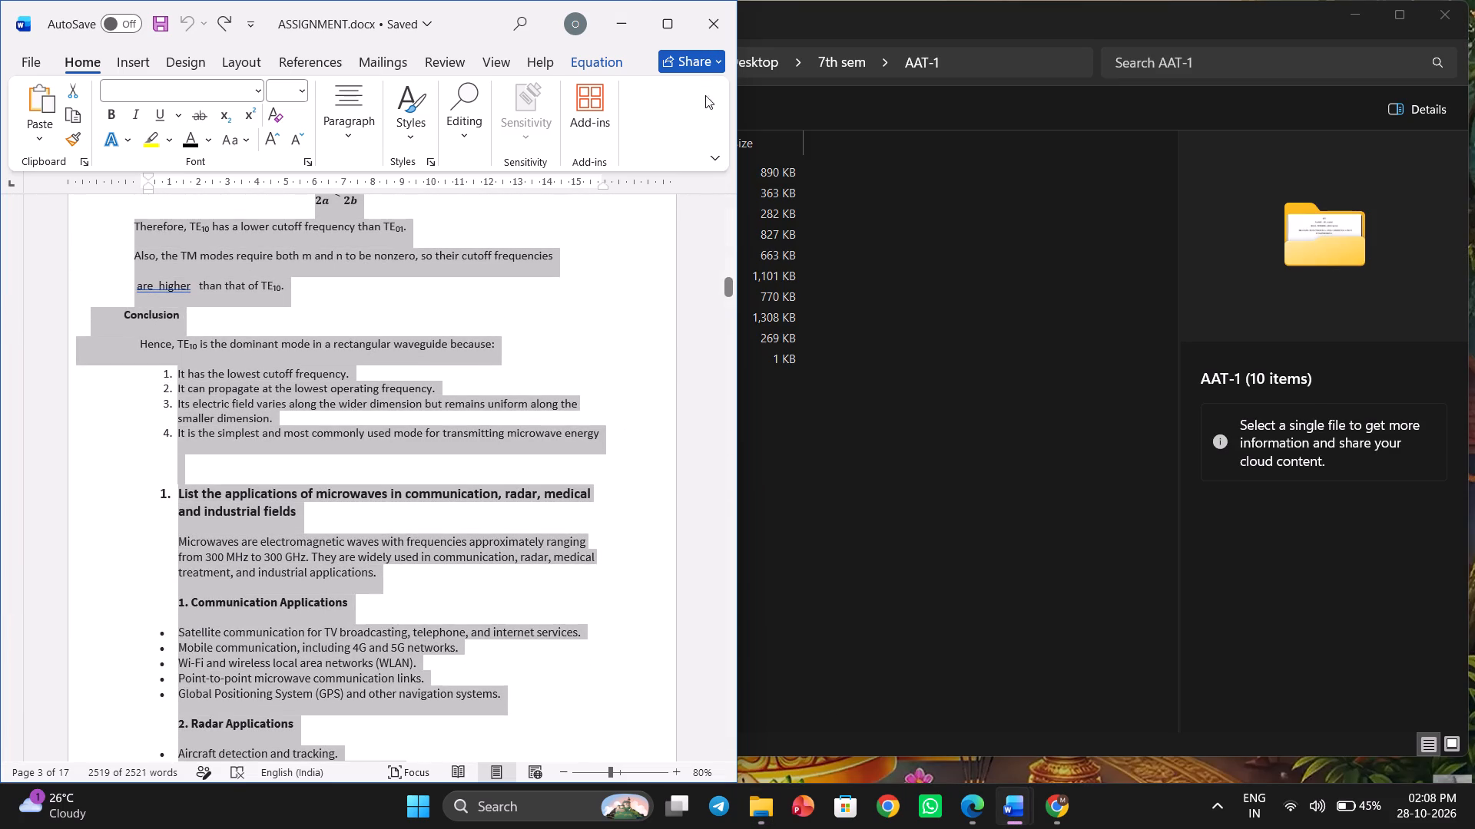
left_click(713, 24)
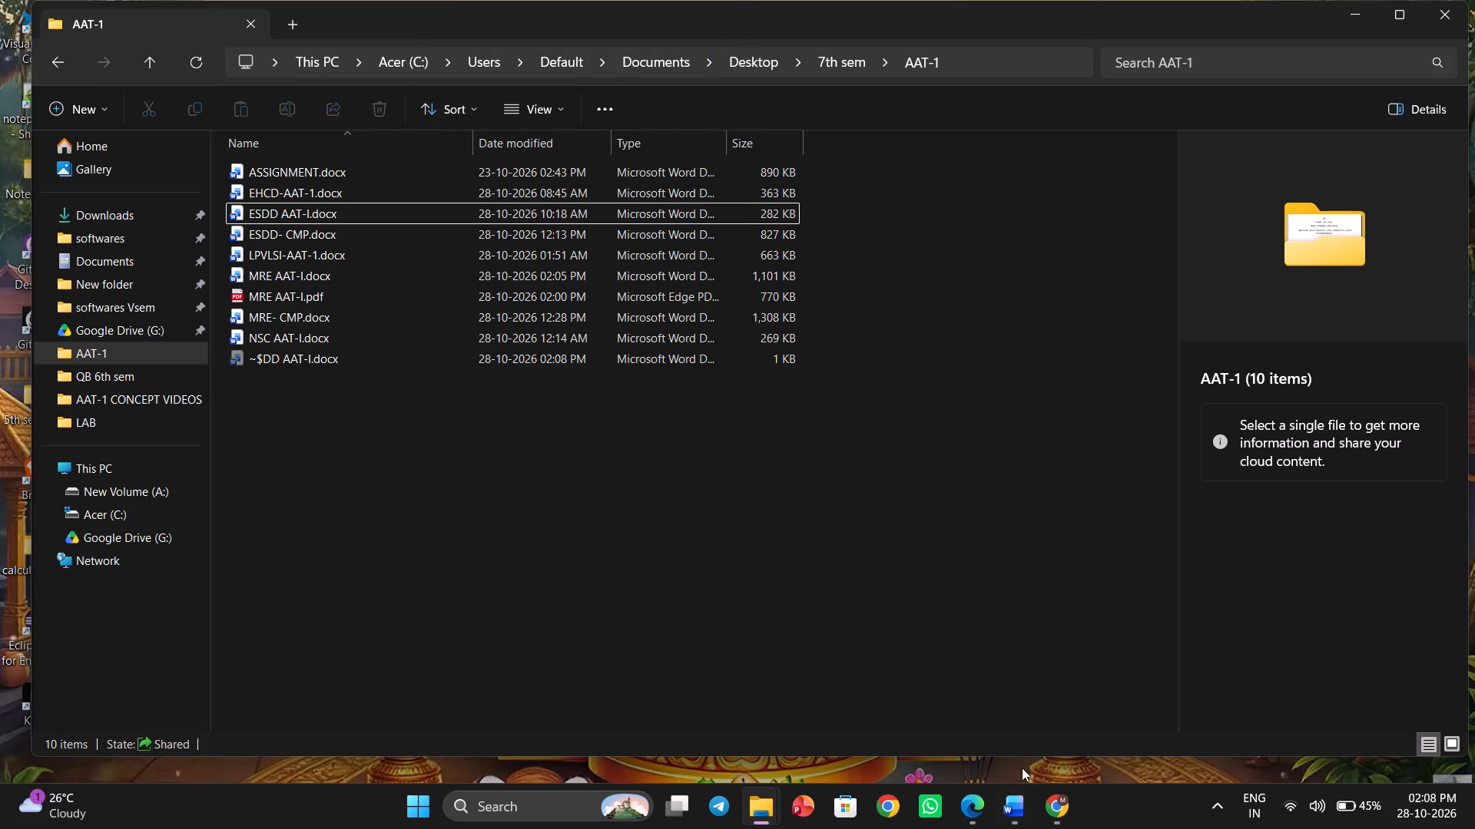
Bring the ESDD AAT-I.docx window to the front and maximize it.
left_click(1072, 725)
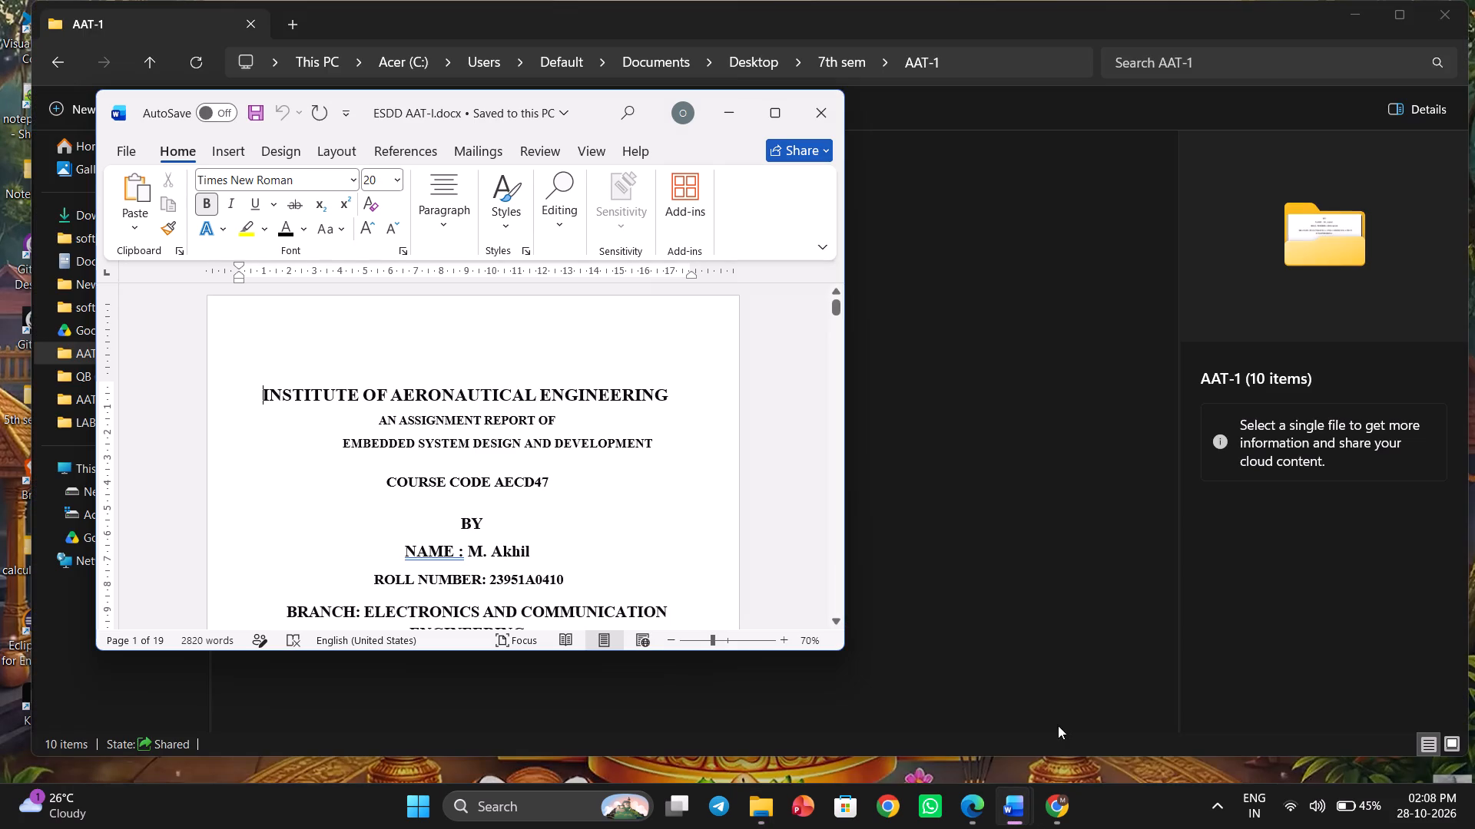
left_click(1117, 695)
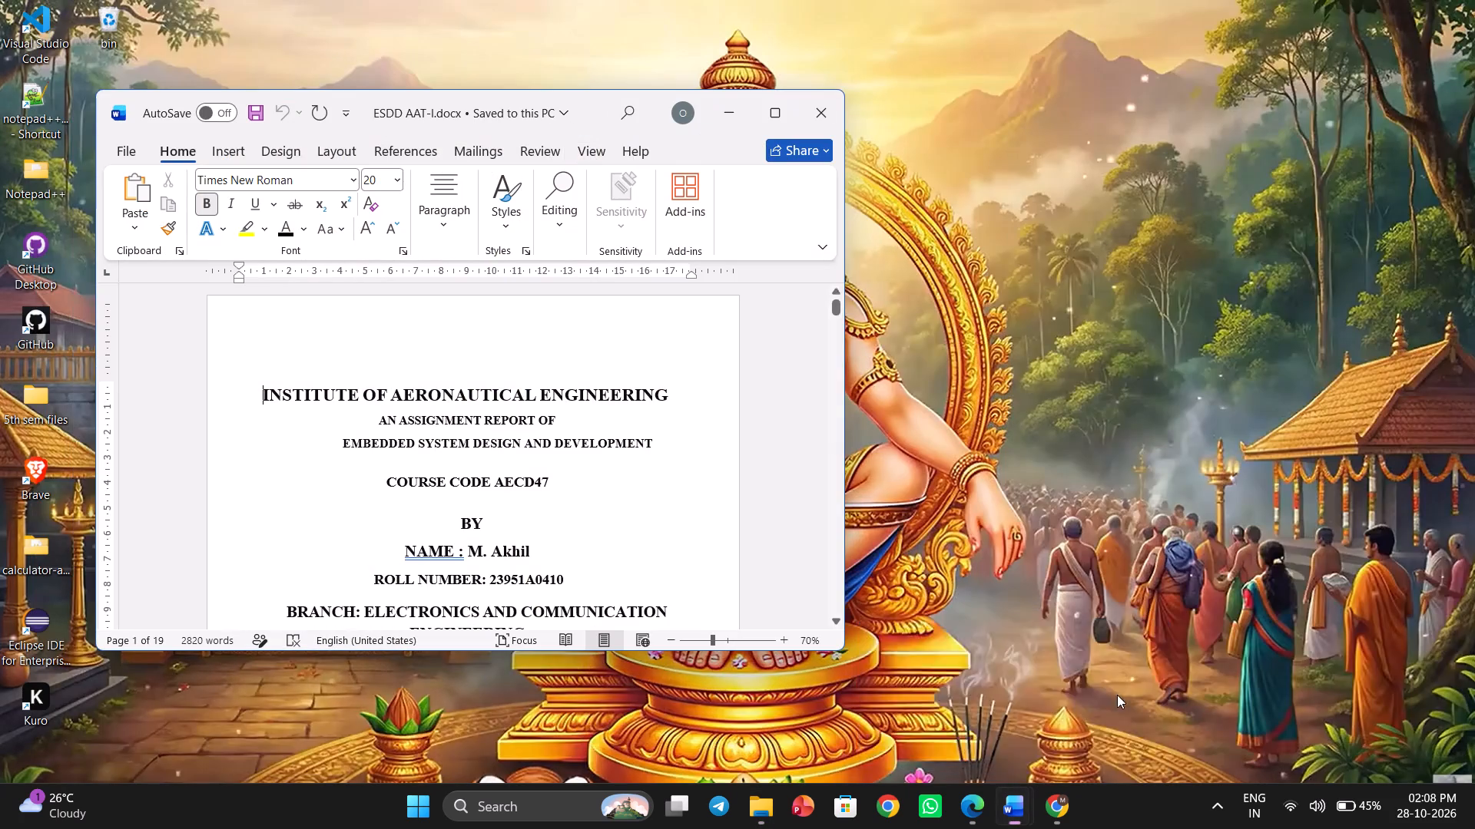
left_click(791, 109)
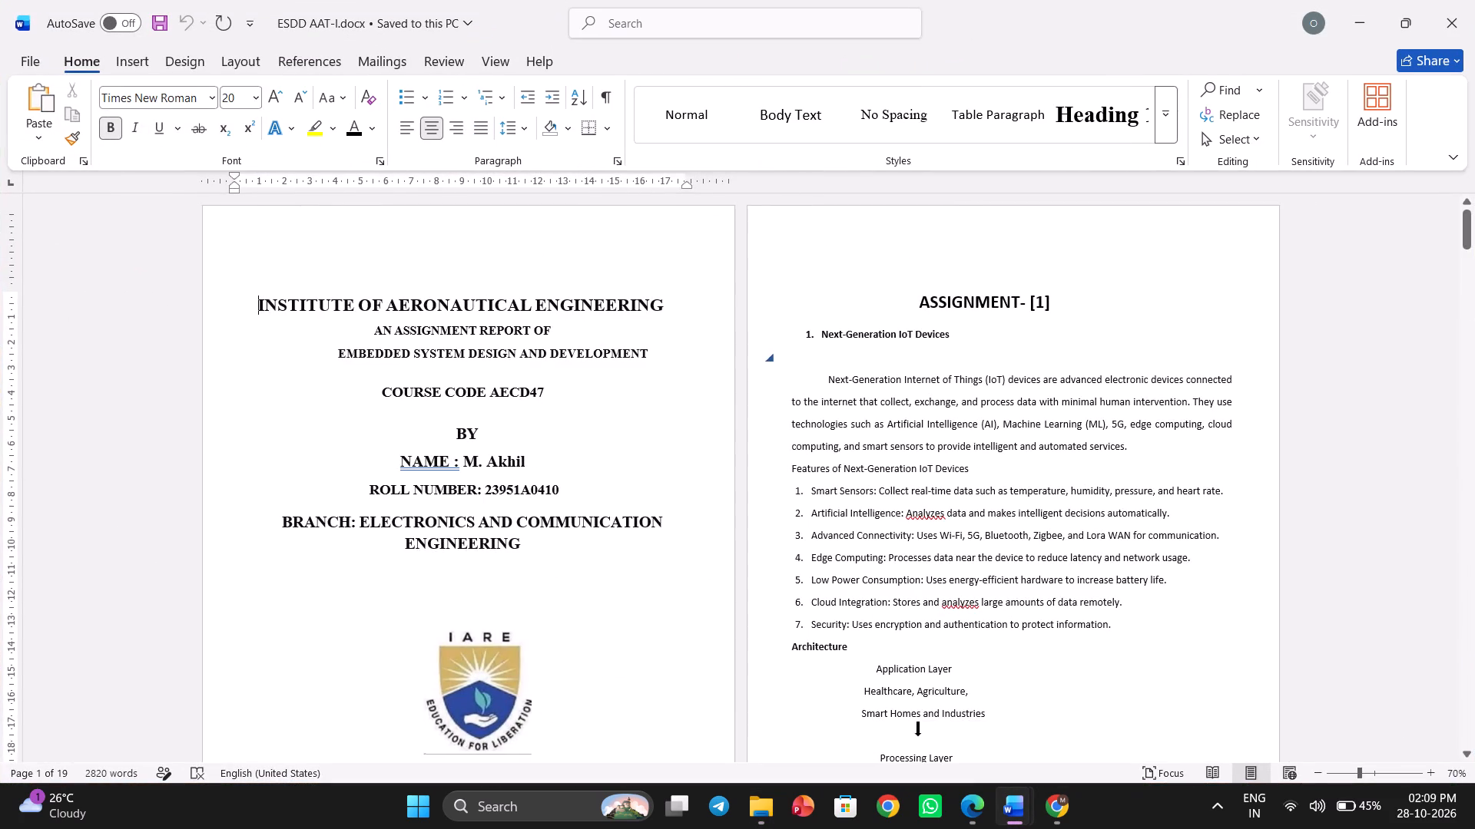
Remove the extra leading spaces before the paragraph starting "Next-Generation Internet of Things (IoT)", keeping the paragraph's original left indent.
scroll(746, 405, "down", 1)
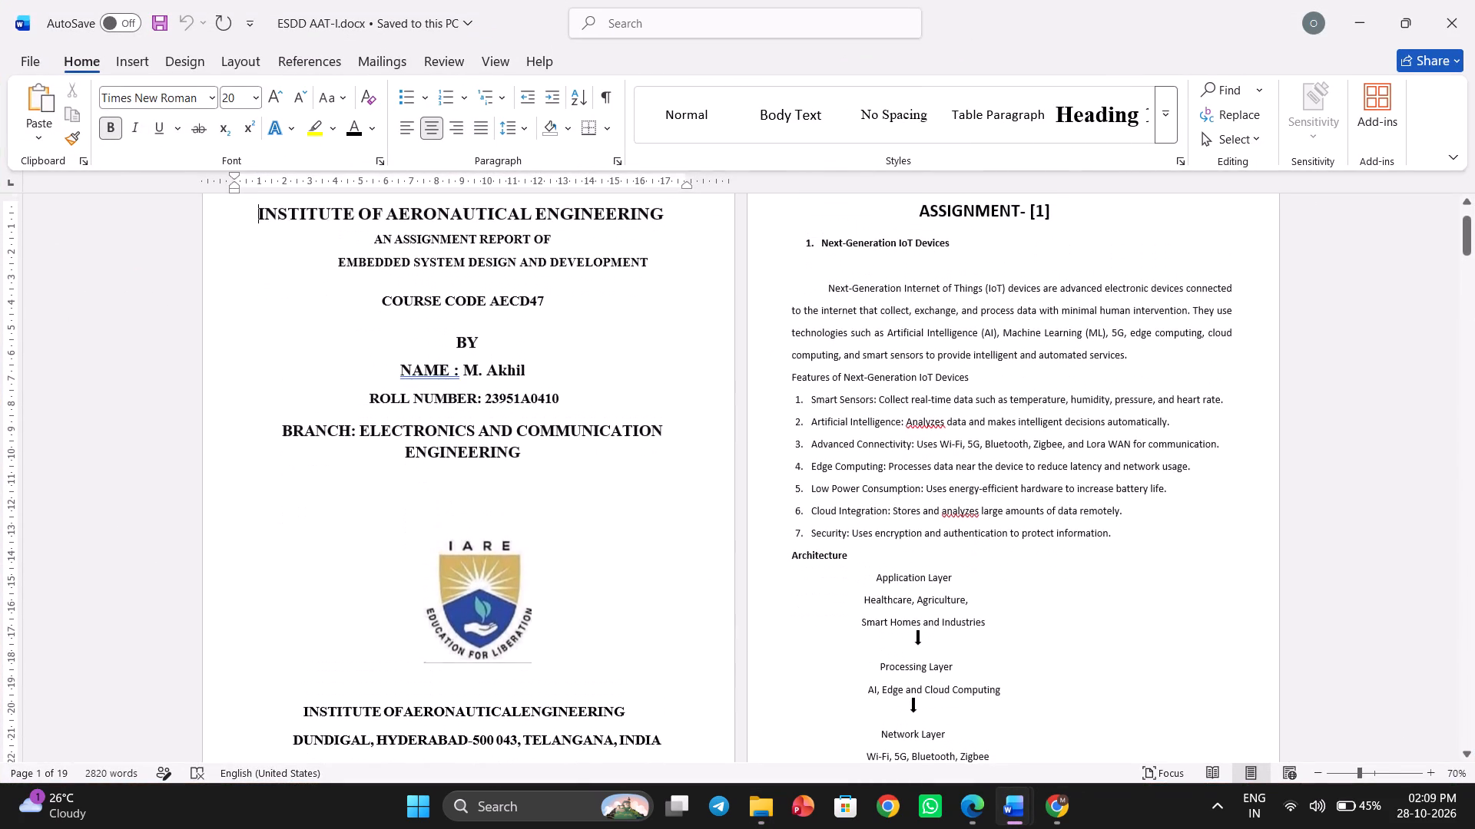
left_click(818, 279)
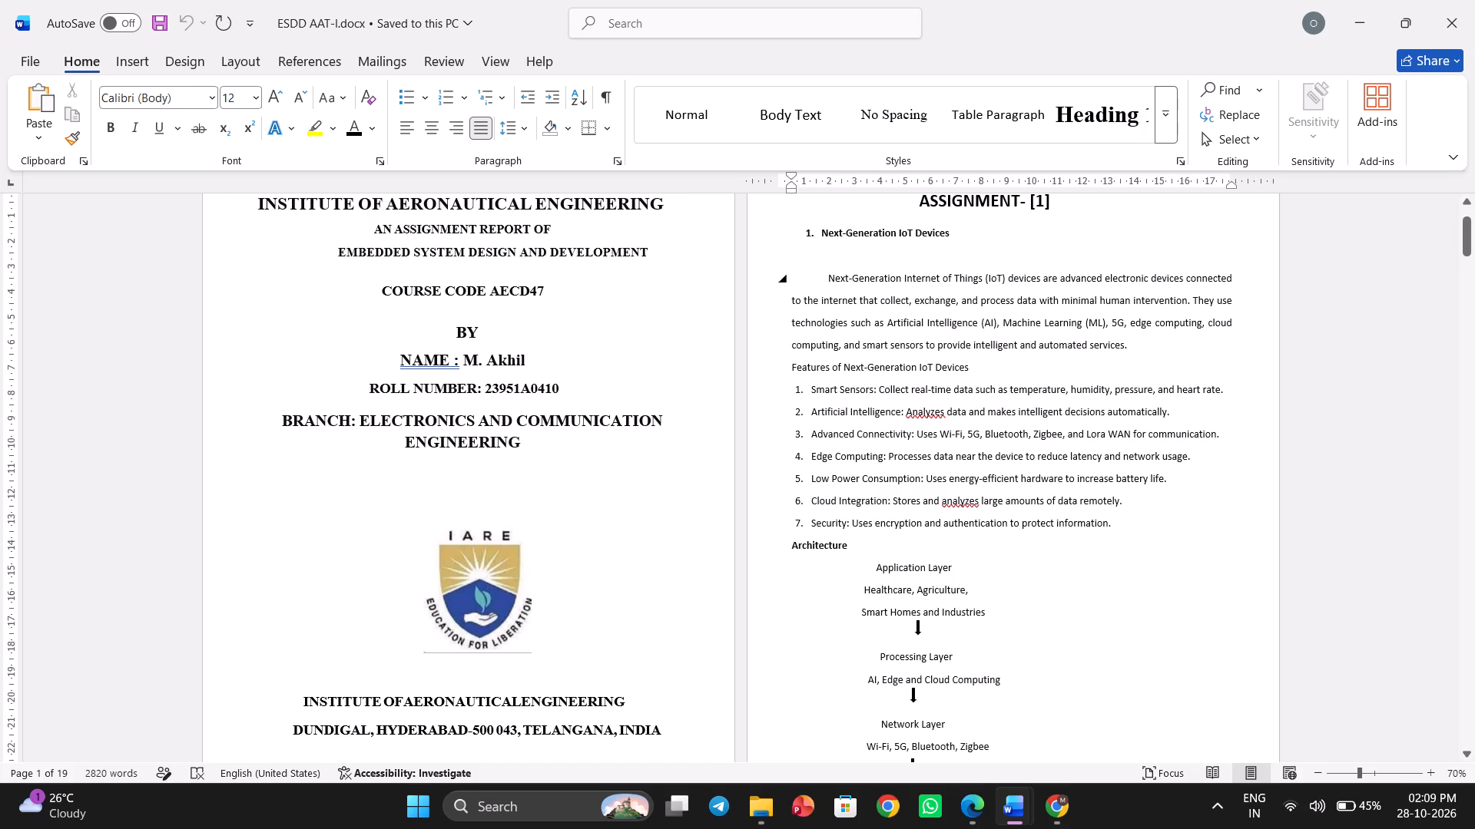
key("Right")
key("Right")
key("BackSpace")
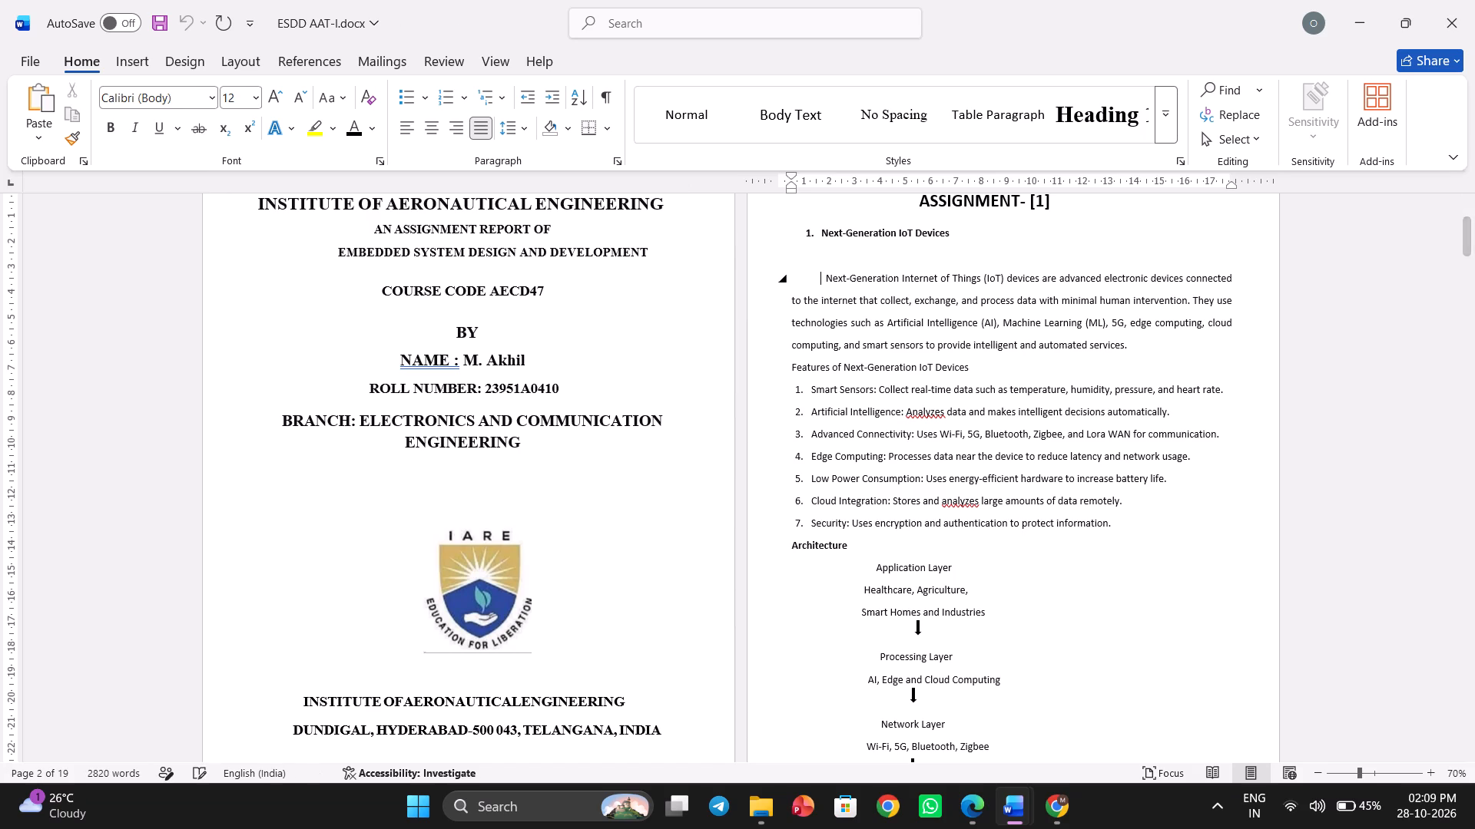
key("BackSpace")
key("BackSpace")
key("BackSpace")
key("BackSpace")
key("BackSpace")
key("BackSpace")
key("BackSpace")
key("BackSpace")
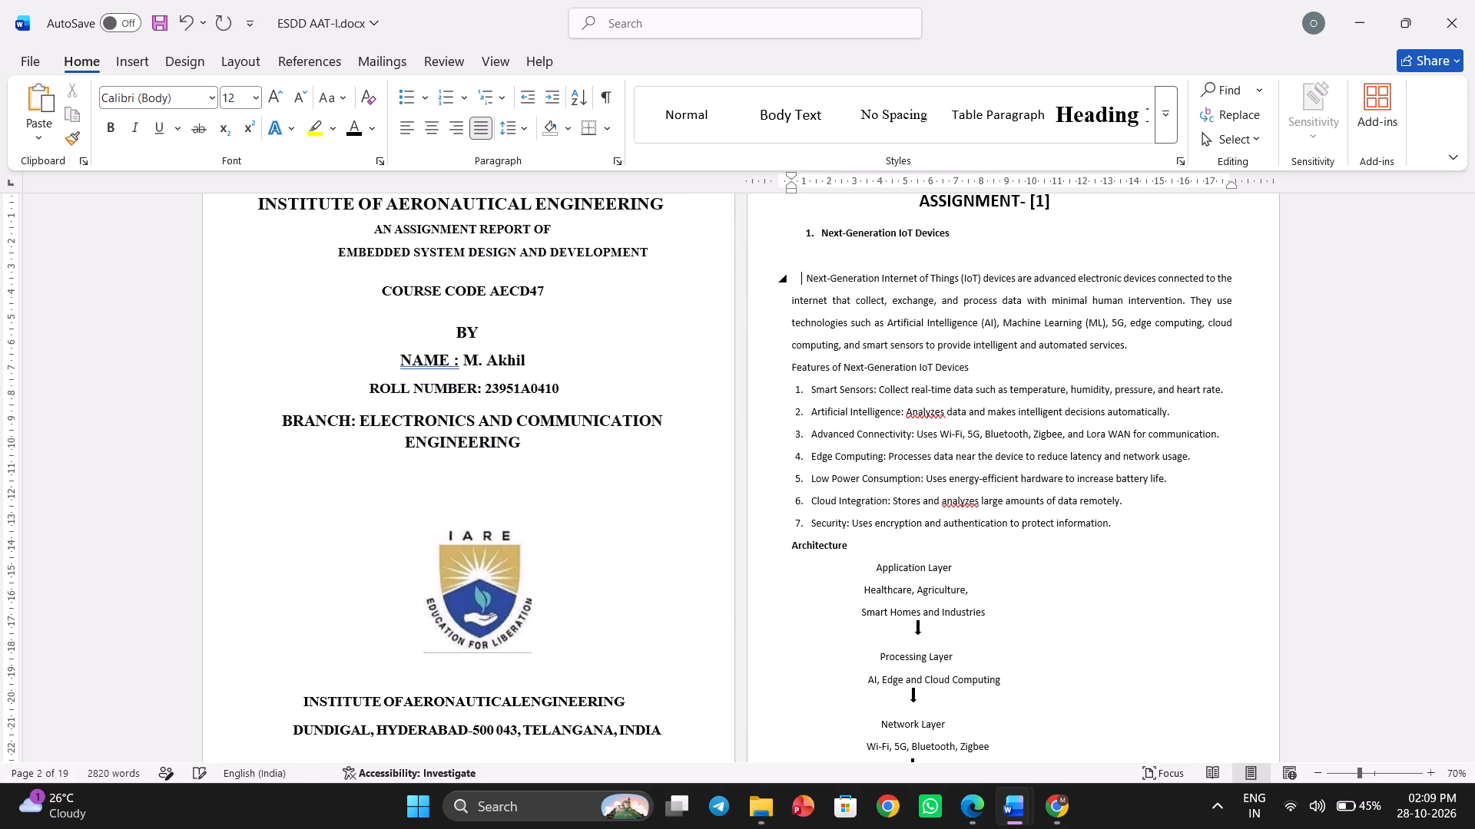
key("BackSpace")
key("BackSpace")
key("BackSpace")
key("BackSpace")
key("BackSpace")
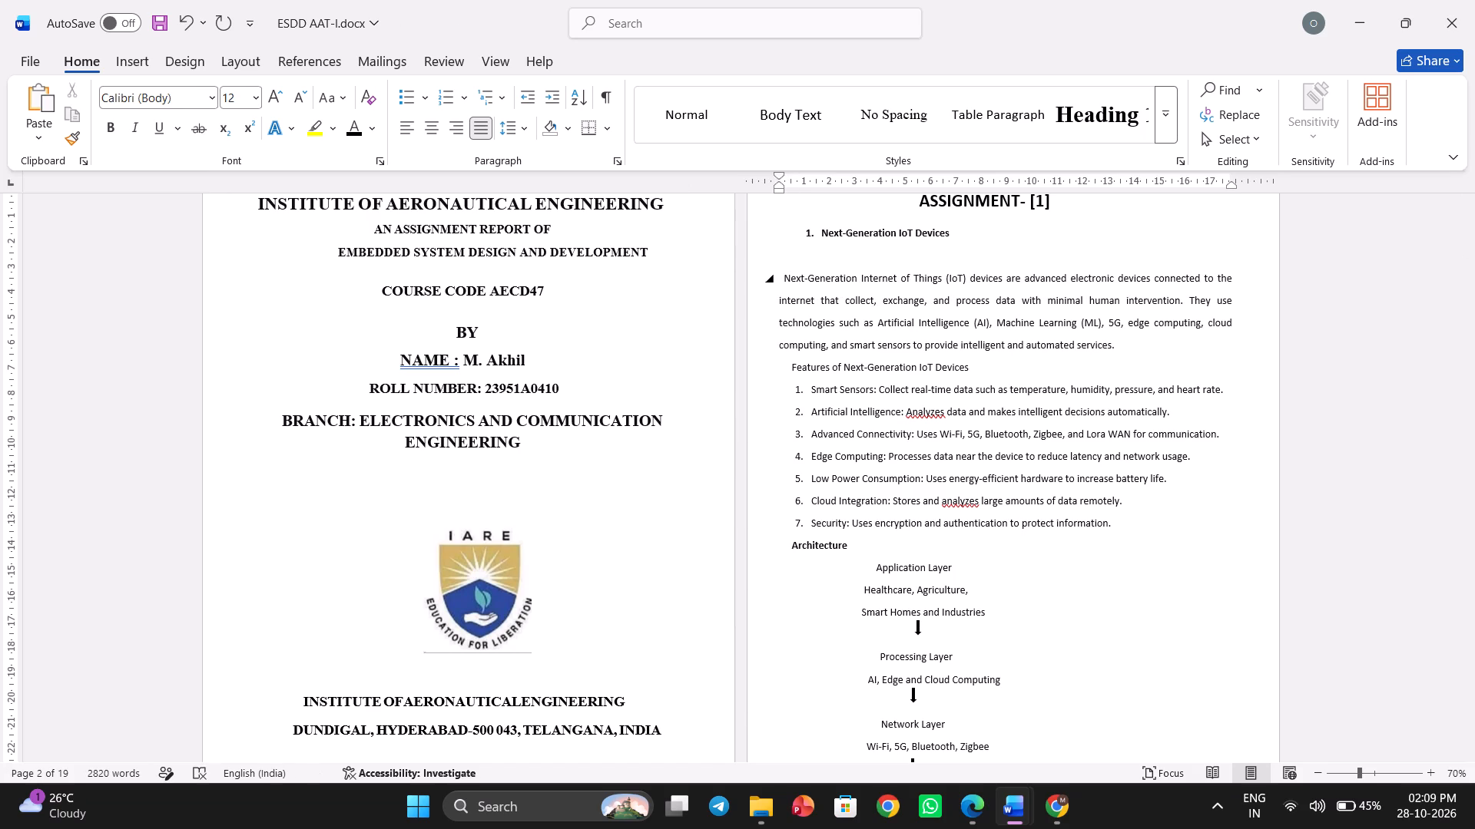
key("ctrl+z")
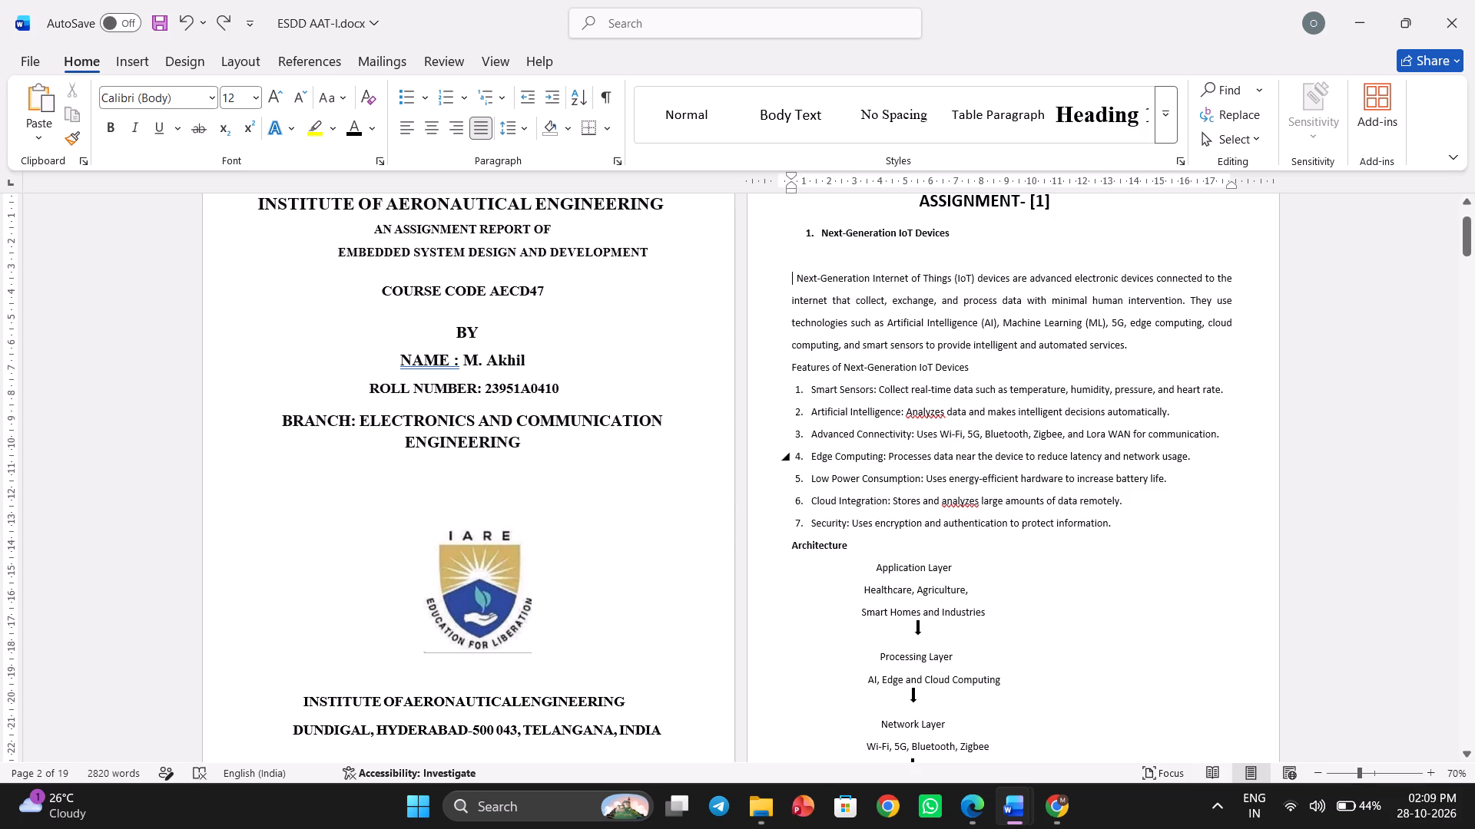
Format the heading "1. Next-Generation IoT Devices" in Times New Roman and enlarge its font by one size step.
scroll(845, 513, "down", 1)
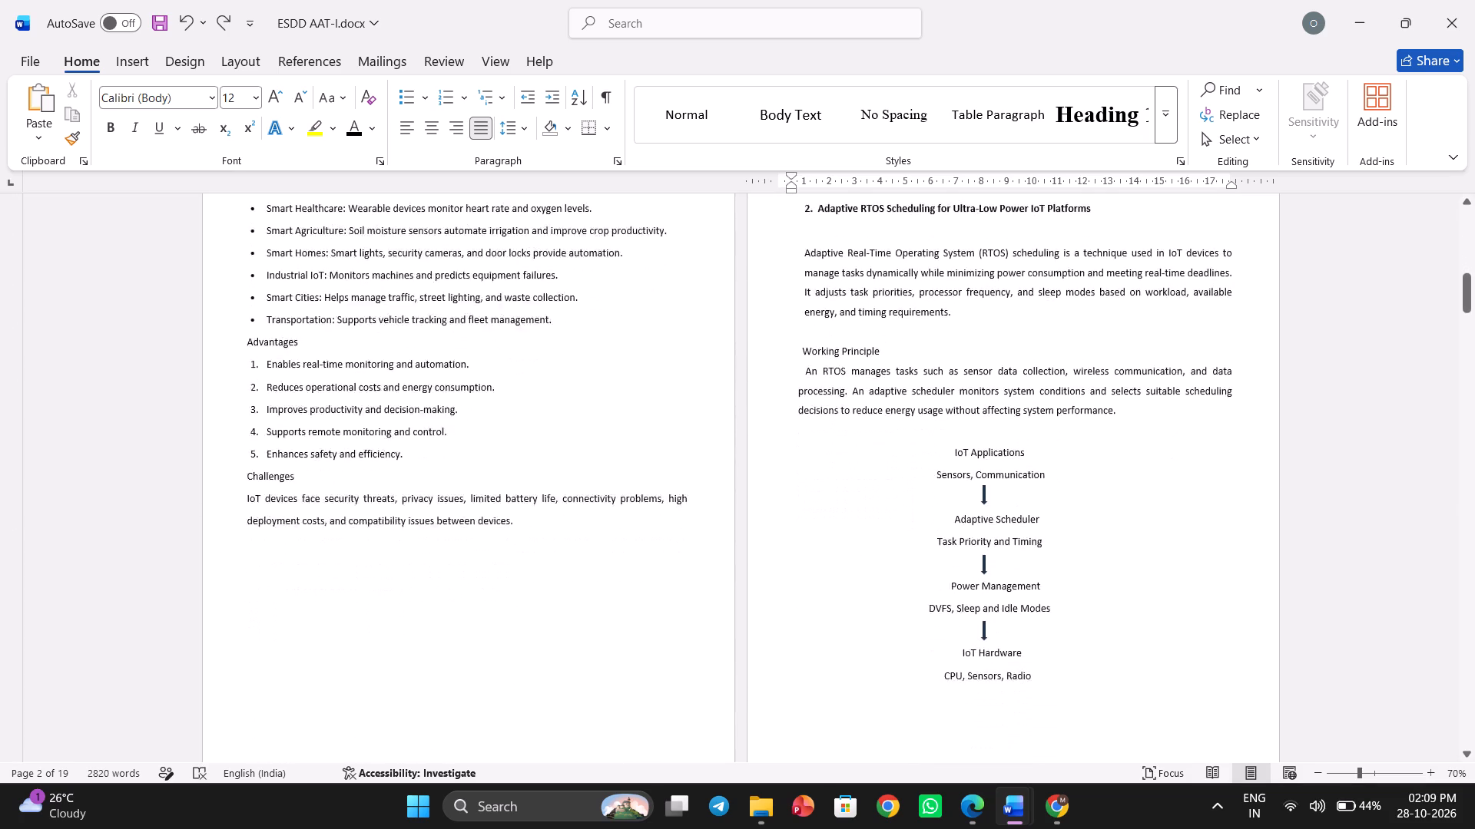
scroll(845, 513, "down", 2)
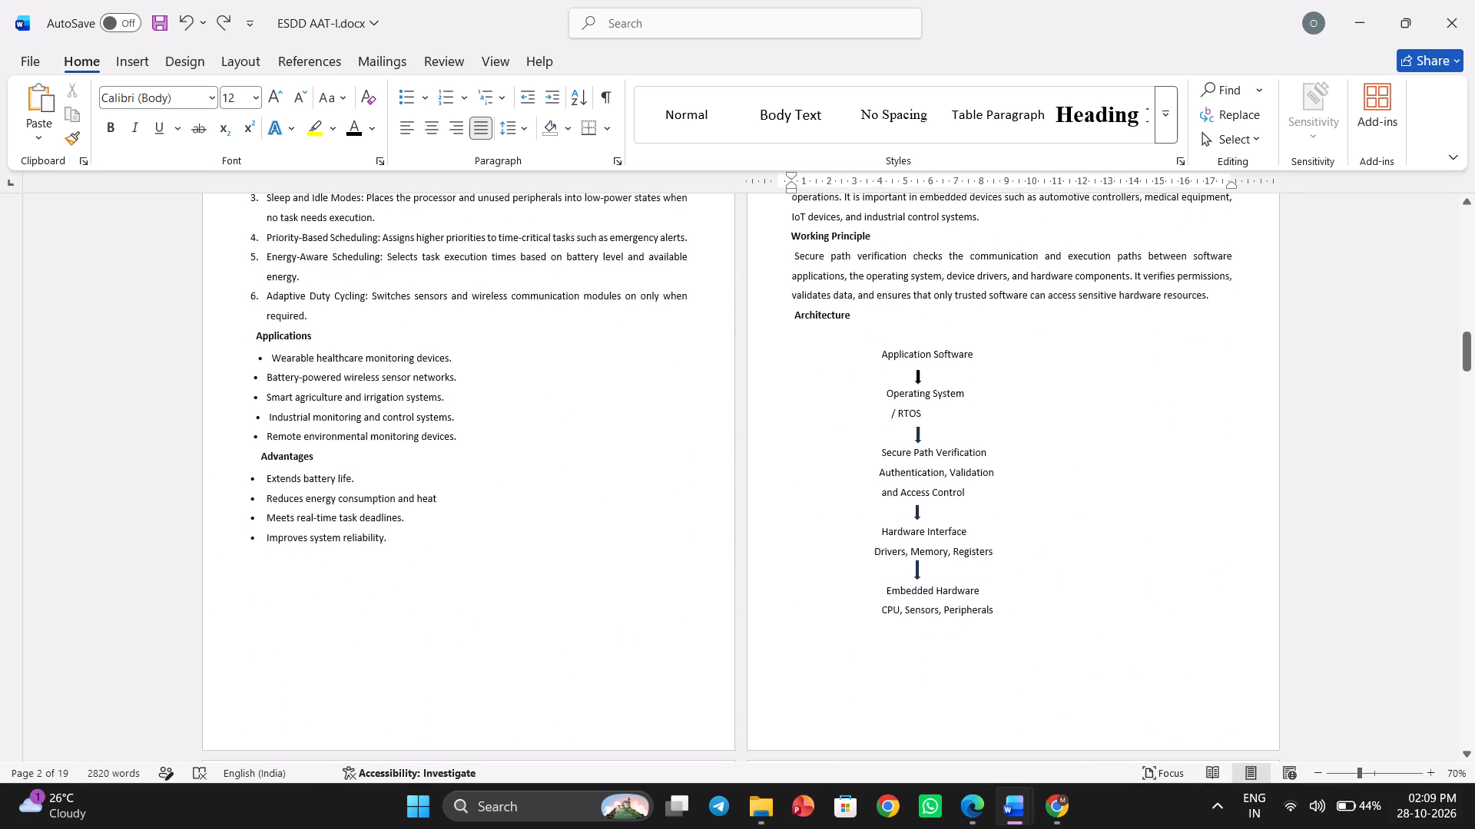
scroll(845, 513, "down", 1)
scroll(845, 513, "up", 2)
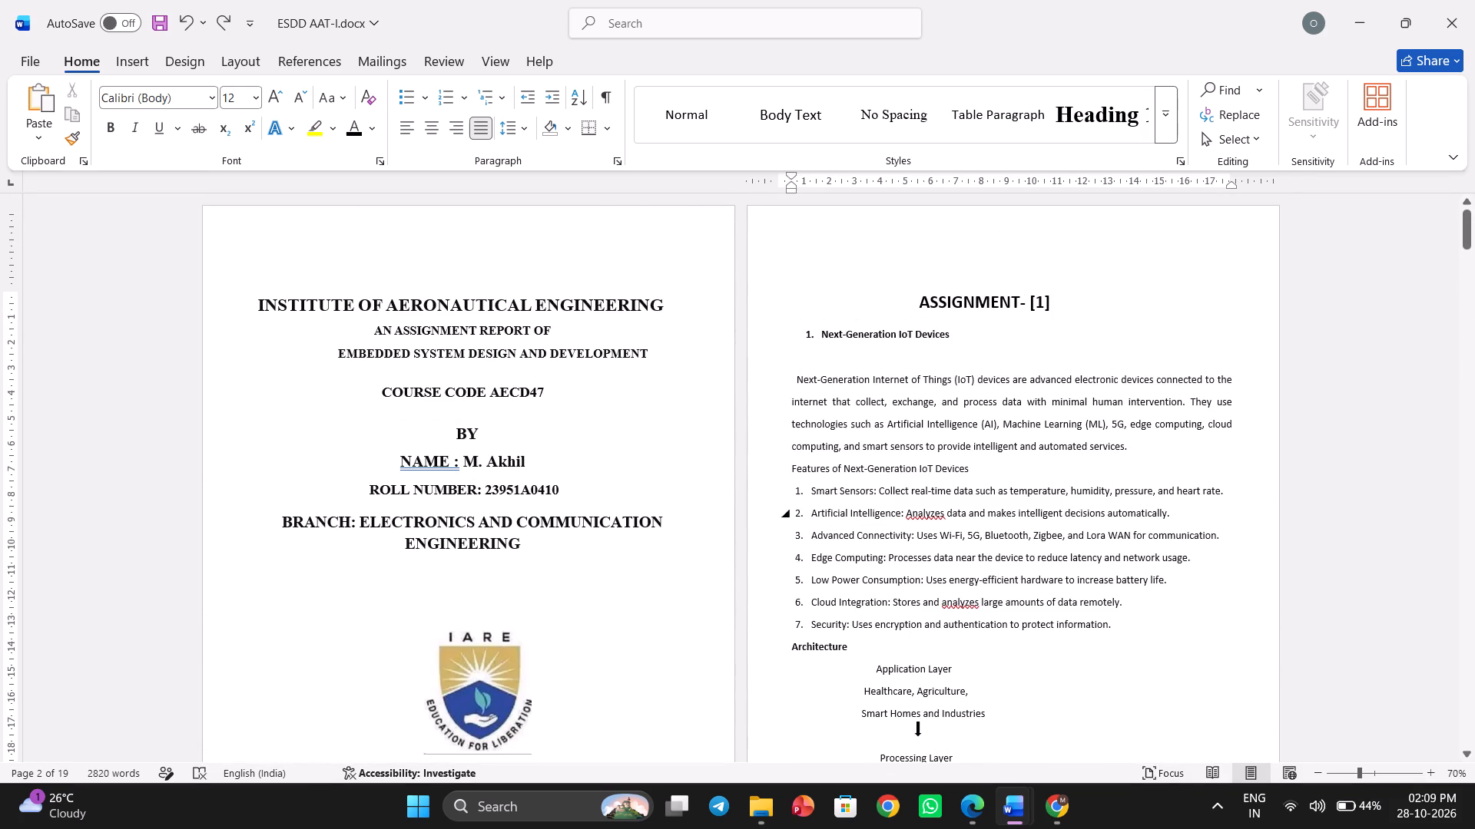
left_click_drag(962, 341, 793, 330)
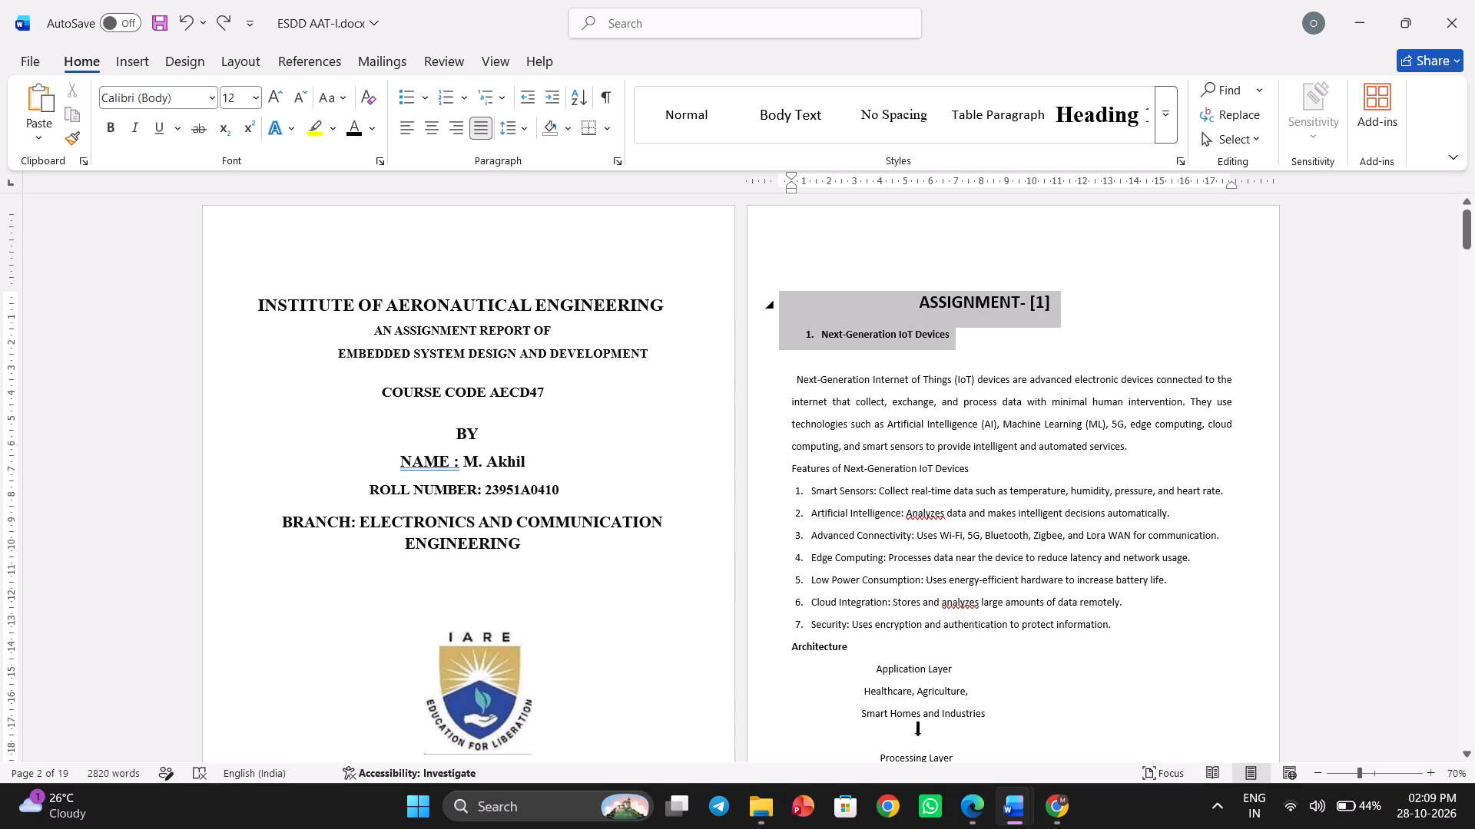
left_click_drag(793, 330, 798, 338)
left_click(903, 276)
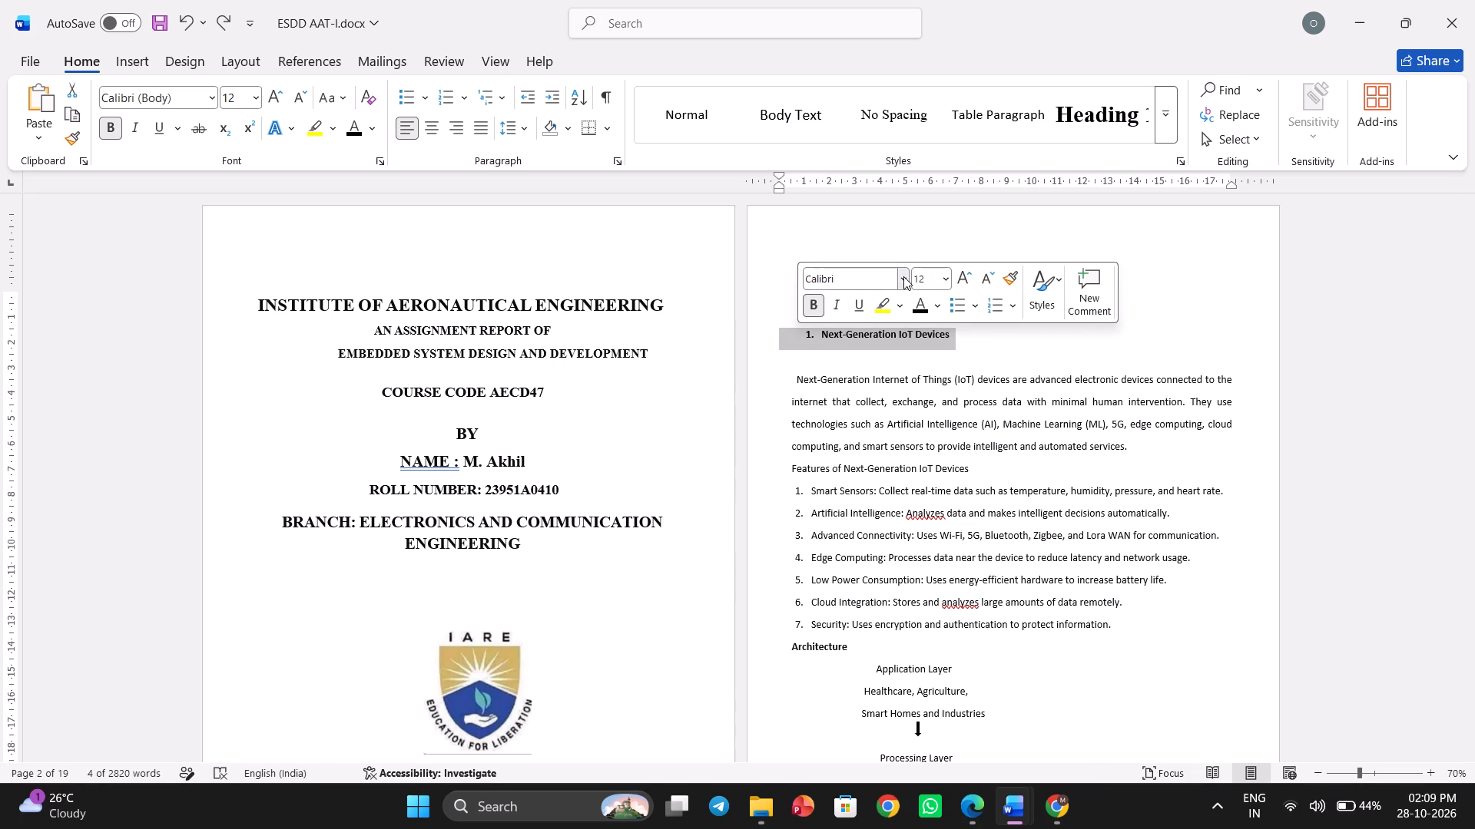
left_click(852, 408)
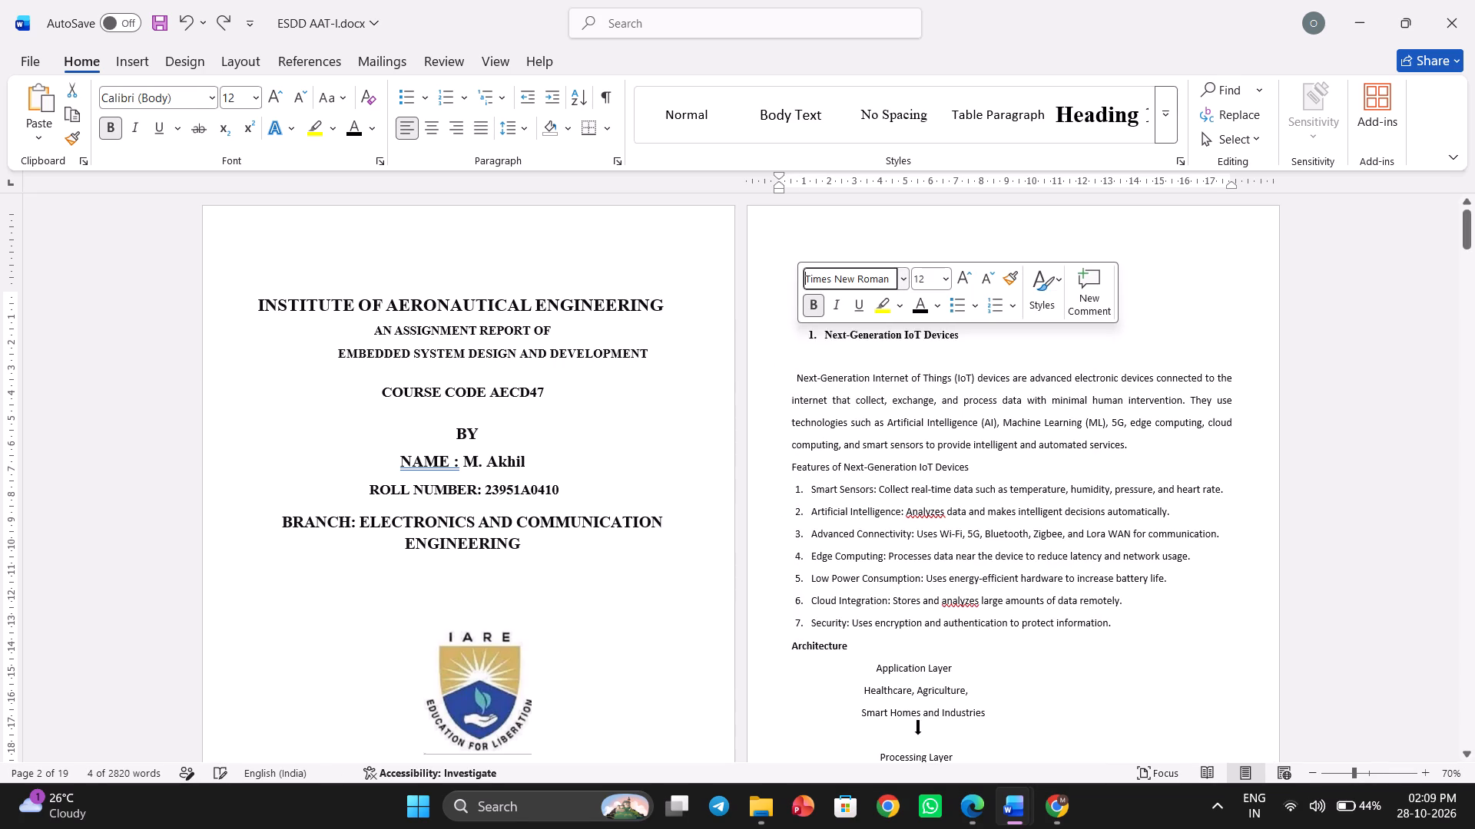
left_click(966, 278)
left_click(906, 385)
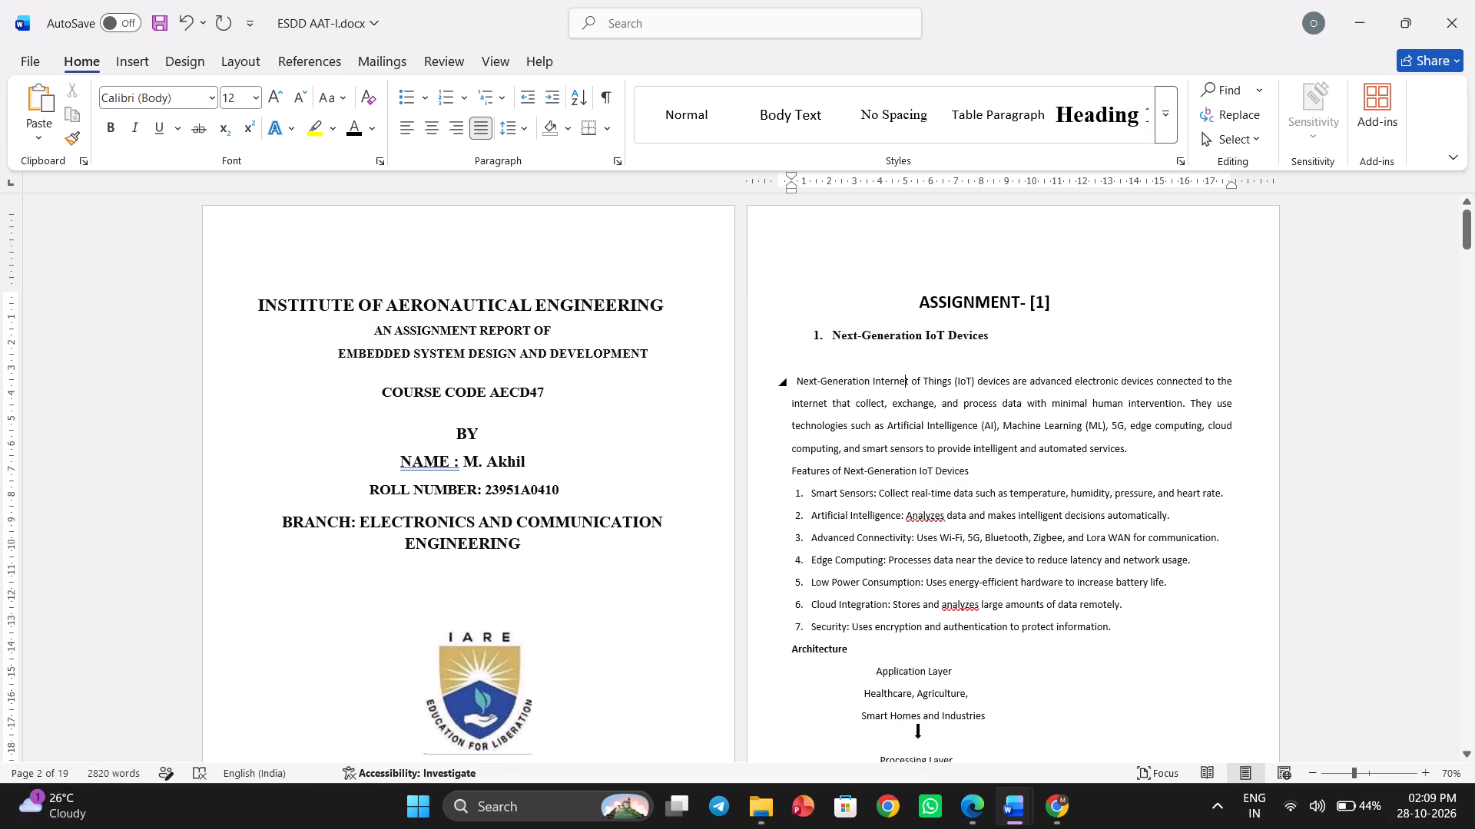
Move the left indent to about 1.5 cm for the text from the Next-Generation IoT introduction through the Perception Layer lines.
left_click(810, 367)
left_click_drag(791, 388, 951, 782)
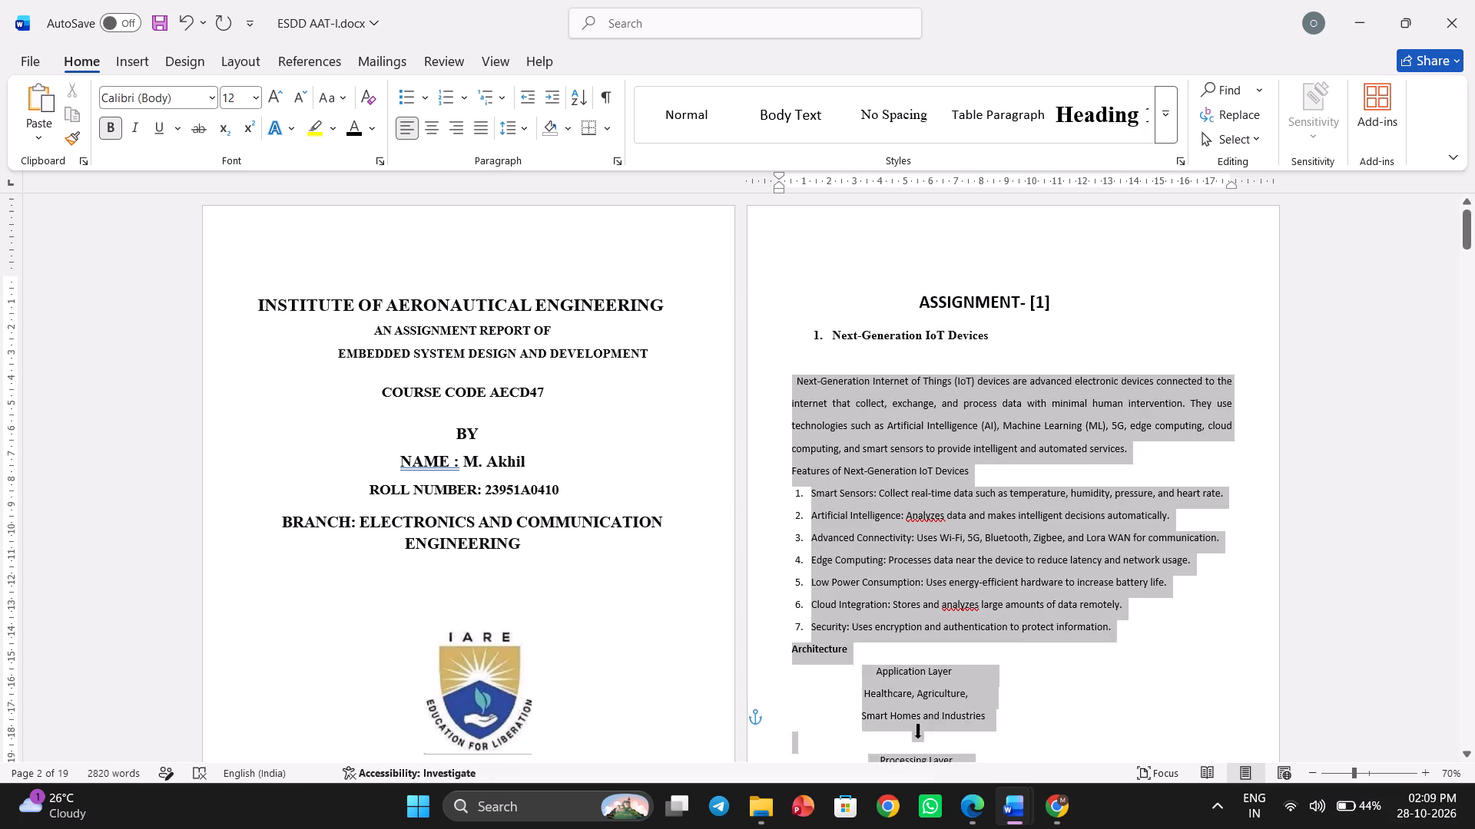
left_click_drag(951, 782, 890, 197)
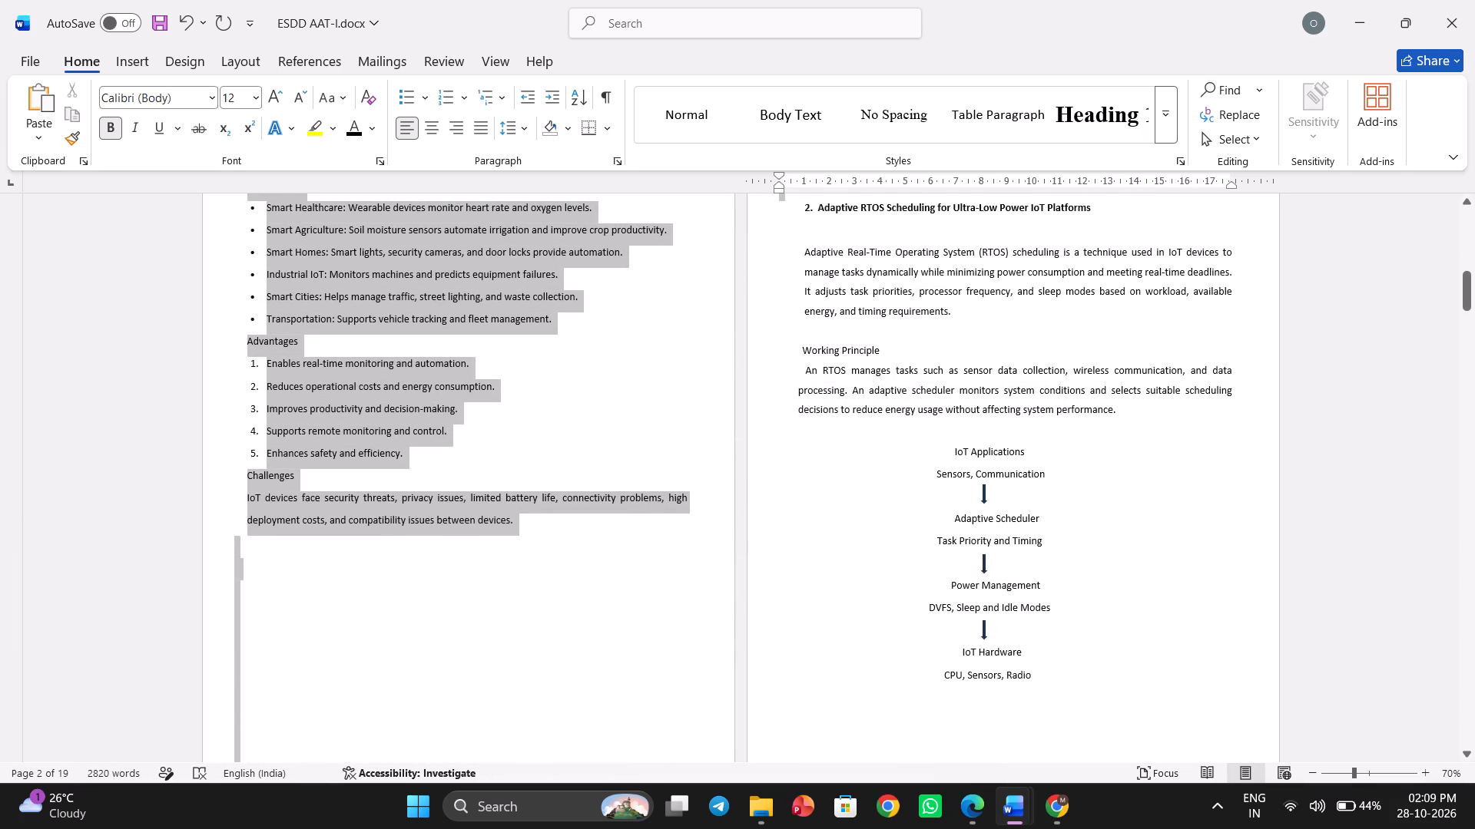
left_click_drag(890, 197, 998, 647)
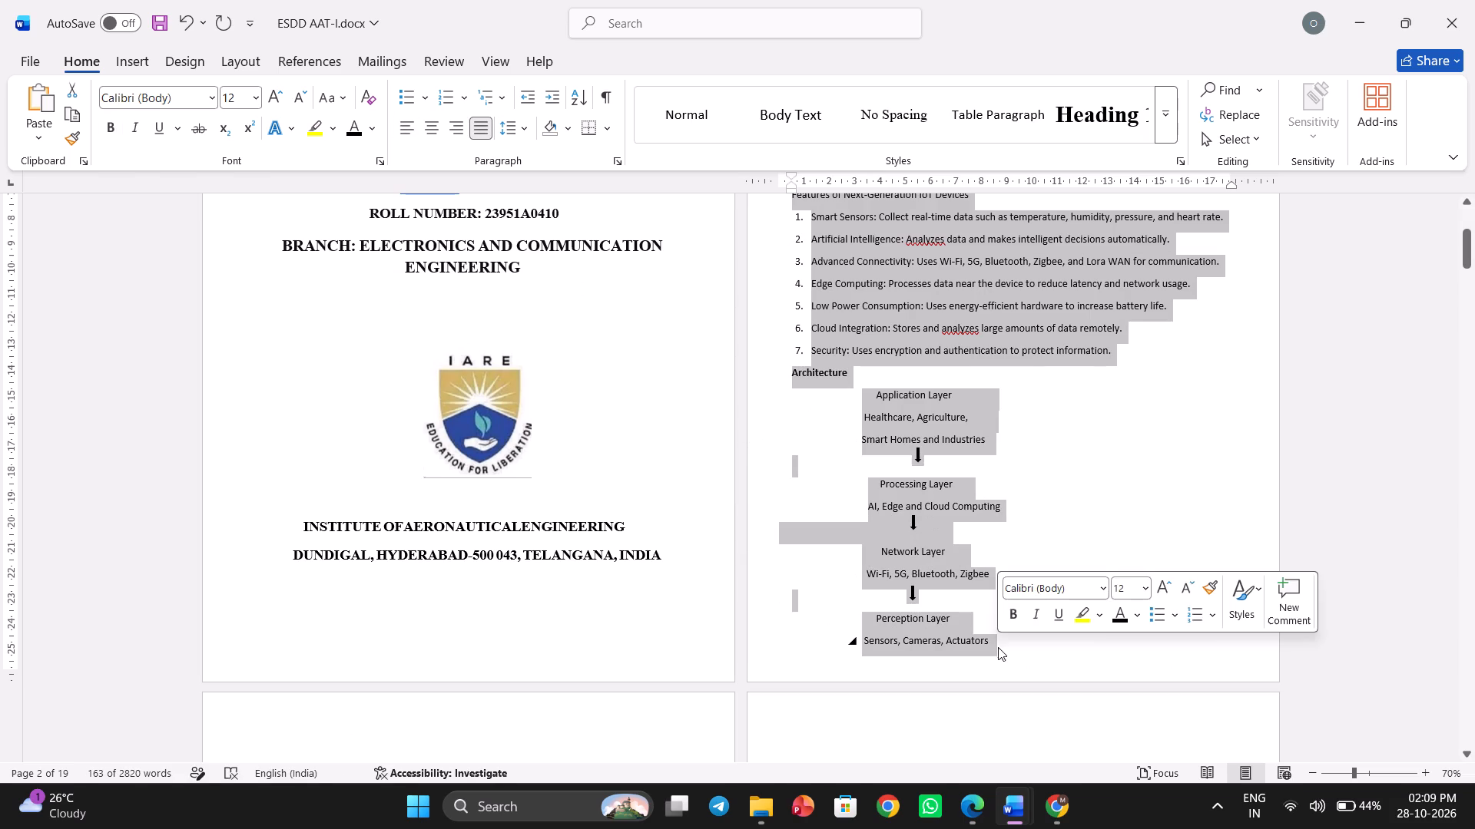
left_click_drag(794, 188, 811, 188)
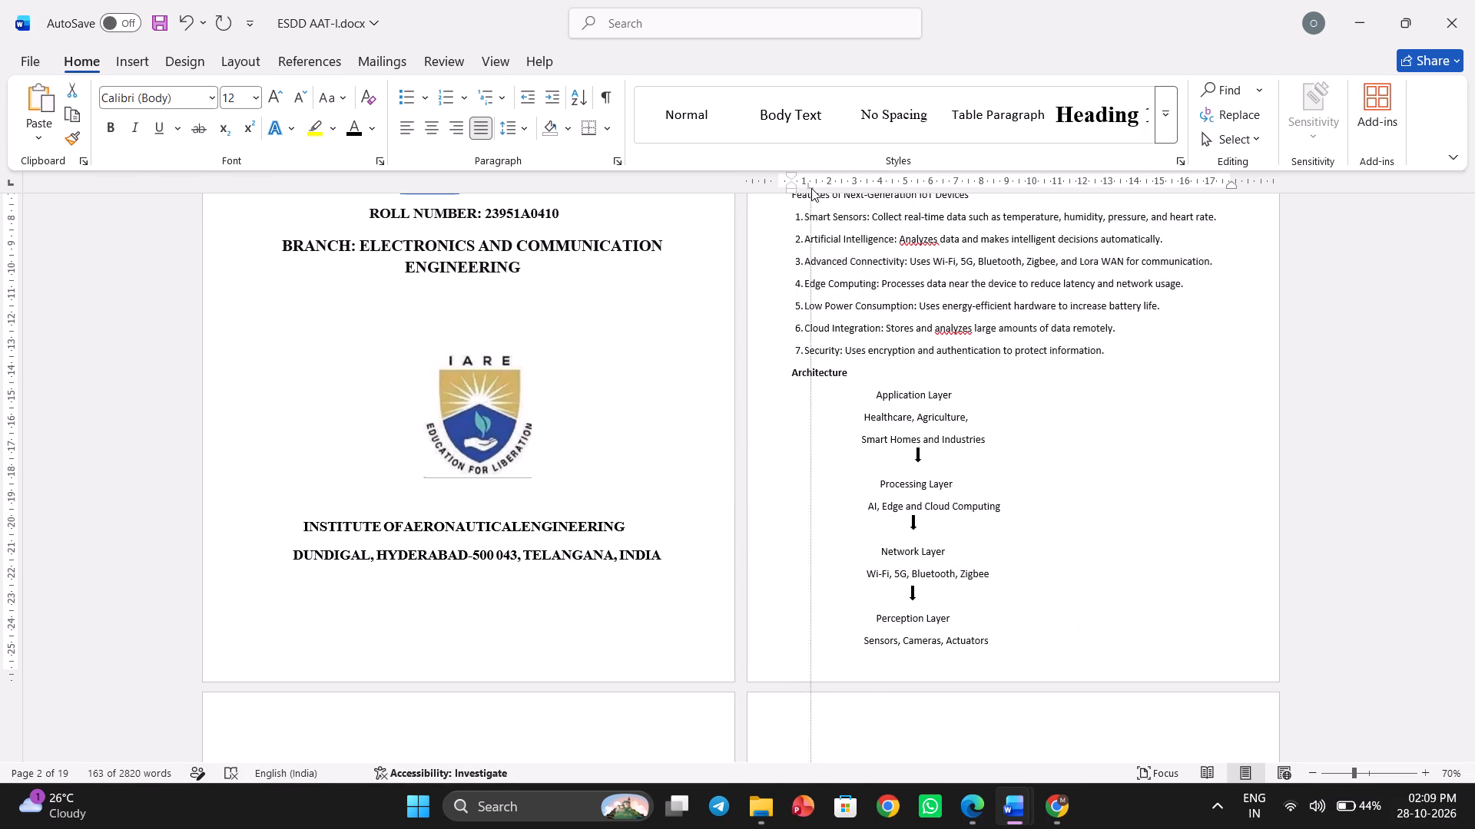
left_click_drag(811, 188, 824, 187)
scroll(833, 400, "up", 1)
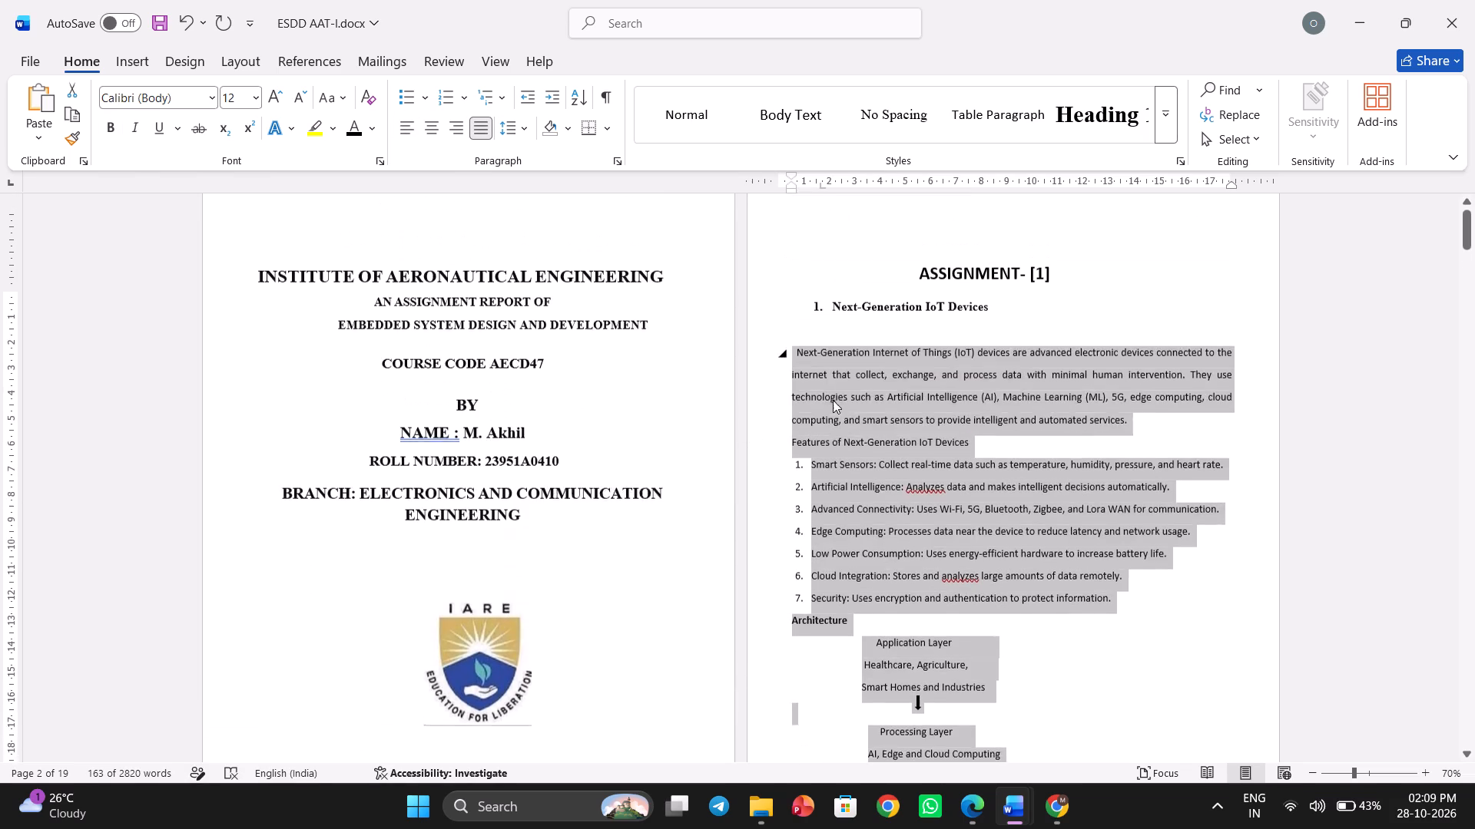
scroll(833, 400, "up", 1)
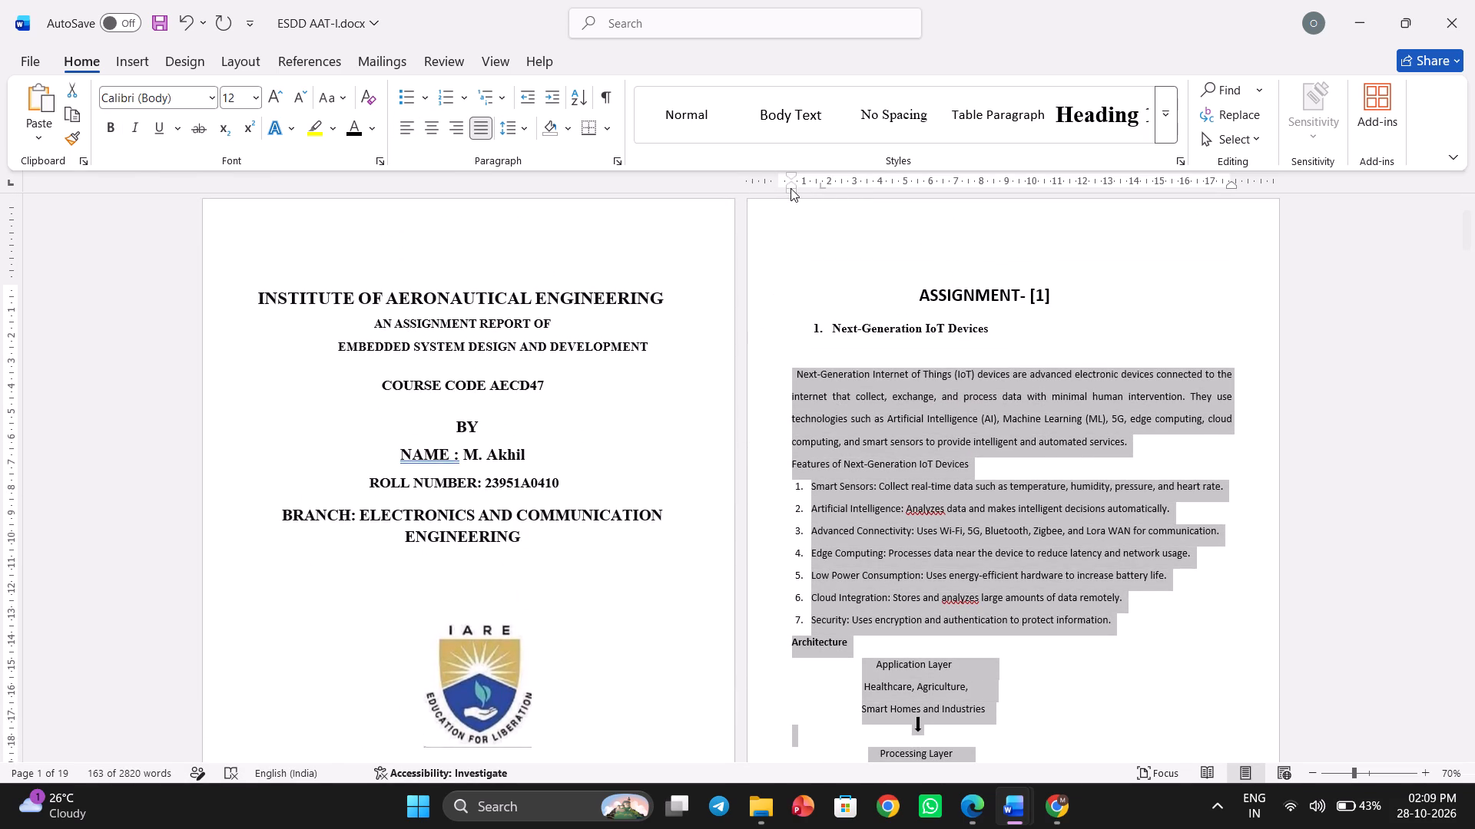
left_click_drag(791, 188, 817, 187)
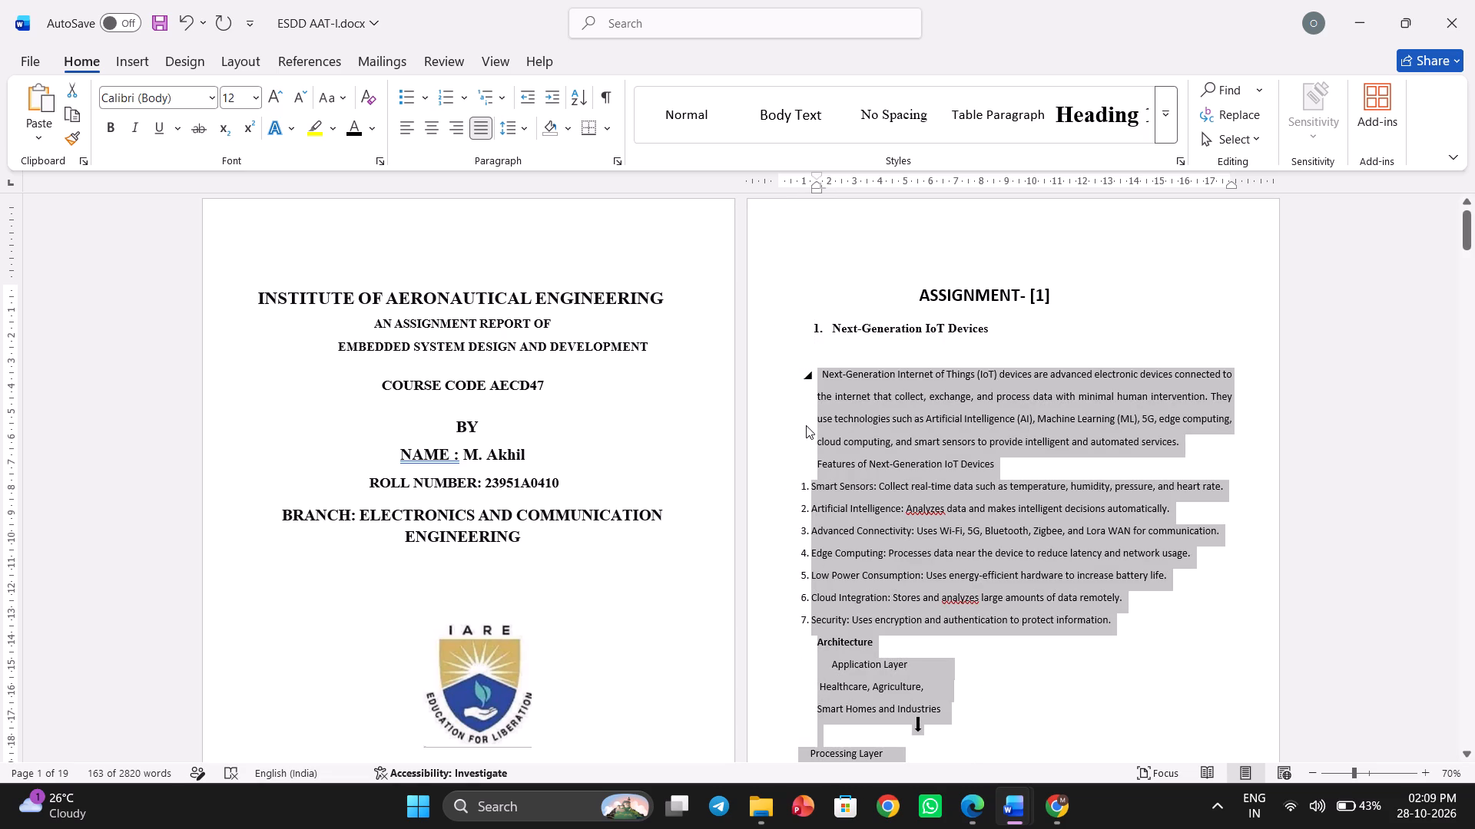
left_click(806, 425)
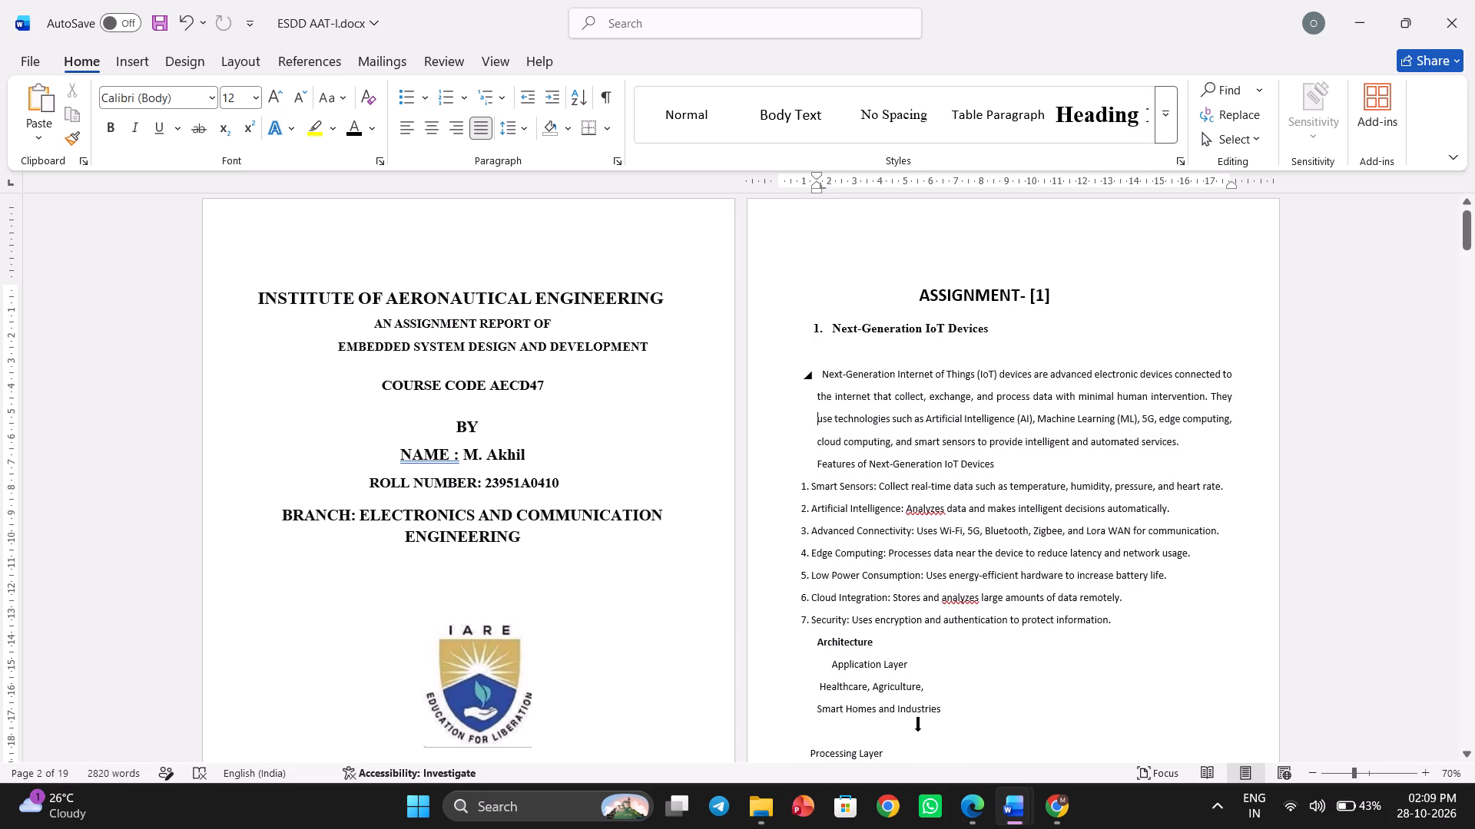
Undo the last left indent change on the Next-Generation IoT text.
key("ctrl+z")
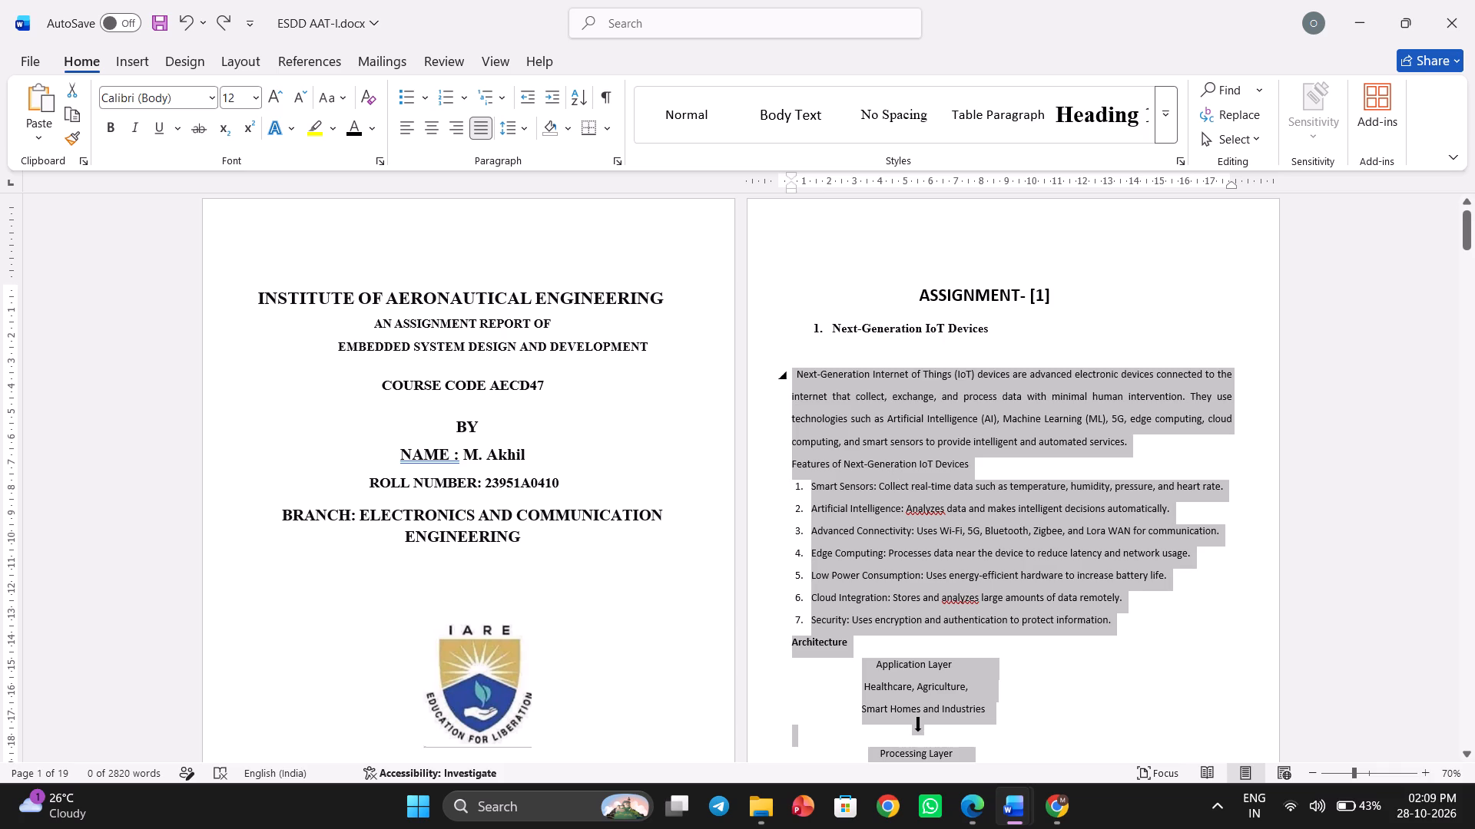
Move the left indent of the heading "1. Next-Generation IoT Devices" to about 1 cm outside the margin.
left_click(807, 329)
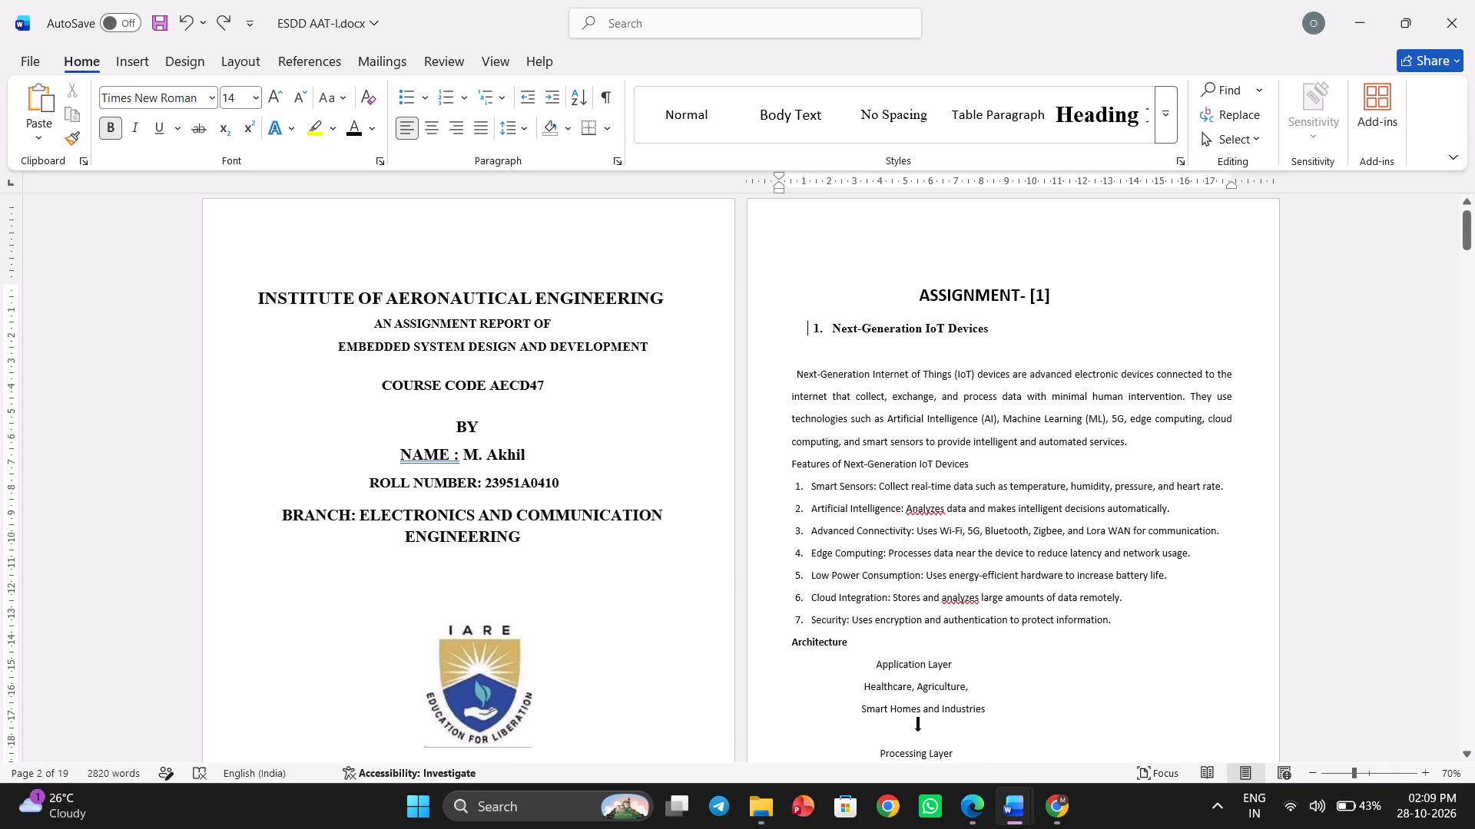
left_click_drag(778, 189, 752, 193)
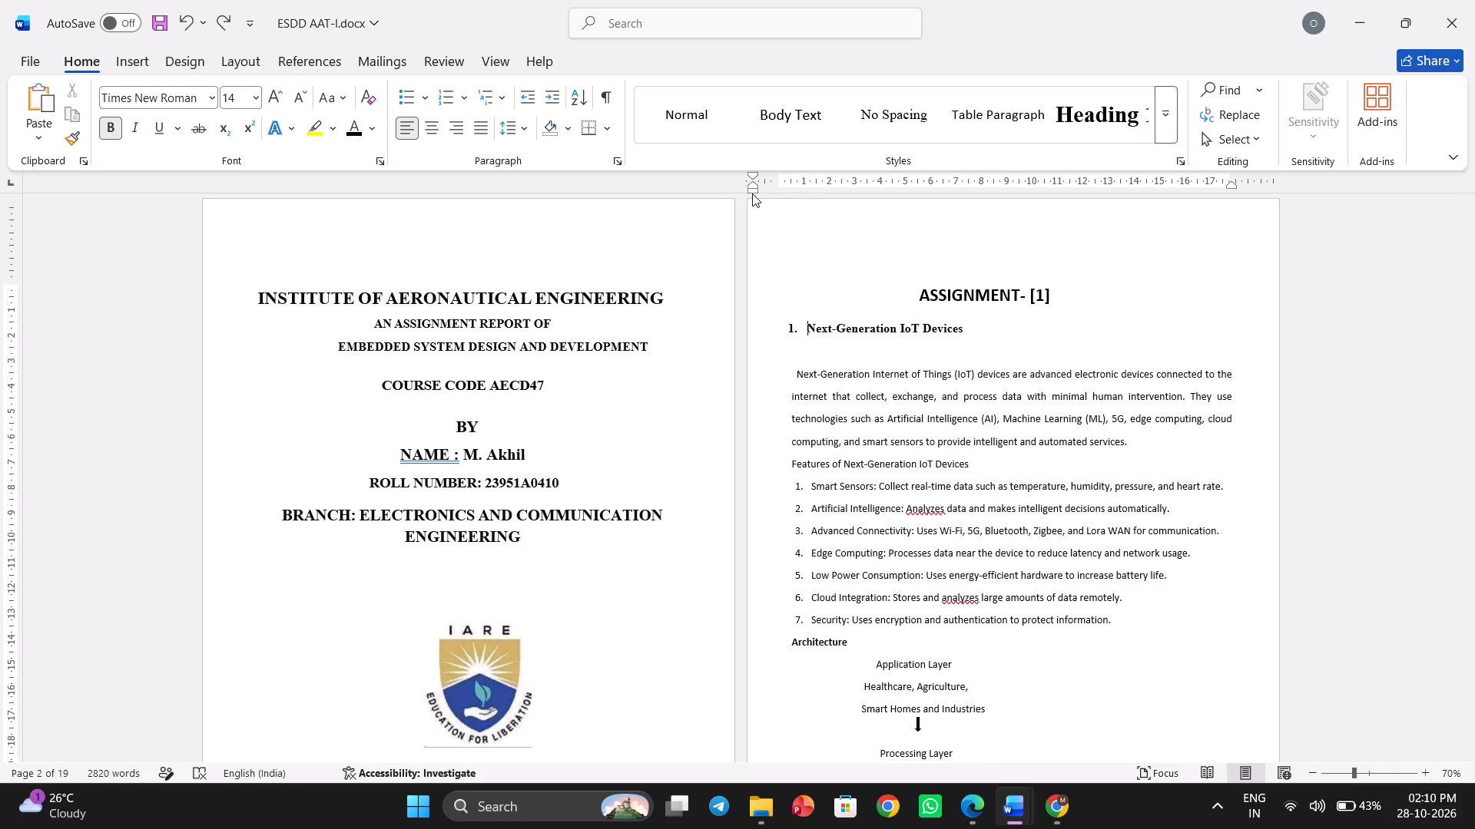
Delete the space-filled empty line between the heading "1. Next-Generation IoT Devices" and its introduction paragraph.
left_click(817, 359)
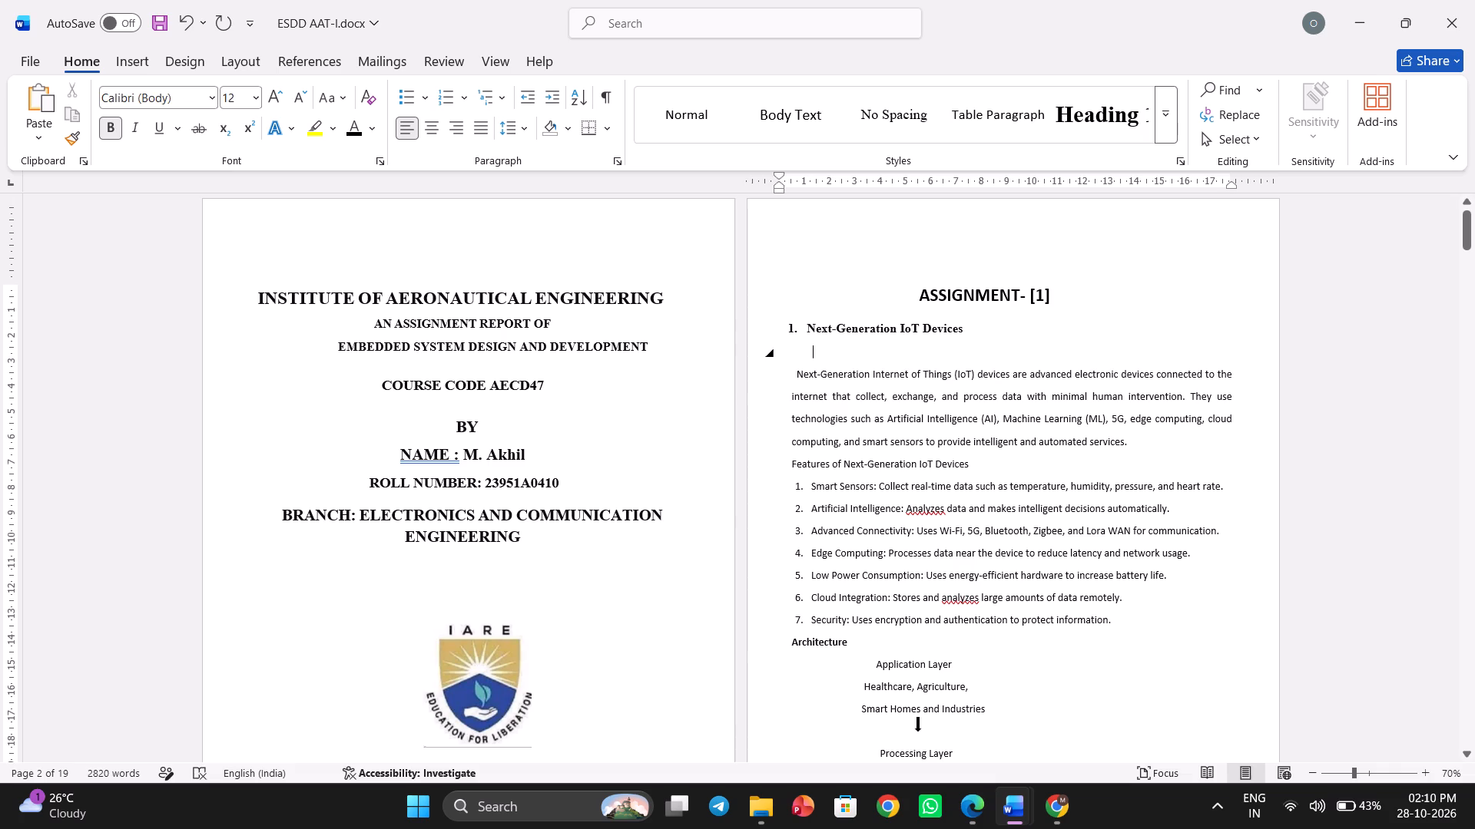
key("BackSpace")
key("BackSpace")
key("BackSpace")
key("BackSpace")
key("BackSpace")
key("BackSpace")
key("BackSpace")
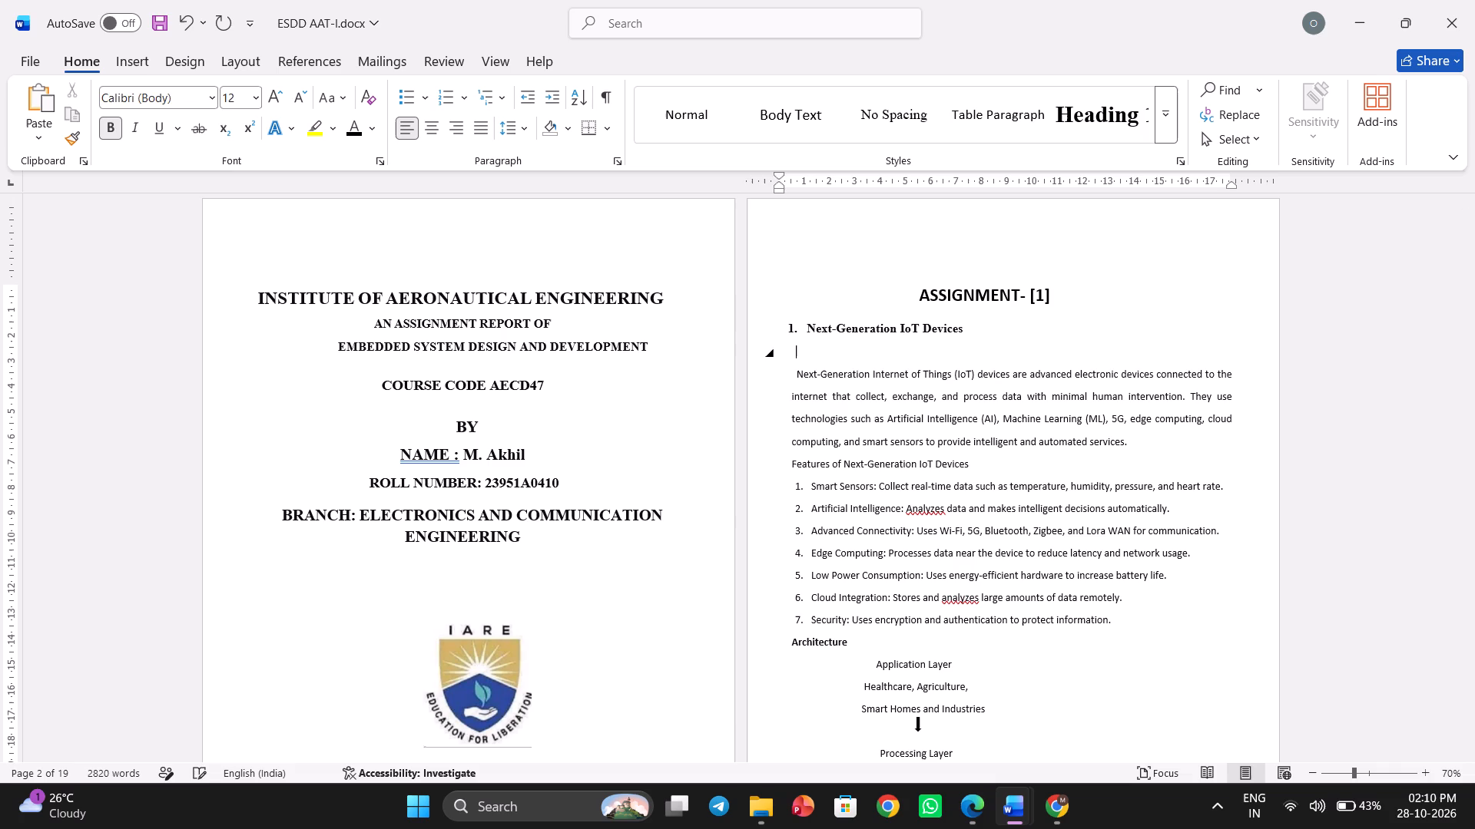
key("BackSpace")
key("BackSpace")
key("BackSpace")
key("BackSpace")
key("BackSpace")
key("BackSpace")
key("BackSpace")
key("BackSpace")
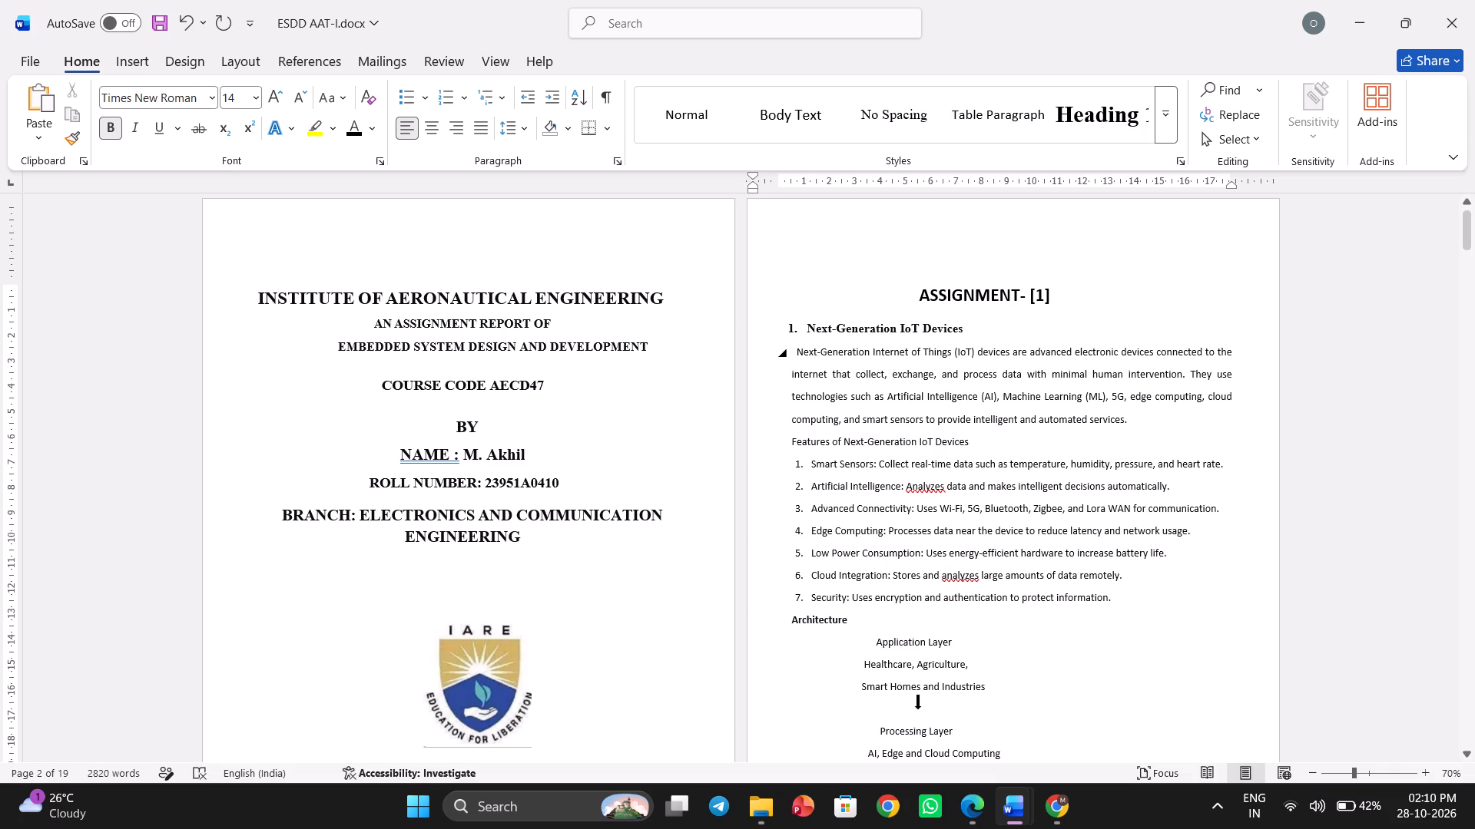
Change the font to Times New Roman from the Next-Generation IoT introduction through the end of the Challenges section.
left_click_drag(794, 349, 960, 633)
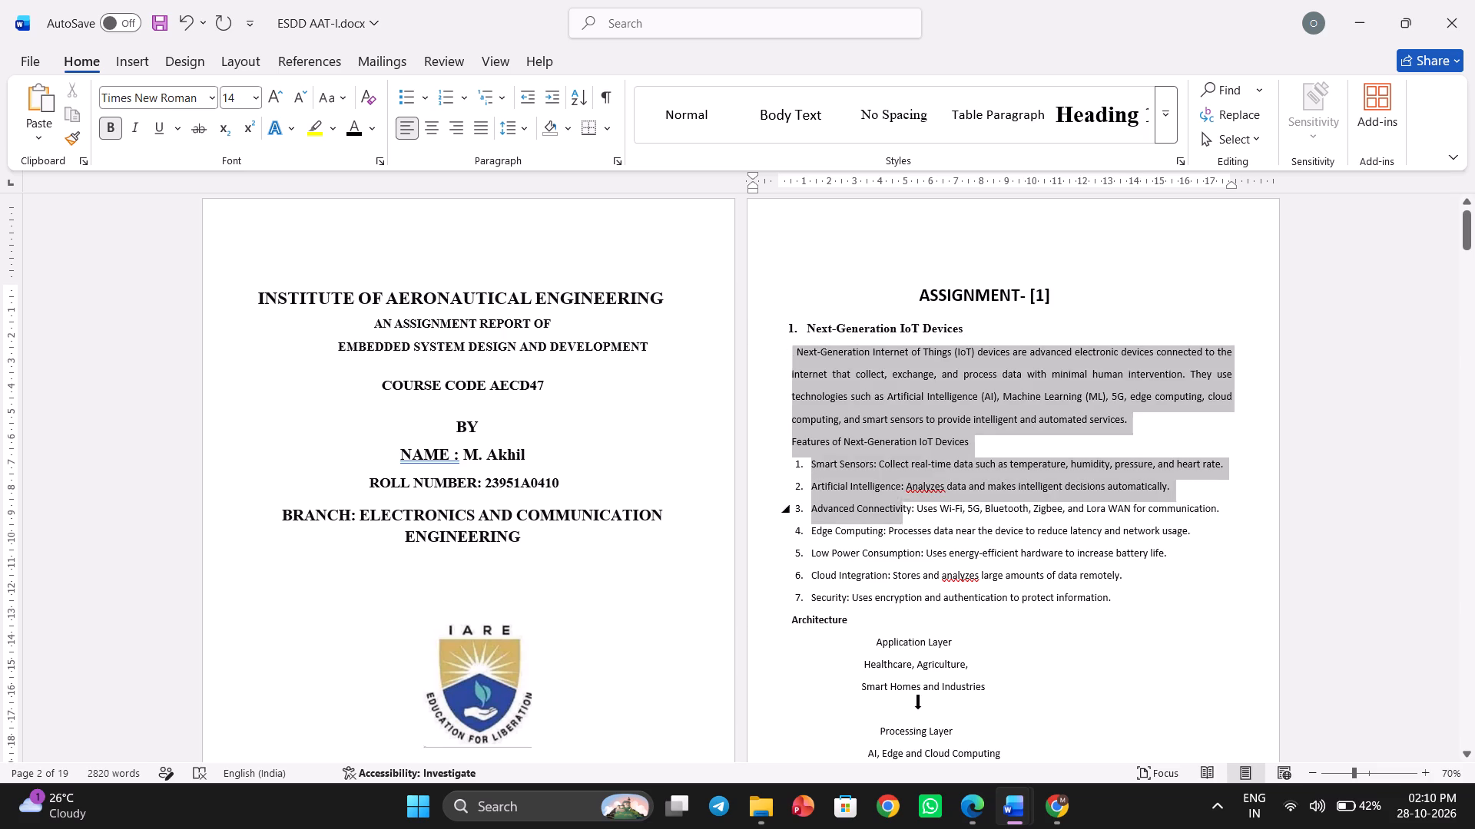
left_click_drag(960, 633, 726, 810)
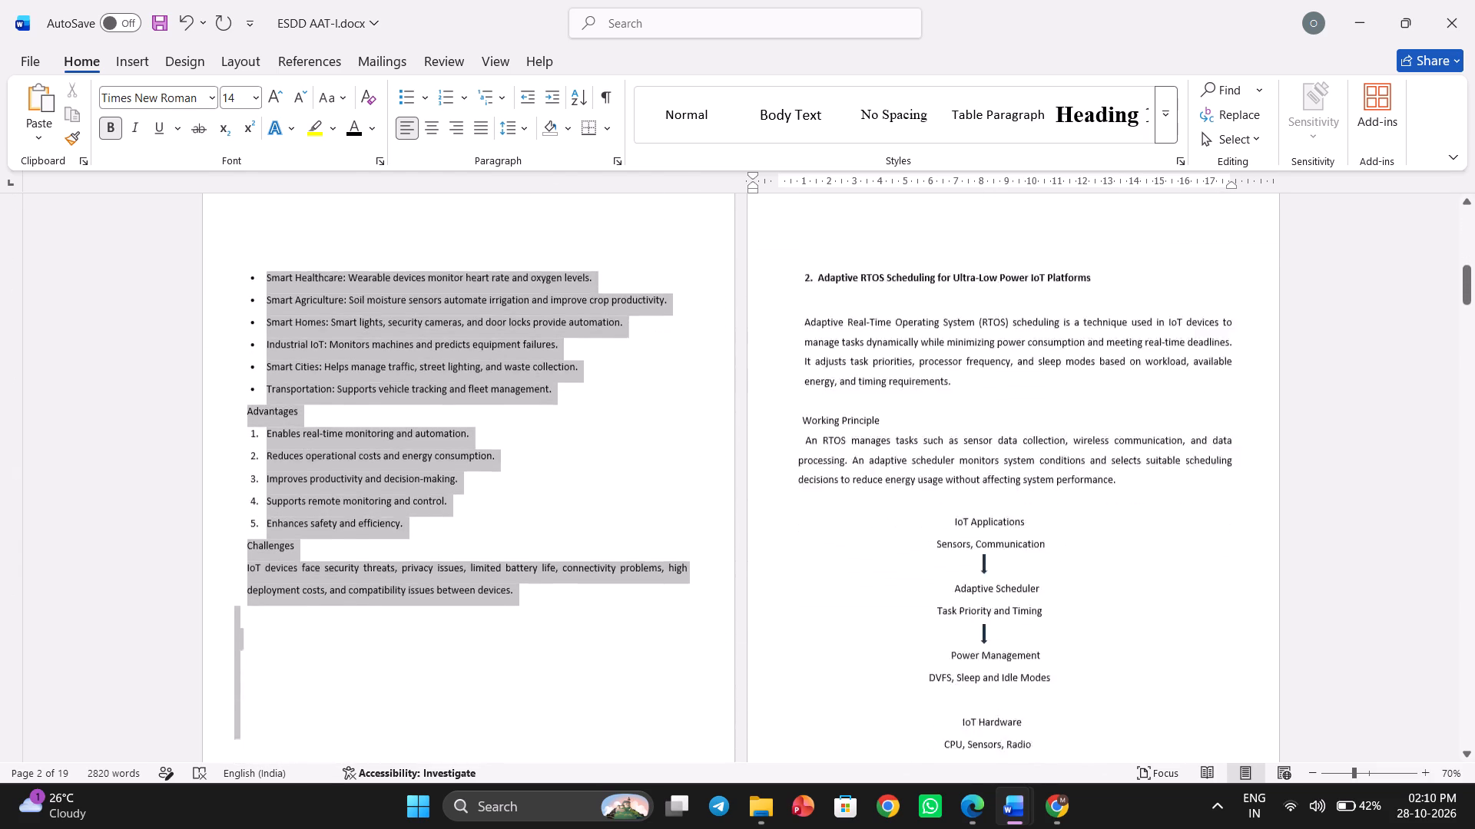
left_click_drag(726, 810, 656, 424)
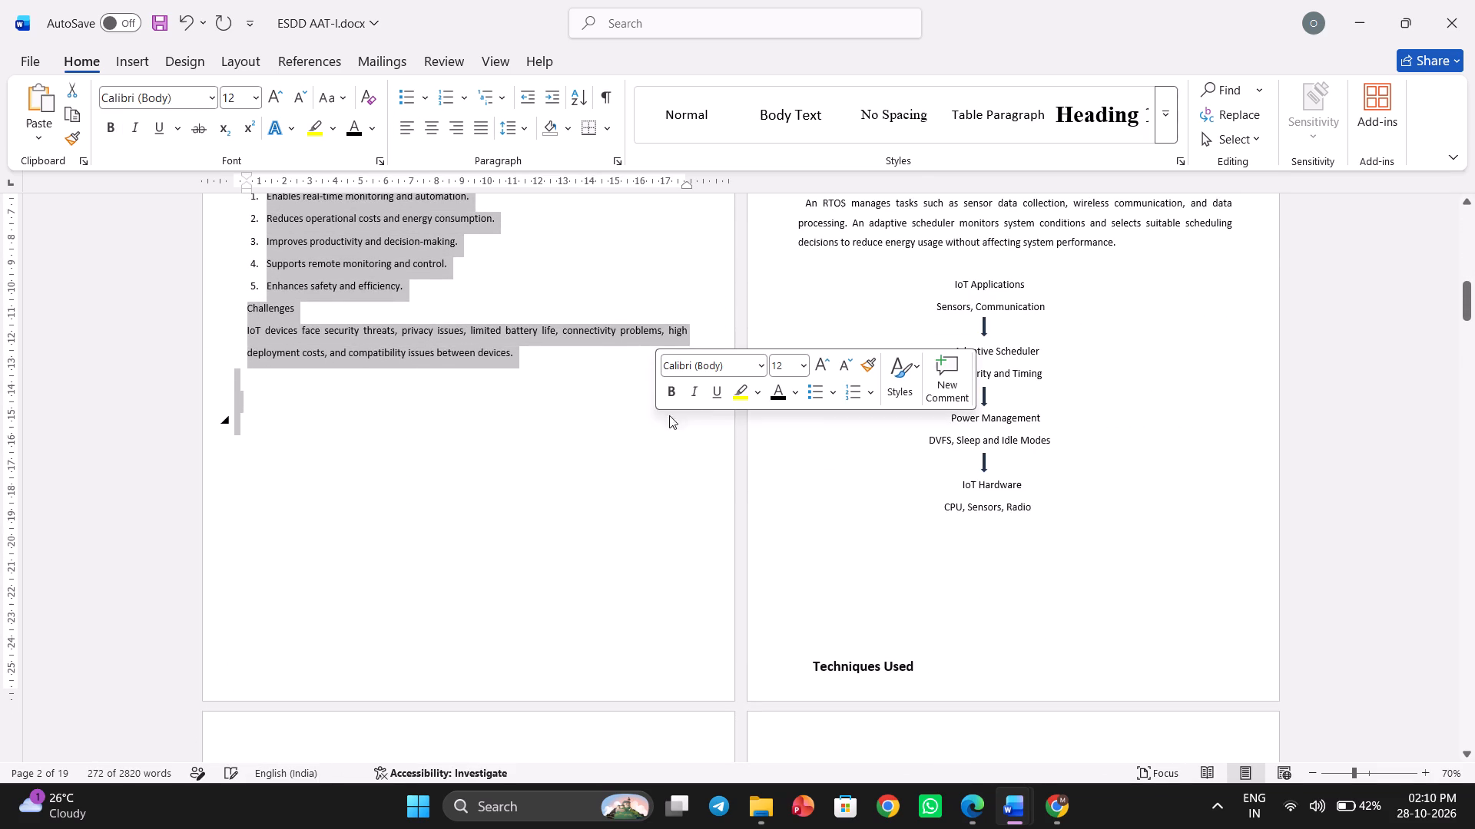
left_click(760, 364)
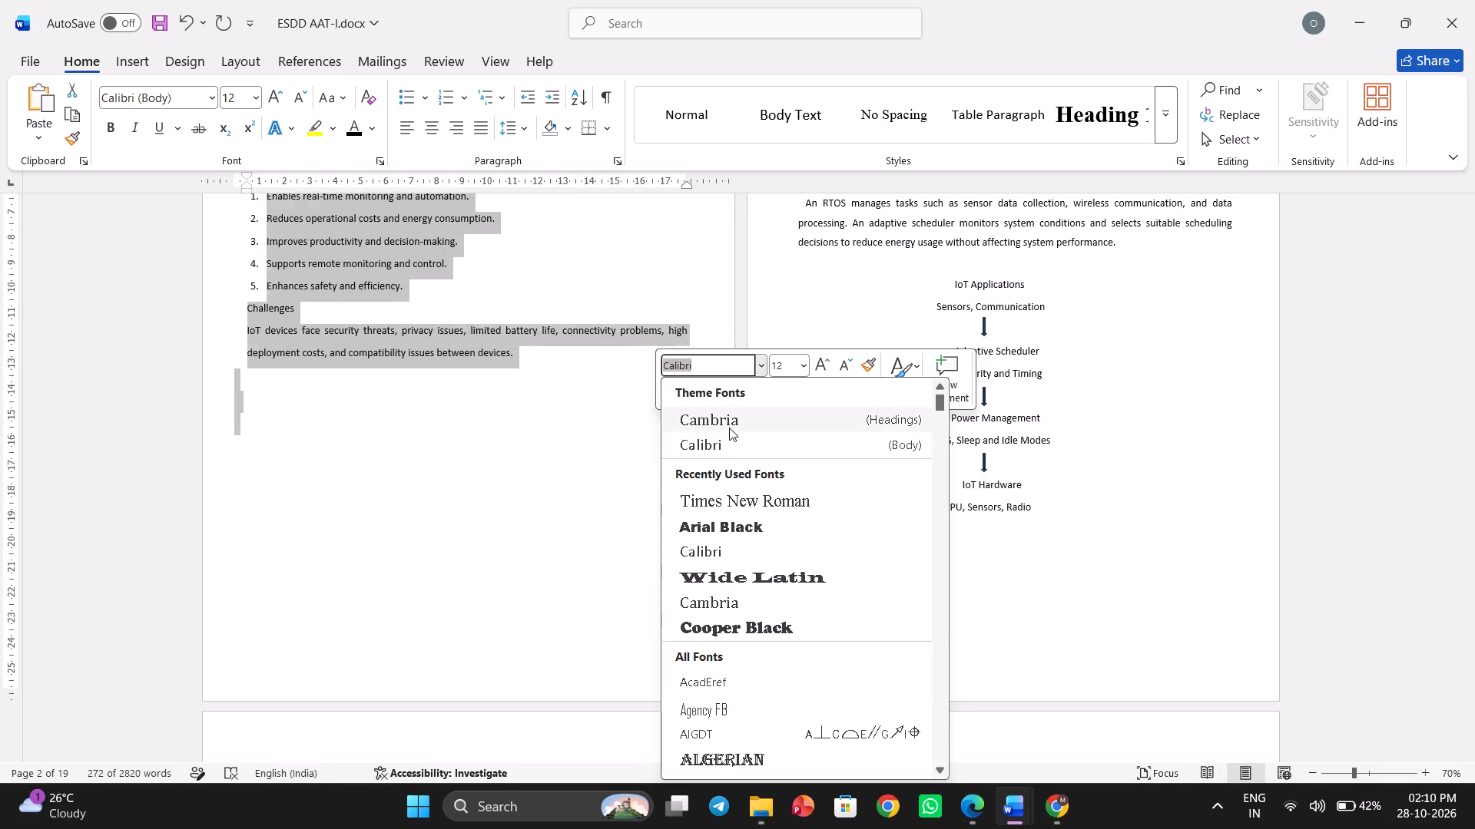
left_click(710, 500)
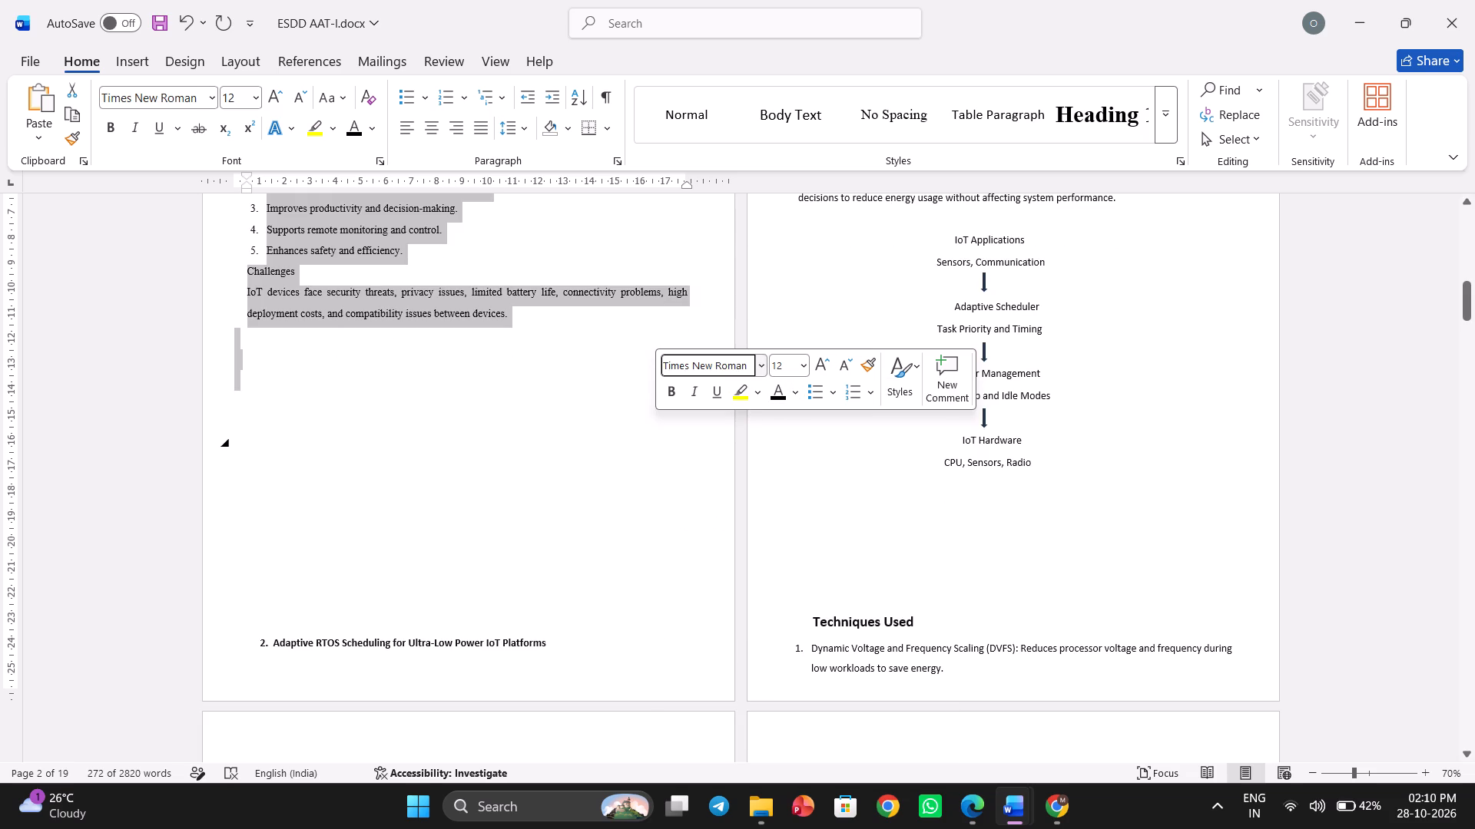
left_click(792, 365)
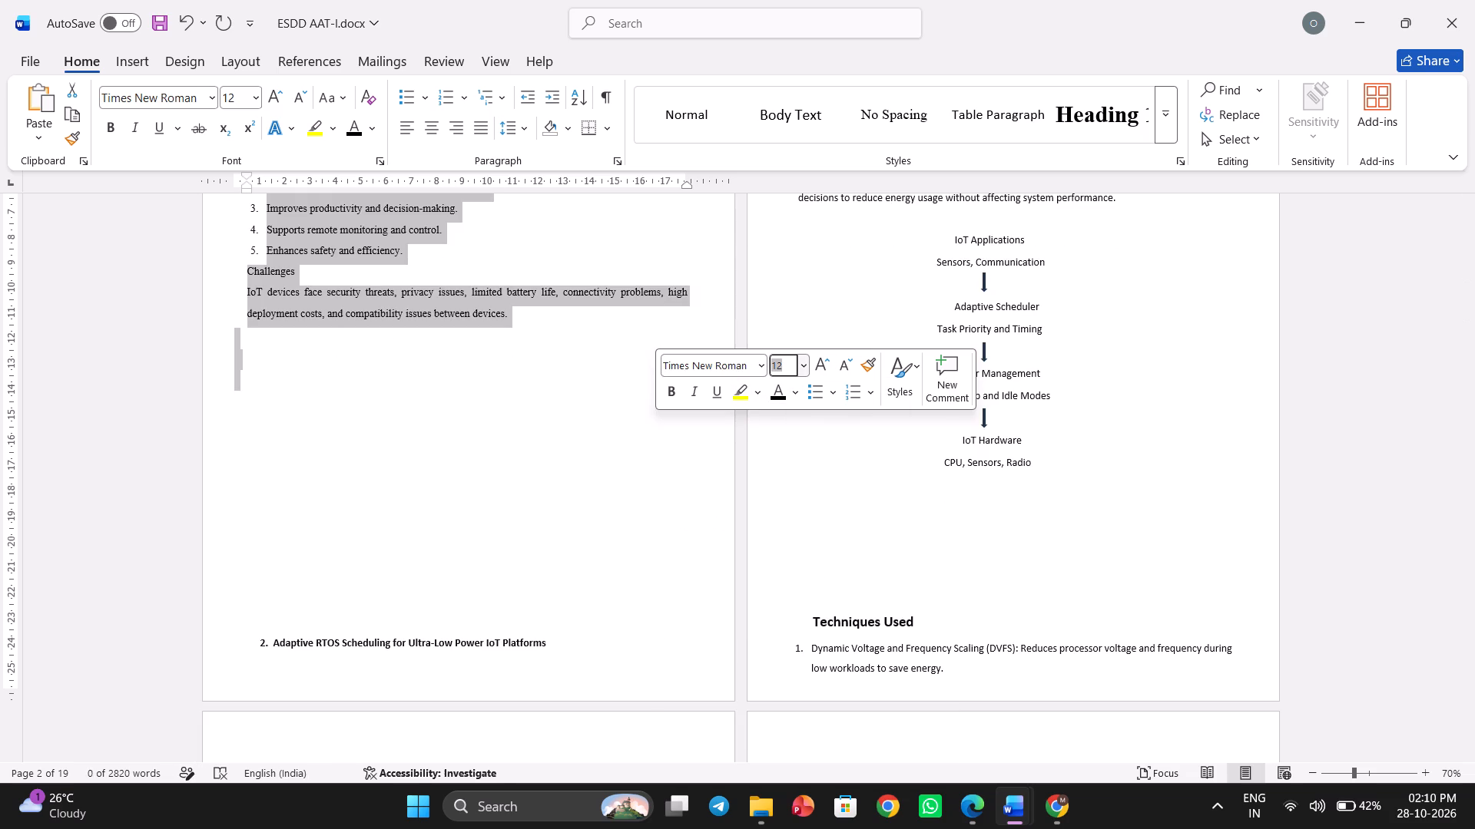
left_click(535, 490)
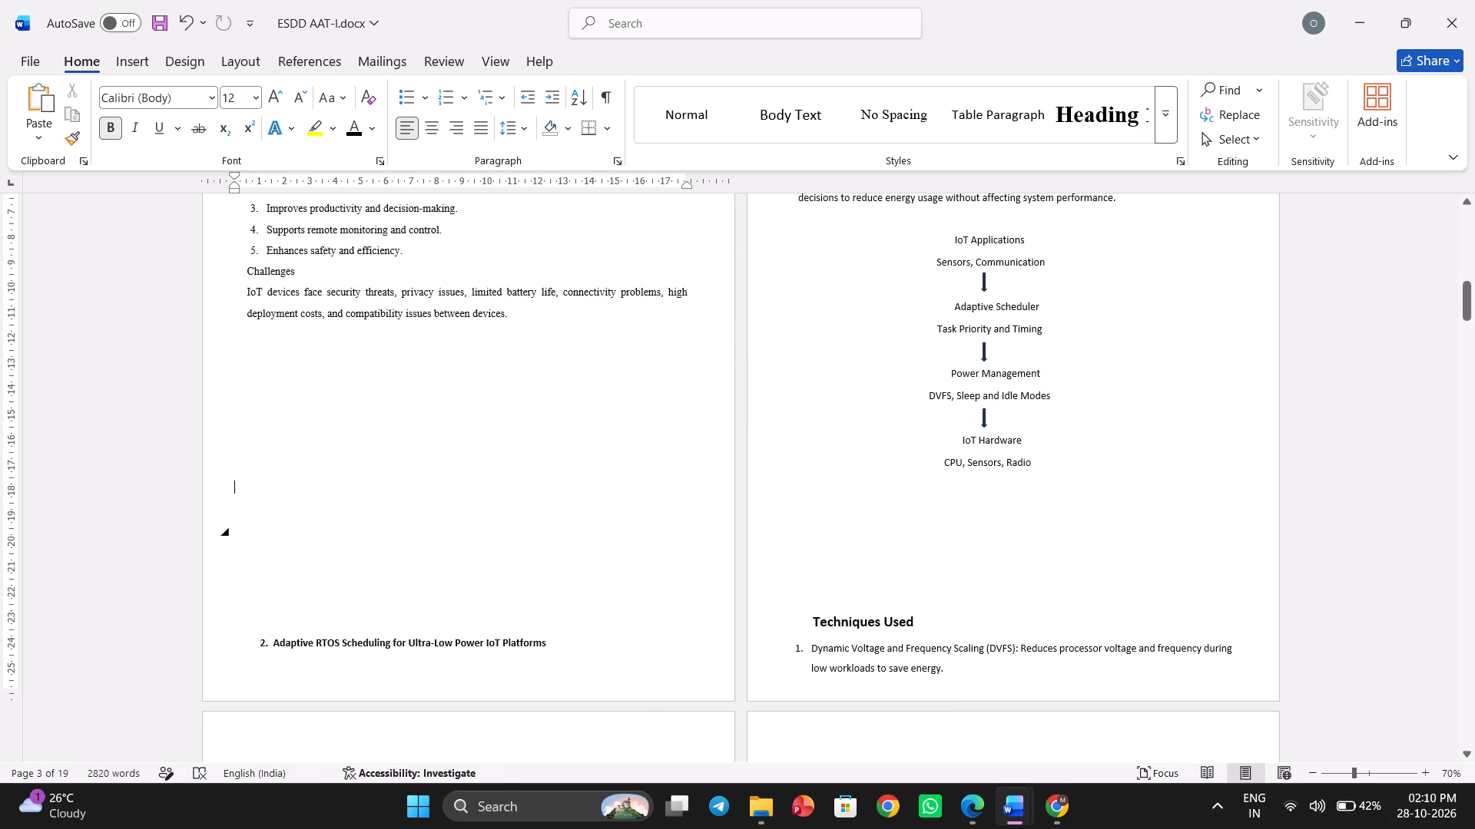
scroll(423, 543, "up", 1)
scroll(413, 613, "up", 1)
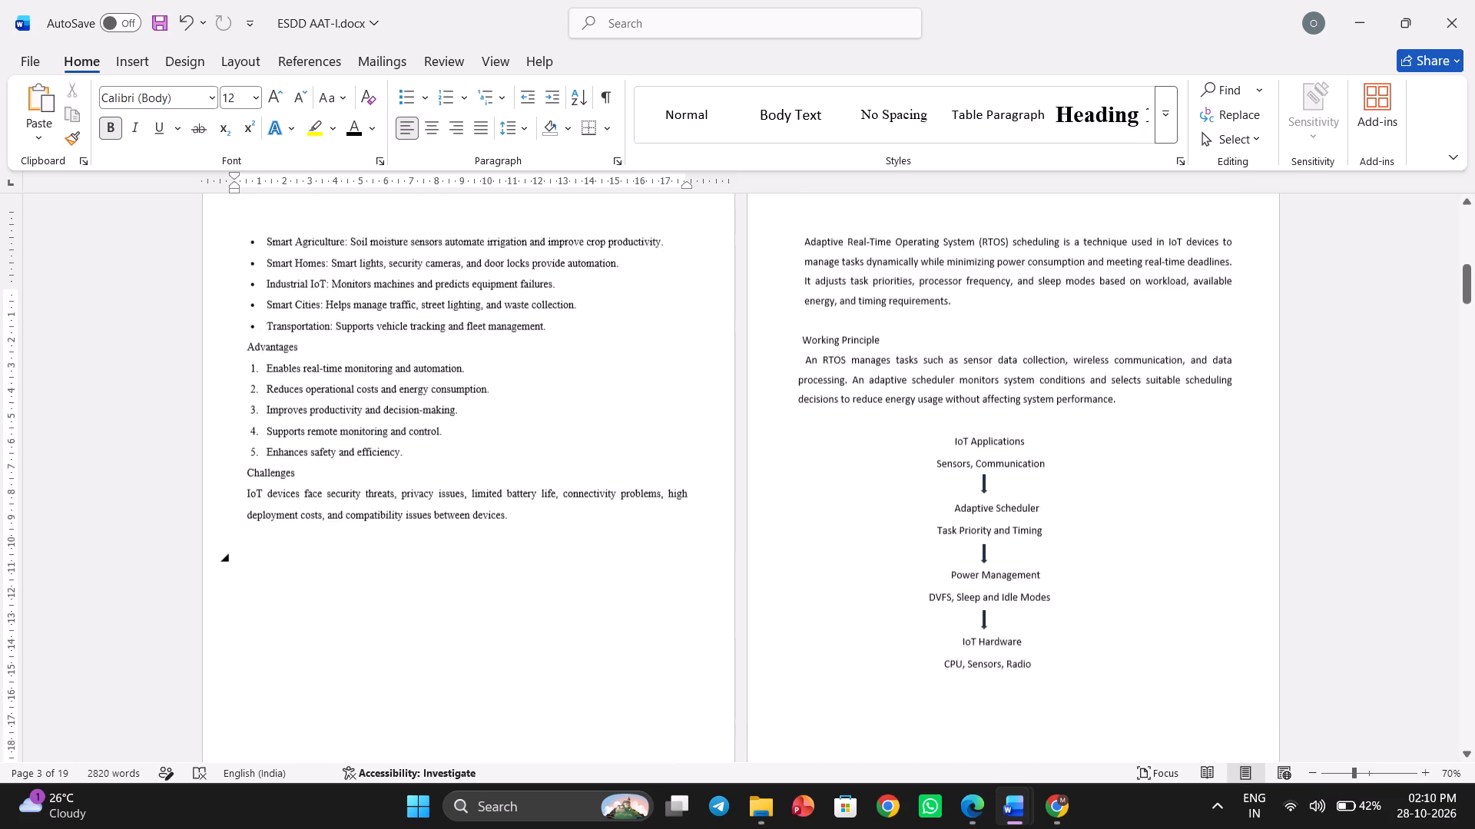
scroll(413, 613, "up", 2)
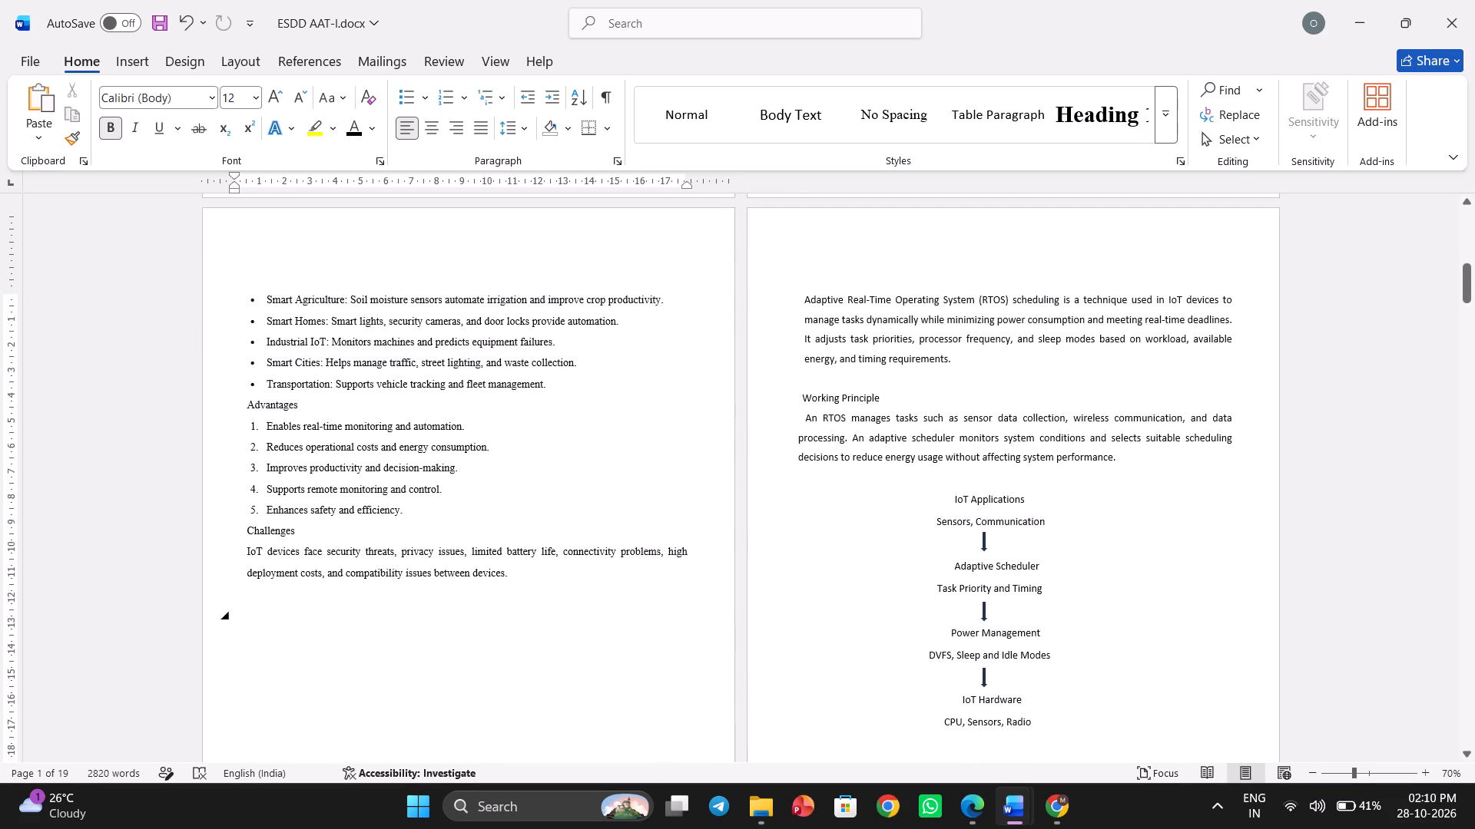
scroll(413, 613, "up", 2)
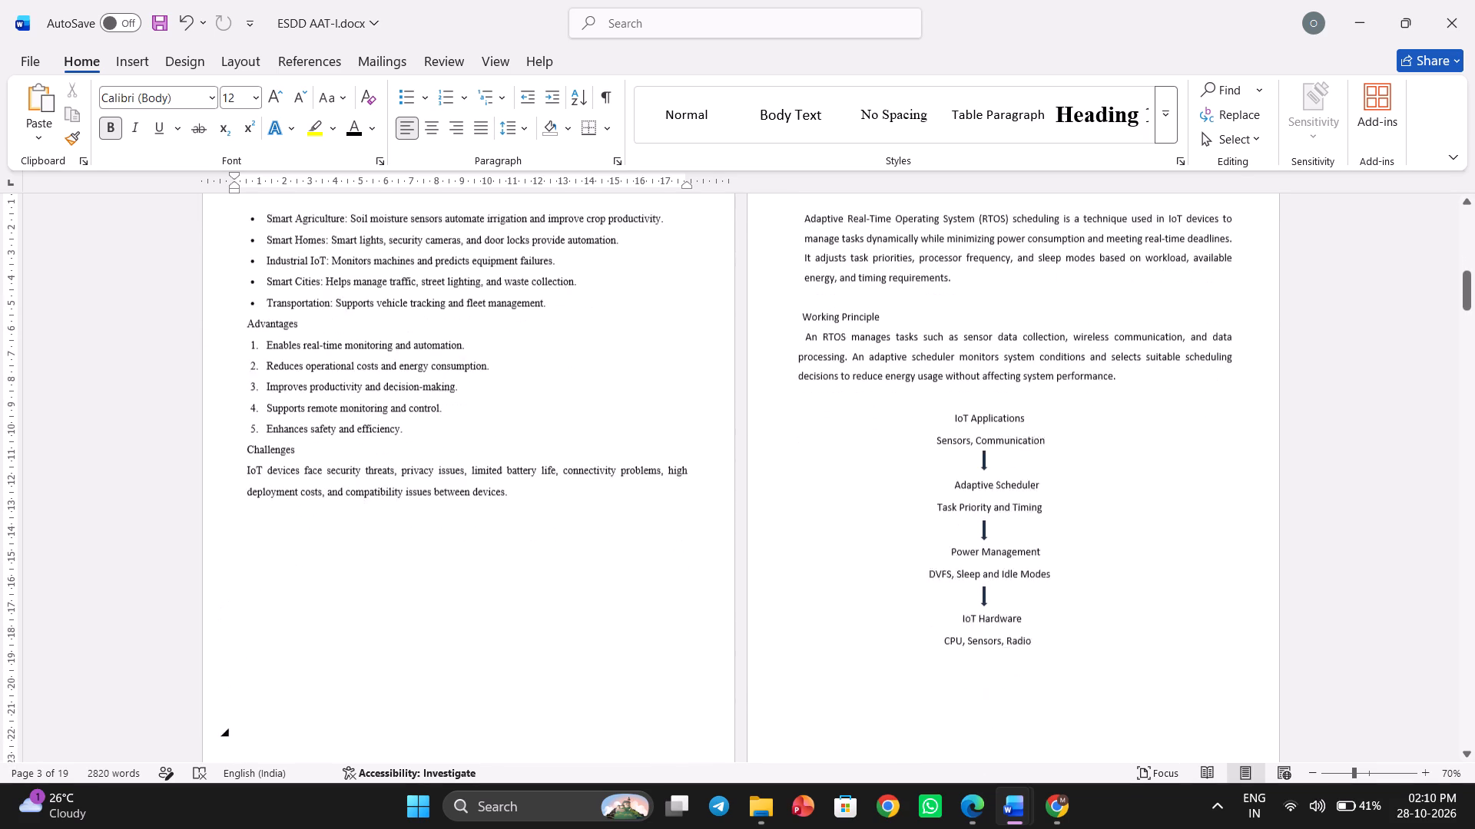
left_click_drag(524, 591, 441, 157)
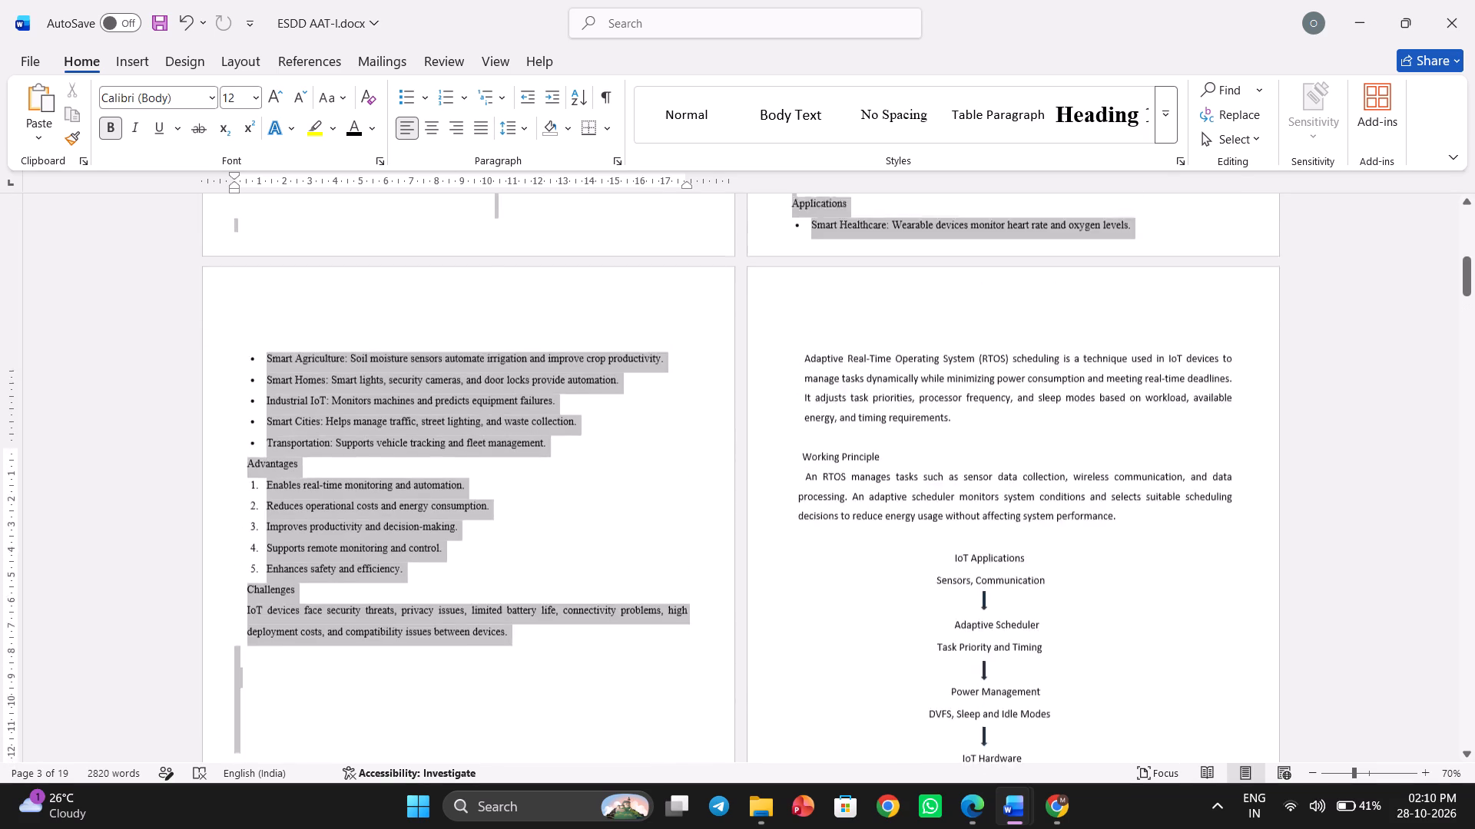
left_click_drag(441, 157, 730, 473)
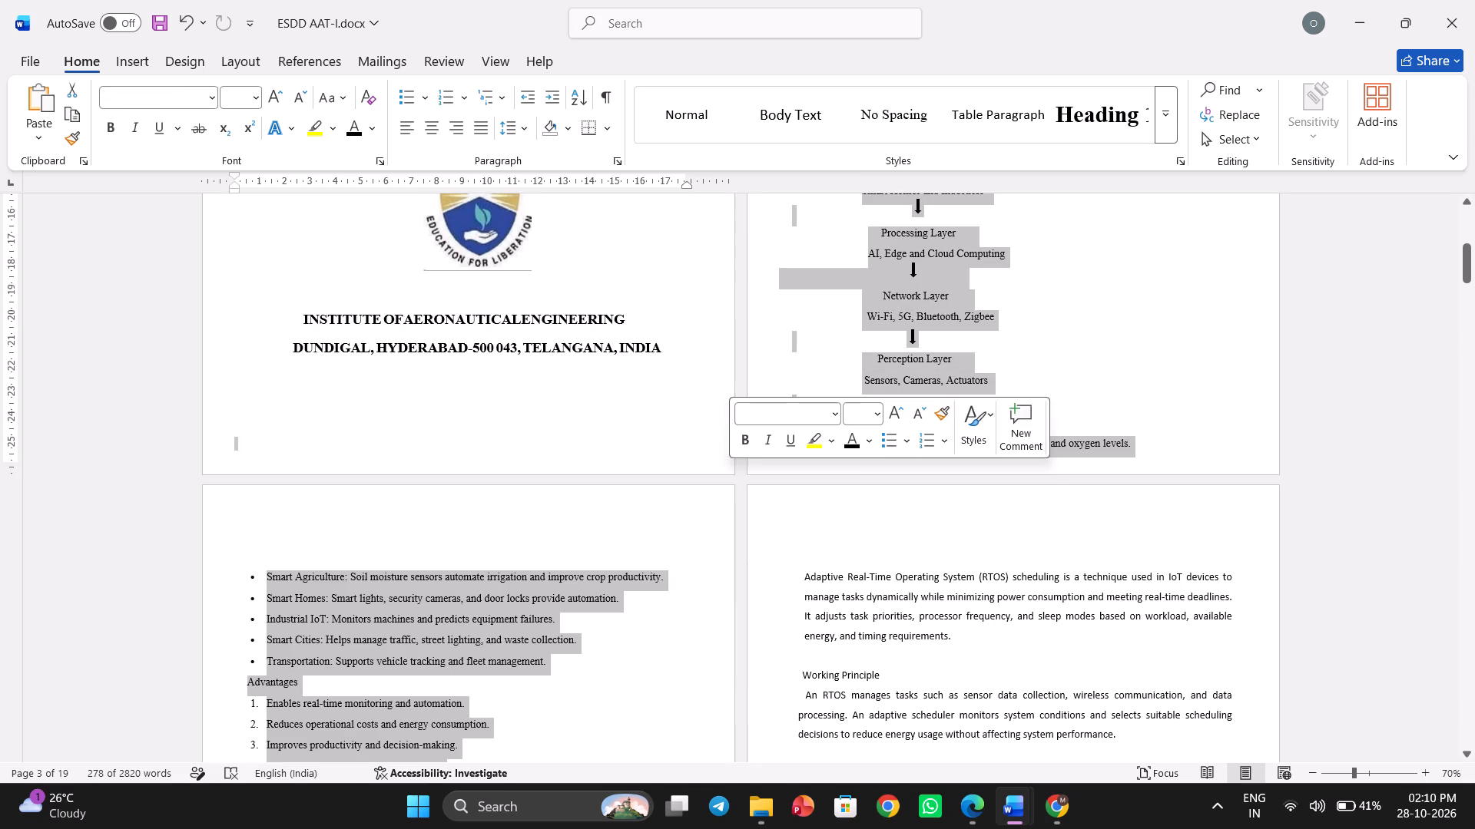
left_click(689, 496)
Insert two blank lines above "Applications" so that the section starts on the following page.
left_click(841, 395)
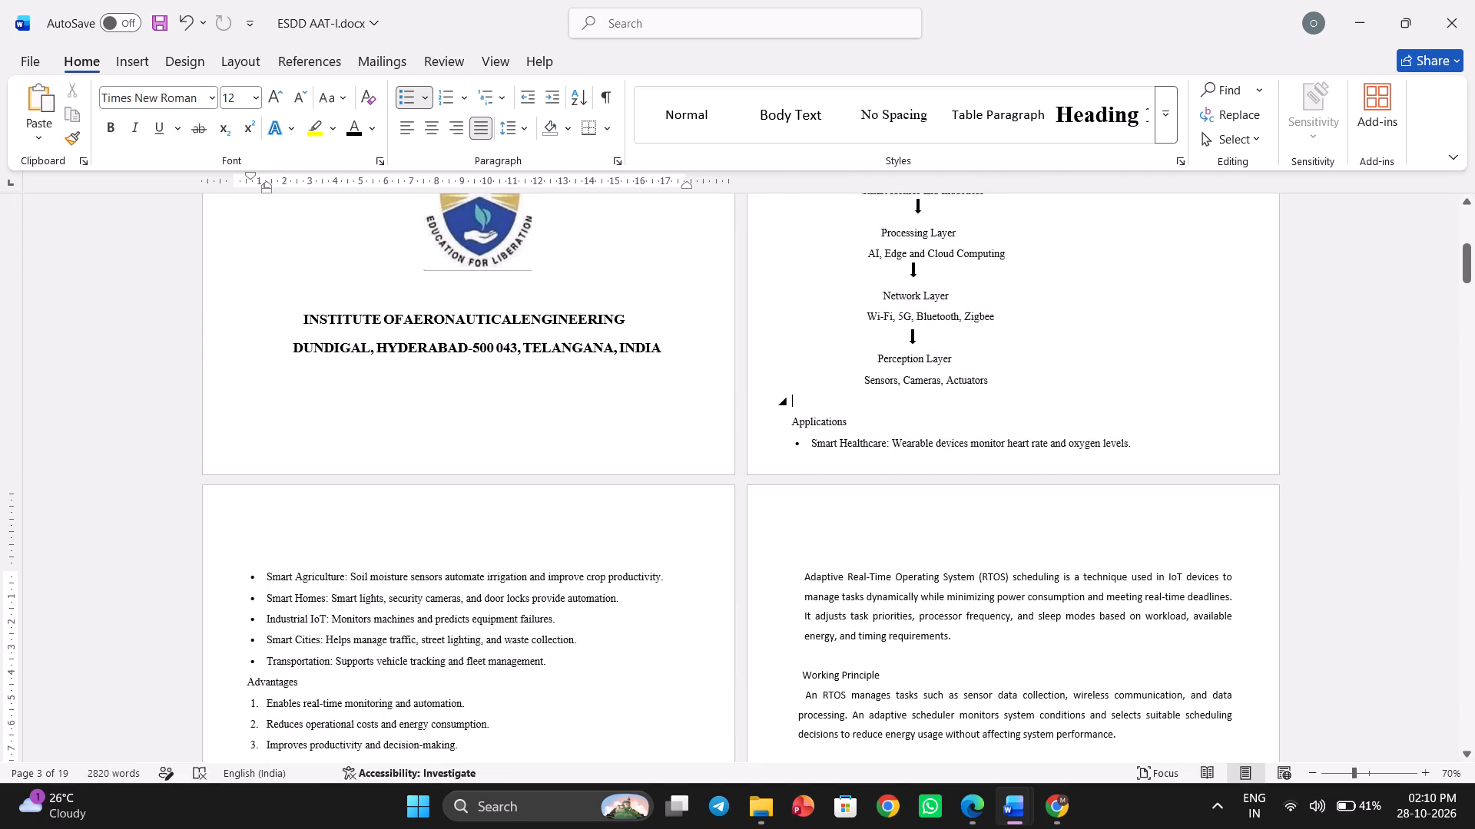
key("Return")
key("Return")
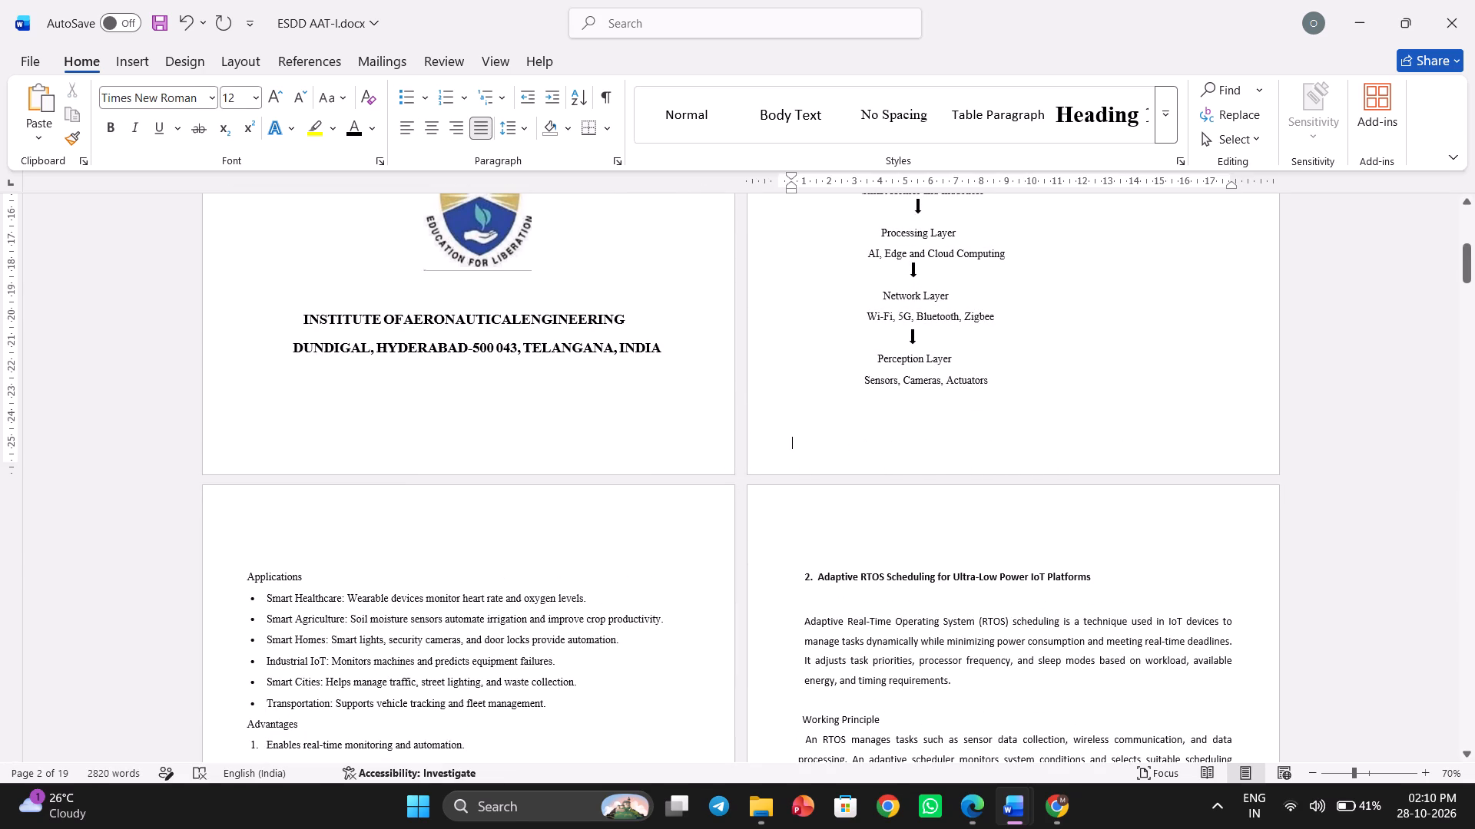
Try 1.5 line spacing from the Next-Generation IoT introduction through the Security item, and settle on 1.15.
scroll(797, 537, "up", 1)
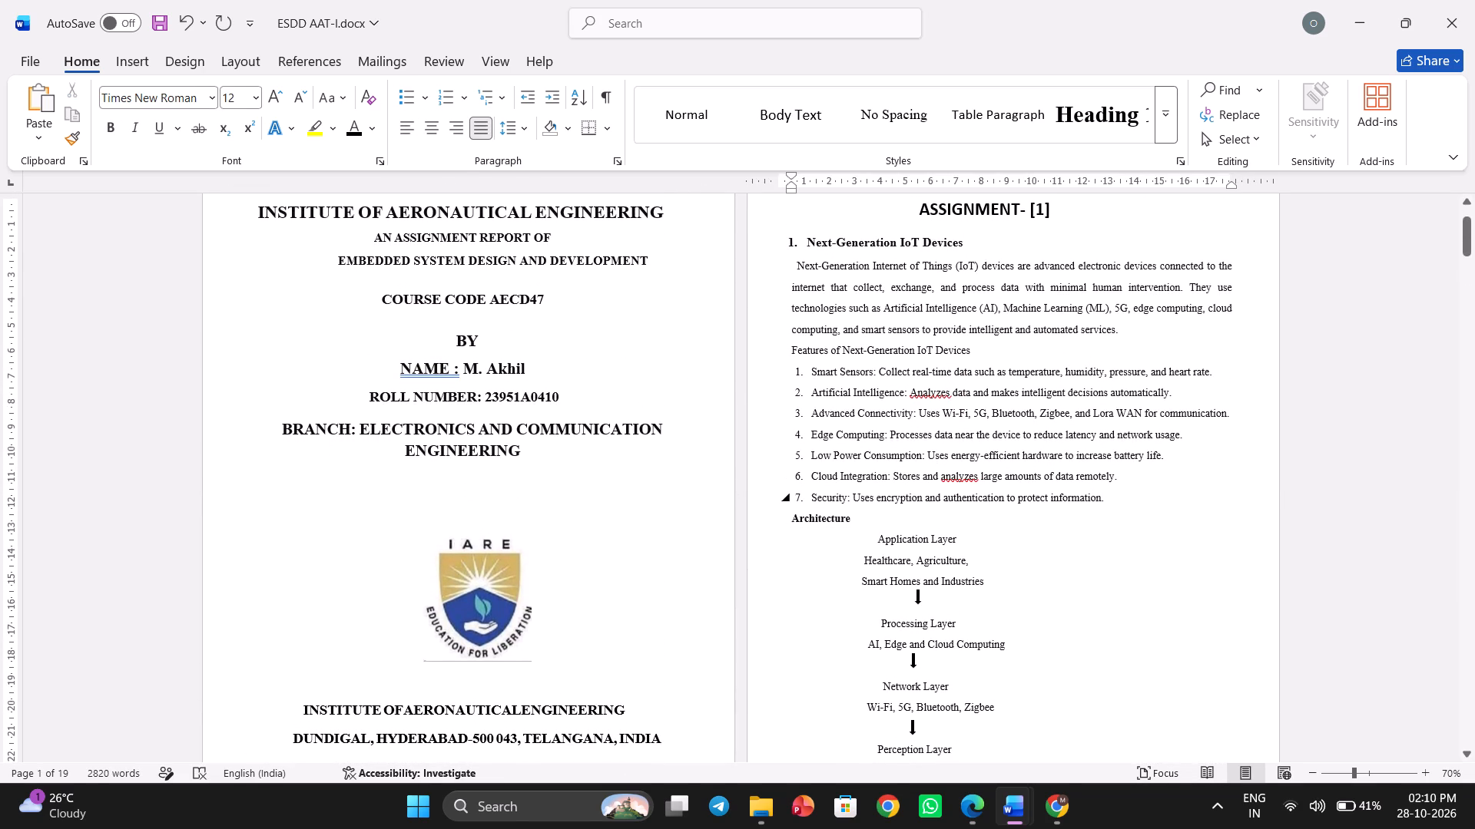
left_click_drag(1101, 511, 780, 266)
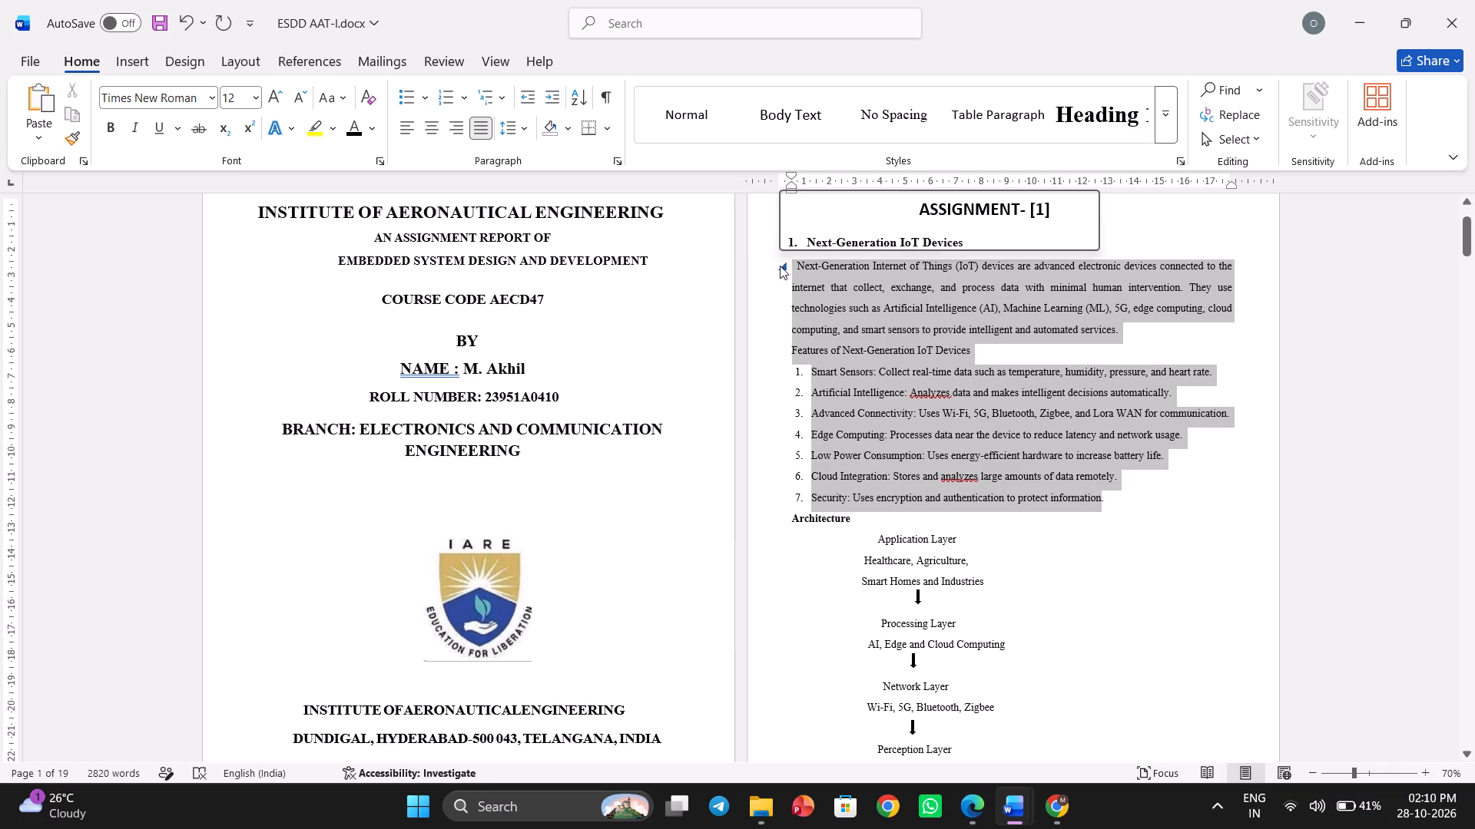
left_click(520, 130)
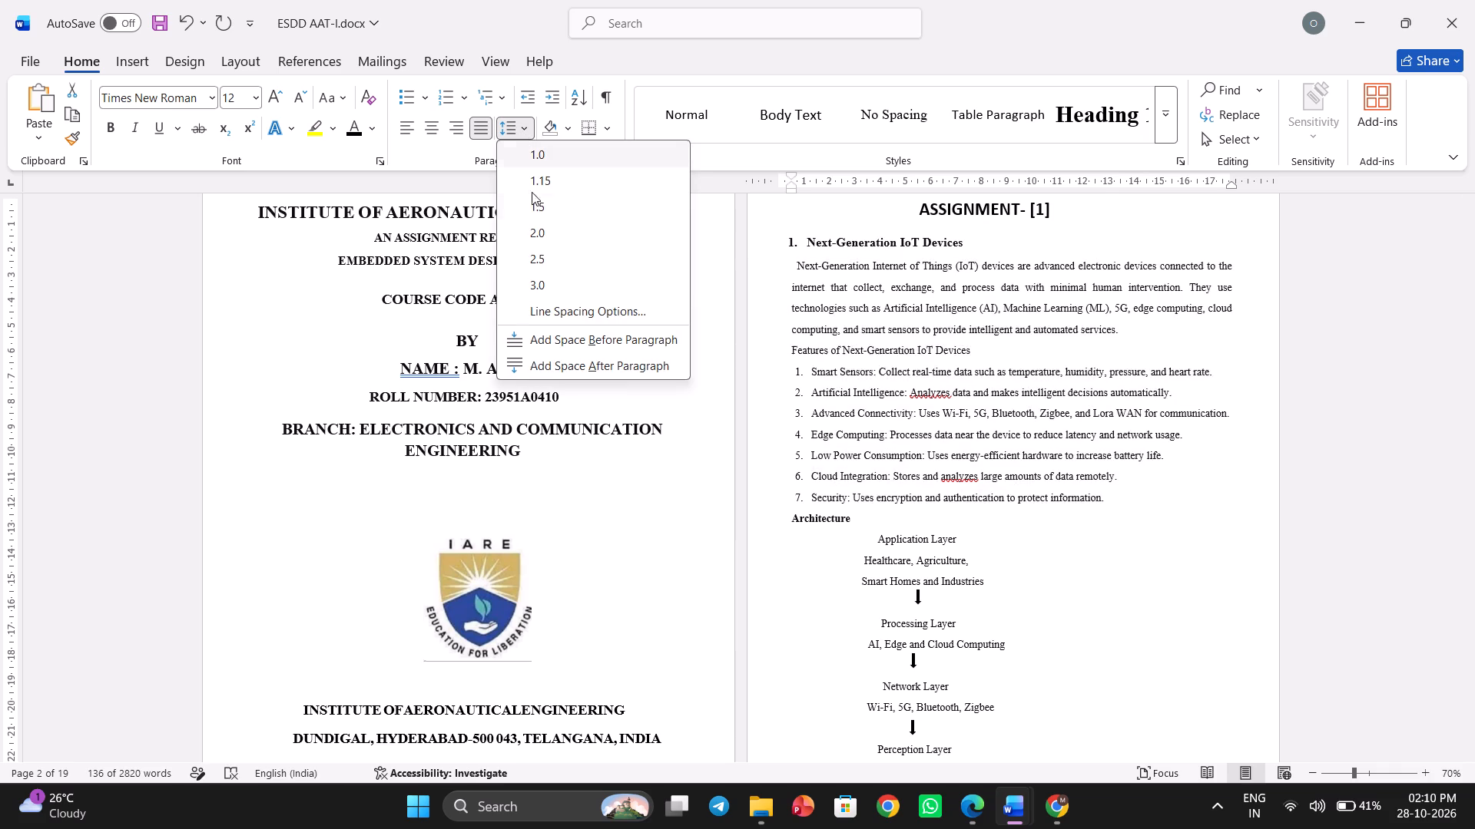
left_click(532, 197)
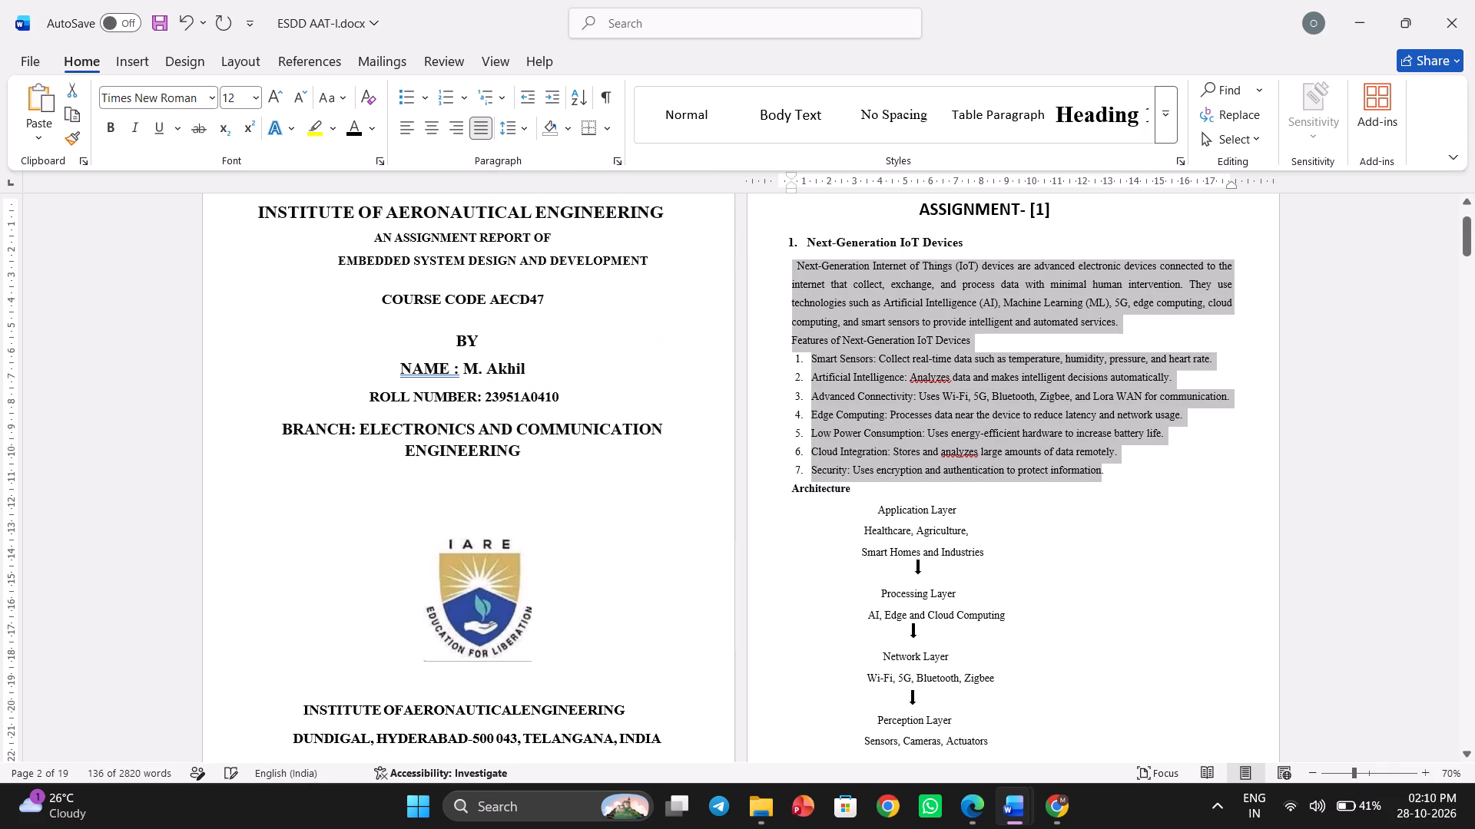
left_click(519, 132)
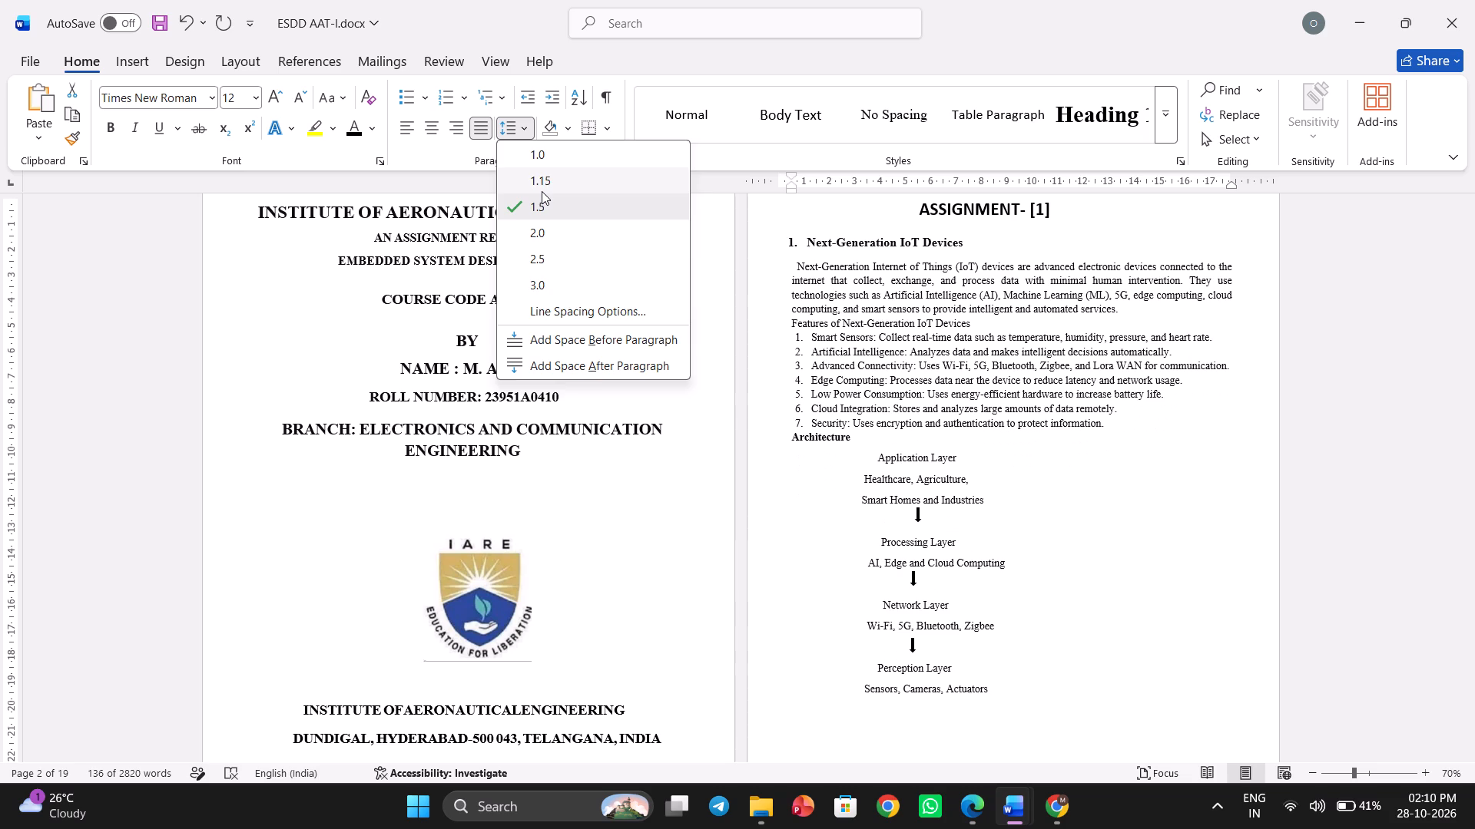
left_click(542, 191)
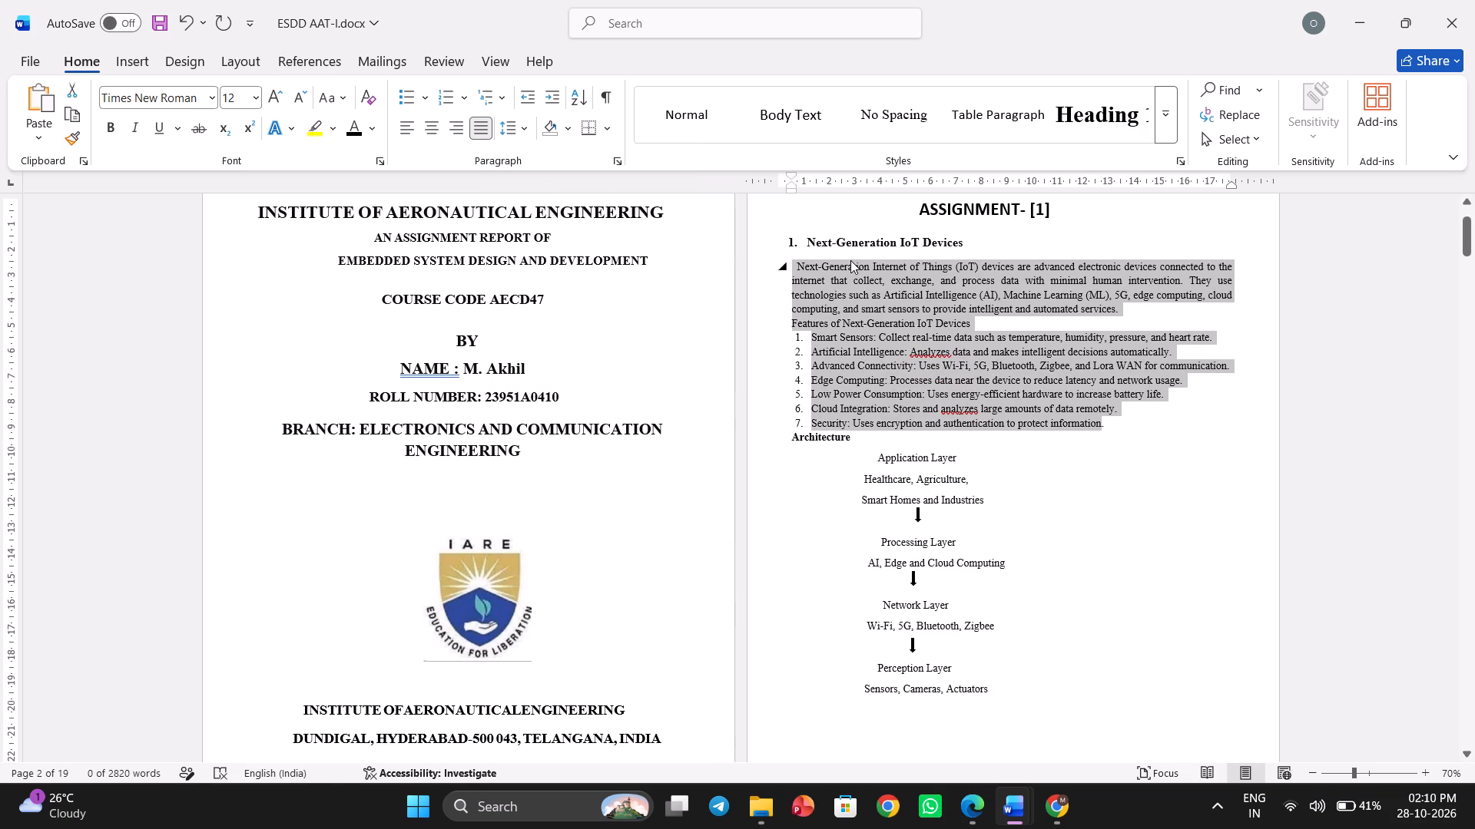
Insert a blank line above "Features of Next-Generation IoT Devices" and an unnumbered blank line above "Architecture".
left_click(993, 293)
left_click(1135, 311)
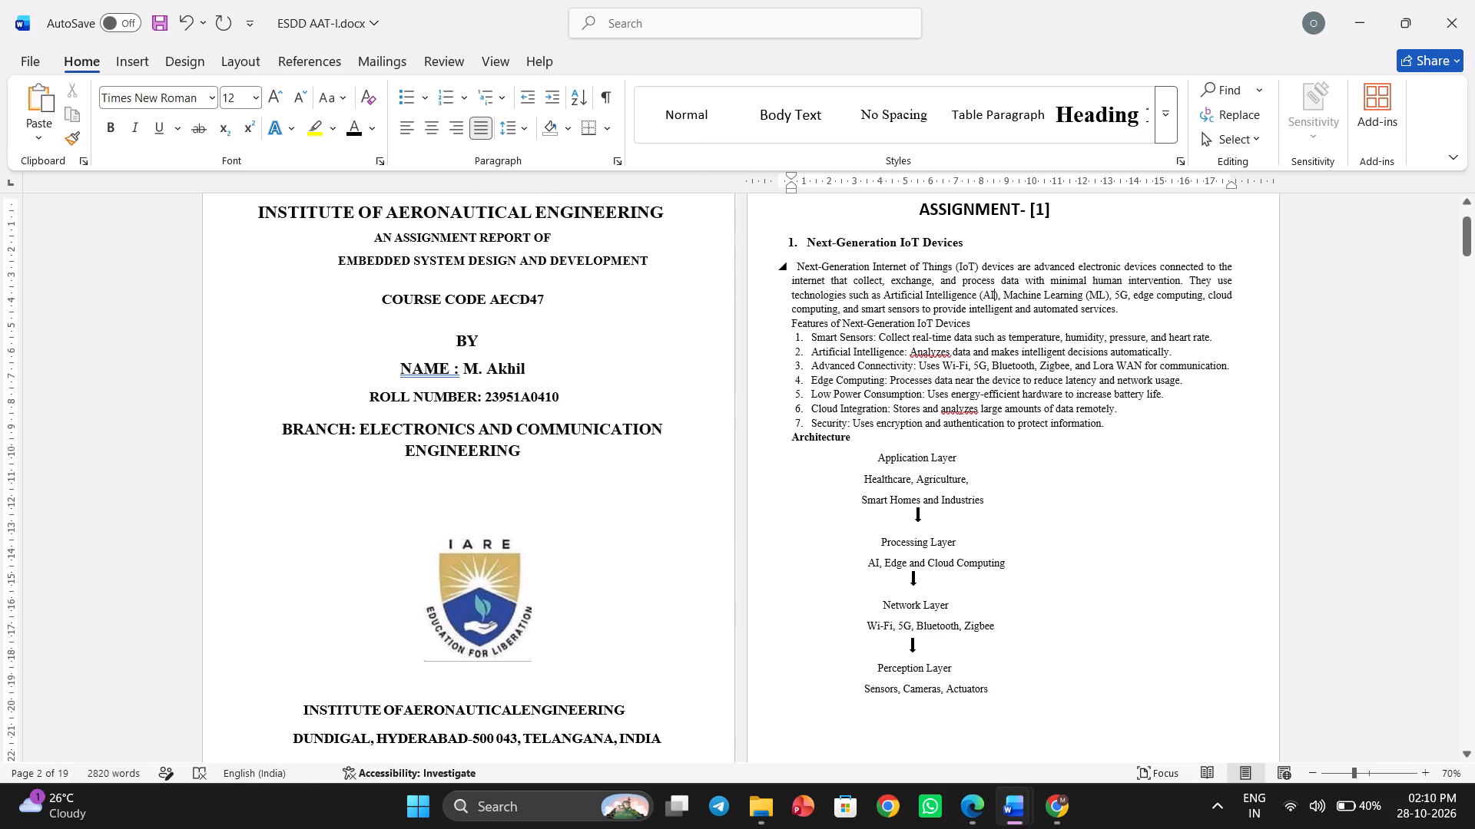
key("Return")
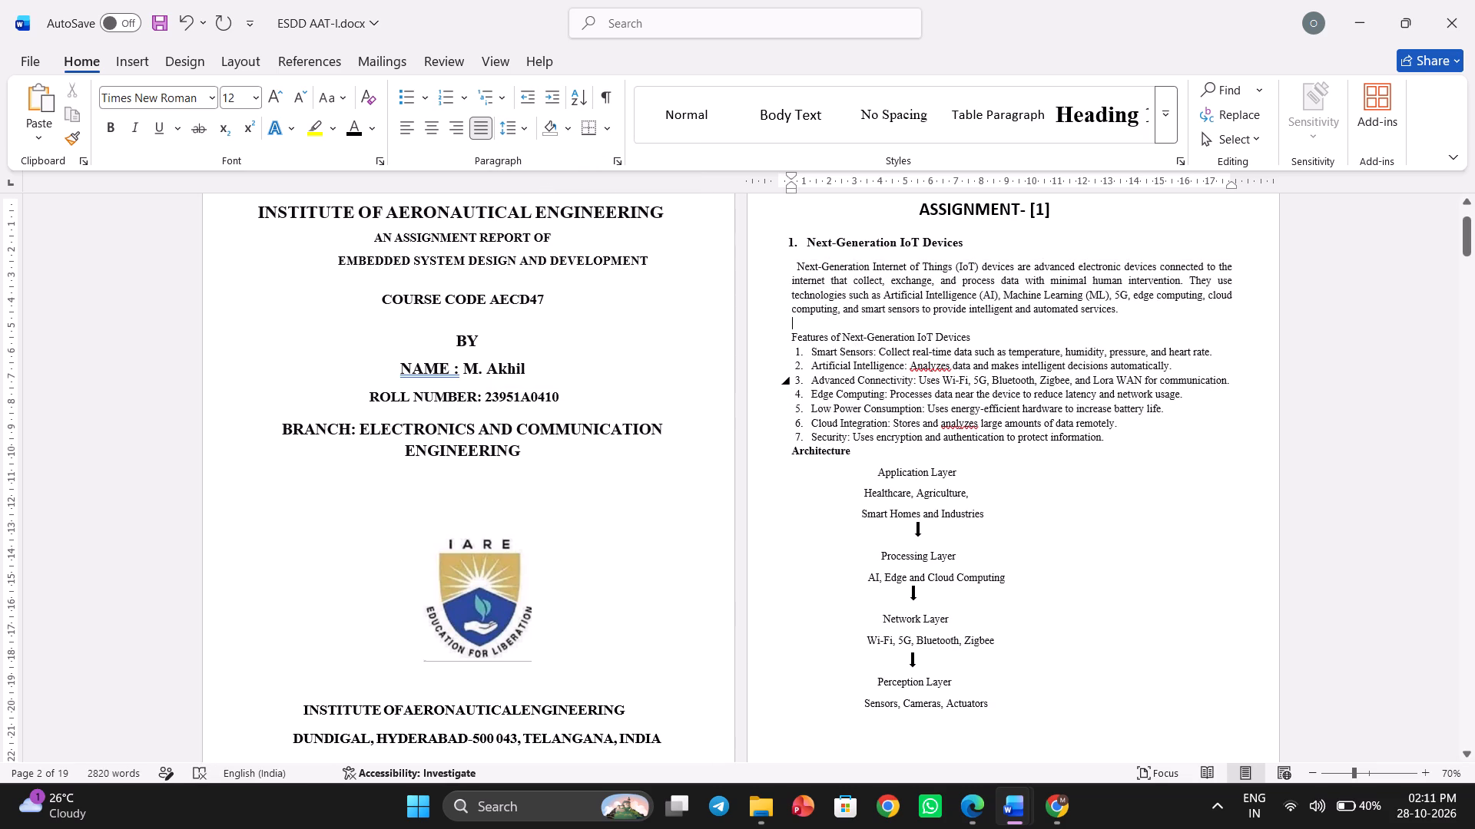
scroll(992, 428, "right", 1)
left_click(1119, 440)
key("Return")
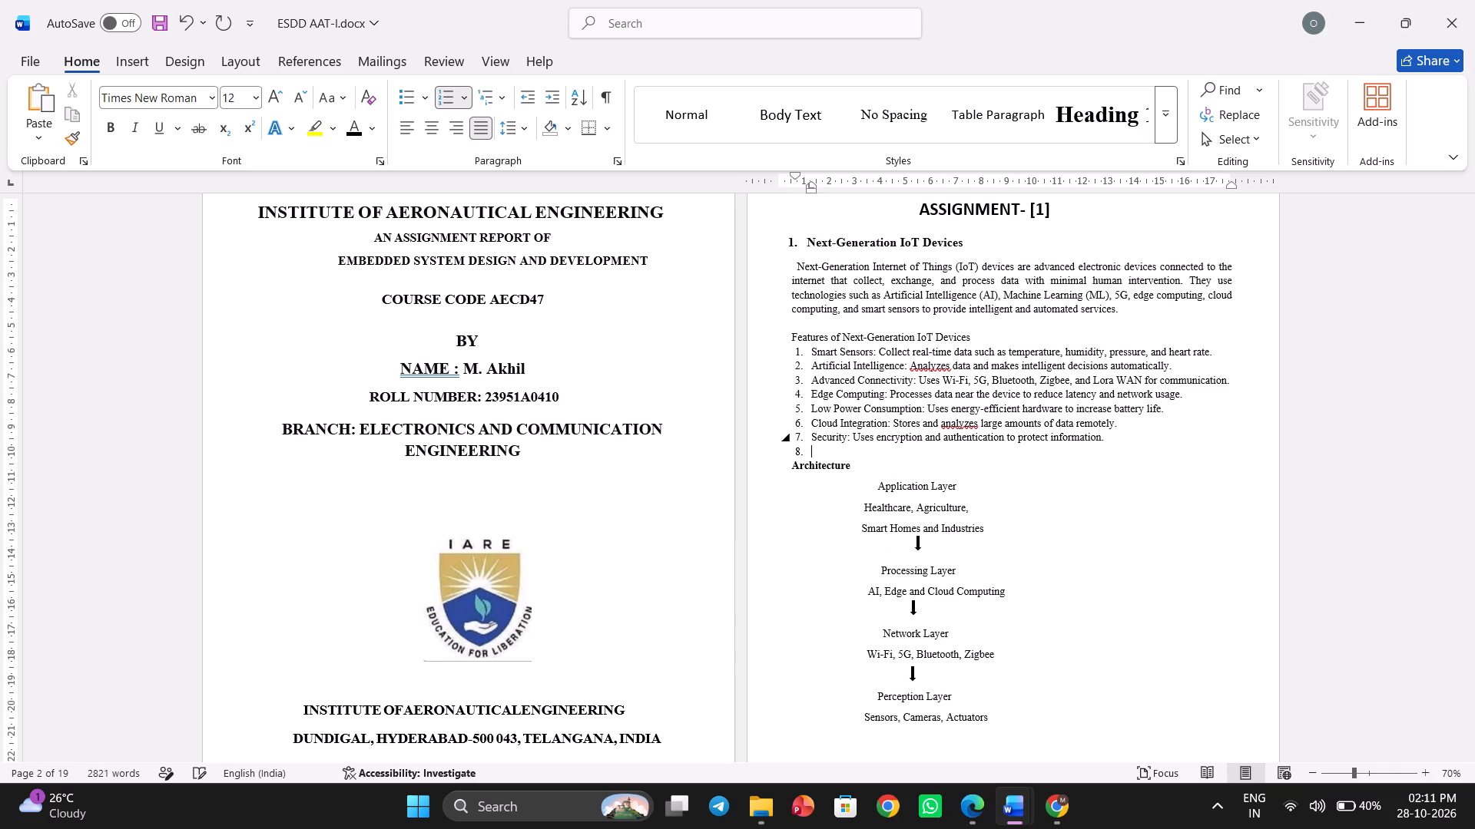
key("BackSpace")
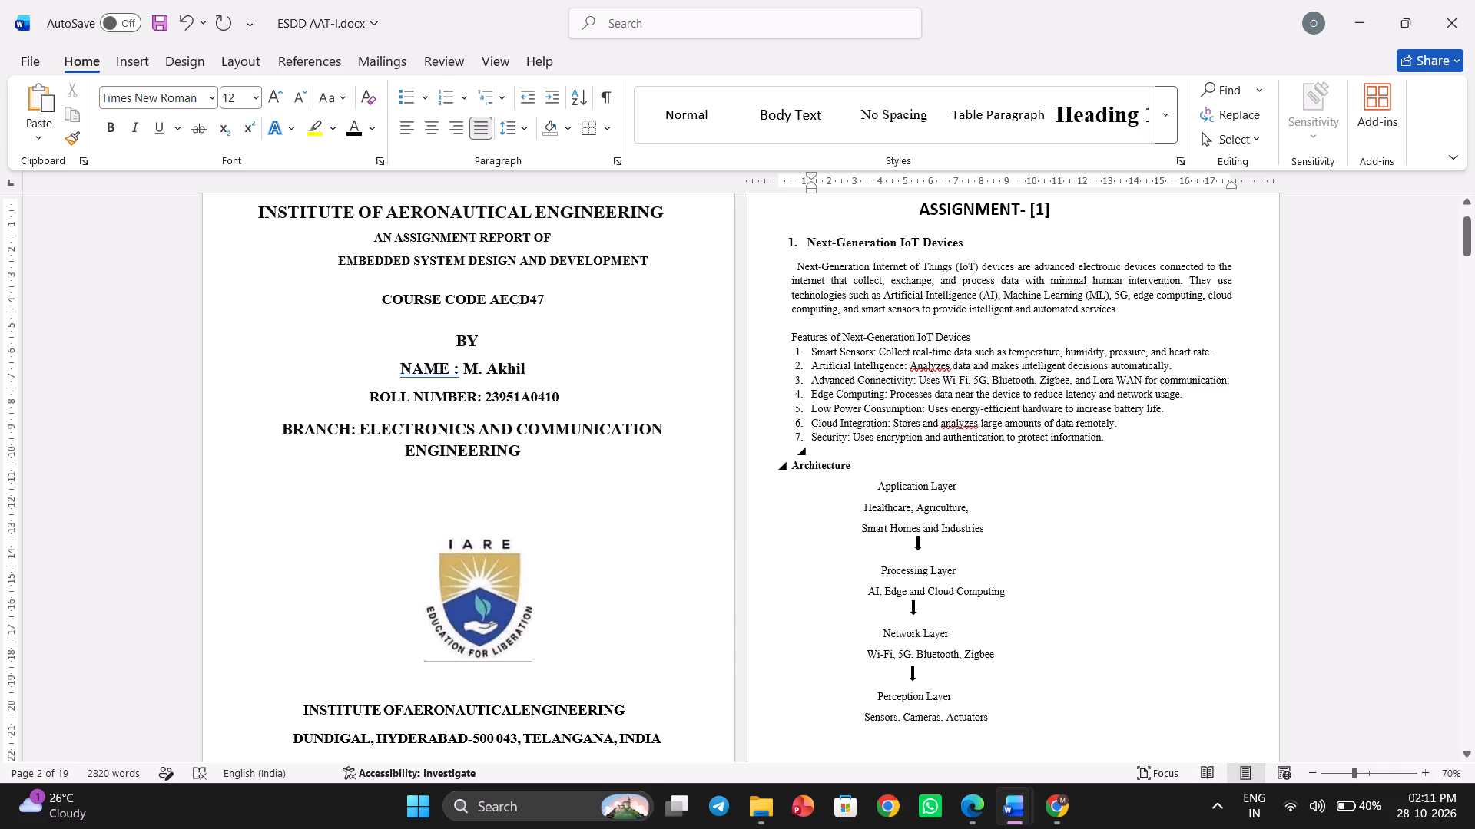
Shift the "Architecture" heading slightly inward with four leading spaces.
left_click(794, 469)
key("space")
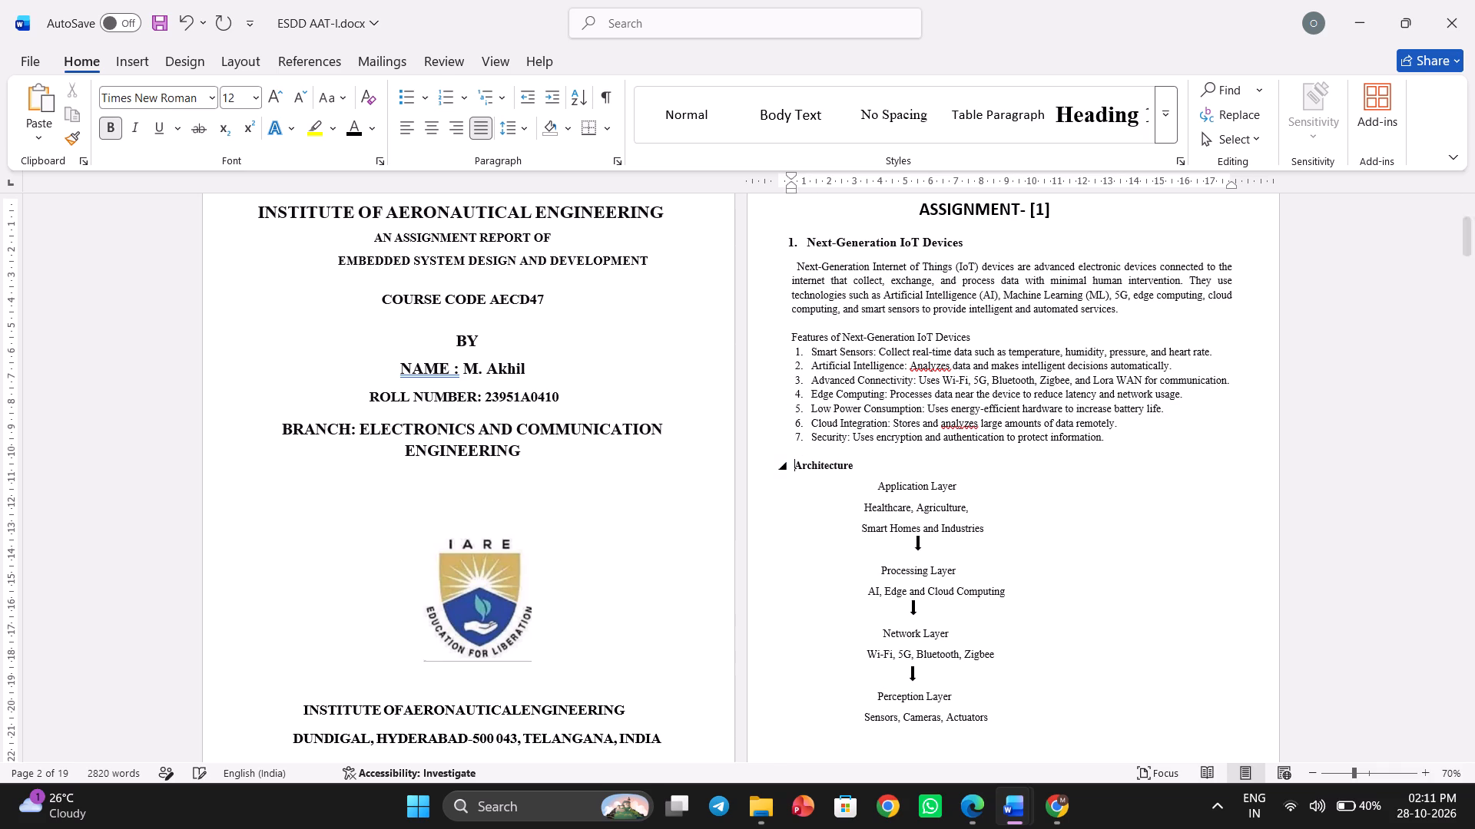
key("space")
key("space")
key("space")
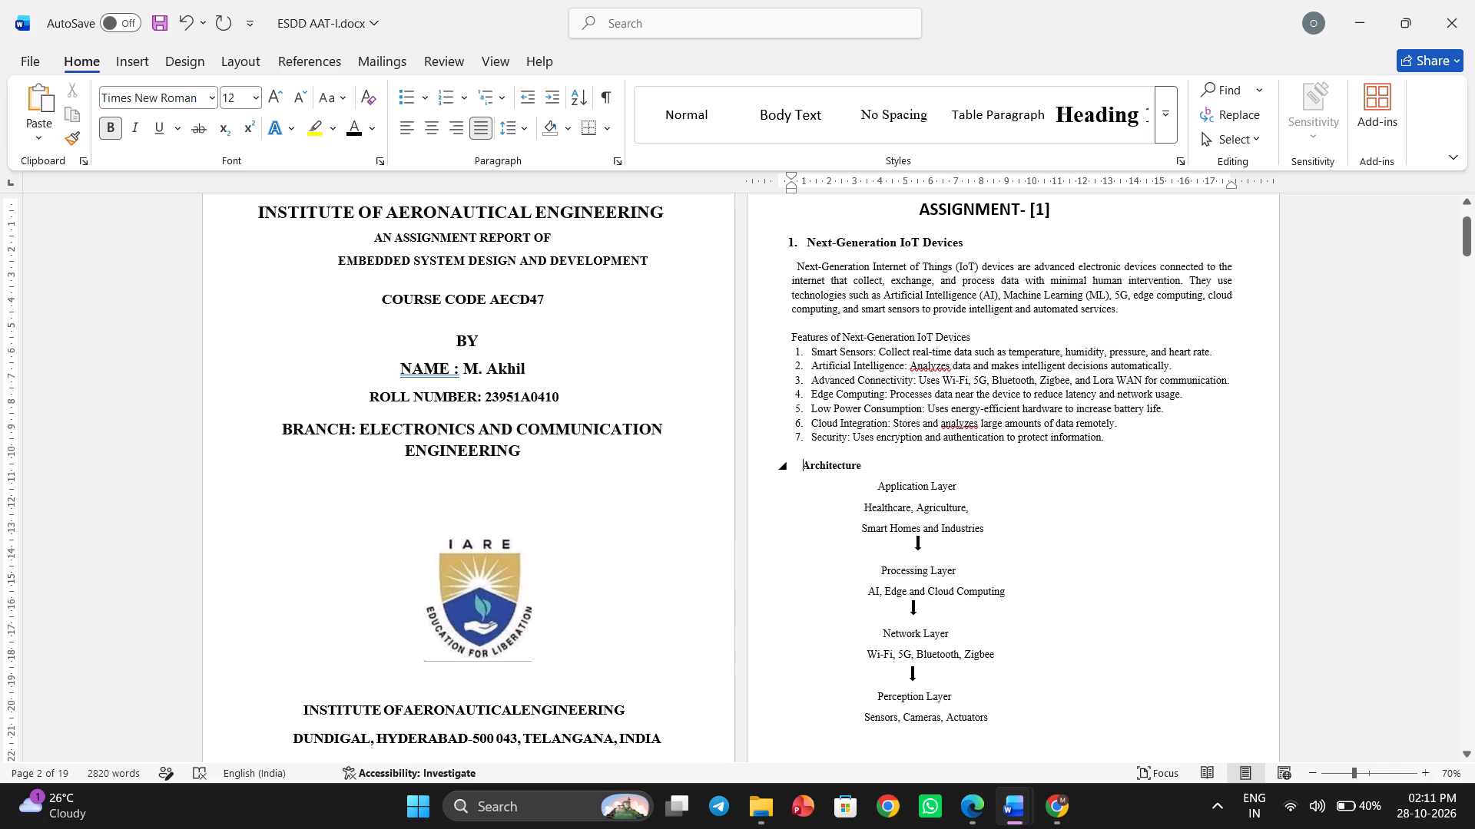
Insert three blank lines above "Applications" in the Next-Generation IoT section so that it starts on the following page.
scroll(1020, 443, "down", 1)
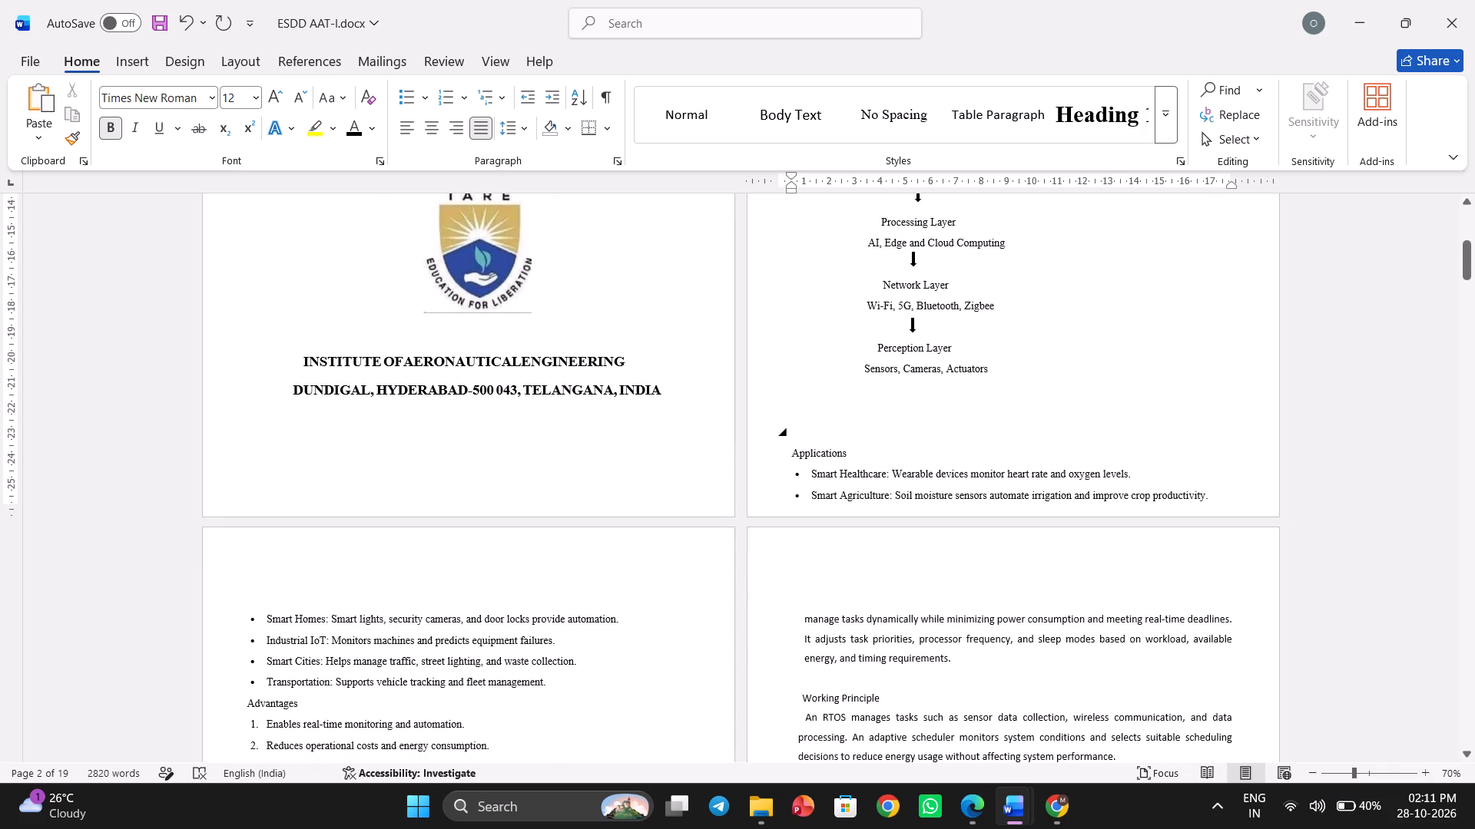
left_click(817, 432)
key("Return")
key("Return")
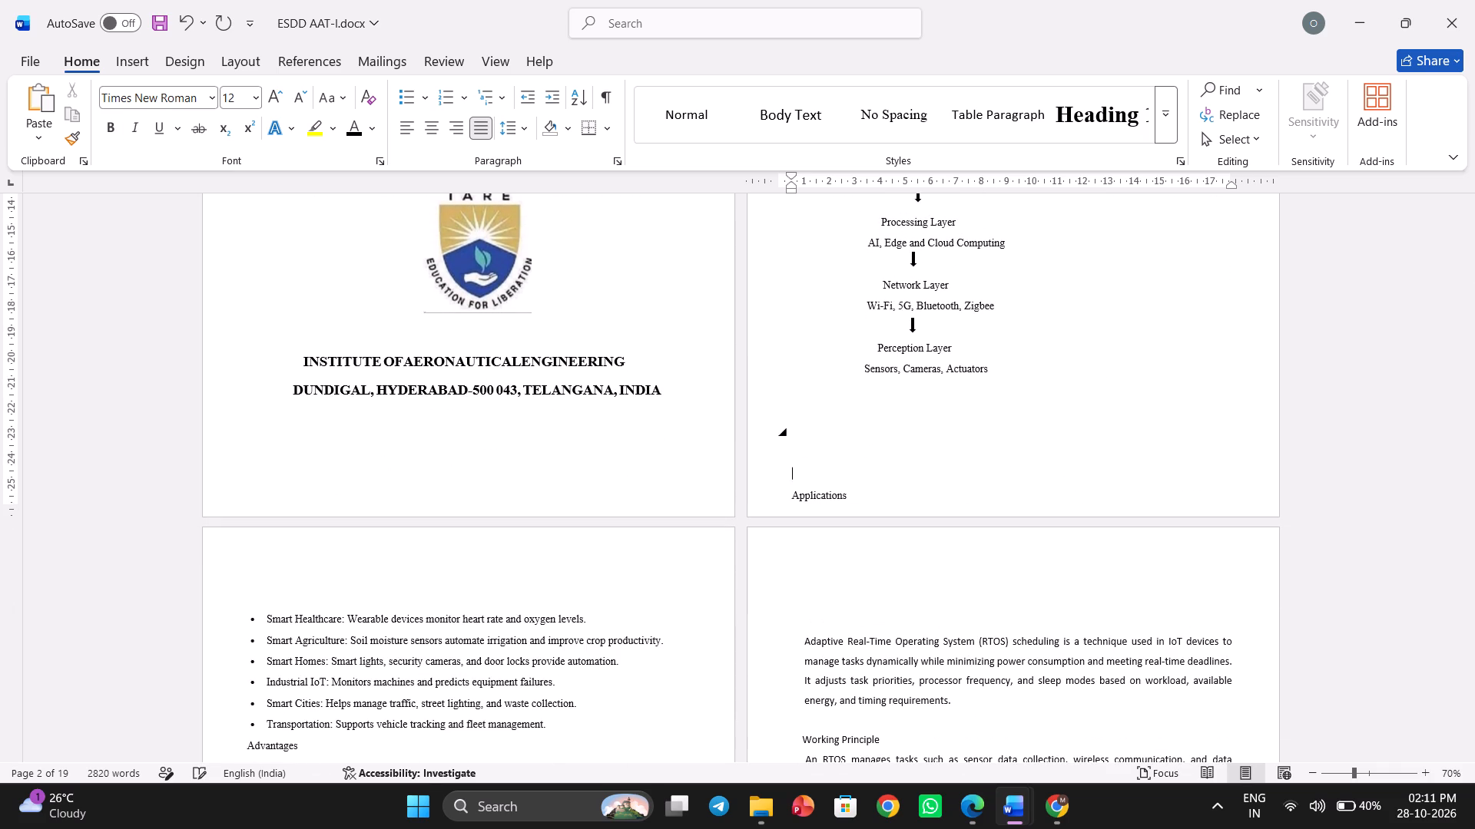
key("Return")
Set 1.5 line spacing for the Applications, Advantages and Challenges text of the Next-Generation IoT section.
scroll(817, 432, "down", 1)
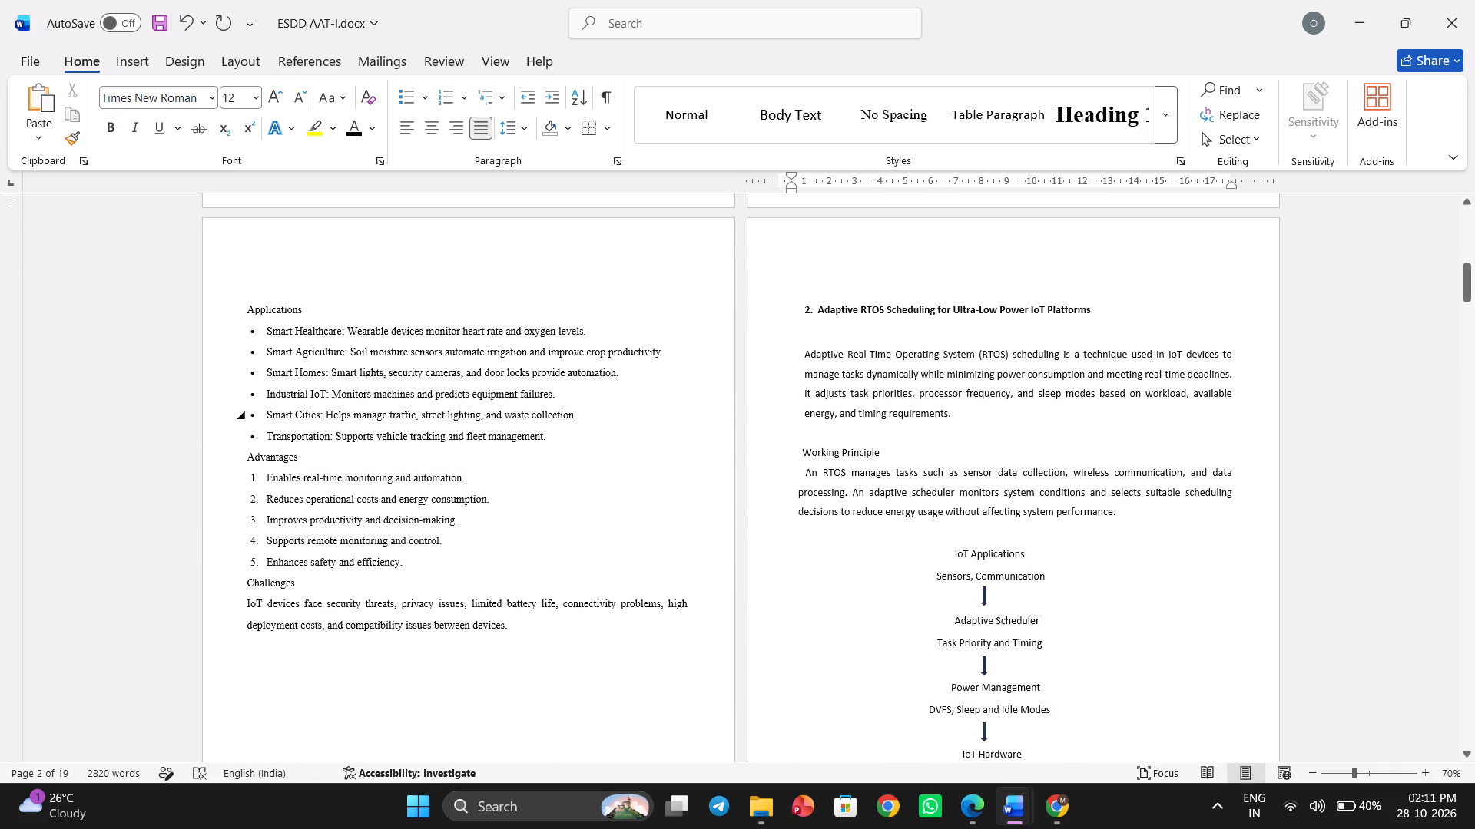
left_click_drag(429, 655, 194, 276)
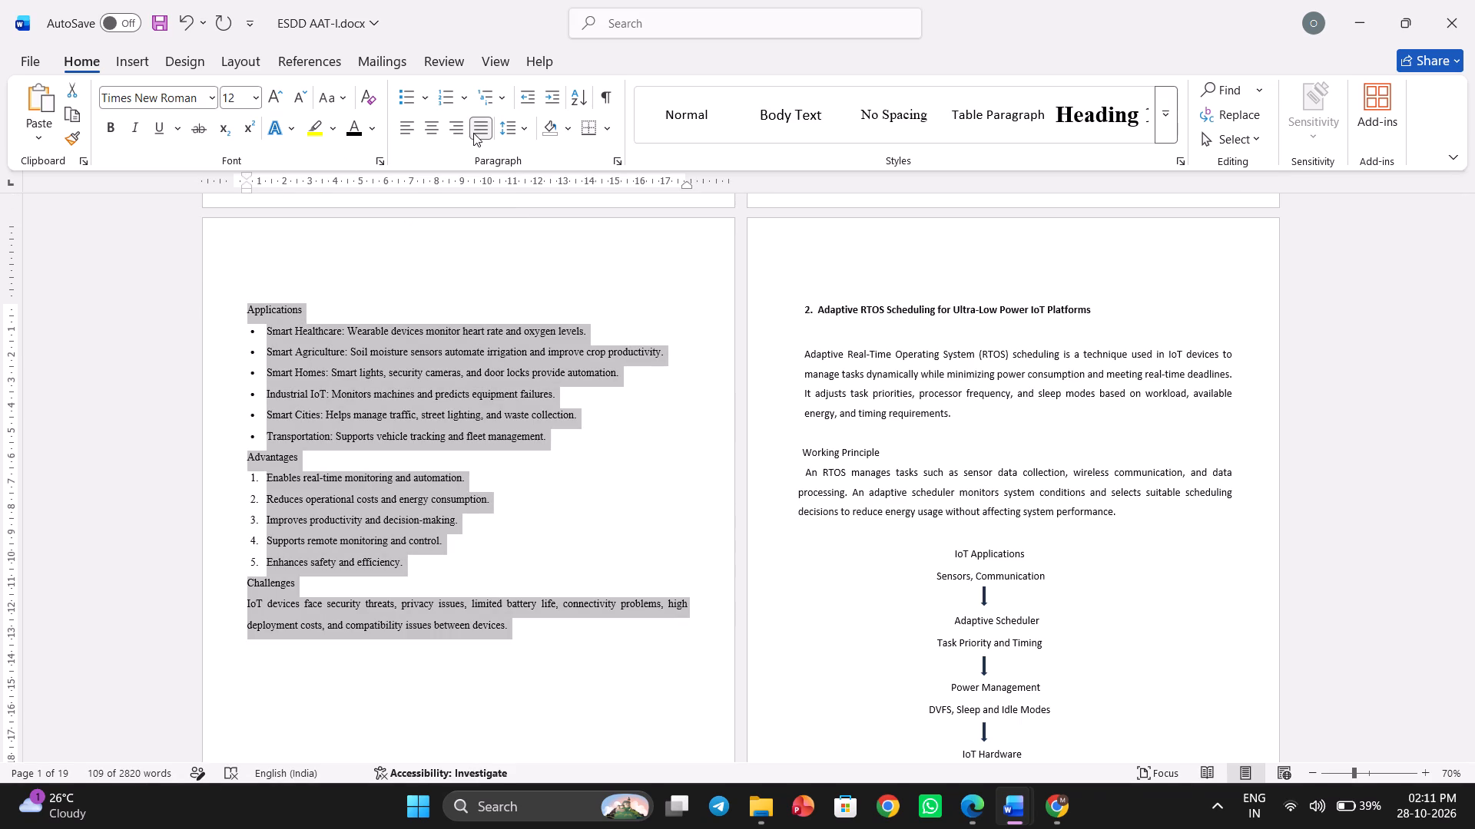
left_click(525, 124)
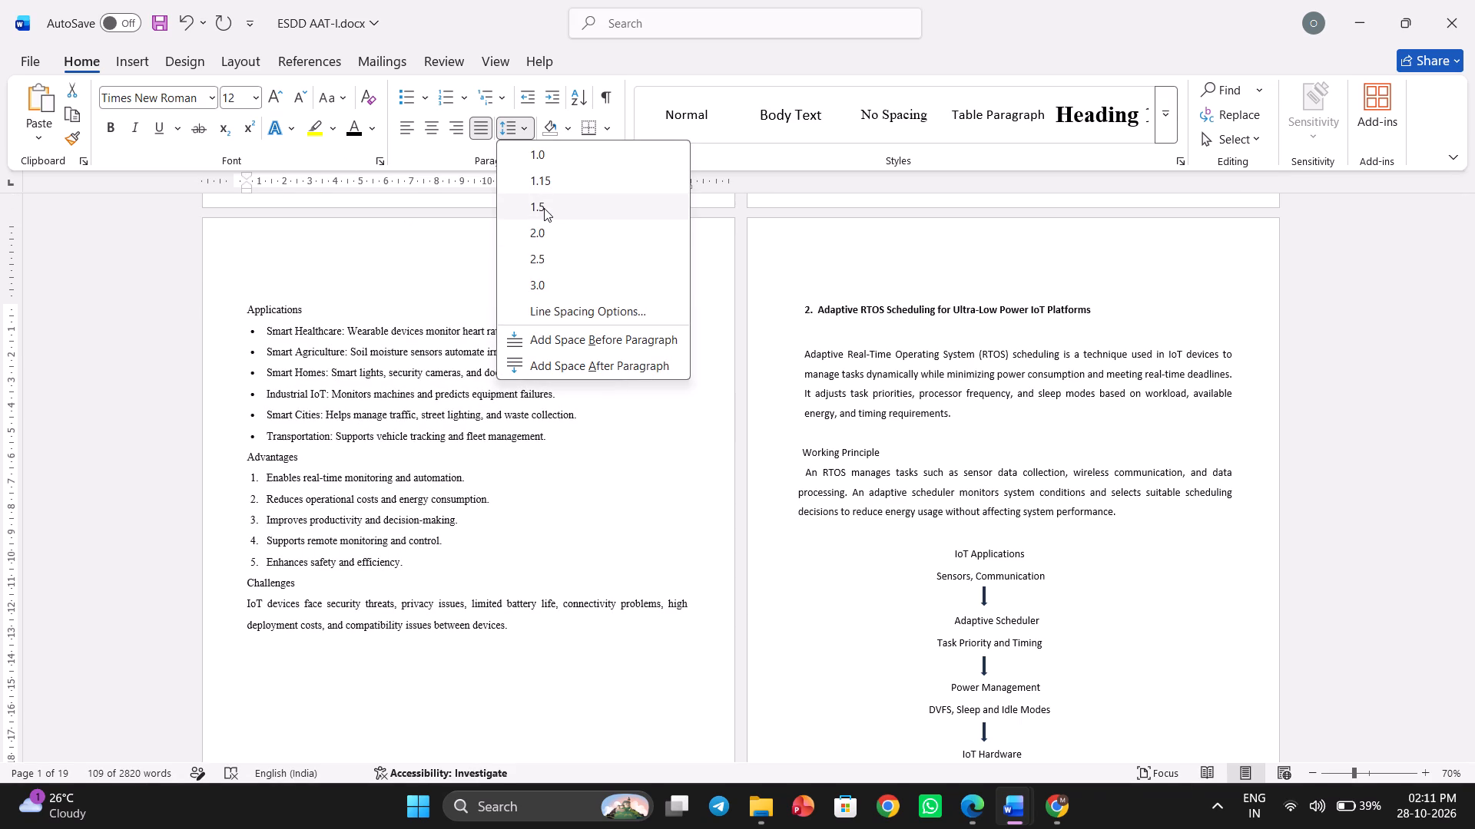
left_click(544, 208)
left_click(592, 356)
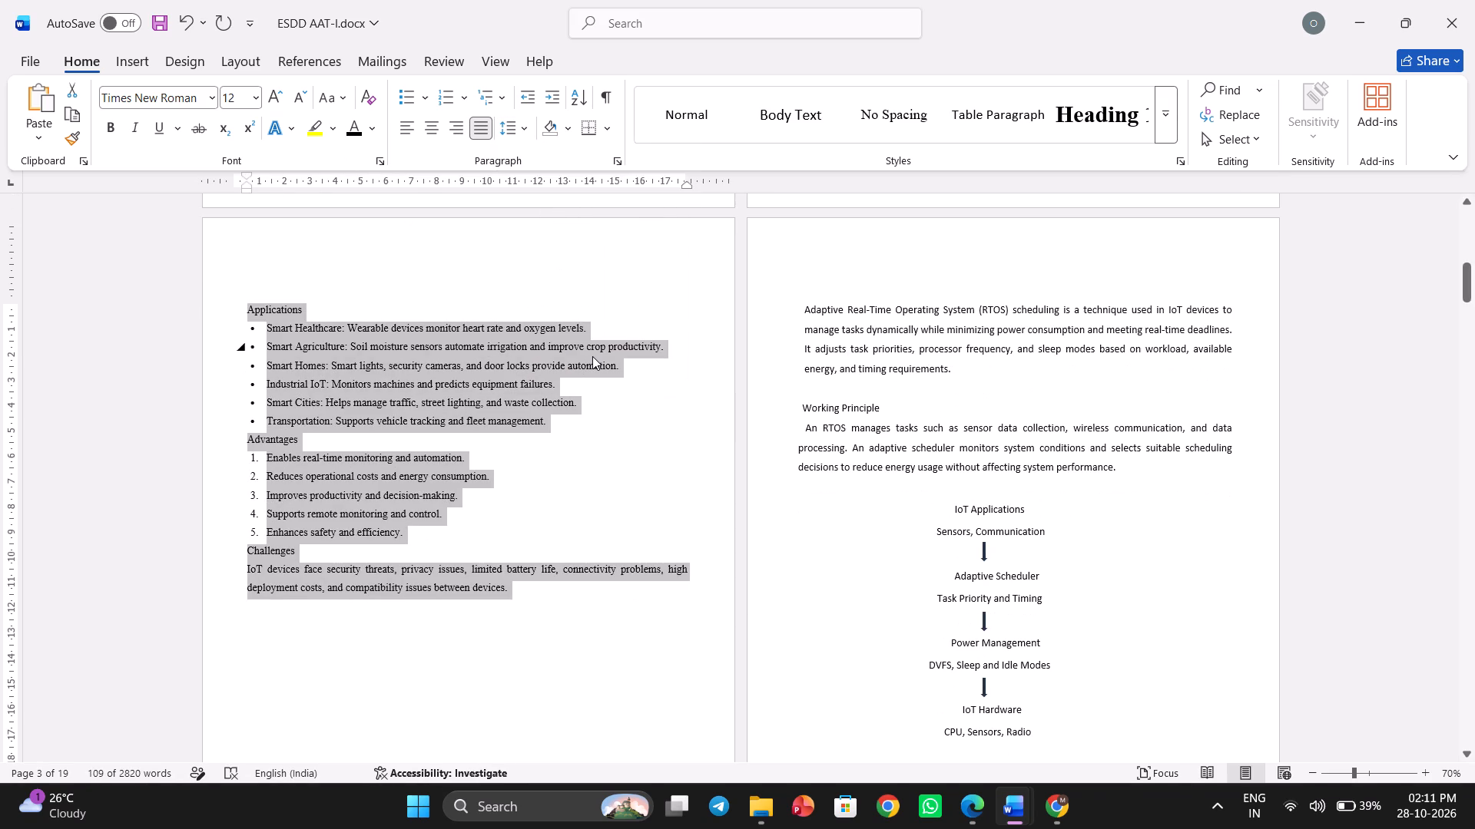
Delete blank lines between the Challenges paragraph and the "Adaptive RTOS Scheduling for Ultra-Low Power IoT Platforms" heading, pulling section 2 up the page.
scroll(763, 486, "down", 1)
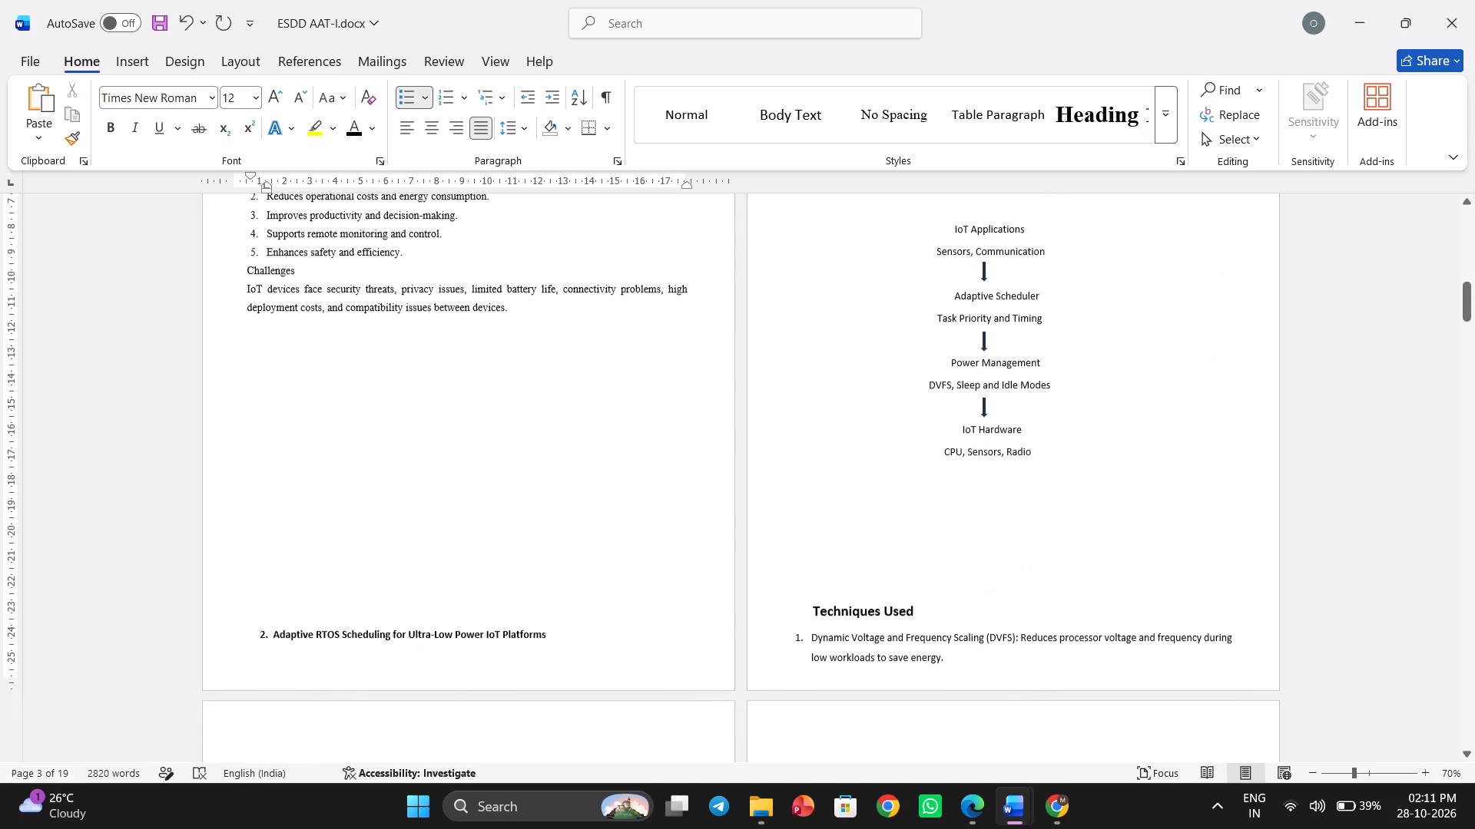
left_click_drag(329, 578, 292, 437)
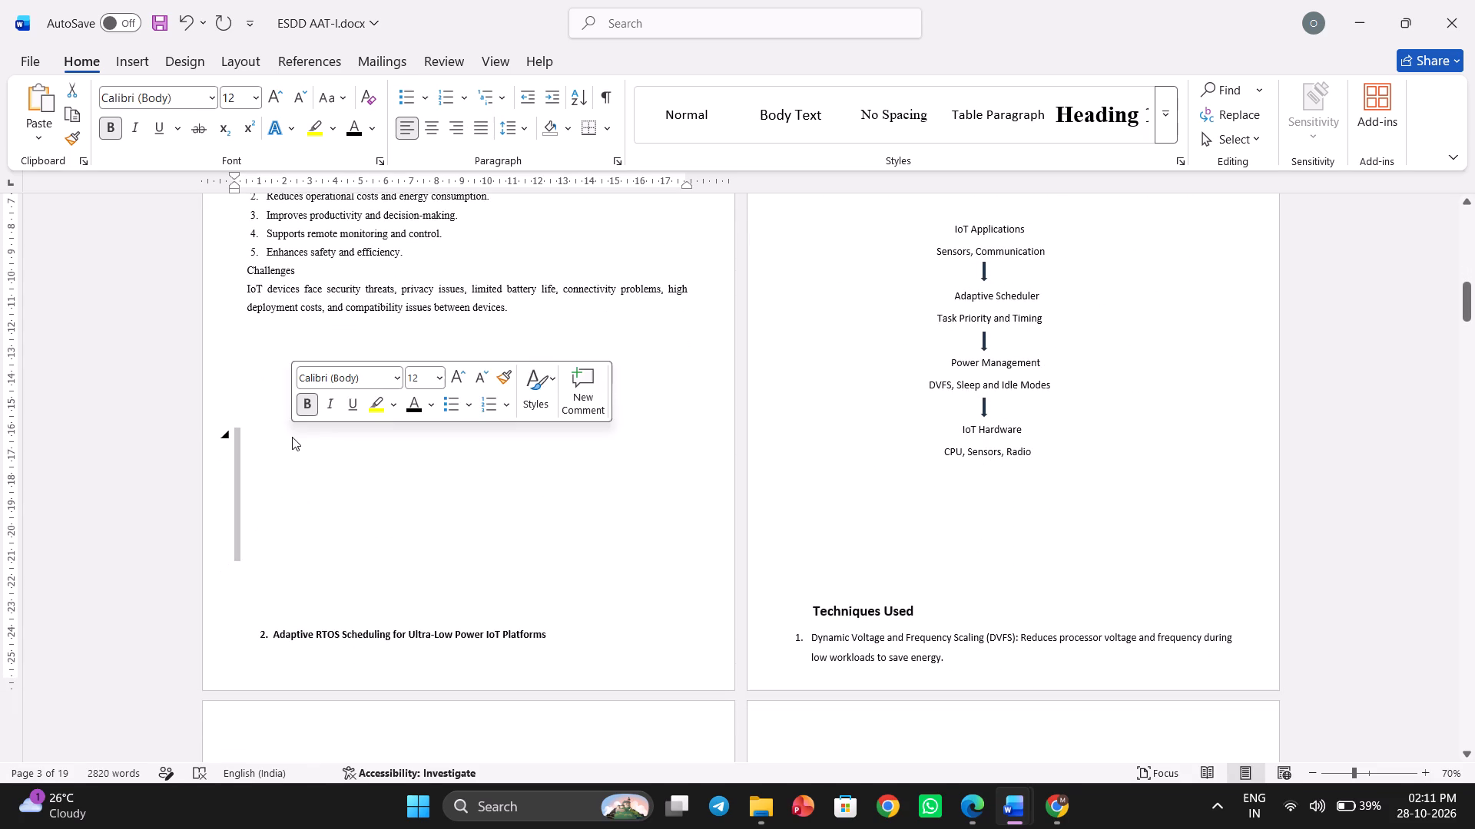
key("BackSpace")
key("BackSpace")
key("BackSpace")
key("BackSpace")
key("BackSpace")
key("BackSpace")
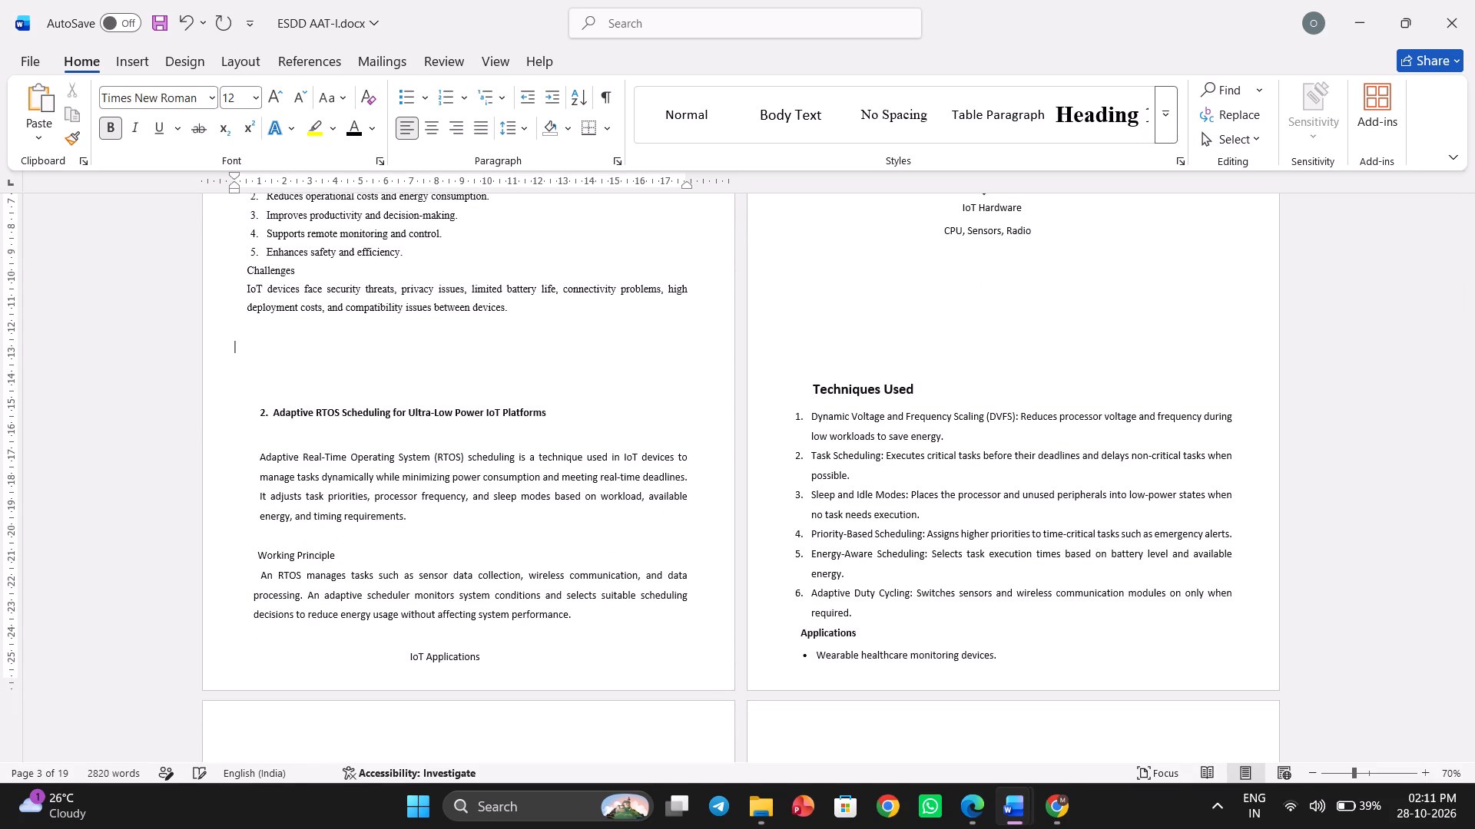
key("BackSpace")
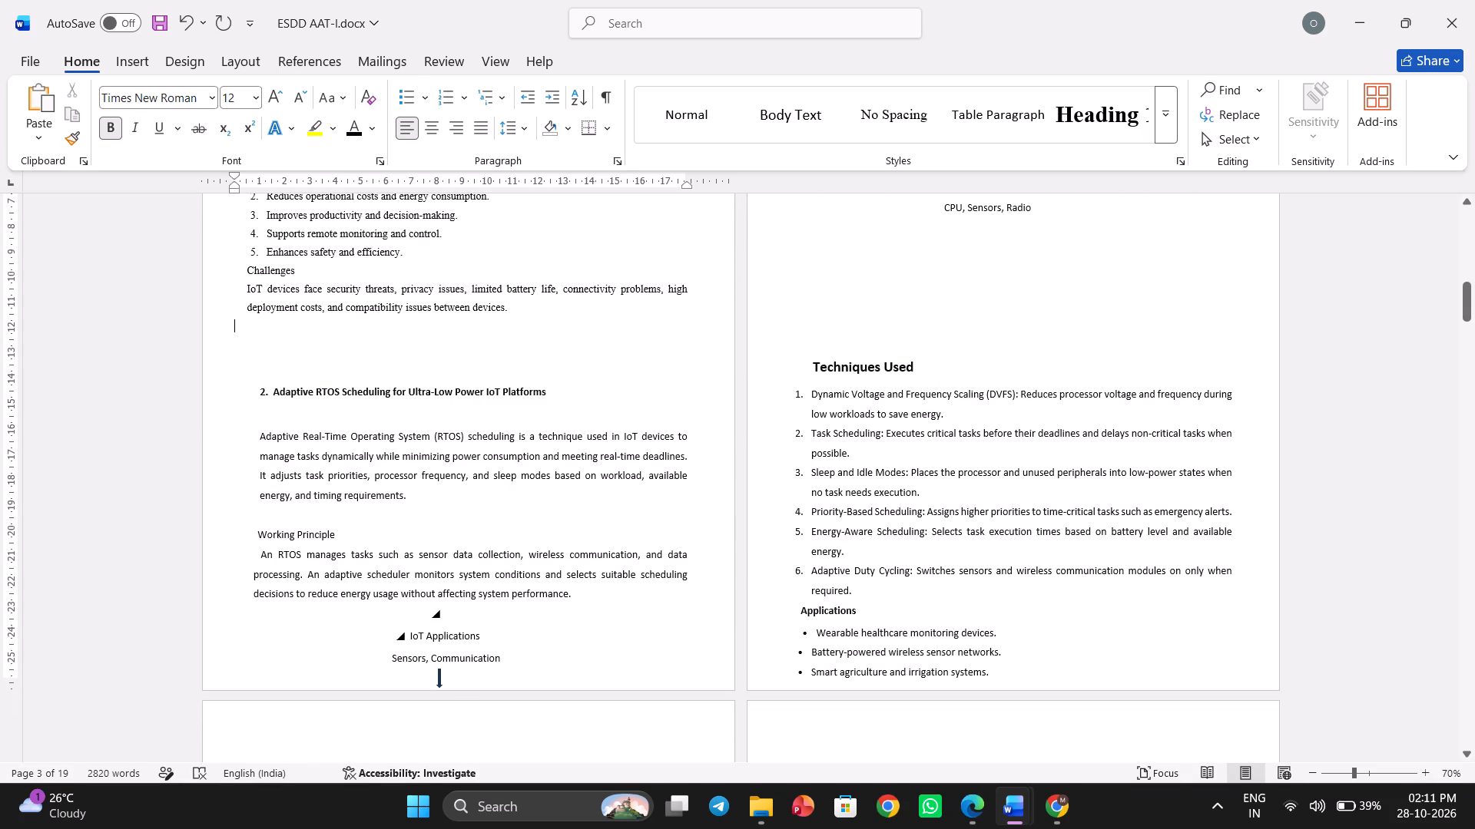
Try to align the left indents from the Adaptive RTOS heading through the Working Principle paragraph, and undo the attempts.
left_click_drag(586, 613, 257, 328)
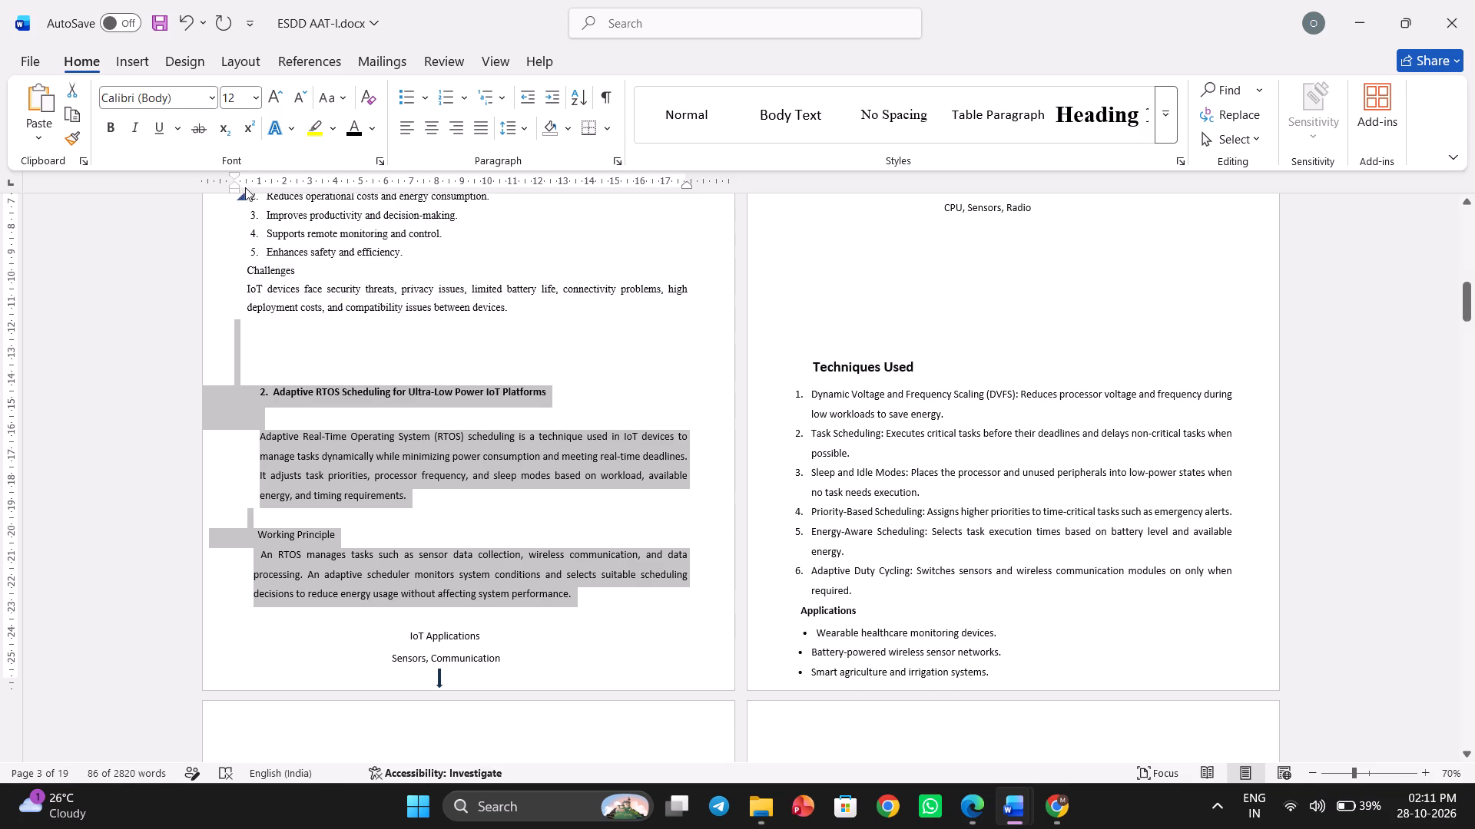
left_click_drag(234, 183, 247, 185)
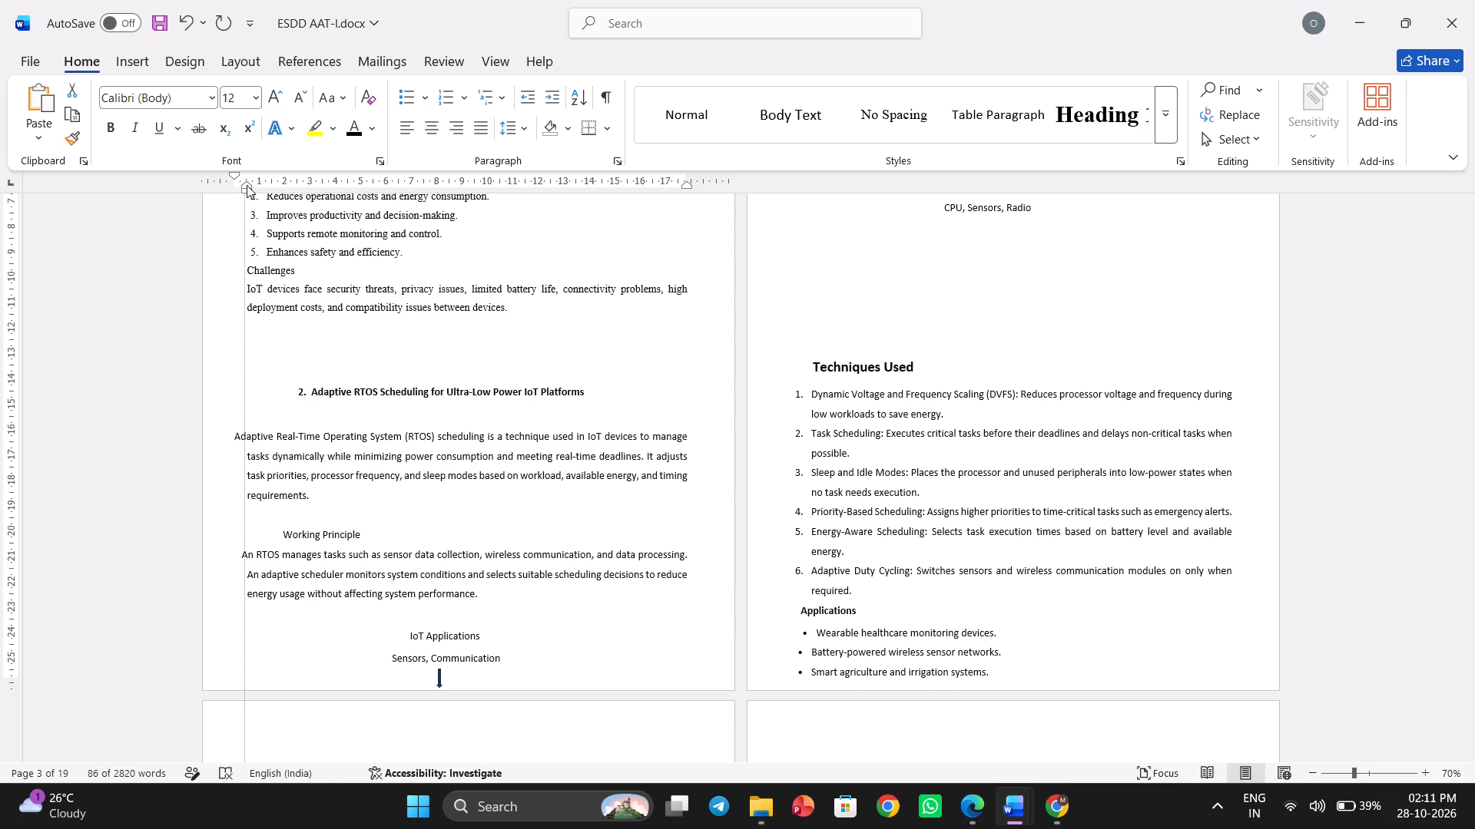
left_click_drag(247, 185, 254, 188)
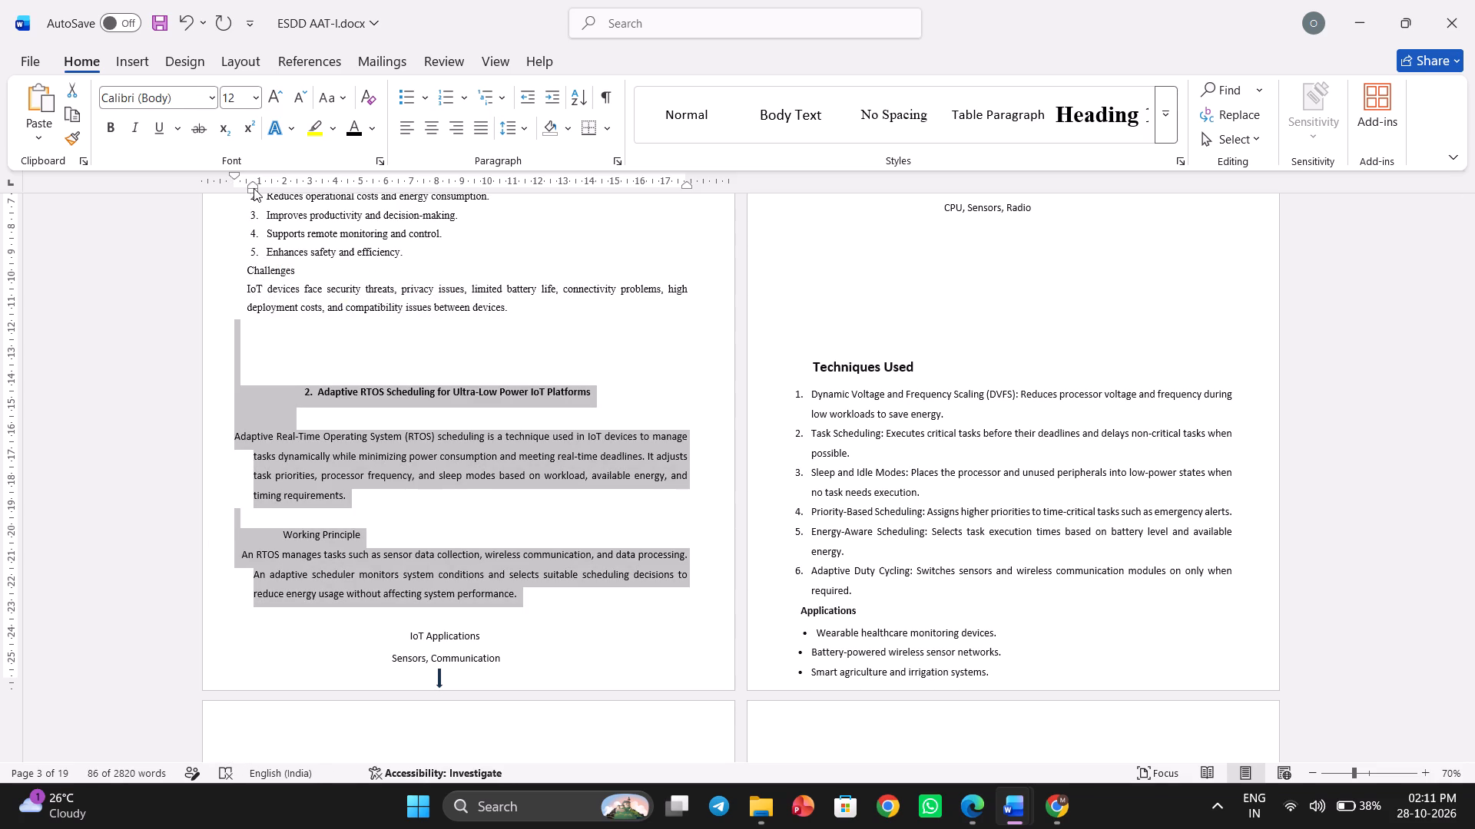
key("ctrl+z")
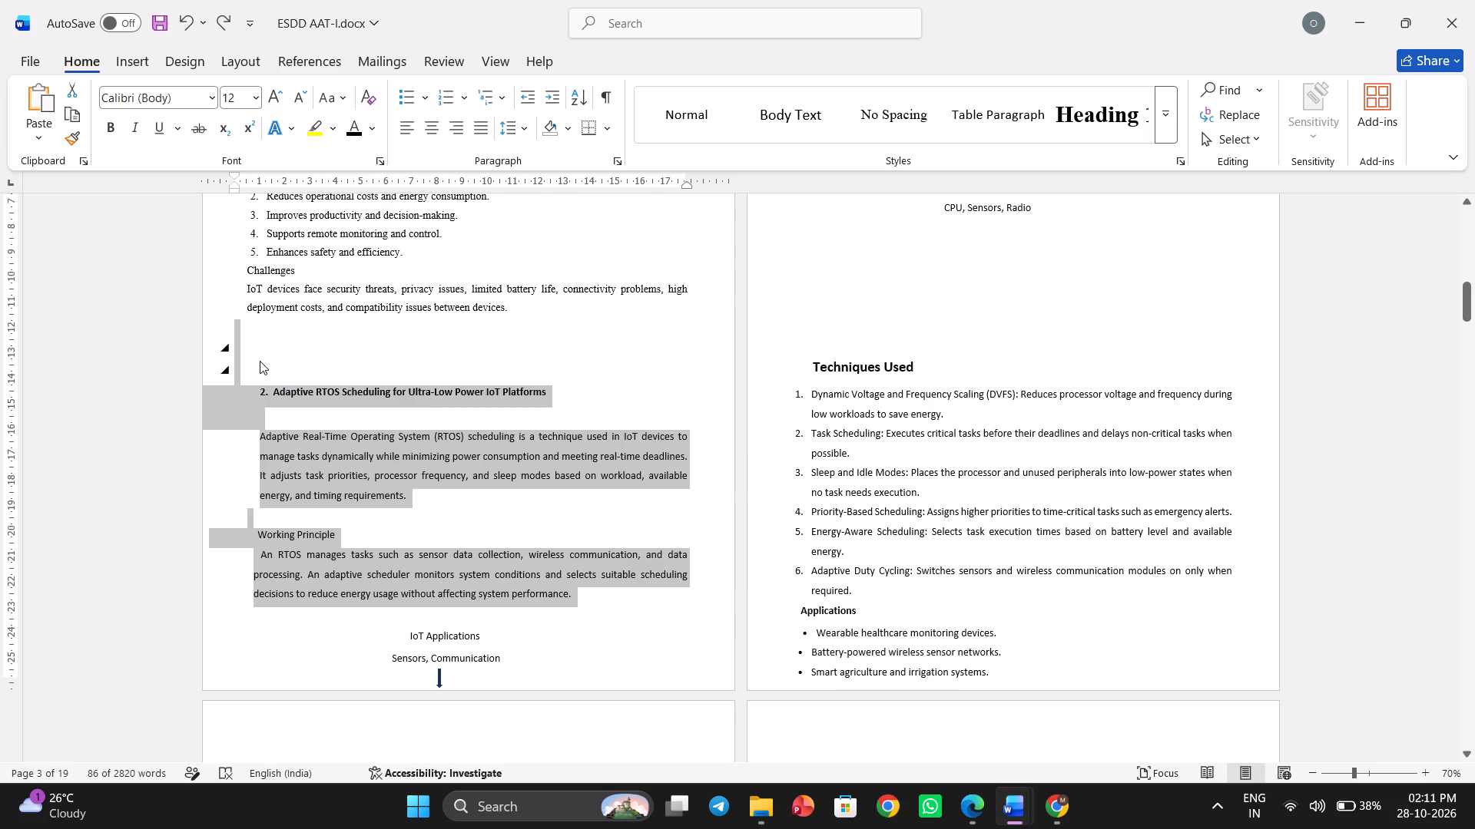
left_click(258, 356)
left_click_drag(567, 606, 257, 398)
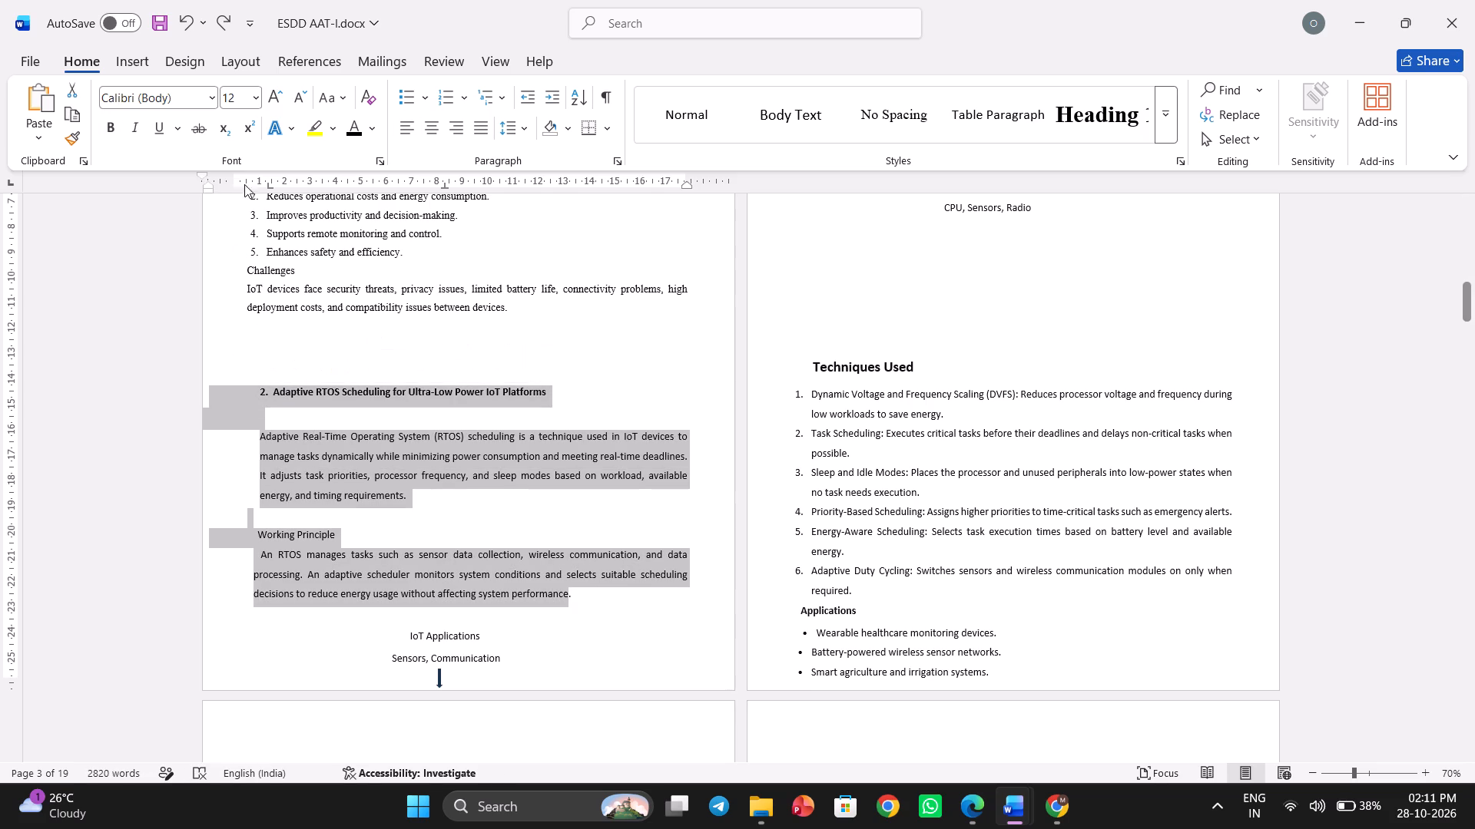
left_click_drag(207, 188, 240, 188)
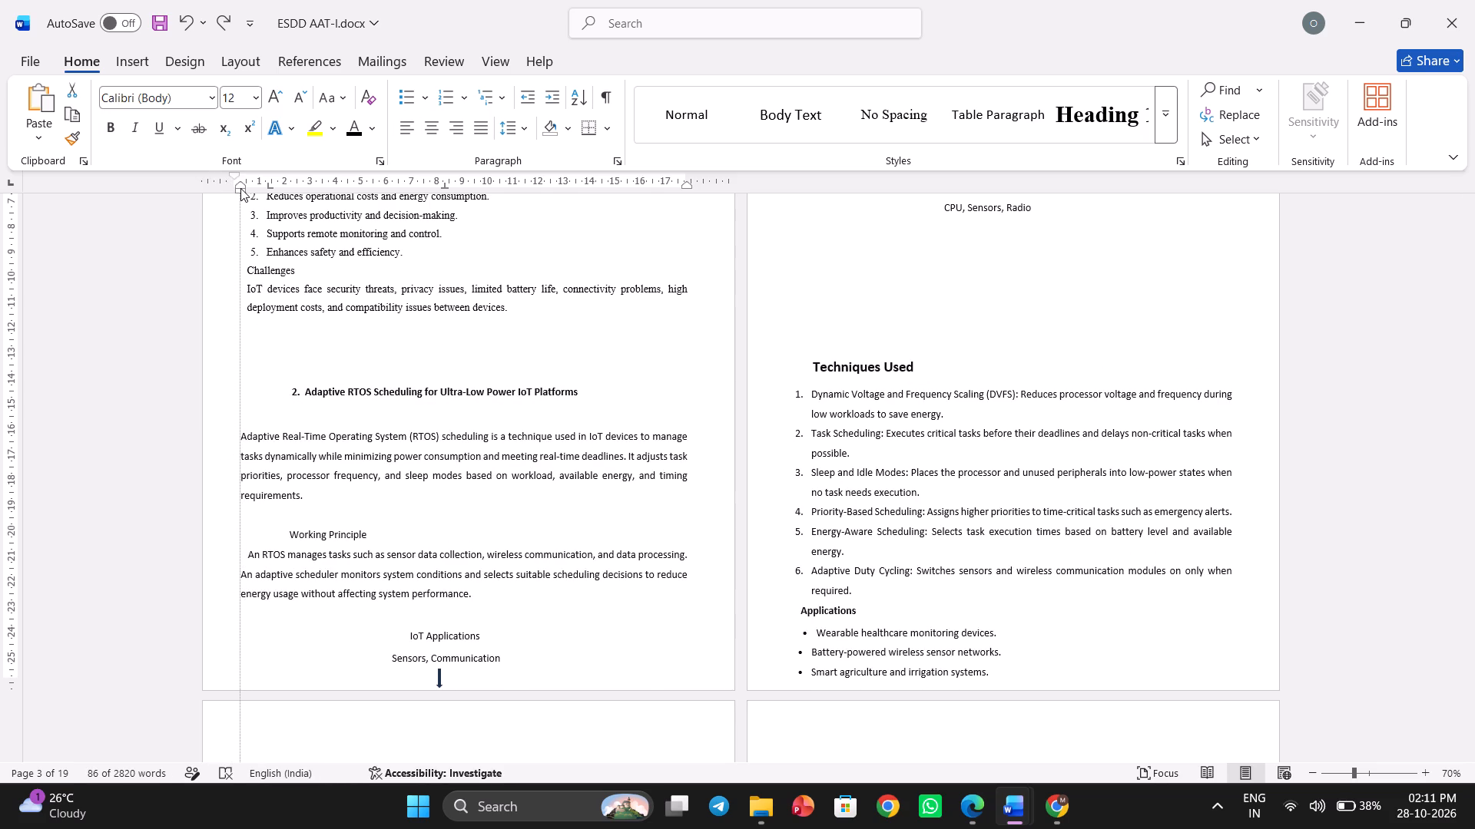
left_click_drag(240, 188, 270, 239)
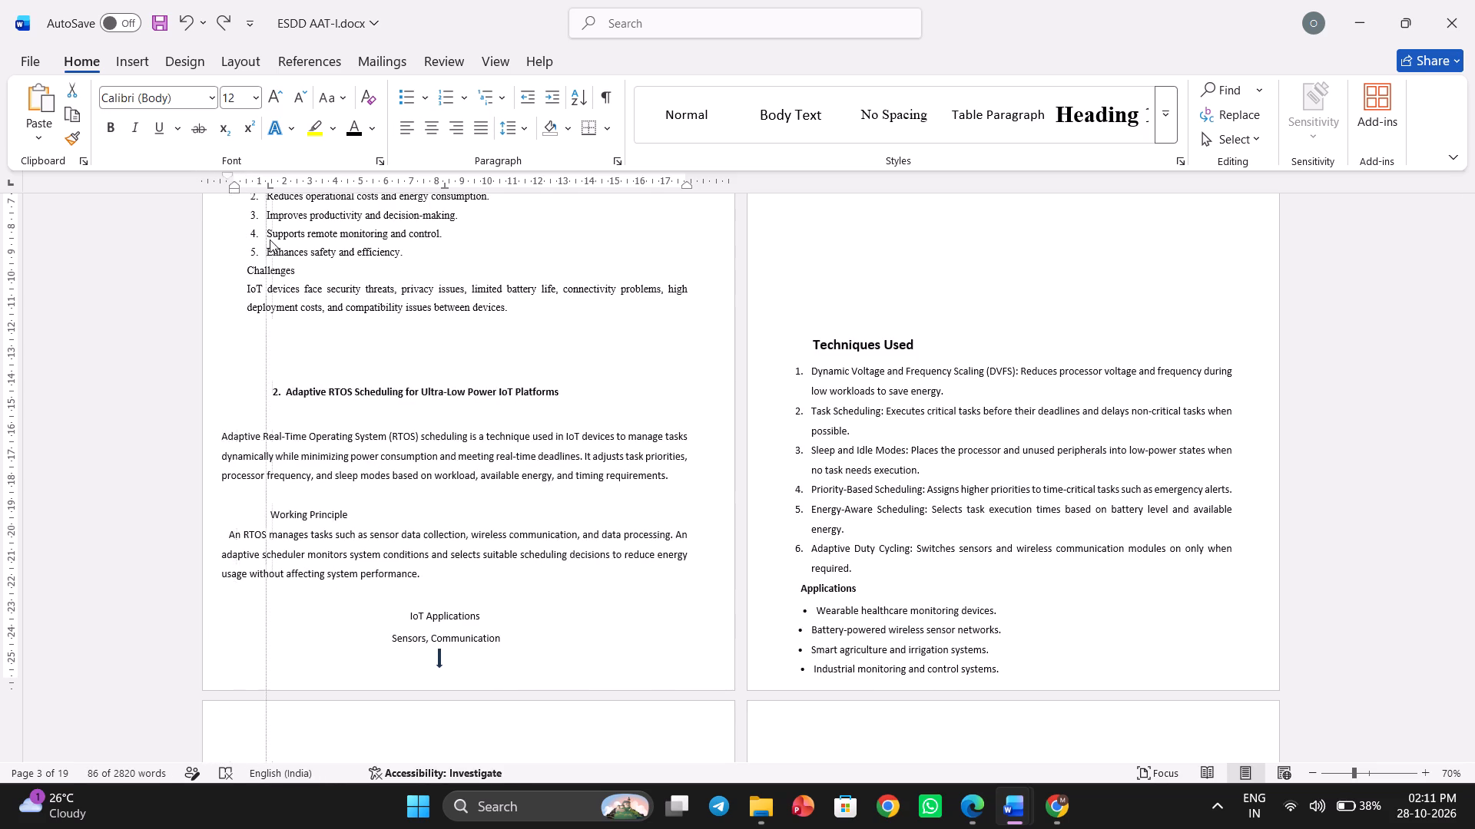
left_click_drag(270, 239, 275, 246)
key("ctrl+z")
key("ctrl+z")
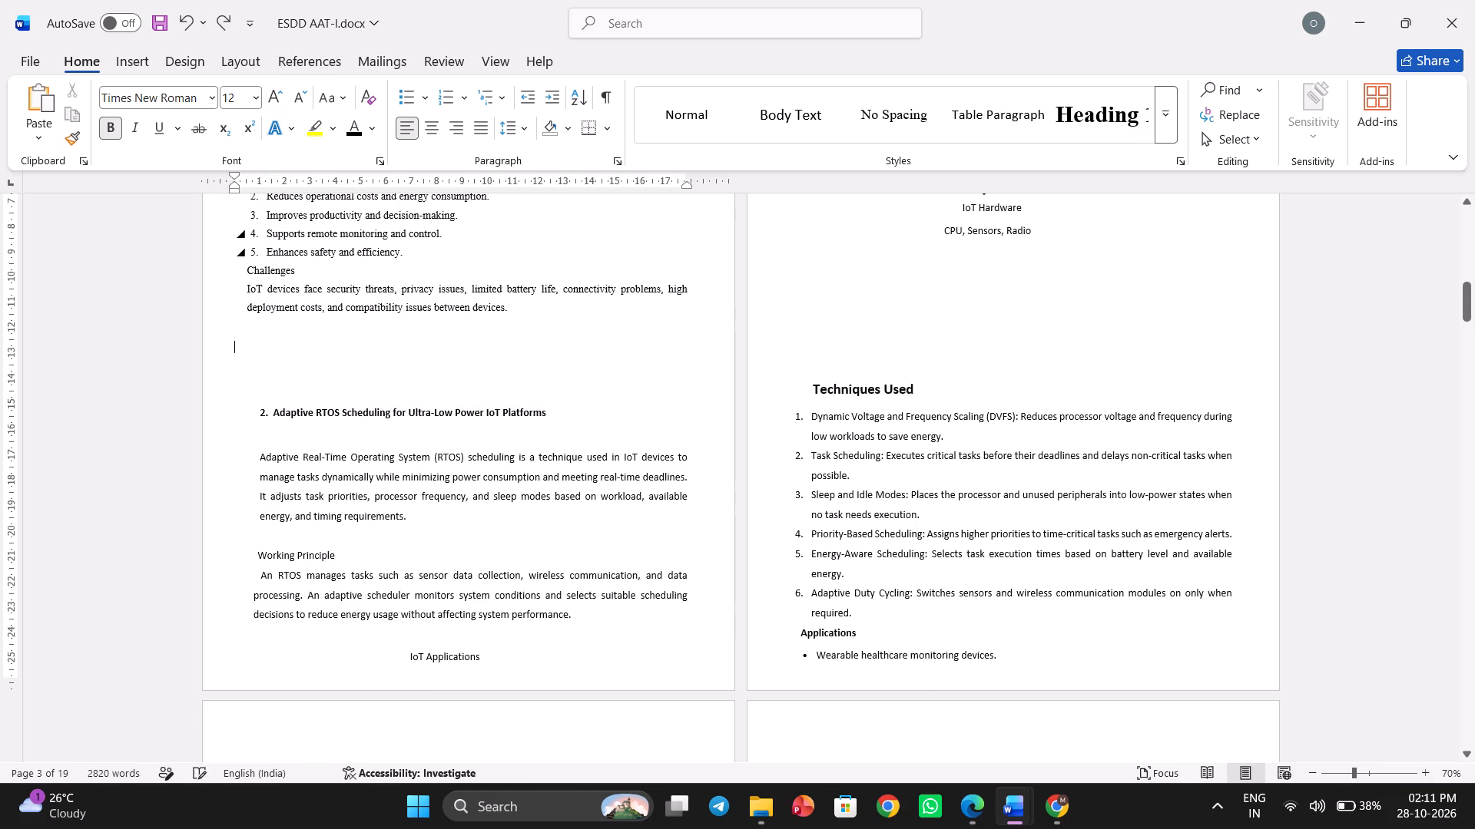
Delete the extra blank lines above the "Adaptive RTOS Scheduling" heading, leaving a single one after the Challenges paragraph.
left_click_drag(284, 398, 254, 379)
key("BackSpace")
key("BackSpace")
key("BackSpace")
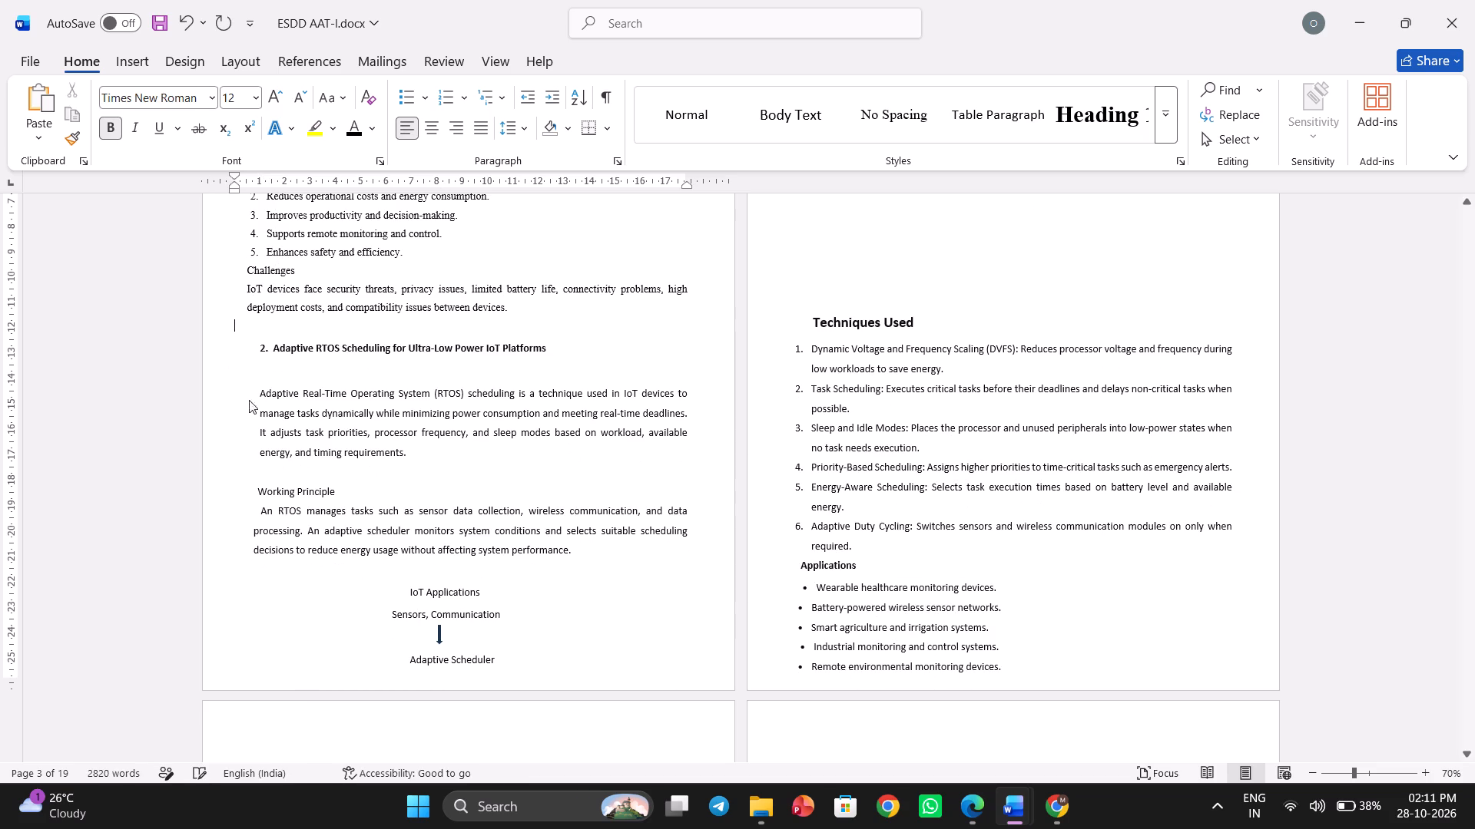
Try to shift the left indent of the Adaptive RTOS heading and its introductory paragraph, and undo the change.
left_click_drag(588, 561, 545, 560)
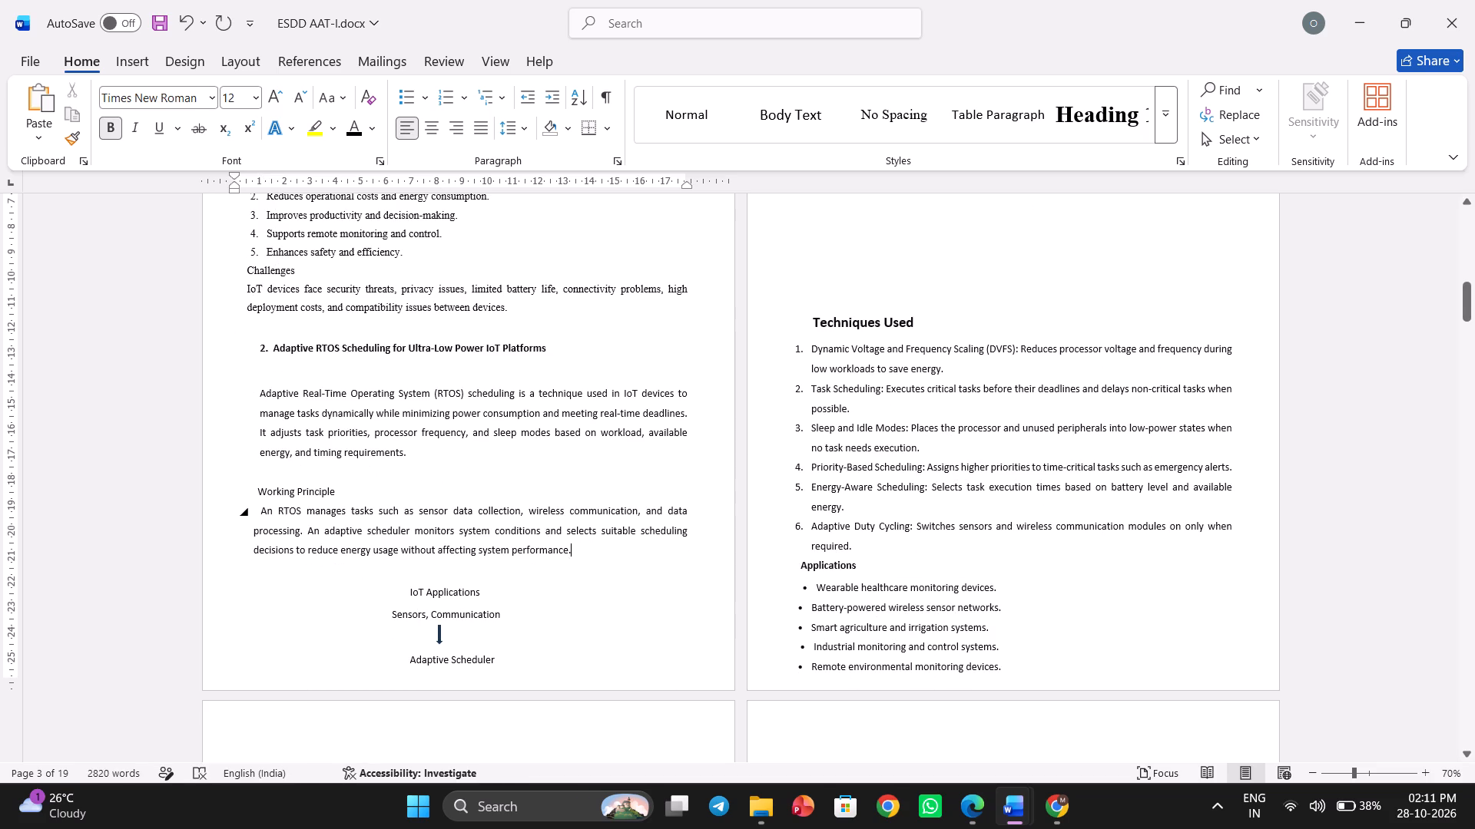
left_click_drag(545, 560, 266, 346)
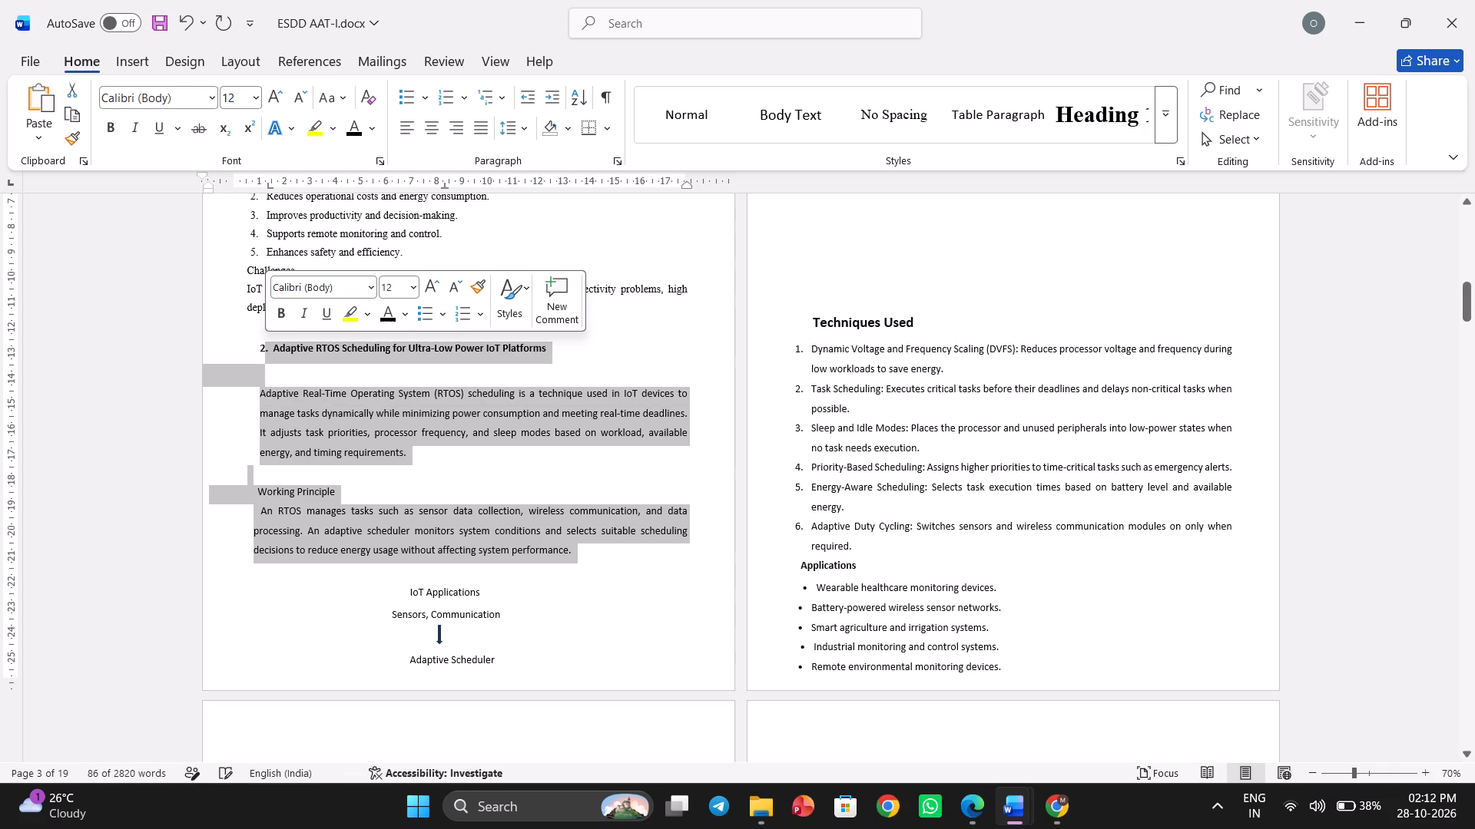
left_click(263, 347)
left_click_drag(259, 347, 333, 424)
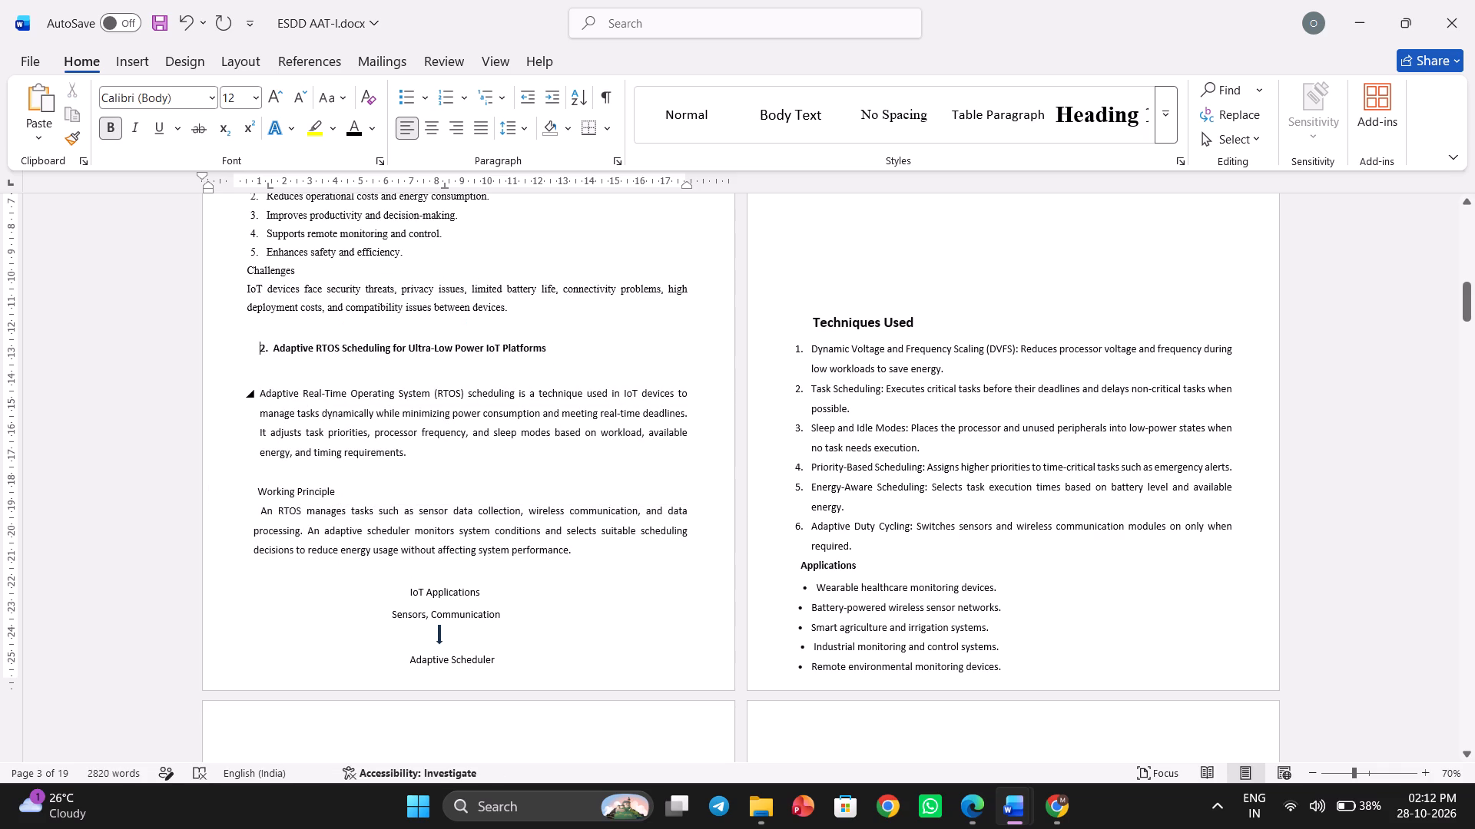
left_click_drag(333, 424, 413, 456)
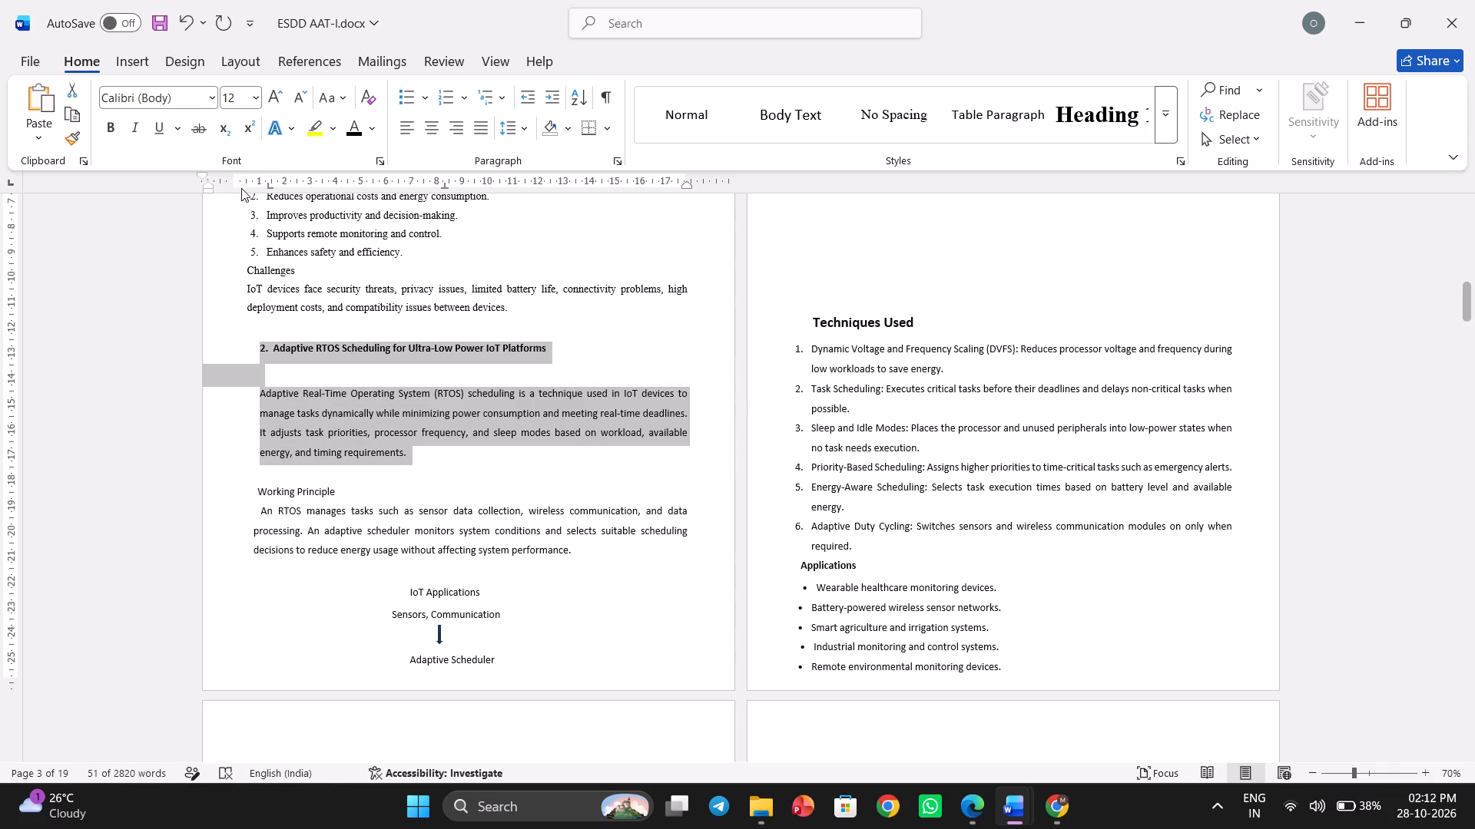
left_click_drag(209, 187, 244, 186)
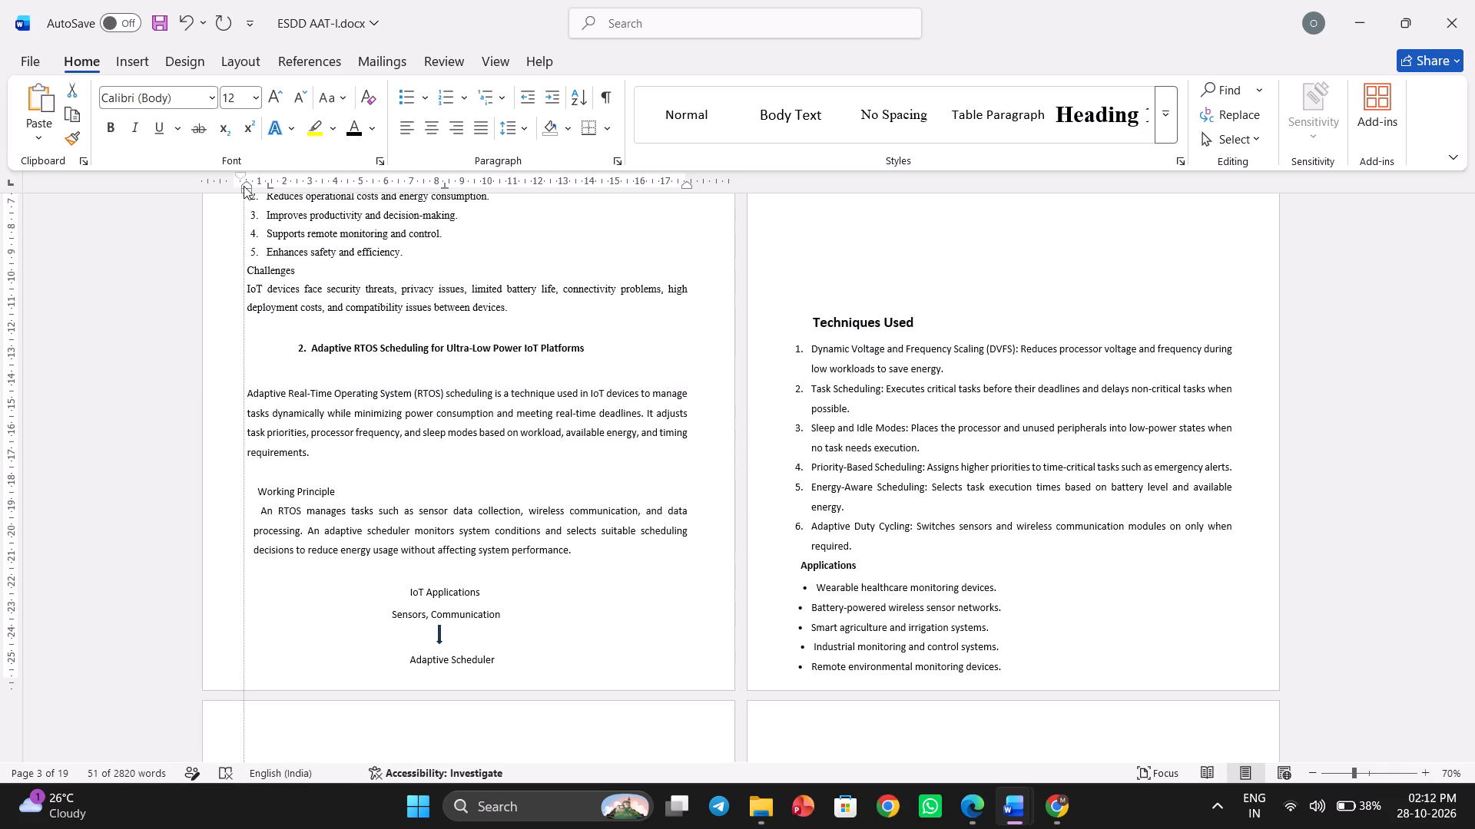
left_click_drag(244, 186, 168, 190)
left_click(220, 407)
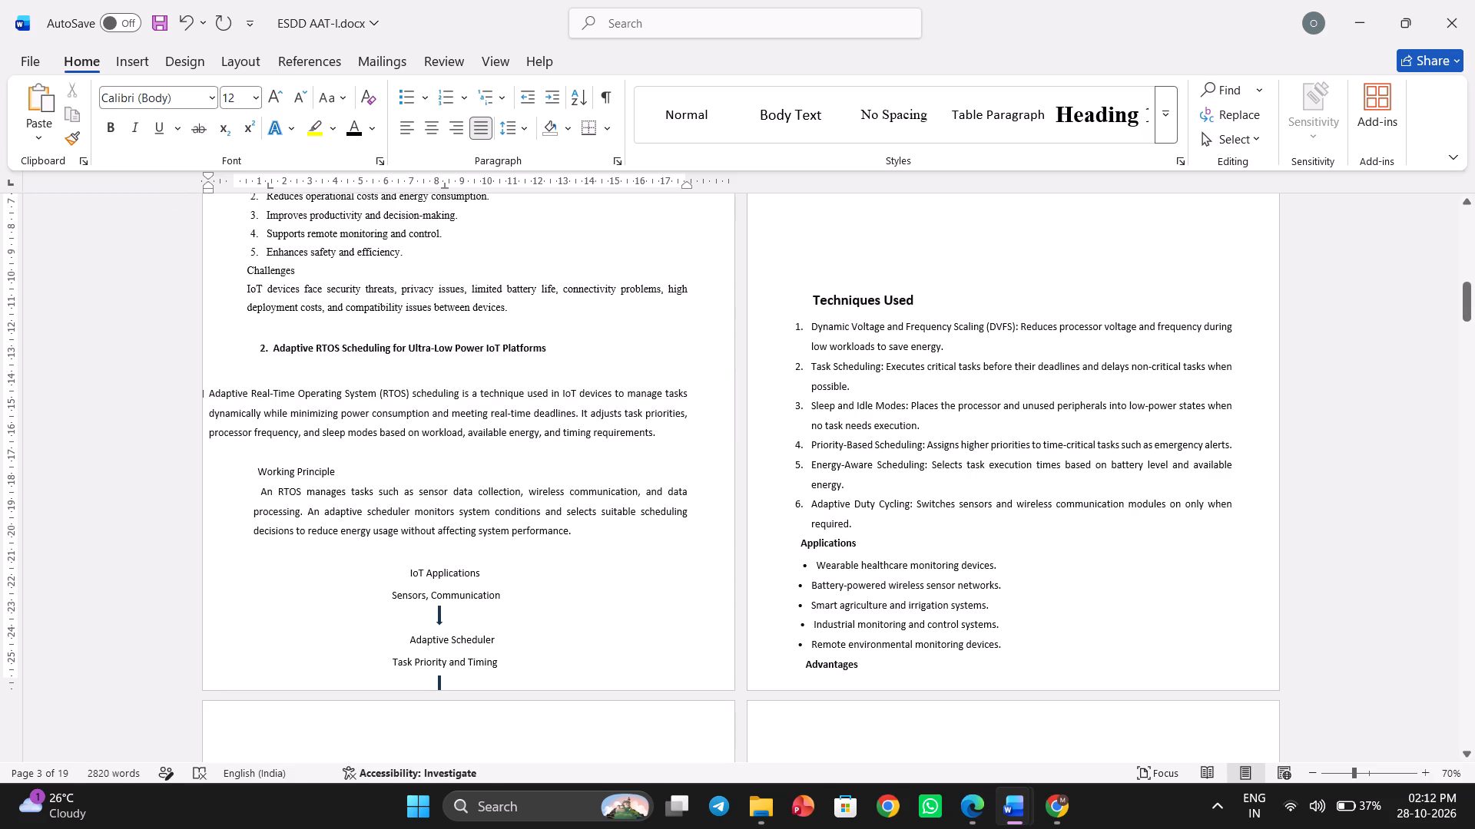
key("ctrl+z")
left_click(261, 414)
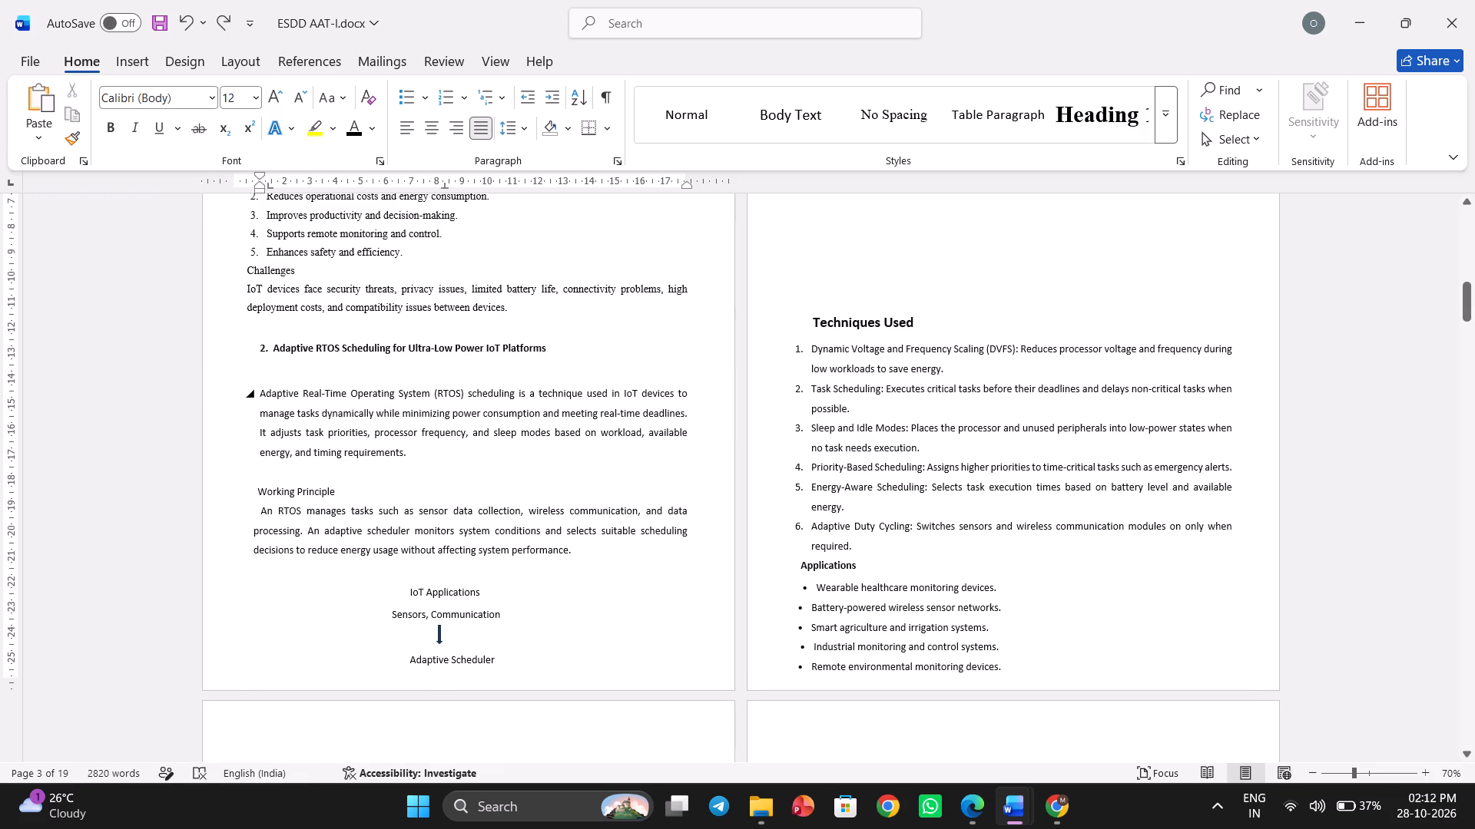
Remove four leading spaces before the "2. Adaptive RTOS Scheduling for Ultra-Low Power IoT Platforms" heading.
left_click(259, 348)
key("BackSpace")
key("BackSpace")
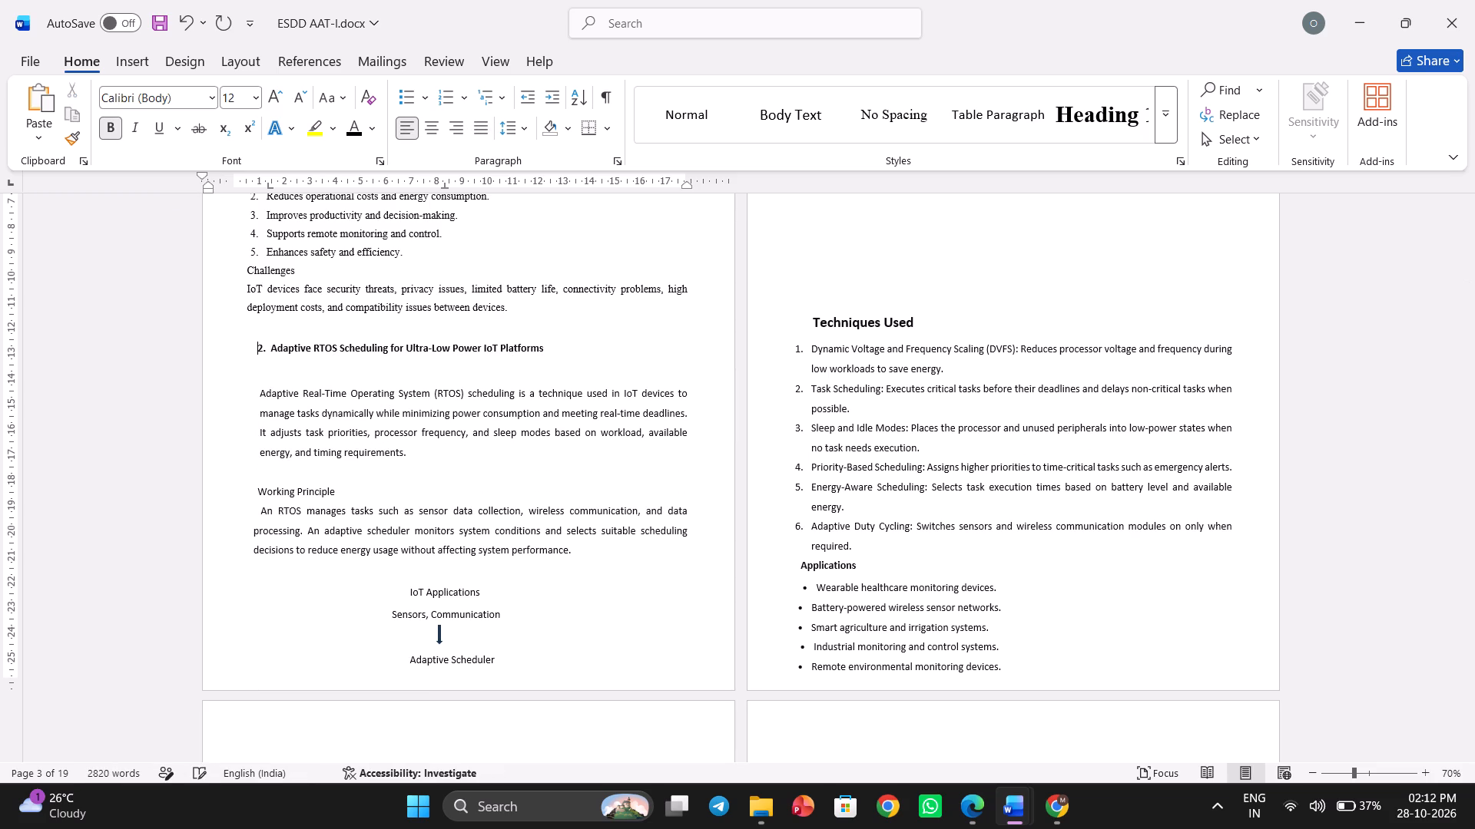
key("BackSpace")
key("BackSpace")
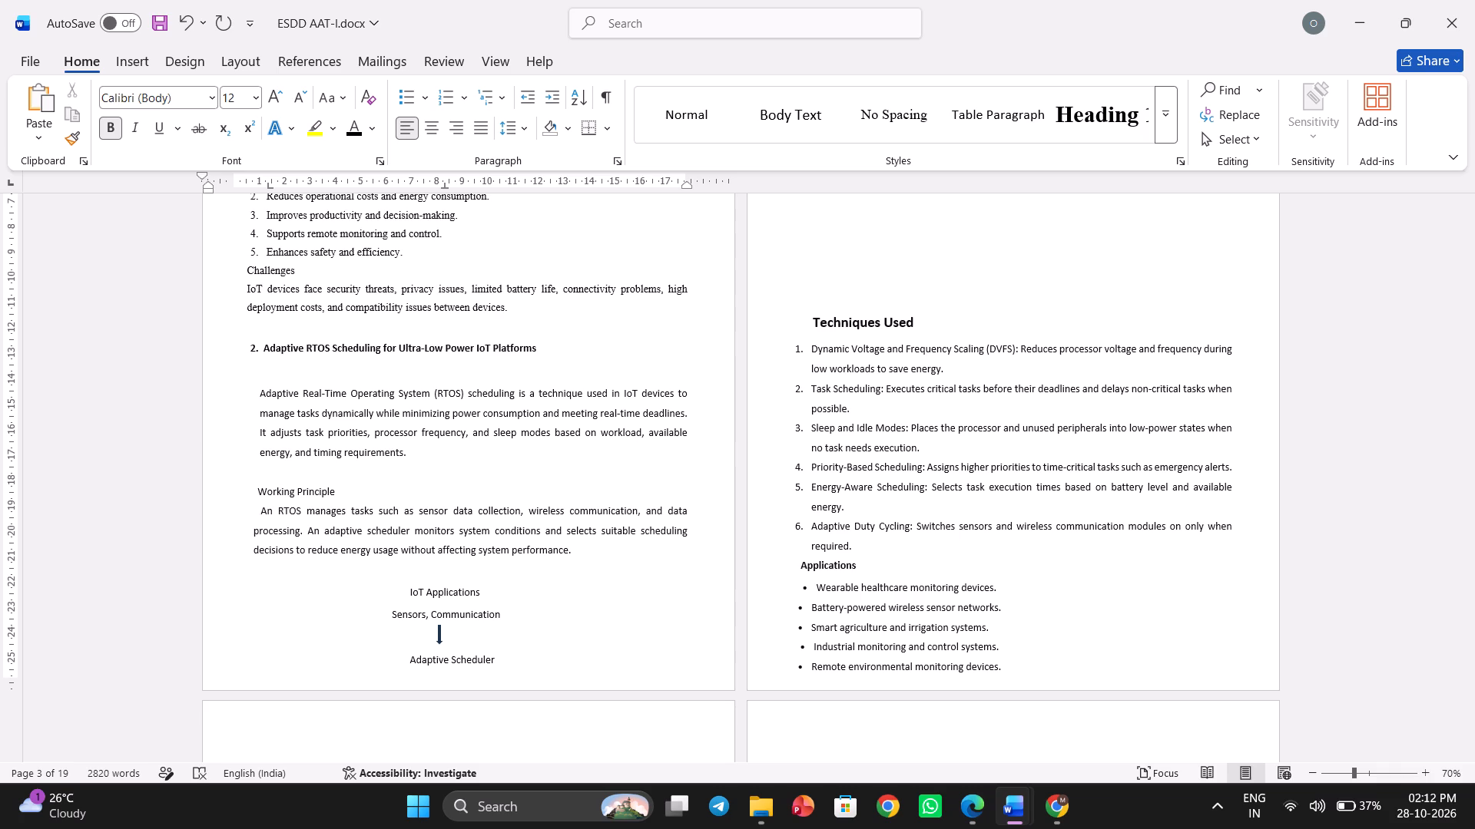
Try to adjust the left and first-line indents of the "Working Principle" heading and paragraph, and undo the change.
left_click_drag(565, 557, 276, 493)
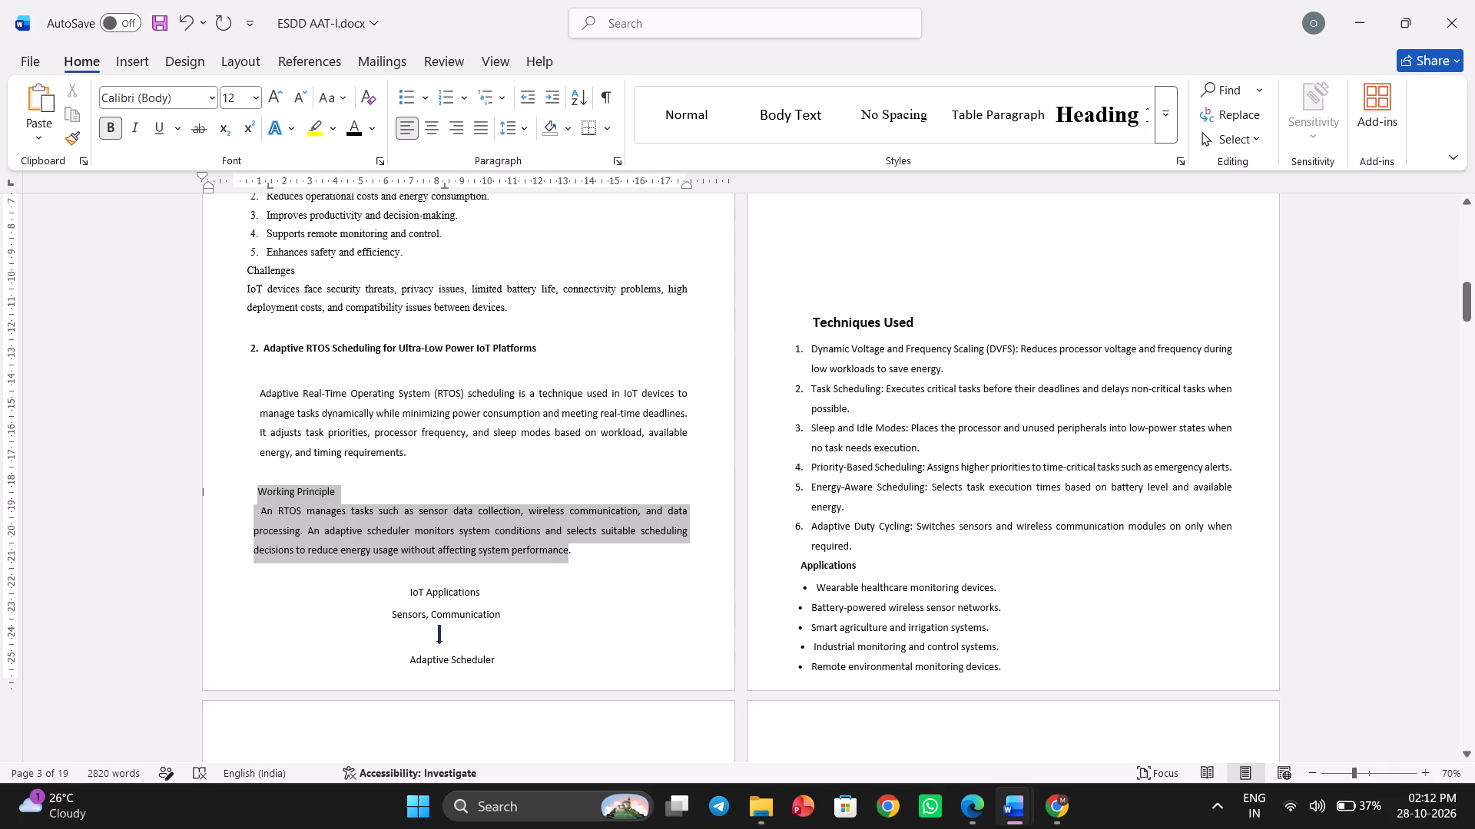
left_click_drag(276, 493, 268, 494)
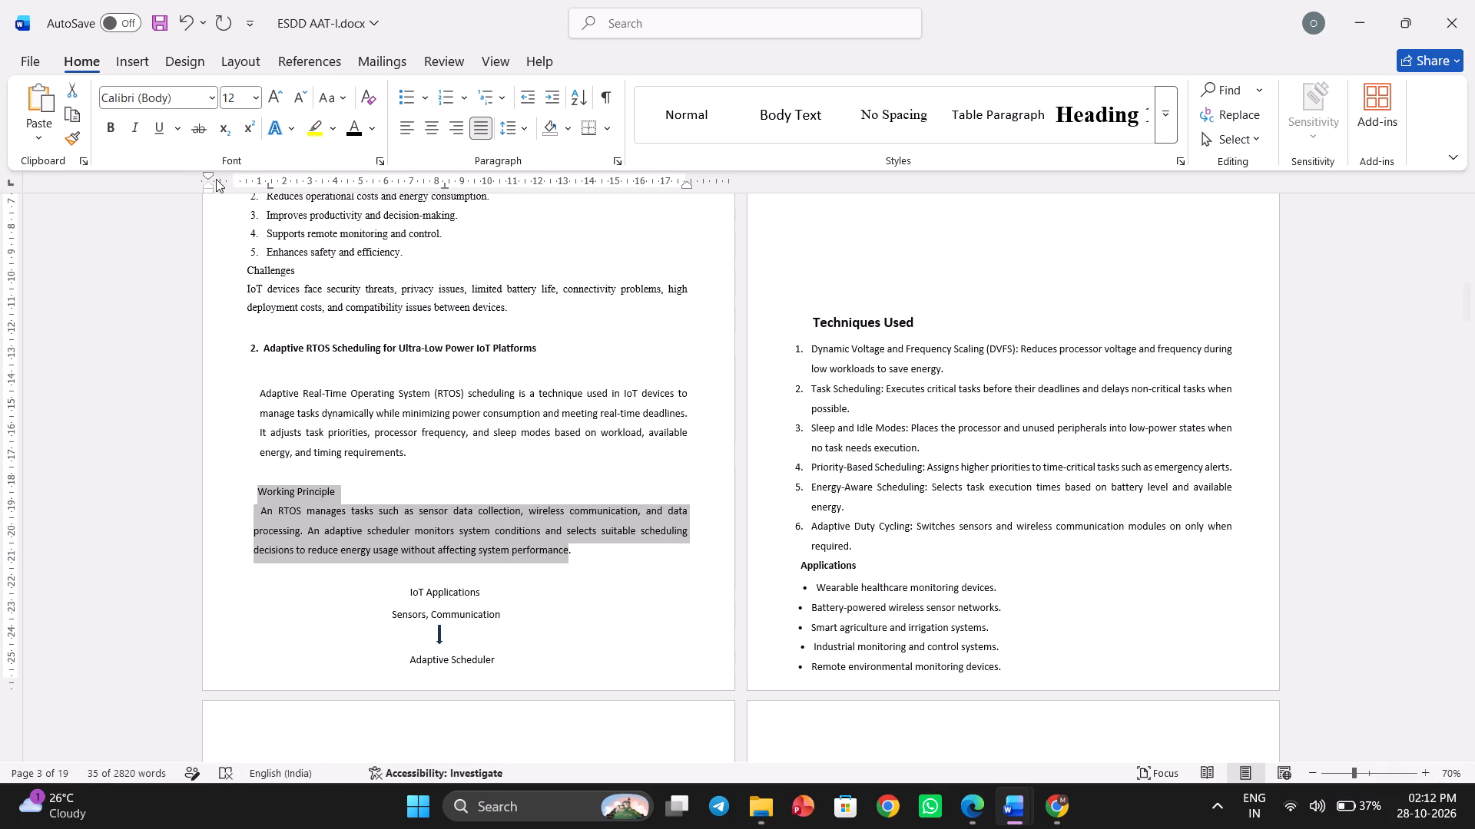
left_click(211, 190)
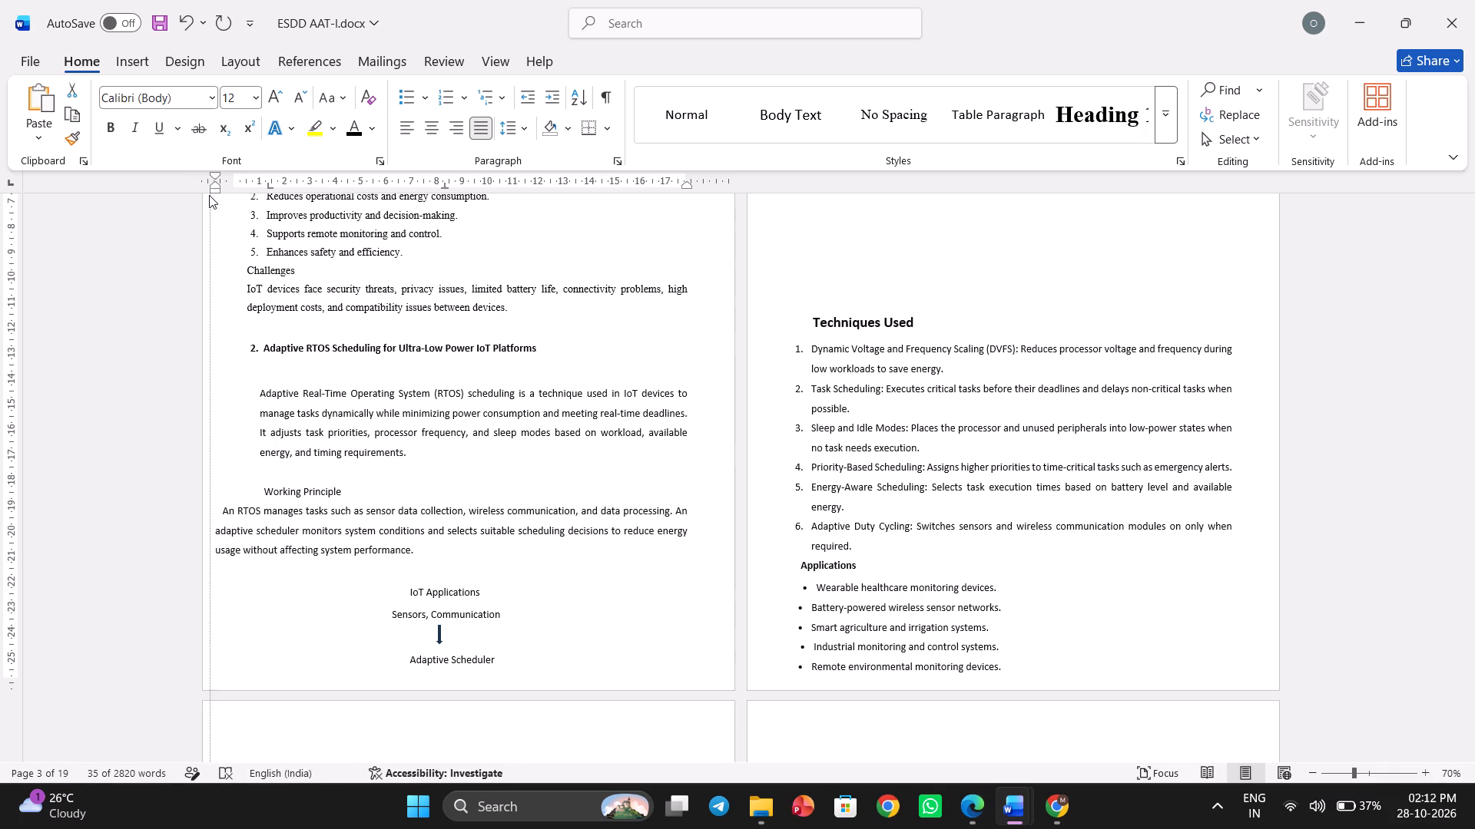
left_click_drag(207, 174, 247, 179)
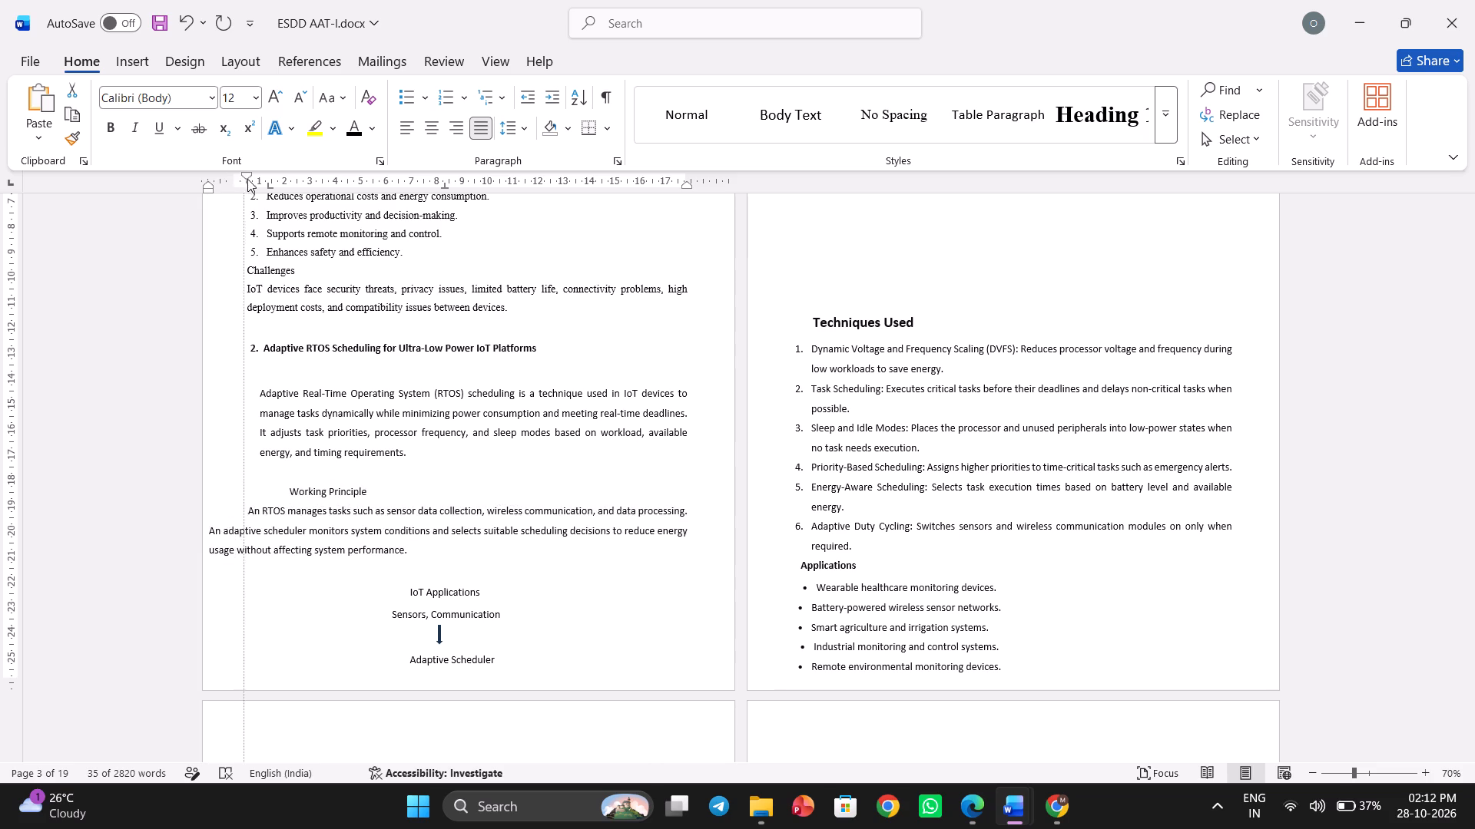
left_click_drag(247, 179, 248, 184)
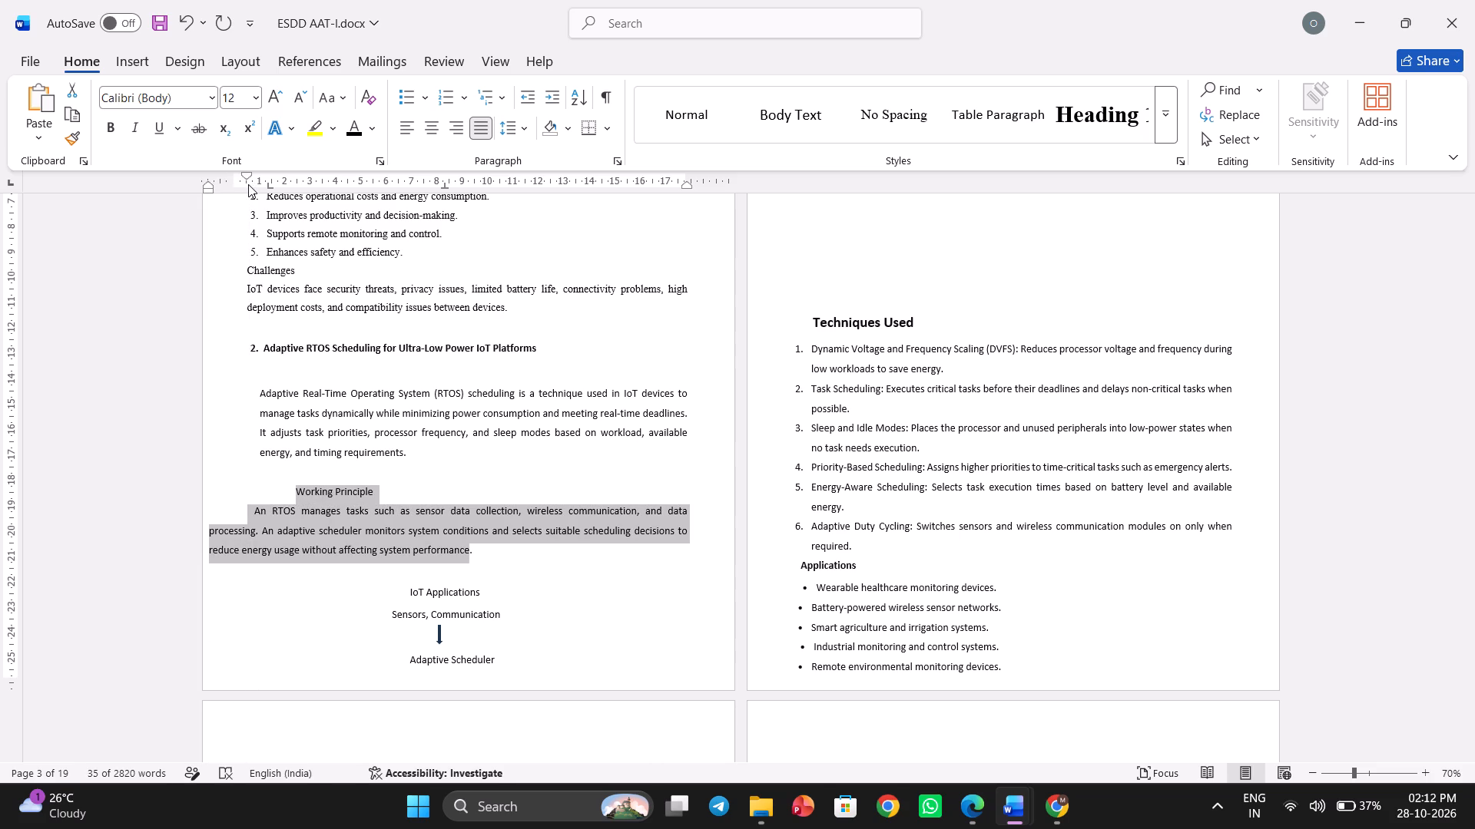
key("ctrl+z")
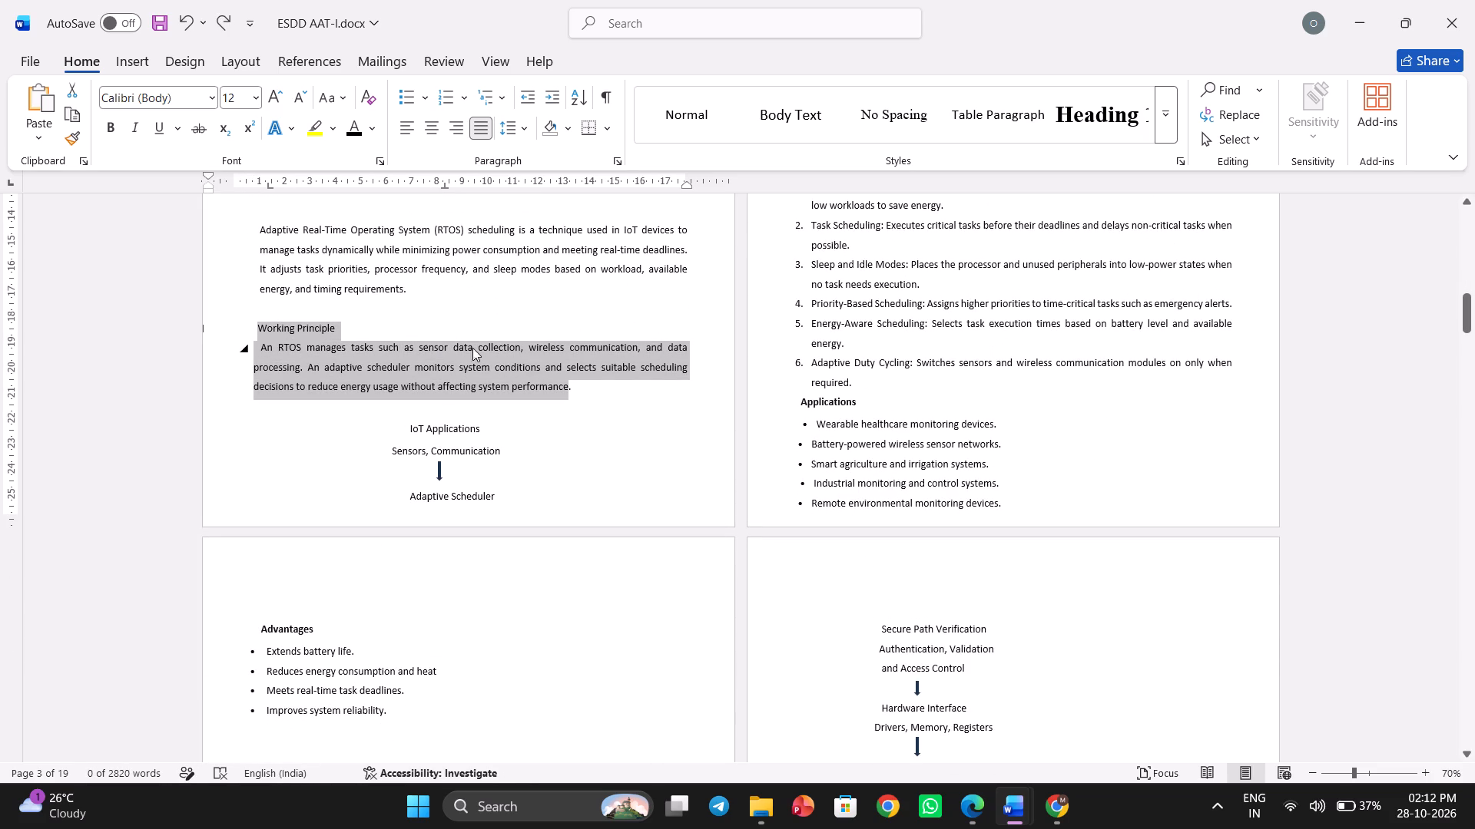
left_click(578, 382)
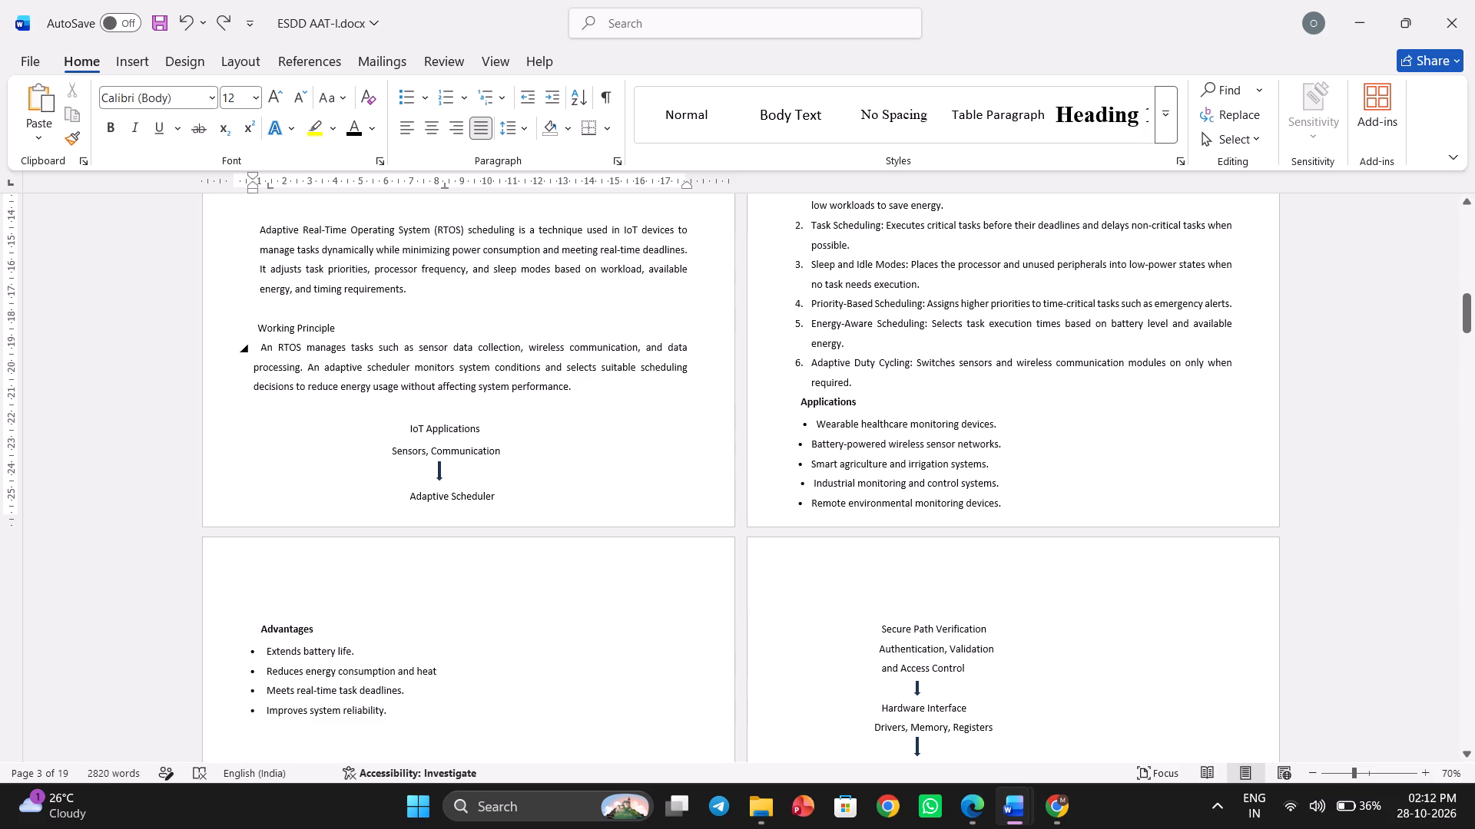
Insert five blank lines after the RTOS Working Principle paragraph to push the IoT Applications flow diagram onto the next page.
left_click(578, 387)
key("Return")
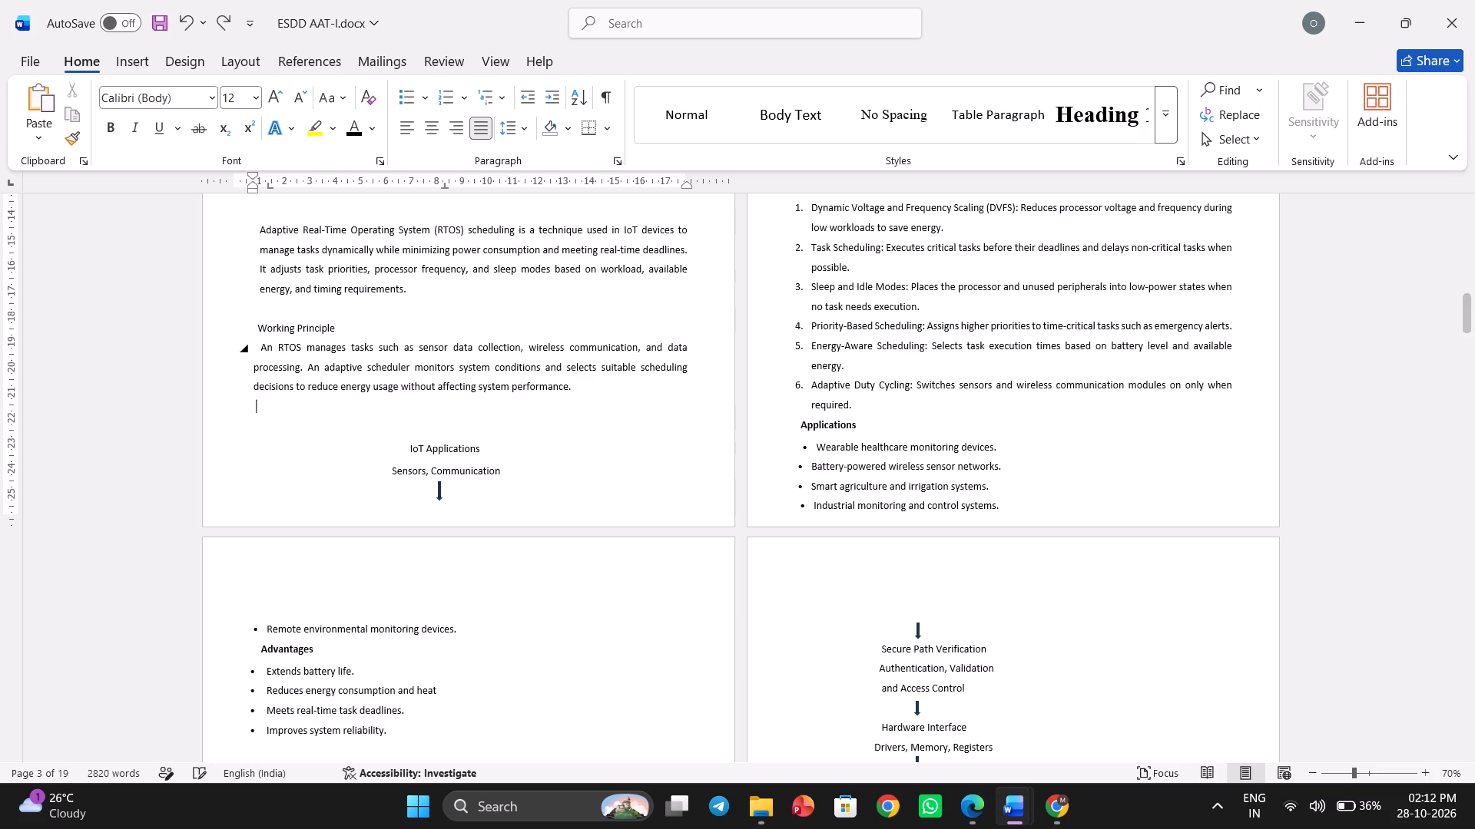
key("Return")
key("Return")
key("Return")
key("Return")
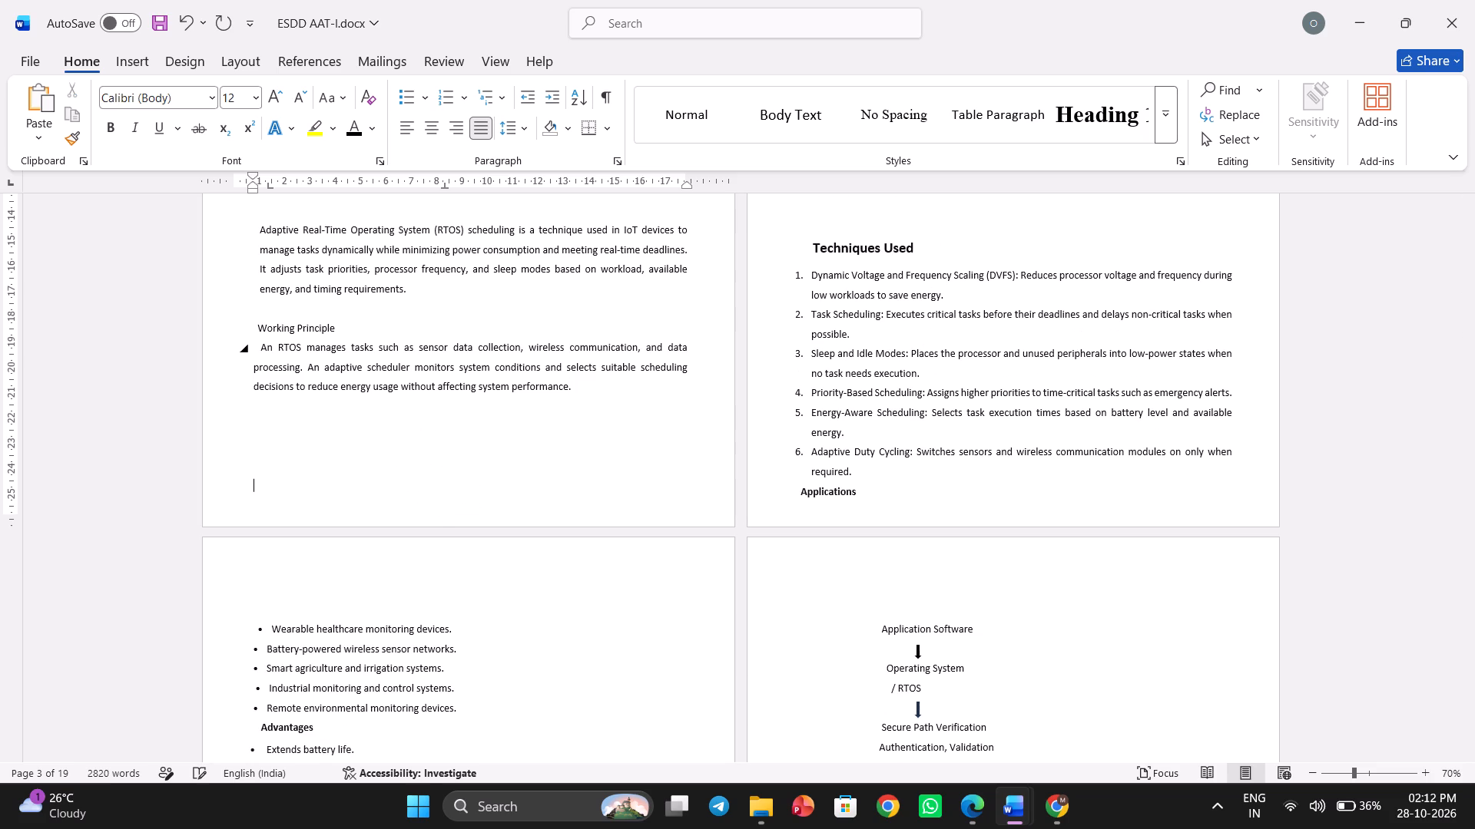
Remove the bold formatting from the "Advantages" heading above the "Extends battery life" list.
scroll(578, 387, "up", 1)
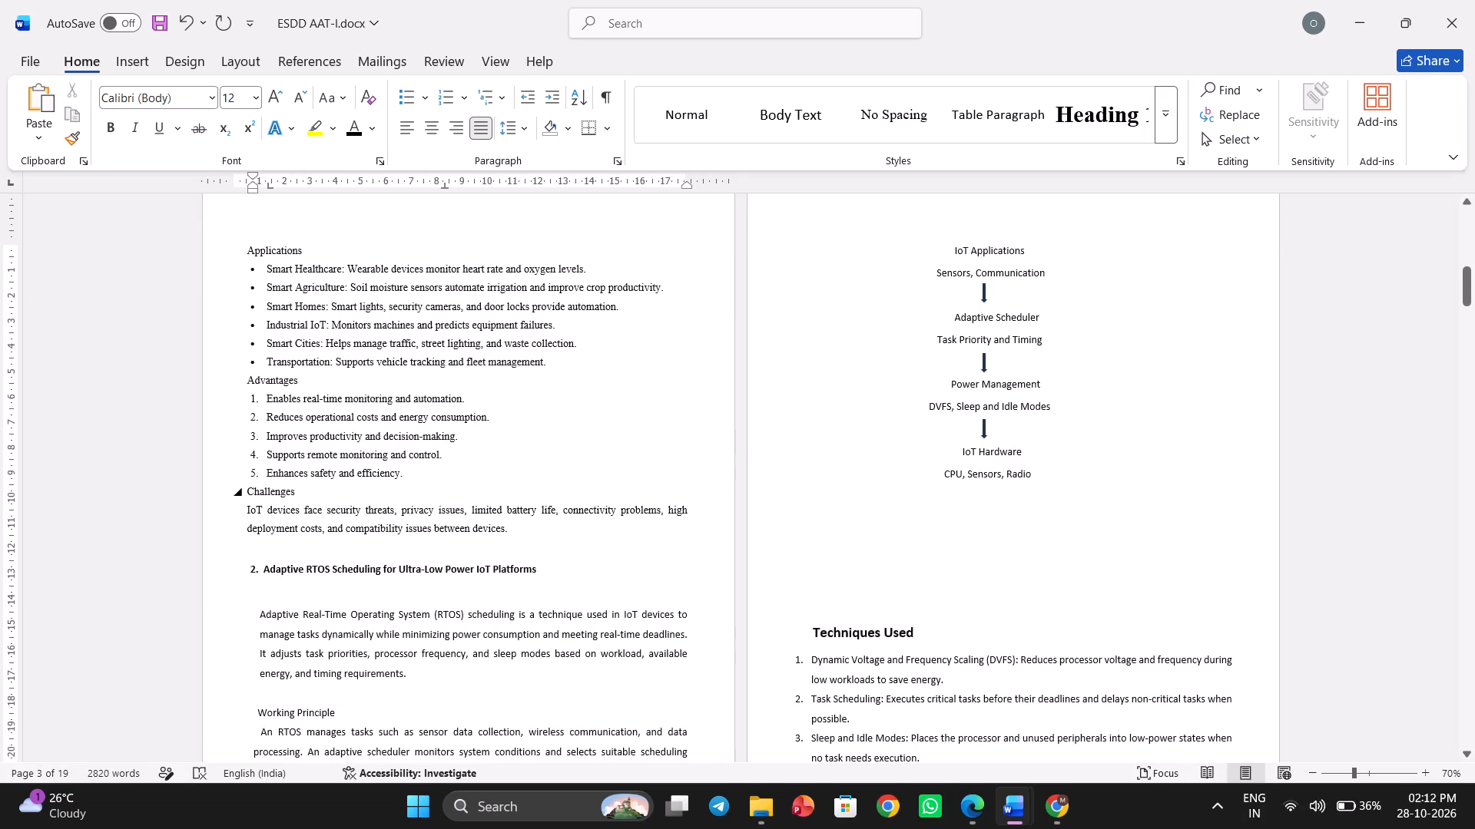
double_click(293, 494)
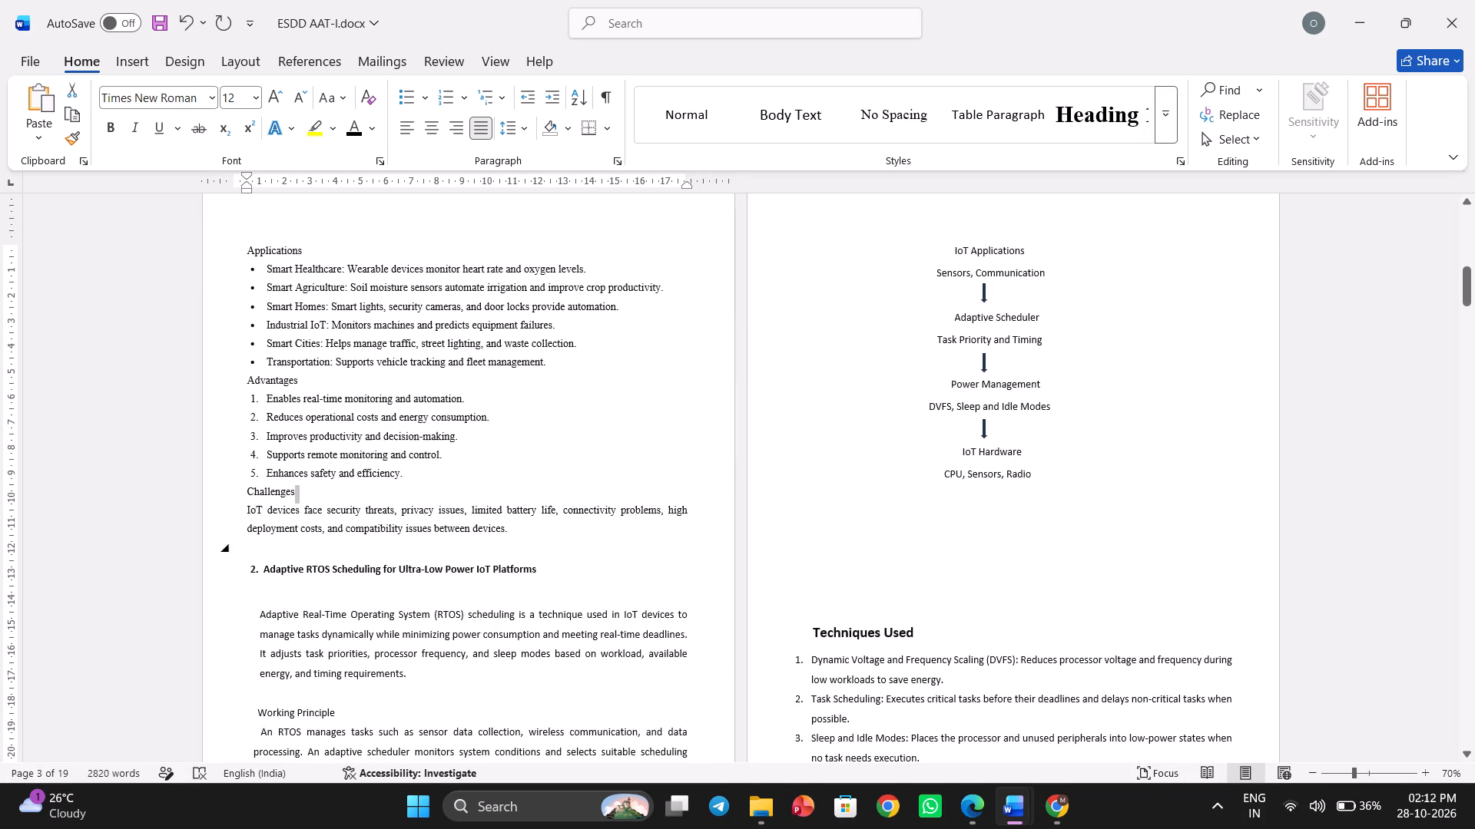
scroll(433, 672, "down", 1)
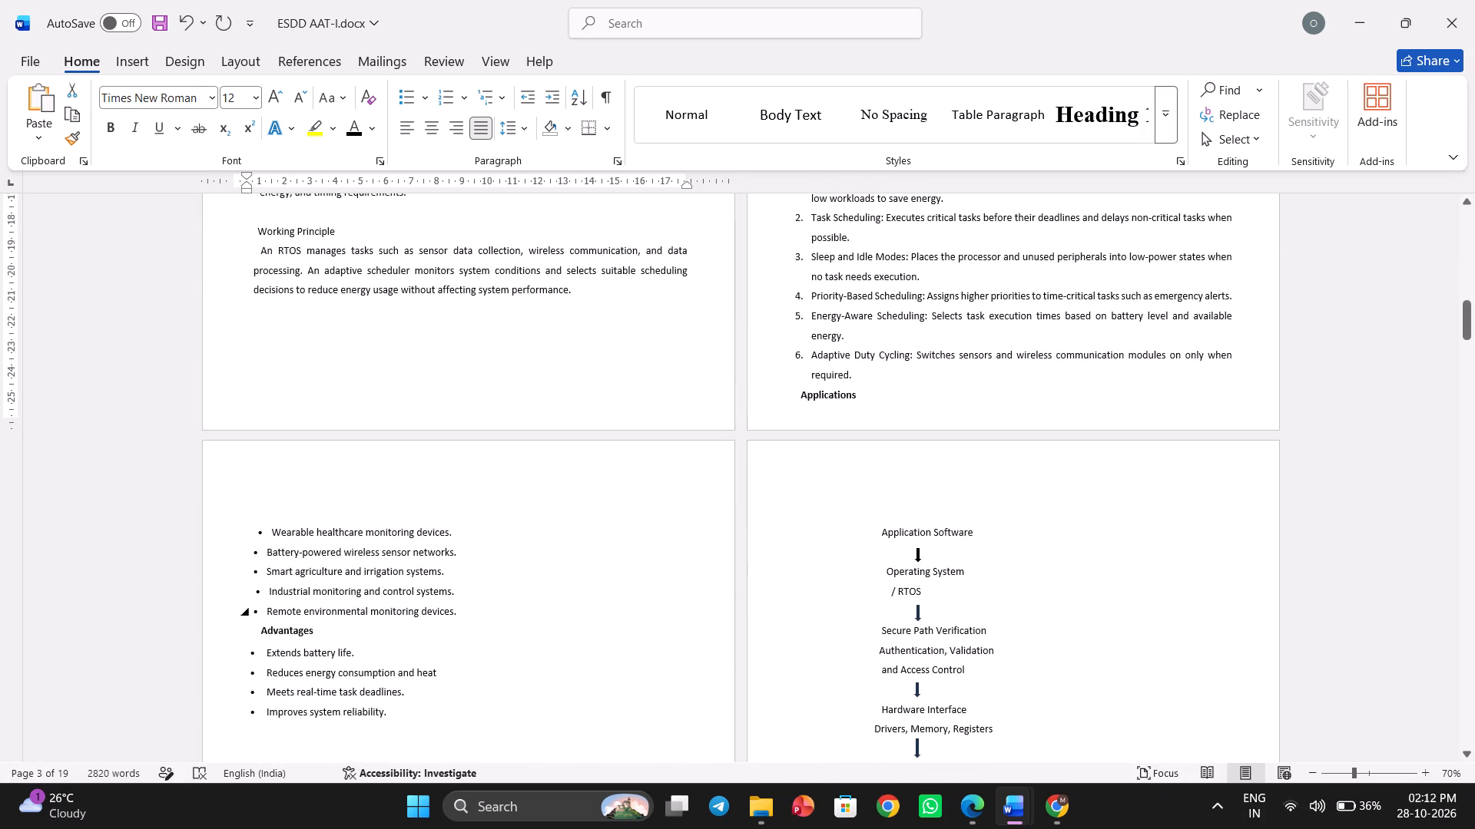
left_click_drag(323, 637, 252, 634)
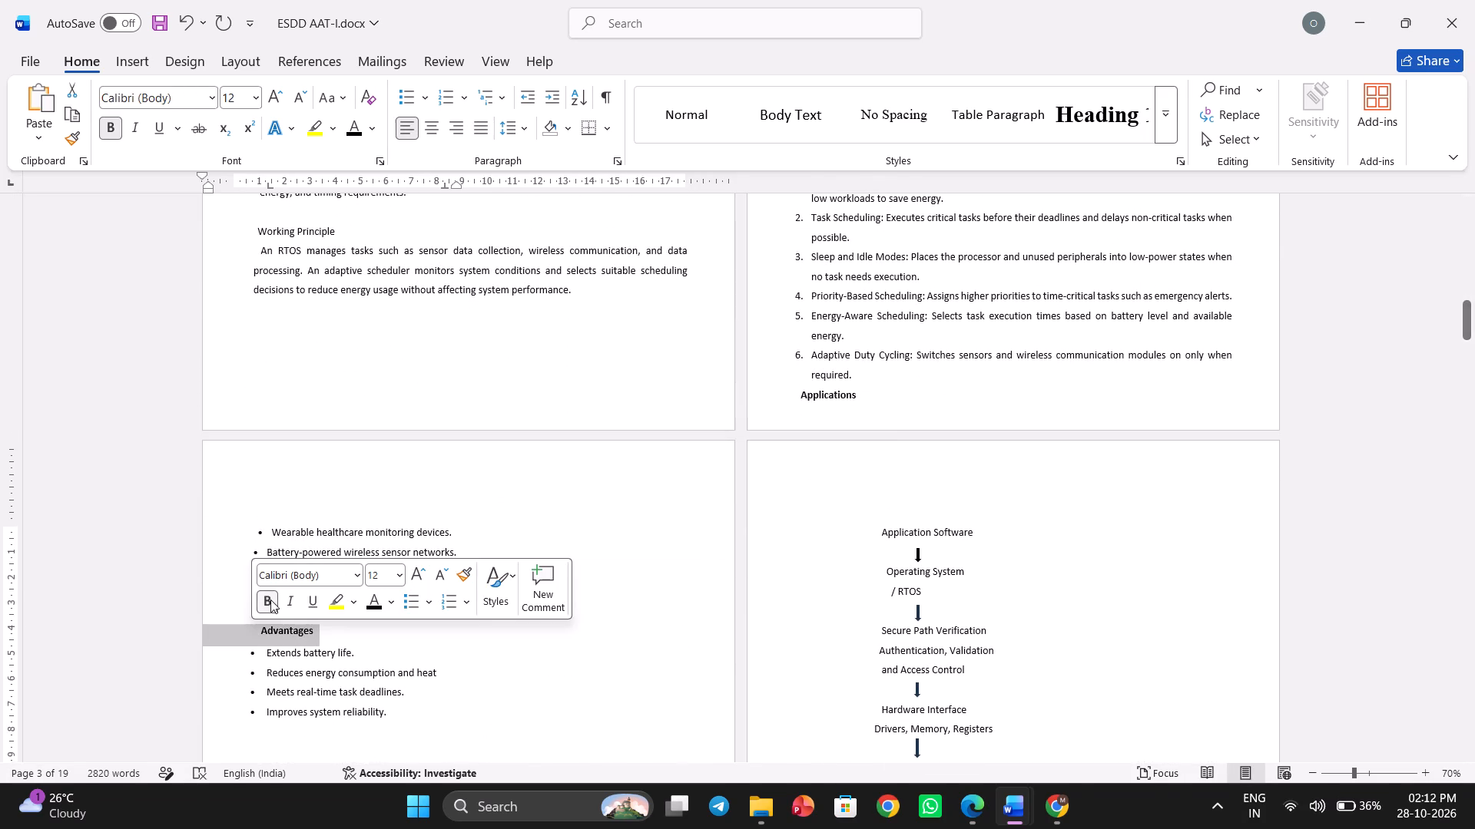
left_click(273, 593)
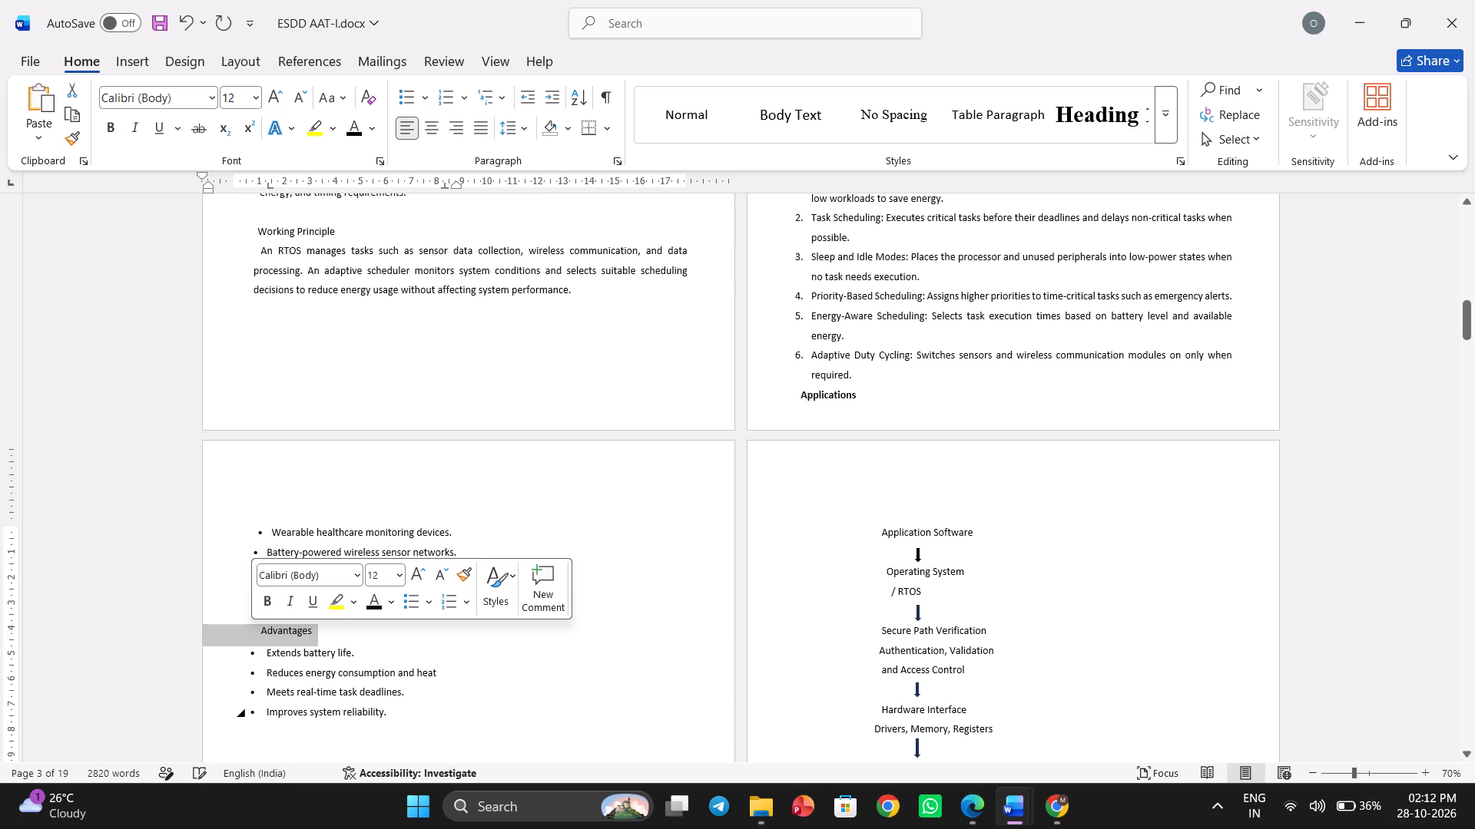
left_click(340, 712)
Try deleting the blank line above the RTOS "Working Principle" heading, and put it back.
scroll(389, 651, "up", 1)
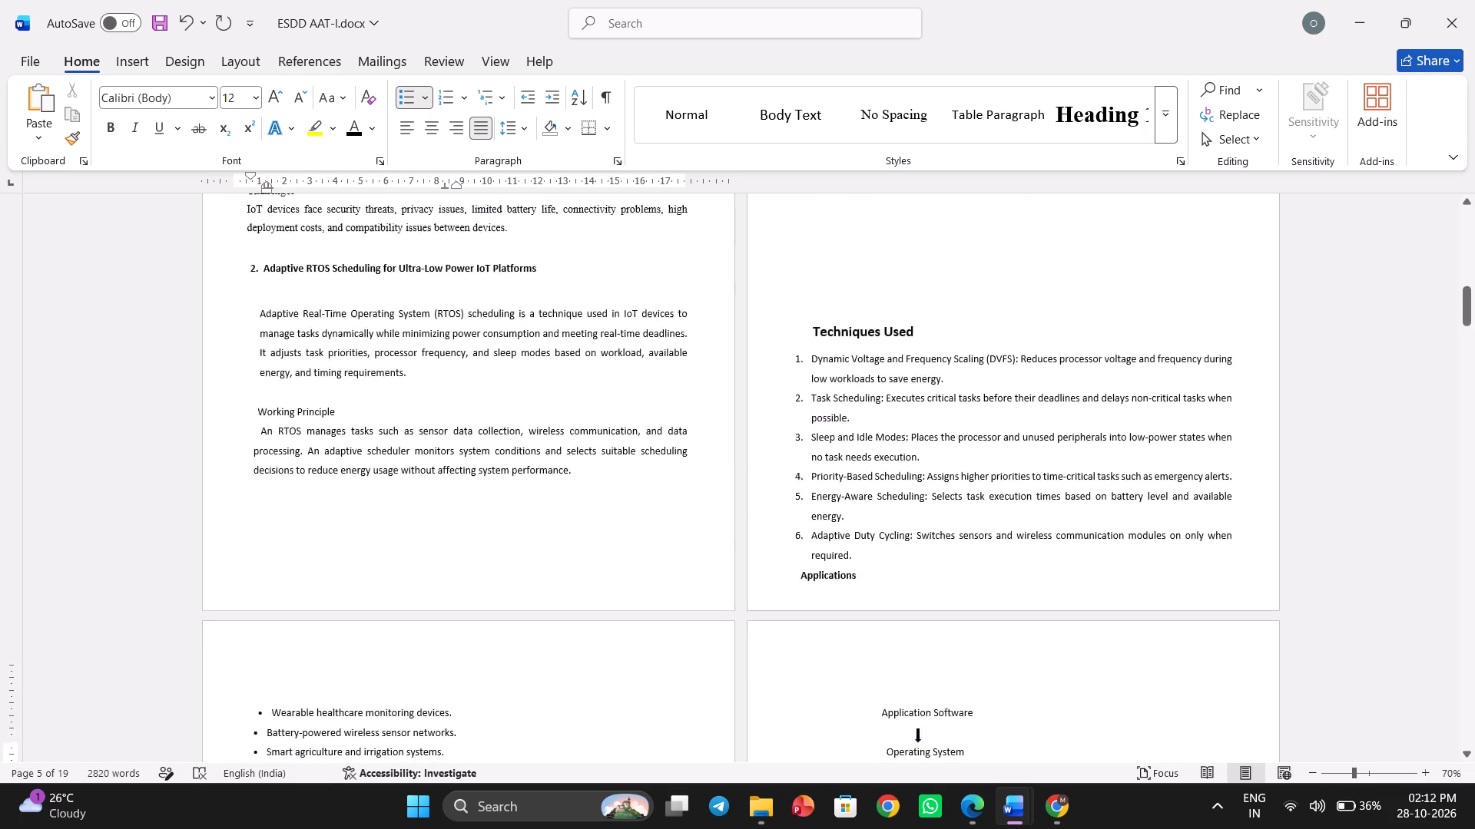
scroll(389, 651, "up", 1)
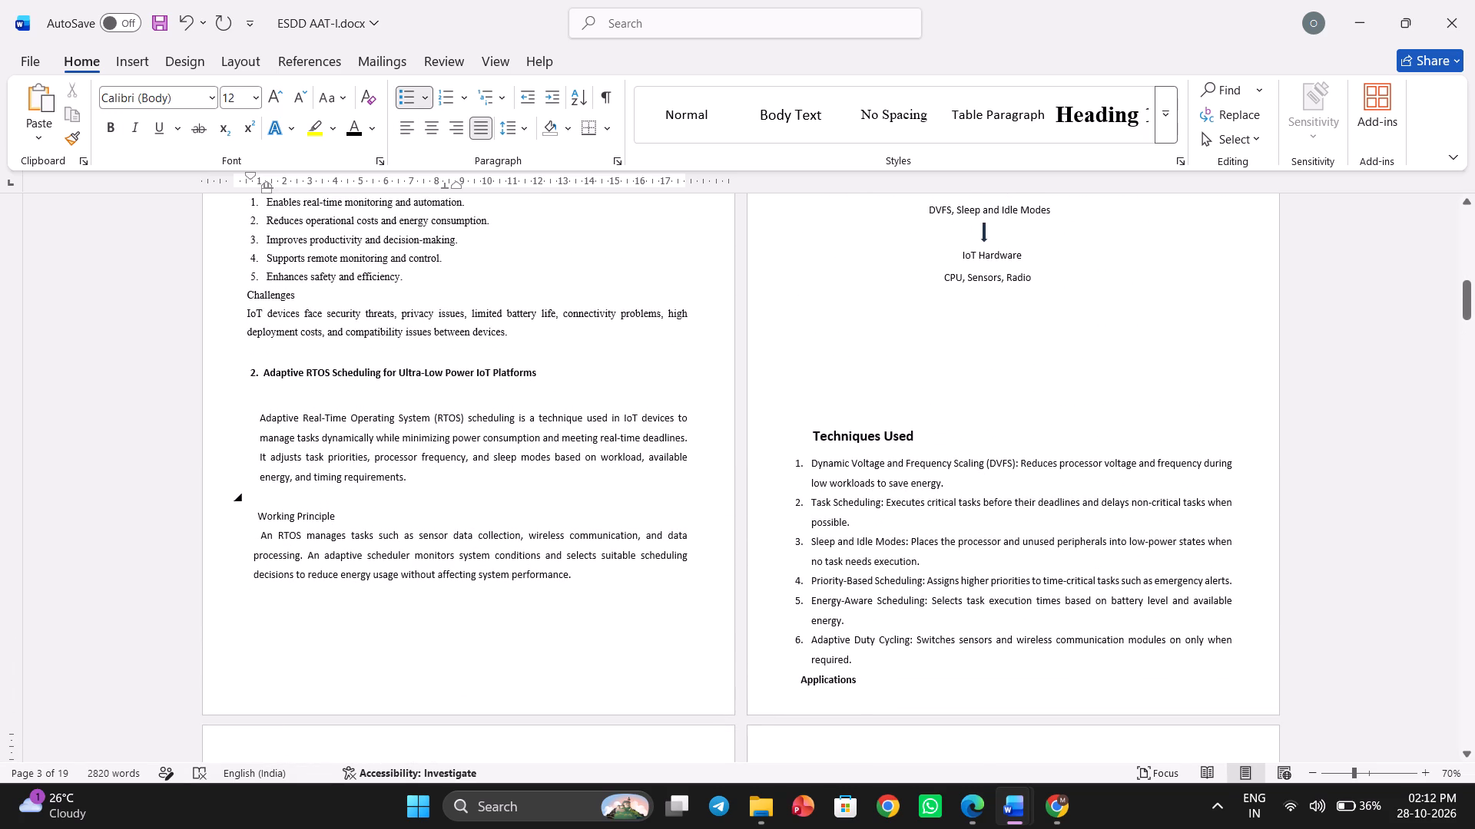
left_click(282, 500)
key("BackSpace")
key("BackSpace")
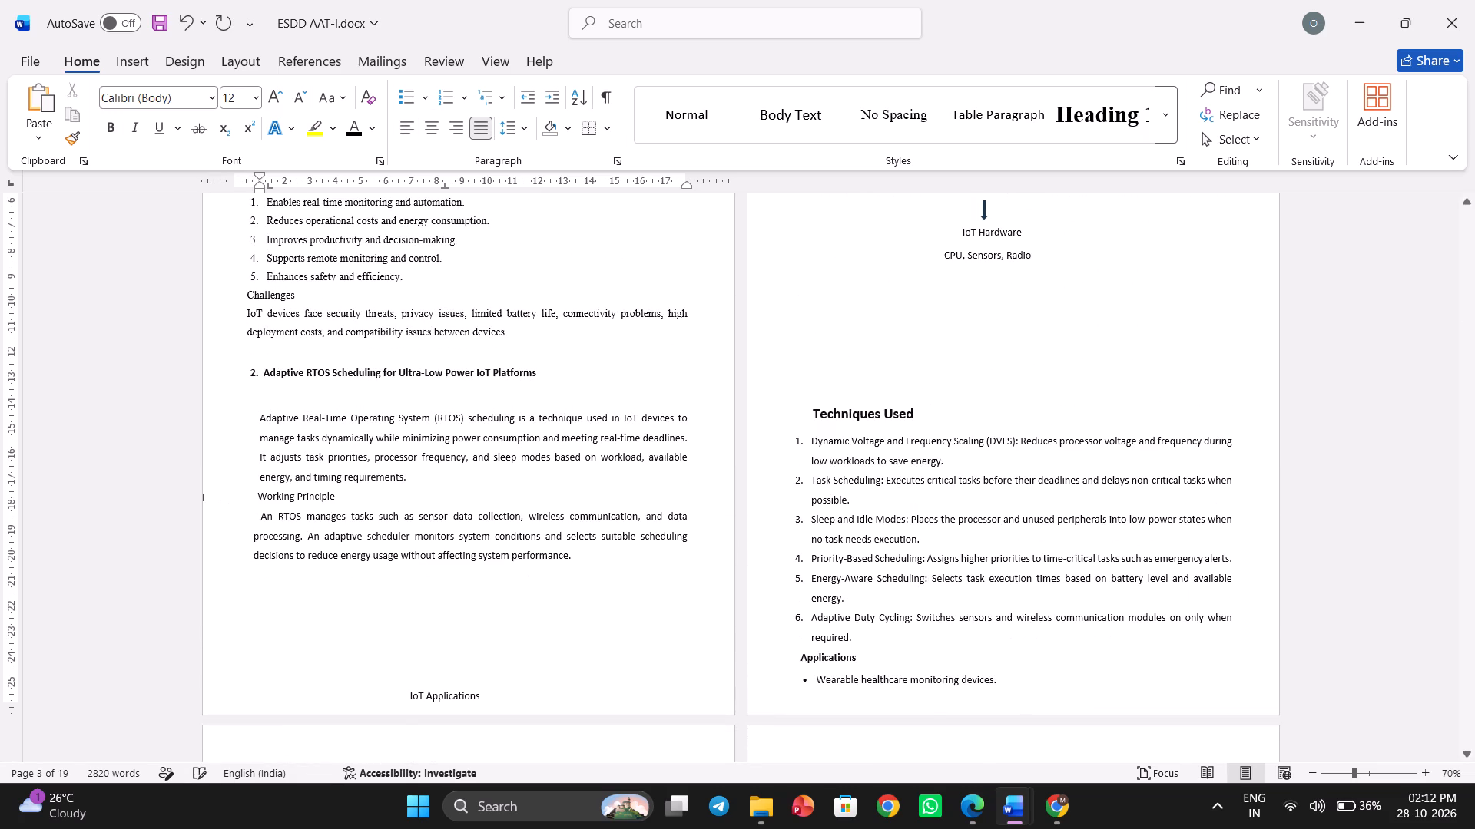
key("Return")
Change the font of the RTOS section's "Working Principle" heading to Times New Roman.
left_click_drag(356, 517, 297, 515)
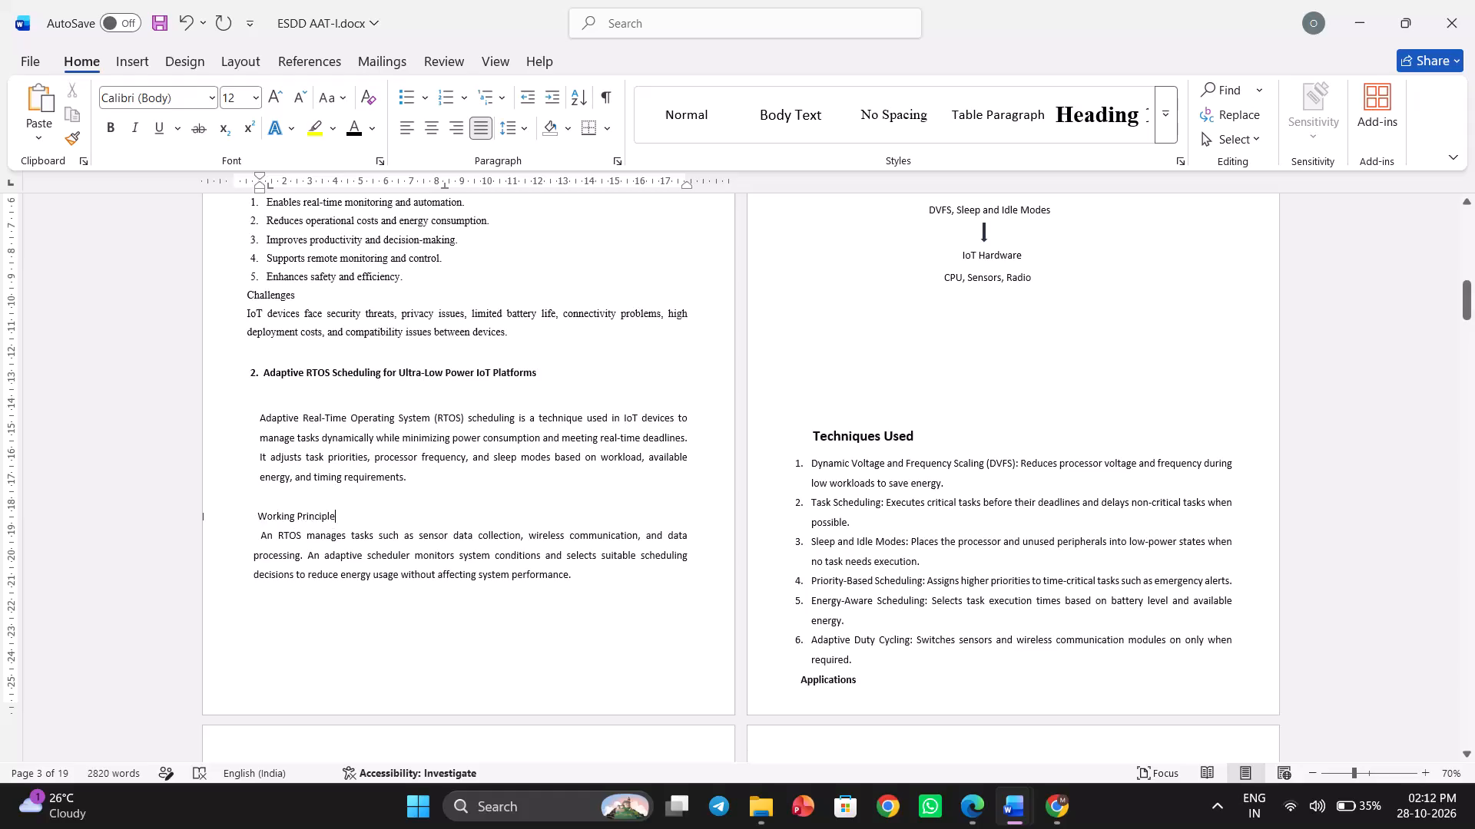
left_click_drag(297, 515, 264, 512)
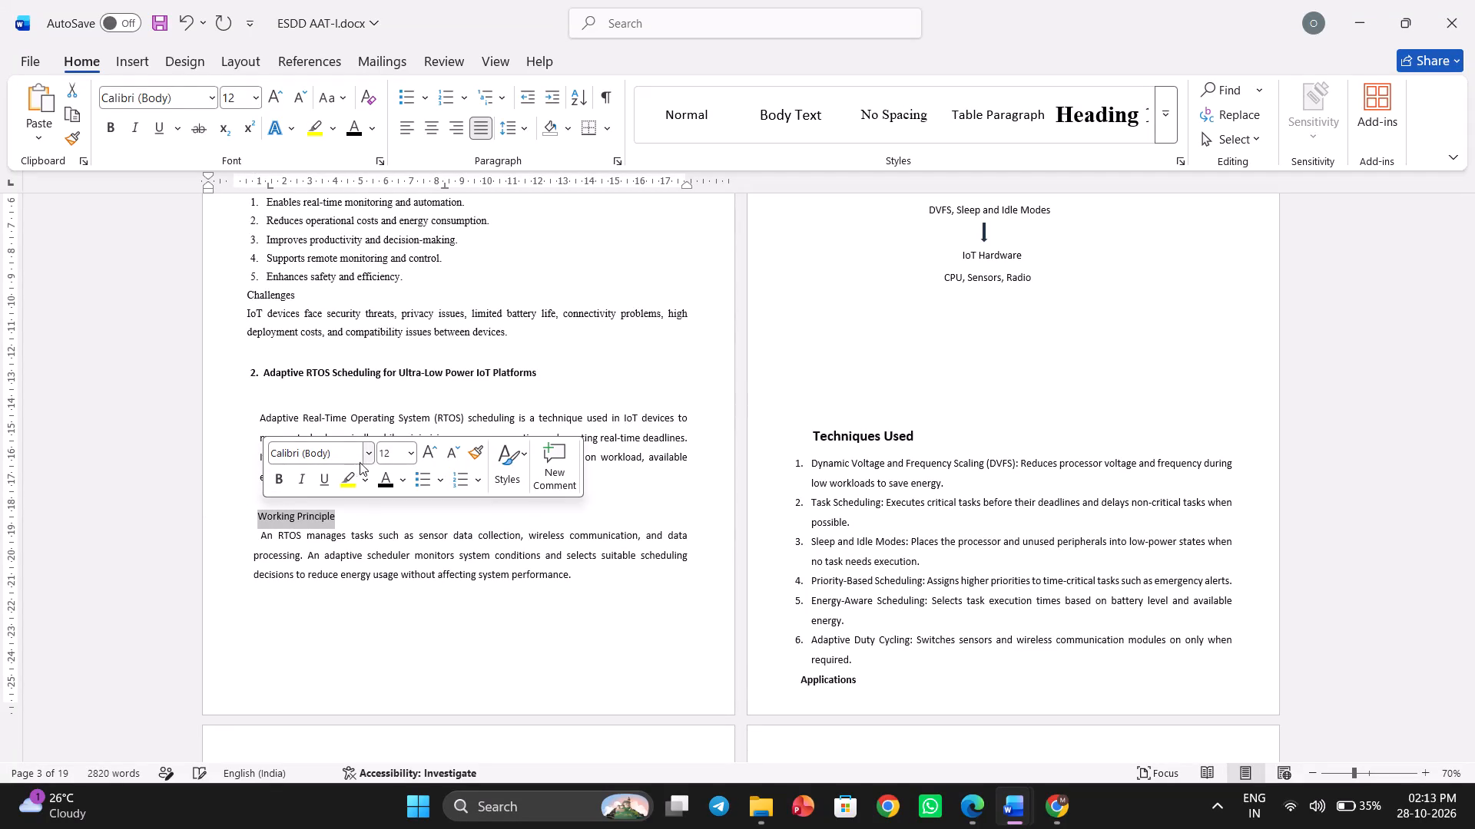
left_click(366, 454)
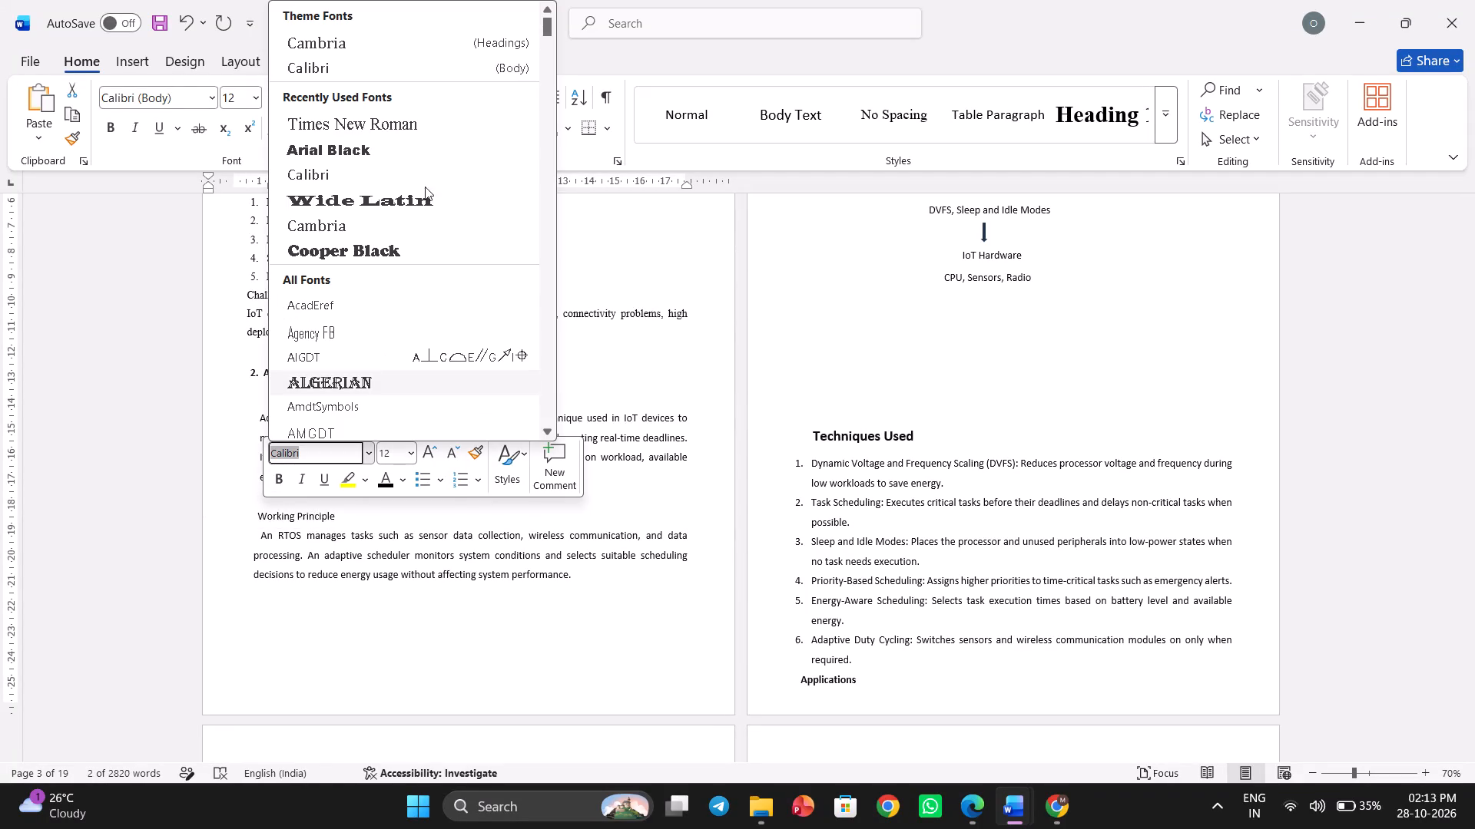
left_click(357, 126)
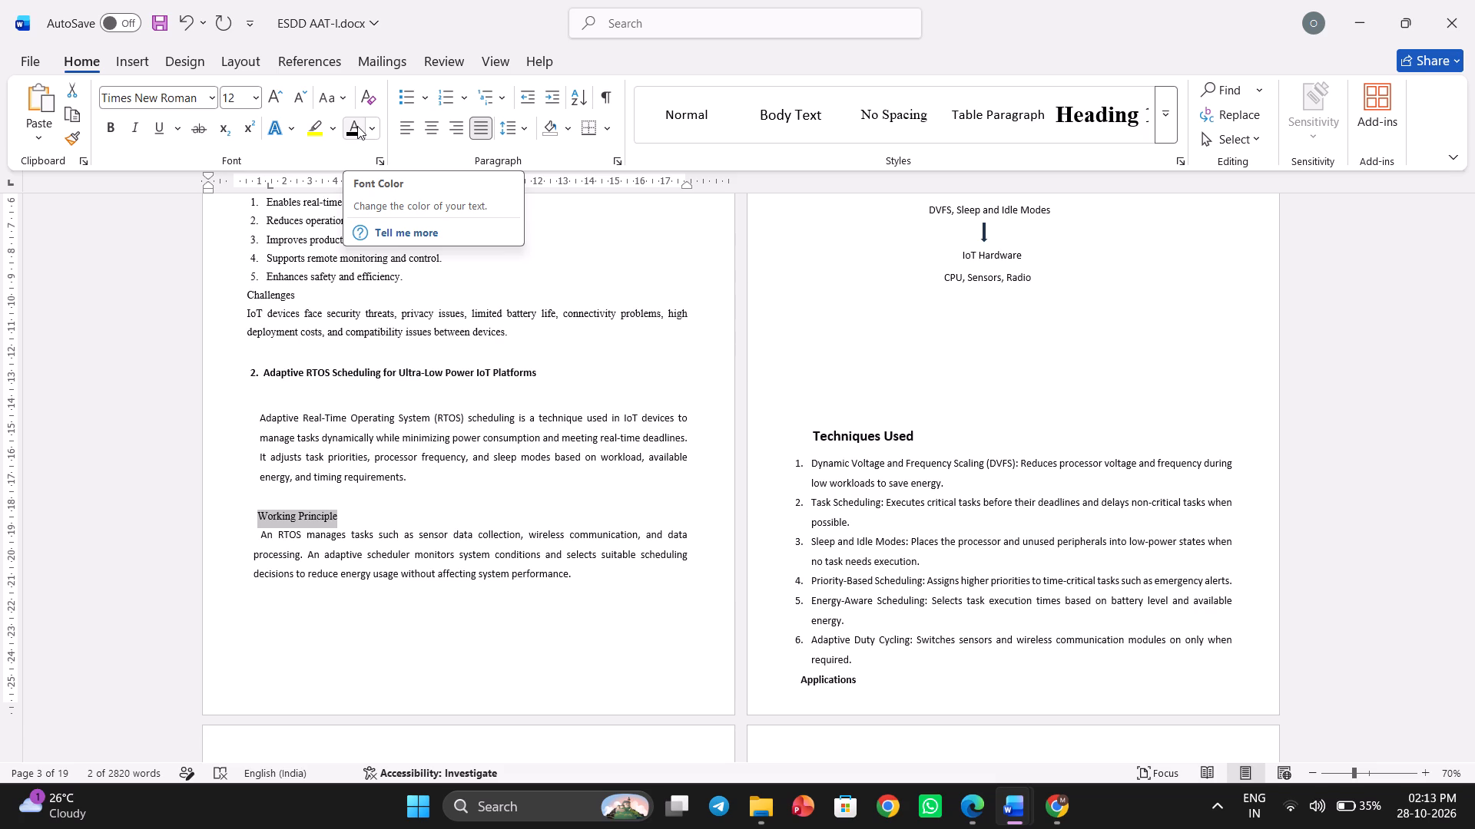
left_click(359, 457)
Delete the extra blank lines above the "3. Embedded Systems Secure Path Verification" heading, leaving one unbulleted blank line after the Advantages list.
scroll(364, 540, "down", 1)
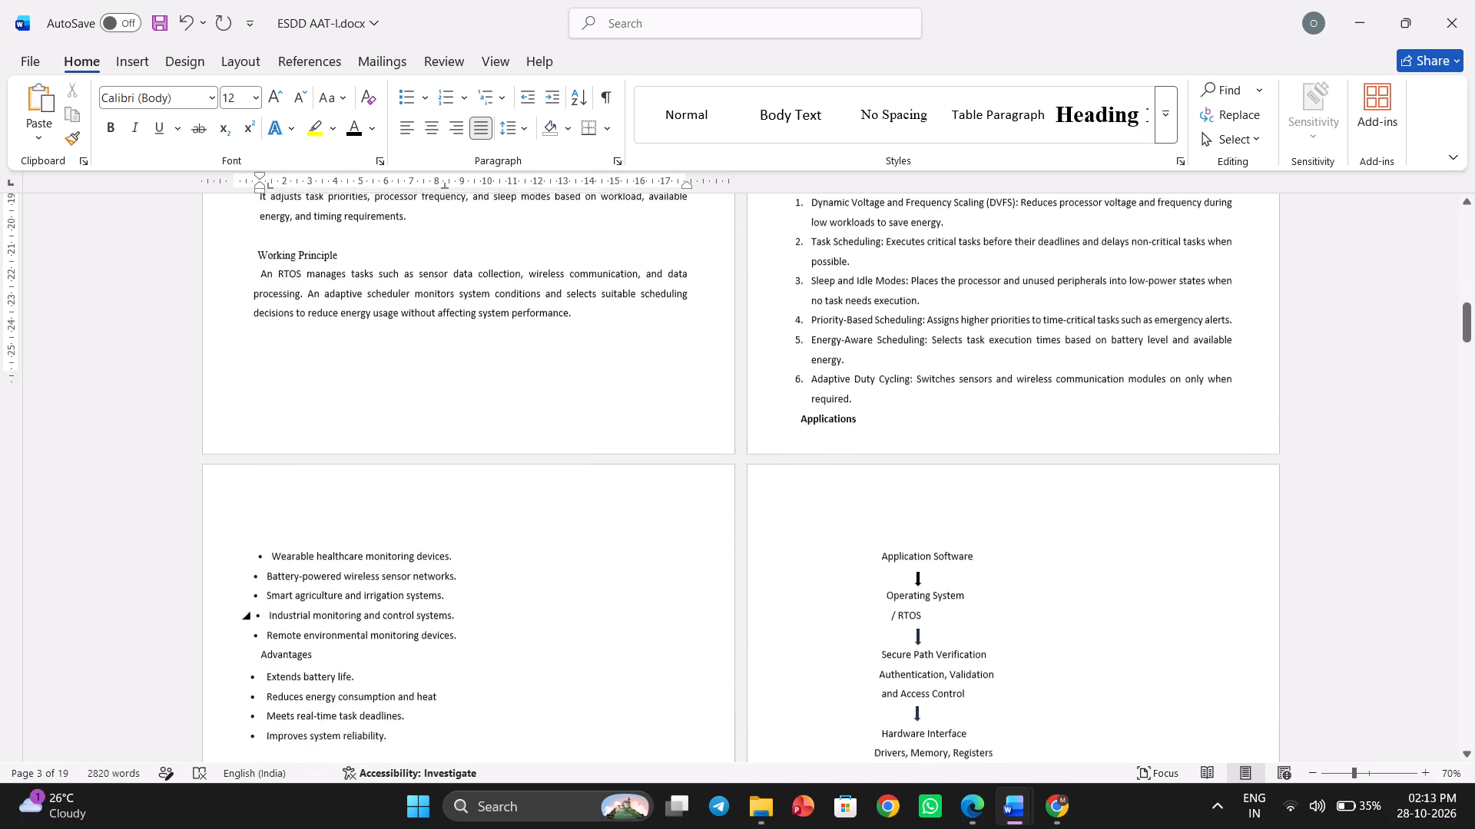
scroll(364, 540, "down", 2)
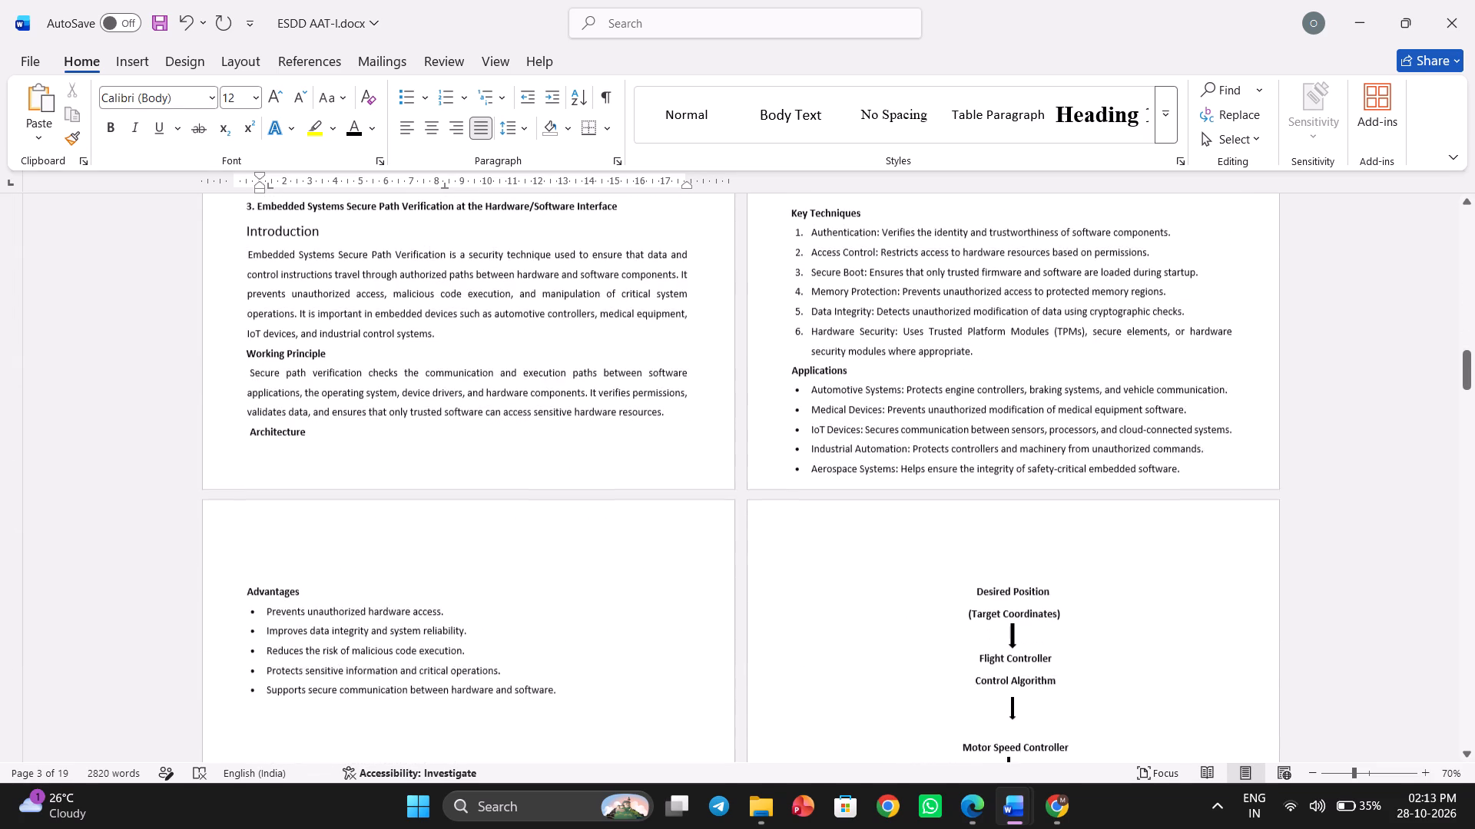
scroll(346, 537, "down", 1)
left_click_drag(261, 414, 260, 335)
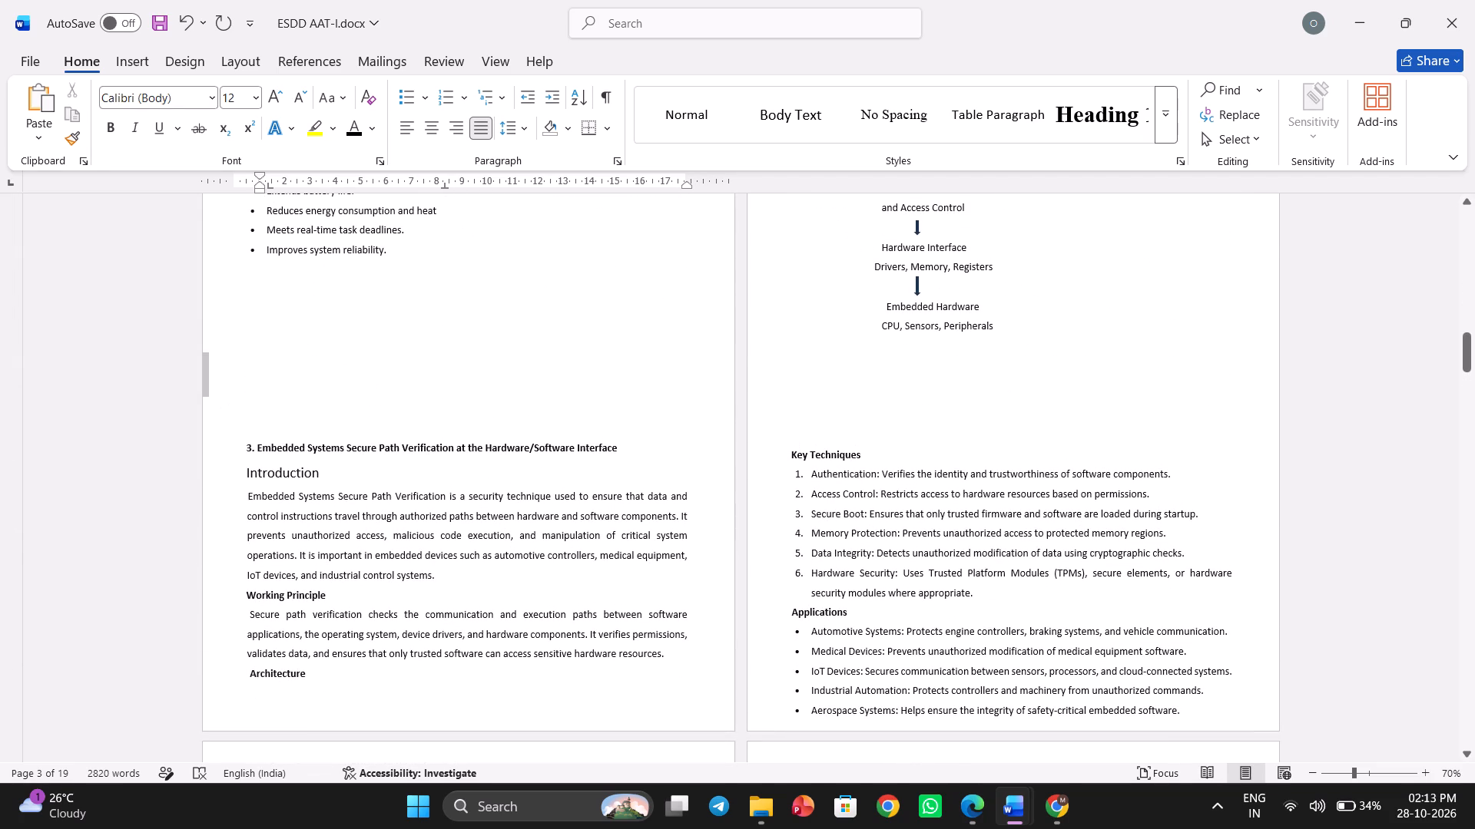
left_click_drag(260, 335, 257, 311)
double_click(271, 395)
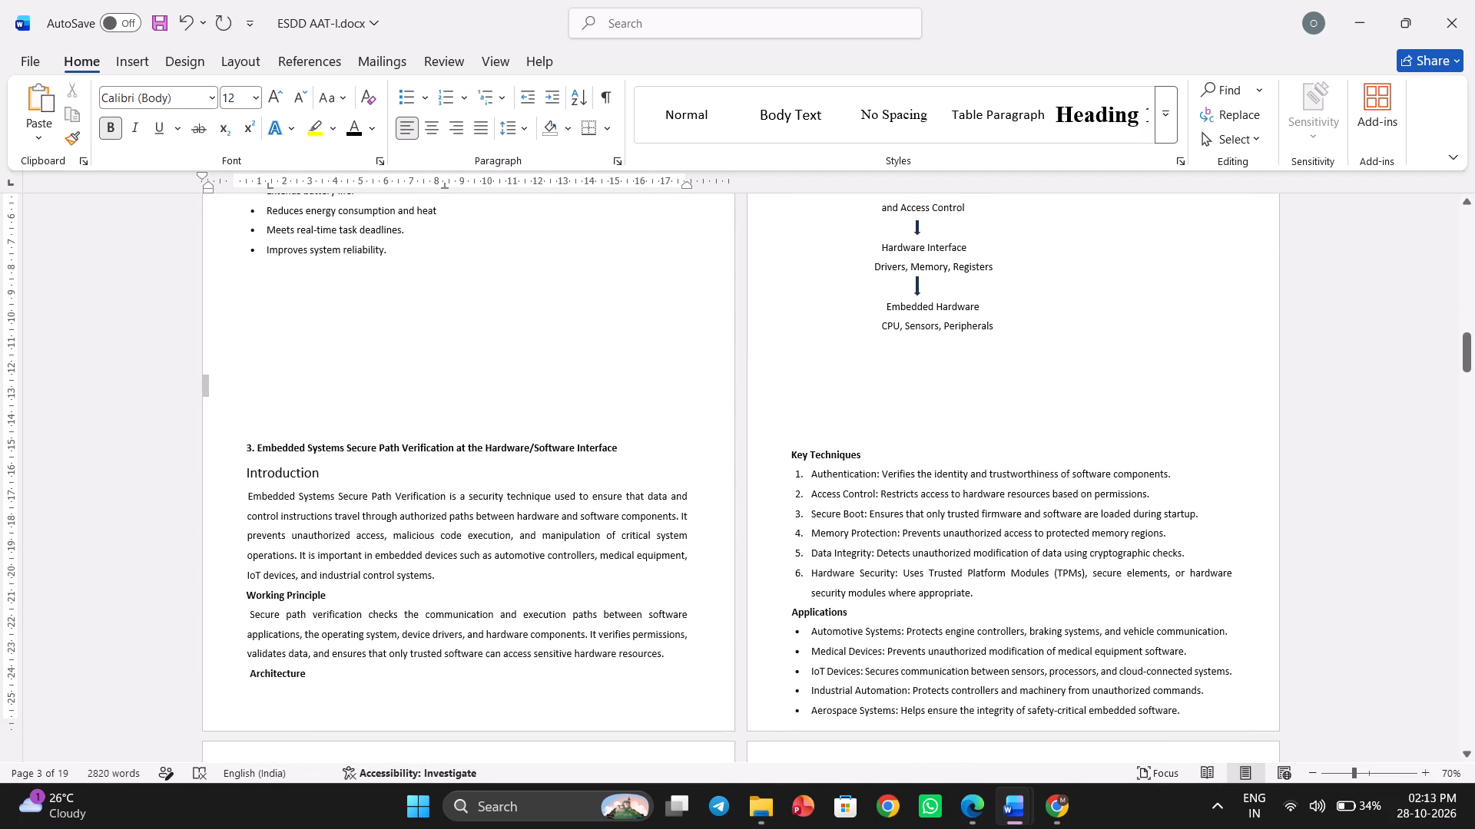
key("BackSpace")
key("BackSpace")
key("BackSpace")
key("BackSpace")
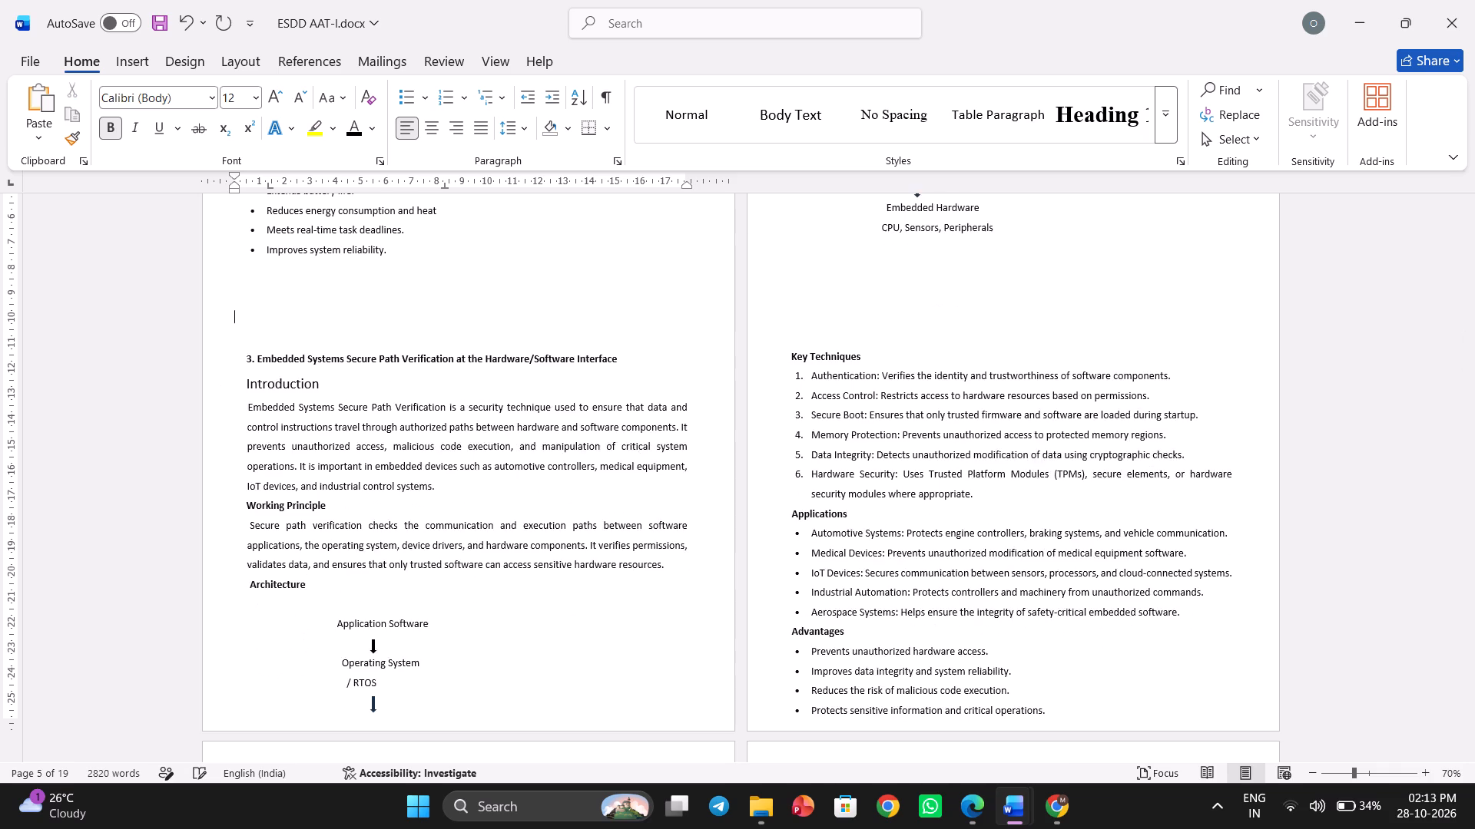
key("BackSpace")
key("BackSpace")
key("BackSpace")
key("BackSpace")
key("BackSpace")
key("BackSpace")
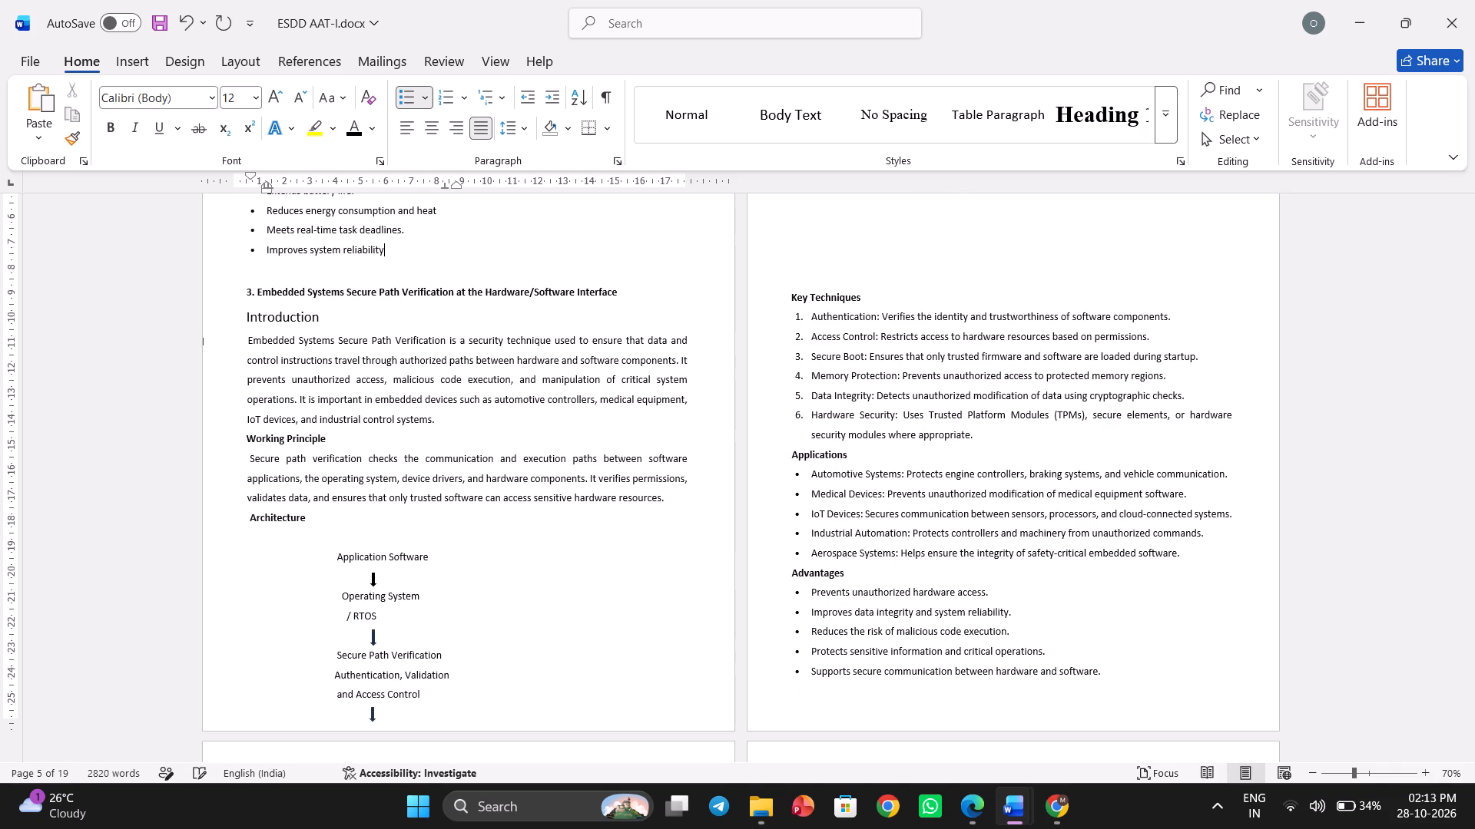
key("Down")
key("BackSpace")
key("BackSpace")
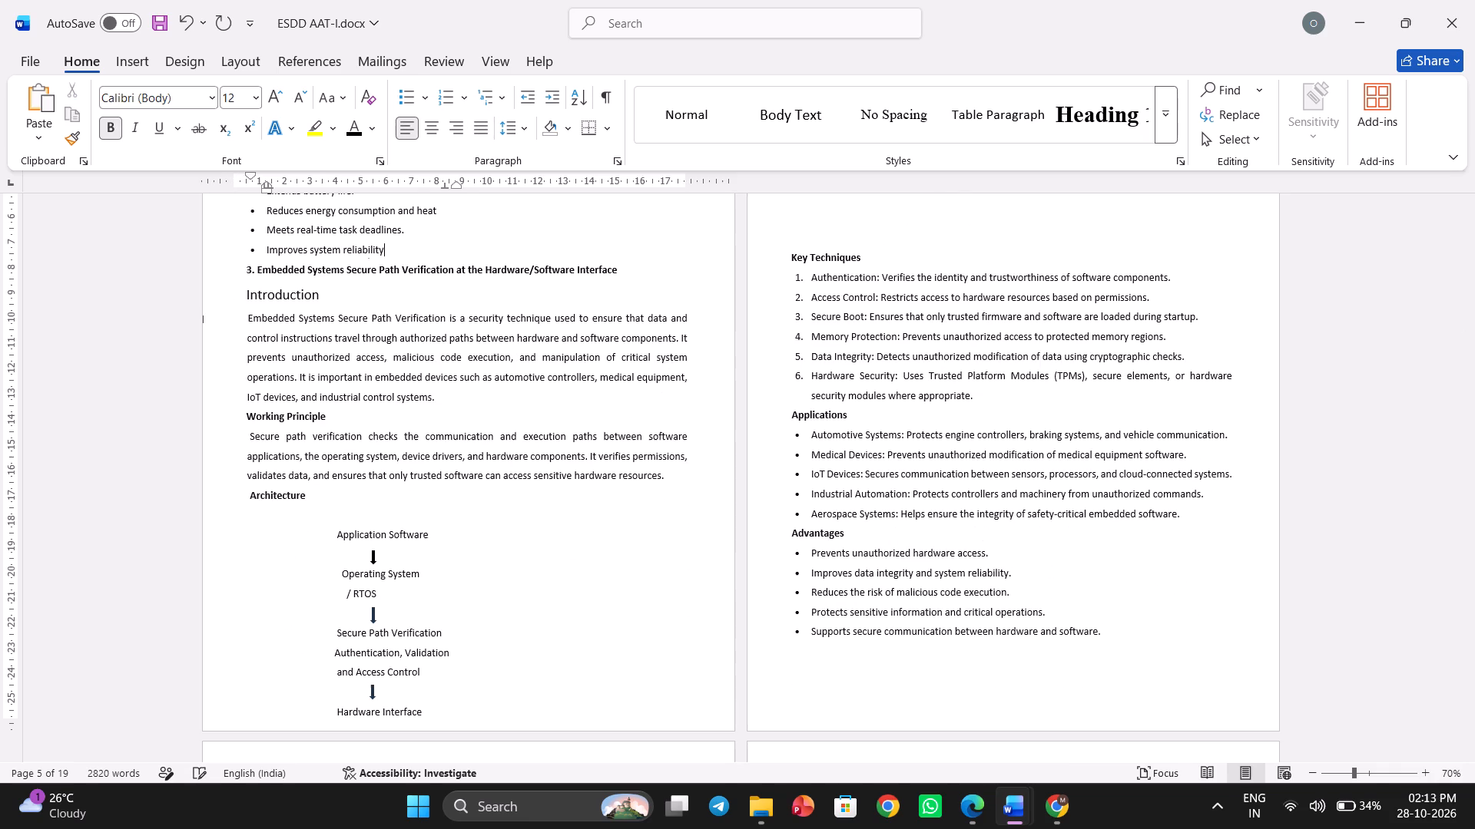
key("Return")
key("BackSpace")
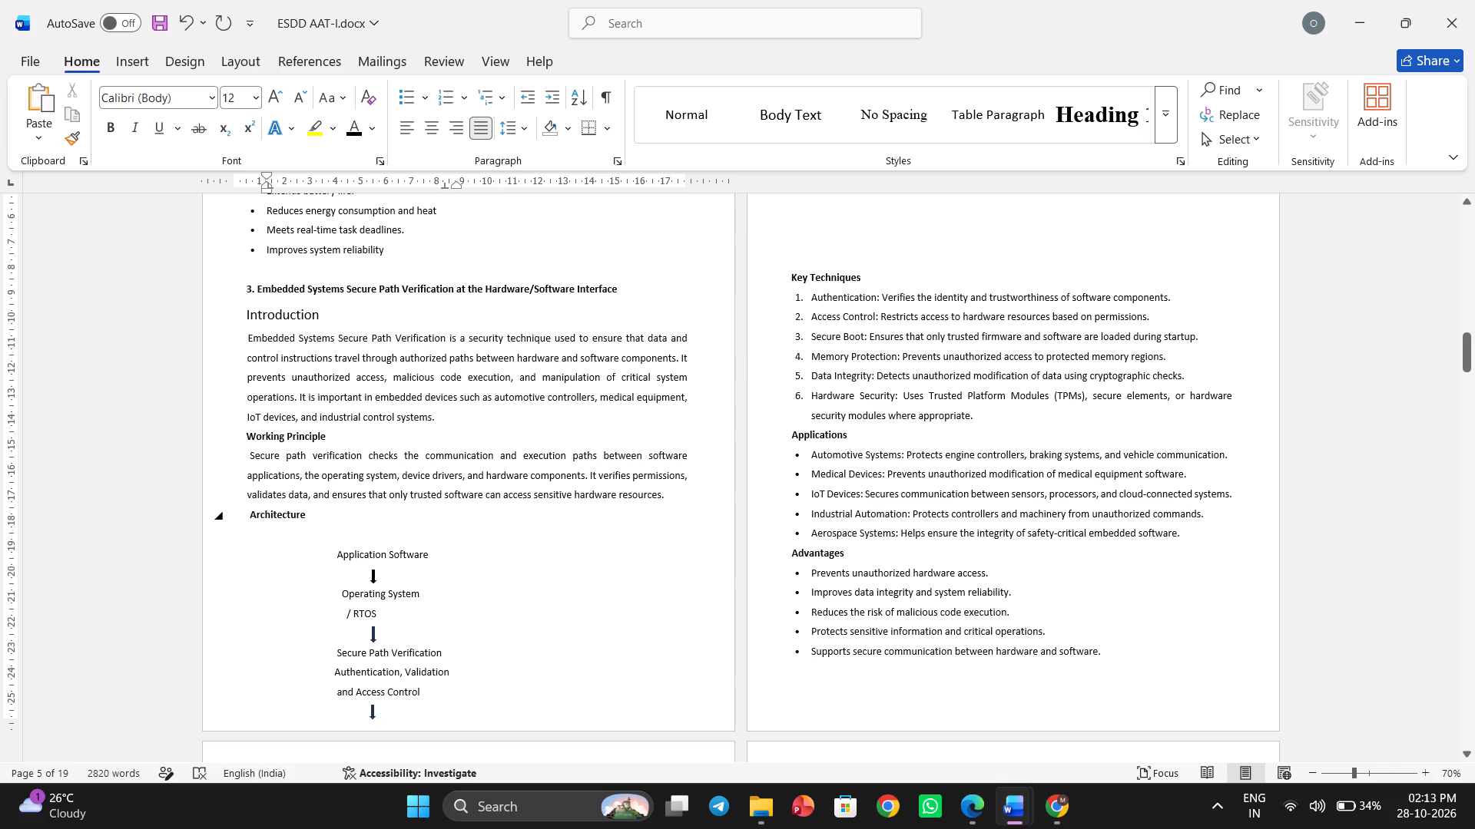
Format section 3 from its title through the "Architecture" heading as Times New Roman, justified, with 1.5 line spacing.
left_click_drag(321, 520, 247, 298)
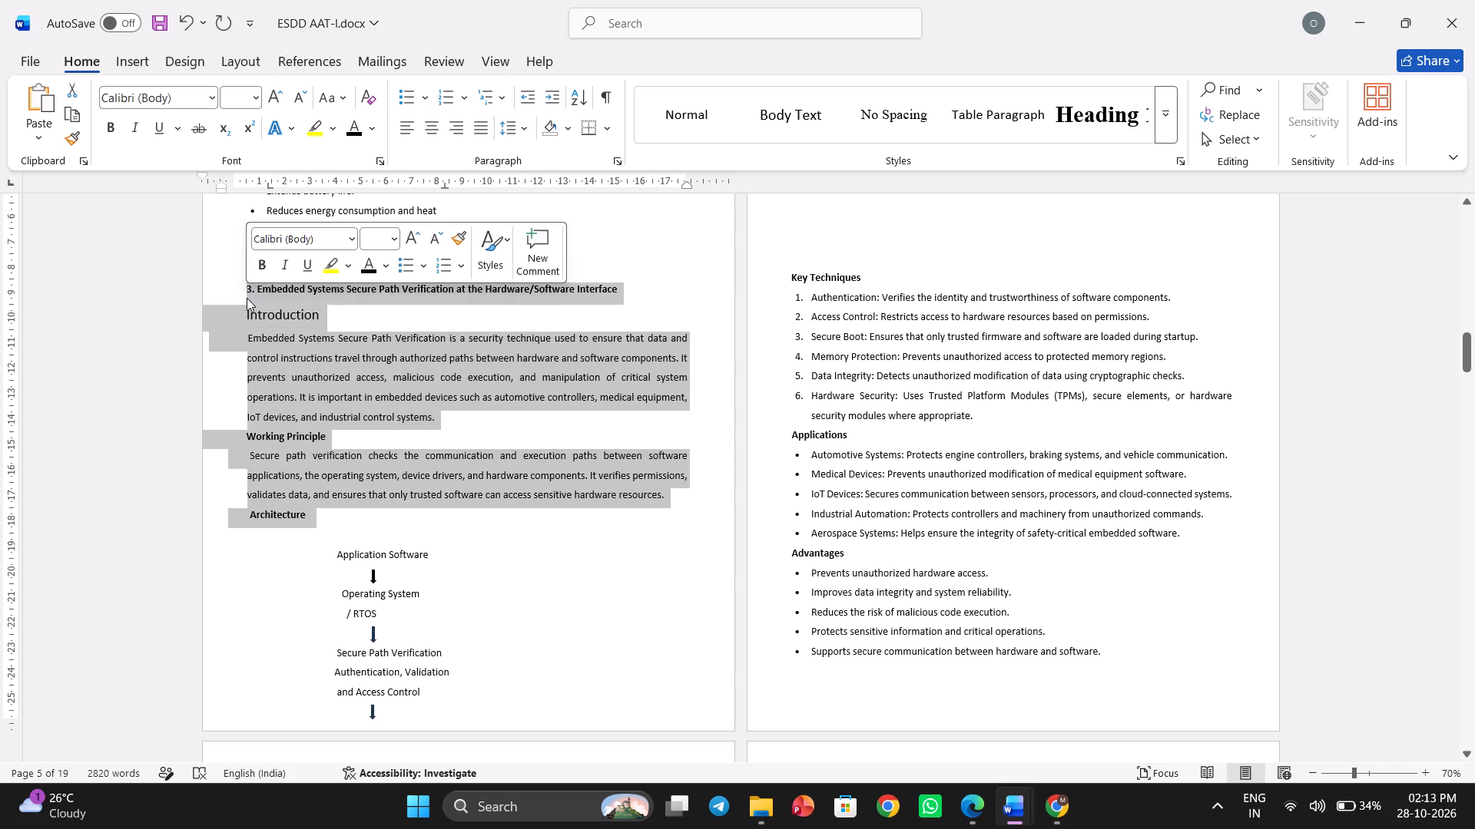
left_click(211, 98)
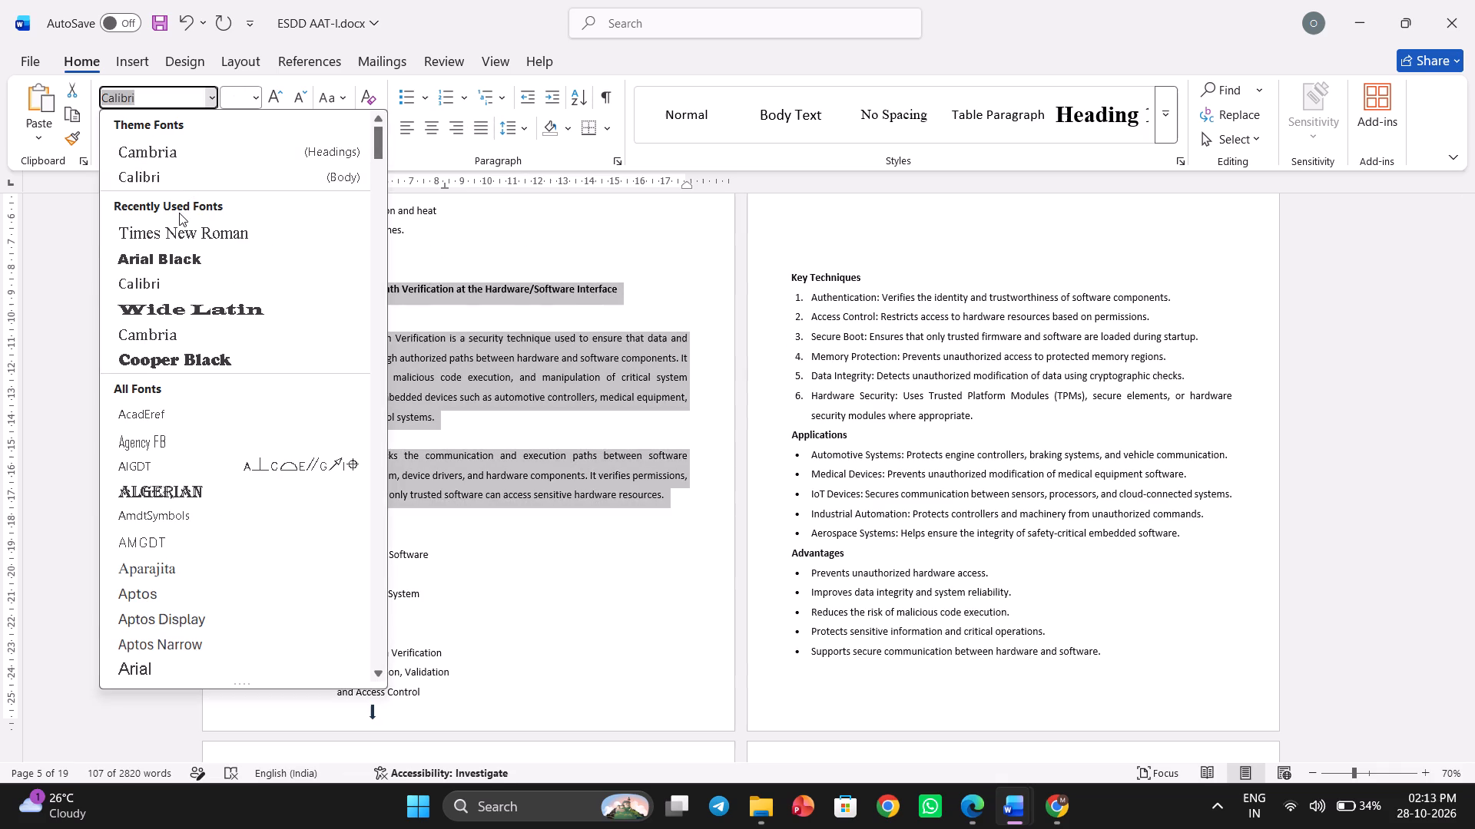
left_click(171, 235)
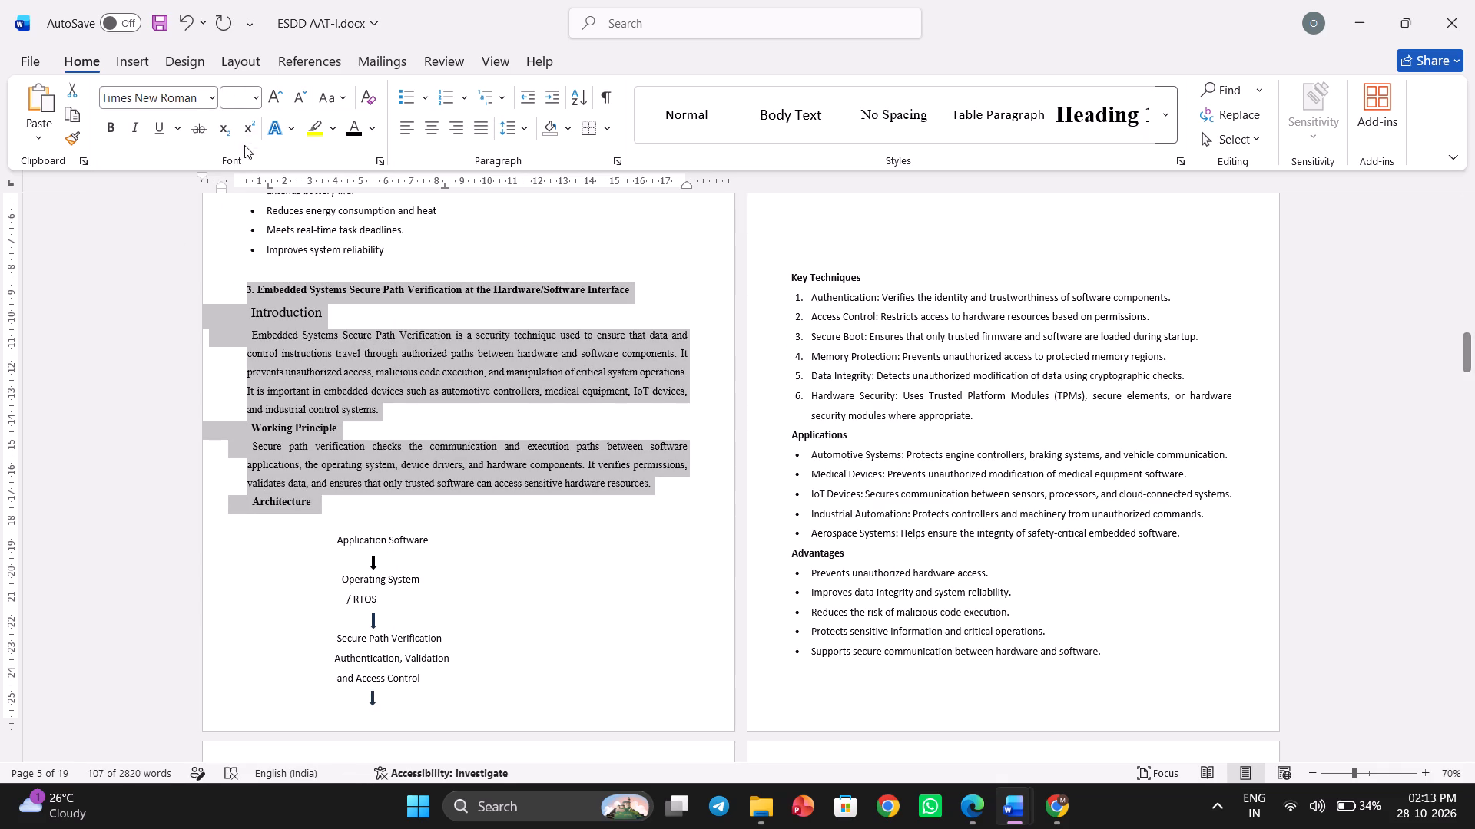
left_click(485, 134)
left_click(512, 127)
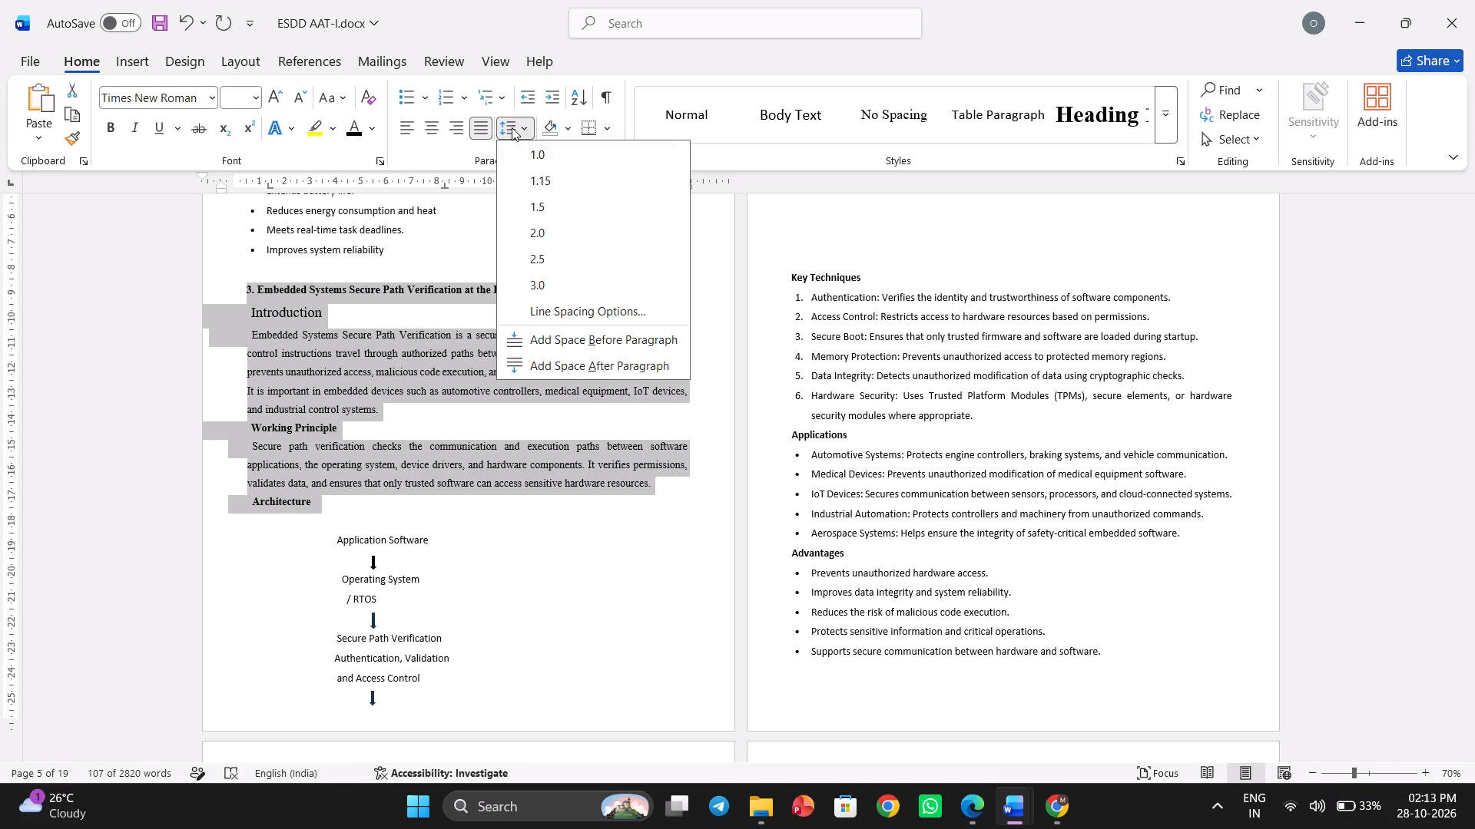
left_click(548, 201)
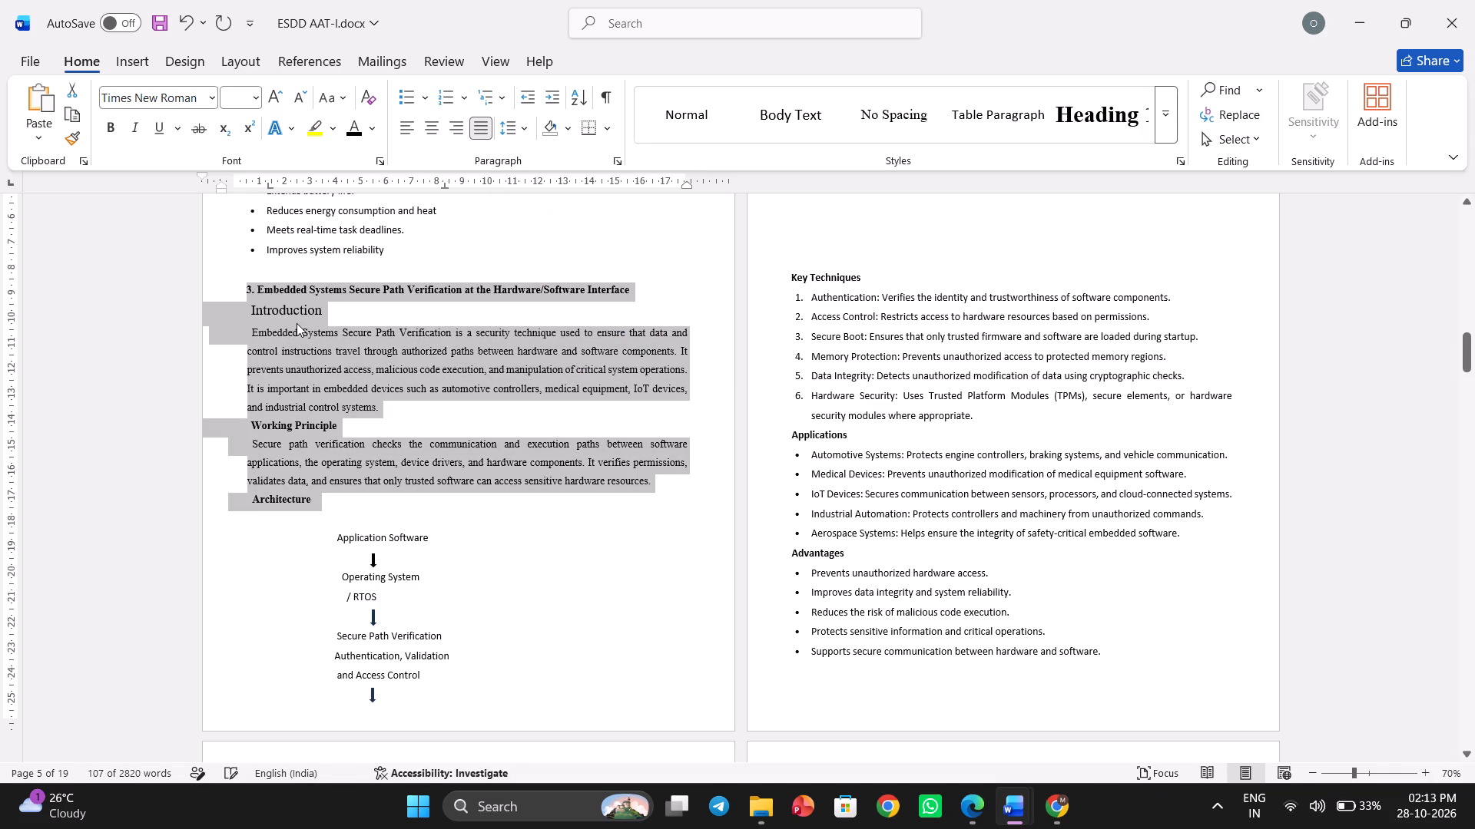
left_click(275, 325)
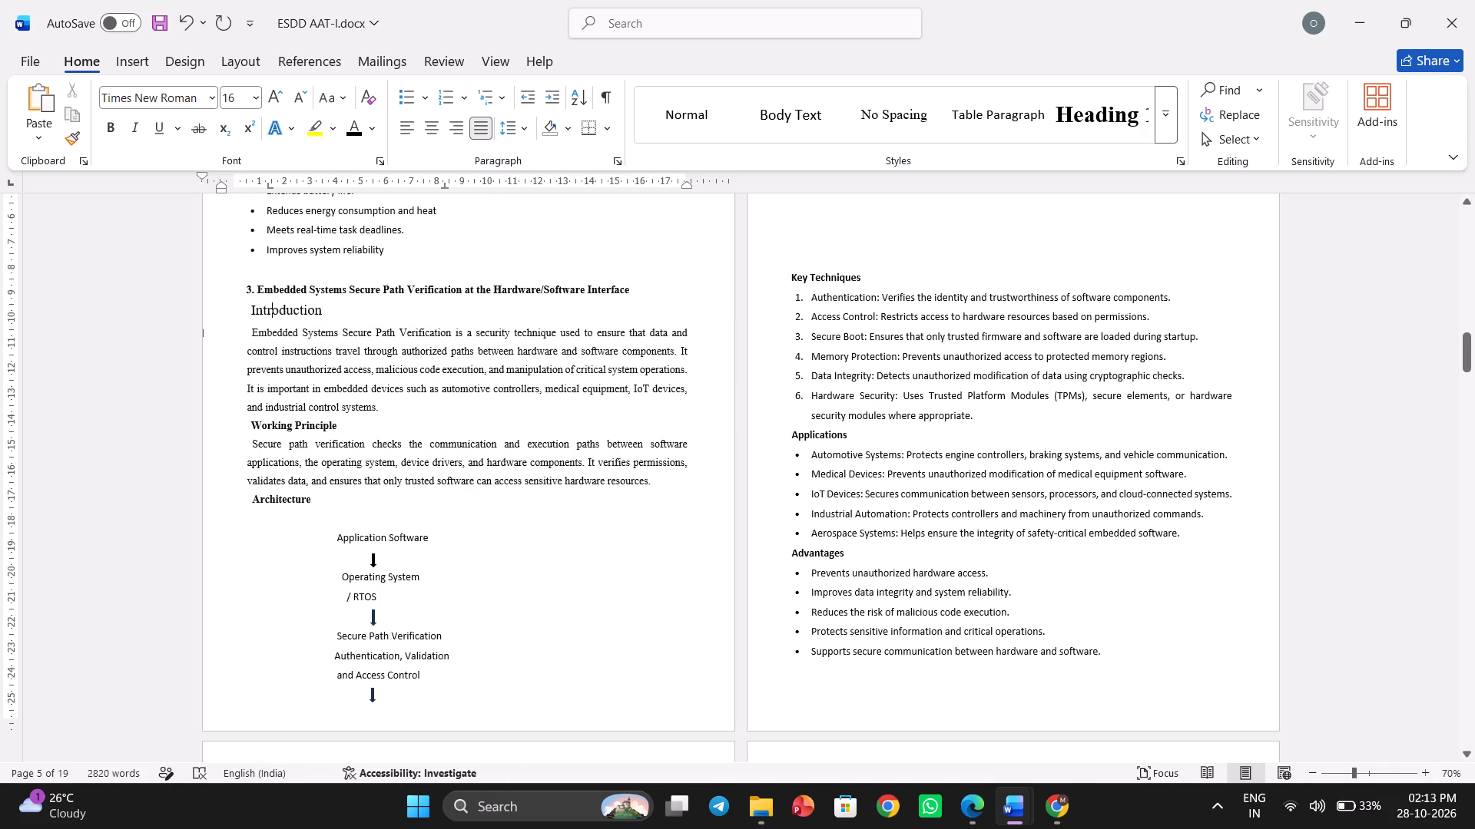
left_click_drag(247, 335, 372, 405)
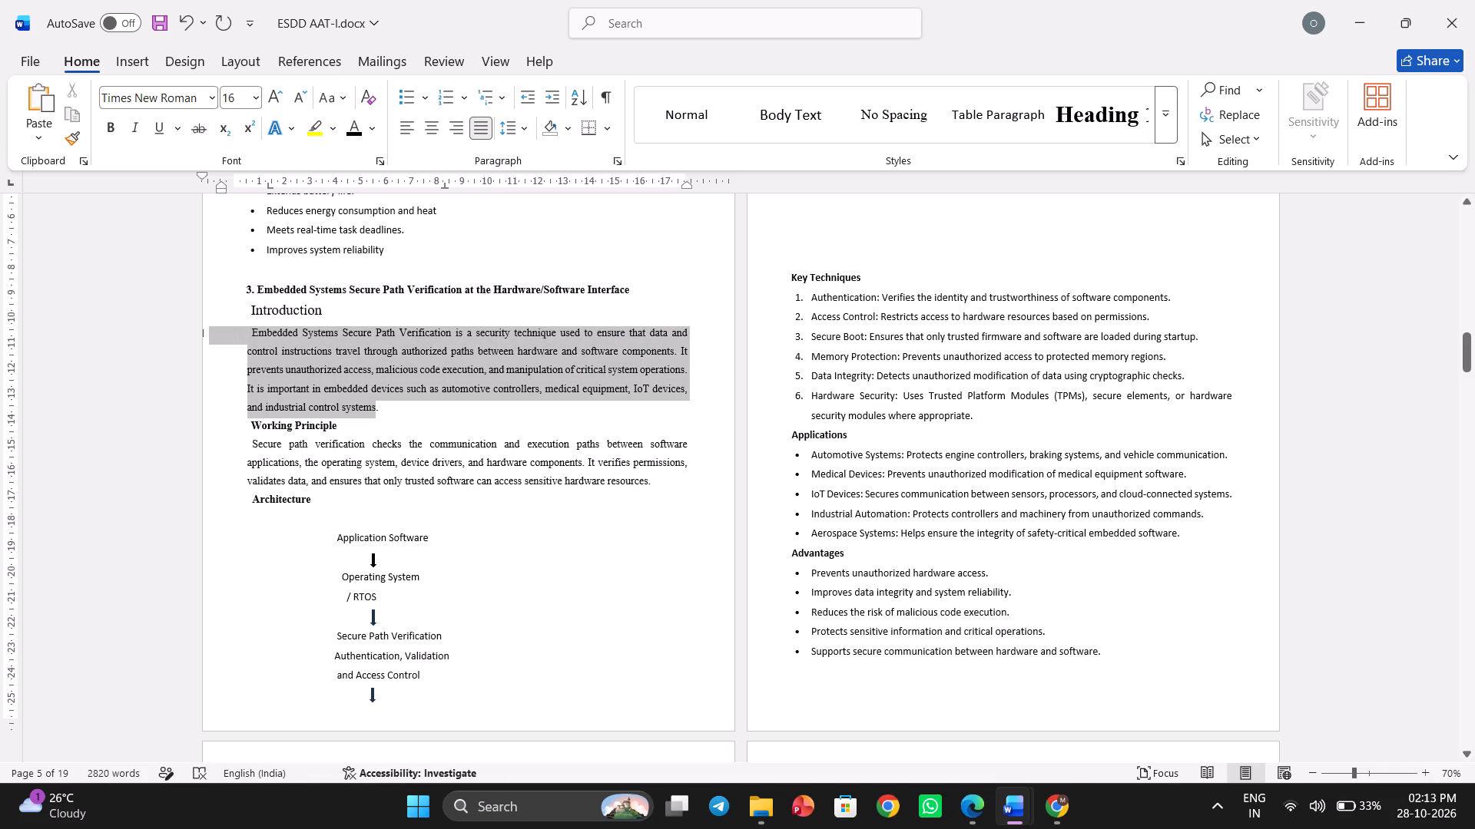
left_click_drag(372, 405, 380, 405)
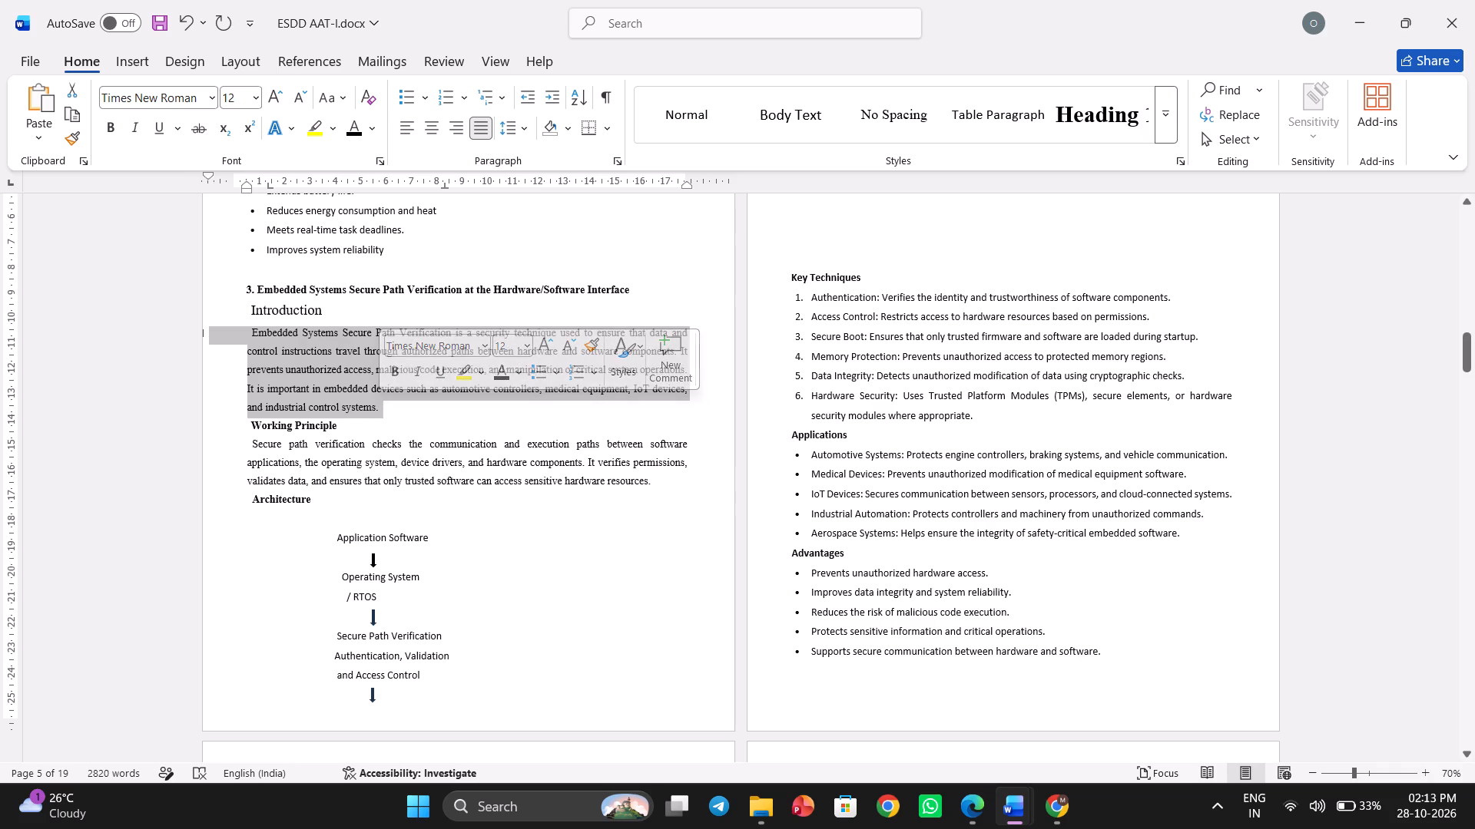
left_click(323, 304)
Increase the font size of the "3. Embedded Systems Secure Path Verification at the Hardware/Software Interface" heading to 14.
left_click_drag(638, 292, 243, 284)
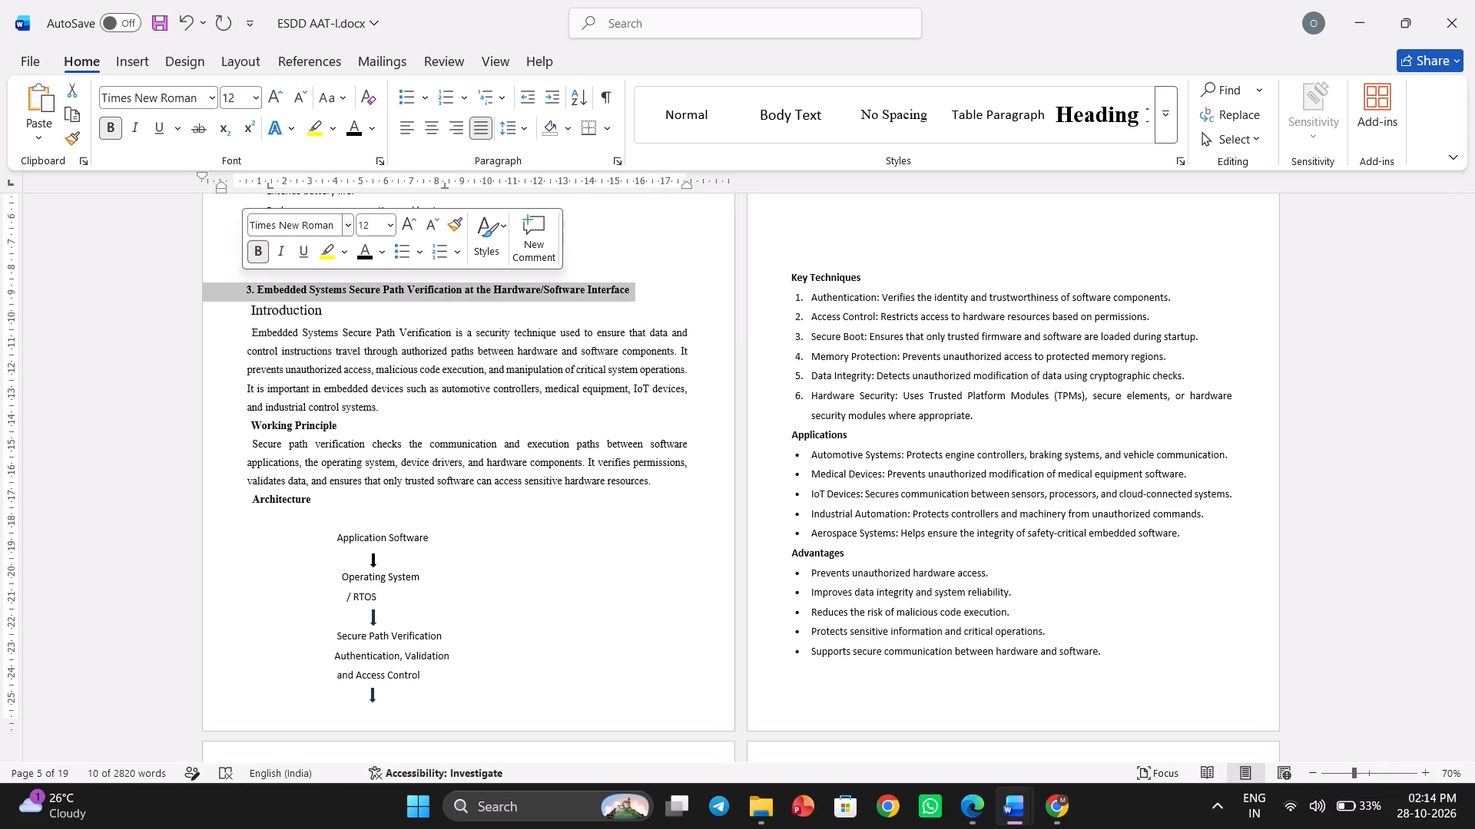
left_click(402, 222)
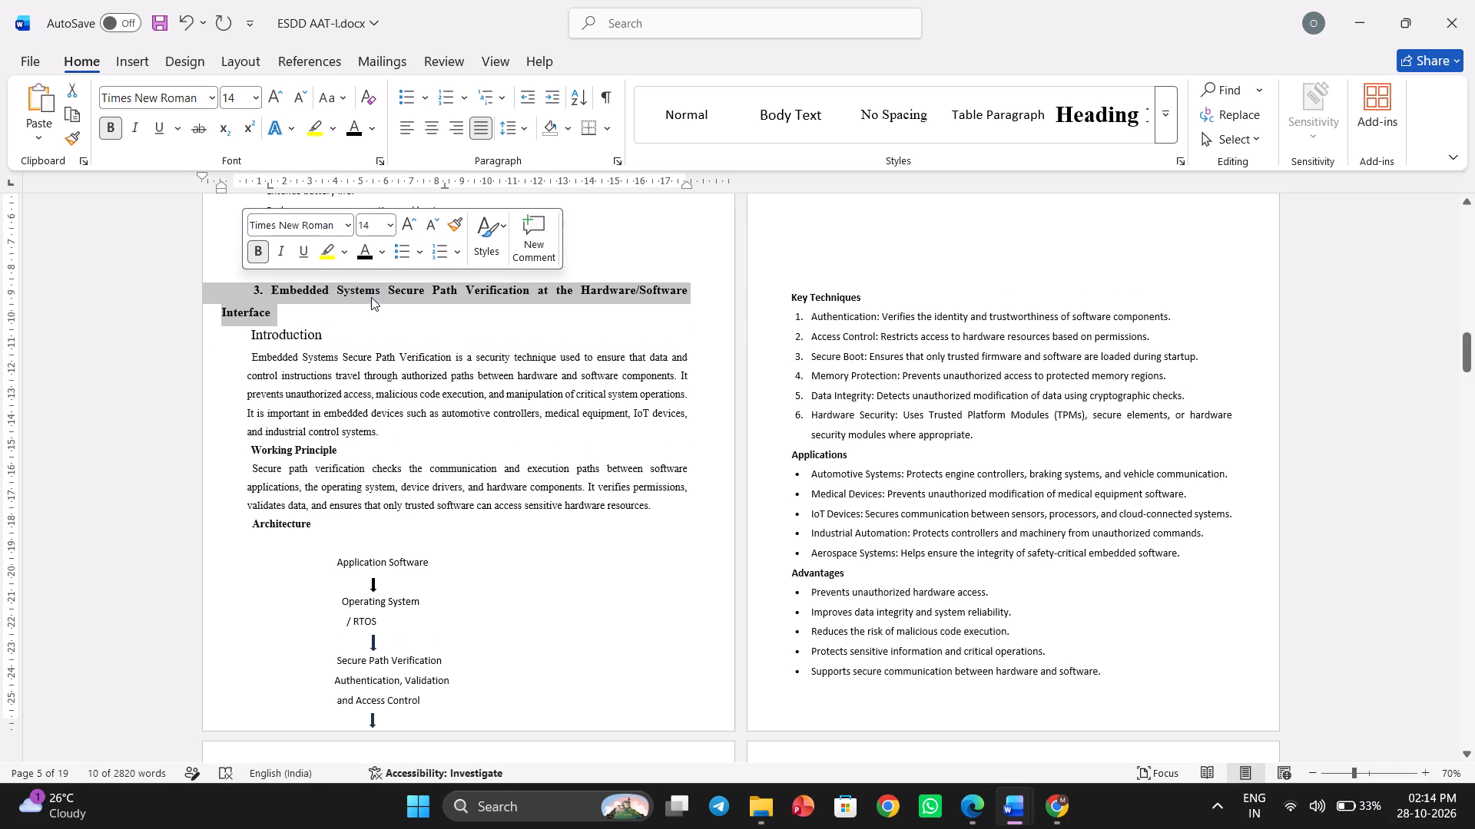
left_click(360, 302)
Adjust the section 3 heading's indents so its wrapped second line aligns with the body text and its first line starts farther out.
left_click(221, 309)
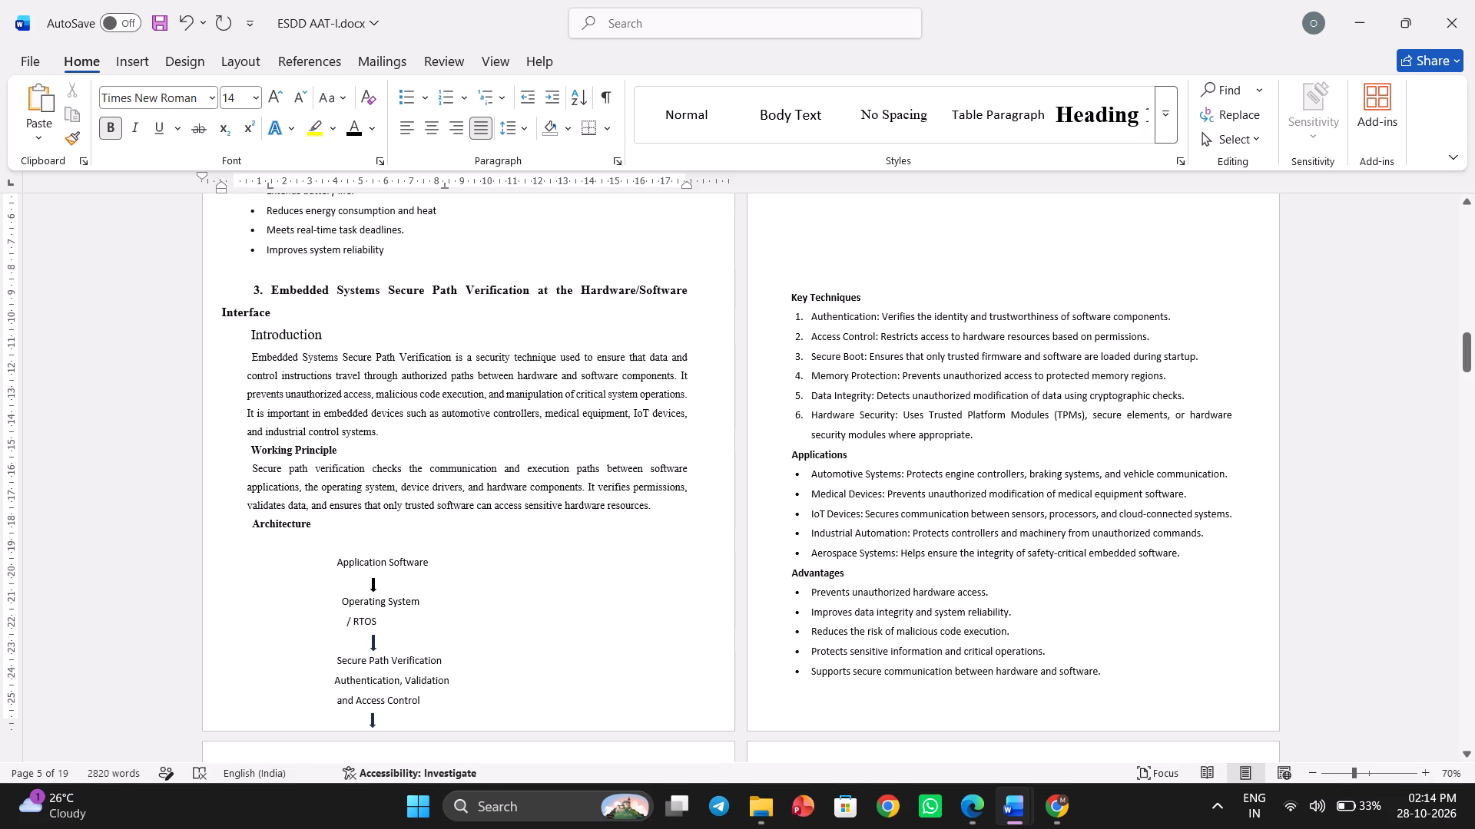
key("space")
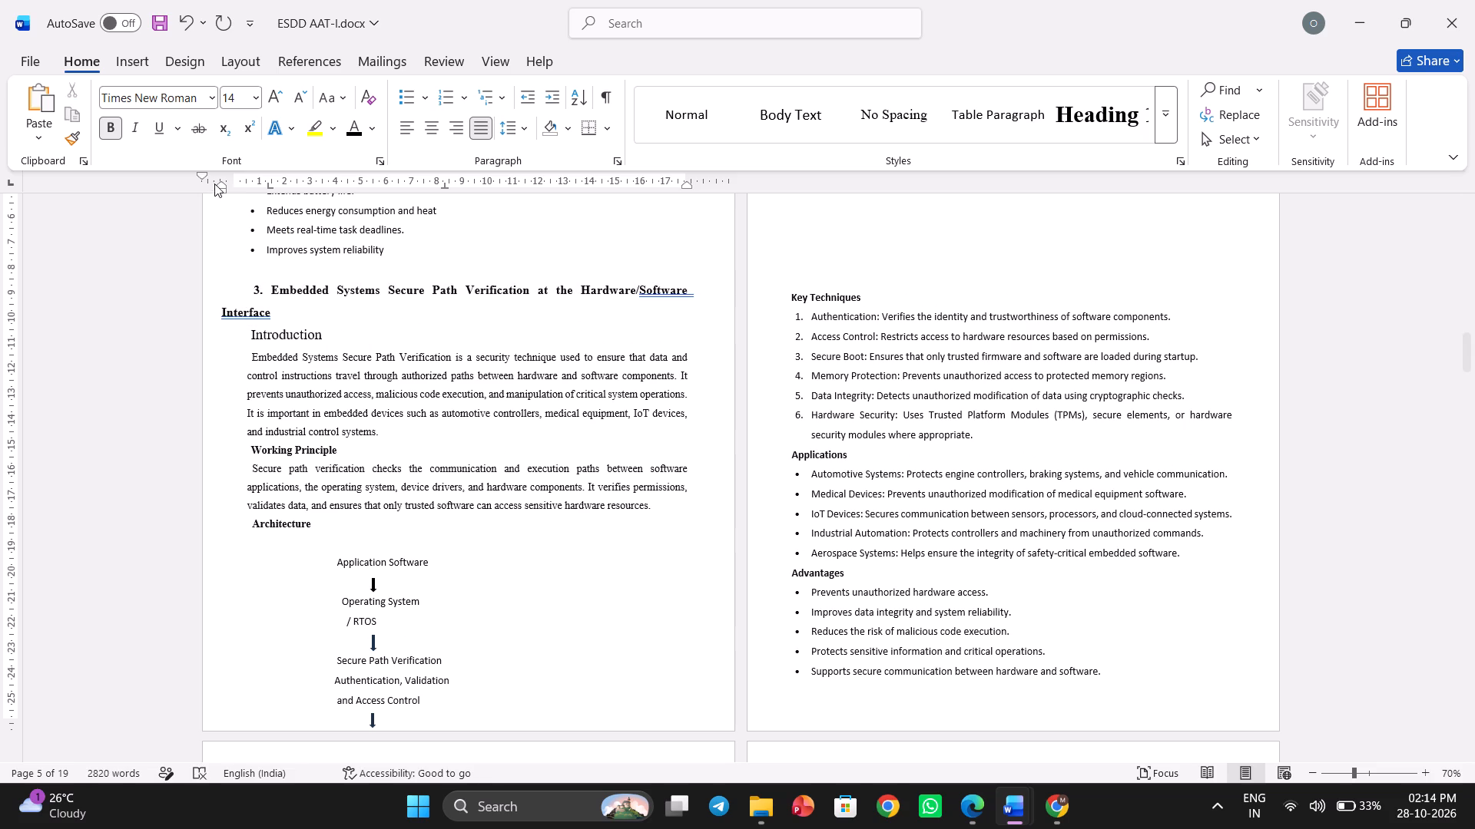
left_click_drag(217, 188, 200, 176)
left_click_drag(200, 176, 210, 177)
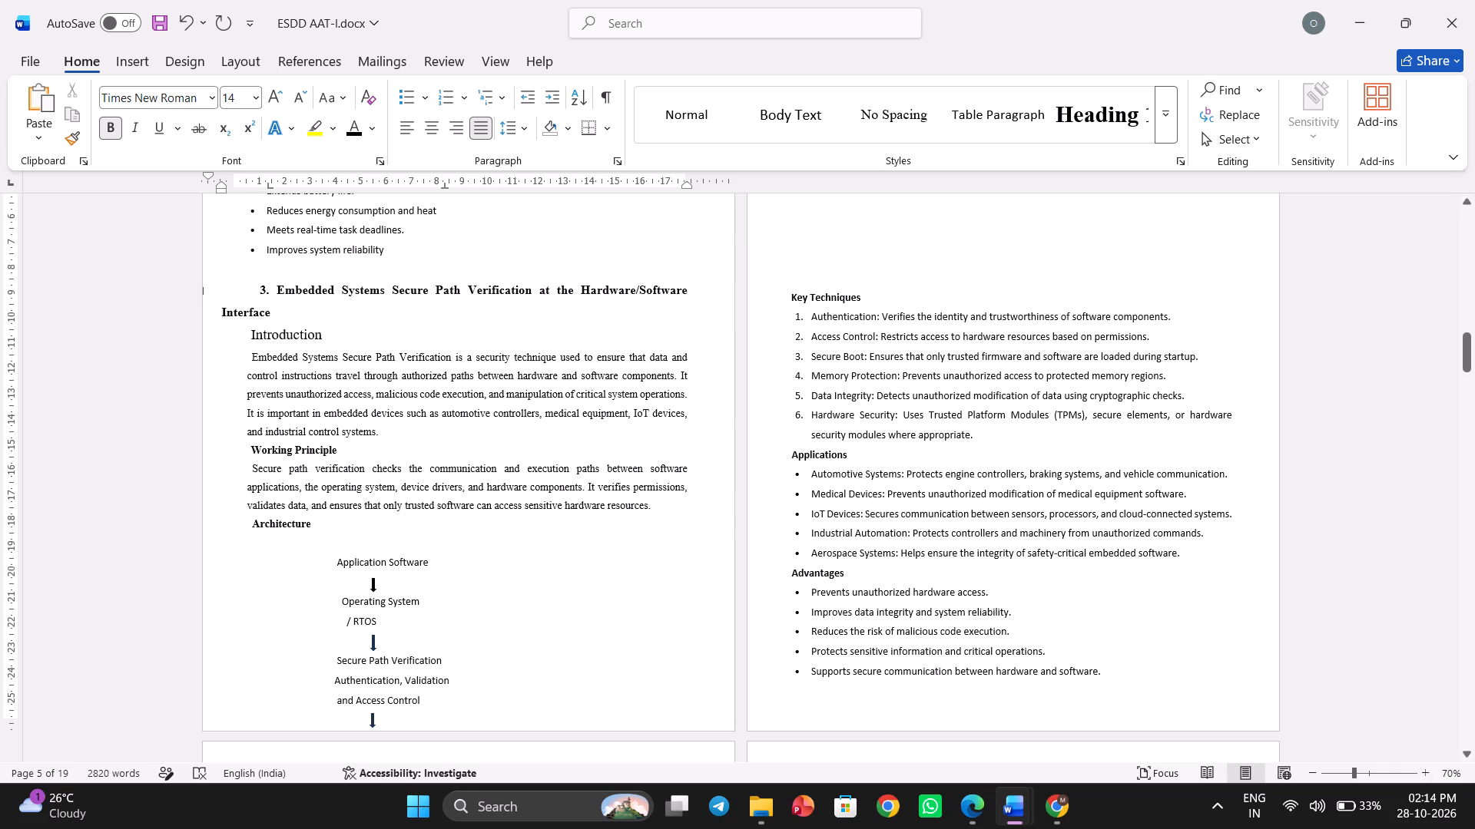
left_click_drag(222, 190, 224, 190)
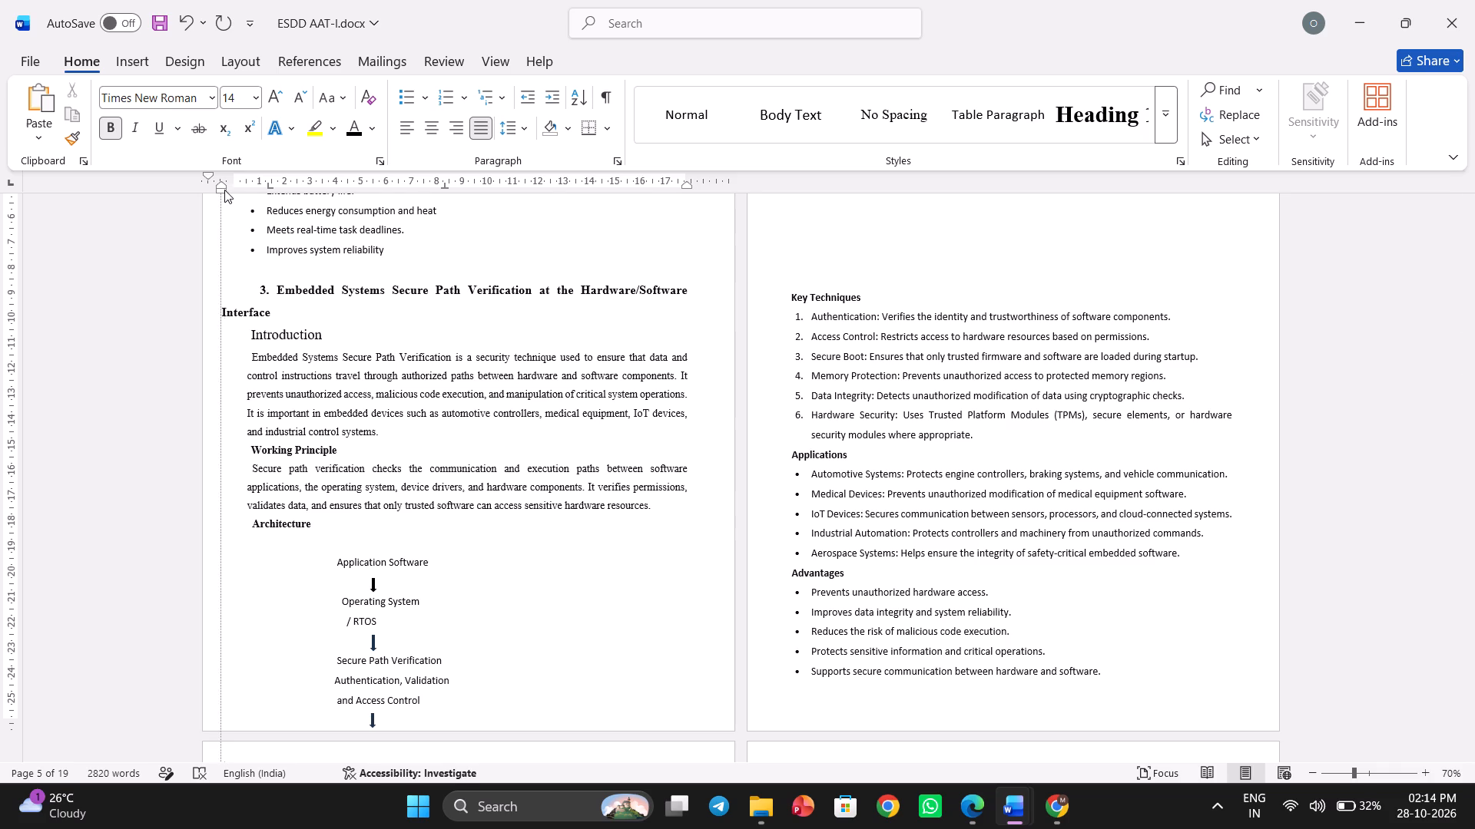
left_click_drag(224, 190, 252, 192)
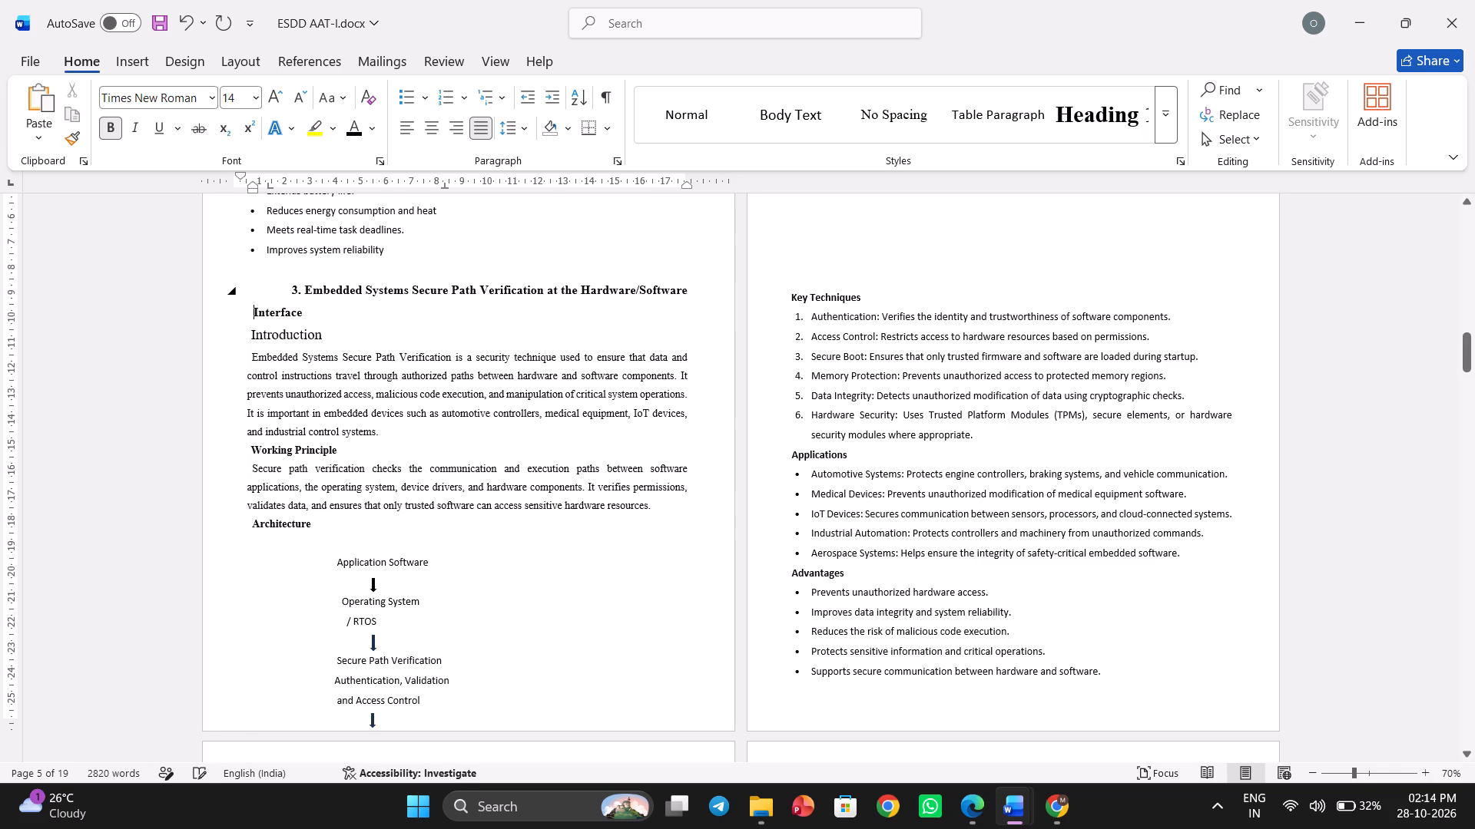
left_click(287, 292)
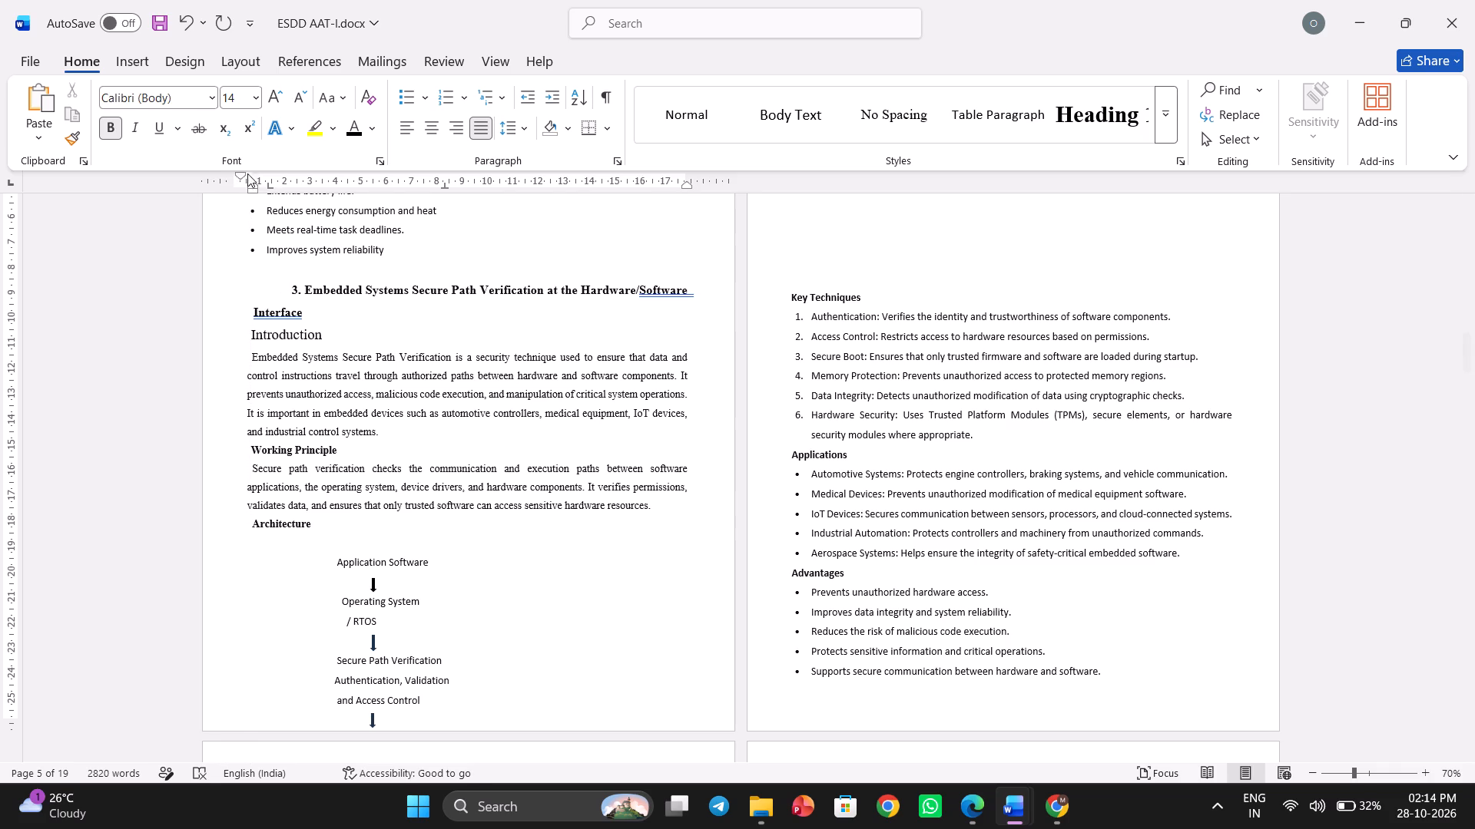
left_click(251, 185)
left_click_drag(241, 173, 253, 172)
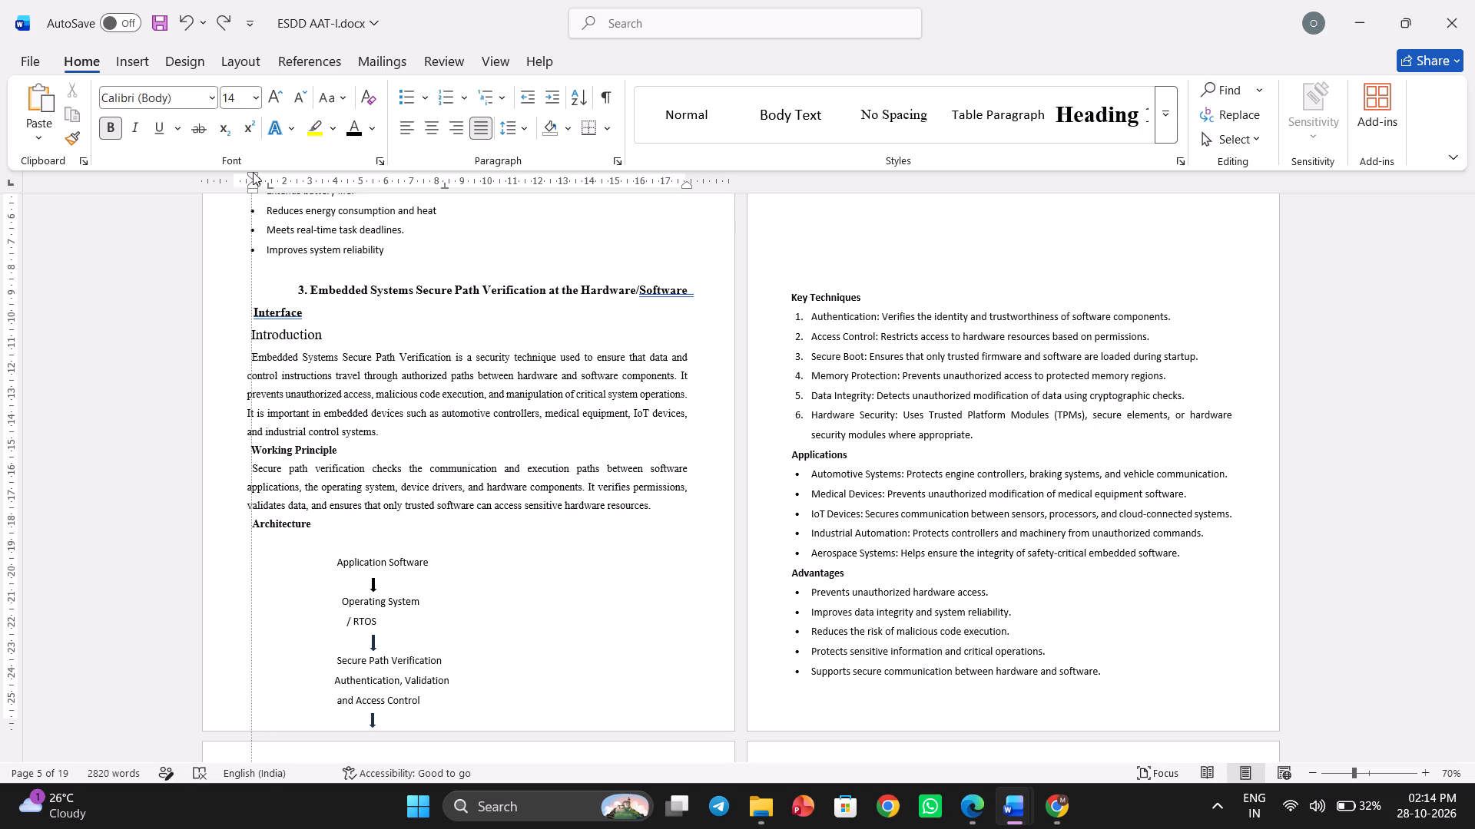
left_click_drag(253, 172, 202, 176)
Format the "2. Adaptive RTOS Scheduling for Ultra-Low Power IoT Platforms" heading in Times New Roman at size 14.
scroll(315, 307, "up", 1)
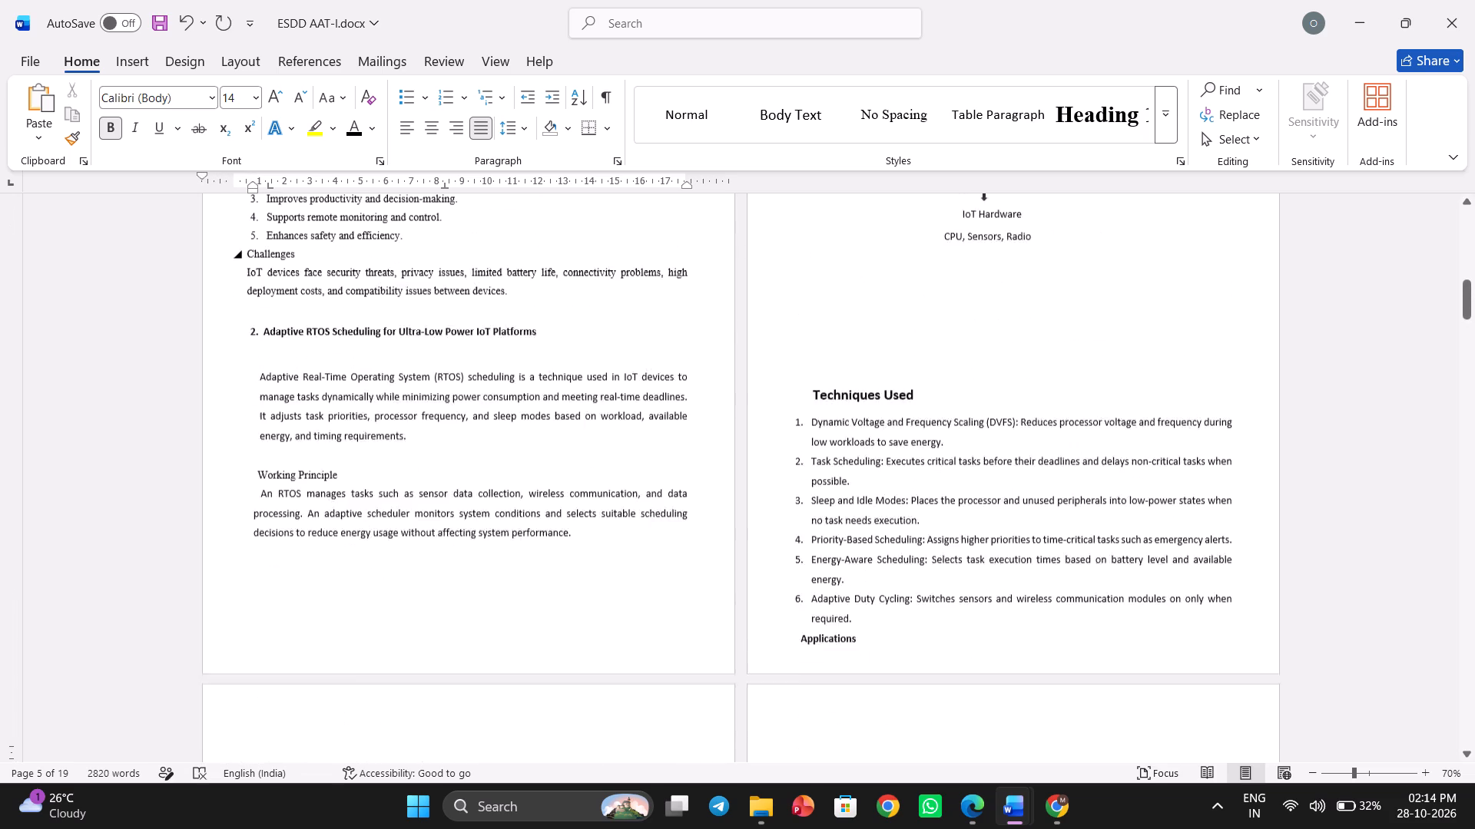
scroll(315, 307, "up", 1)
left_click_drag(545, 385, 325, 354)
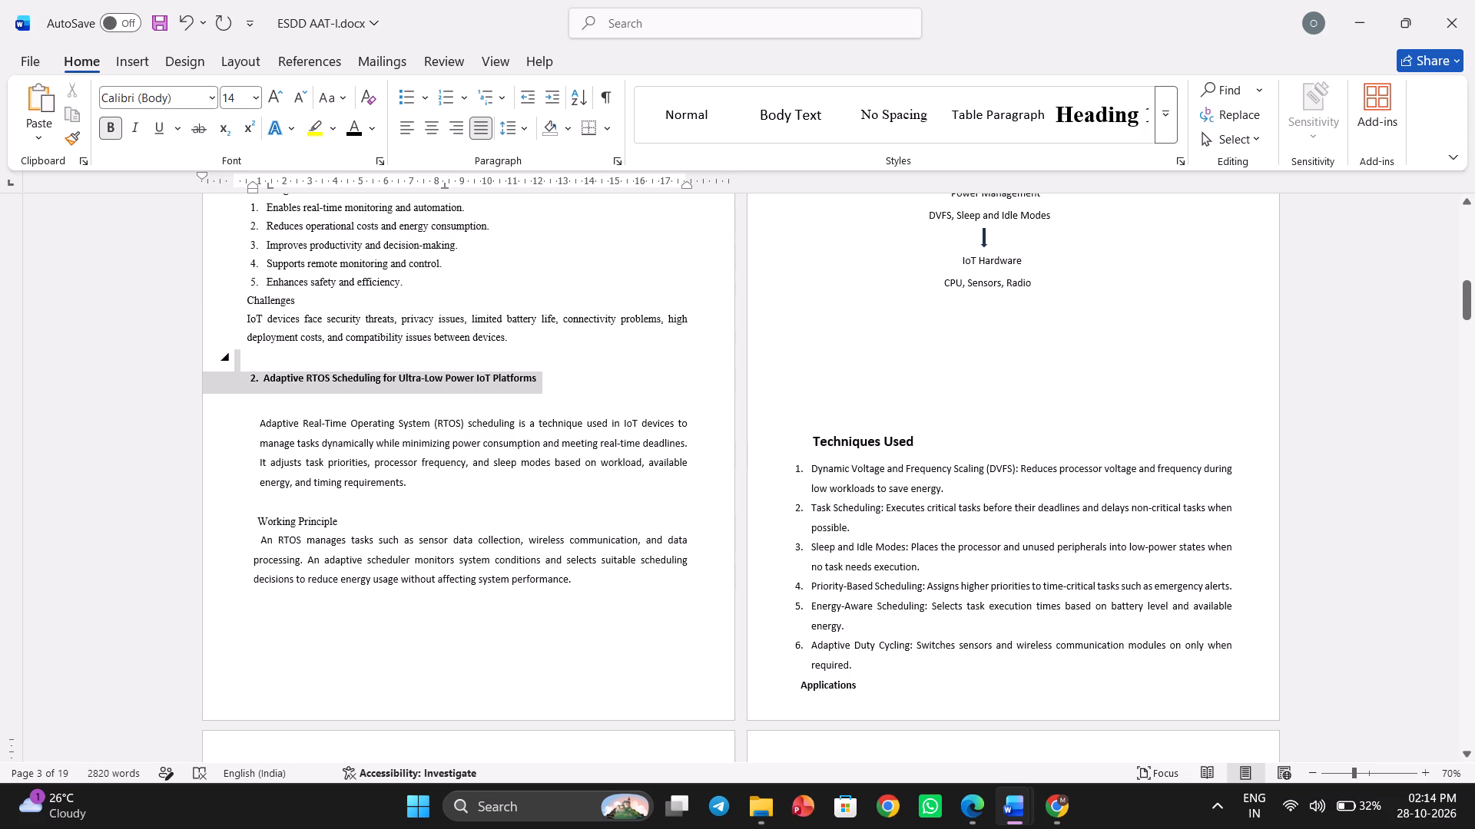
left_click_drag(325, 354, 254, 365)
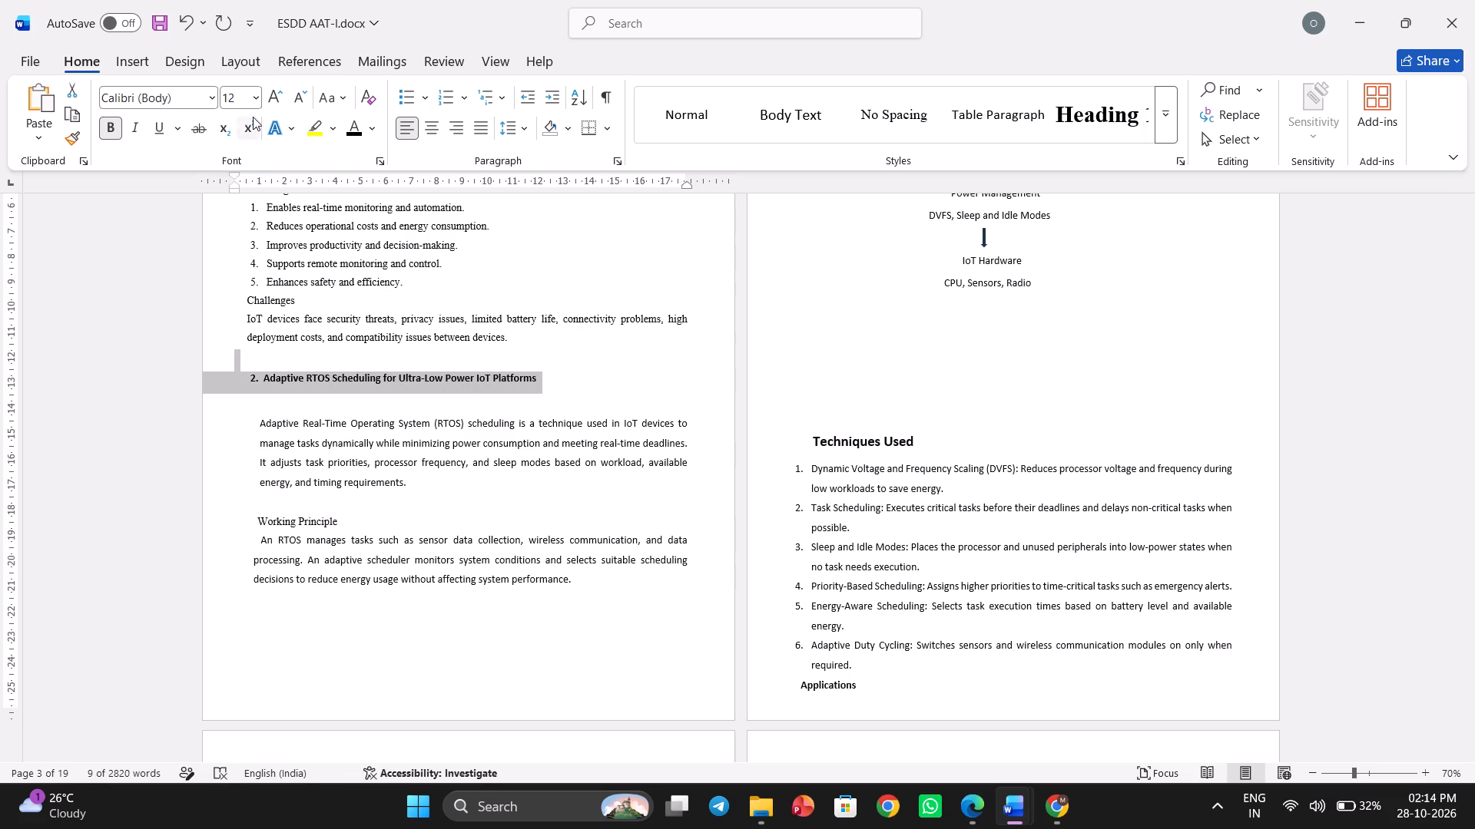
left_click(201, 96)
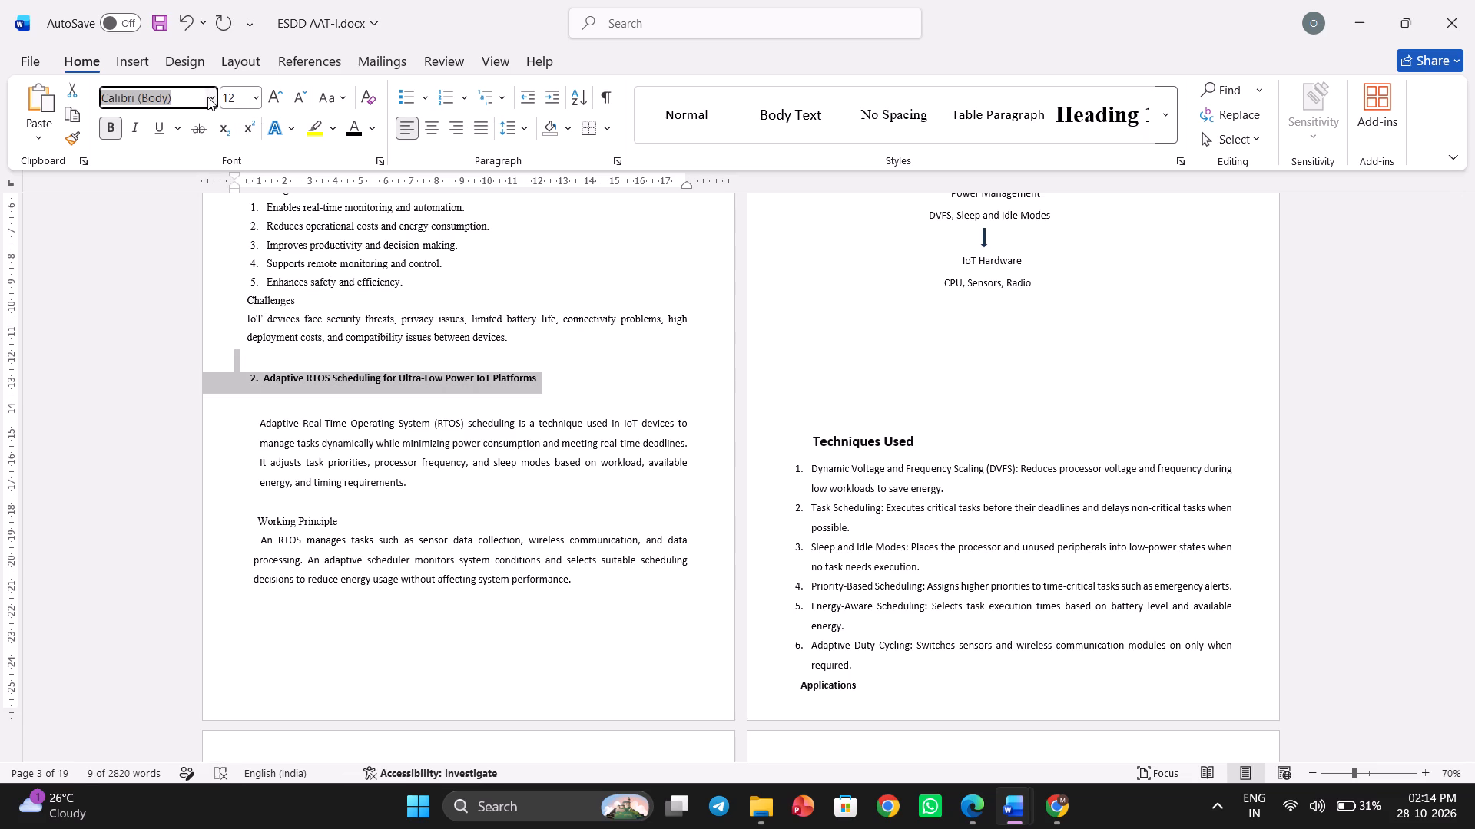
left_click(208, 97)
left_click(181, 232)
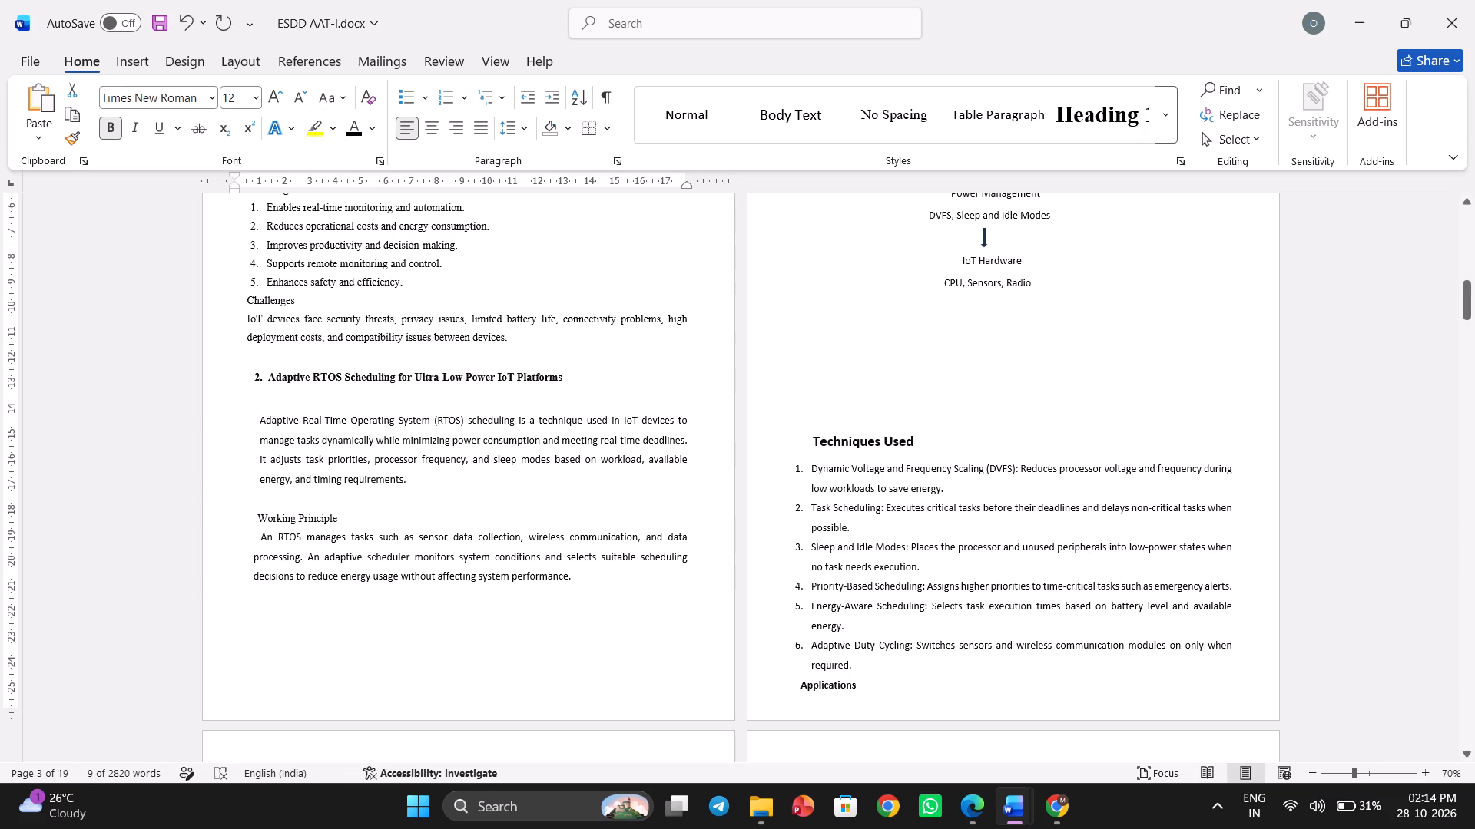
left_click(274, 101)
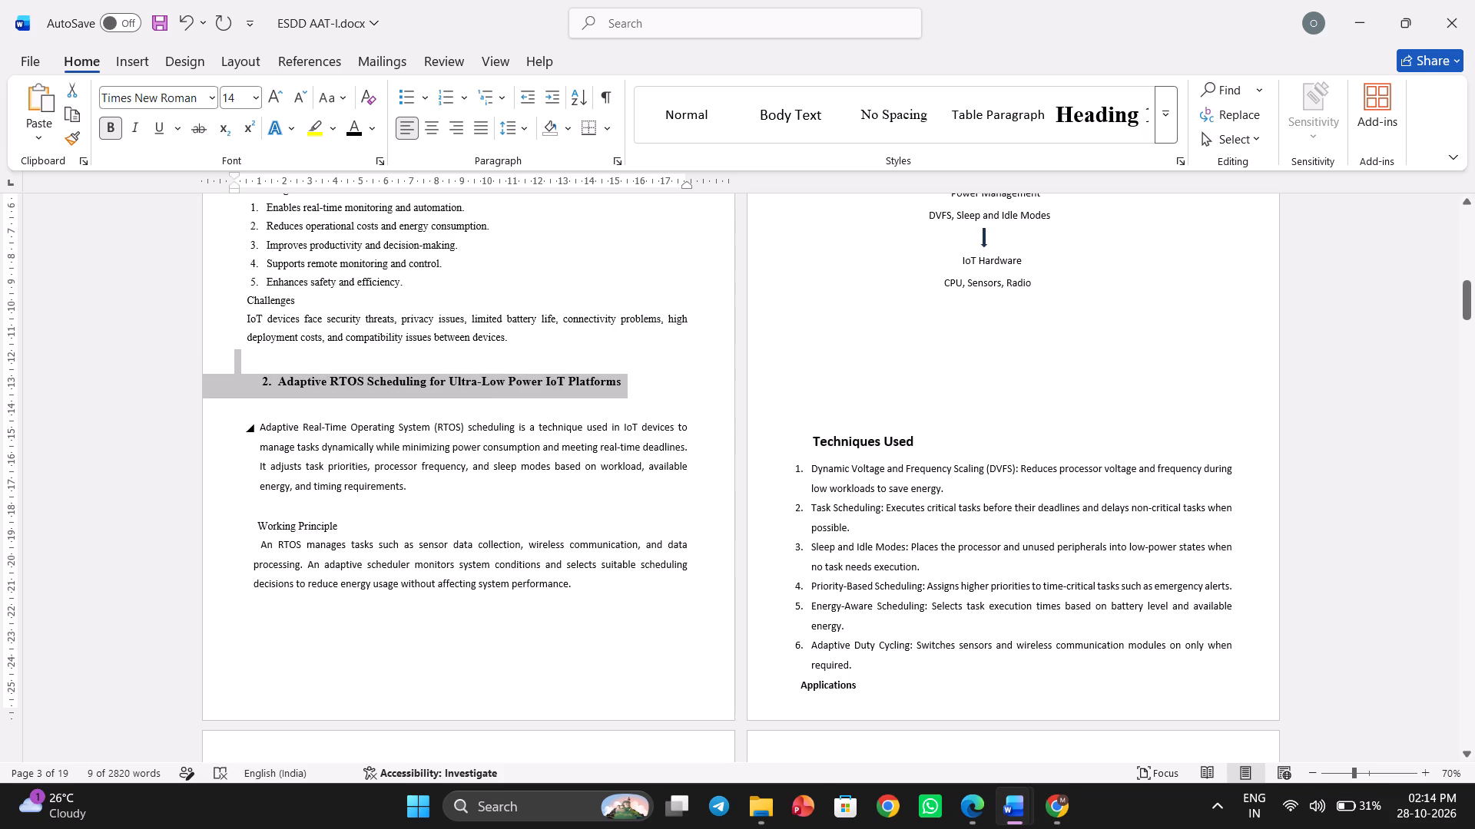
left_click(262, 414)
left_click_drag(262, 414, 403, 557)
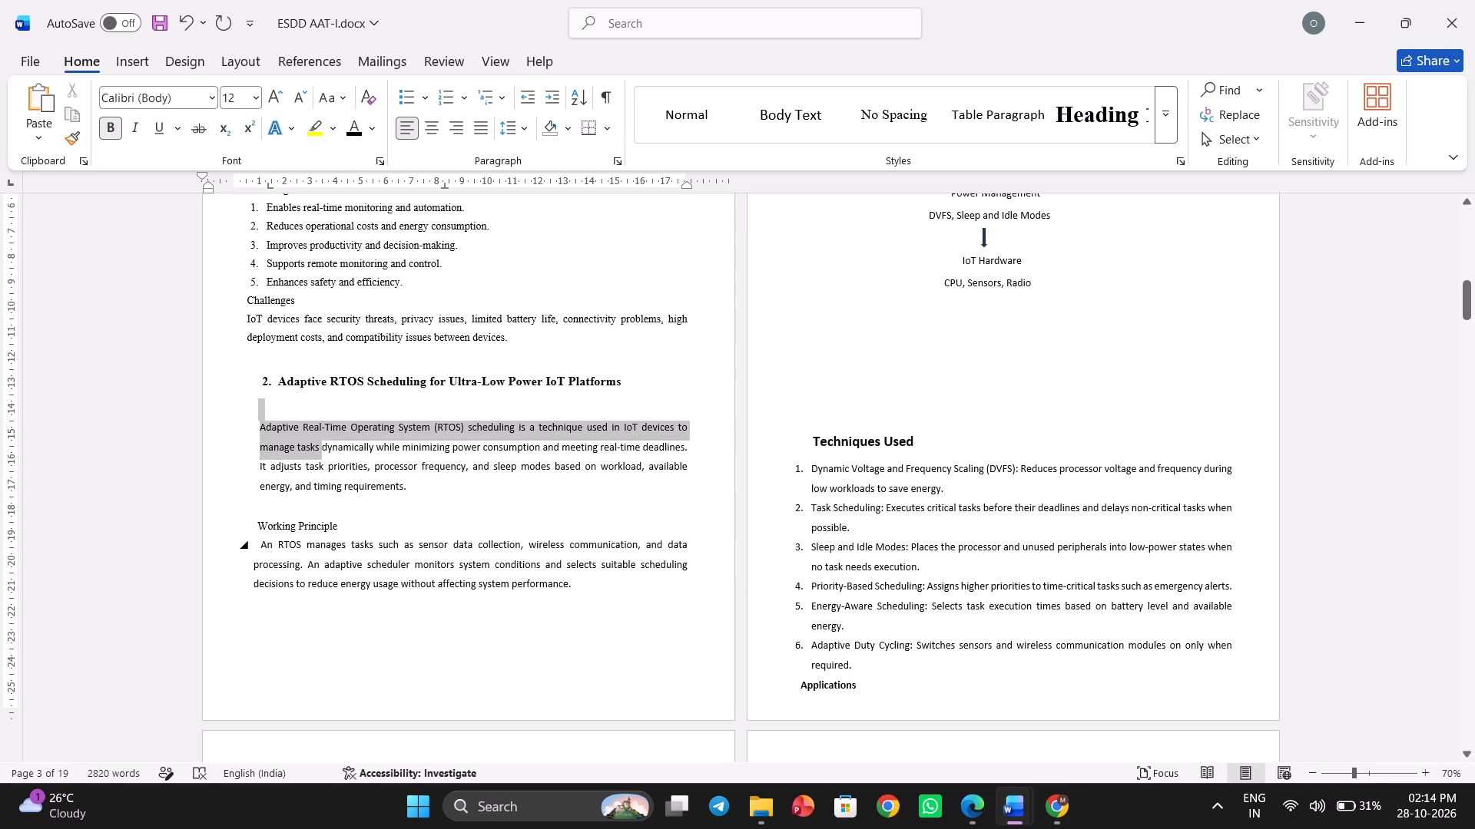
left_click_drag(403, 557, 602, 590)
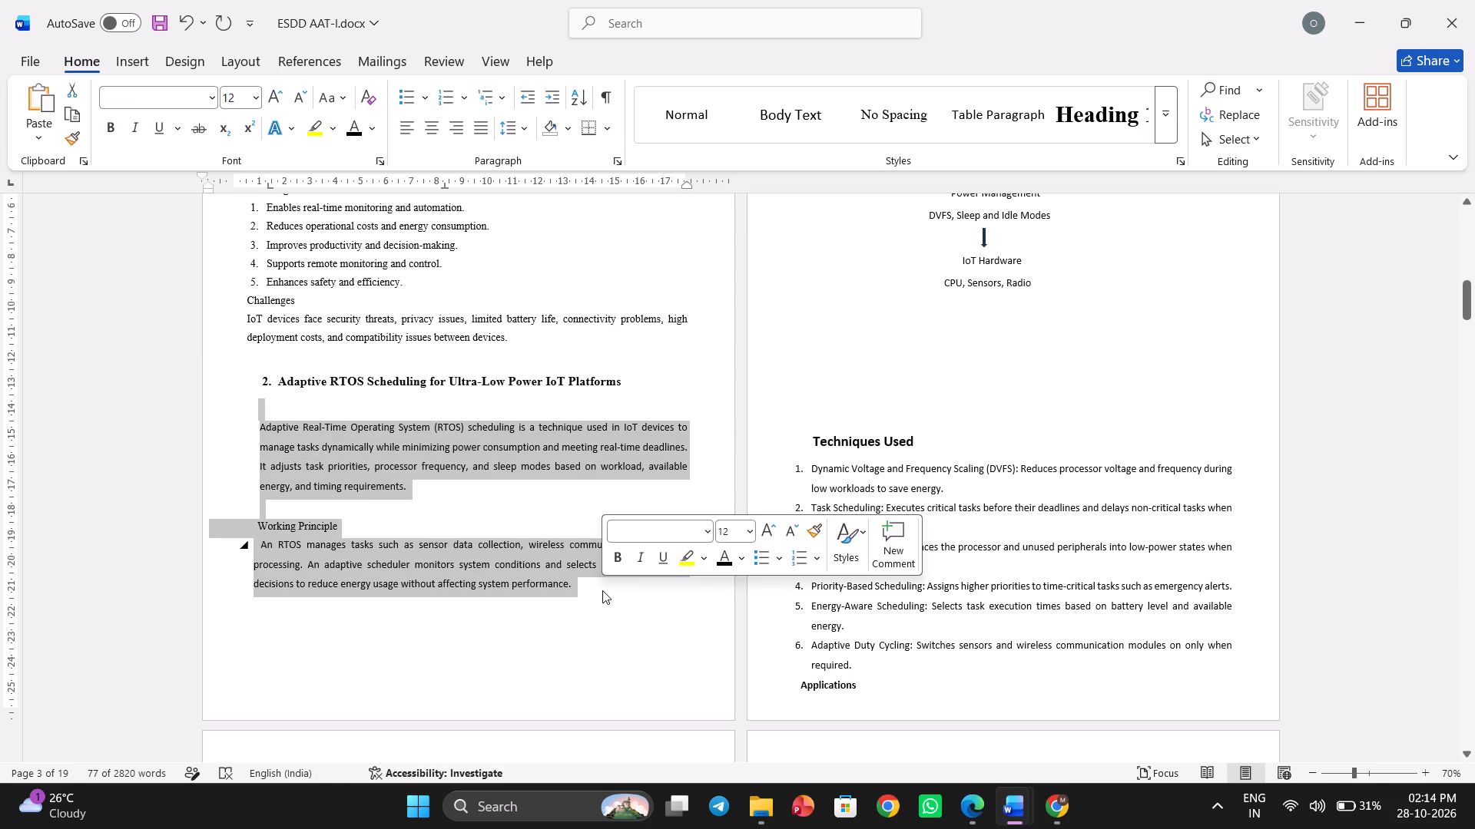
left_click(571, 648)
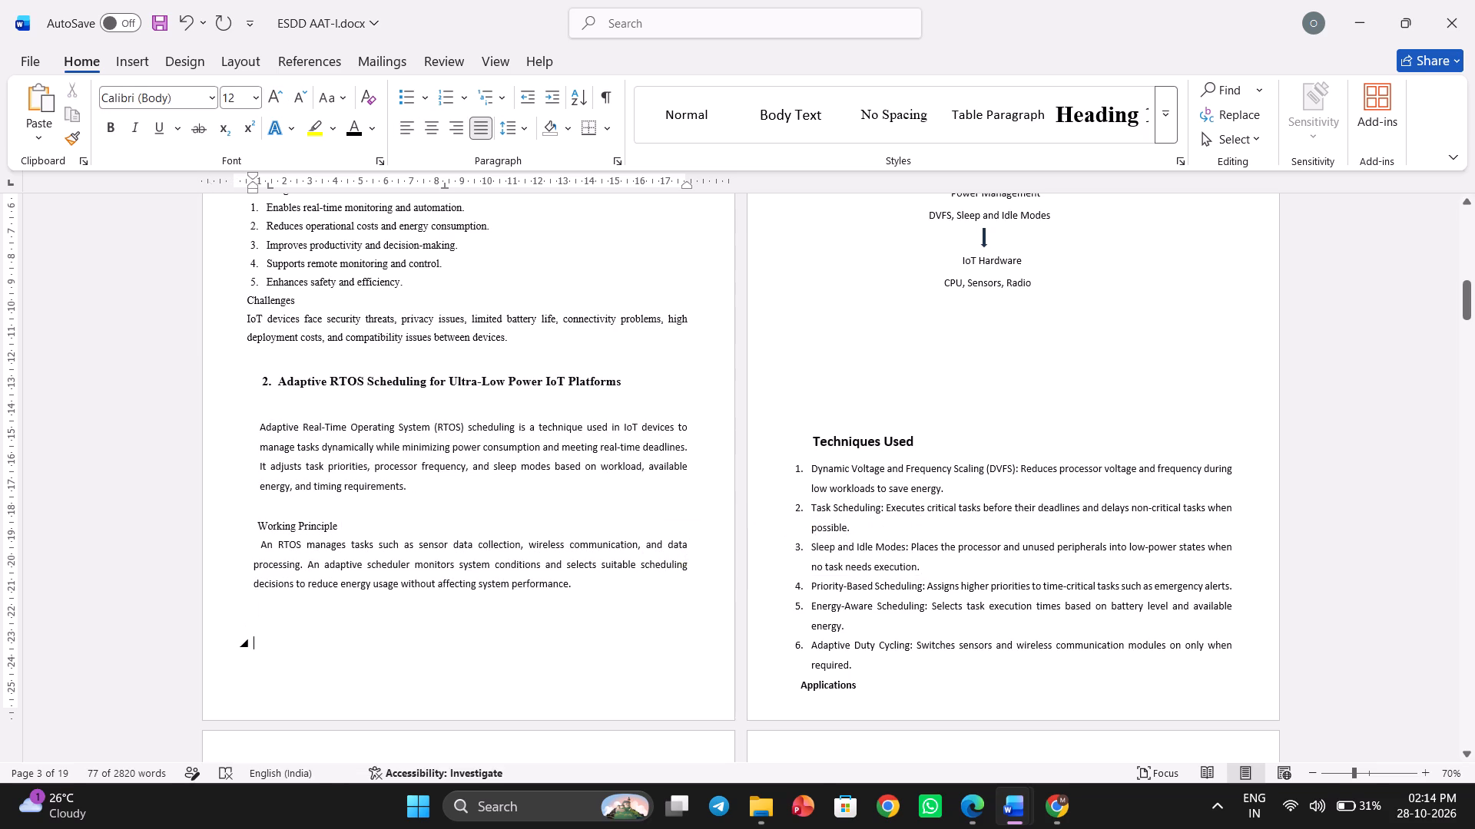
Set all text from the "1. Next-Generation IoT Devices" heading to the document's end to Times New Roman, size 12.
scroll(571, 648, "up", 2)
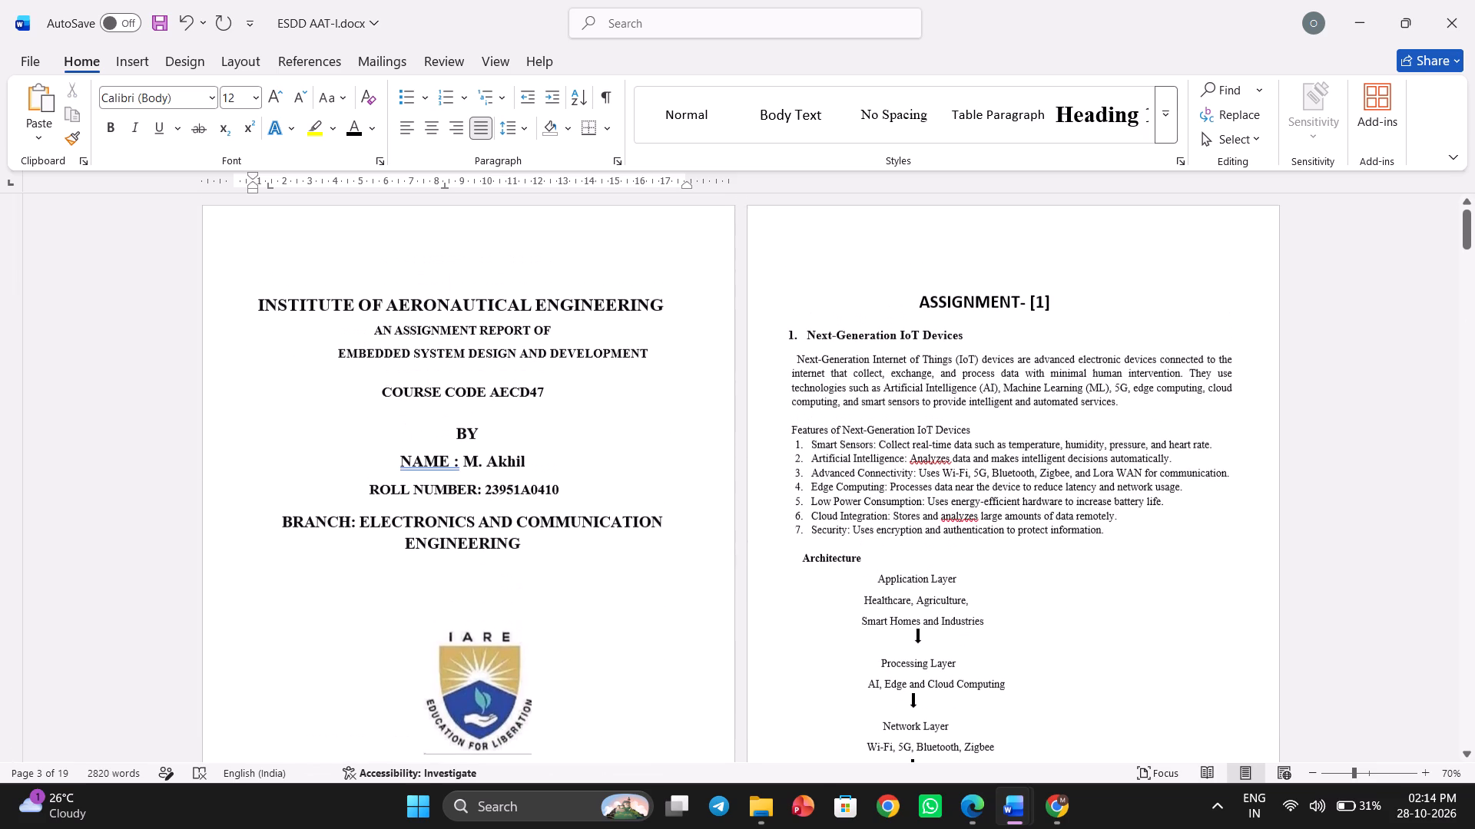
left_click_drag(785, 335, 903, 780)
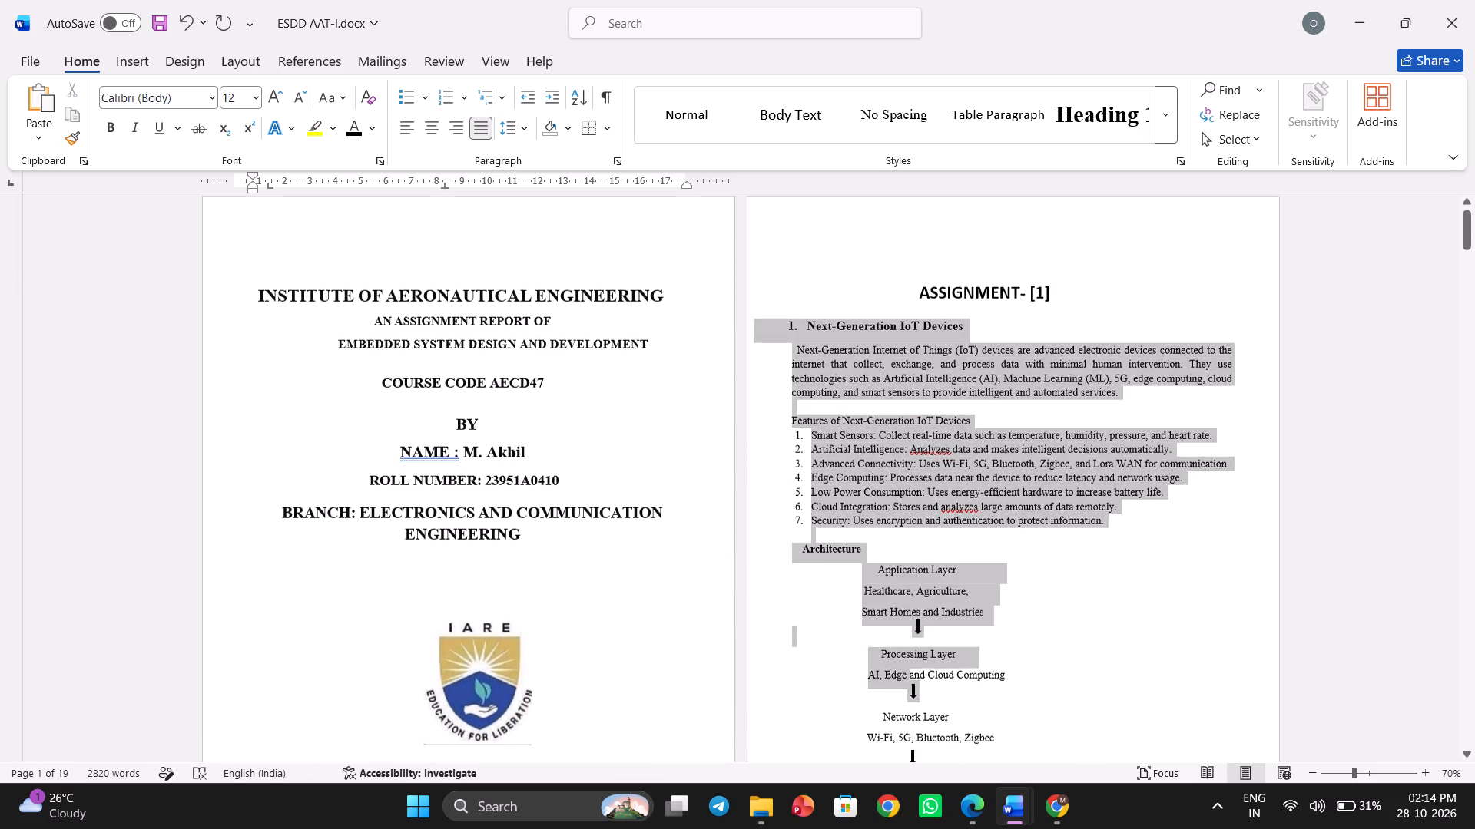
left_click_drag(903, 780, 905, 805)
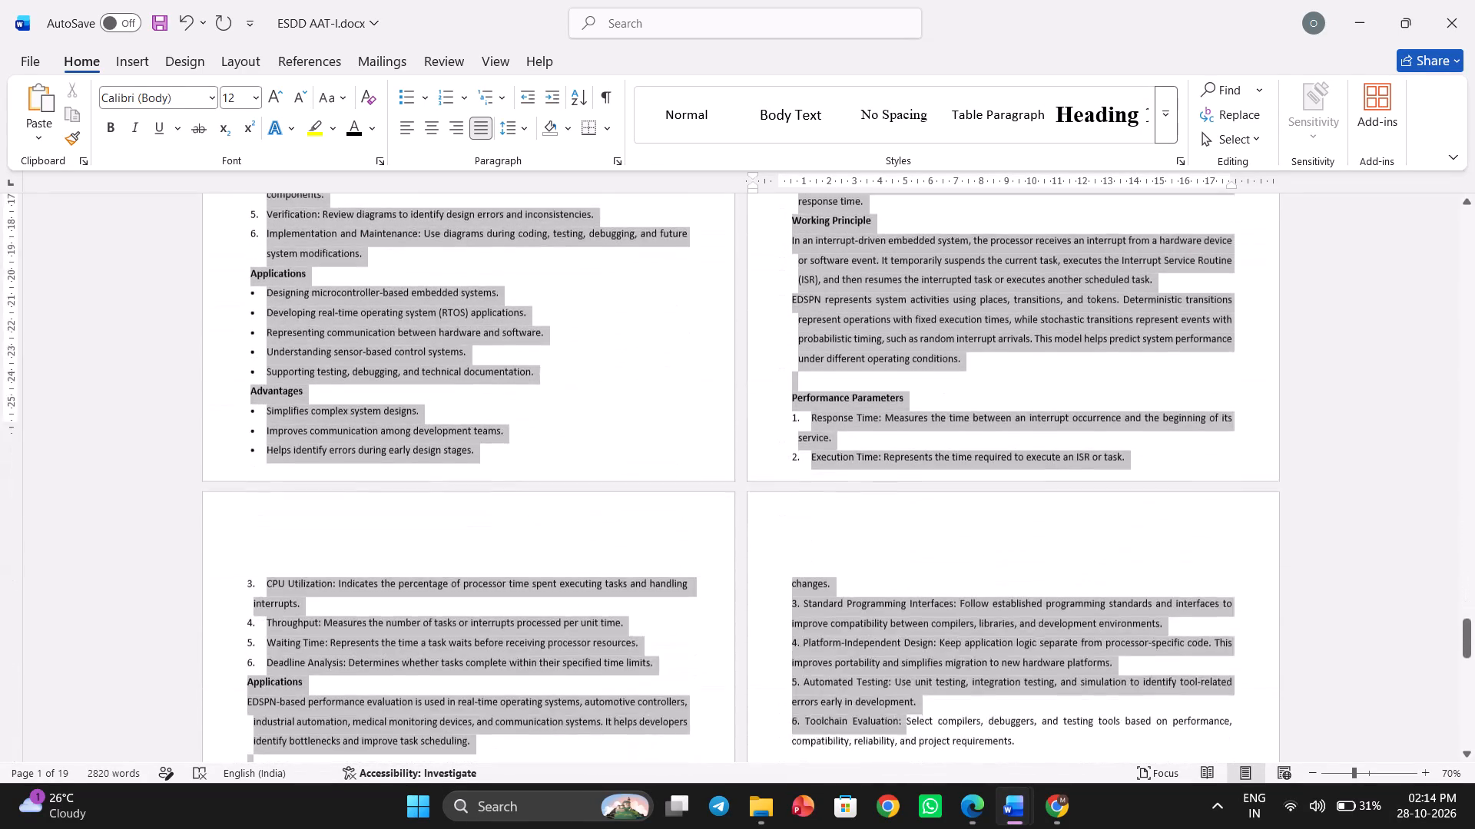
left_click_drag(905, 805, 766, 434)
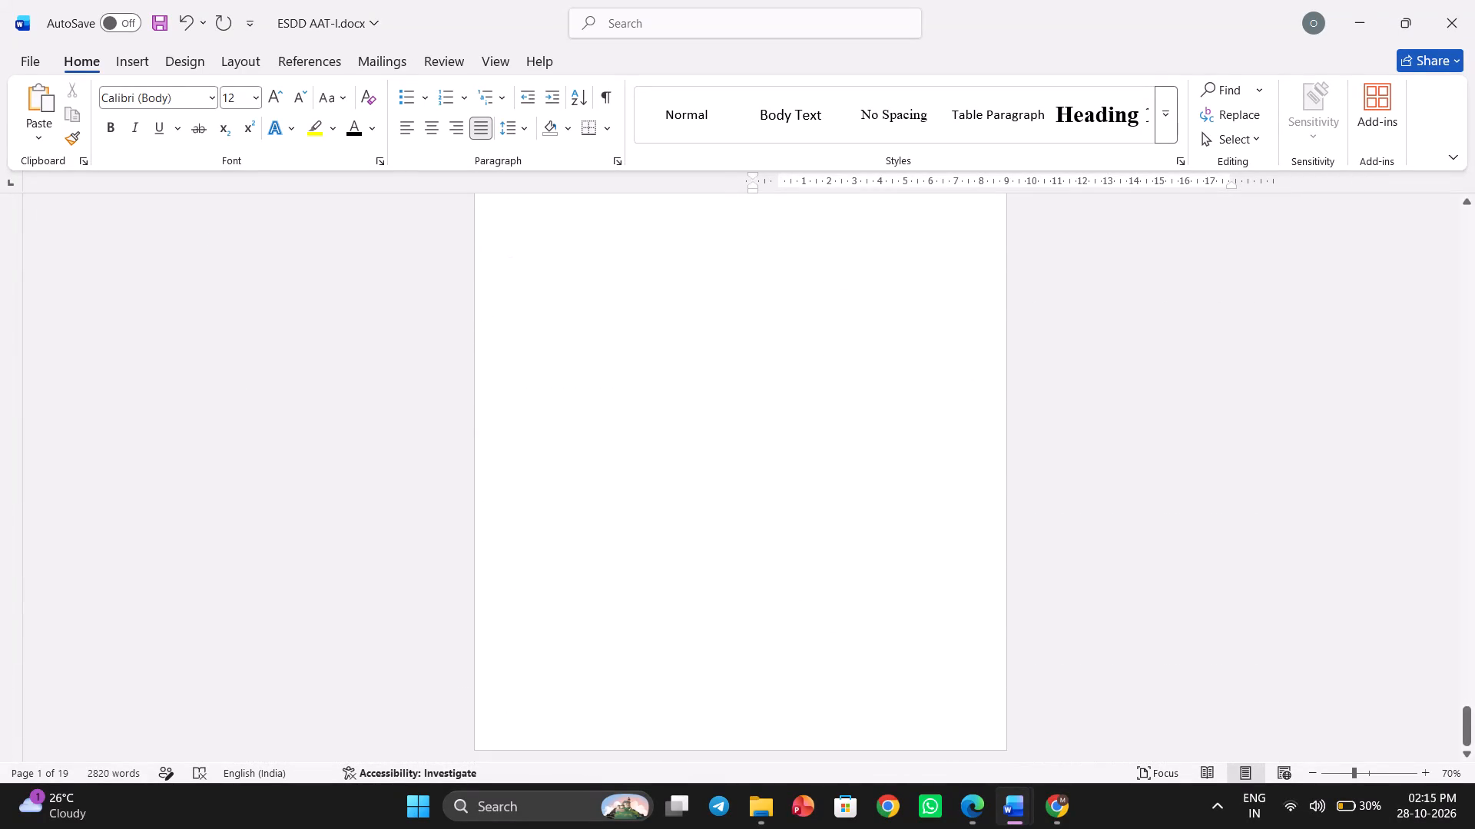
left_click_drag(766, 434, 723, 251)
scroll(595, 294, "up", 1)
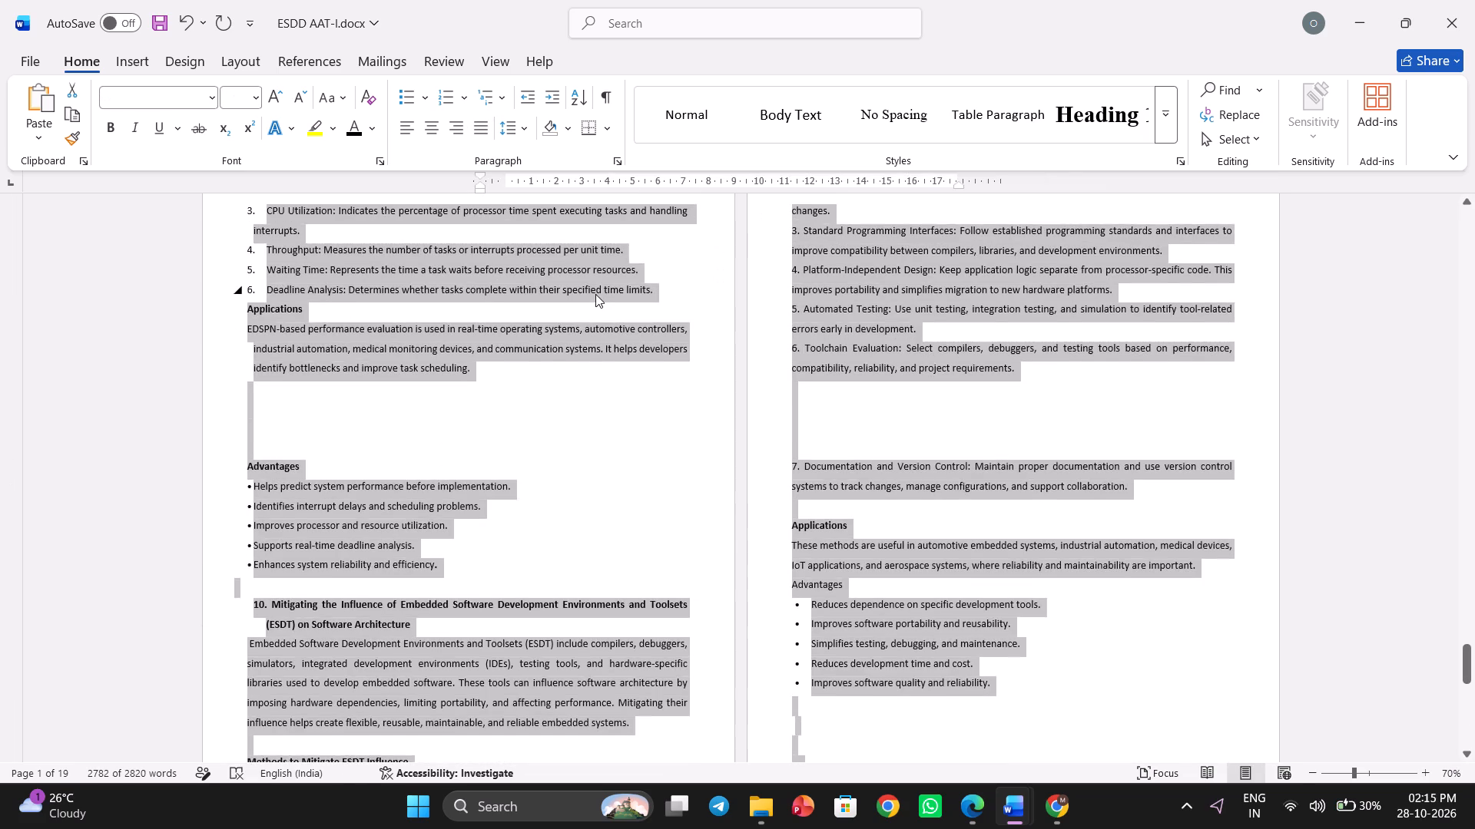
left_click(219, 97)
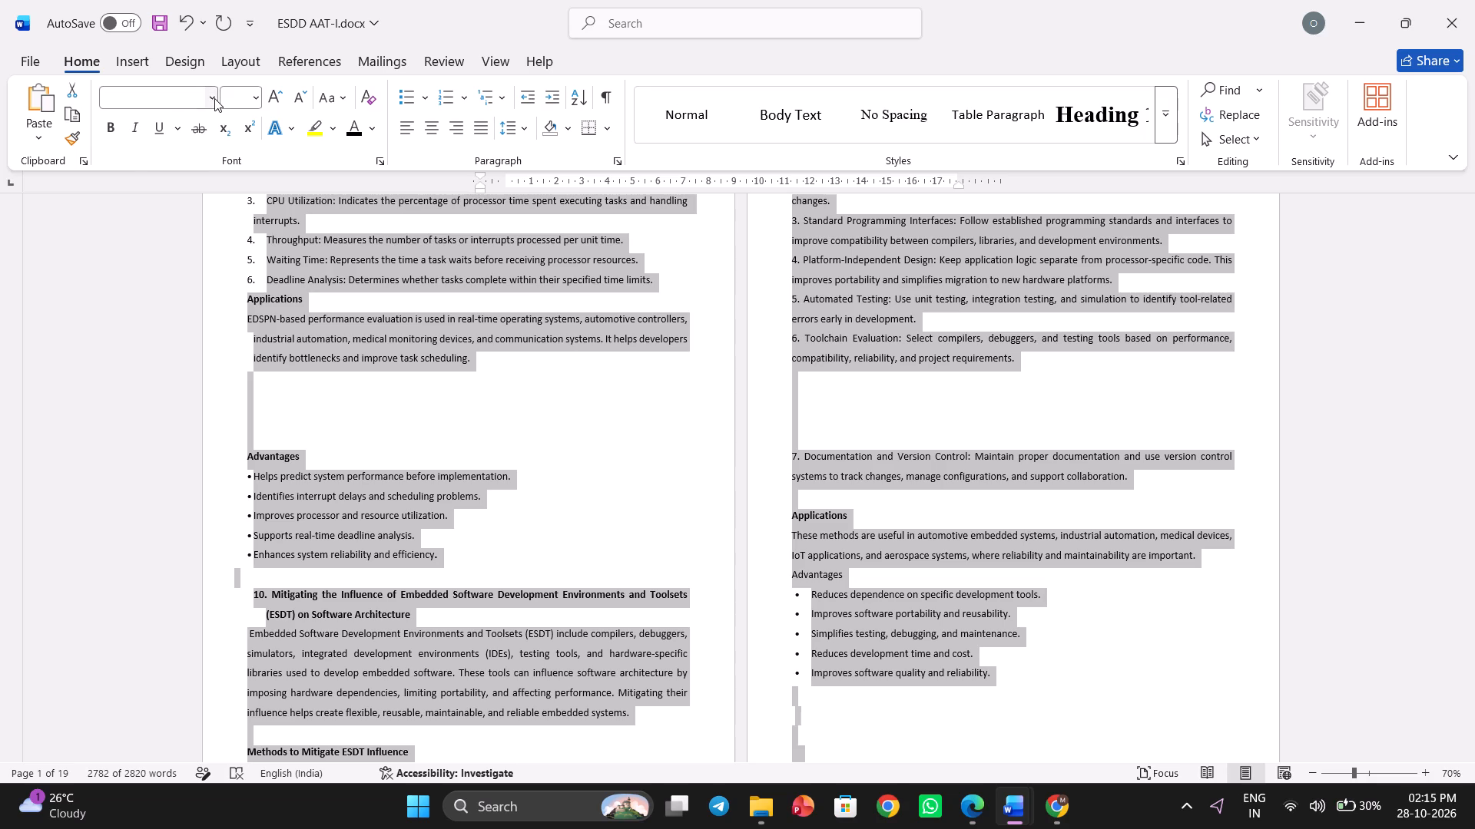
left_click(214, 98)
left_click(204, 230)
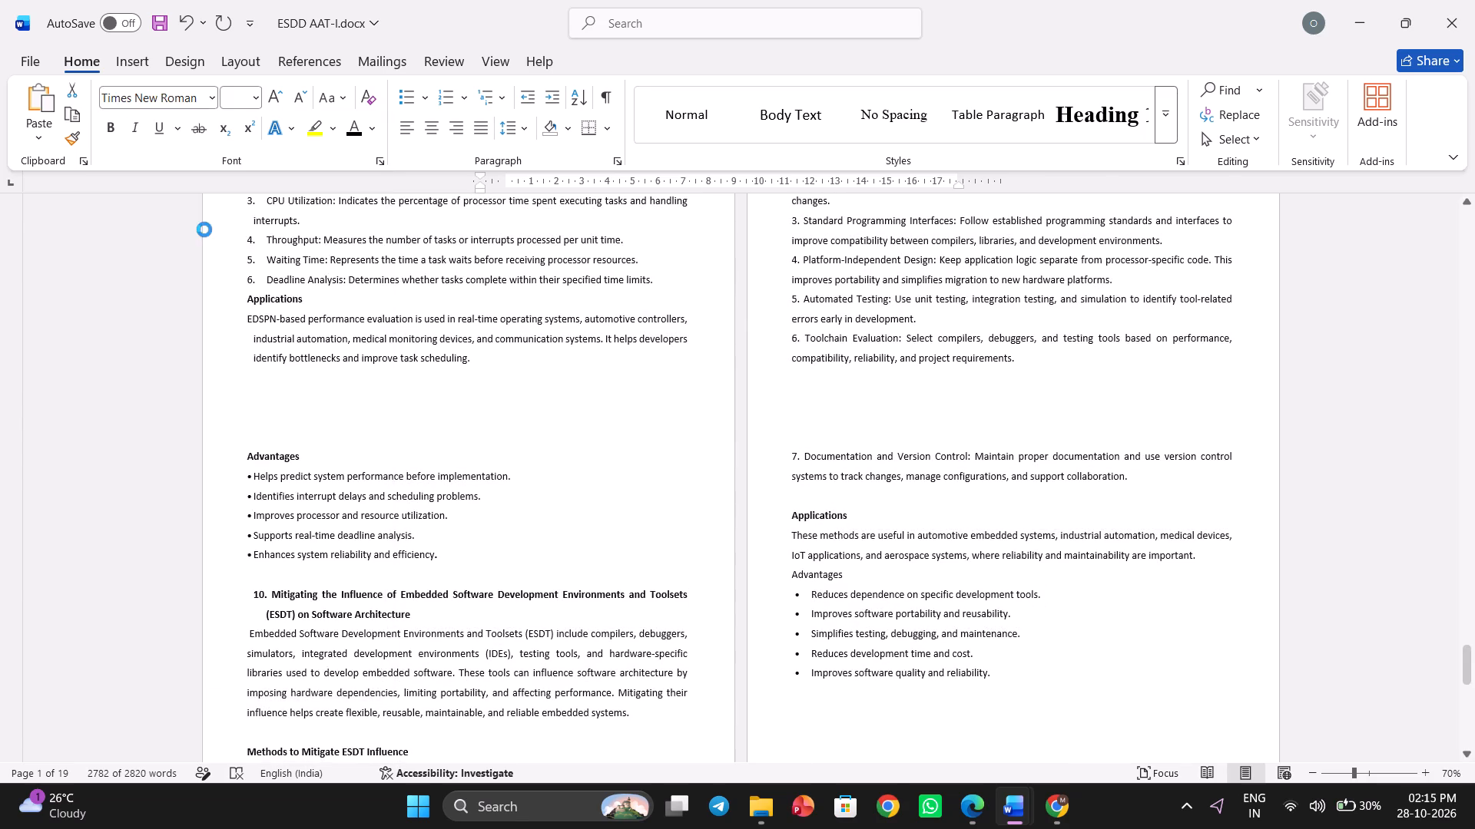
left_click(252, 104)
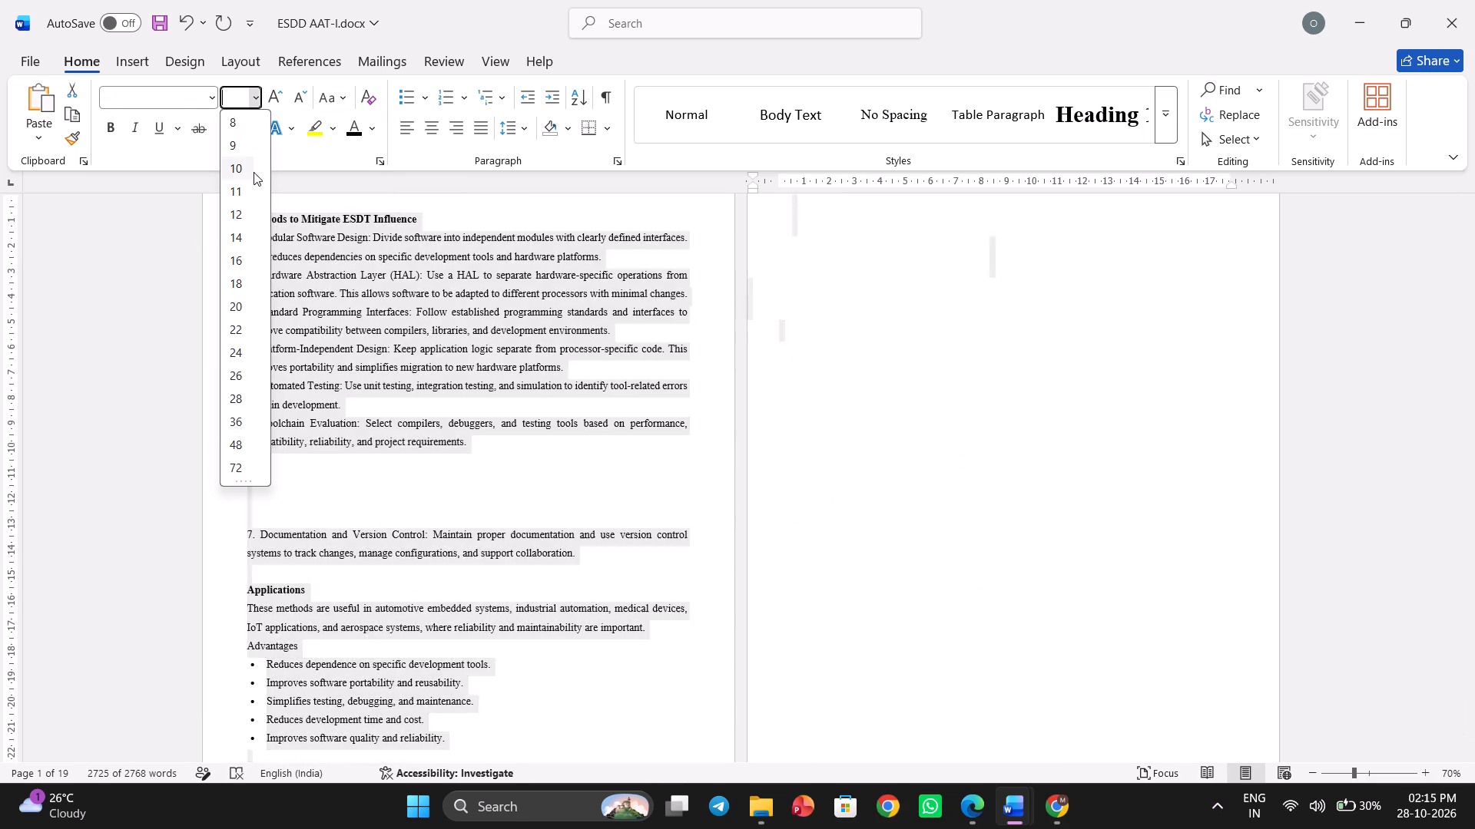
left_click(244, 221)
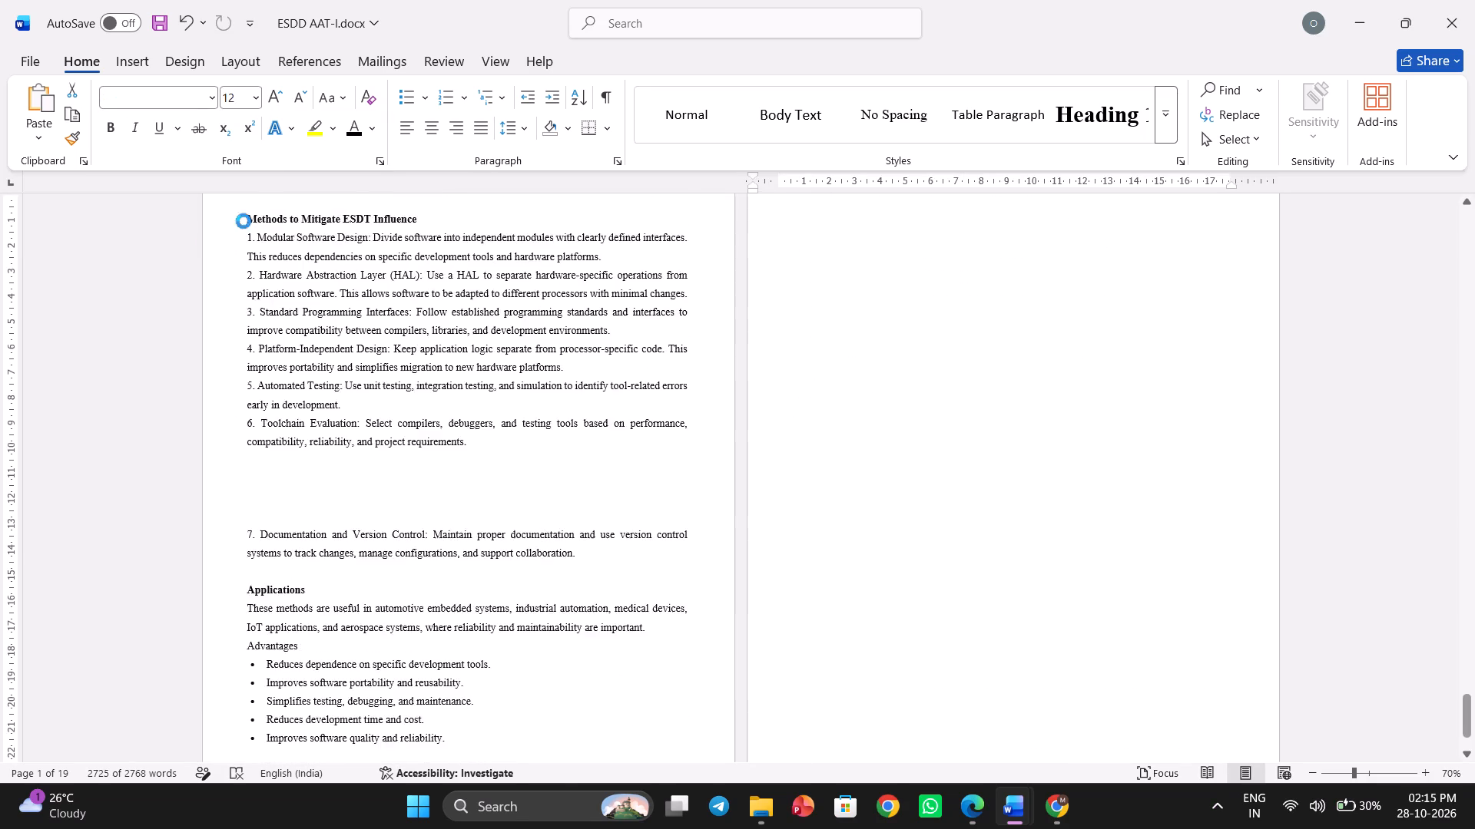
Increase the font size of the "1. Next-Generation IoT Devices" heading to 14.
scroll(386, 395, "up", 1)
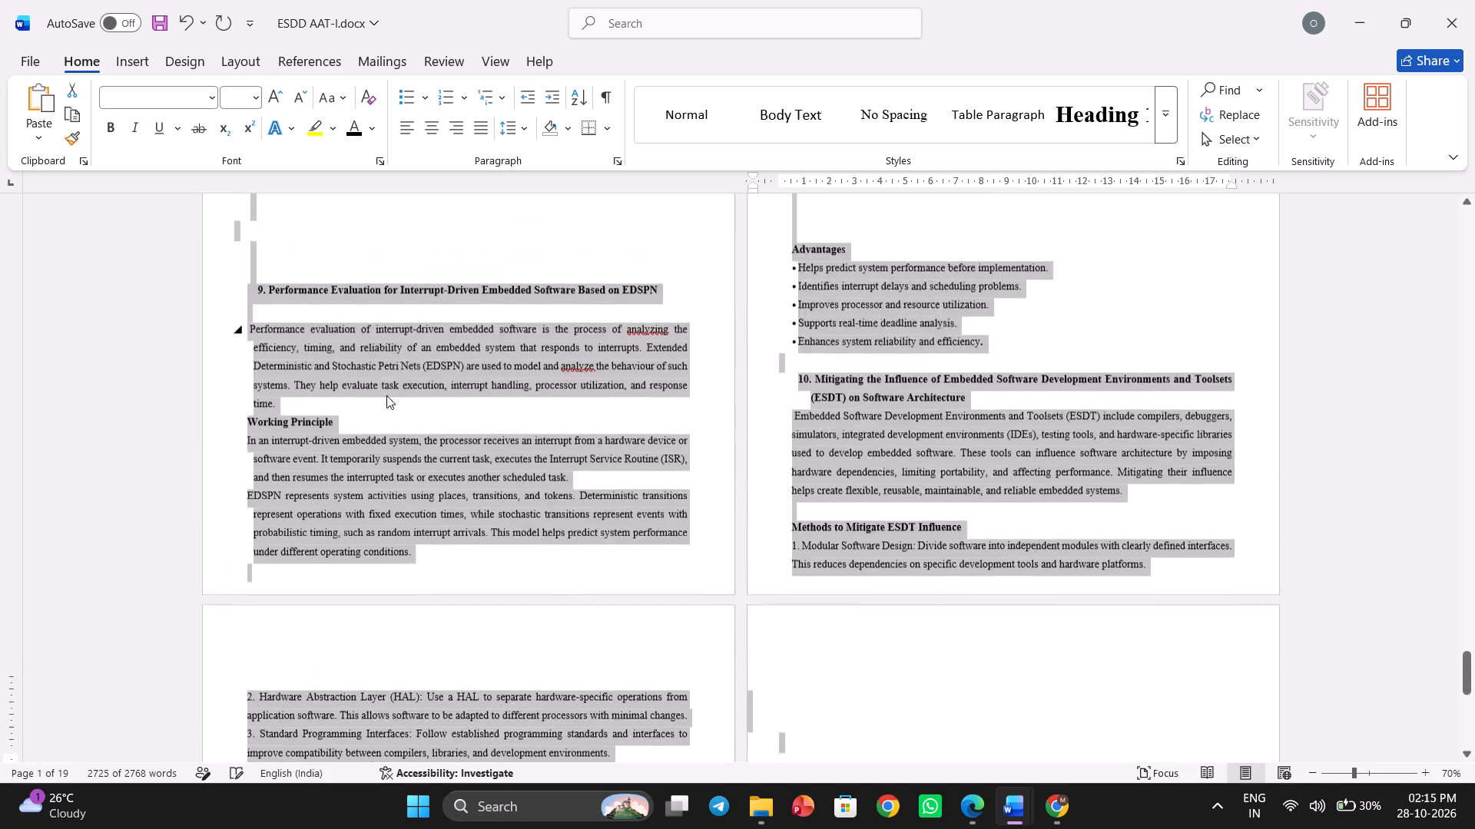
scroll(386, 395, "up", 1)
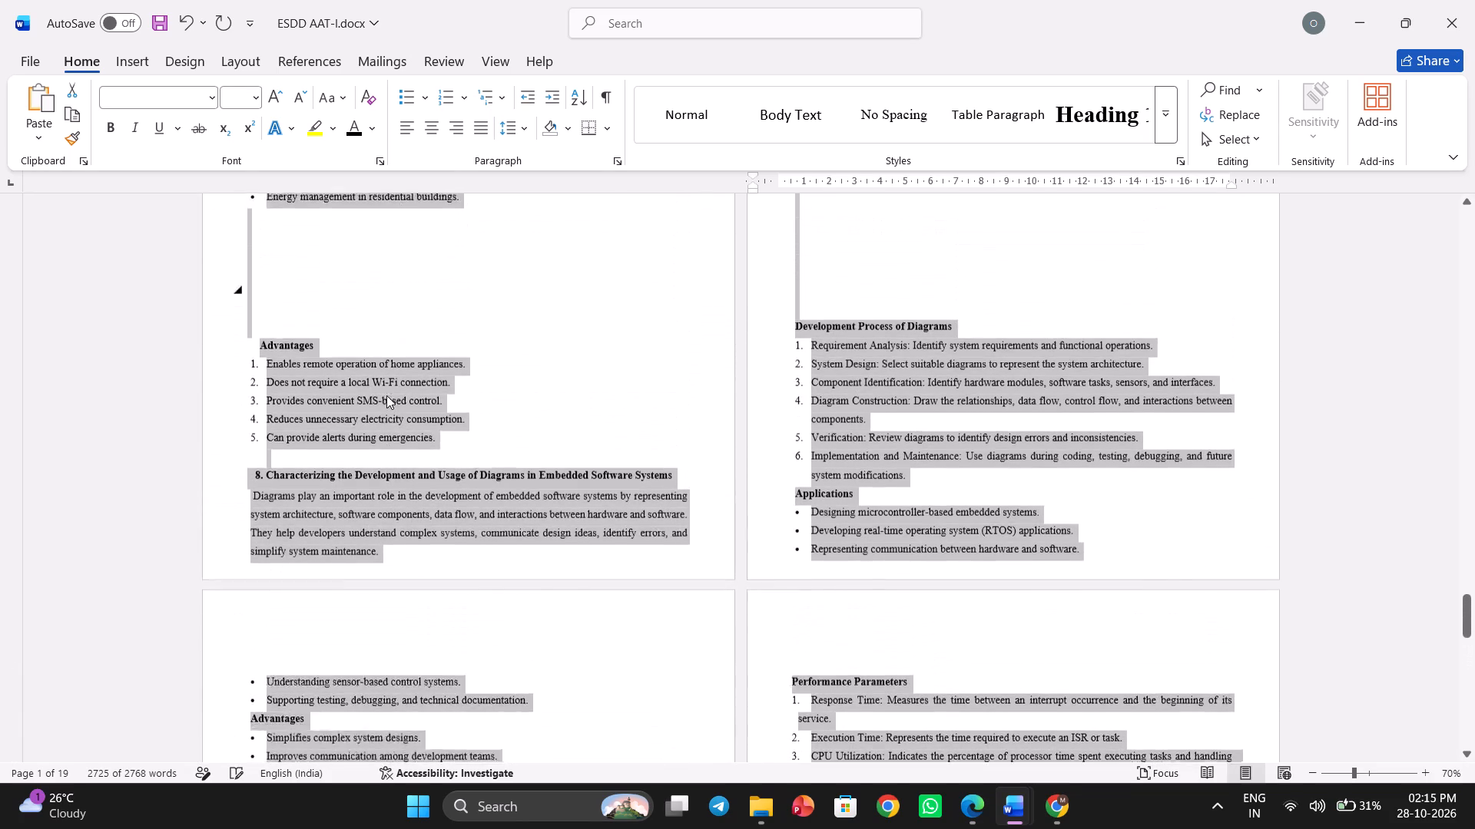
scroll(386, 395, "up", 2)
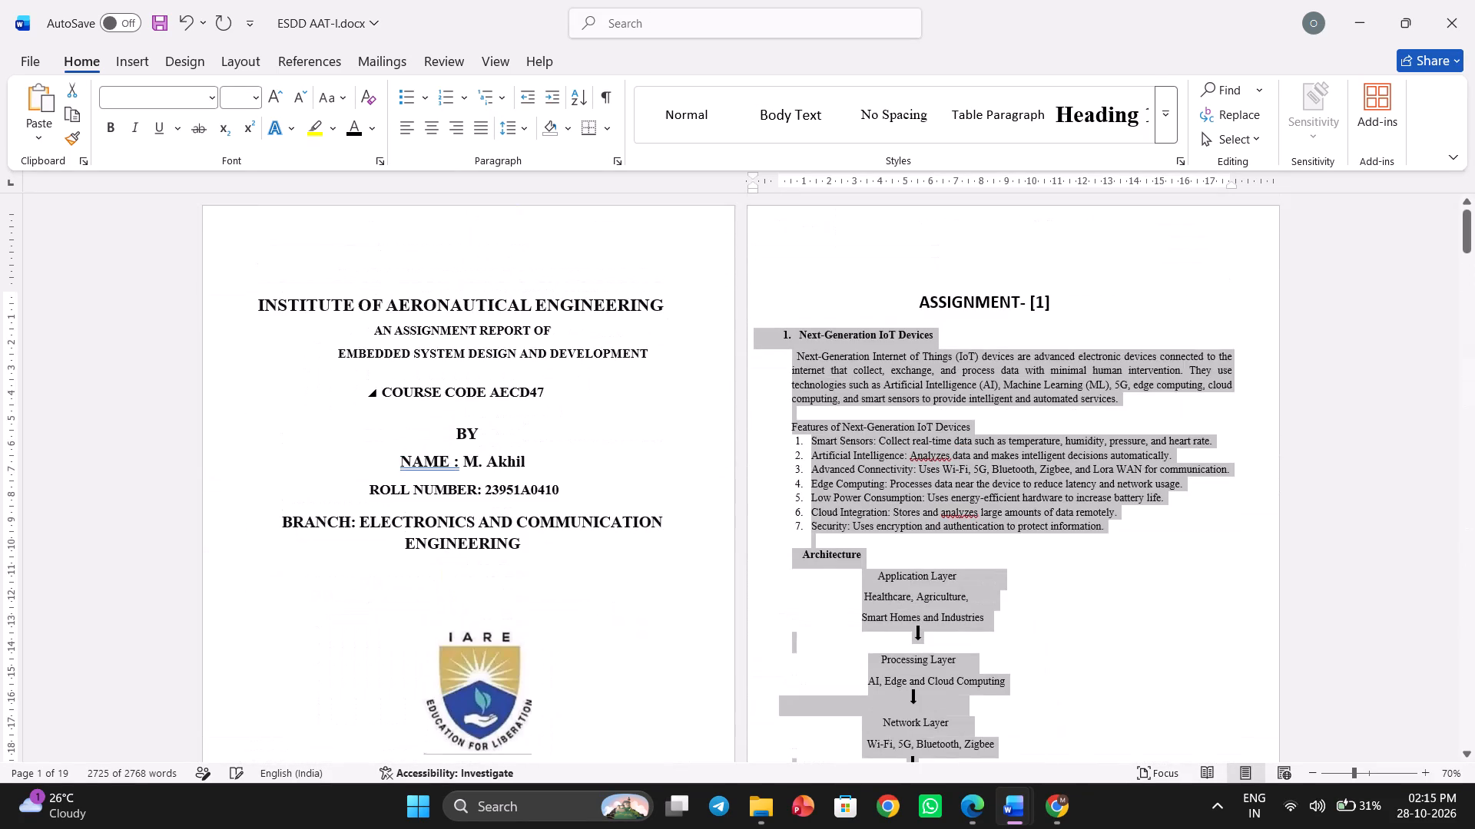
scroll(386, 395, "up", 1)
scroll(386, 395, "down", 1)
scroll(386, 395, "up", 1)
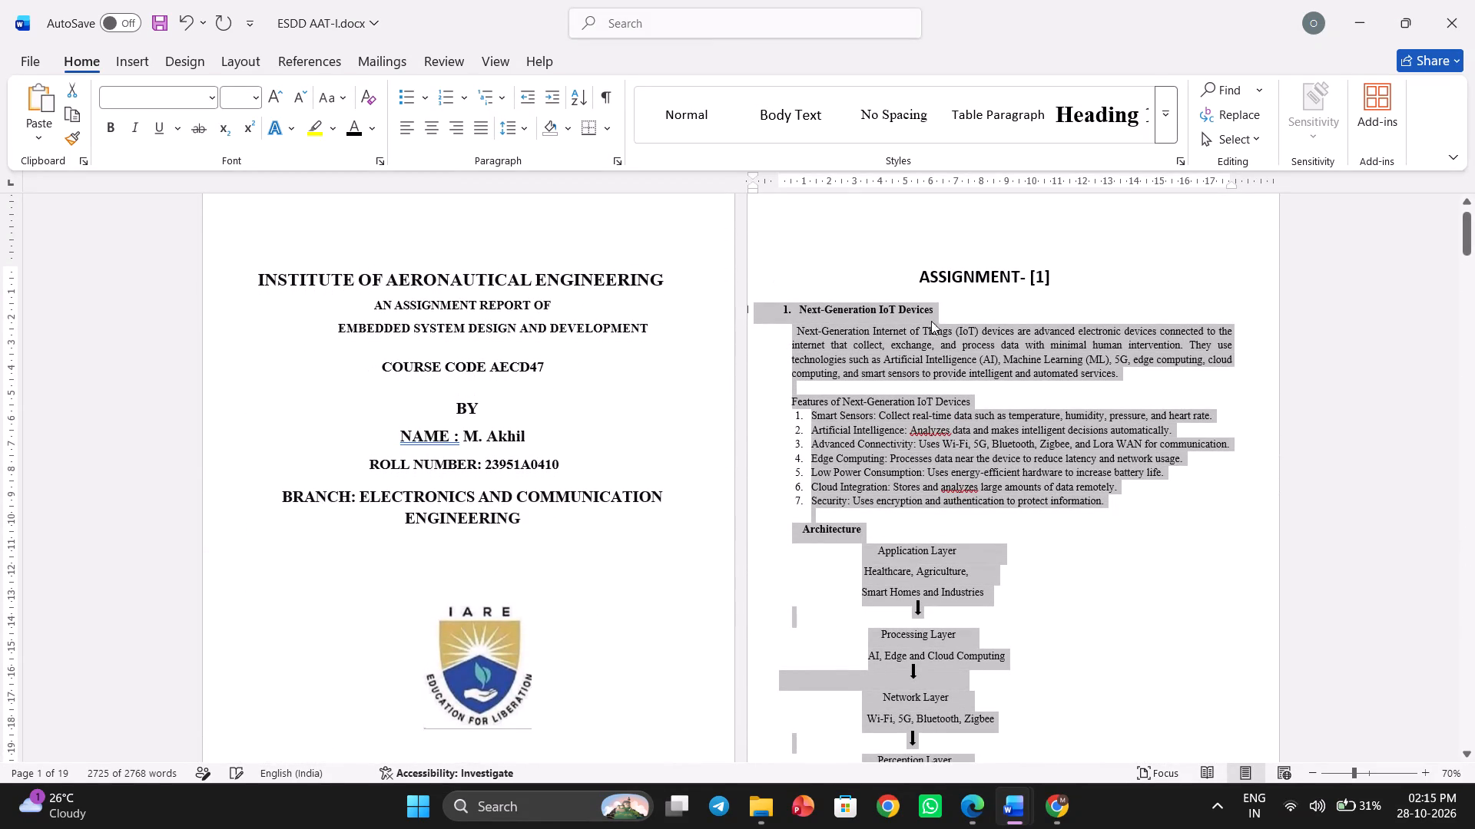
left_click(947, 310)
left_click_drag(940, 311, 872, 311)
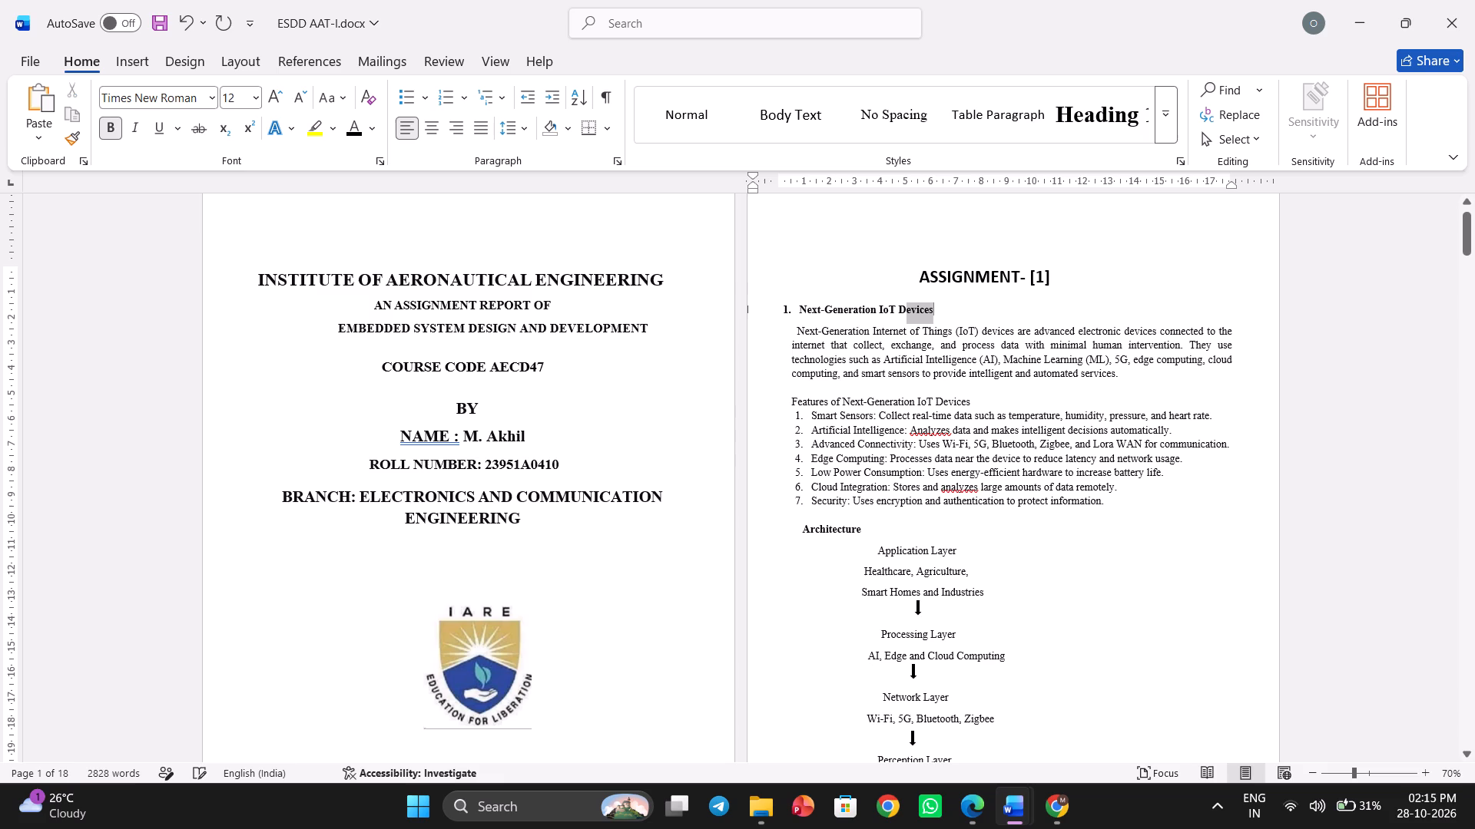
left_click_drag(872, 311, 780, 309)
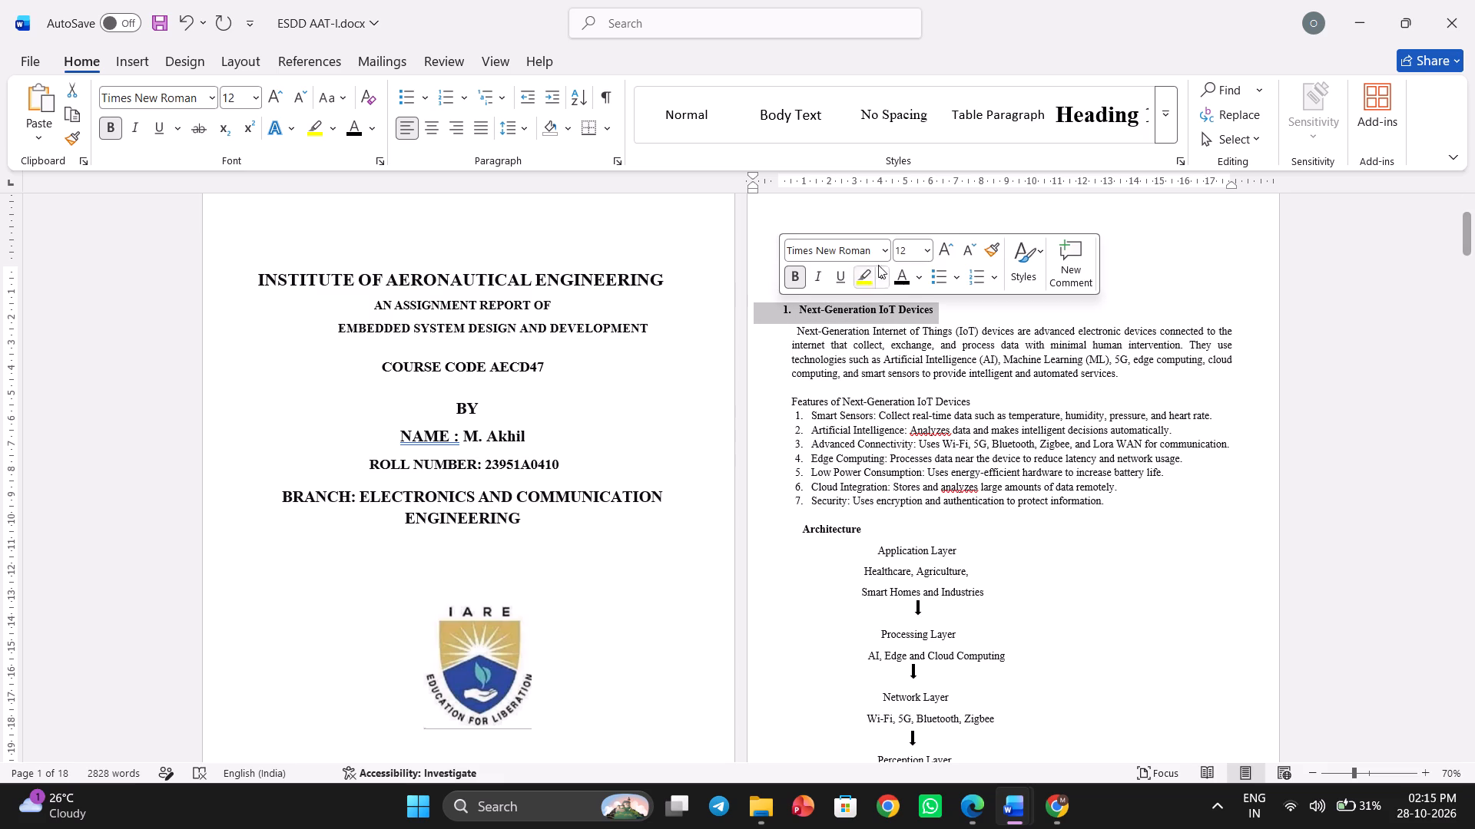
left_click(944, 247)
left_click(921, 407)
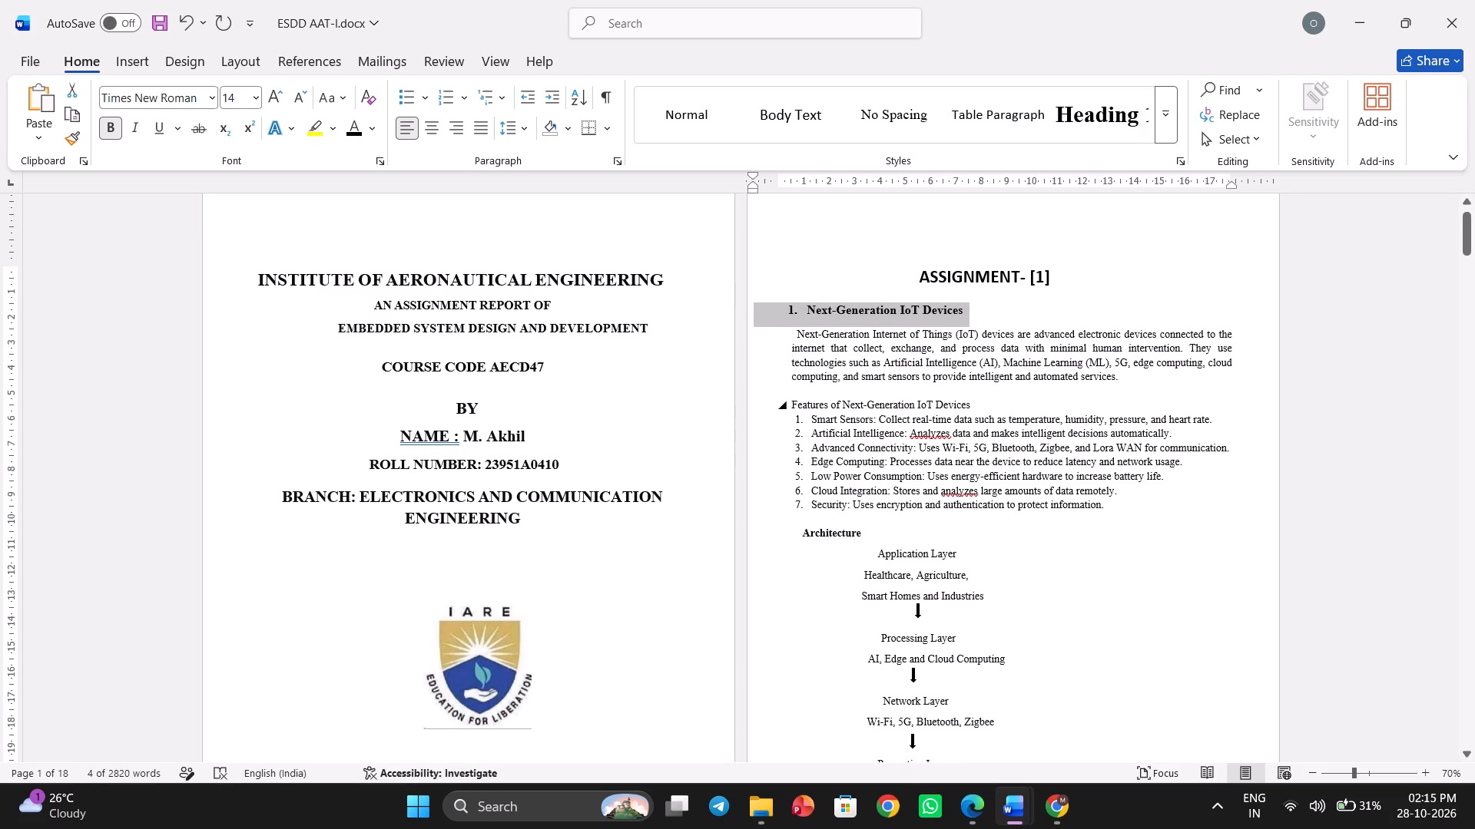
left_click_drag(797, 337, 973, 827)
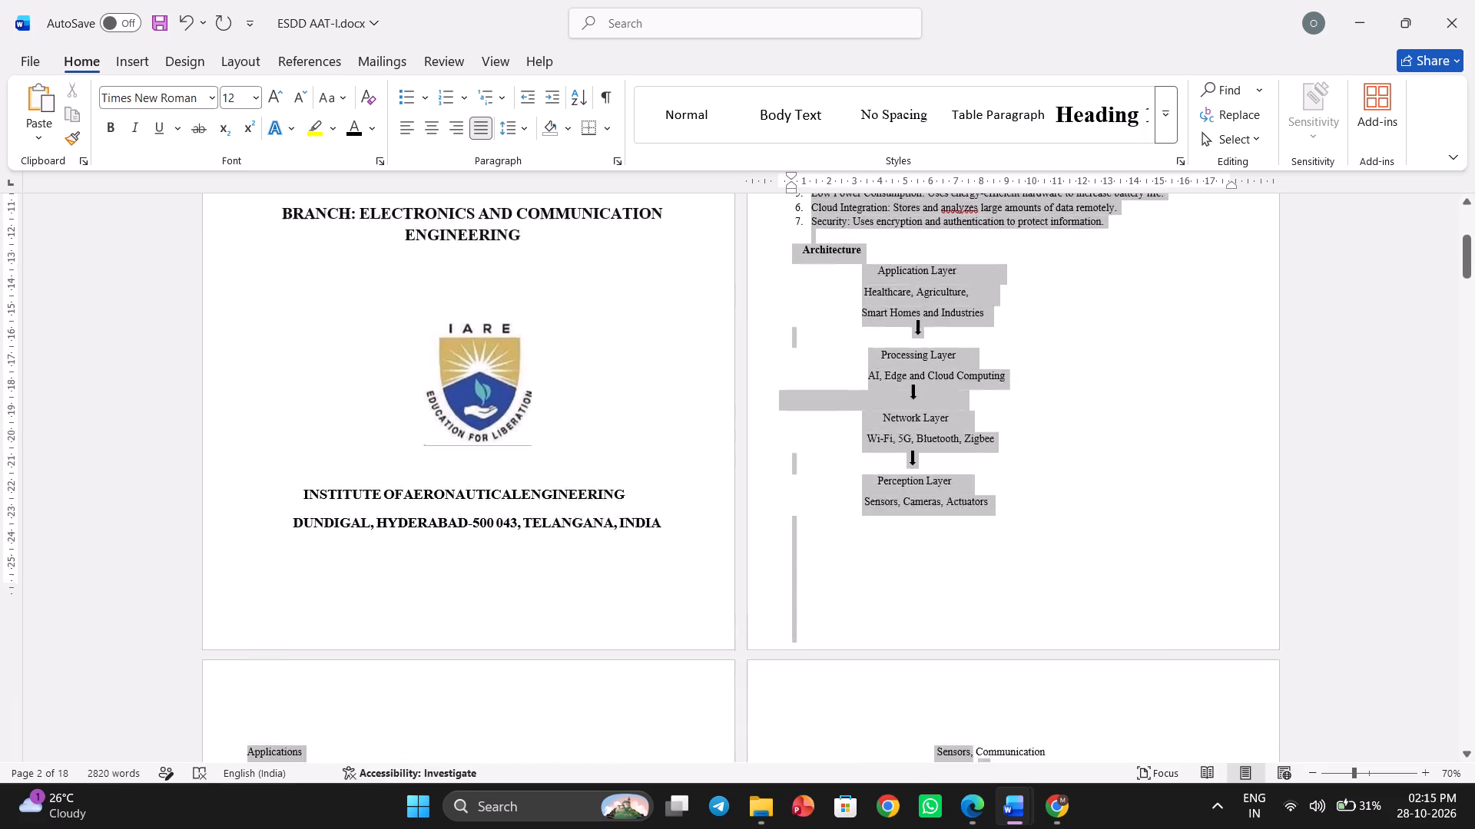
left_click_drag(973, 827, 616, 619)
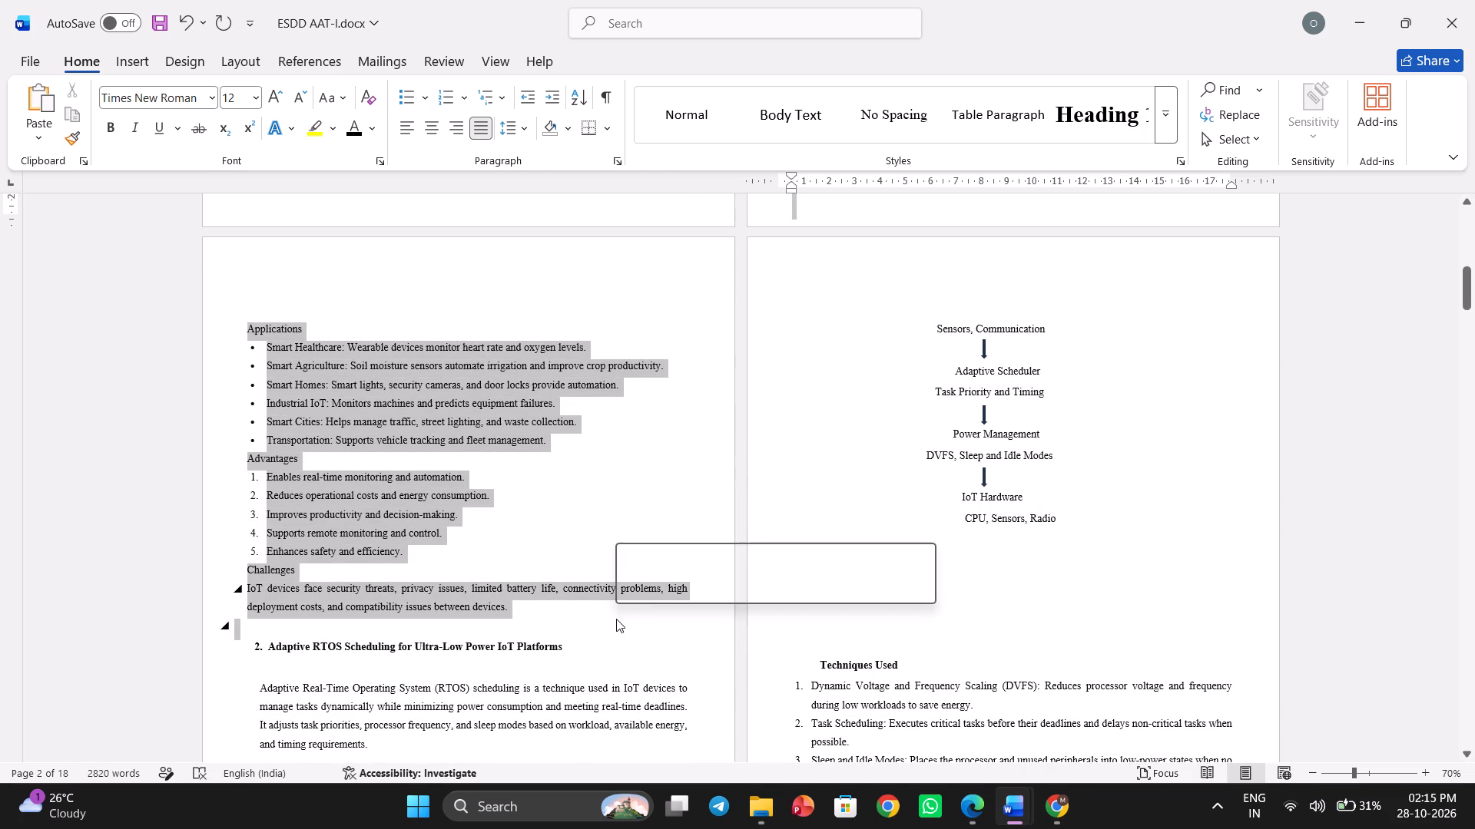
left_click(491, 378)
Increase the font size of the "2. Adaptive RTOS Scheduling for Ultra-Low Power IoT Platforms" heading to 14.
scroll(491, 378, "down", 1)
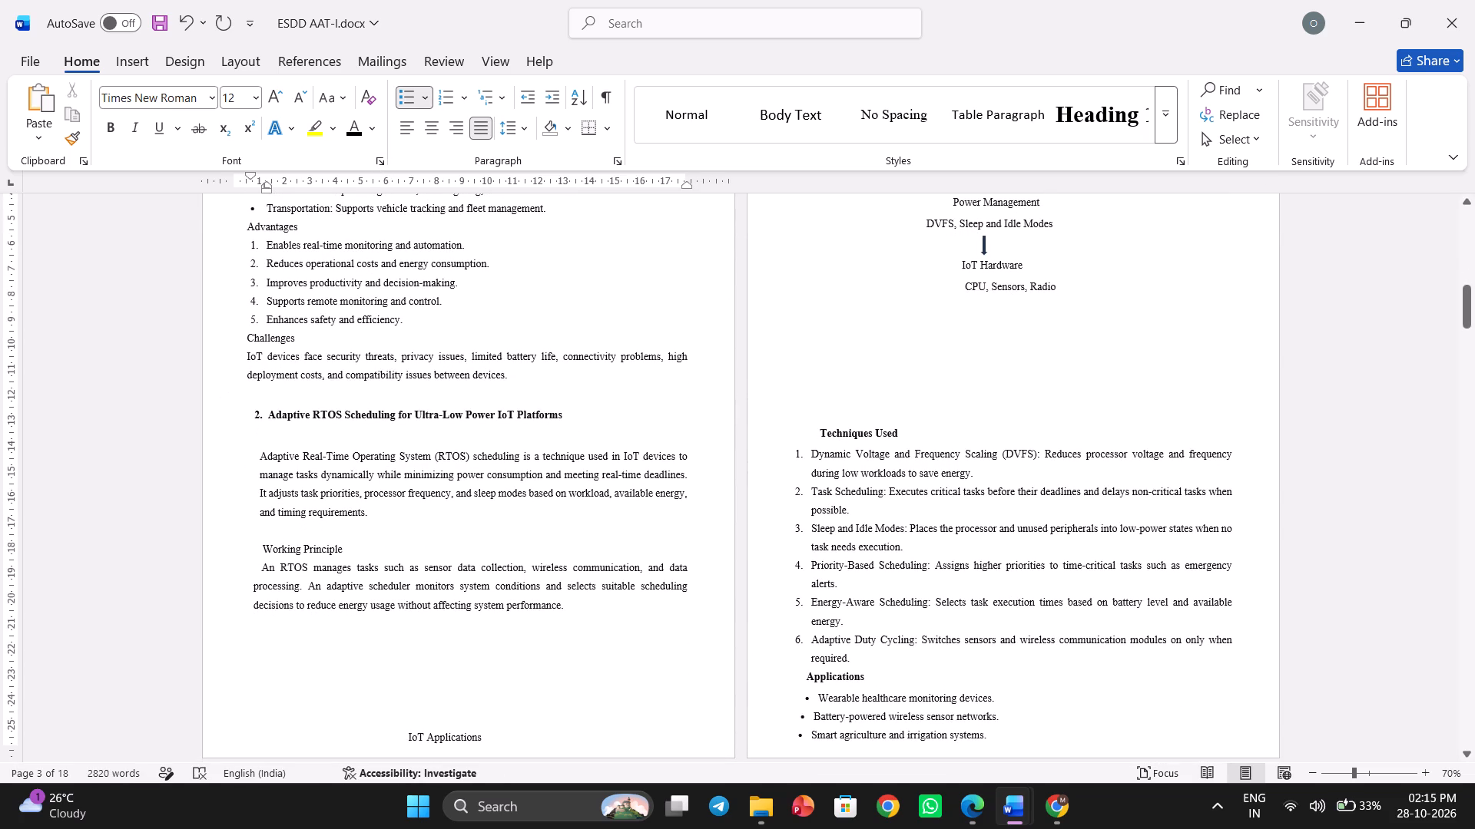
left_click_drag(565, 414, 246, 416)
left_click(246, 416)
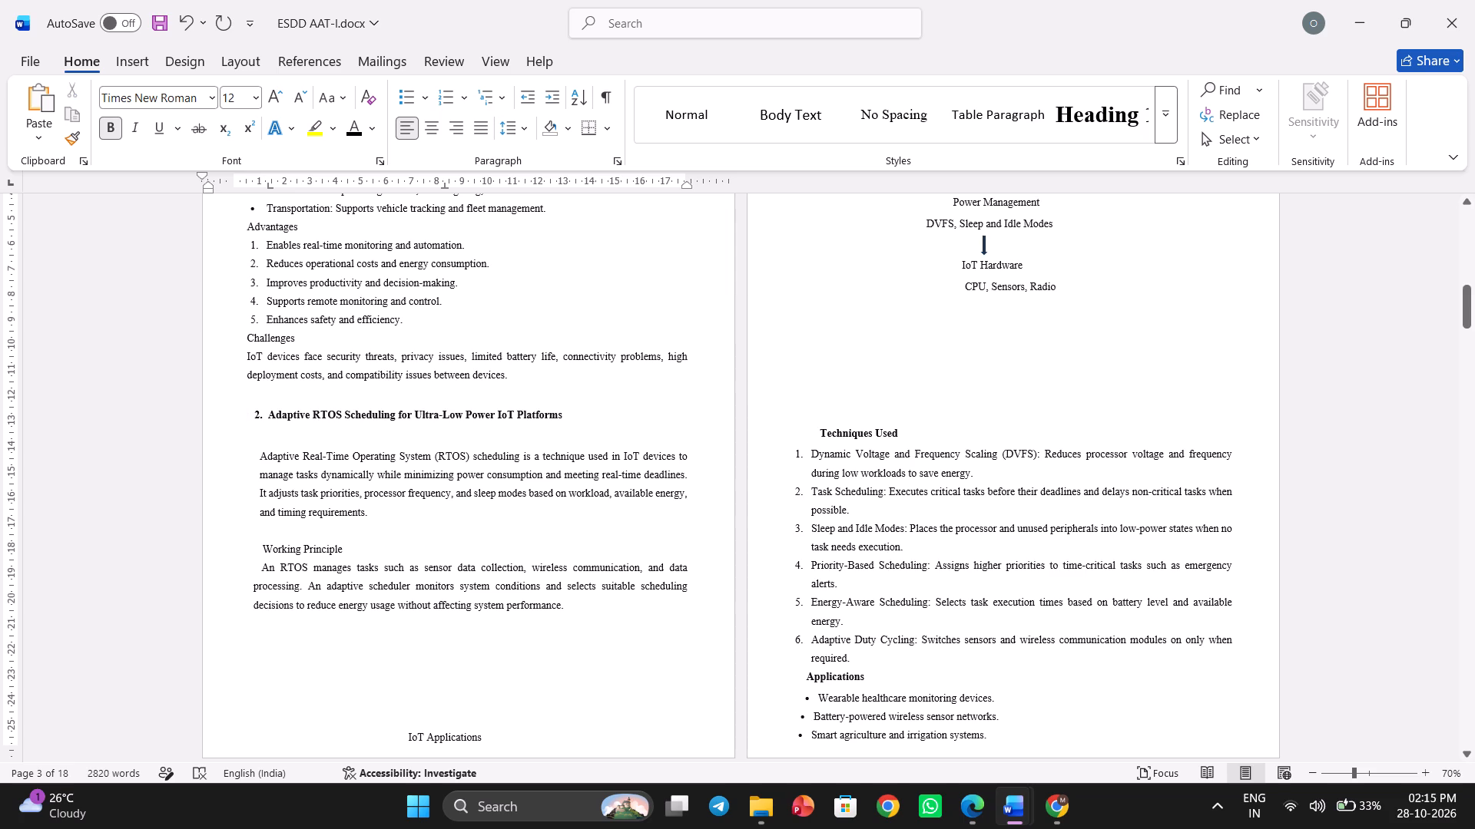
left_click_drag(596, 407, 338, 421)
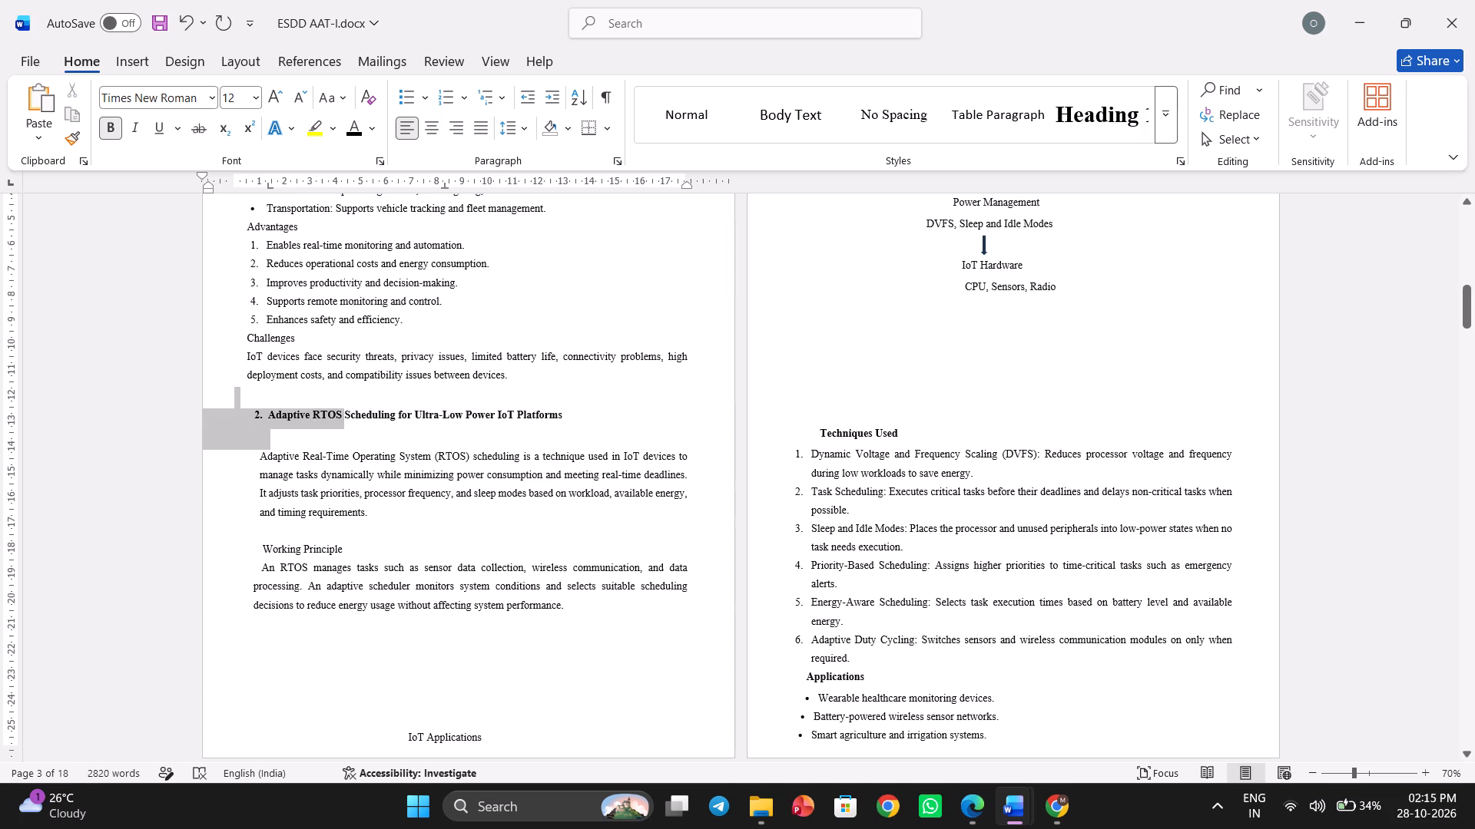
left_click_drag(338, 421, 599, 418)
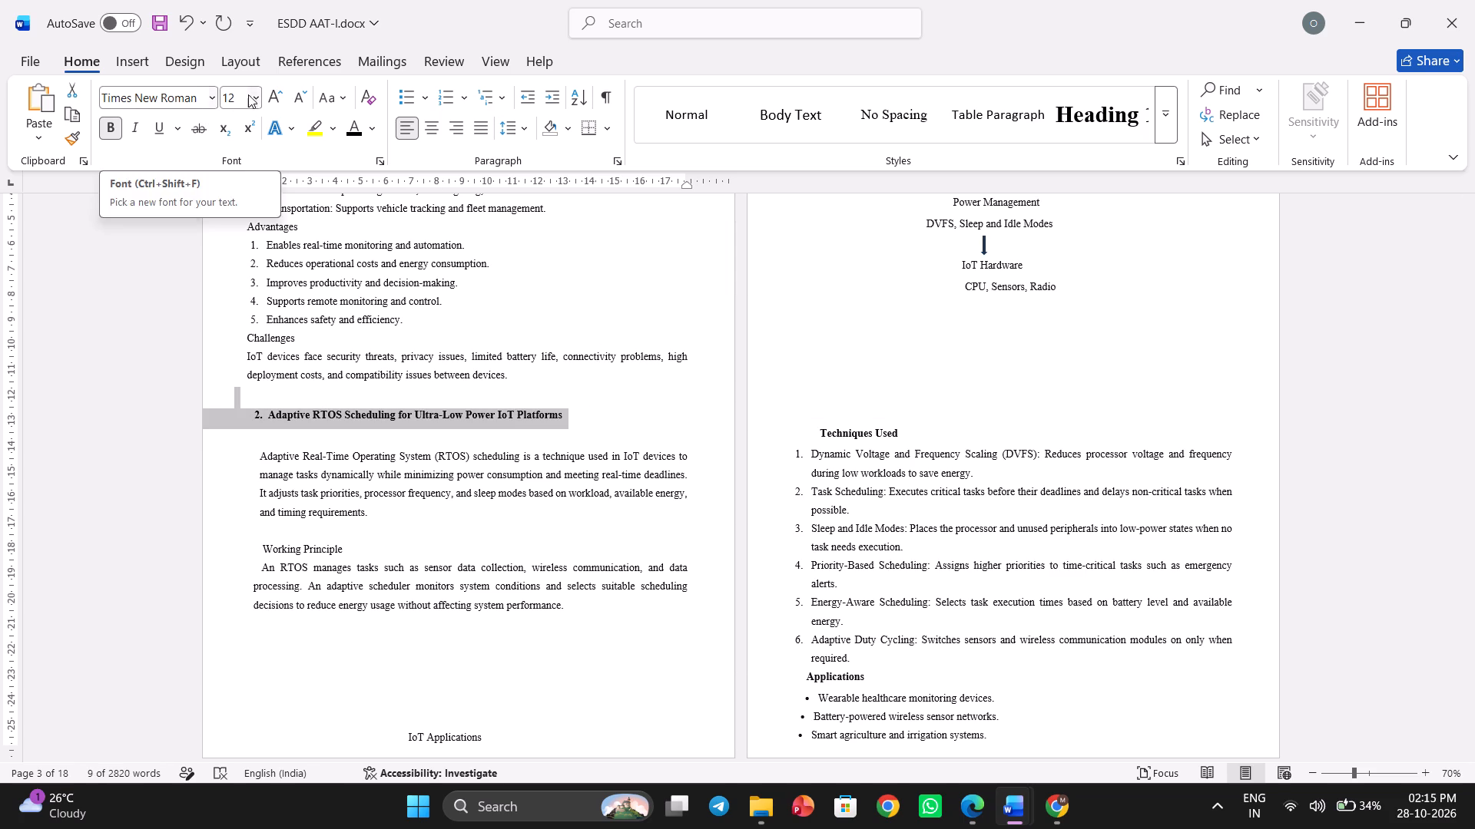
left_click(283, 94)
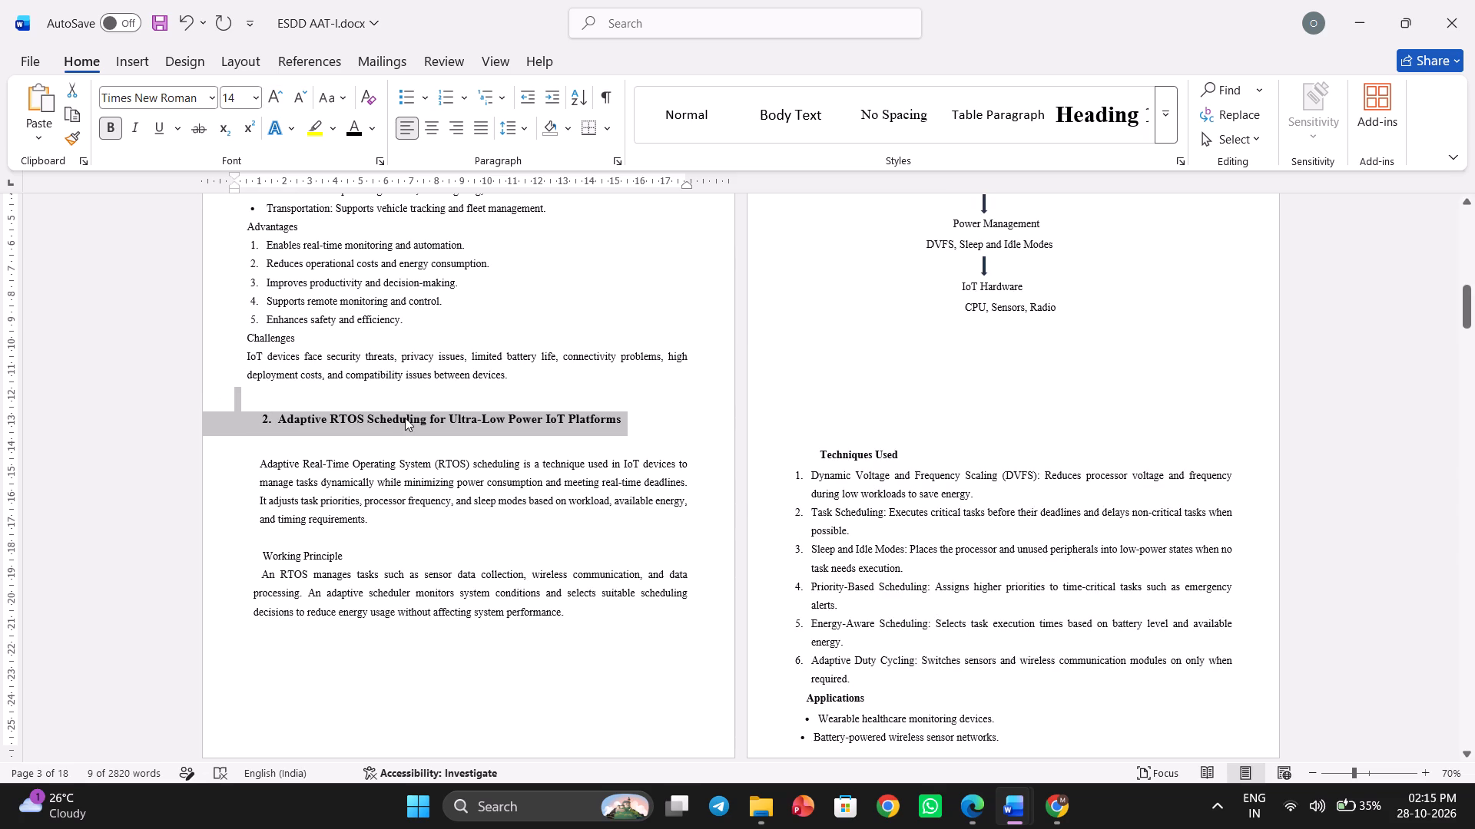
left_click(405, 418)
left_click_drag(580, 613, 264, 464)
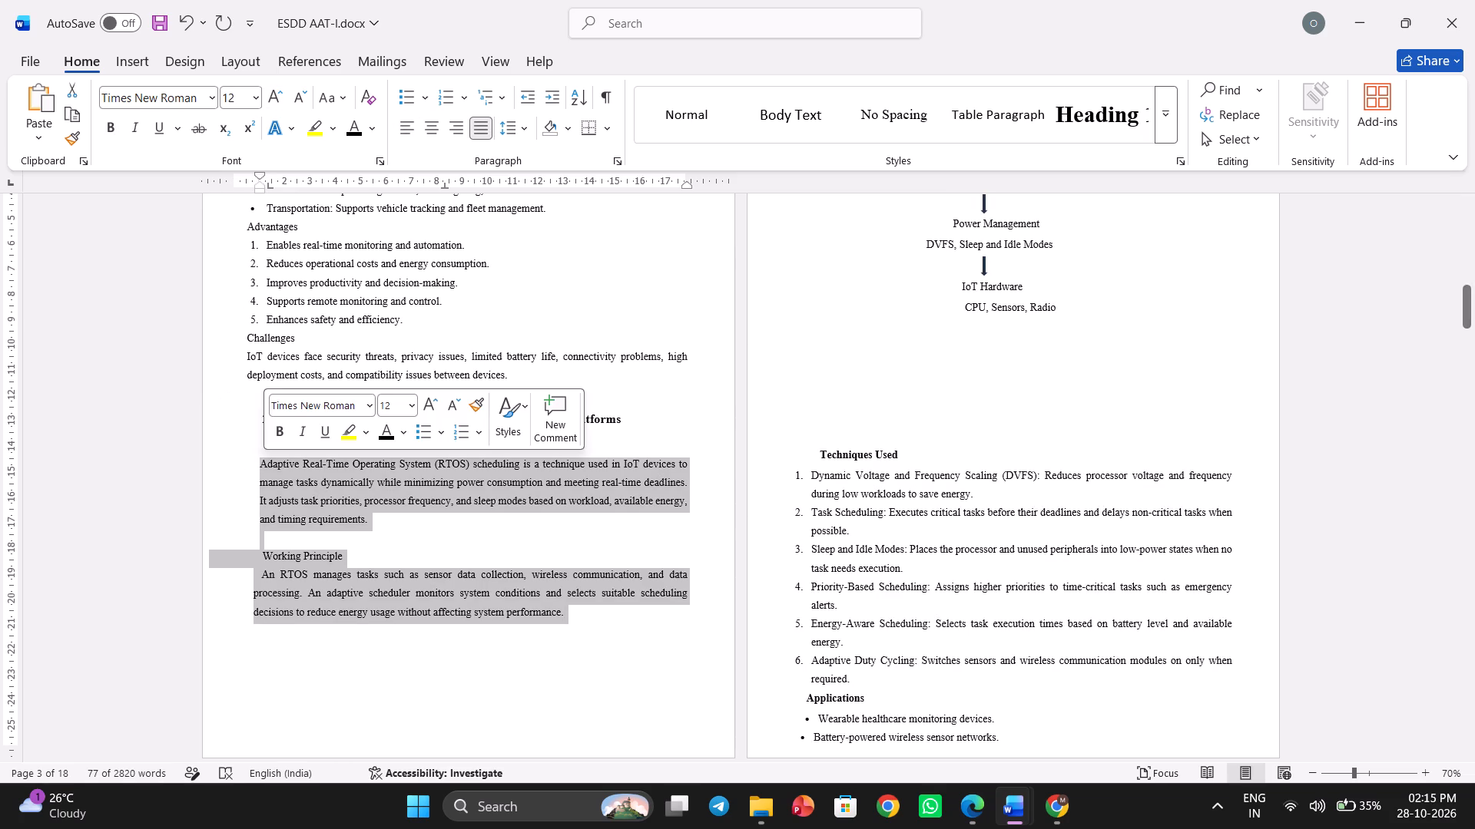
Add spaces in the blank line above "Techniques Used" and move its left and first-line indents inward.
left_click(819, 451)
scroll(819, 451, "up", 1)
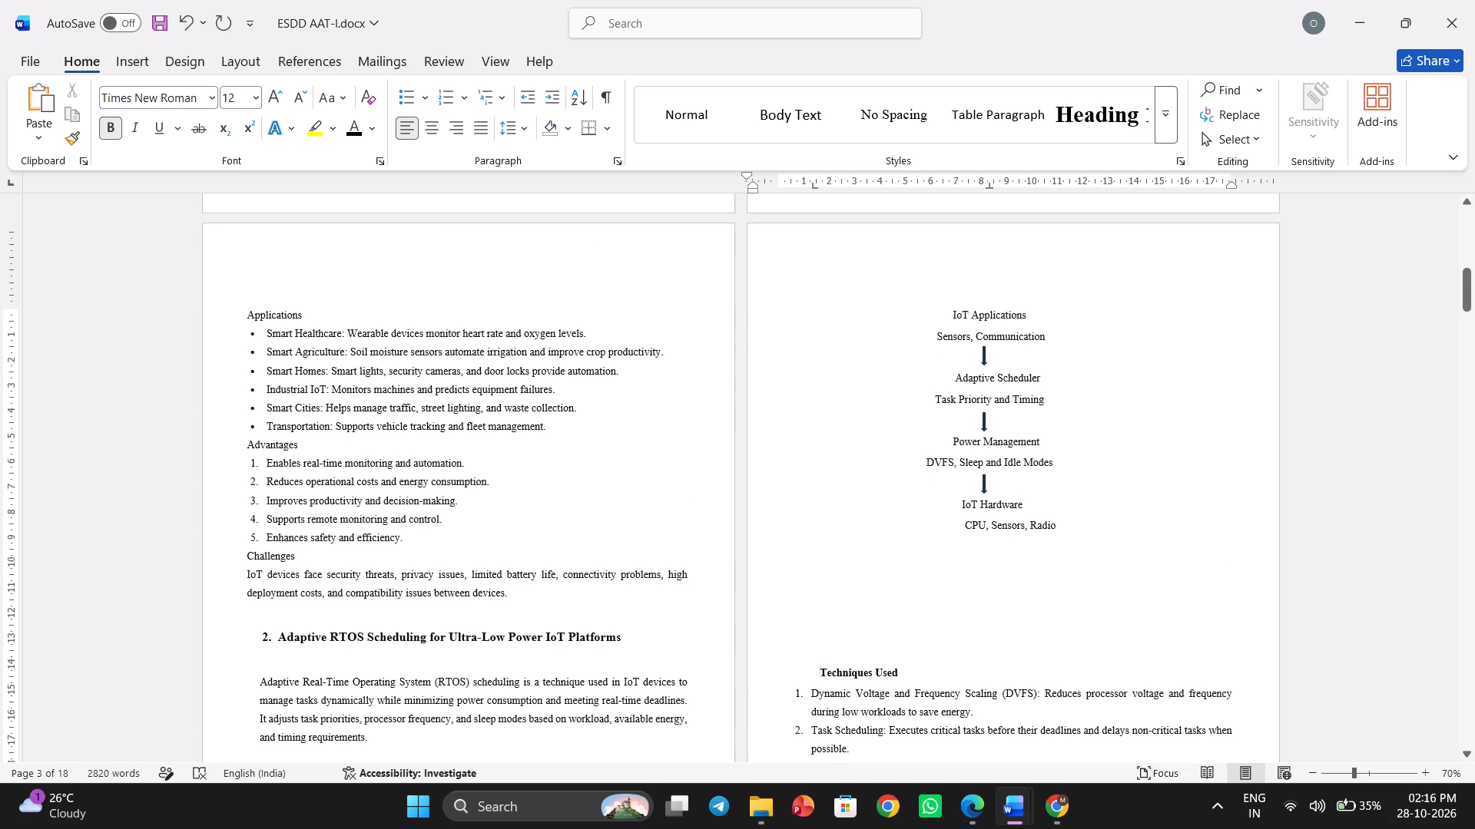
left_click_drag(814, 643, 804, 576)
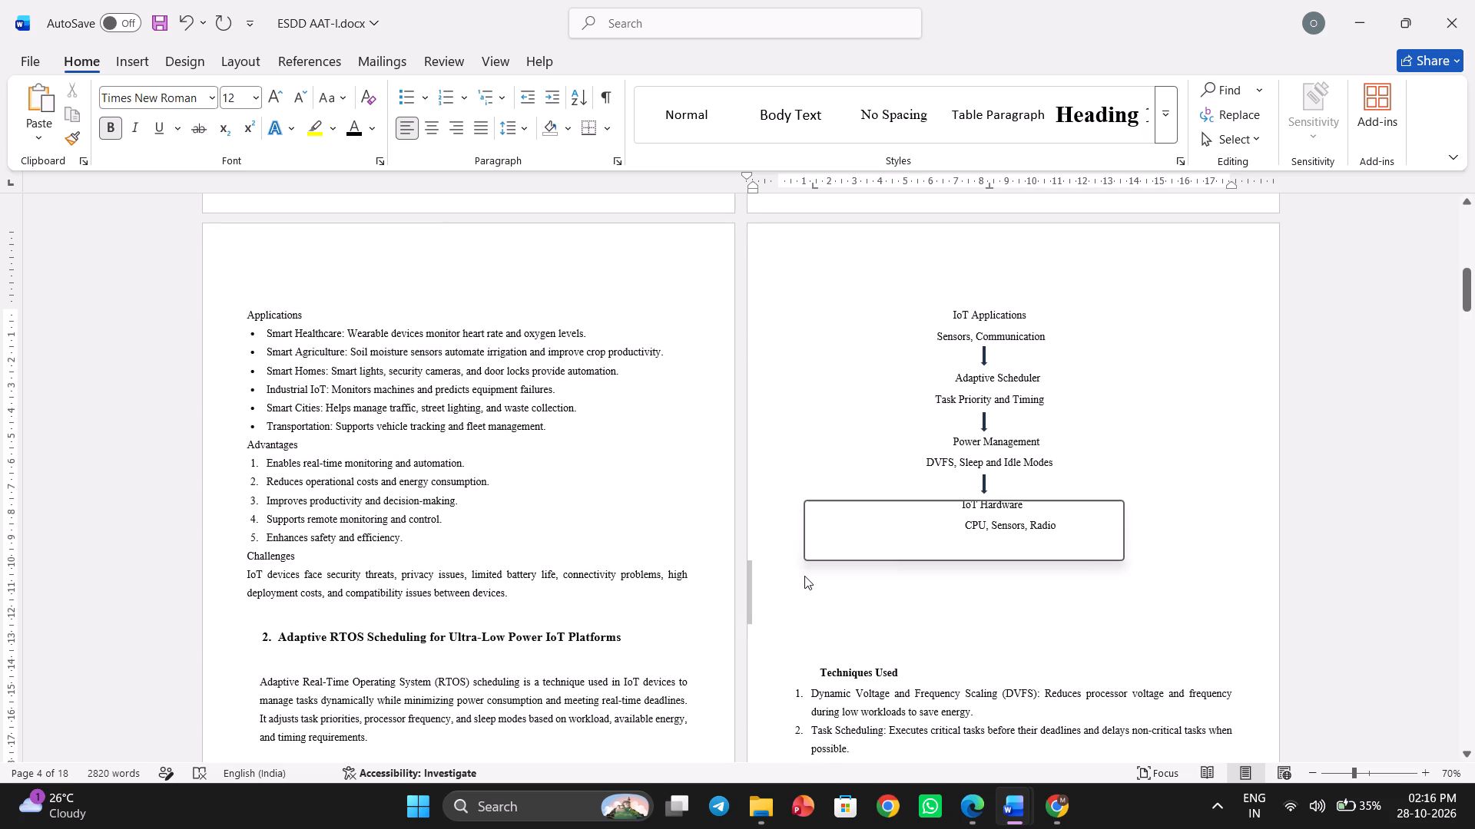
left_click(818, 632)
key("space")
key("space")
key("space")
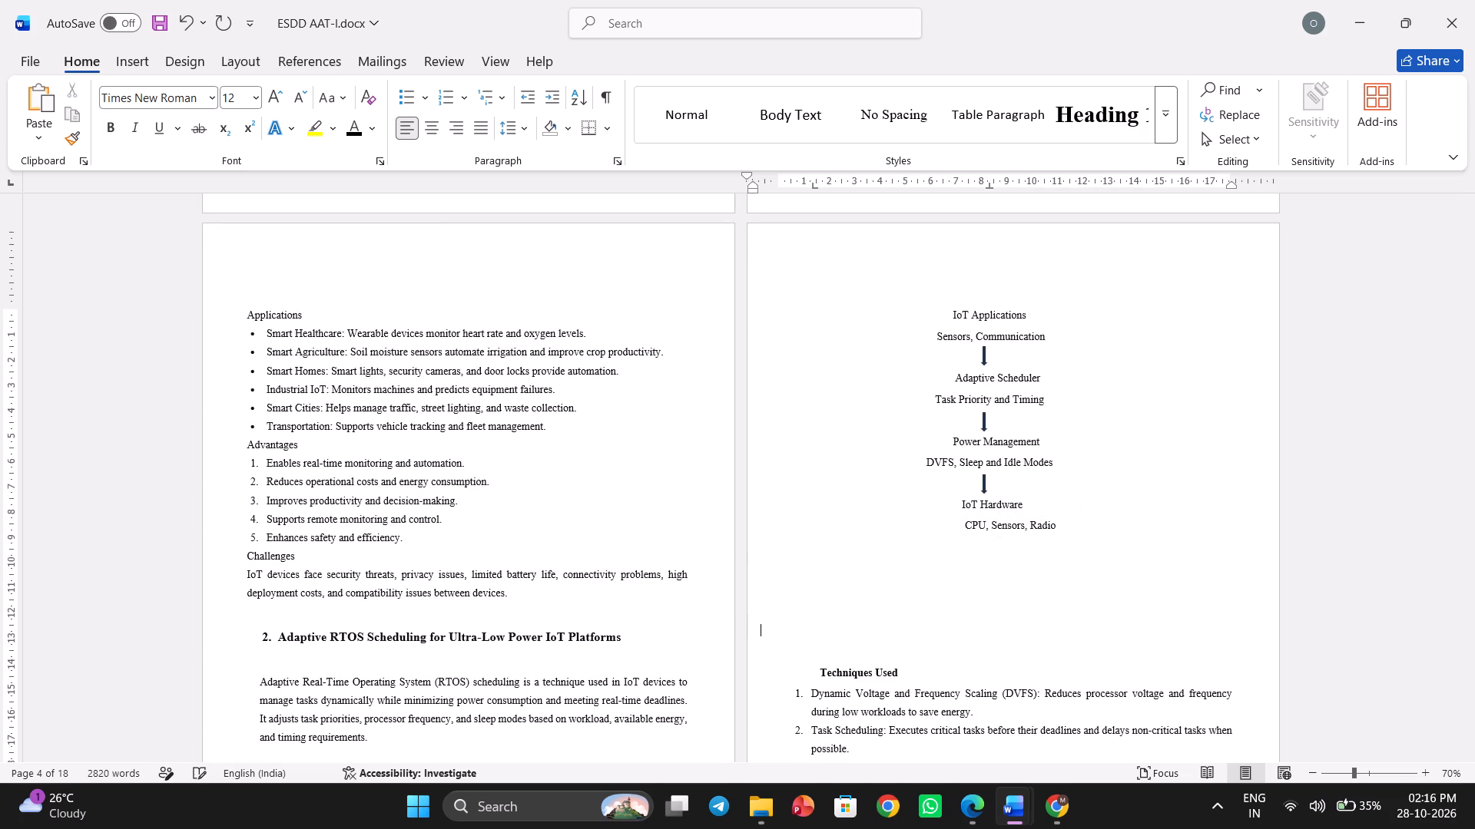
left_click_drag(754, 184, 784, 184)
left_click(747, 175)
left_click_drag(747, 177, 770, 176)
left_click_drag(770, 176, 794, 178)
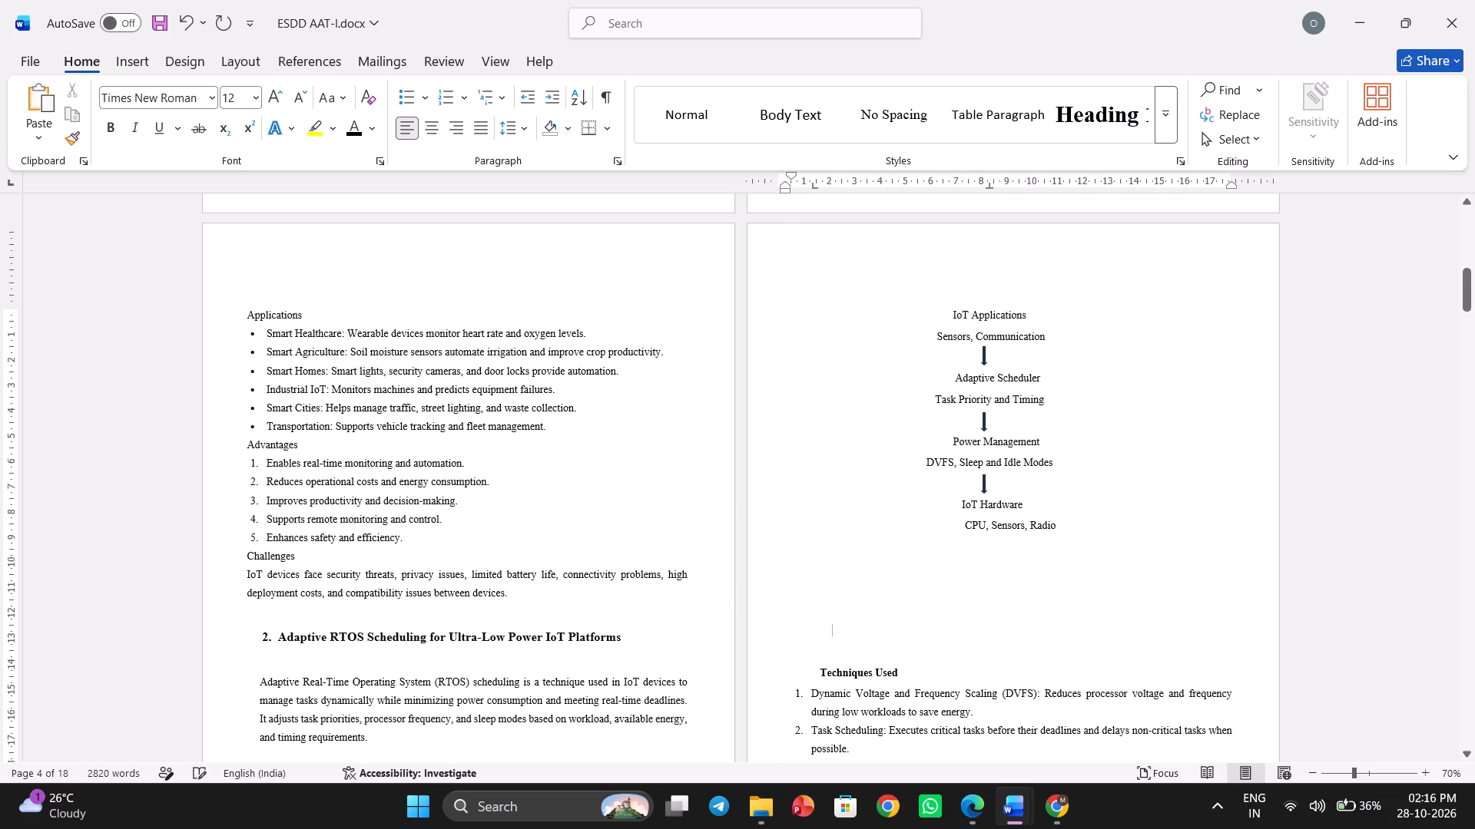
Delete the surplus blank lines and spaces between "CPU, Sensors, Radio" and "Techniques Used", leaving one blank line.
key("BackSpace")
key("BackSpace")
key("BackSpace")
key("BackSpace")
key("BackSpace")
key("BackSpace")
key("BackSpace")
key("BackSpace")
key("BackSpace")
key("BackSpace")
key("BackSpace")
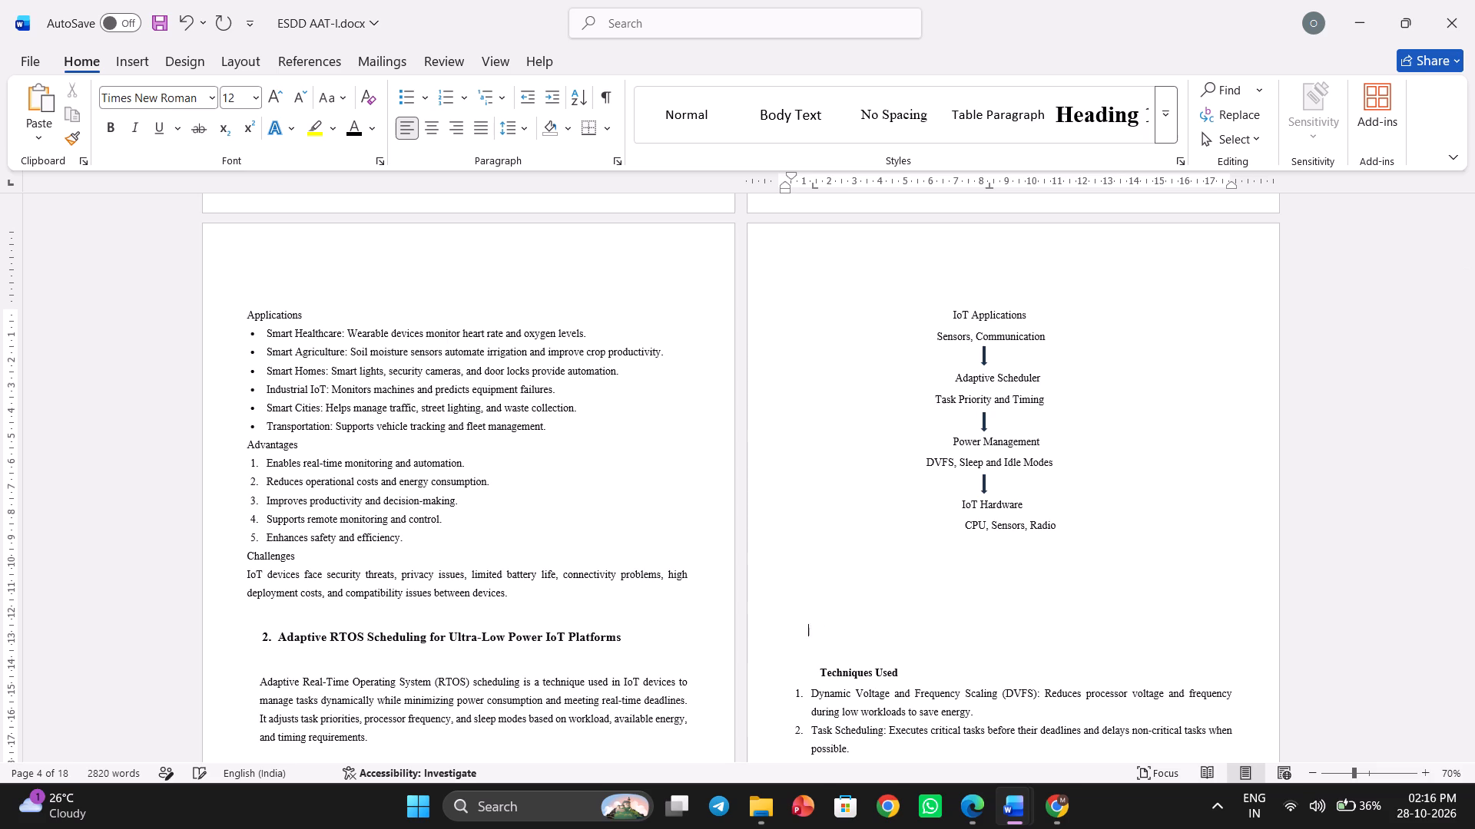
key("BackSpace")
key("BackSpace")
key("BackSpace")
key("BackSpace")
key("BackSpace")
key("BackSpace")
key("BackSpace")
key("BackSpace")
key("BackSpace")
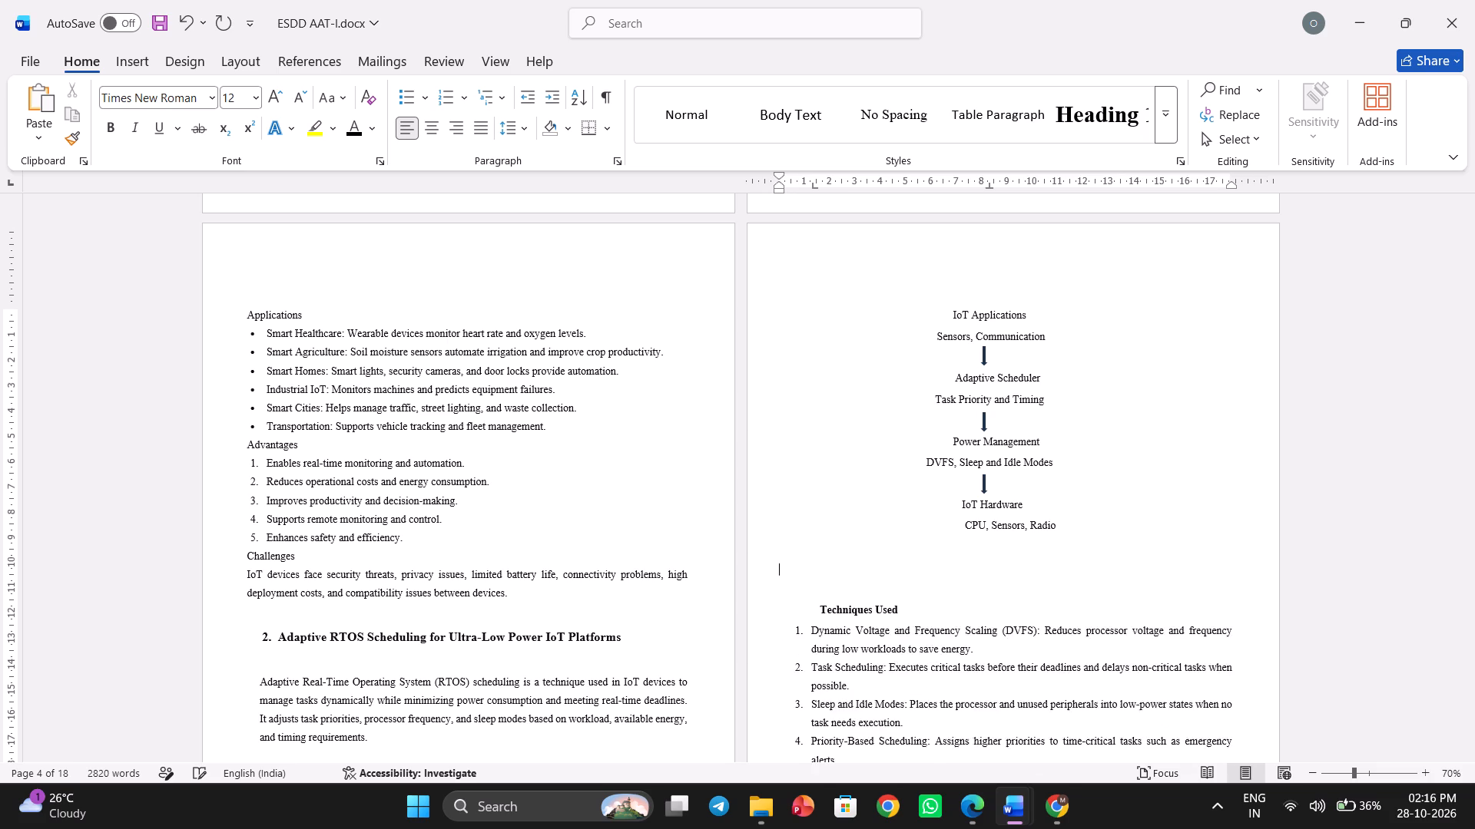
key("BackSpace")
key("BackSpace")
key("BackSpace")
key("BackSpace")
key("BackSpace")
key("BackSpace")
key("BackSpace")
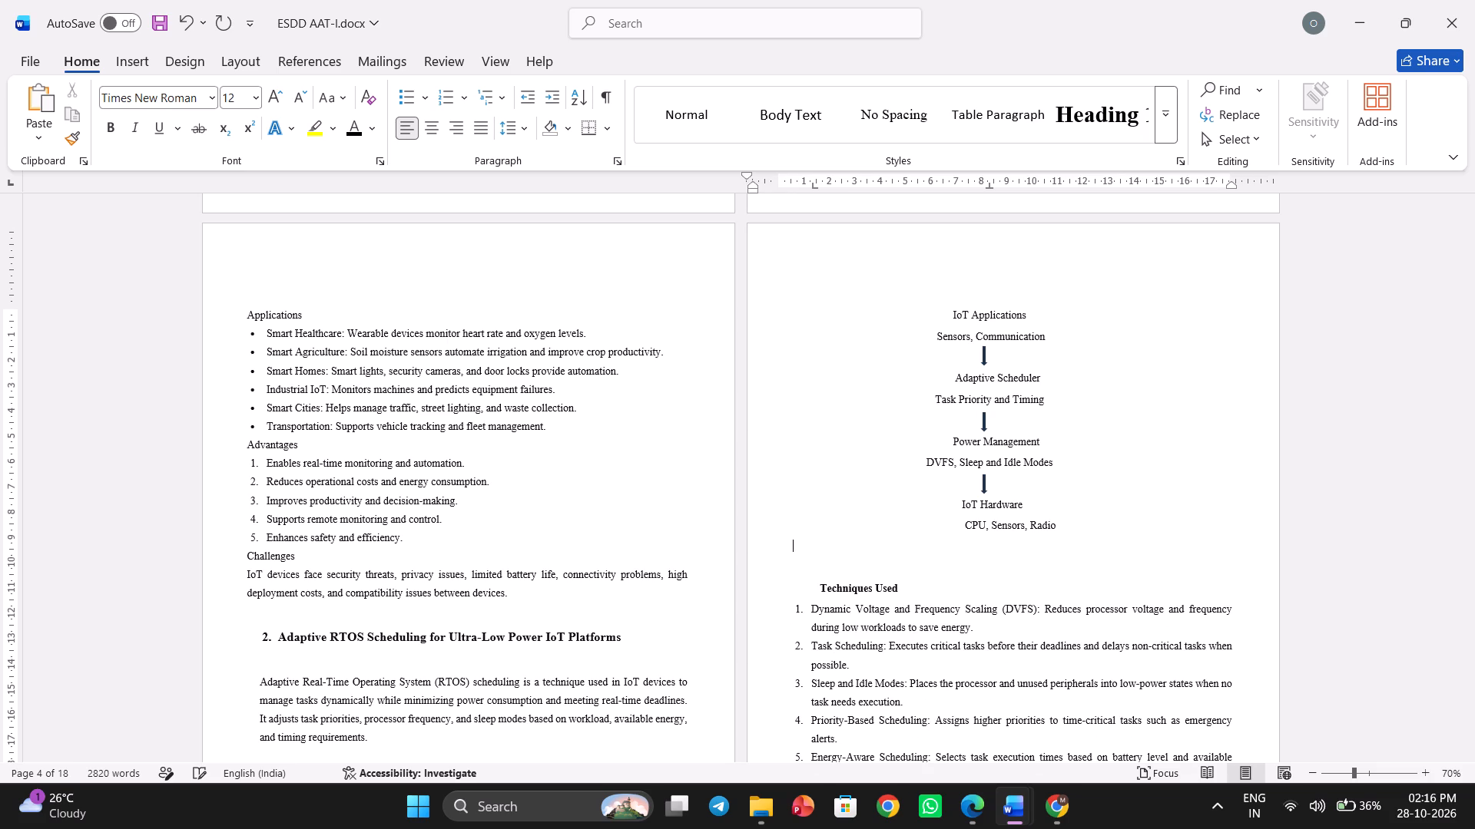
key("BackSpace")
key("BackSpace")
key("BackSpace")
key("BackSpace")
key("BackSpace")
key("BackSpace")
key("BackSpace")
key("BackSpace")
key("BackSpace")
key("BackSpace")
key("BackSpace")
key("BackSpace")
key("BackSpace")
key("BackSpace")
key("BackSpace")
key("BackSpace")
key("BackSpace")
key("BackSpace")
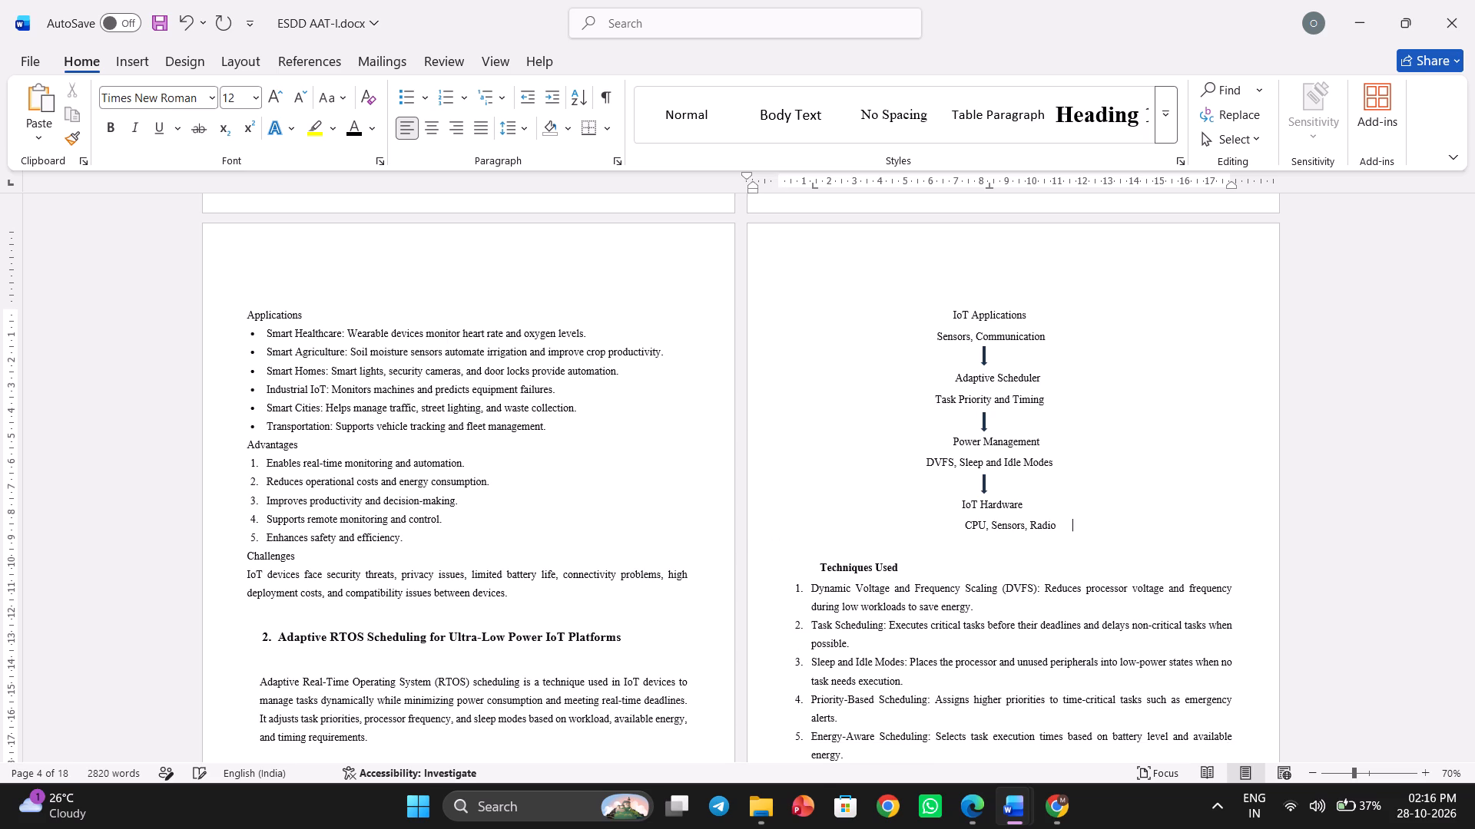
Insert blank unnumbered lines after the "Adaptive Duty Cycling" item so section 2's "Applications" heading starts on the next page.
scroll(860, 421, "down", 1)
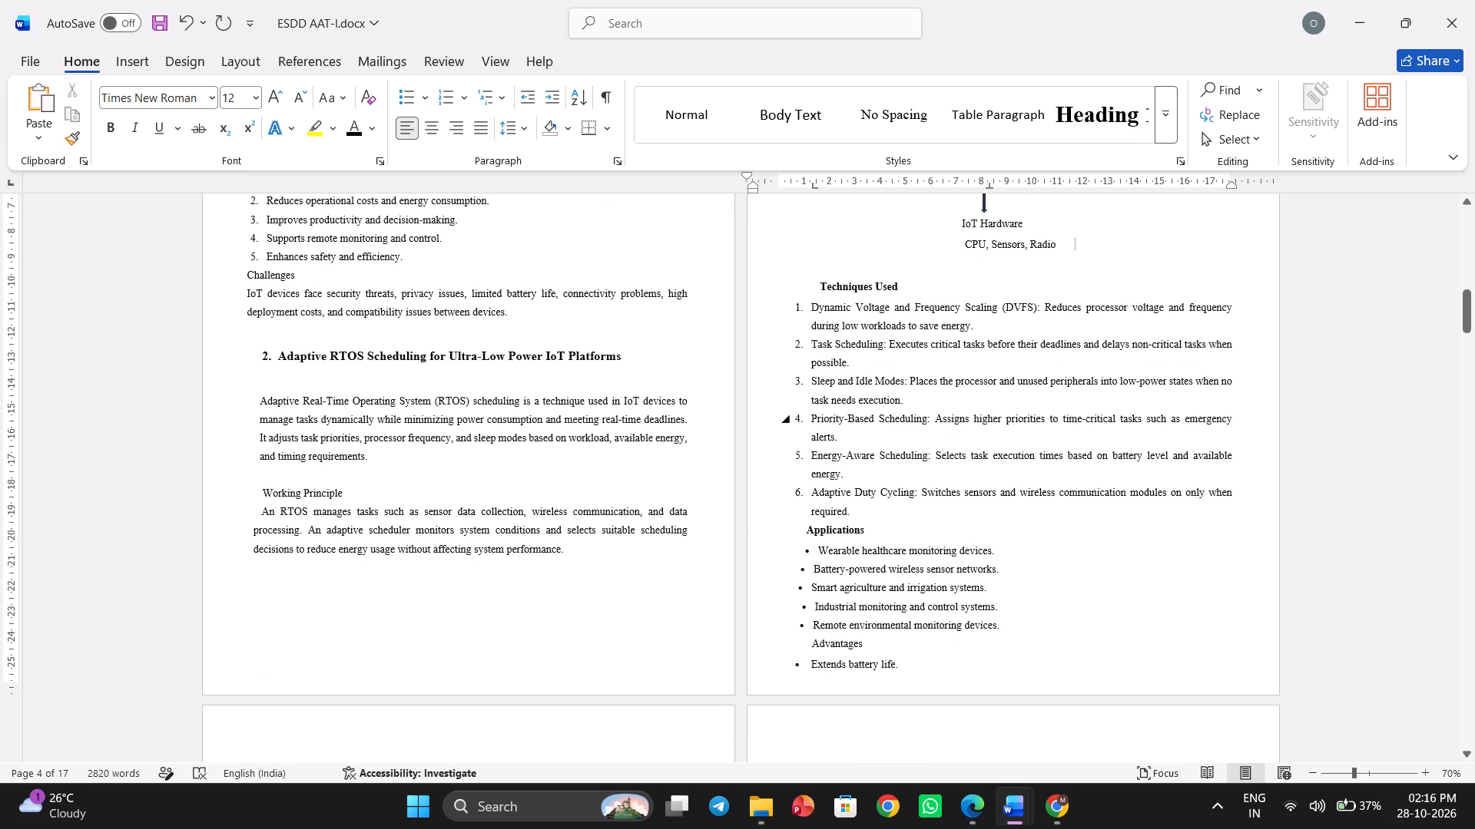
left_click_drag(870, 508, 815, 294)
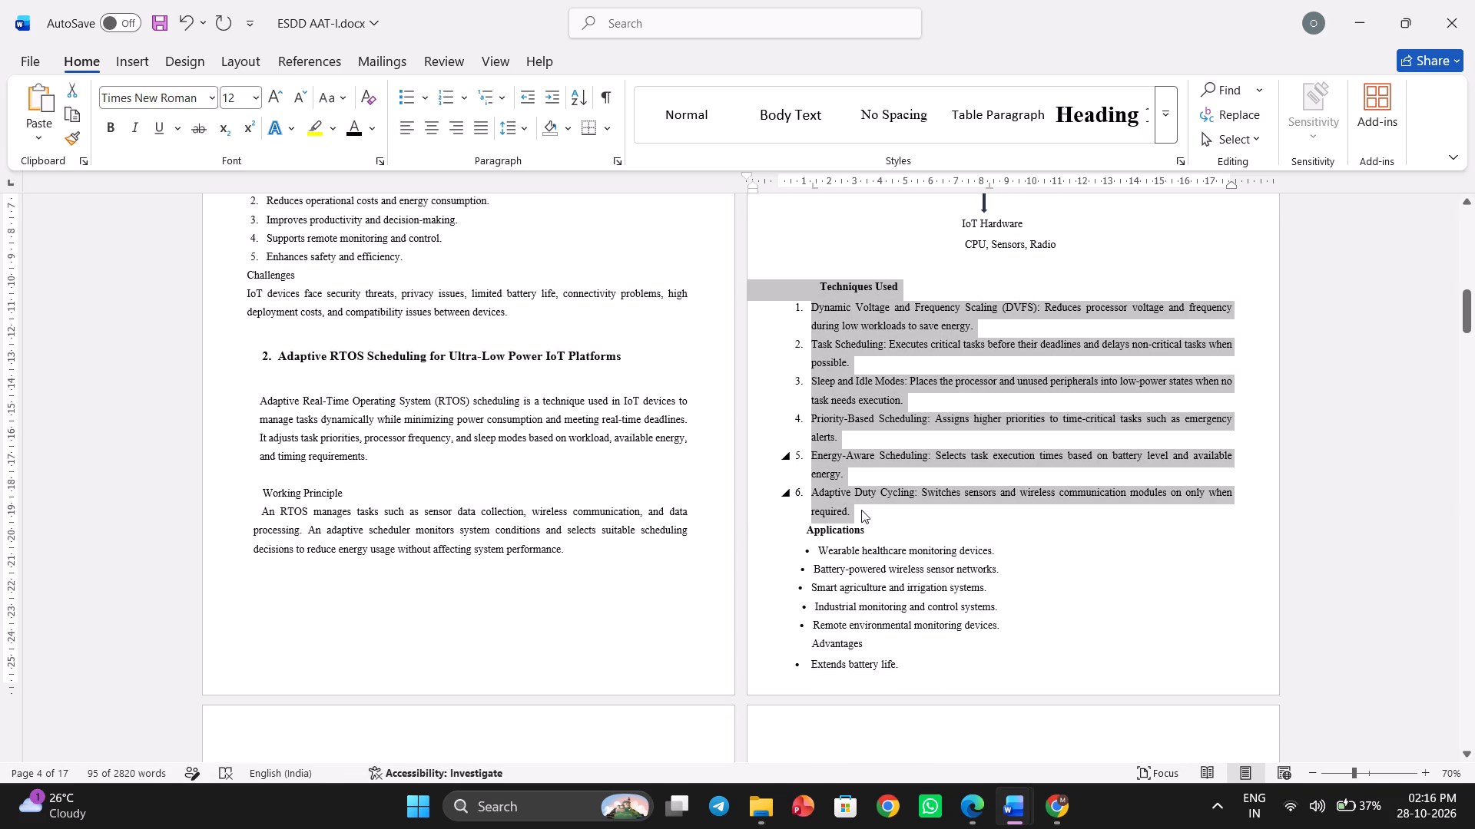
left_click(861, 510)
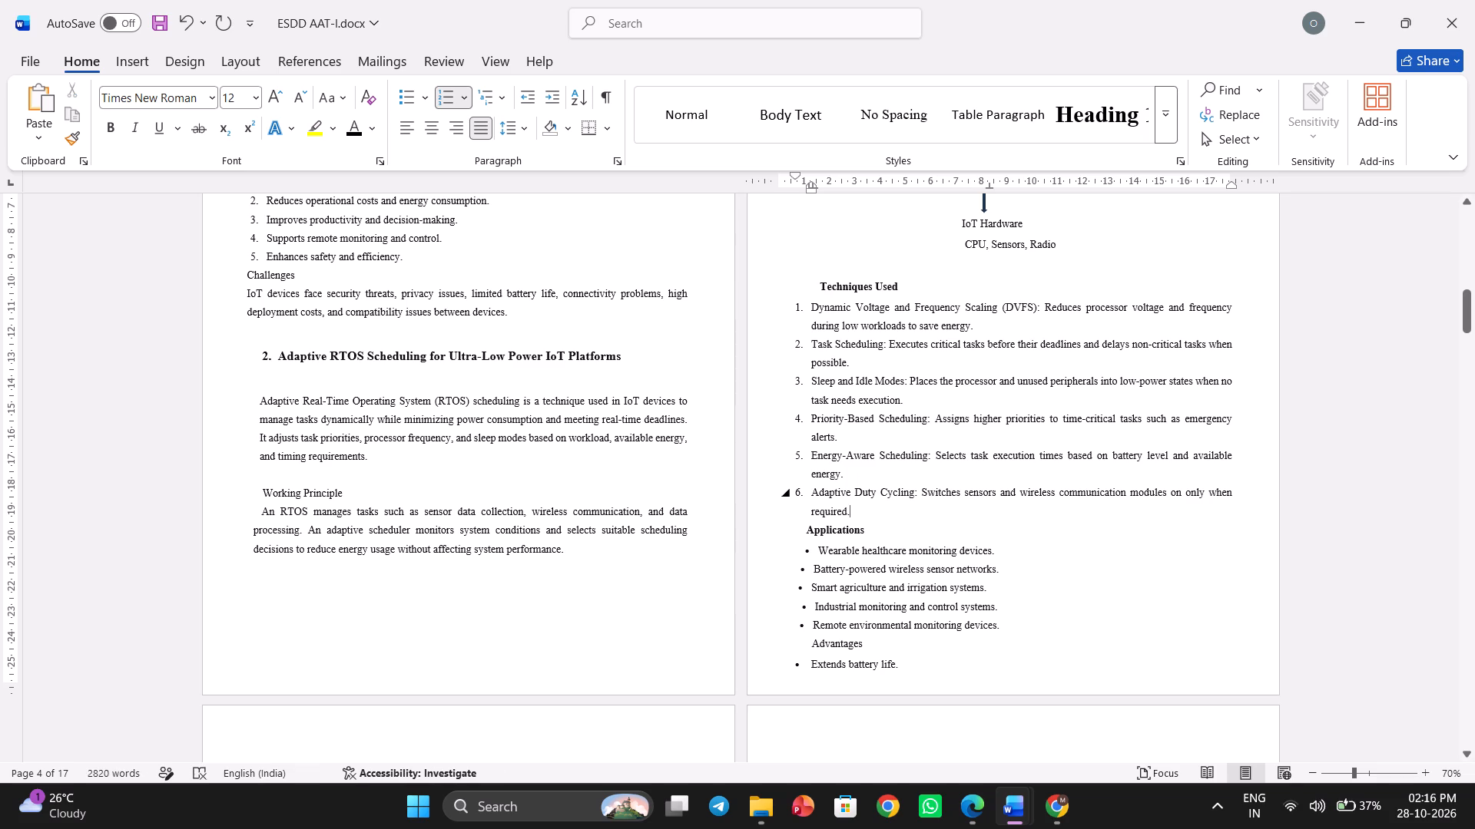
key("Return")
key("BackSpace")
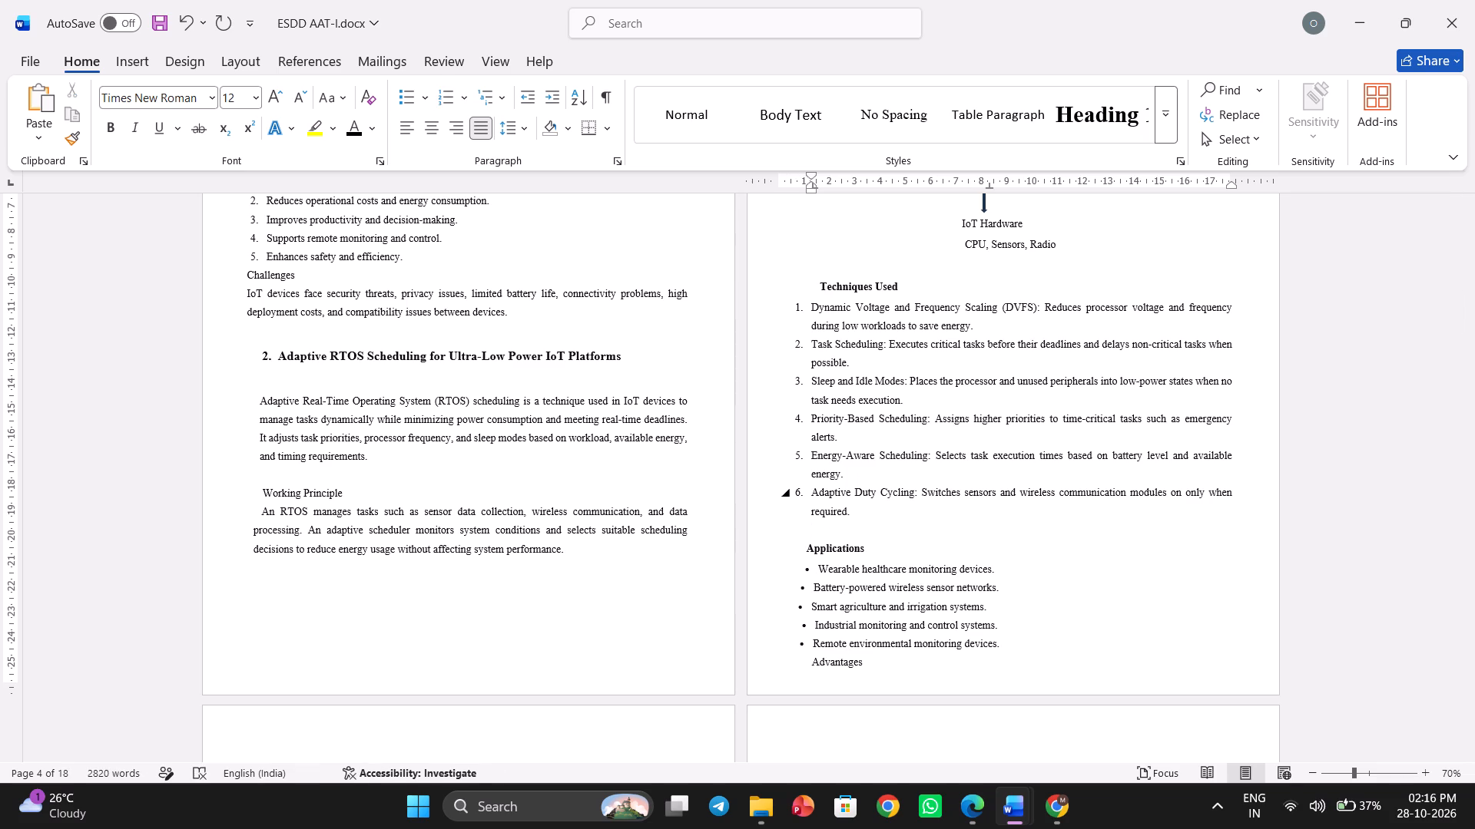
key("Return")
key("Return")
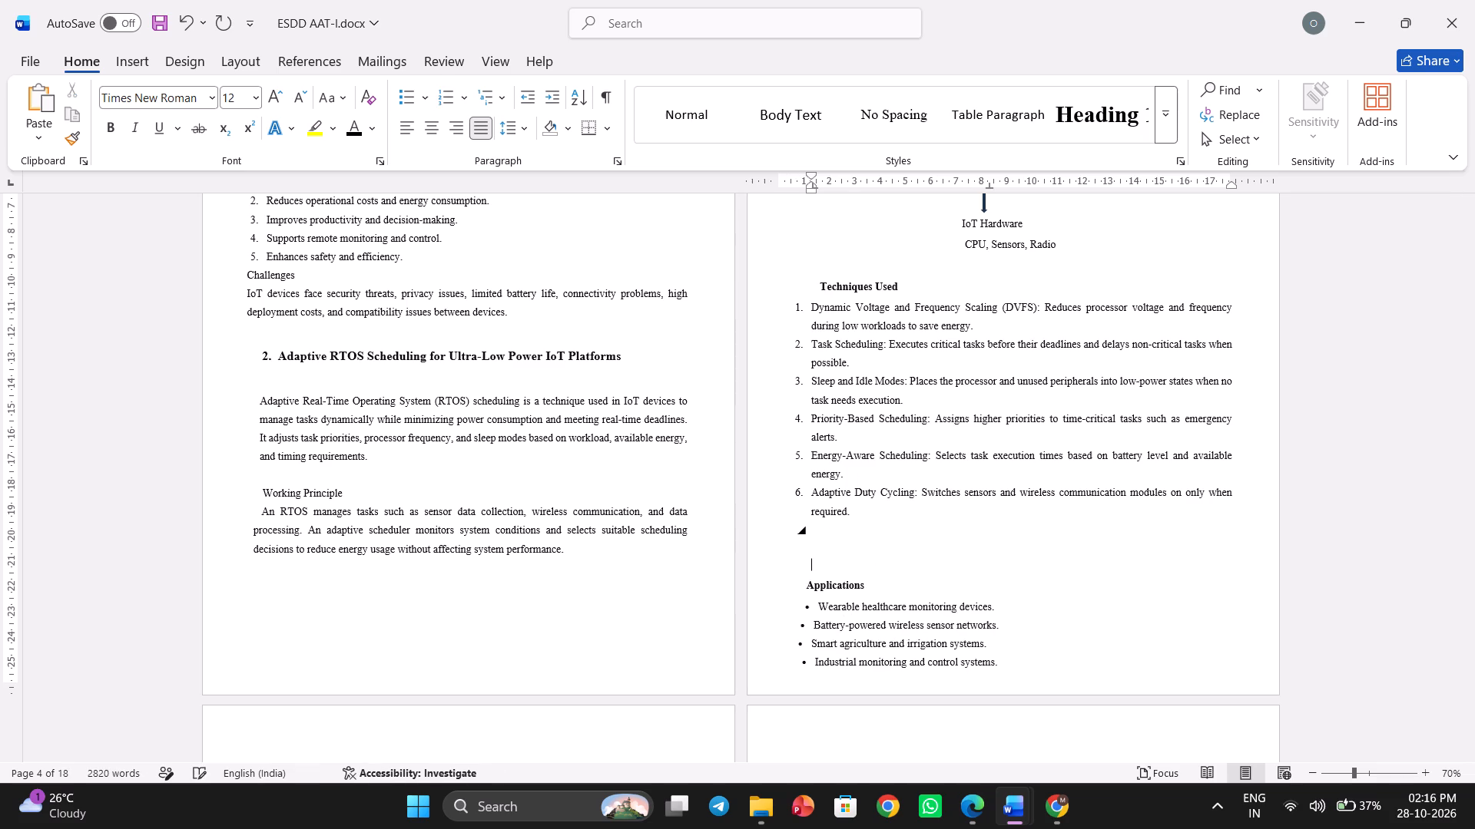
key("Return")
key("Return")
key("Return")
key("Return")
key("Return")
key("Return")
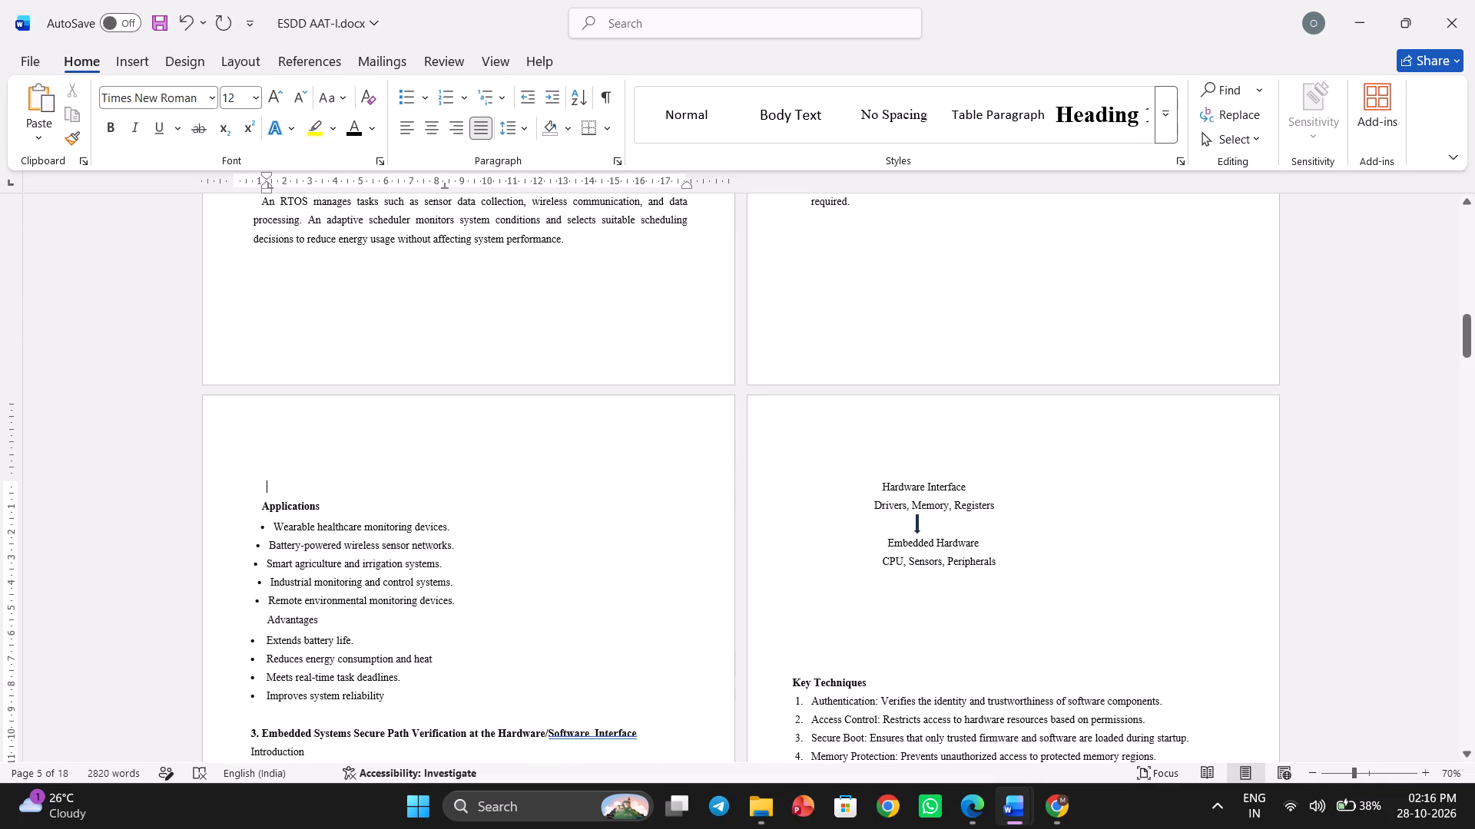
key("BackSpace")
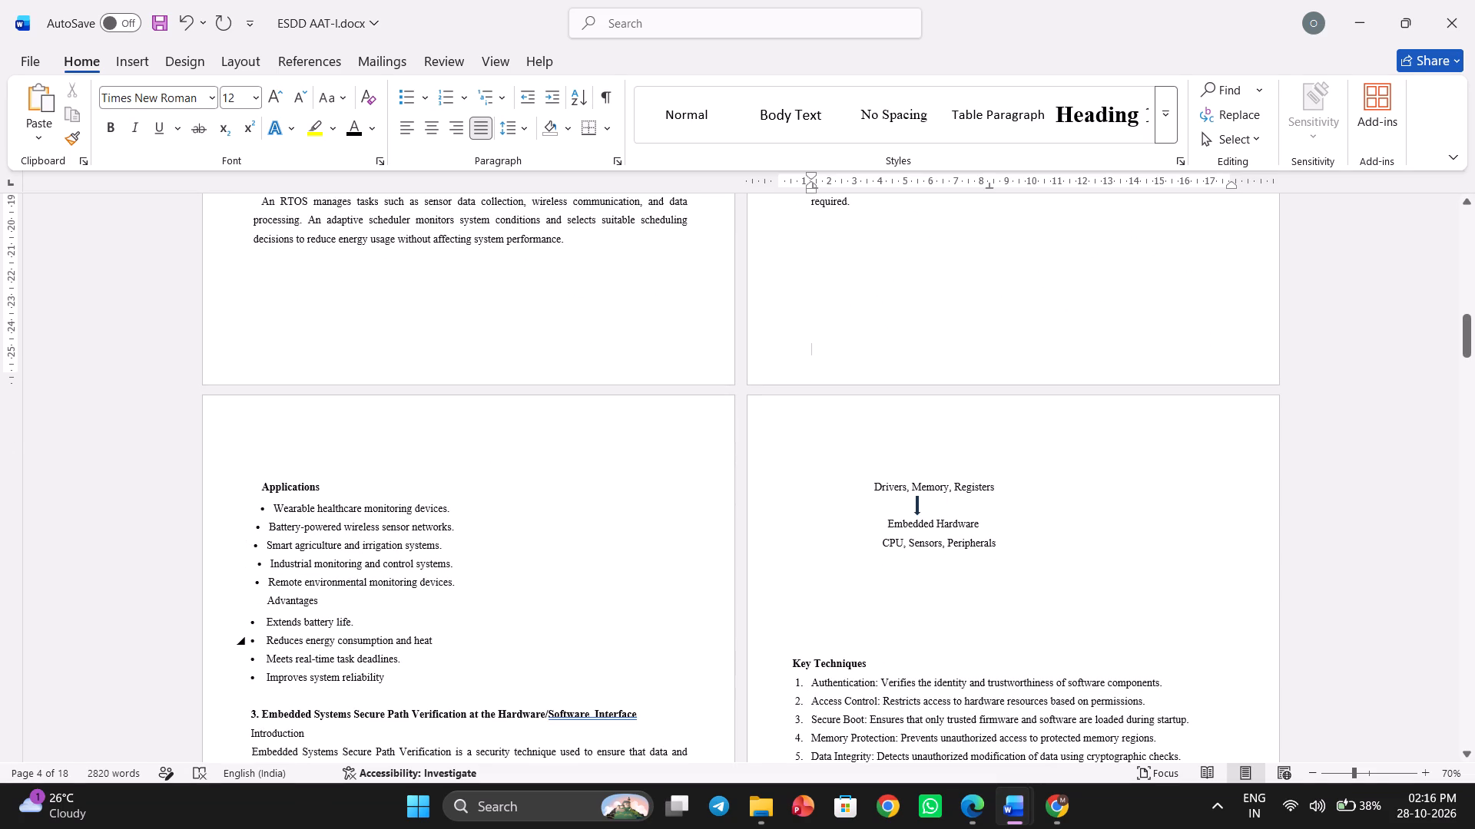
Justify section 2's Applications and Advantages headings and bullet lists and set their line spacing to 1.5.
left_click_drag(393, 674, 250, 480)
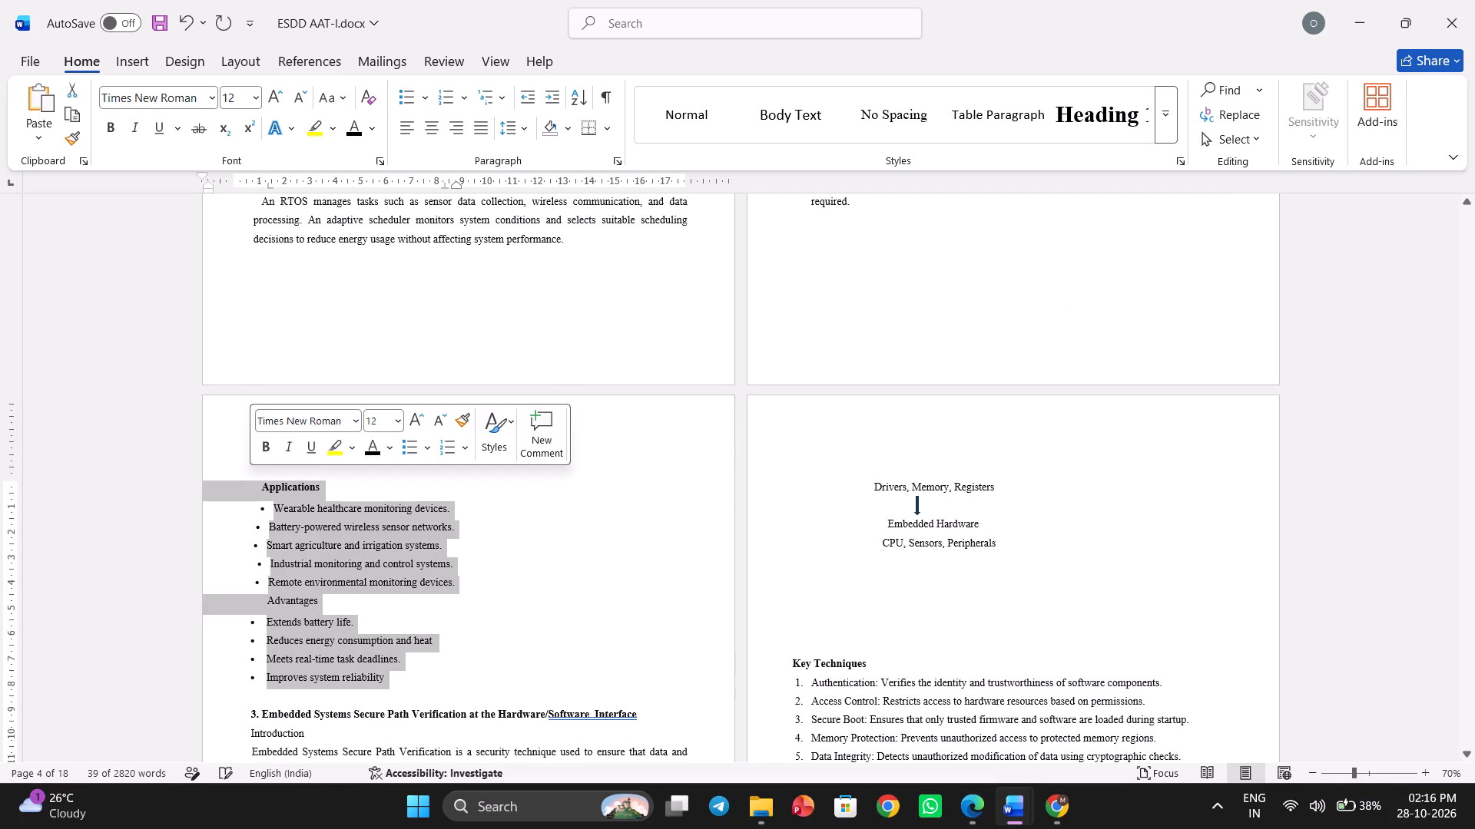
left_click(479, 129)
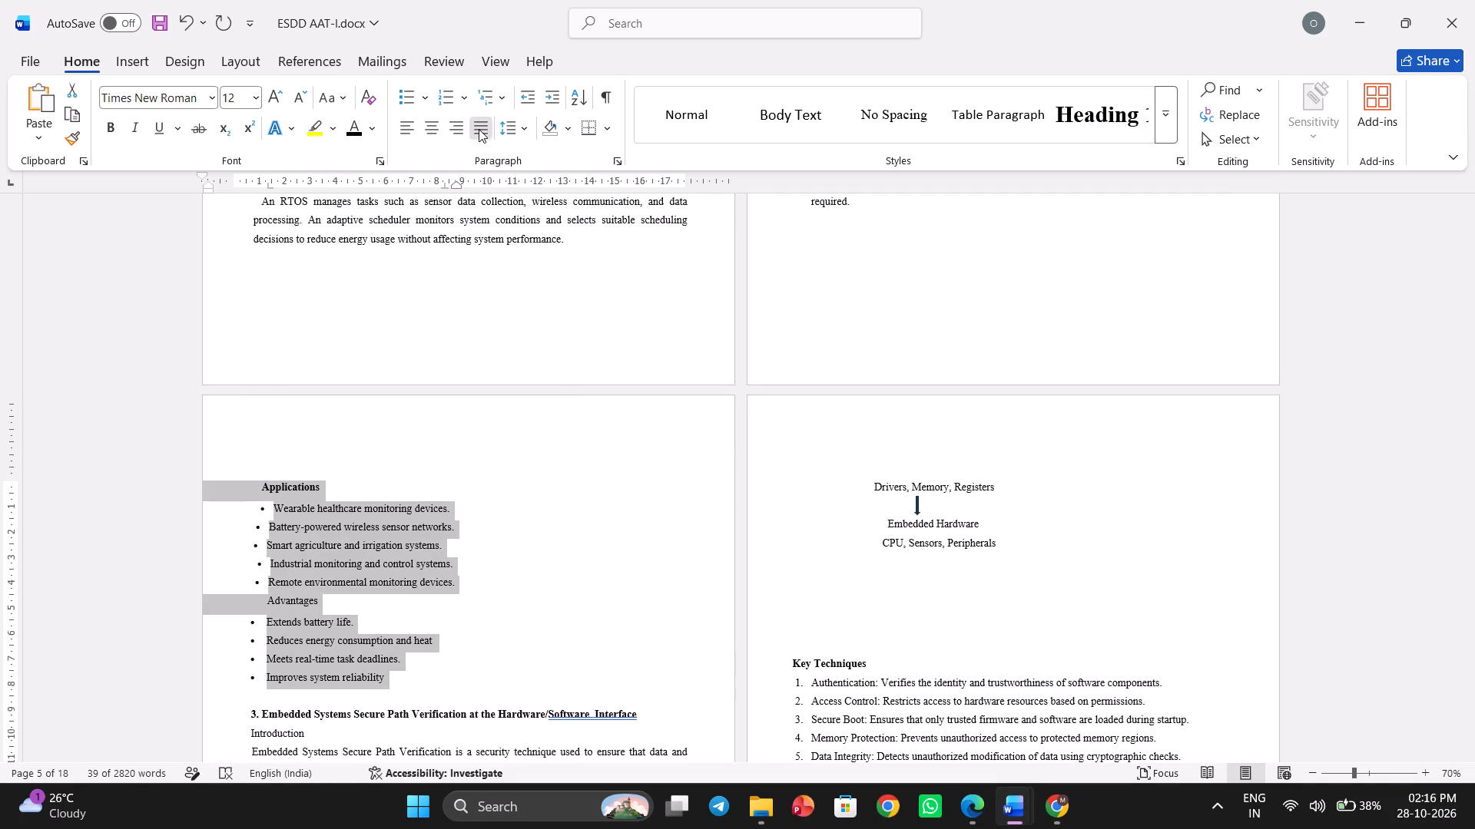
left_click(529, 124)
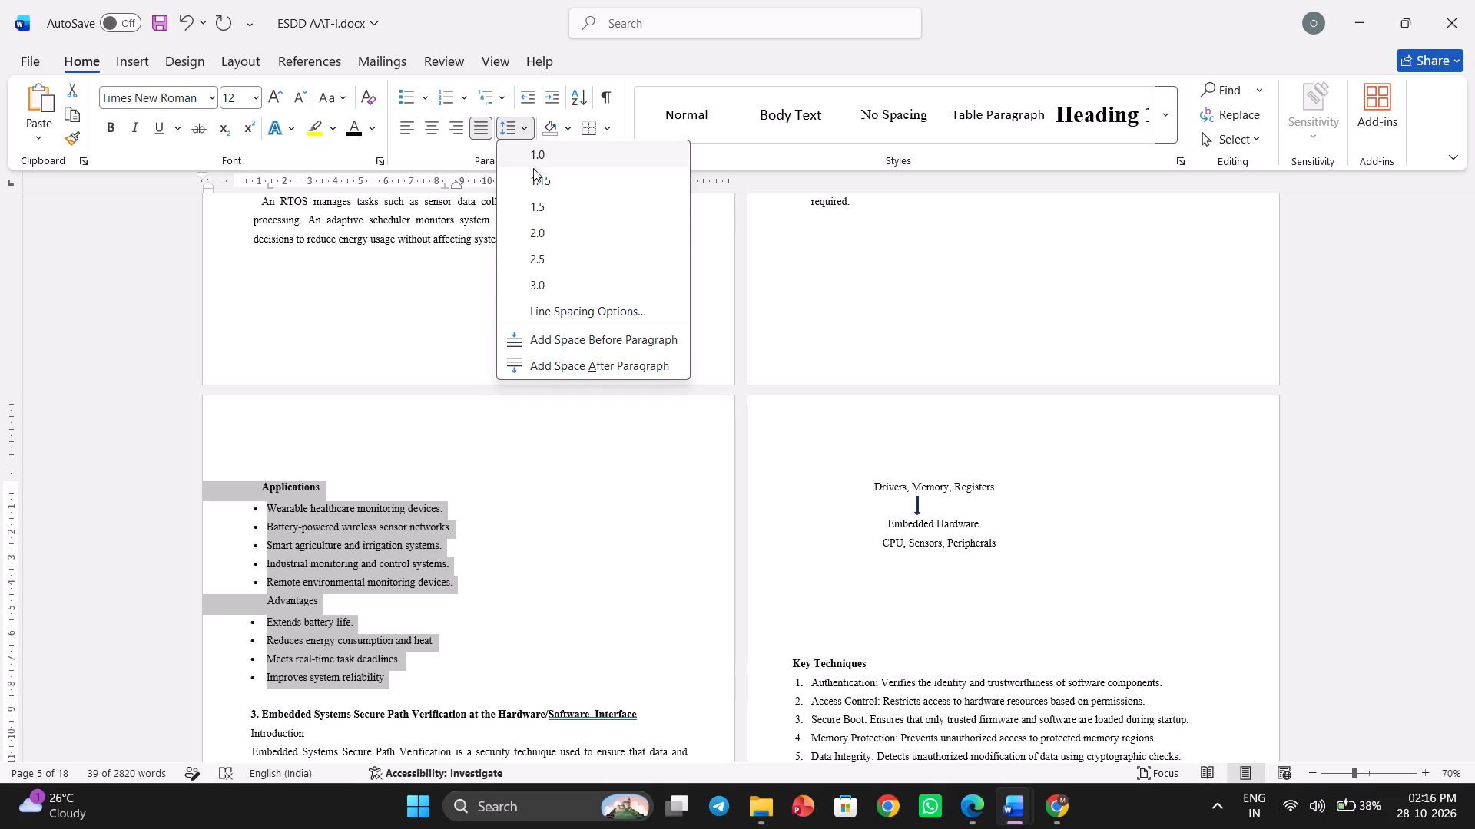
left_click(543, 205)
Apply 1.5 line spacing to the six numbered items under "Techniques Used".
scroll(589, 329, "up", 1)
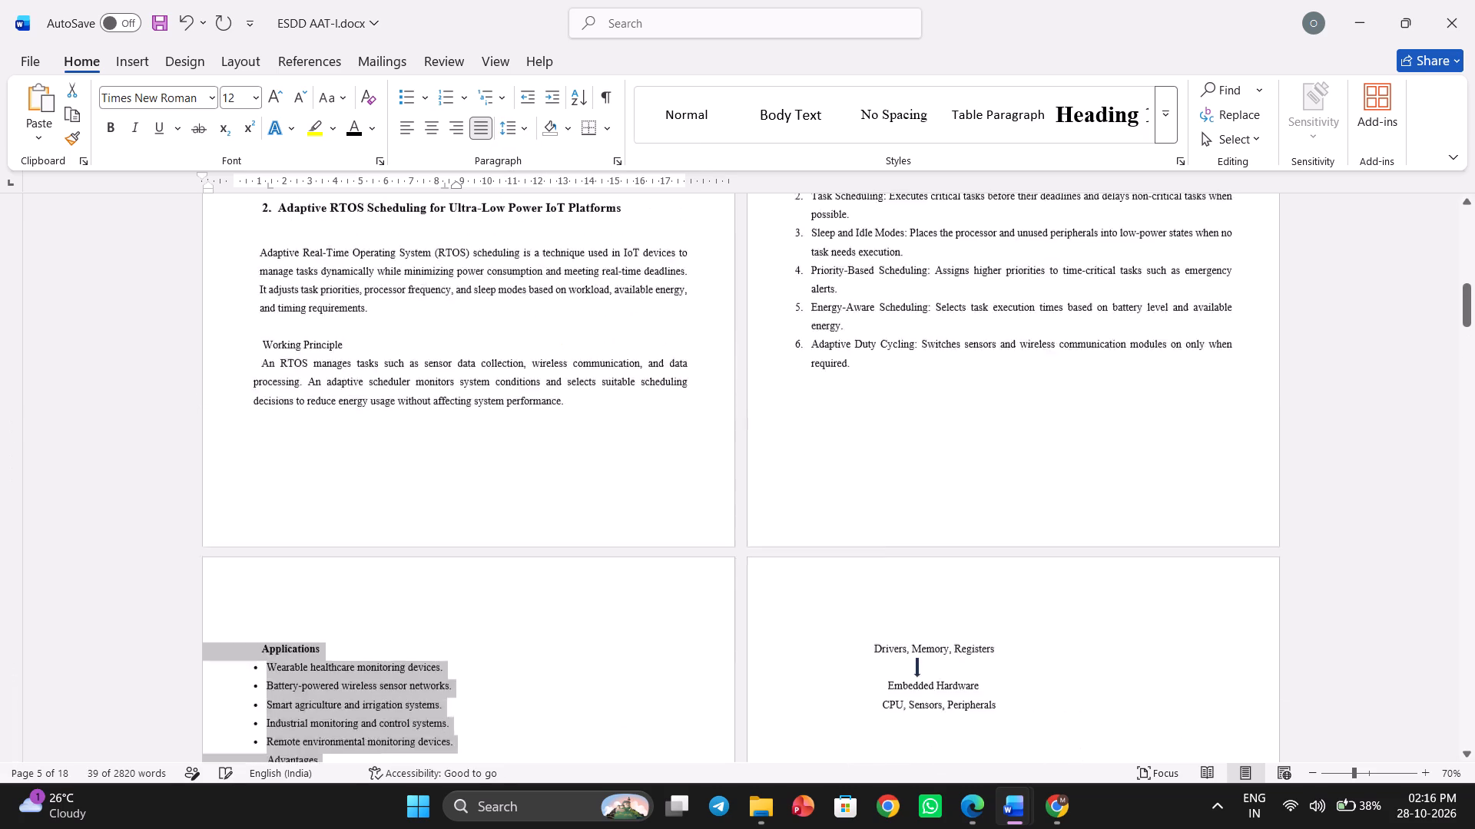
scroll(589, 329, "up", 1)
left_click_drag(950, 711, 817, 454)
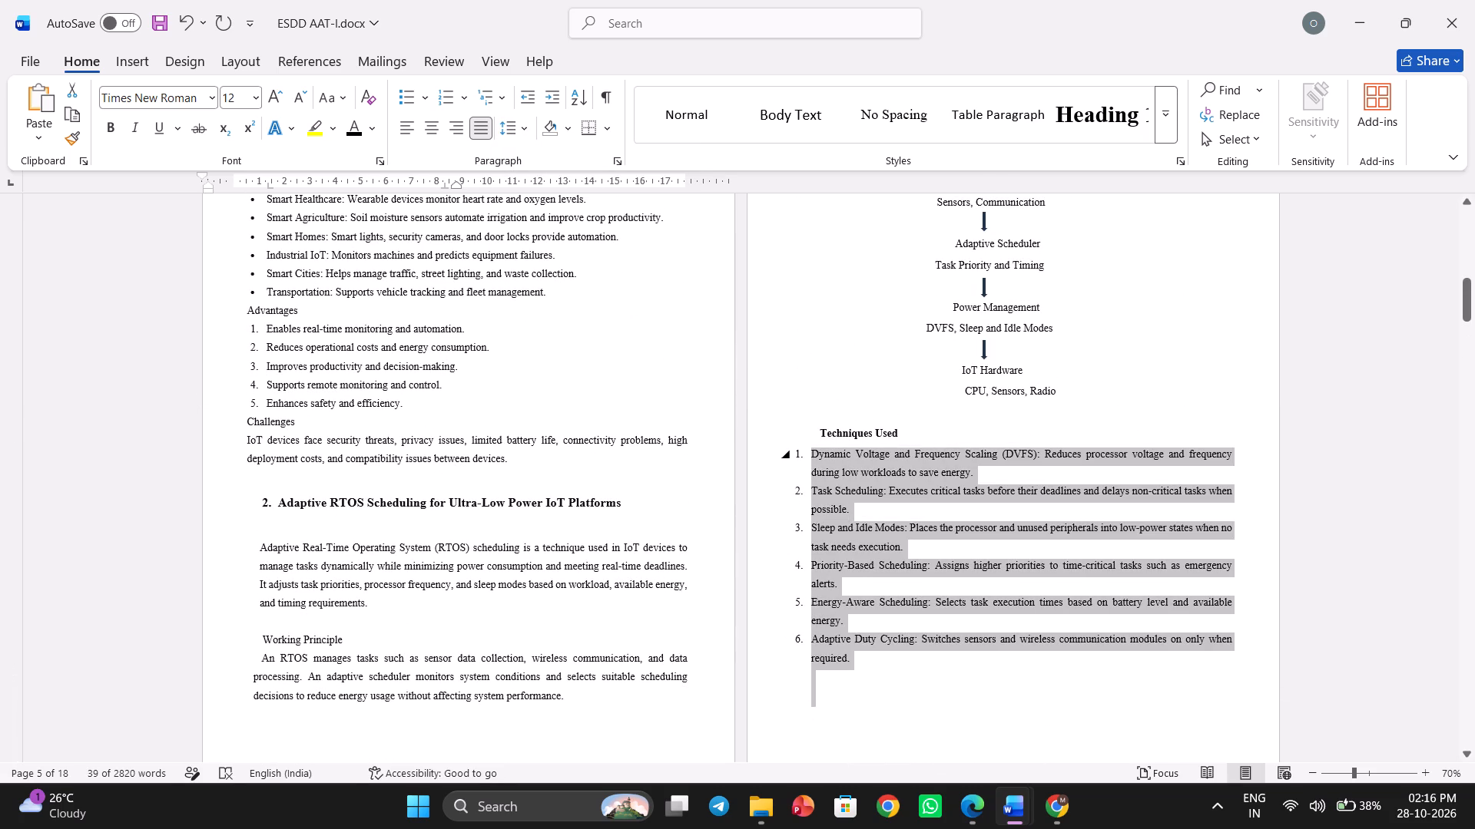
left_click_drag(817, 454, 810, 453)
left_click(509, 123)
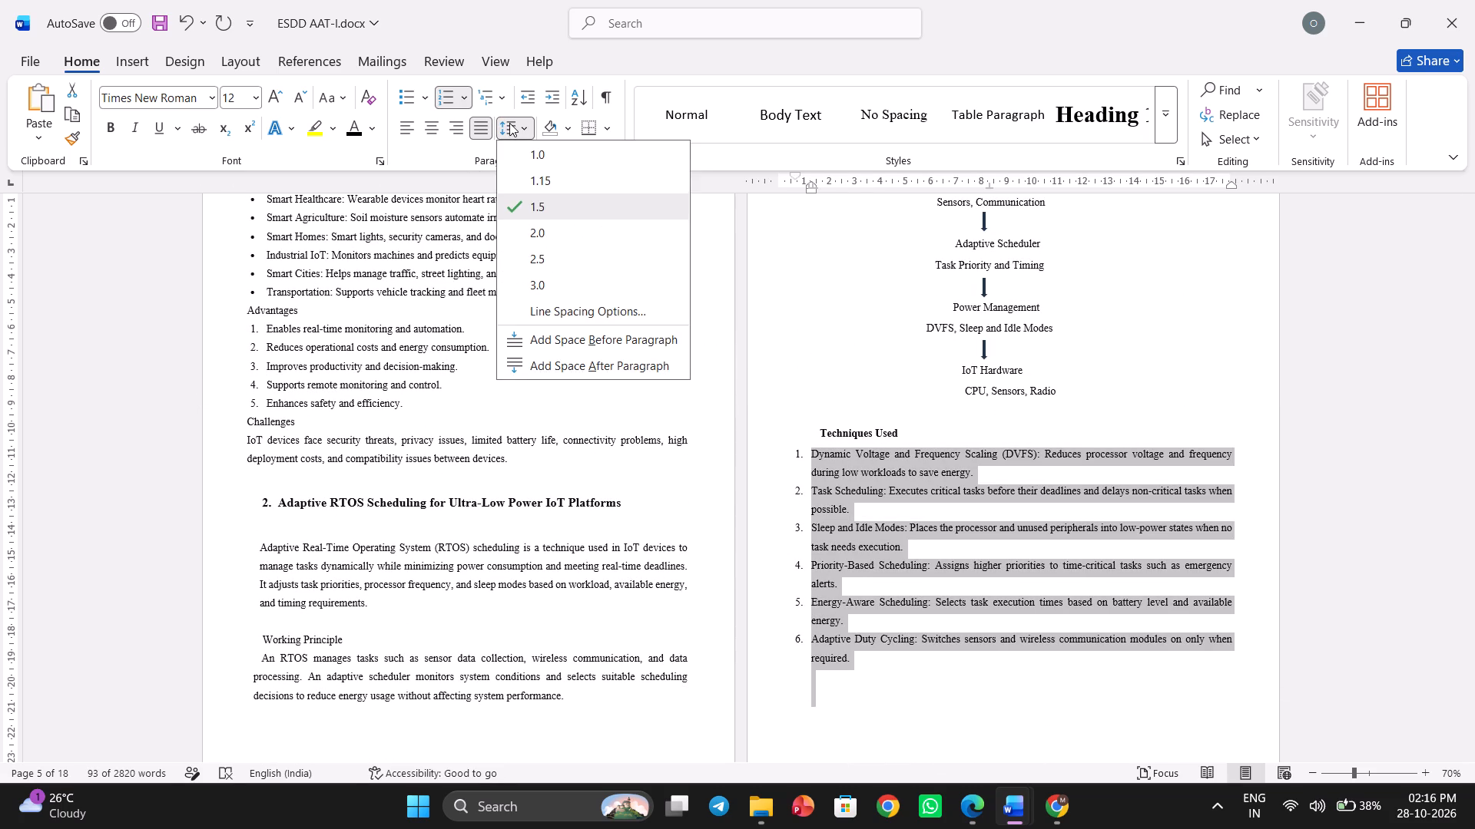
left_click(546, 213)
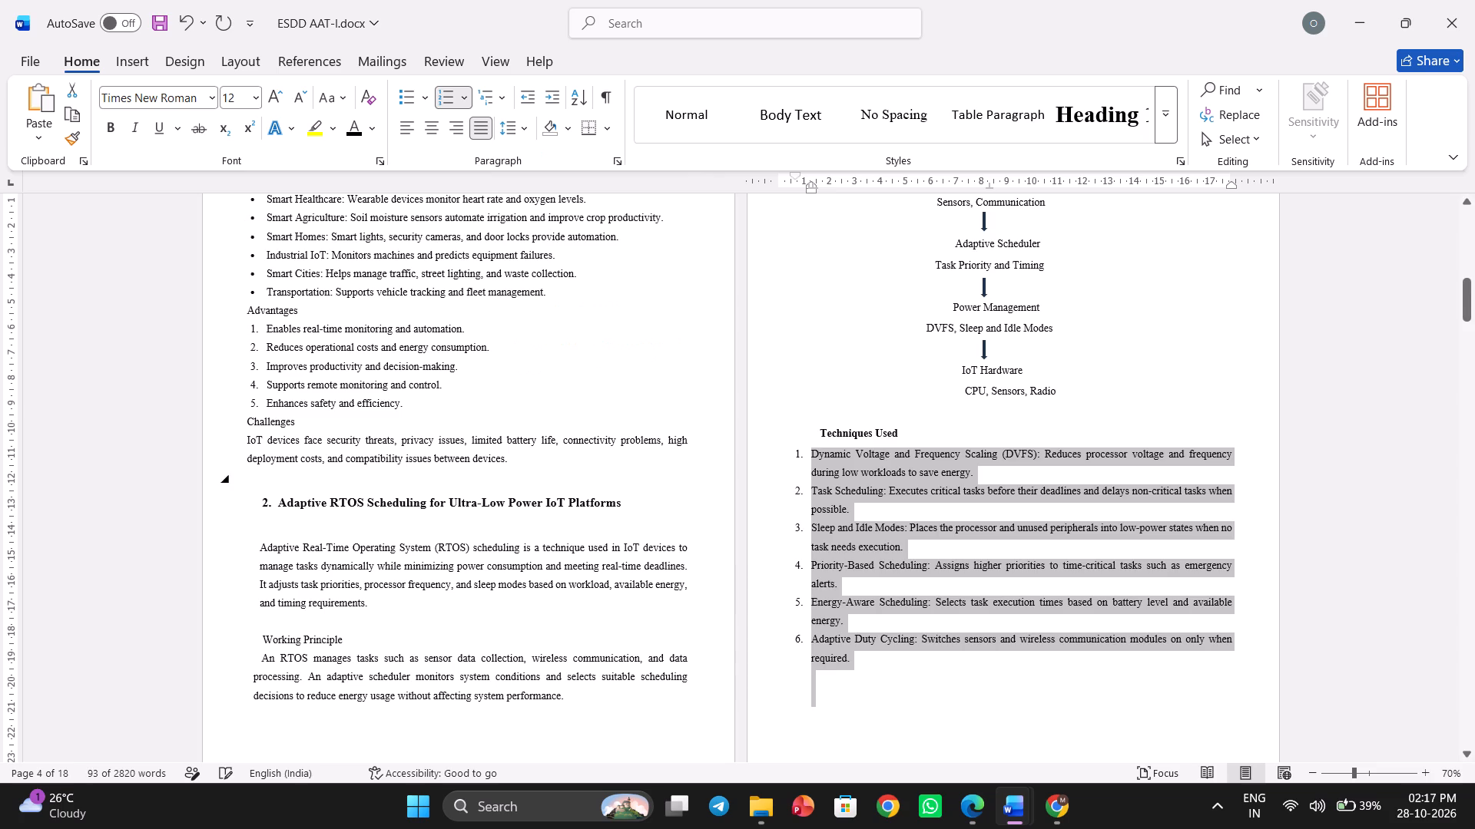
scroll(648, 517, "down", 1)
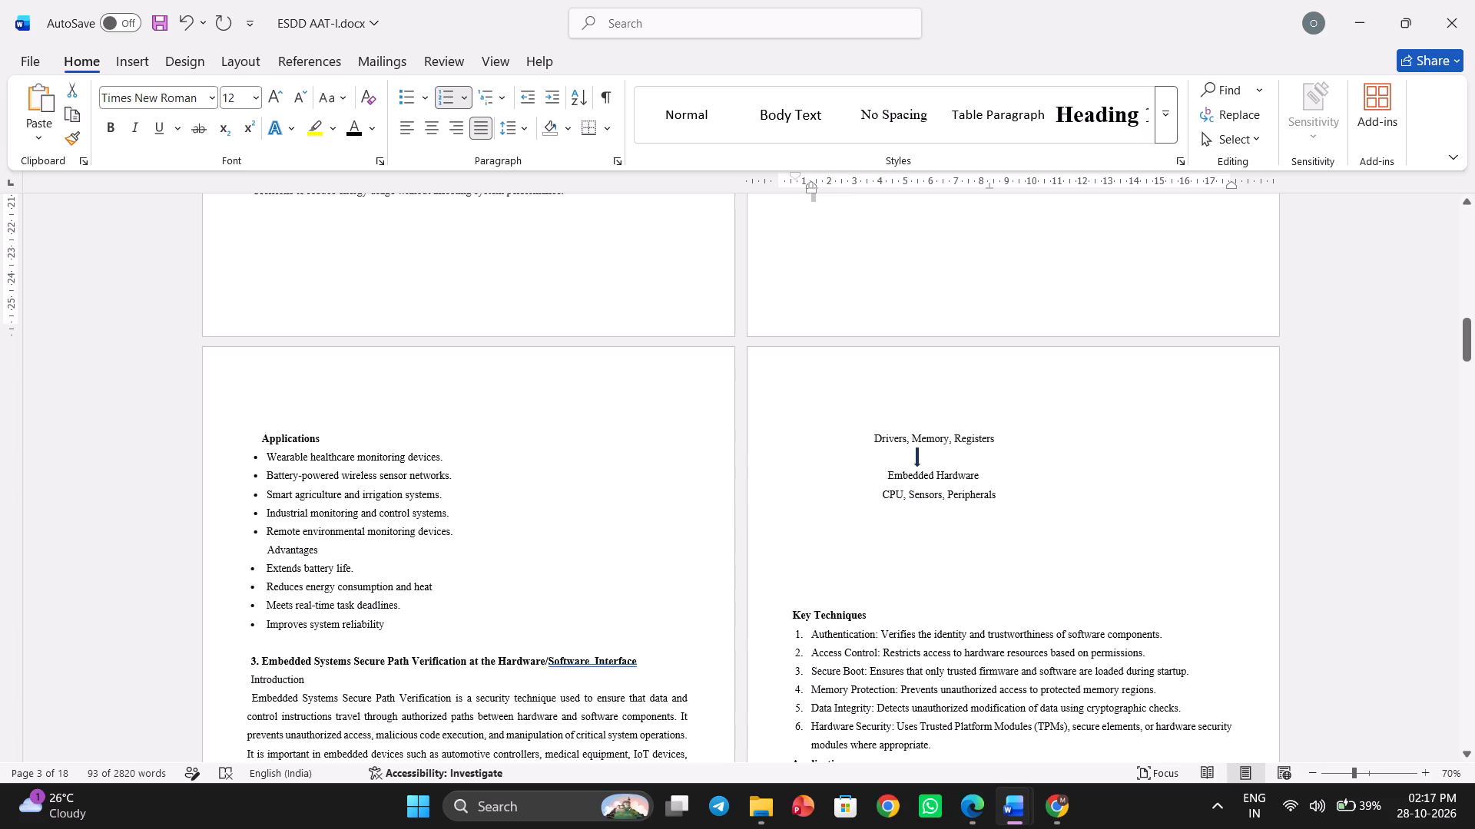
Increase the section 3 heading "Embedded Systems Secure Path Verification at the Hardware/Software Interface" to size 14.
left_click_drag(648, 660, 237, 654)
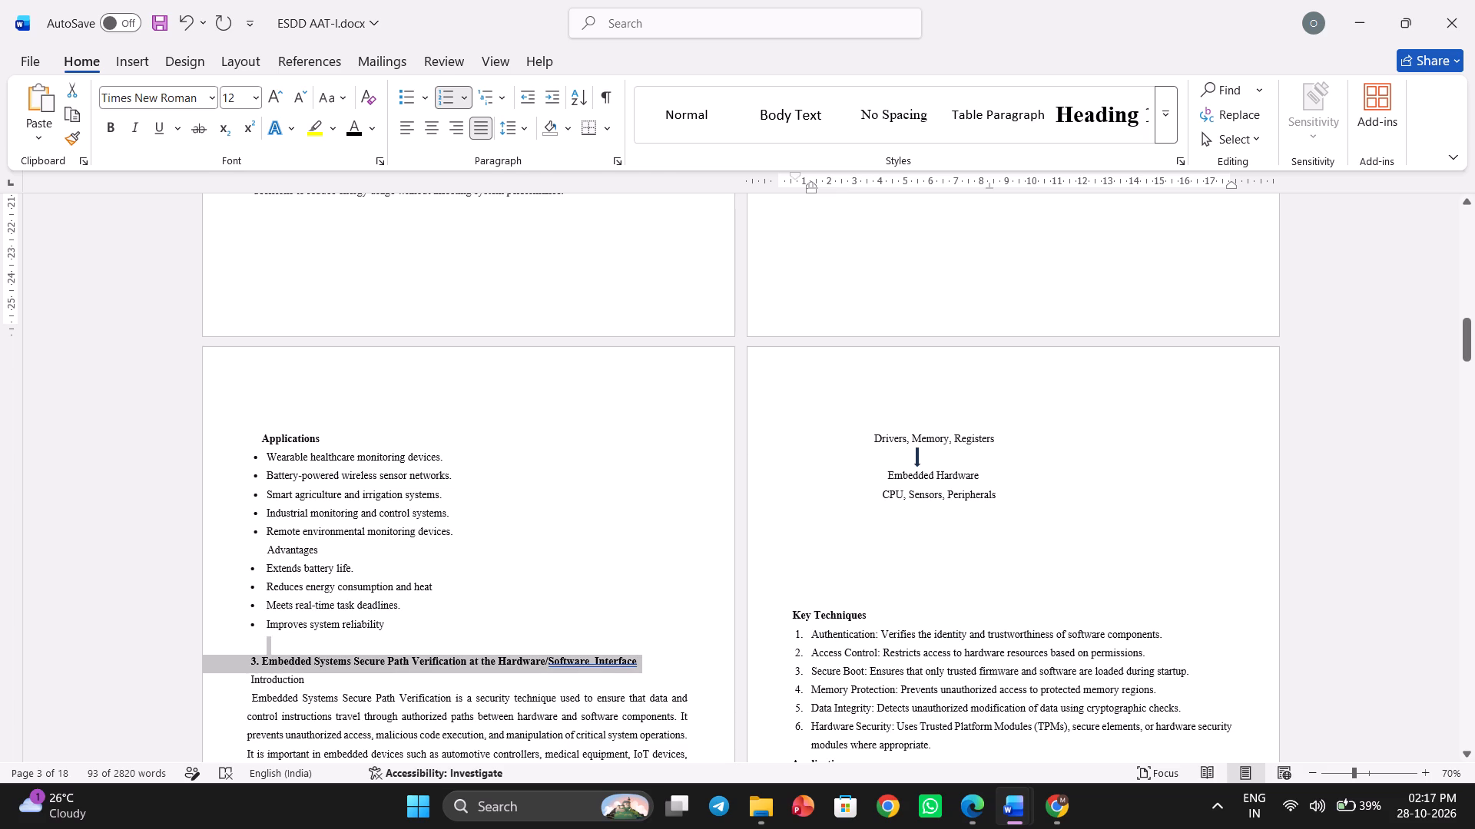
left_click_drag(237, 654, 240, 653)
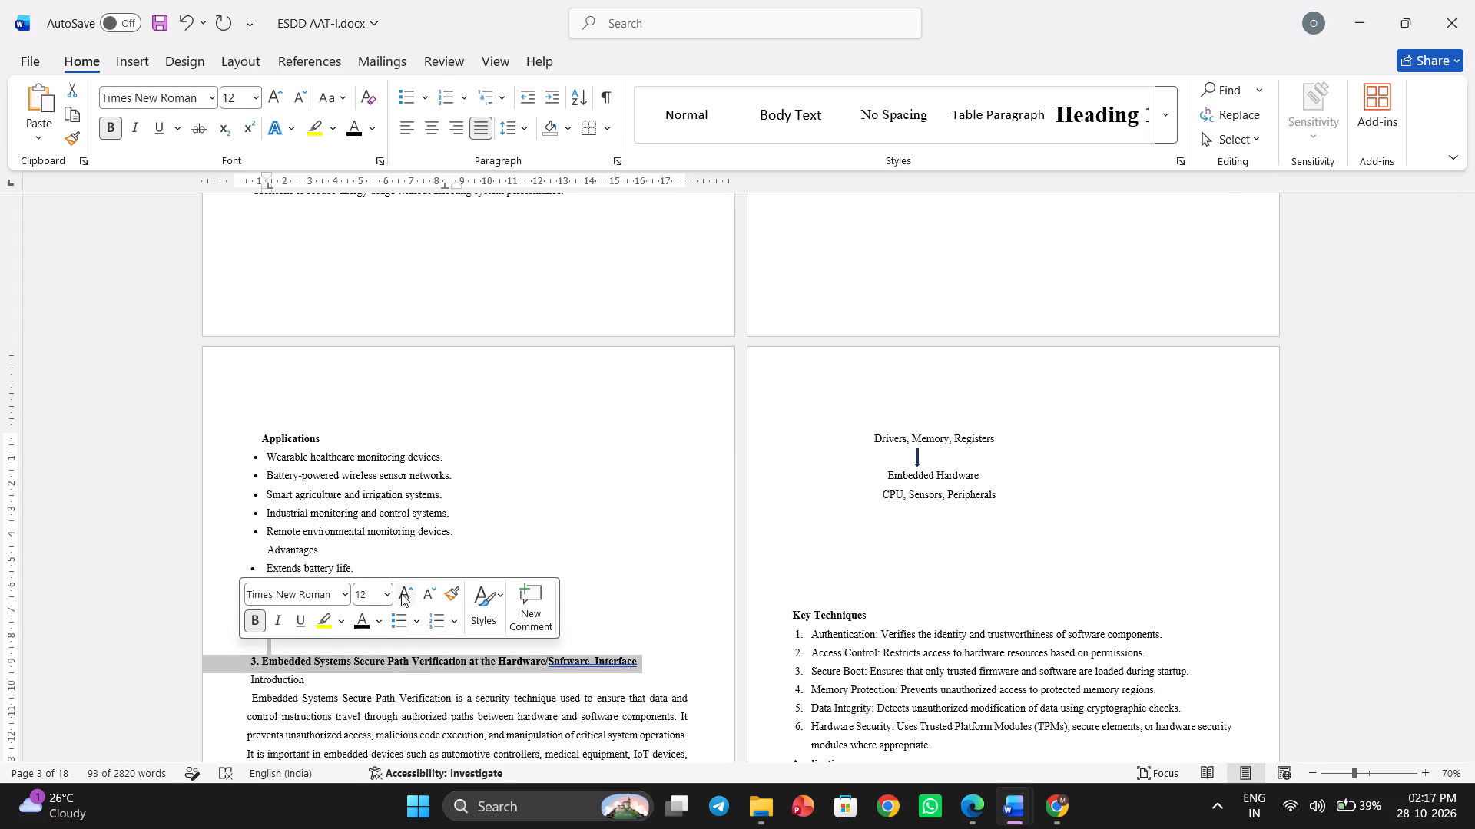
left_click(401, 593)
left_click(348, 681)
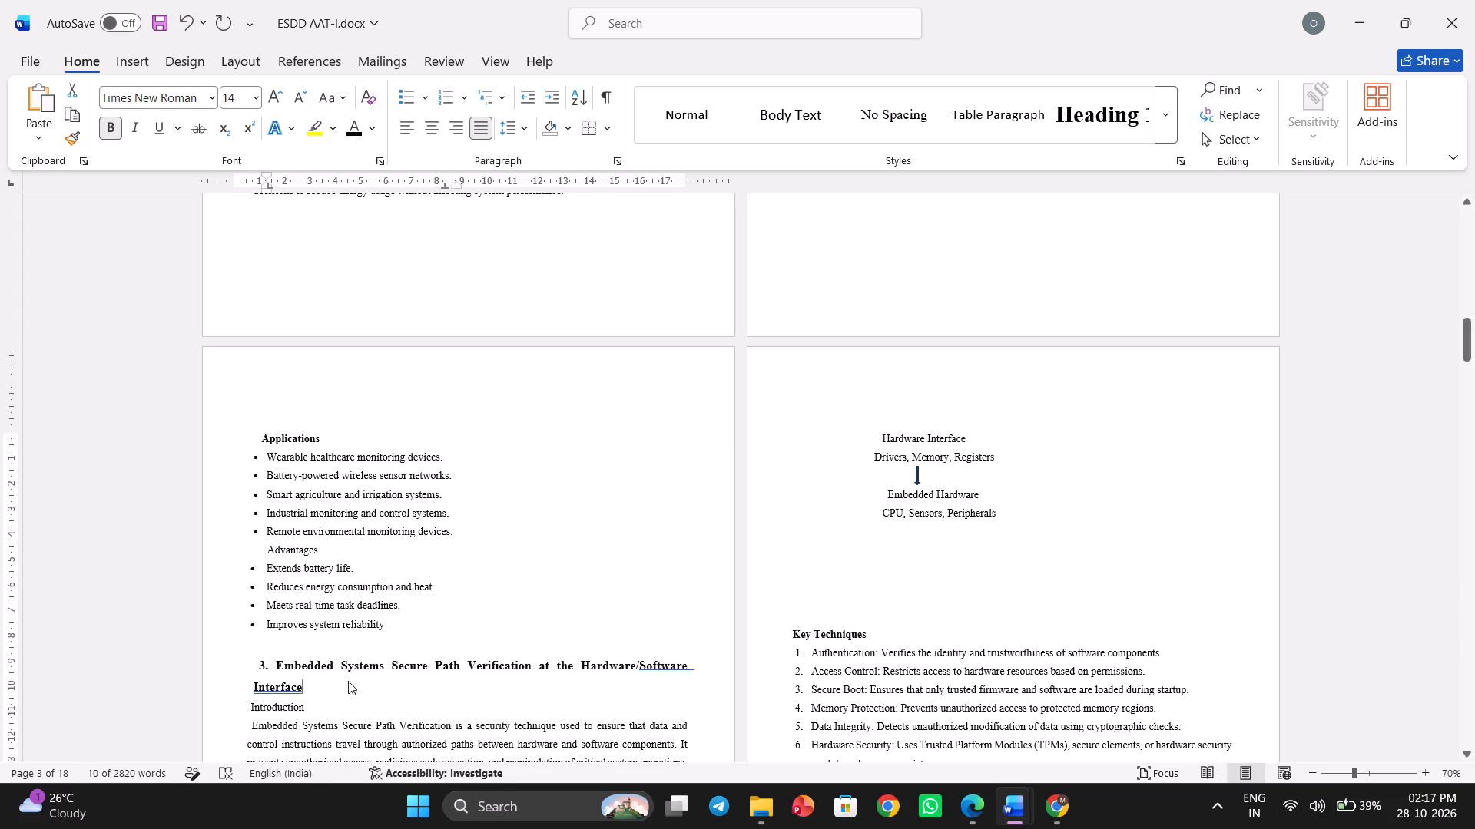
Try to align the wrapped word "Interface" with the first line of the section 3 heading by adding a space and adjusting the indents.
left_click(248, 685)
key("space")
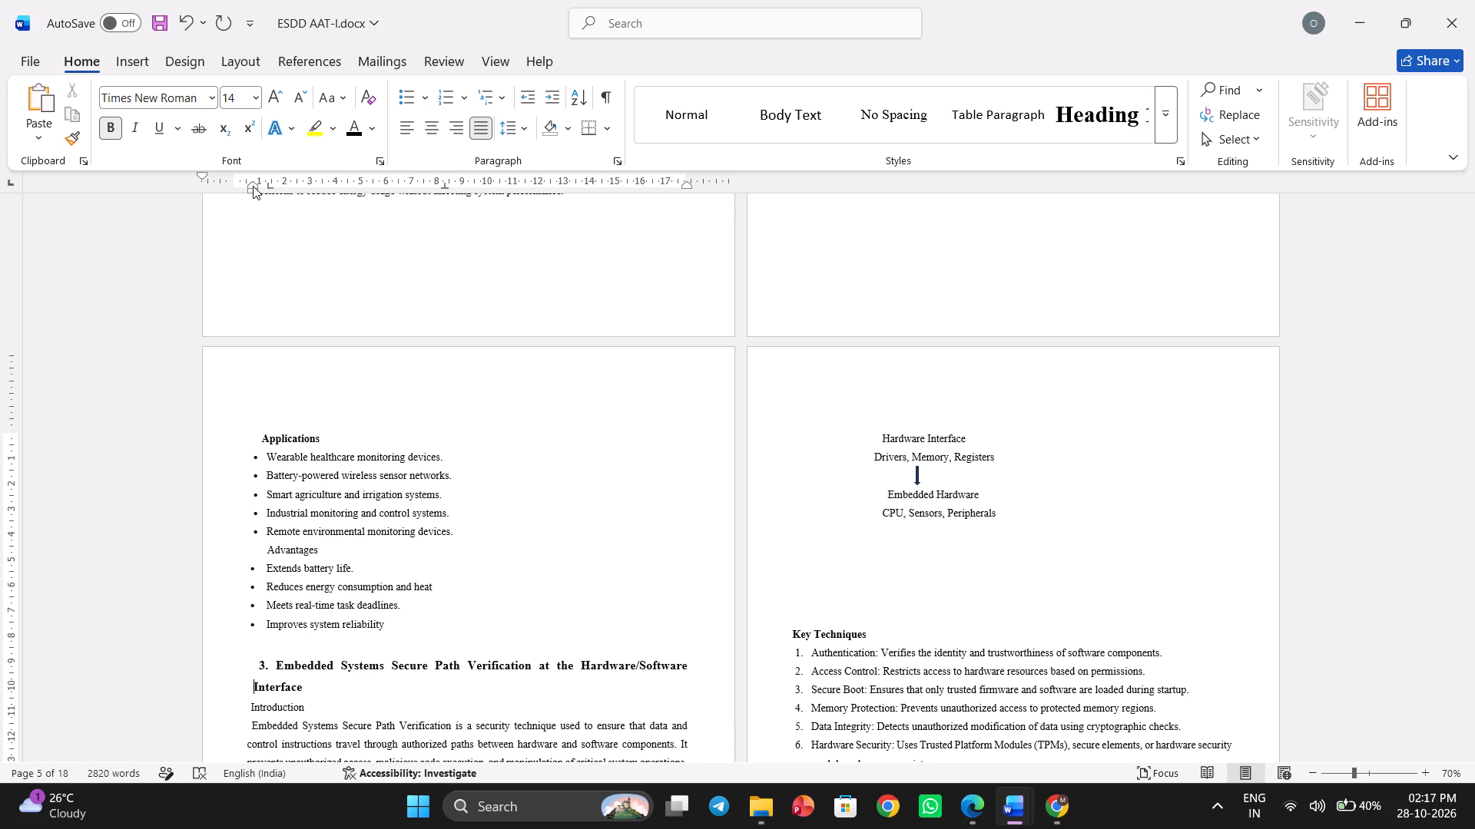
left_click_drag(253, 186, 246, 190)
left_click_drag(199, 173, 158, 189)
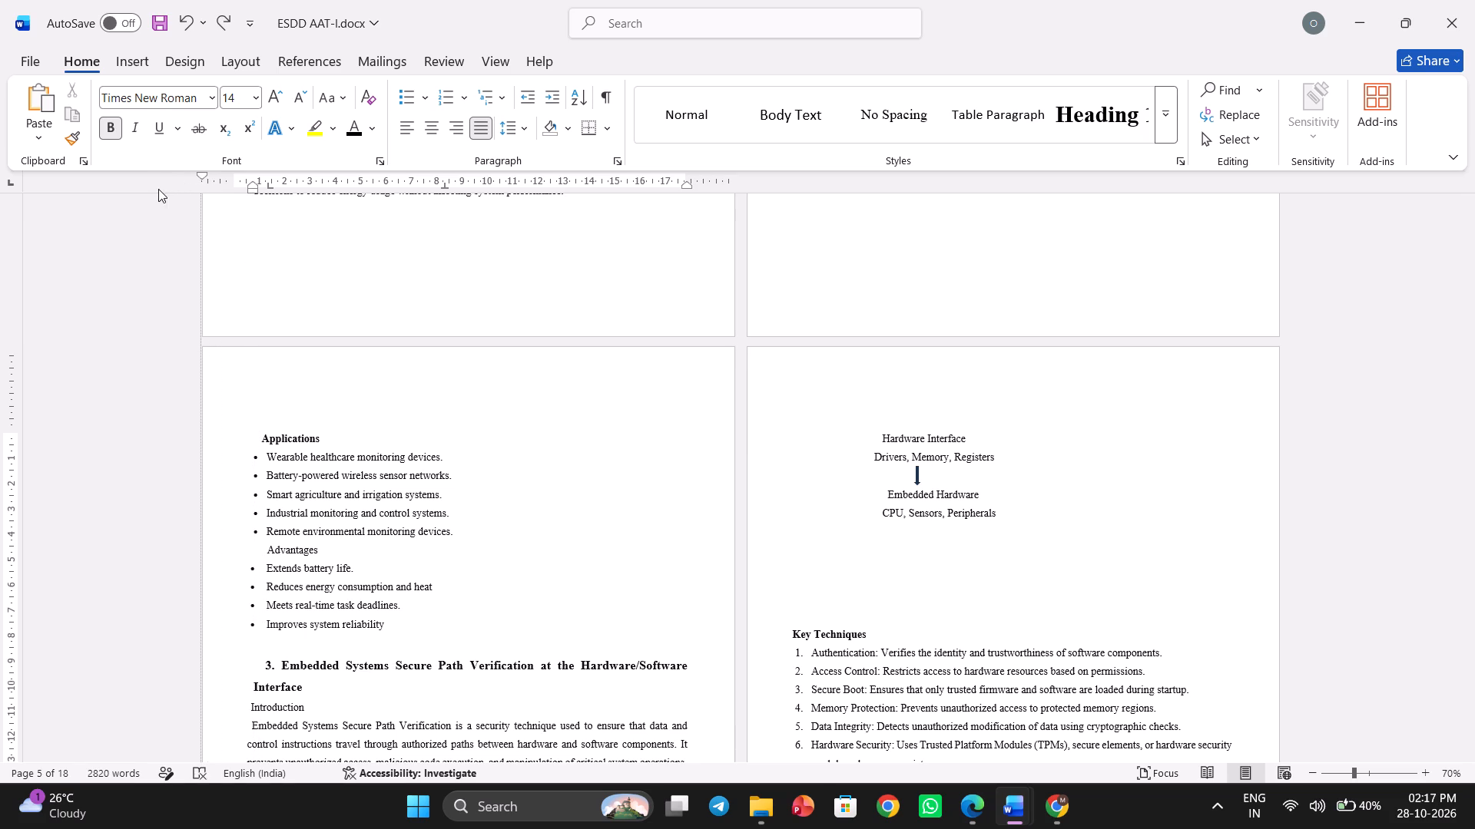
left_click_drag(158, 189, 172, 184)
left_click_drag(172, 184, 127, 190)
Delete the "Introduction" label under the section 3 heading, leaving its line blank.
scroll(300, 430, "down", 1)
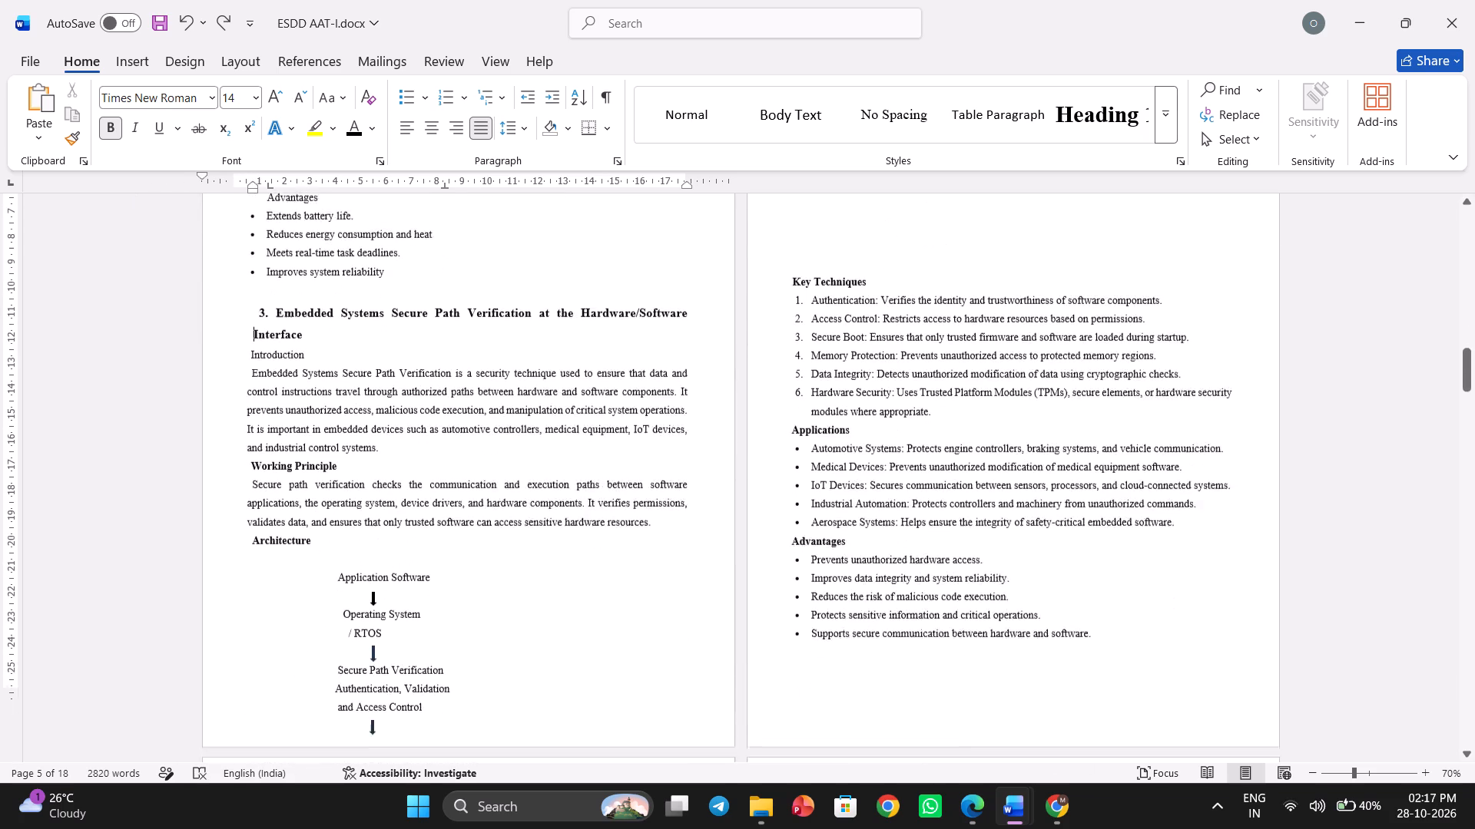
scroll(300, 430, "down", 1)
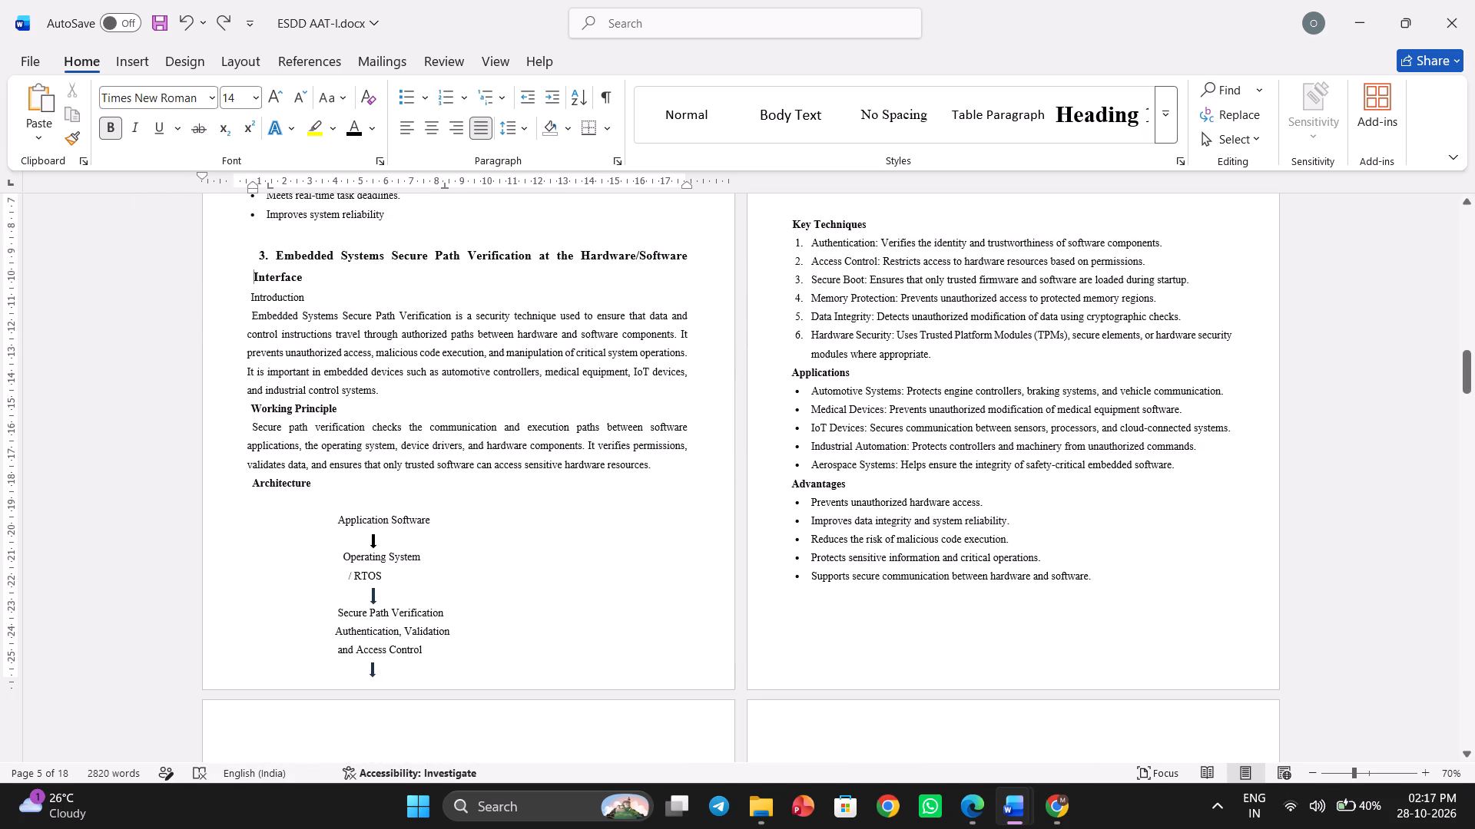
left_click_drag(306, 299, 250, 297)
key("BackSpace")
Apply 1.5 line spacing to section 3's text from below the section heading through the "Architecture" heading.
left_click_drag(250, 297, 379, 478)
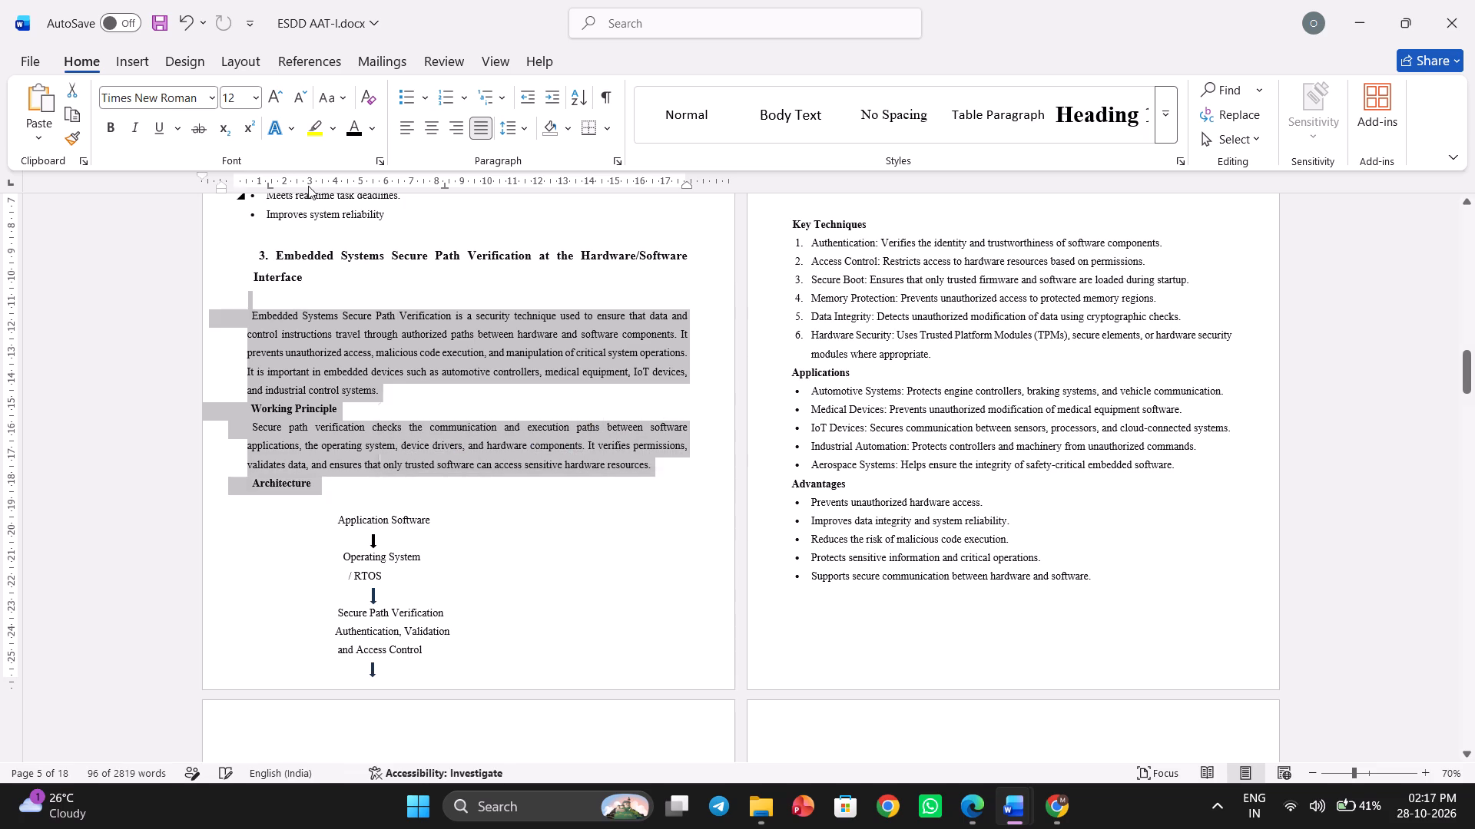
left_click(519, 130)
left_click(541, 203)
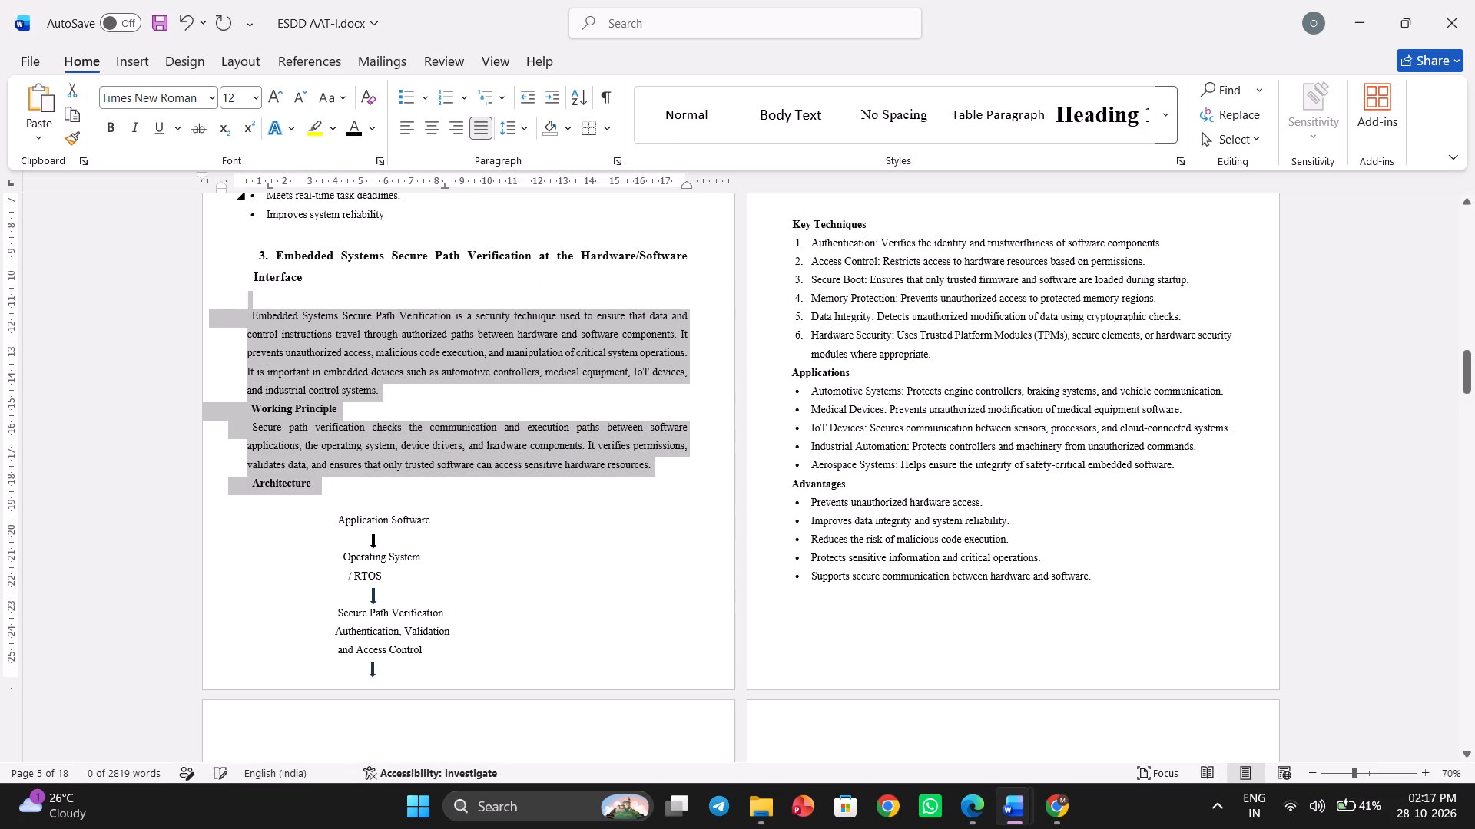
left_click(414, 542)
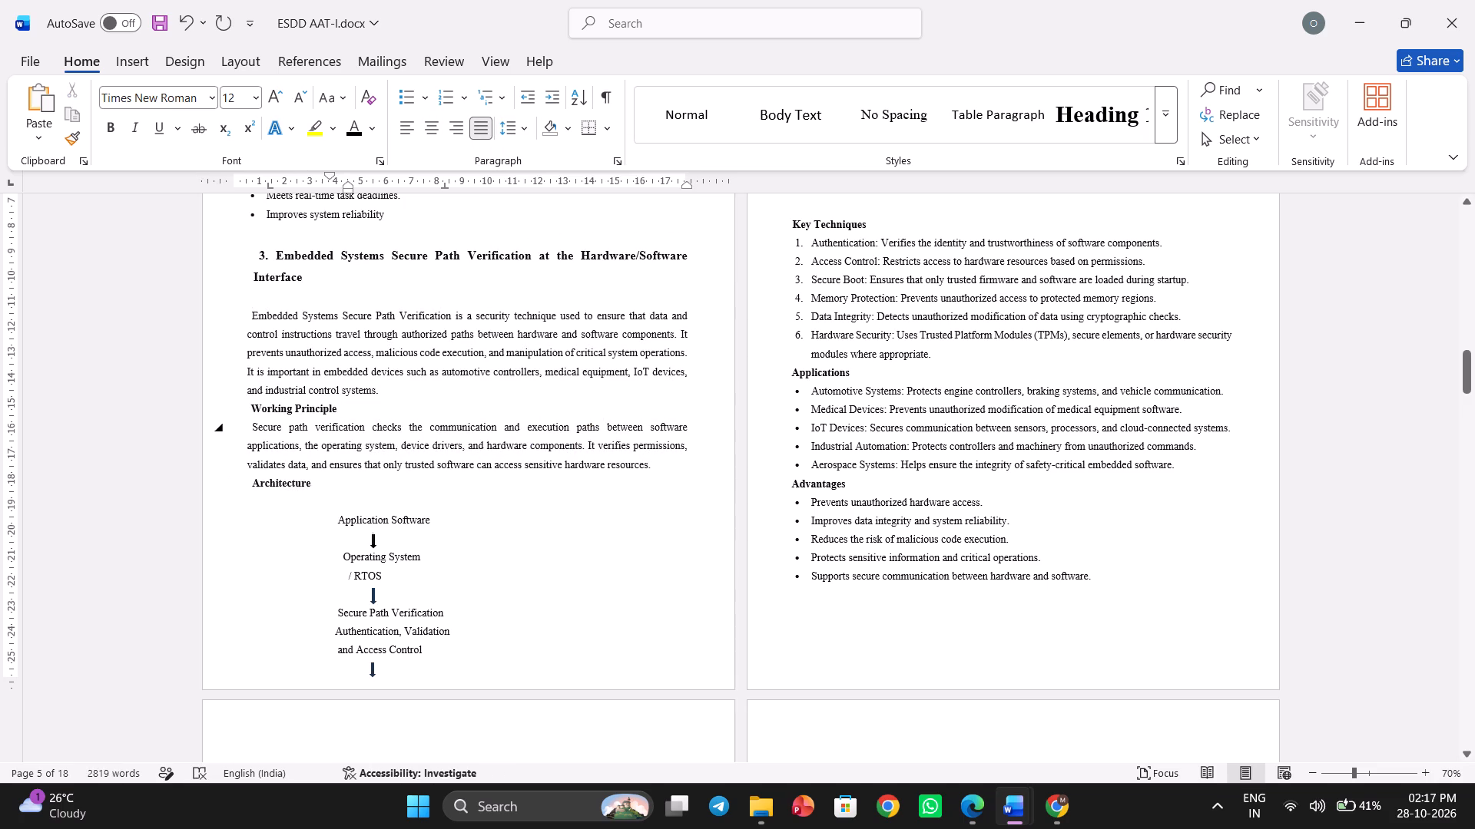
Insert blank lines after section 3's Working Principle paragraph so the "Architecture" heading starts on the next page.
left_click(668, 471)
key("Return")
key("Return")
key("Return")
key("Return")
key("Return")
key("Return")
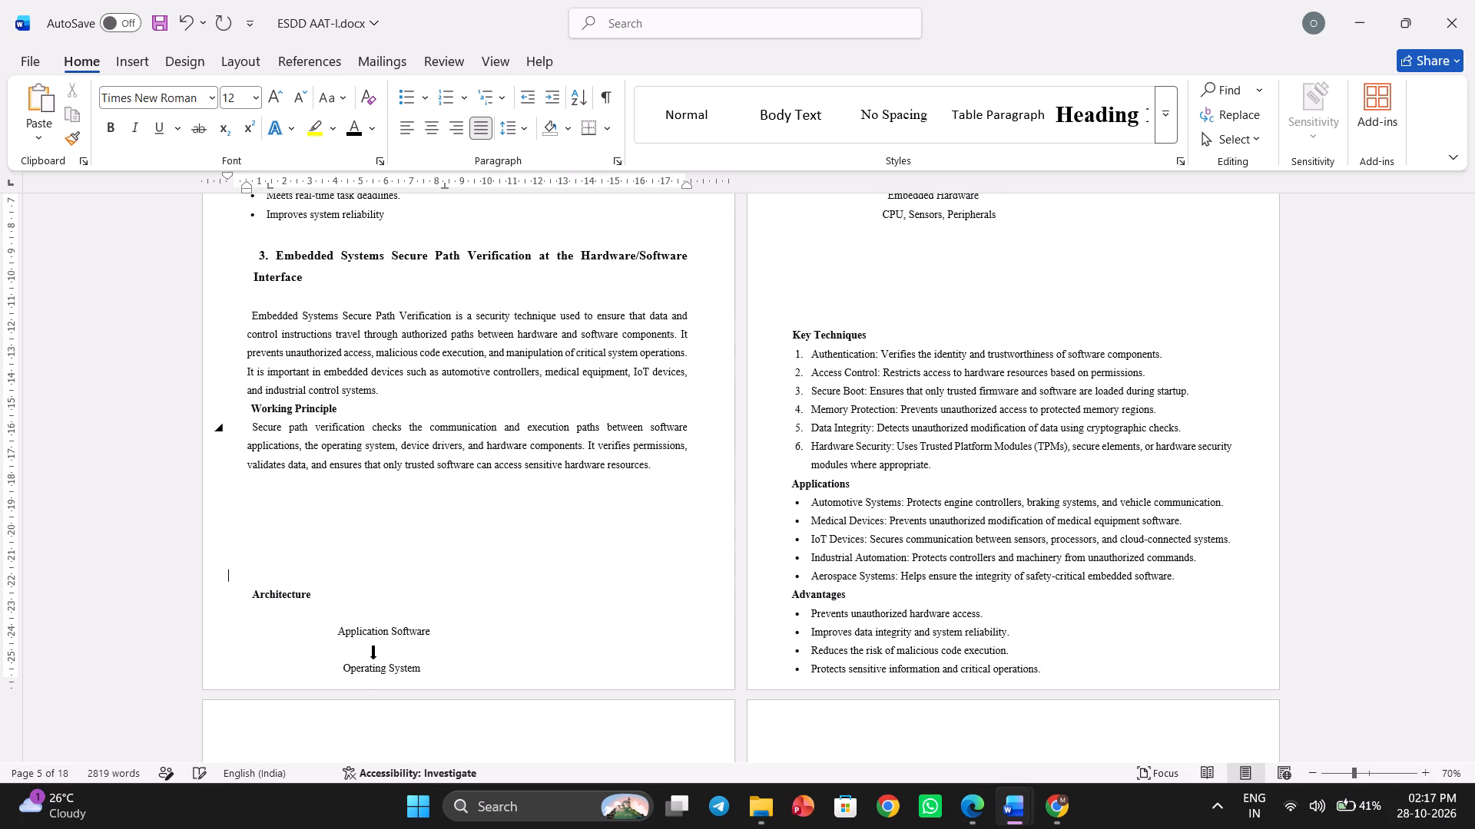
key("Return")
key("Return")
key("Return")
key("Return")
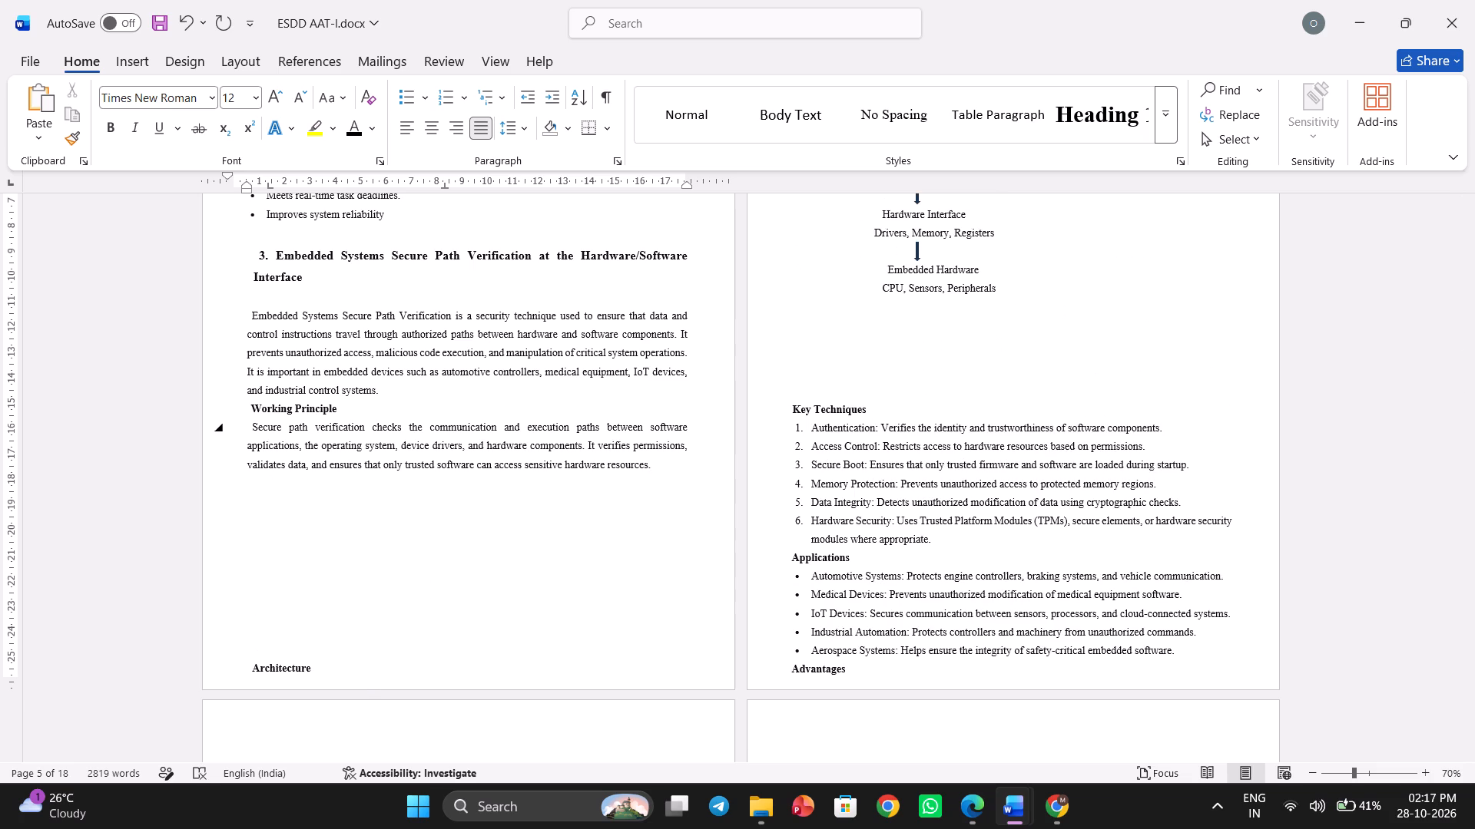
key("Return")
Indent section 3's "Architecture" heading and diagram labels slightly further and set their line spacing to 1.5.
scroll(1117, 414, "up", 1)
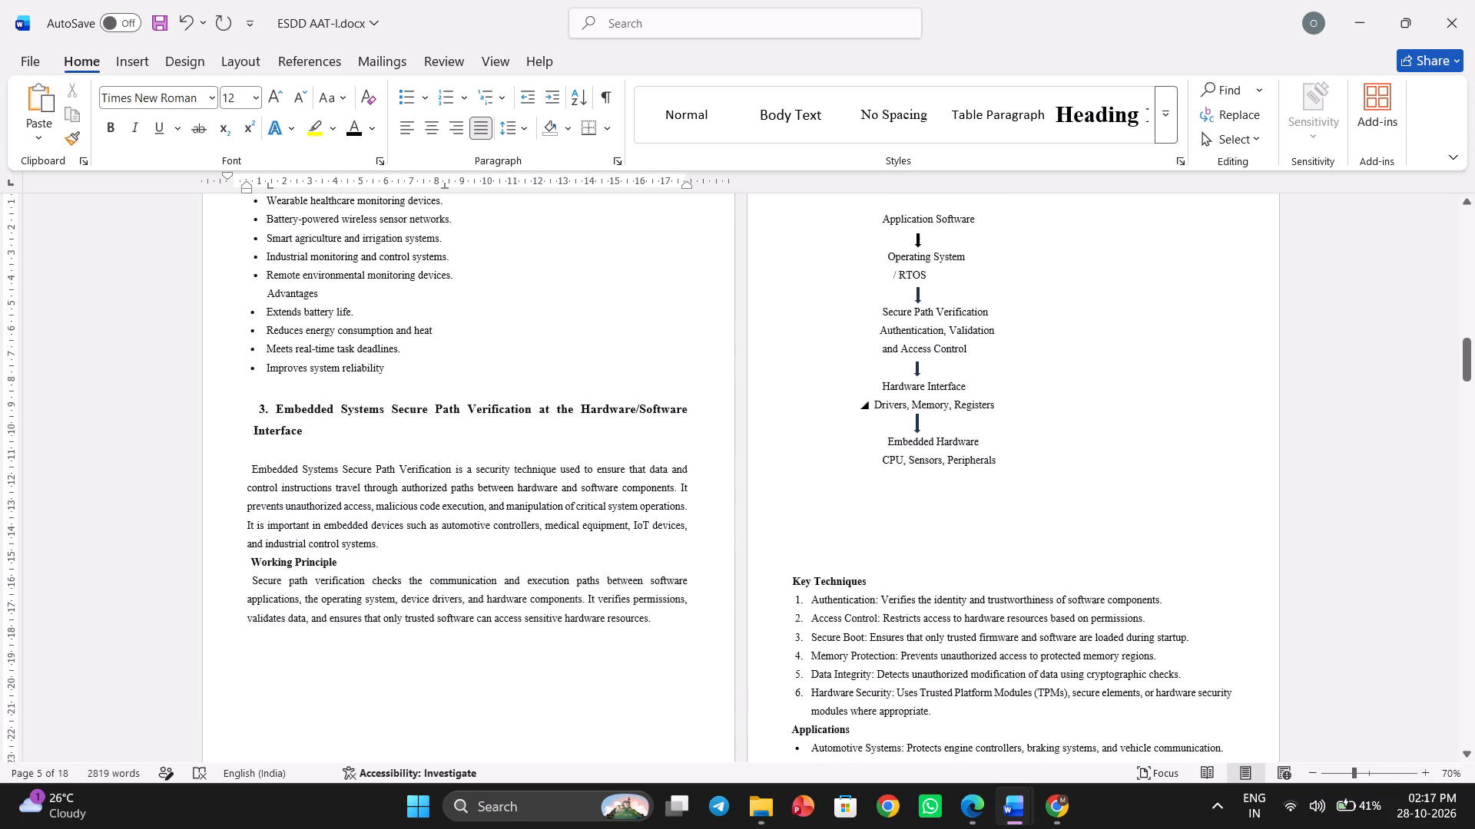
scroll(1117, 414, "up", 1)
left_click_drag(968, 630, 871, 311)
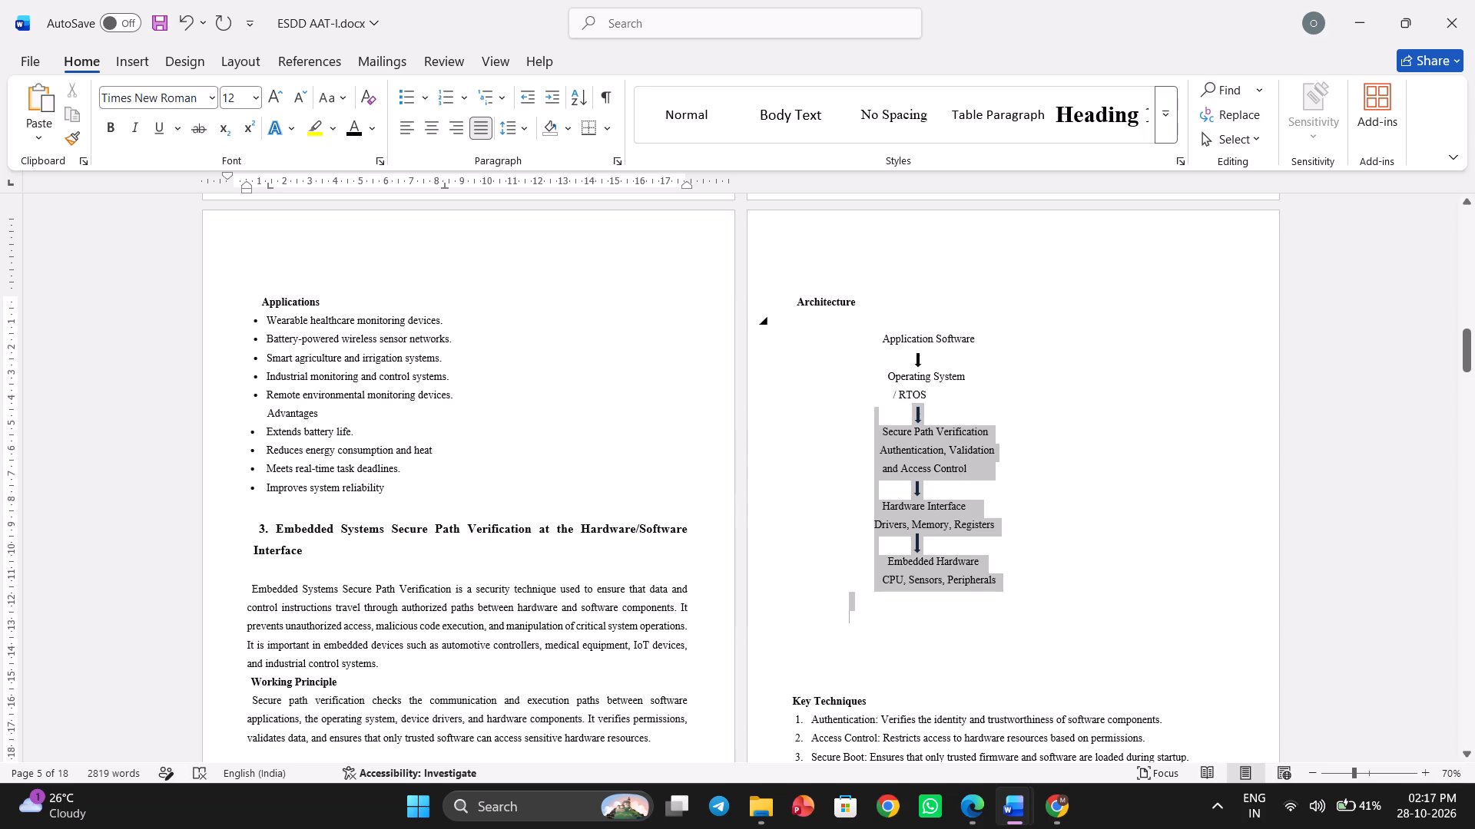
left_click_drag(871, 311, 813, 299)
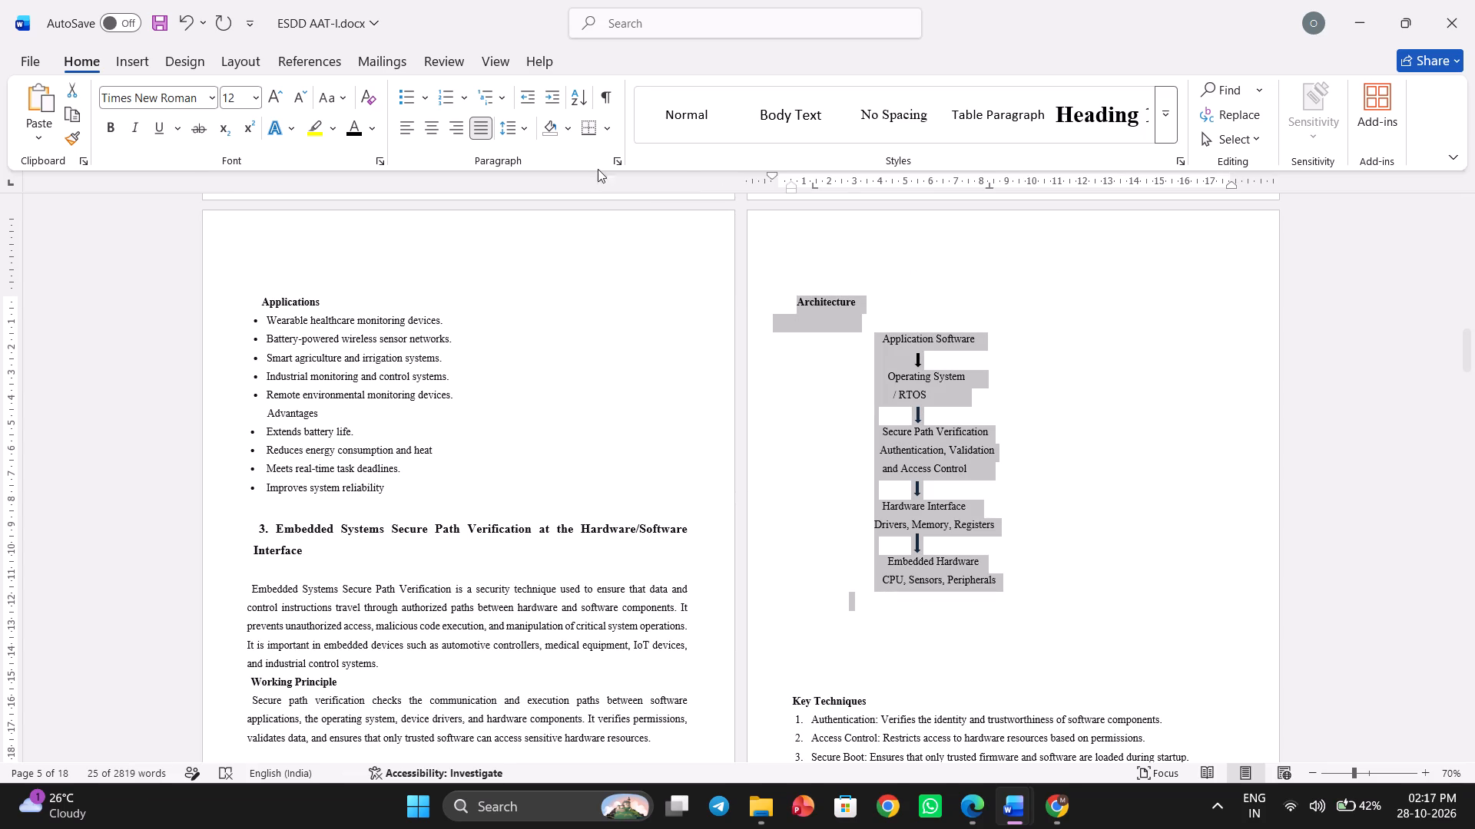
left_click_drag(772, 175, 786, 173)
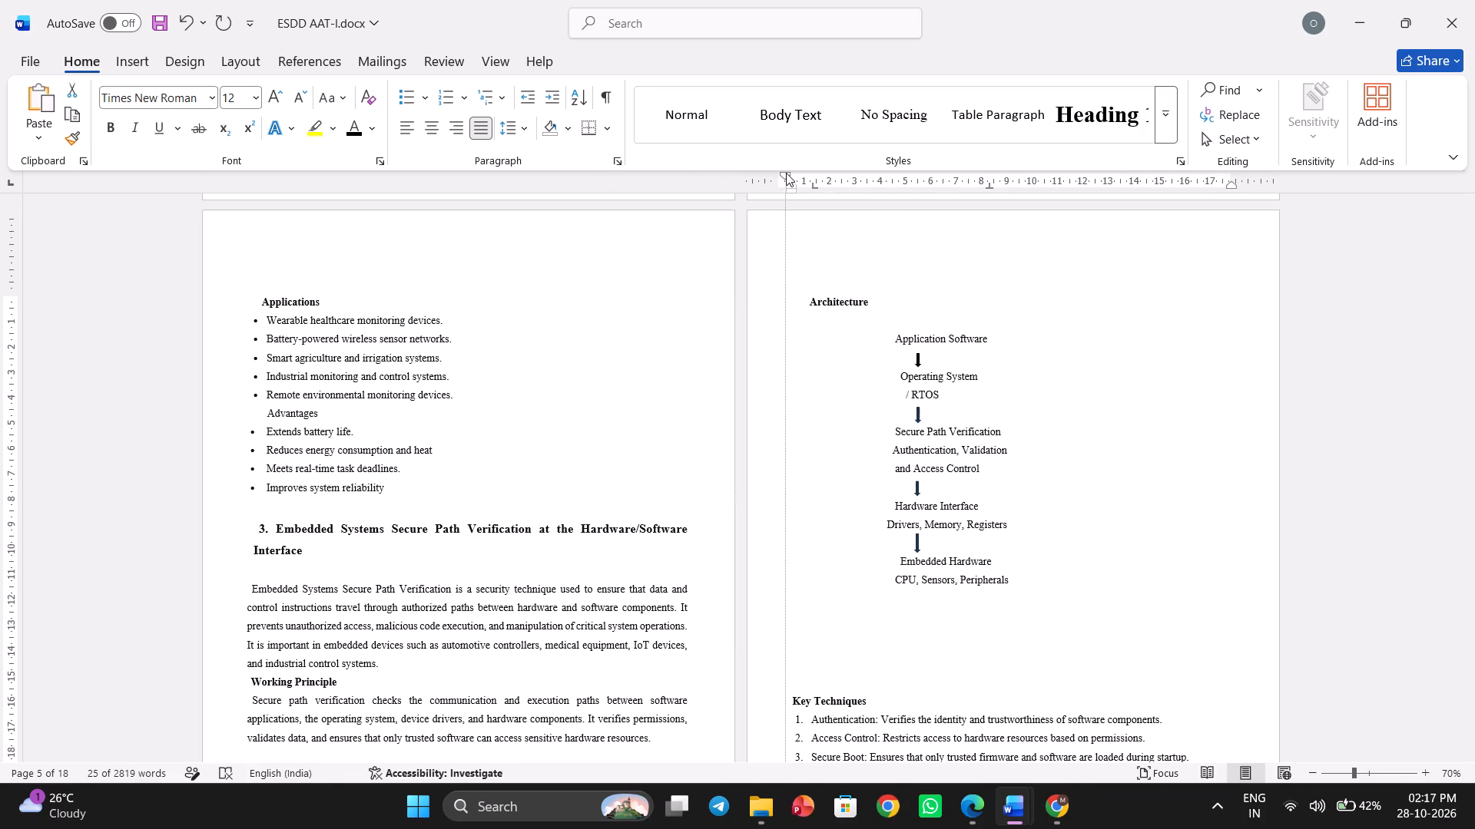
left_click_drag(786, 173, 787, 172)
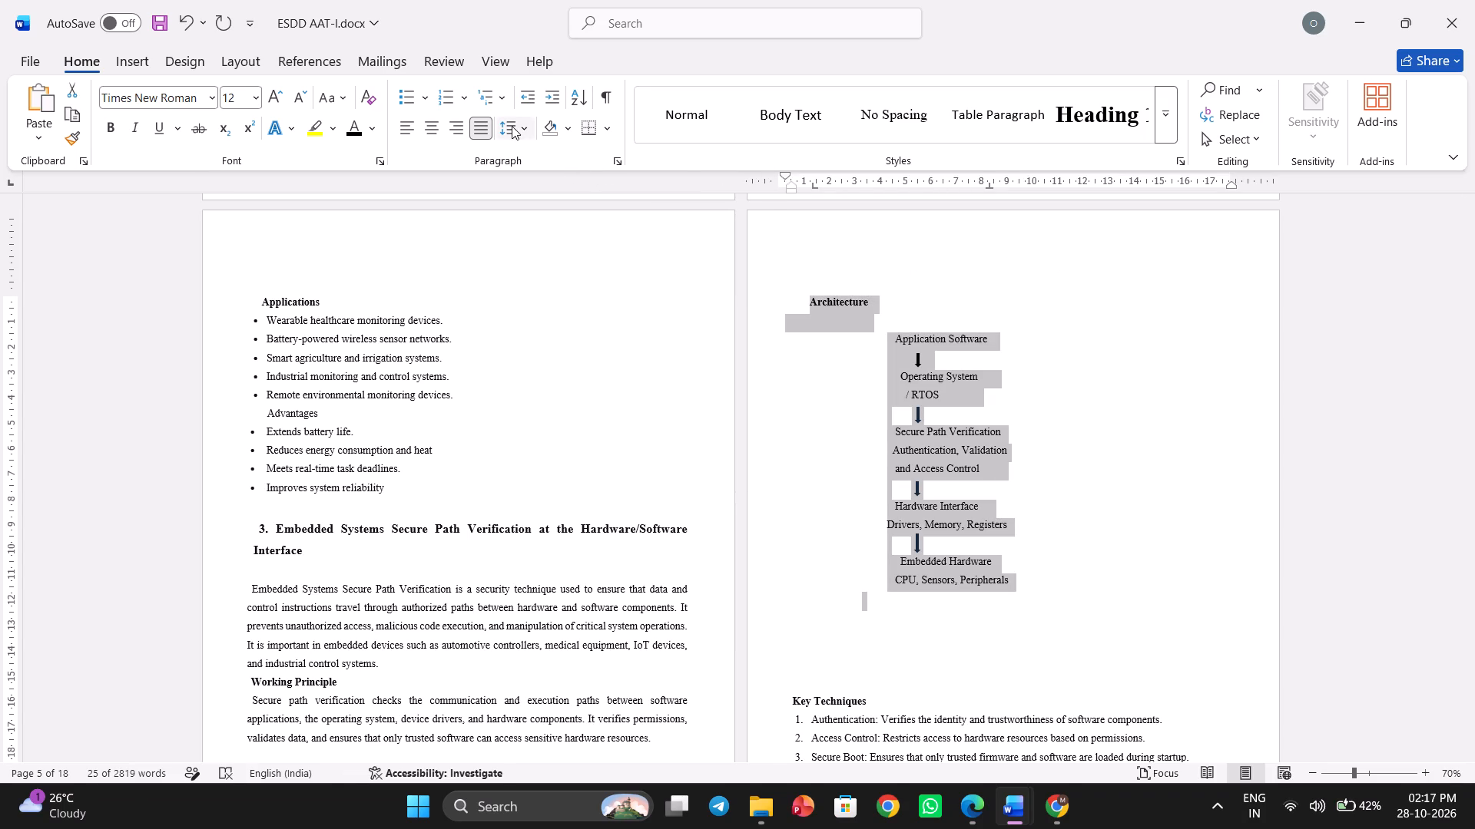
left_click(512, 126)
left_click(535, 208)
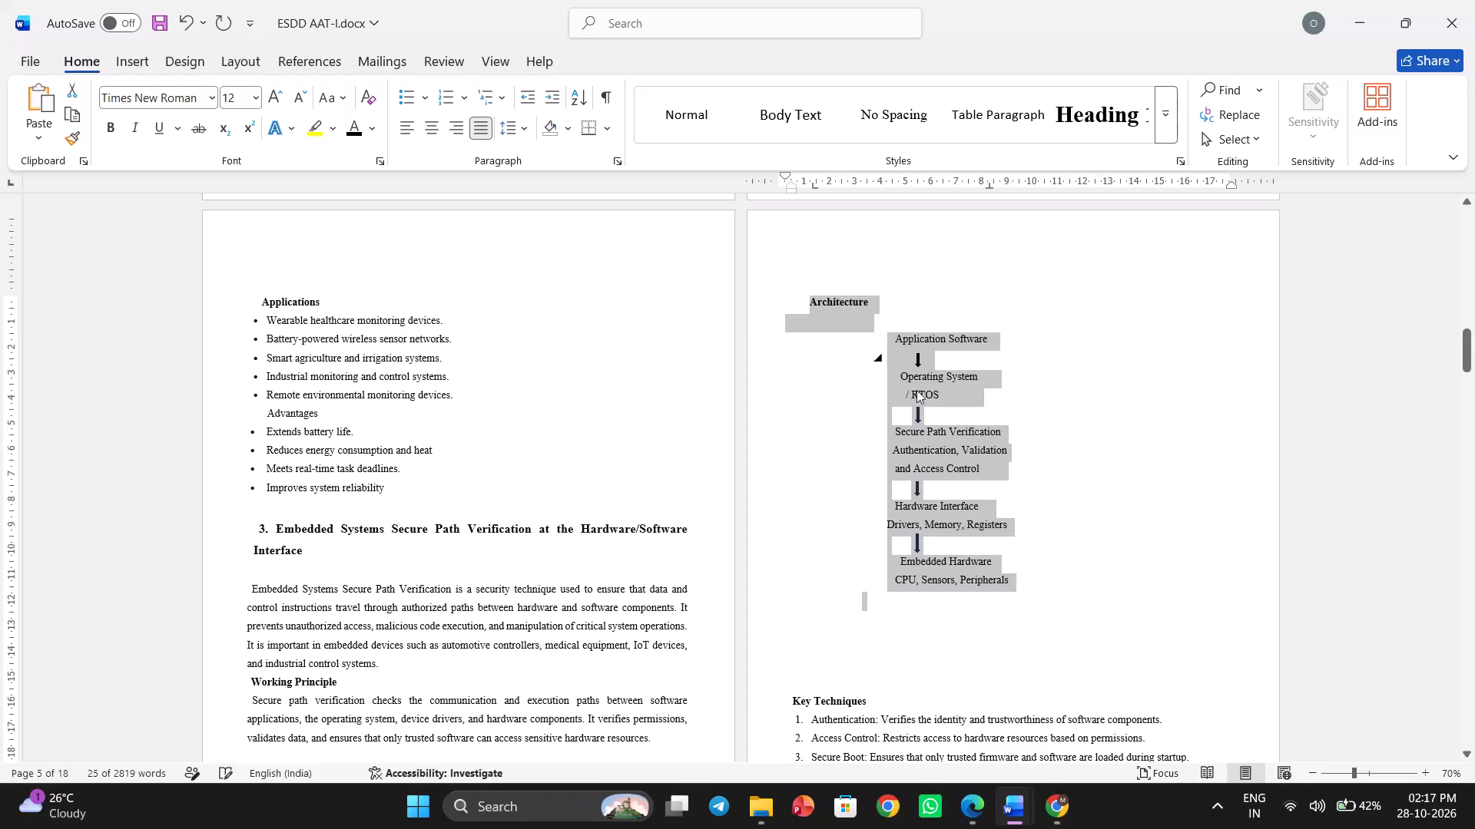
left_click(918, 397)
Delete the surplus blank lines between "CPU, Sensors, Peripherals" and "Key Techniques", leaving one blank line.
scroll(918, 397, "down", 1)
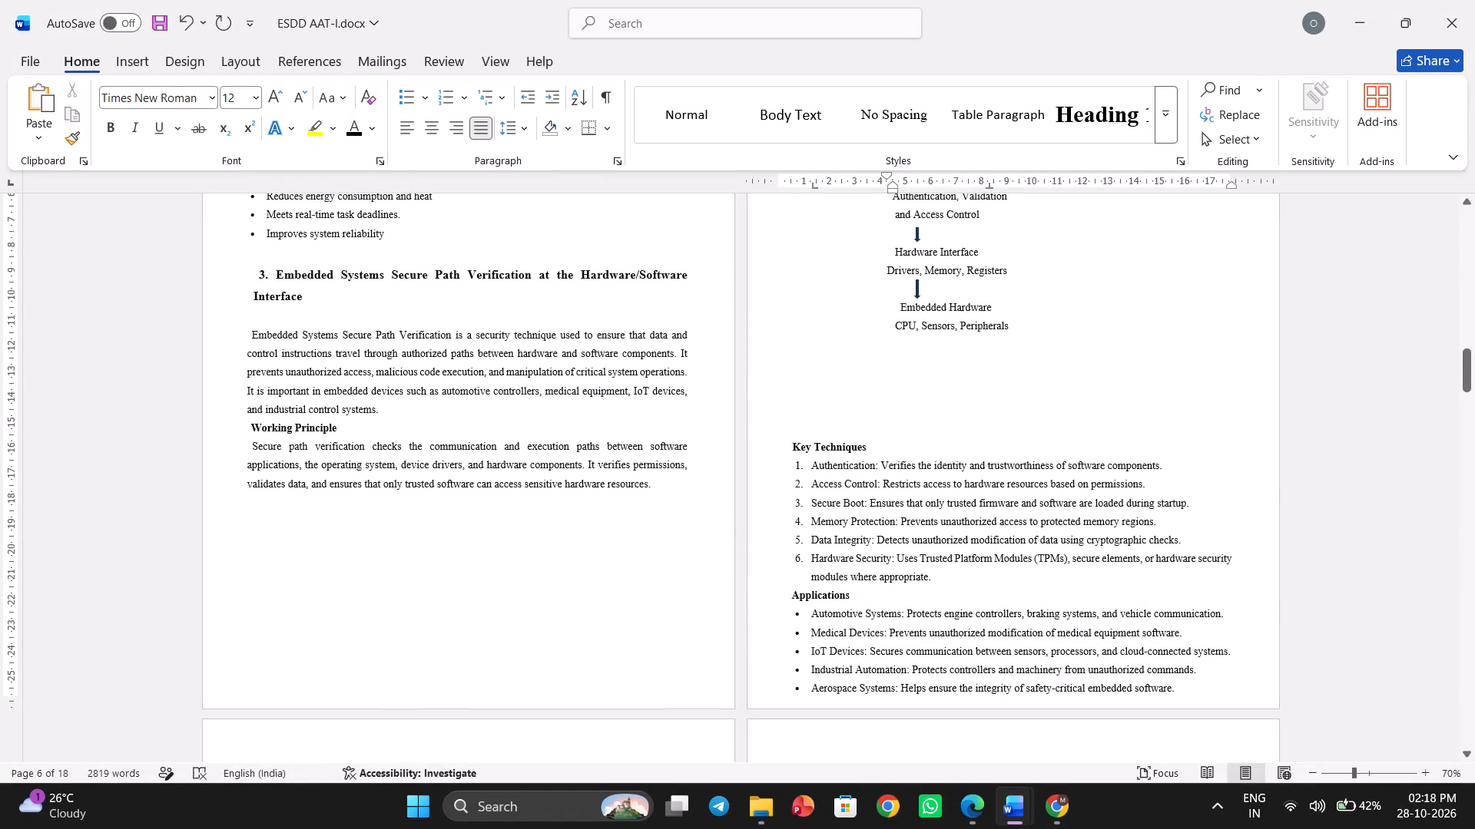
left_click_drag(810, 427, 791, 367)
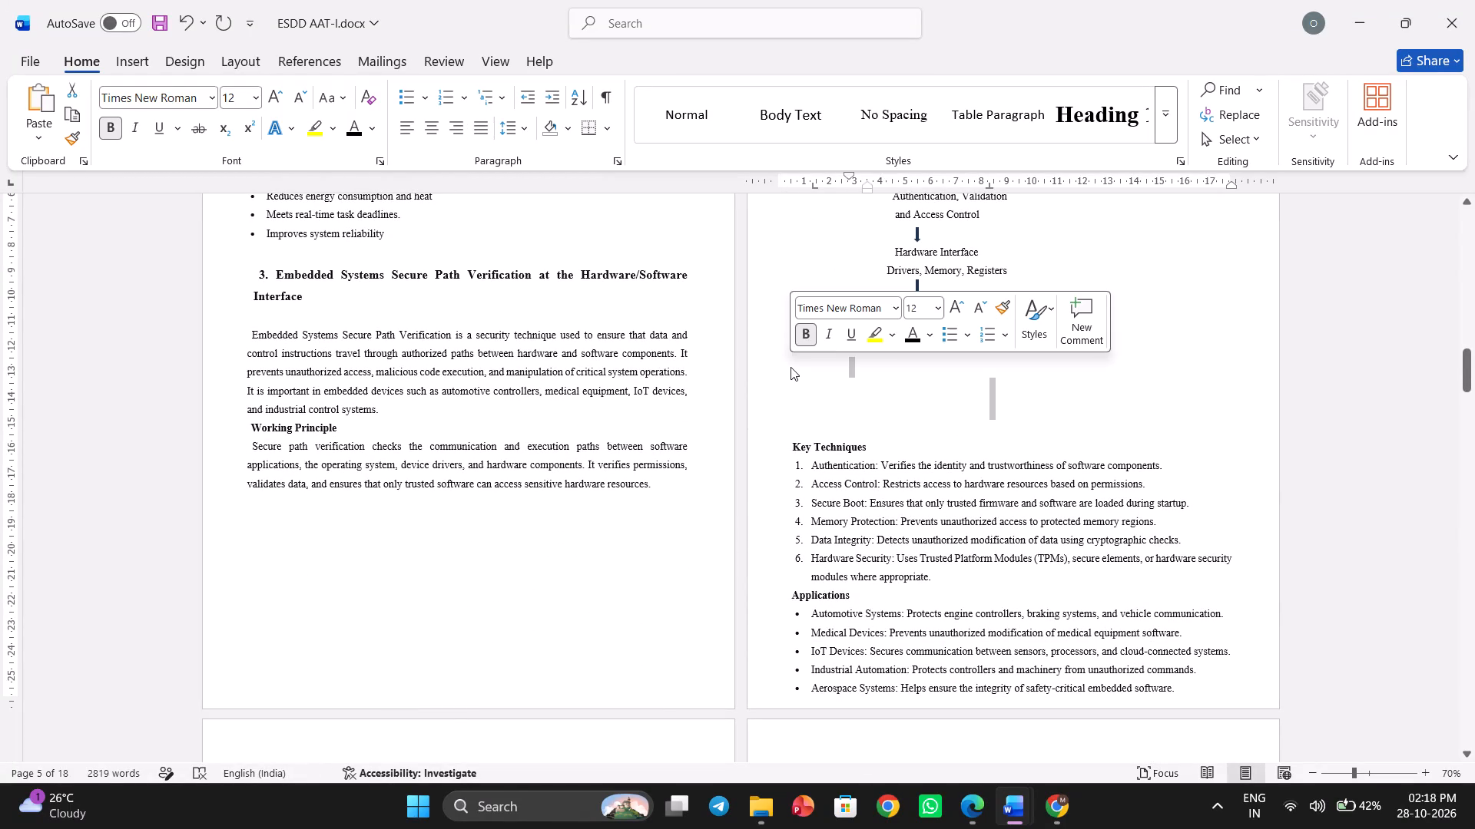
key("BackSpace")
key("BackSpace")
key("BackSpace")
key("BackSpace")
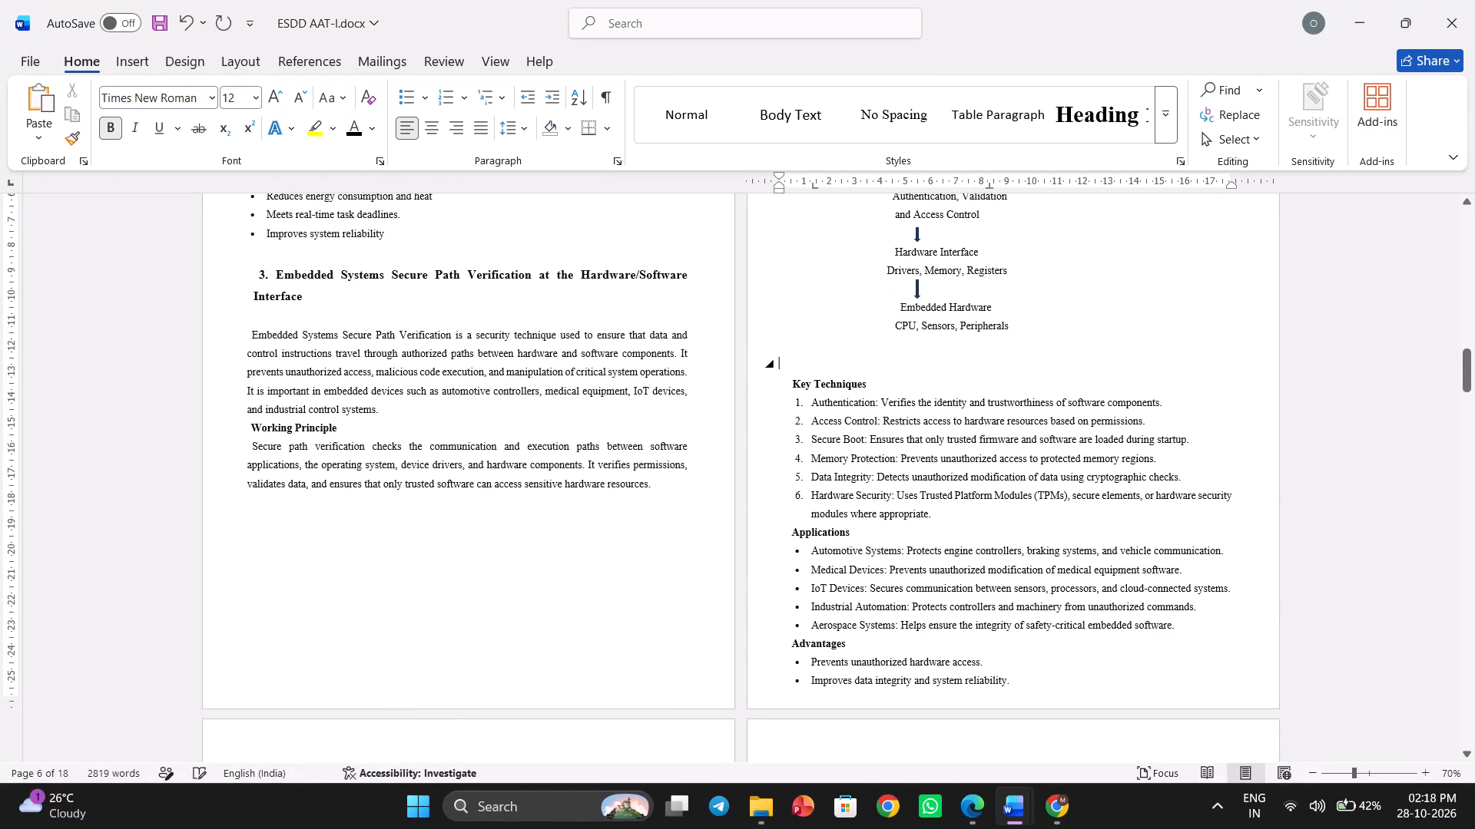
key("BackSpace")
key("Return")
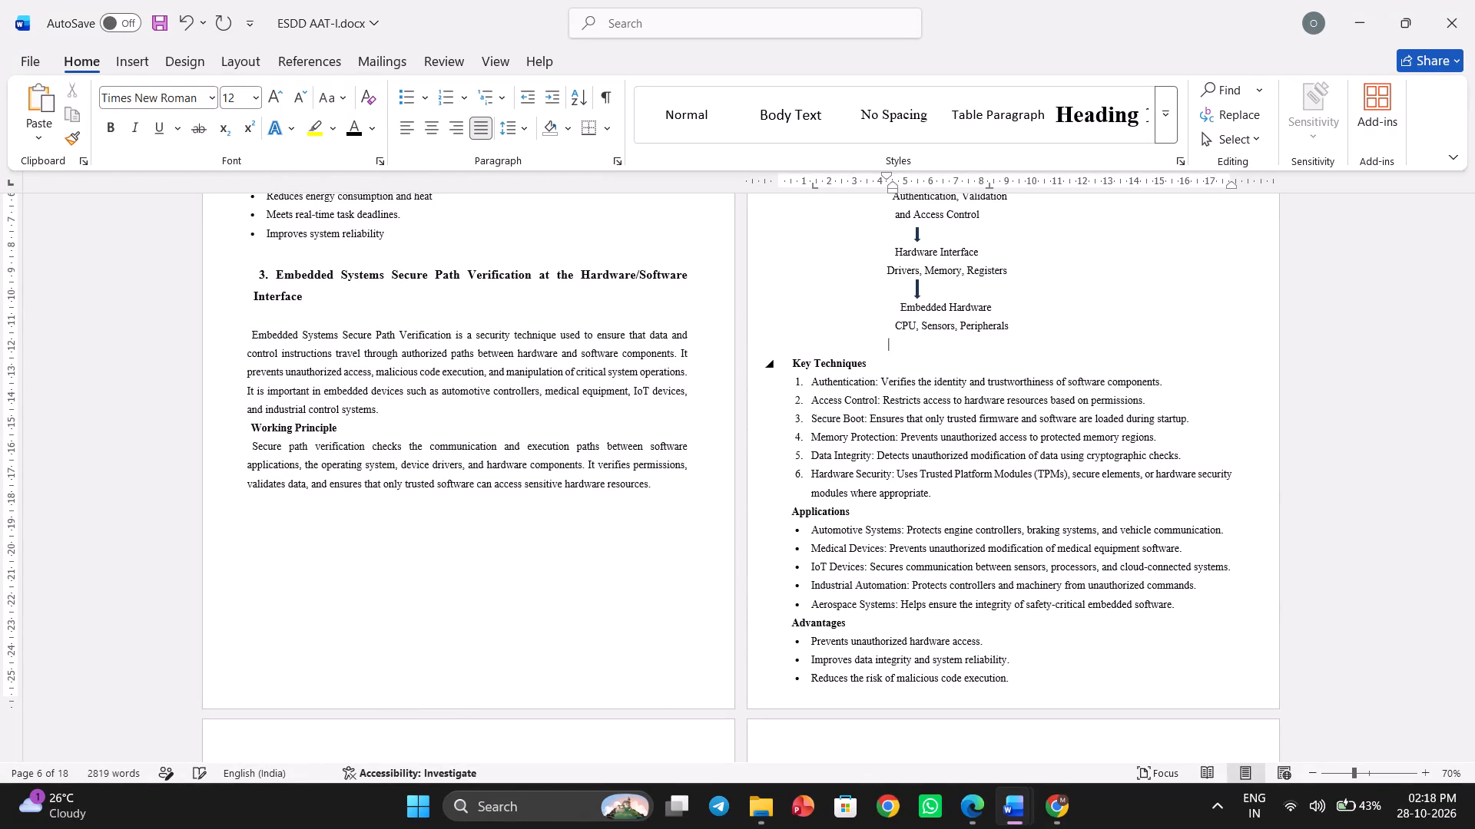
Insert blank unbulleted lines after the "Aerospace Systems" item so section 3's "Advantages" heading starts on the next page.
left_click(1182, 609)
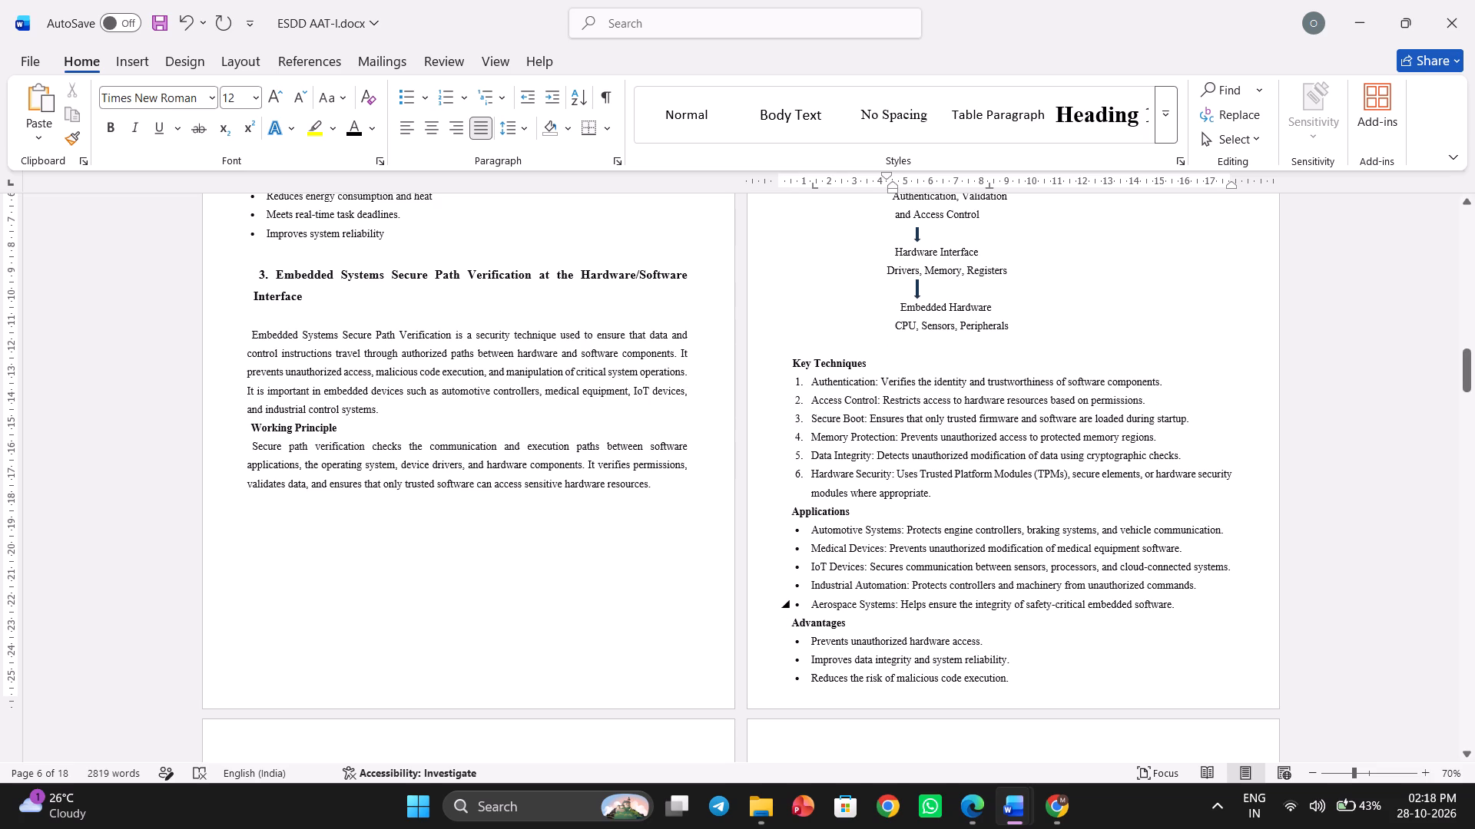
key("Return")
key("Return")
key("Return")
key("Return")
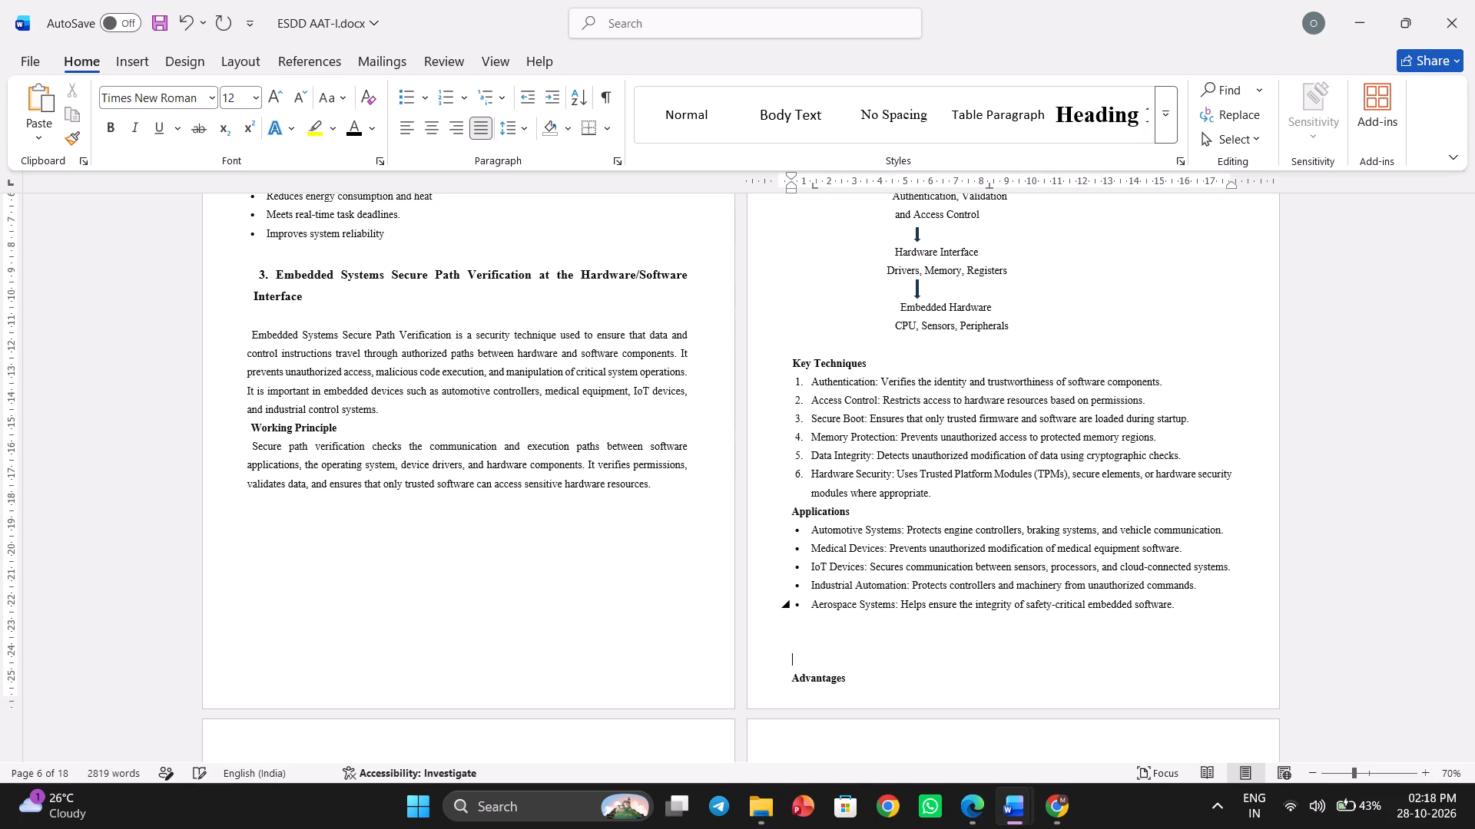
key("Return")
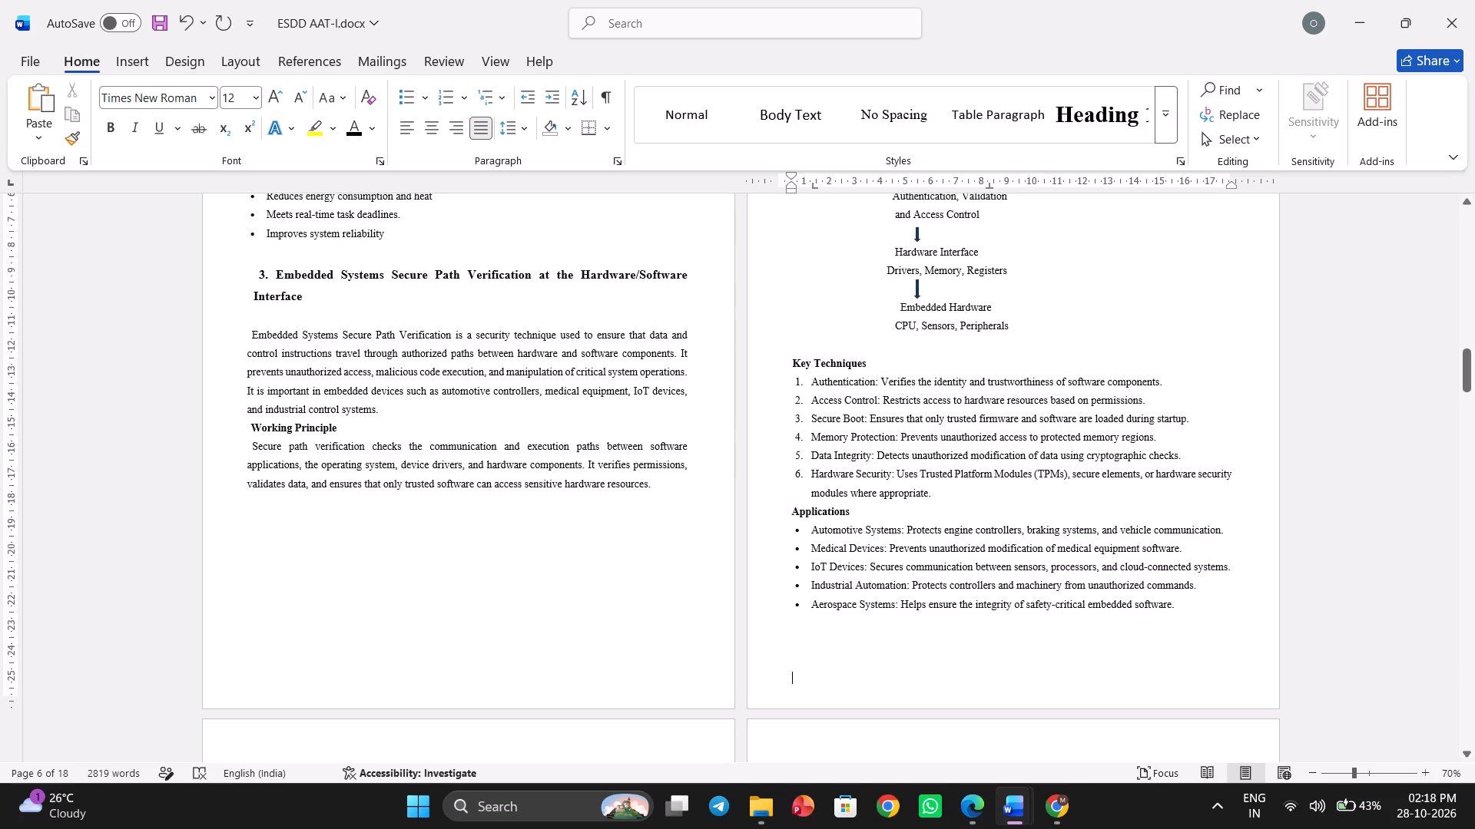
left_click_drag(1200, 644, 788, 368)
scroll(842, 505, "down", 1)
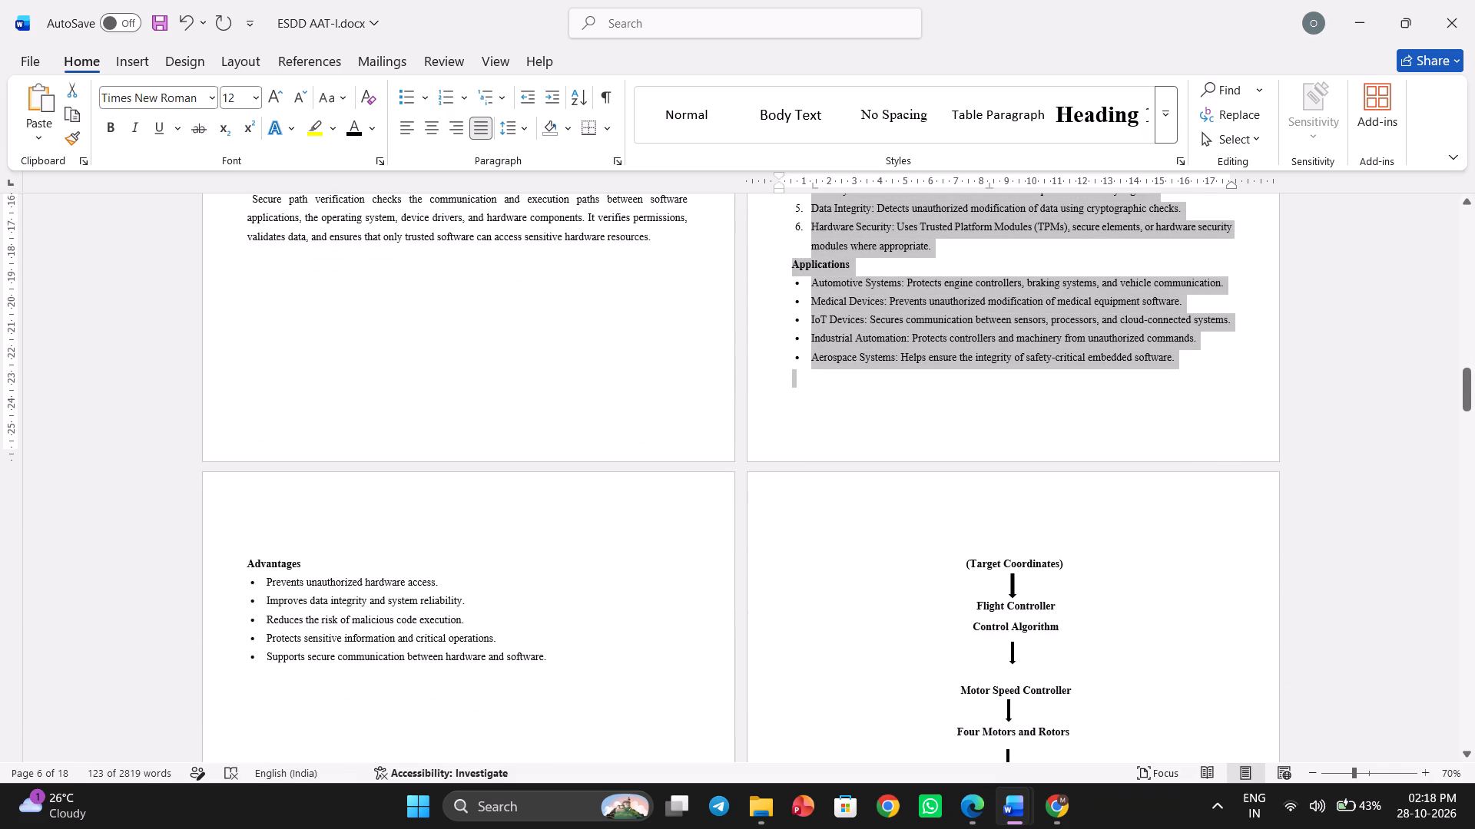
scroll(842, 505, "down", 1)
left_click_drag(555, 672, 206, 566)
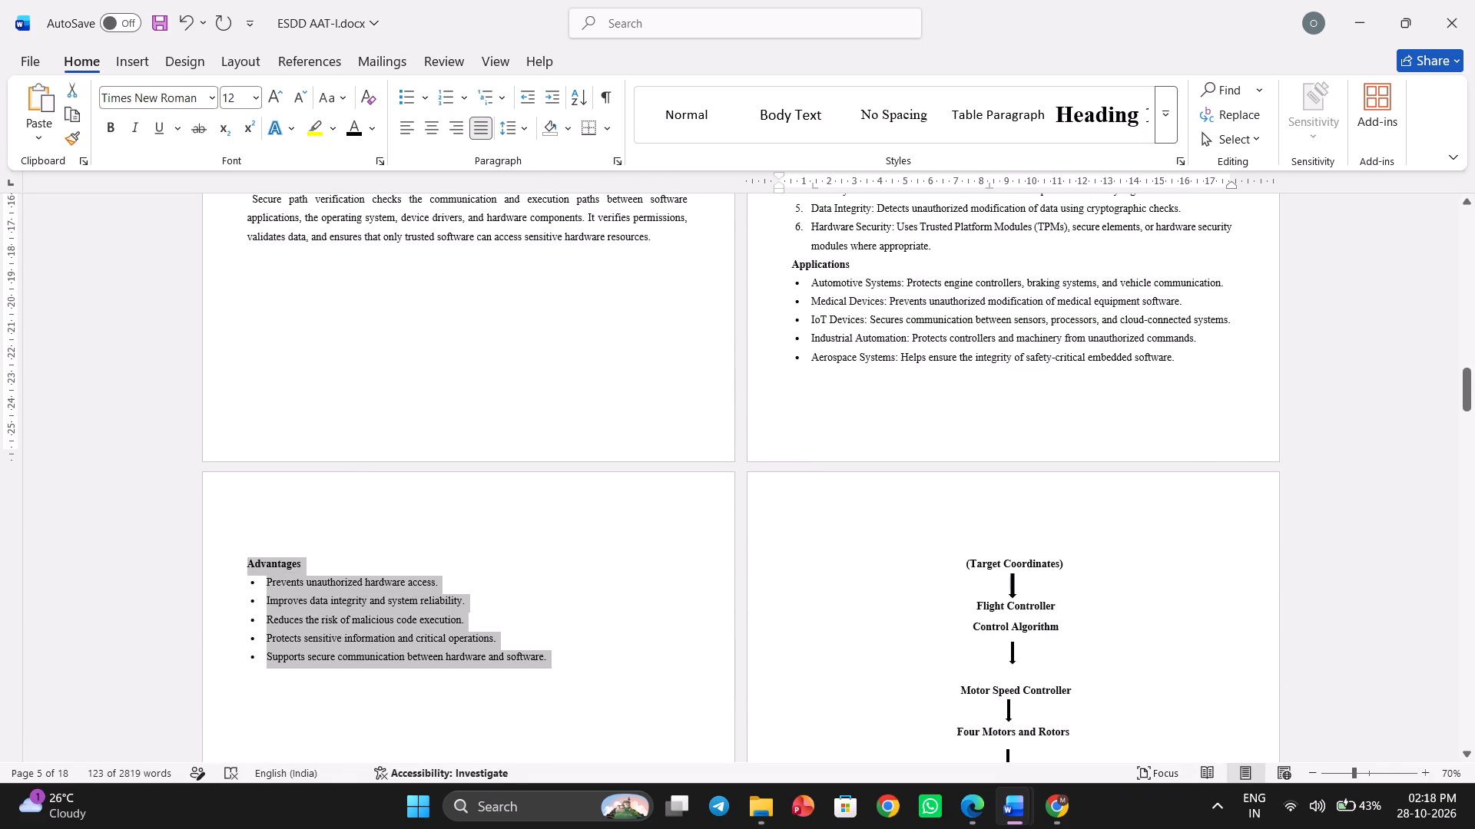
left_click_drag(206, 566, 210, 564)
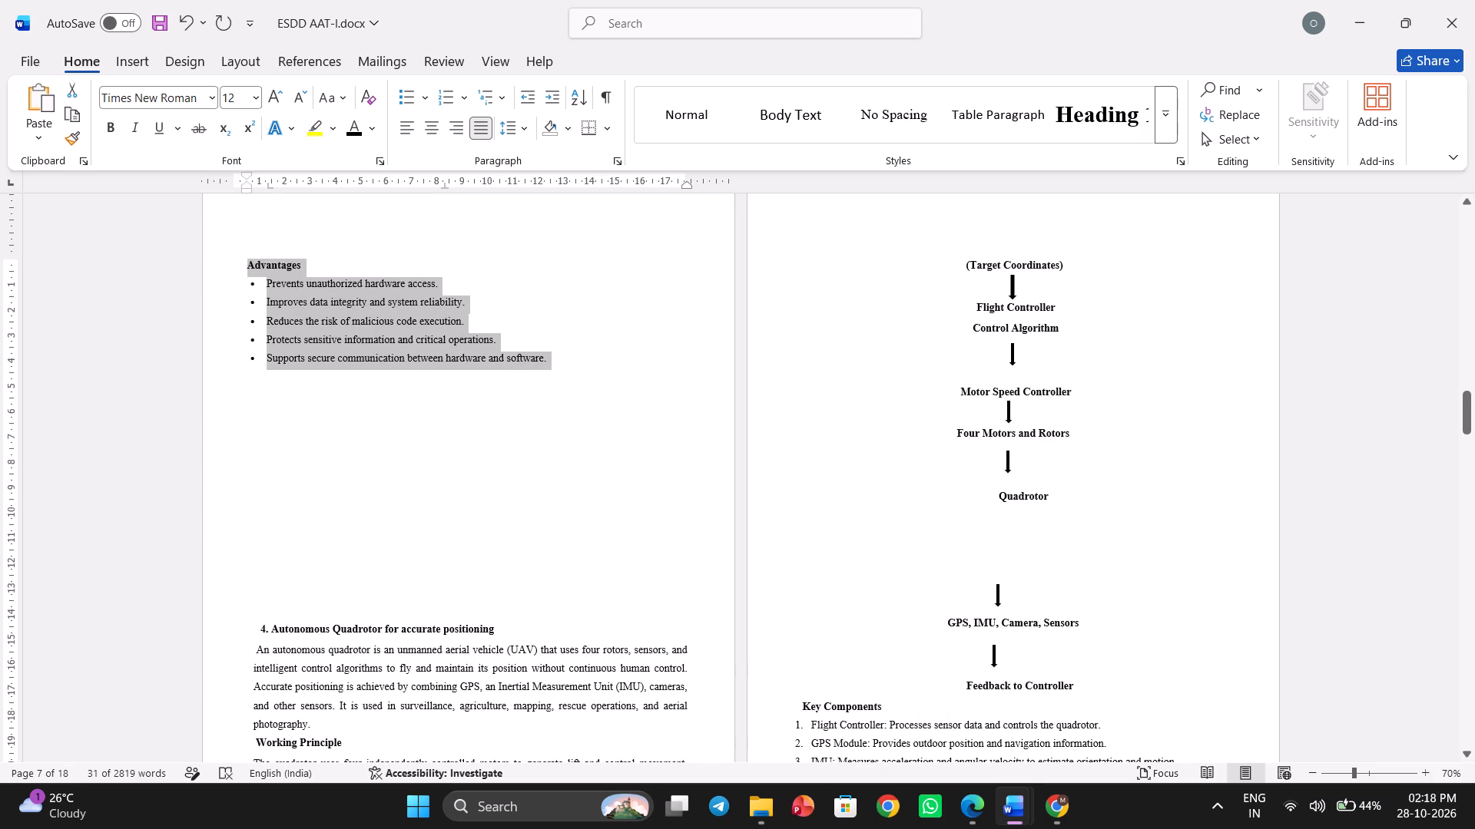
Delete the surplus blank lines between section 3's Advantages list and the section 4 heading, leaving one blank line.
left_click(280, 603)
left_click_drag(280, 603, 270, 455)
key("BackSpace")
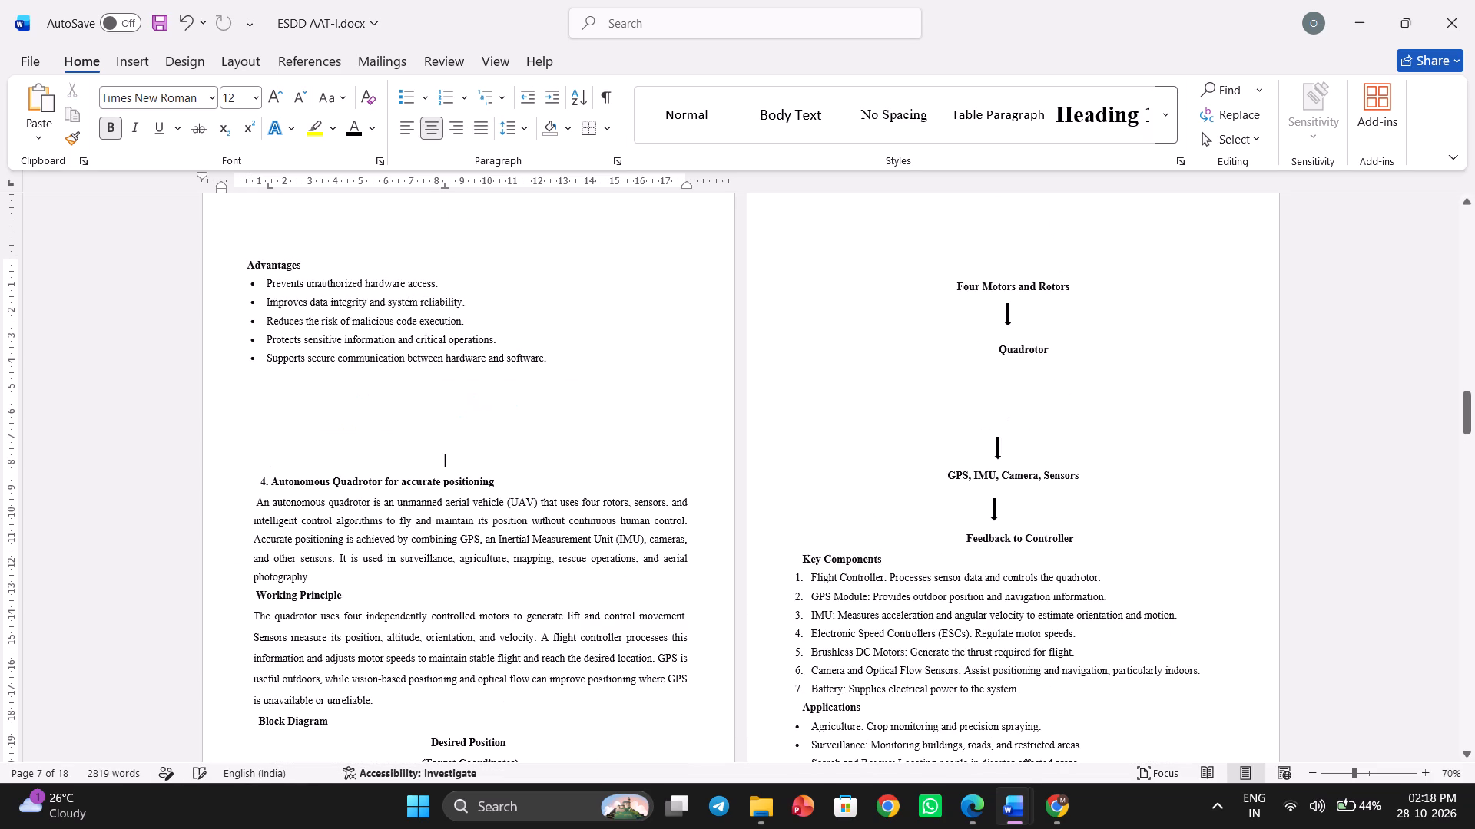
key("BackSpace")
key("BackSpace")
key("BackSpace")
key("BackSpace")
key("BackSpace")
key("BackSpace")
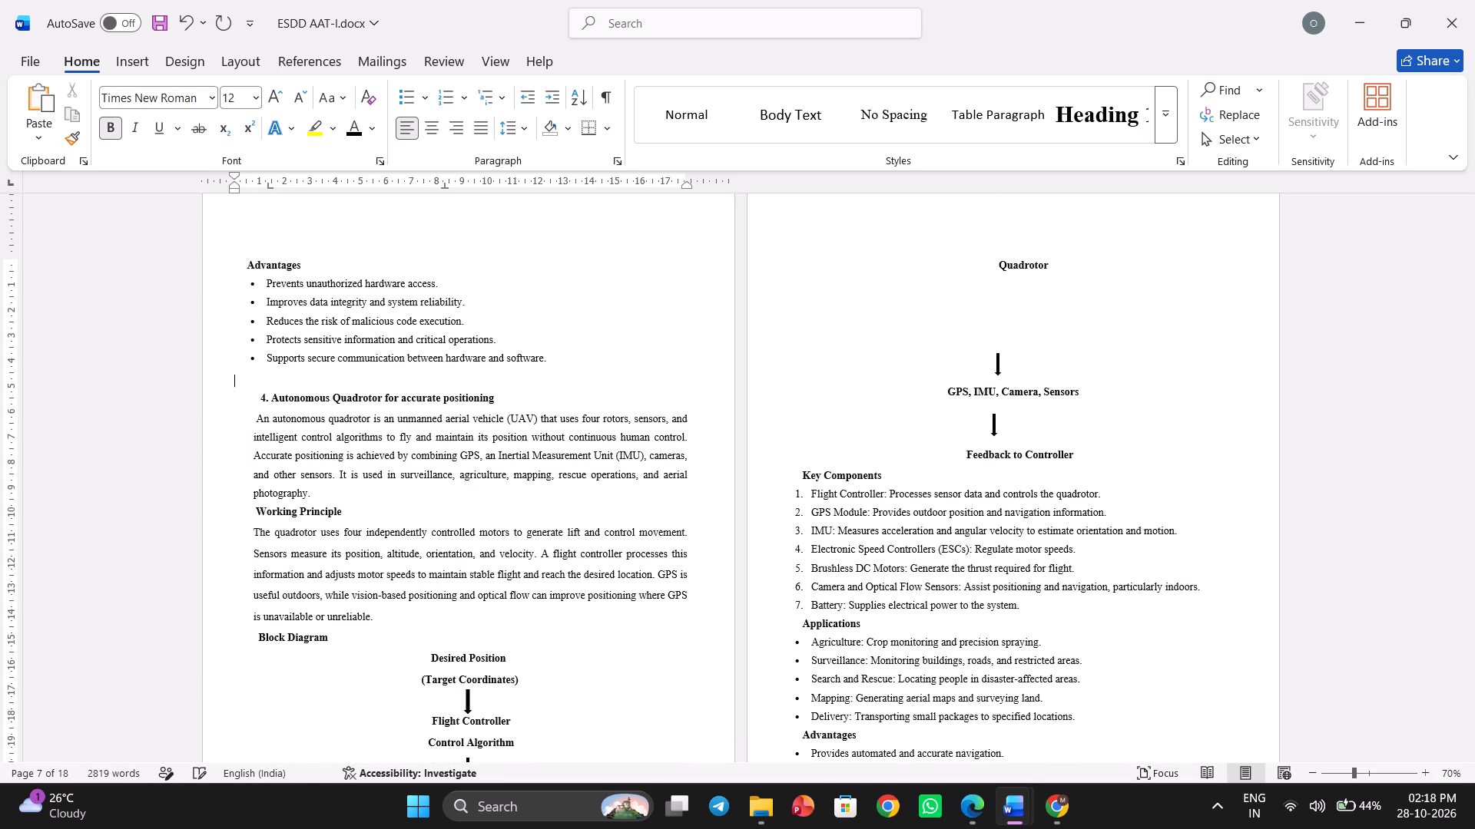
Set the section 4 heading "Autonomous Quadrotor for accurate positioning" to font size 14.
left_click_drag(496, 389, 509, 403)
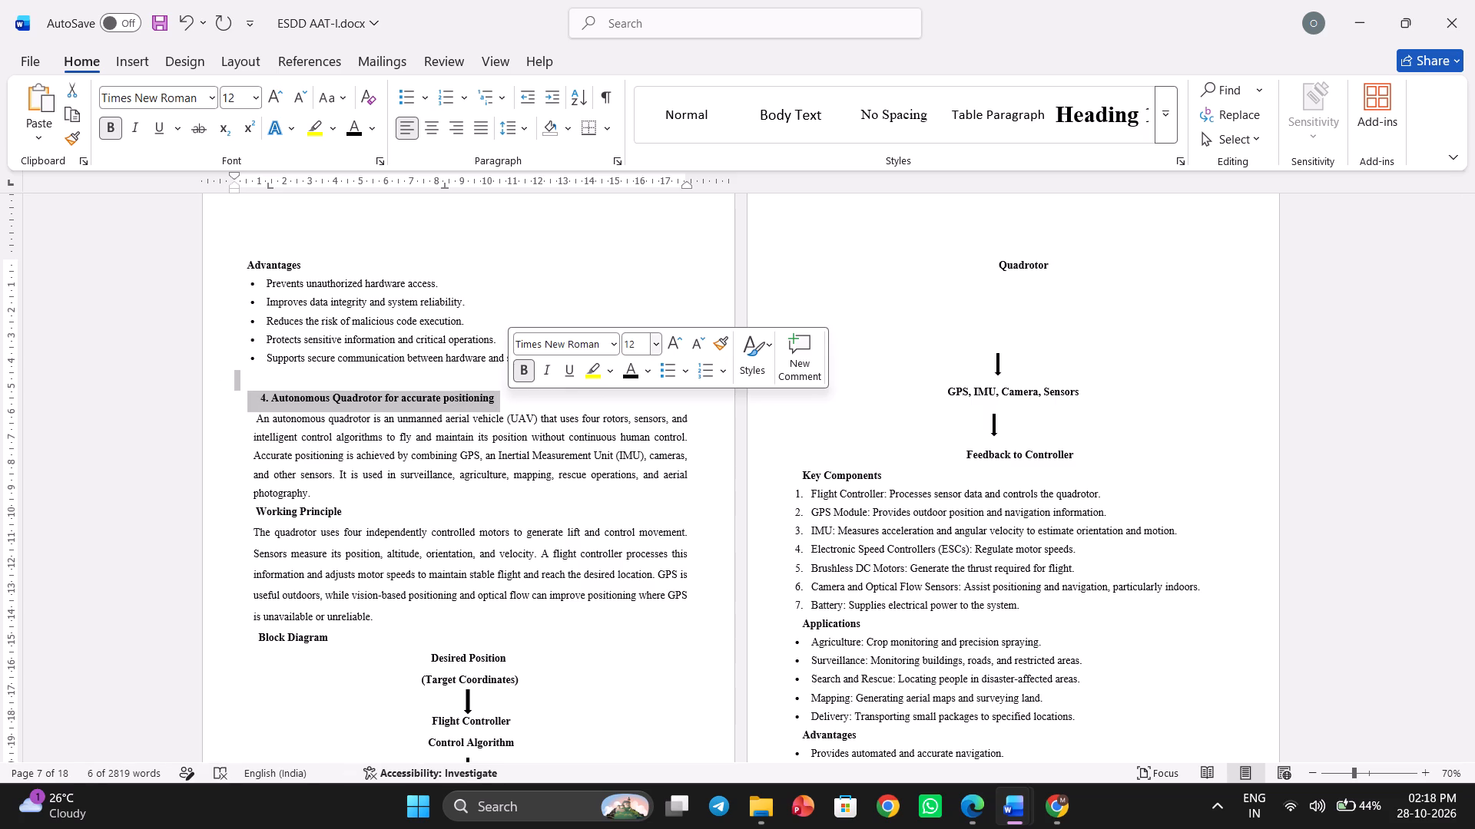
left_click(678, 344)
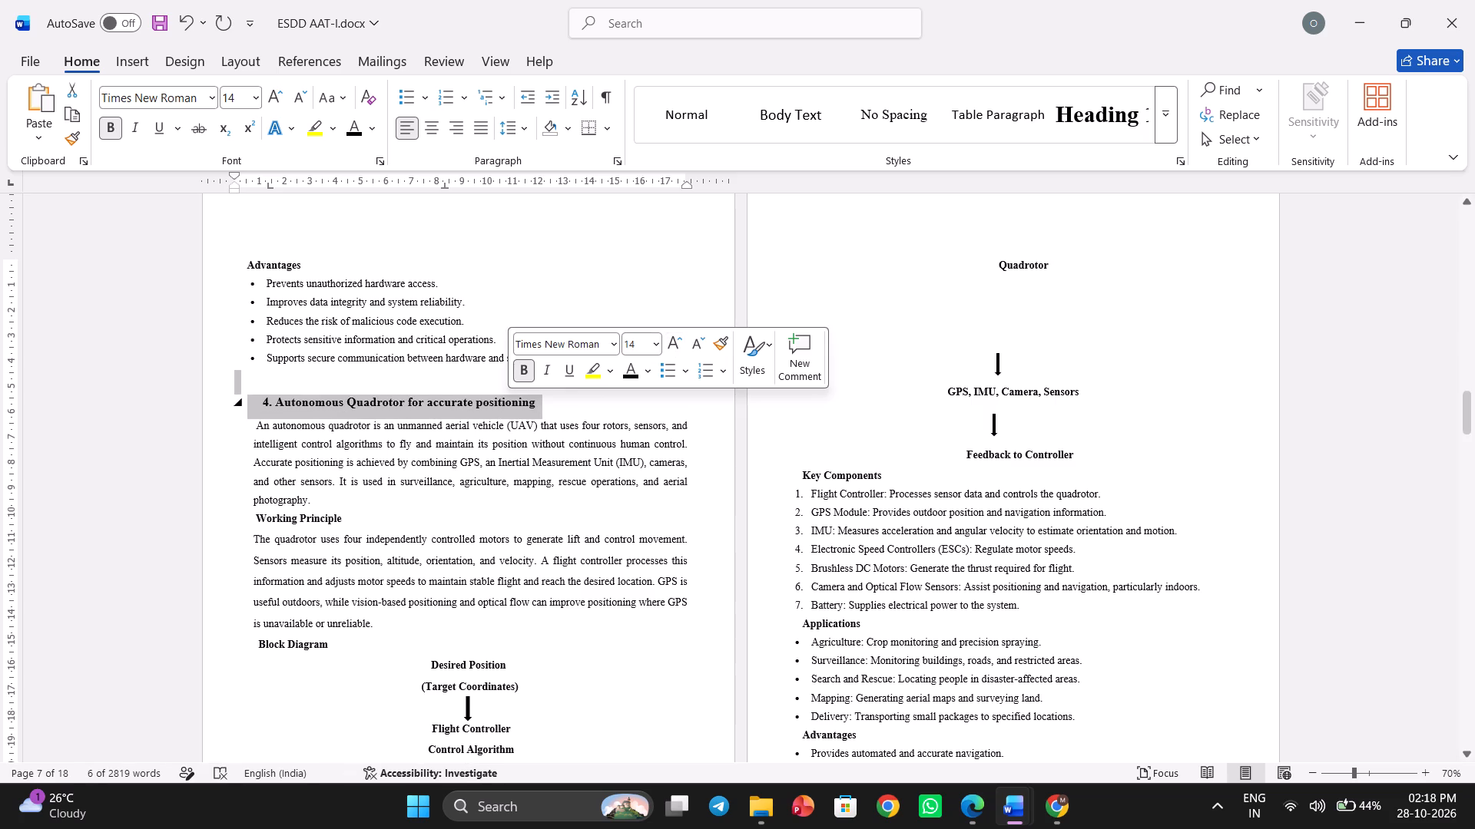
left_click(587, 475)
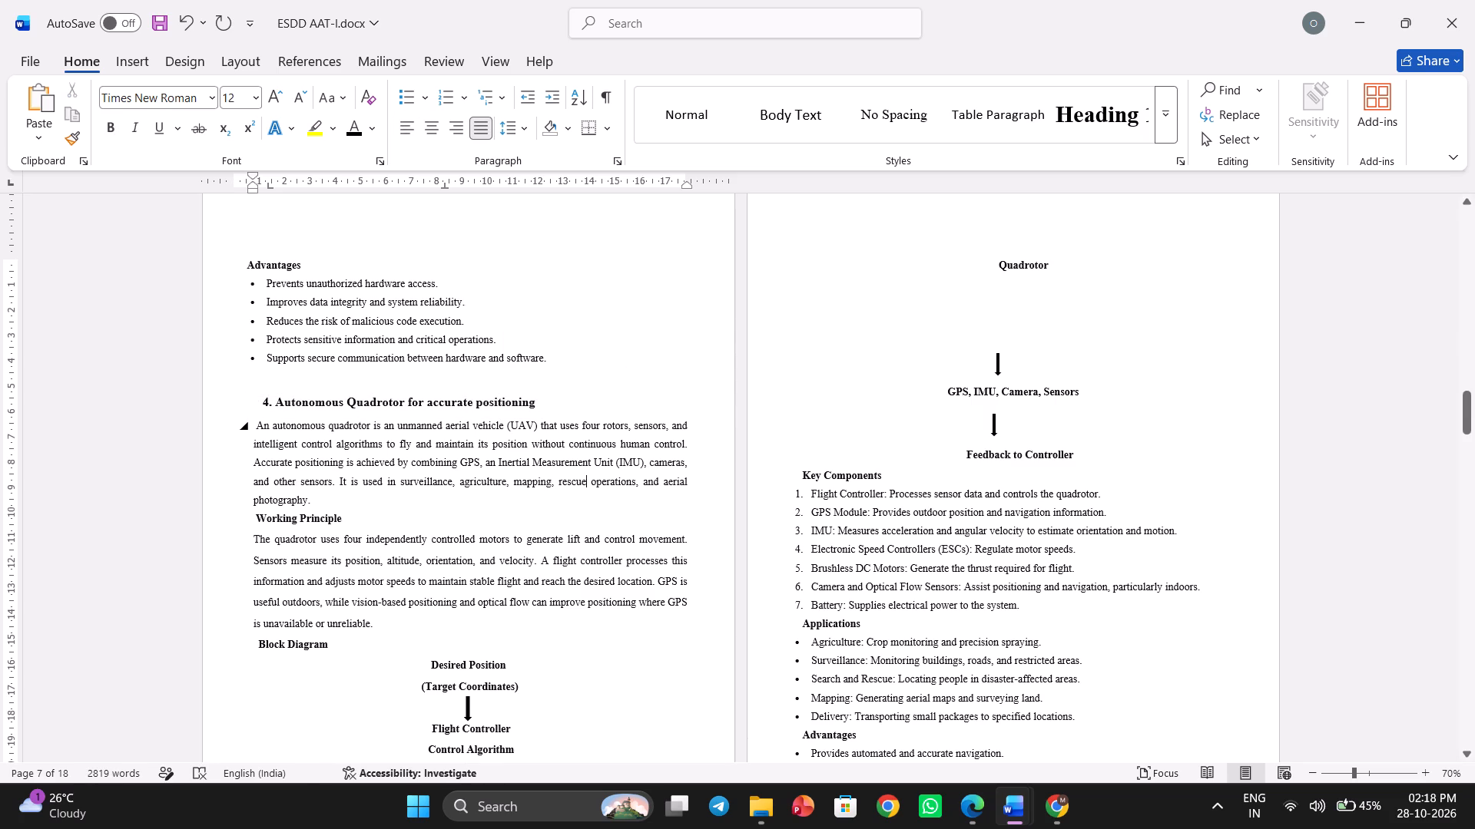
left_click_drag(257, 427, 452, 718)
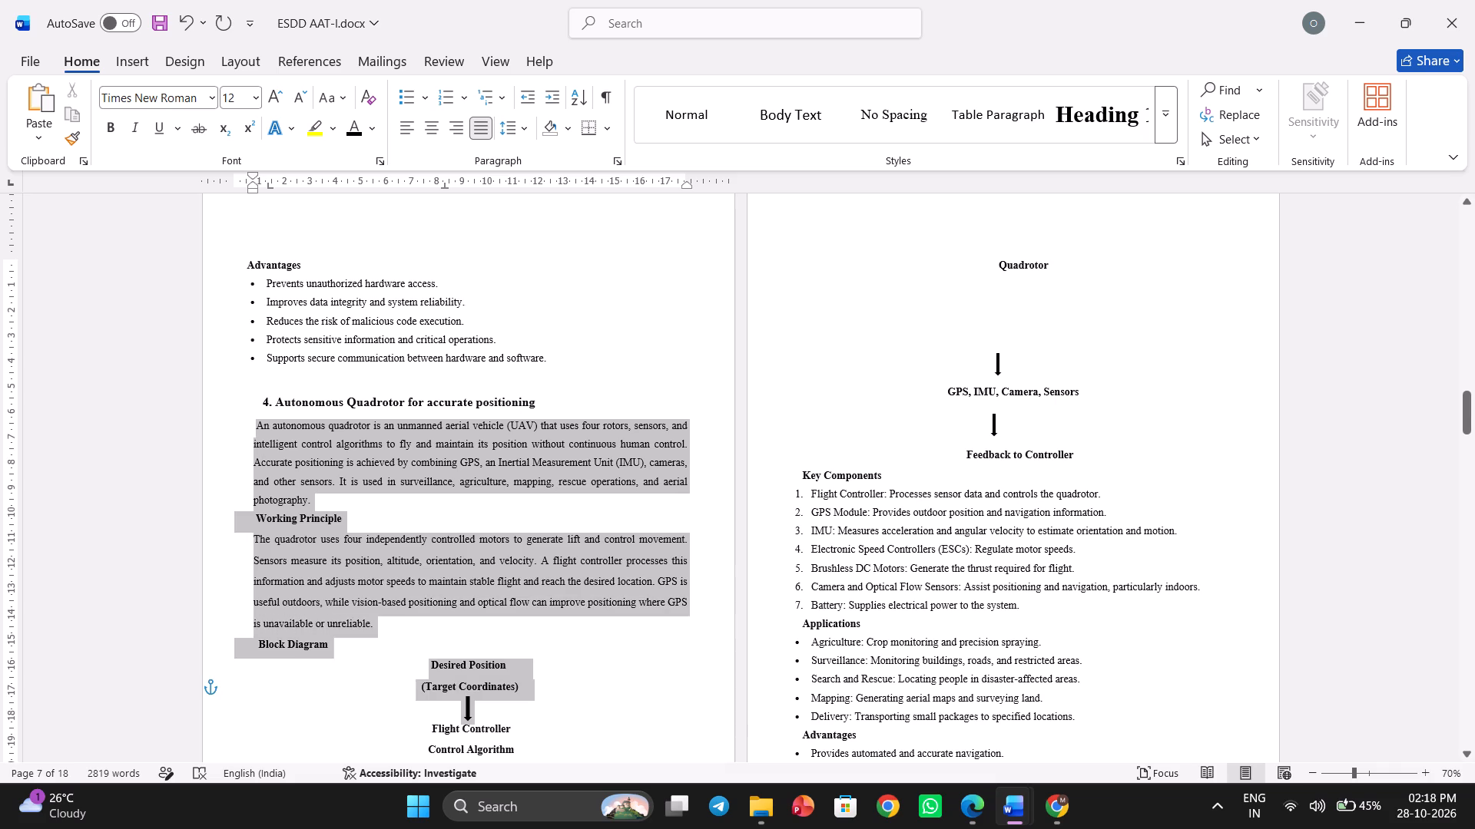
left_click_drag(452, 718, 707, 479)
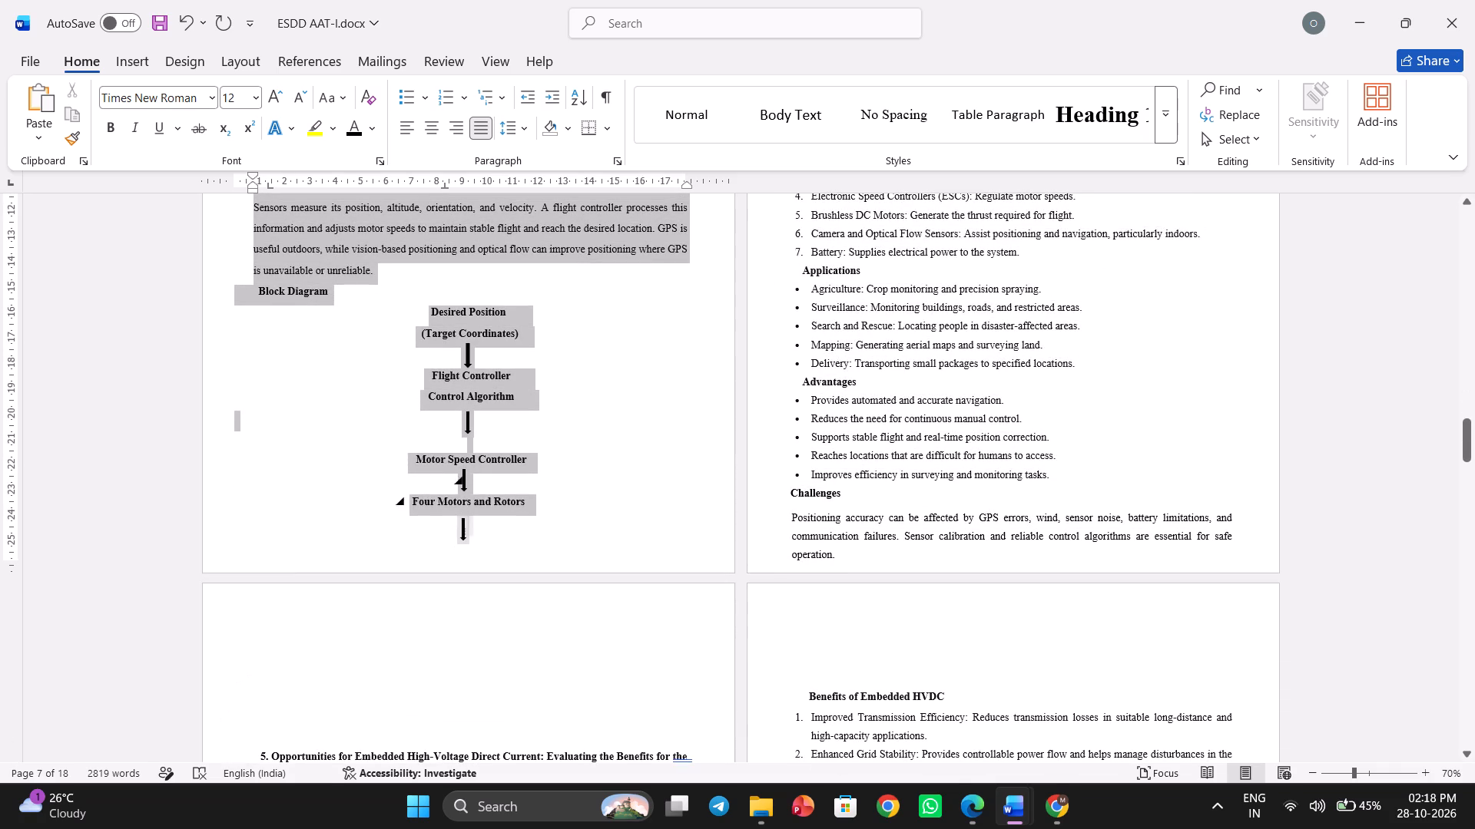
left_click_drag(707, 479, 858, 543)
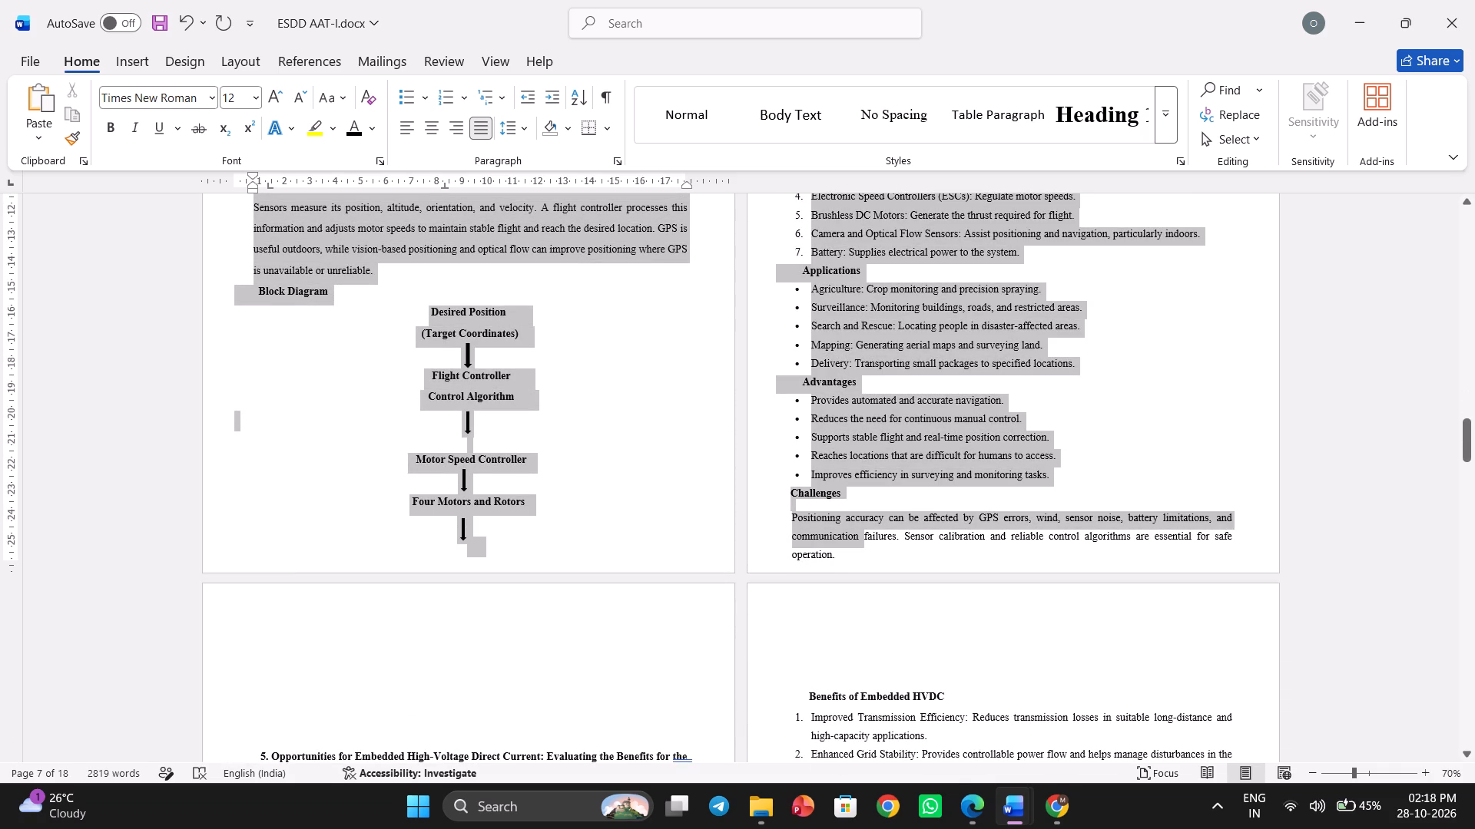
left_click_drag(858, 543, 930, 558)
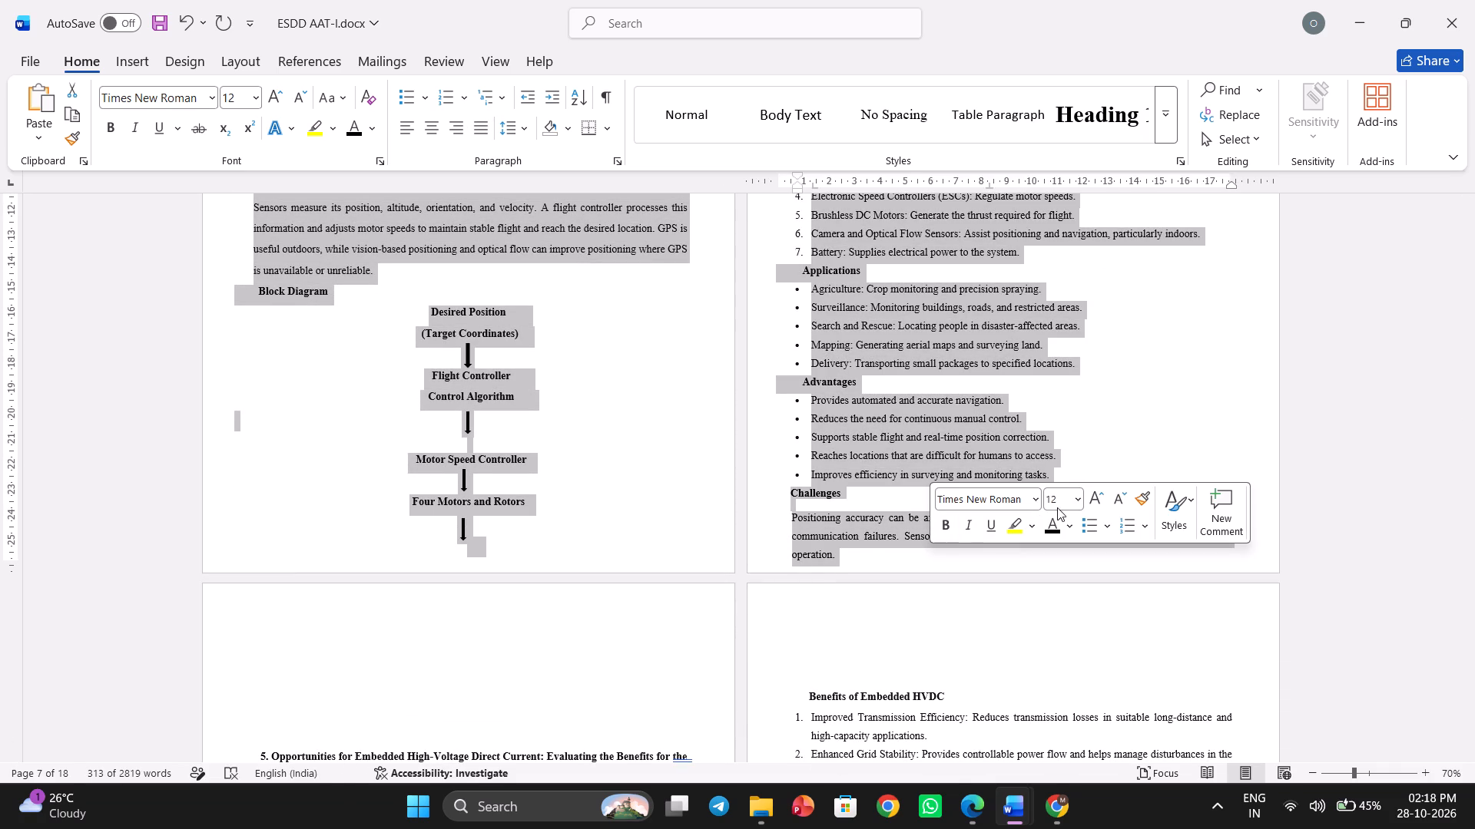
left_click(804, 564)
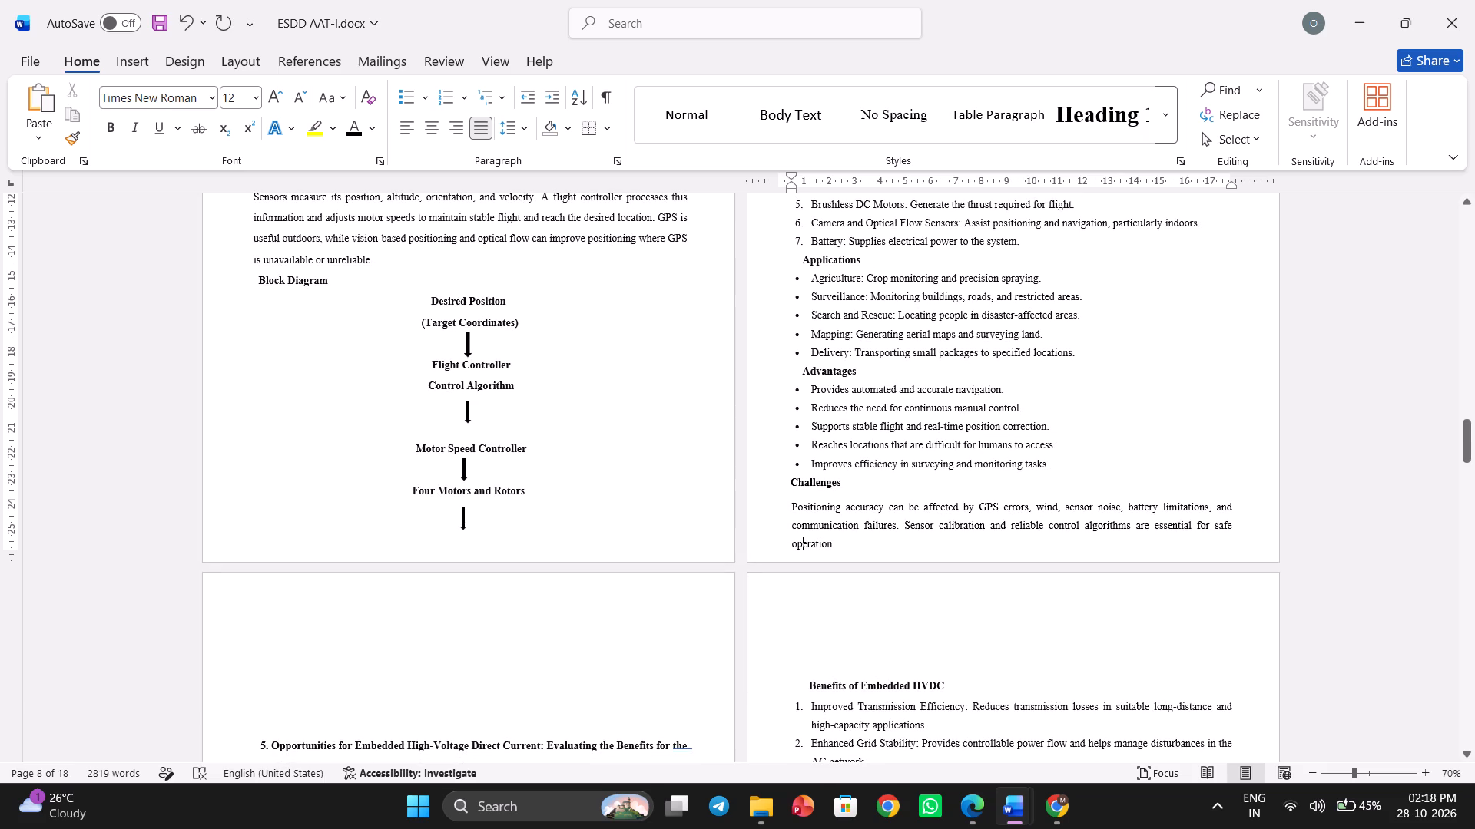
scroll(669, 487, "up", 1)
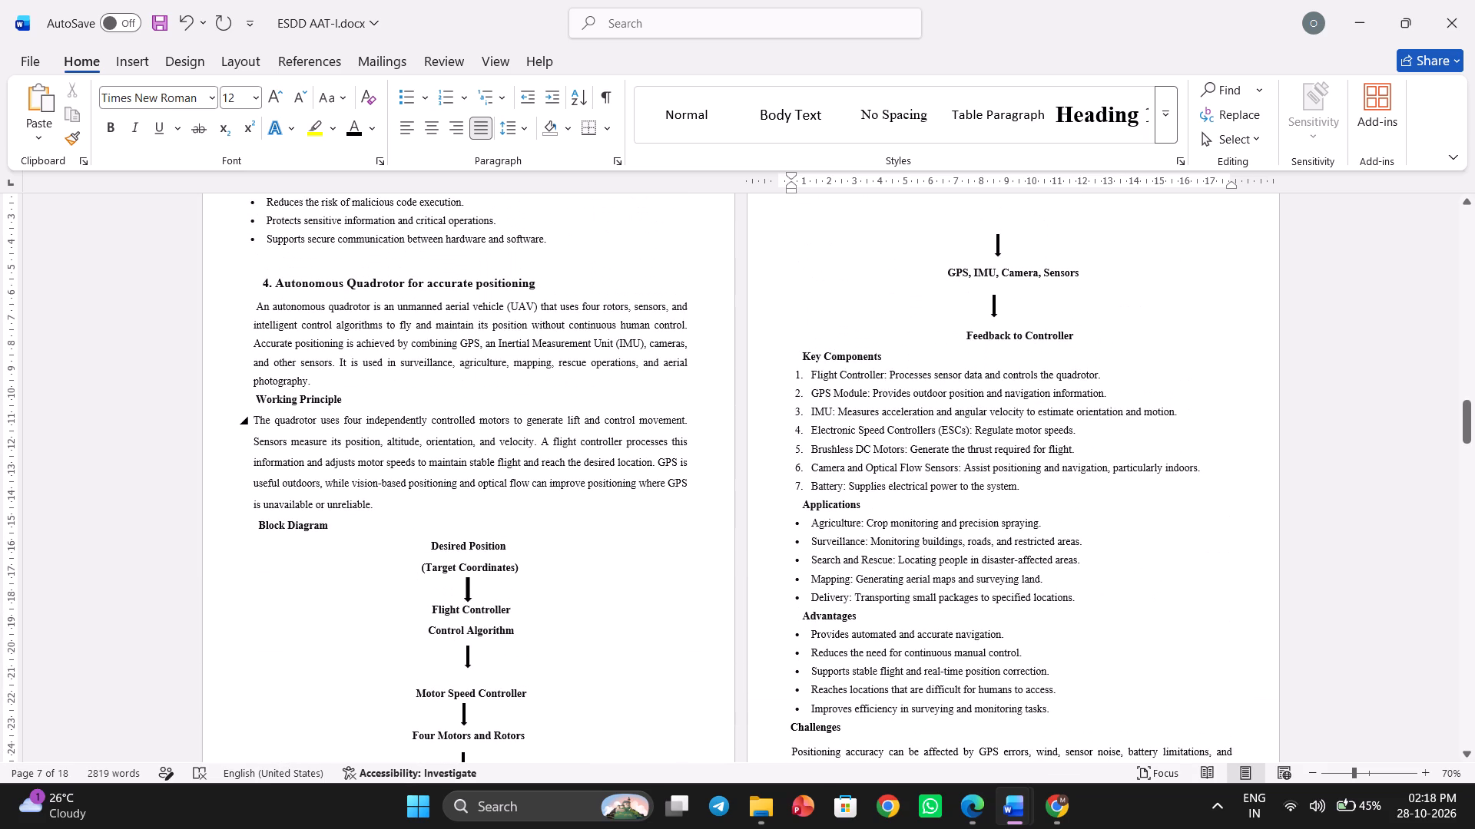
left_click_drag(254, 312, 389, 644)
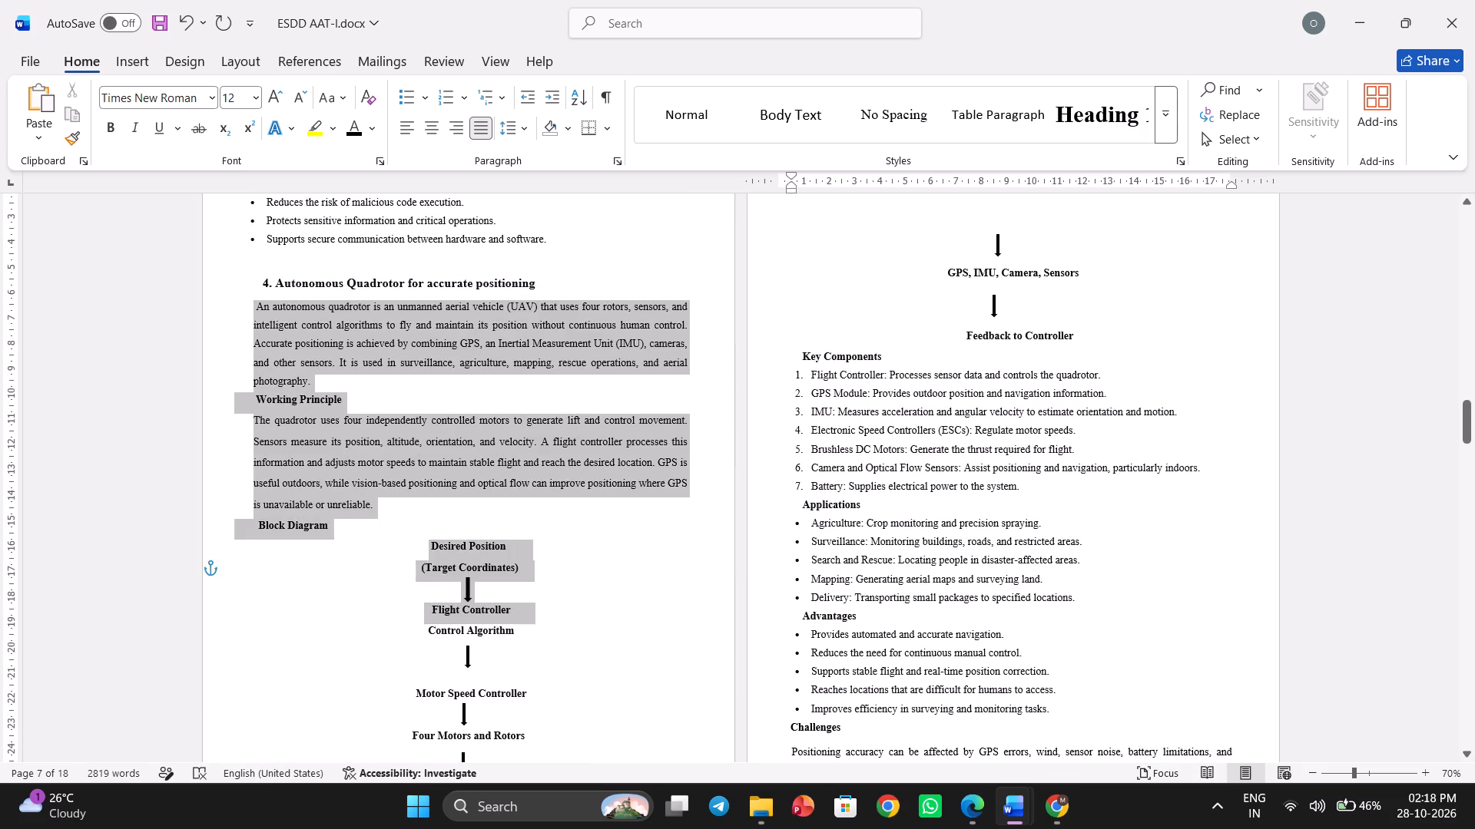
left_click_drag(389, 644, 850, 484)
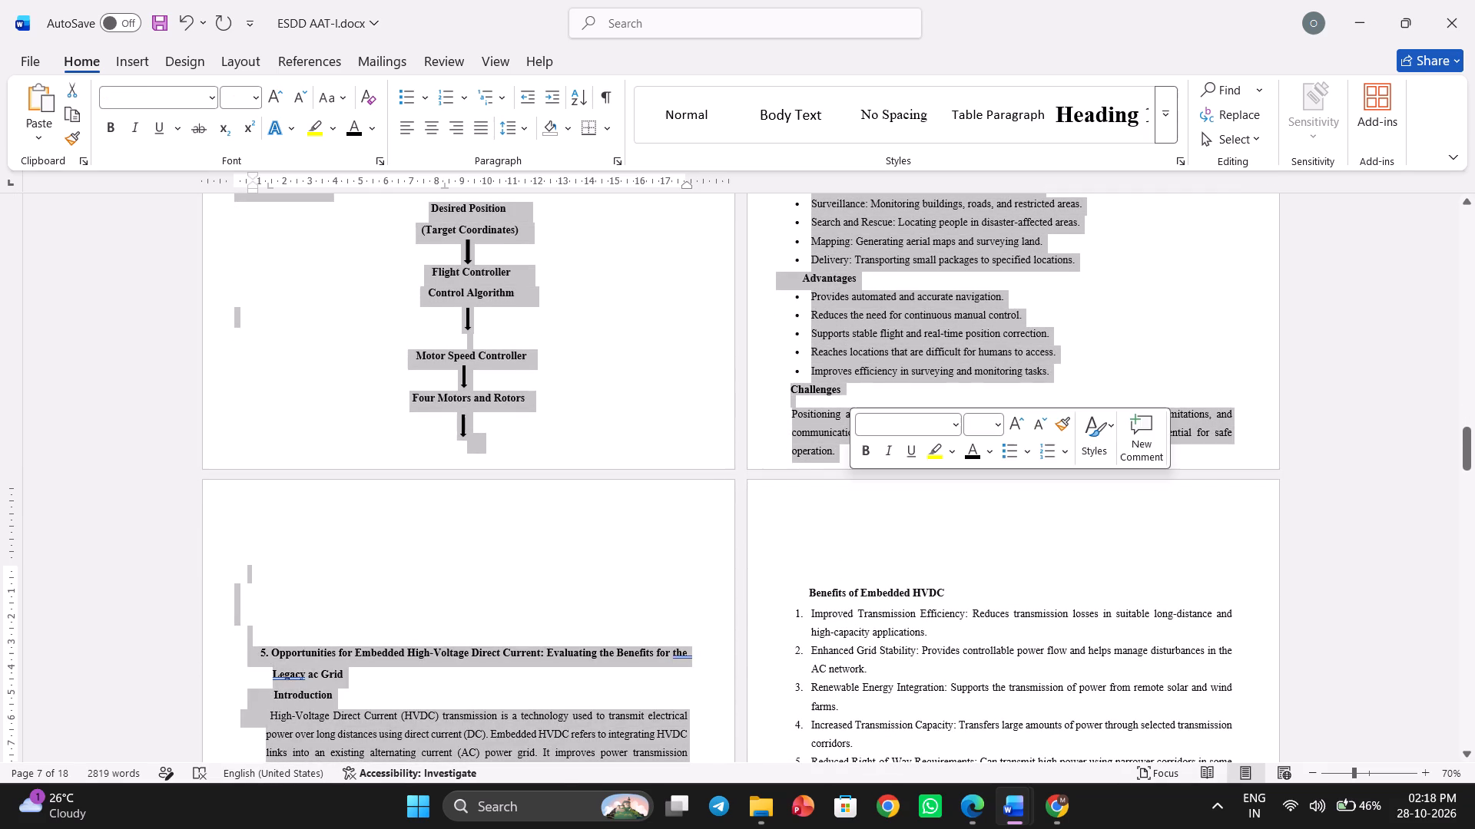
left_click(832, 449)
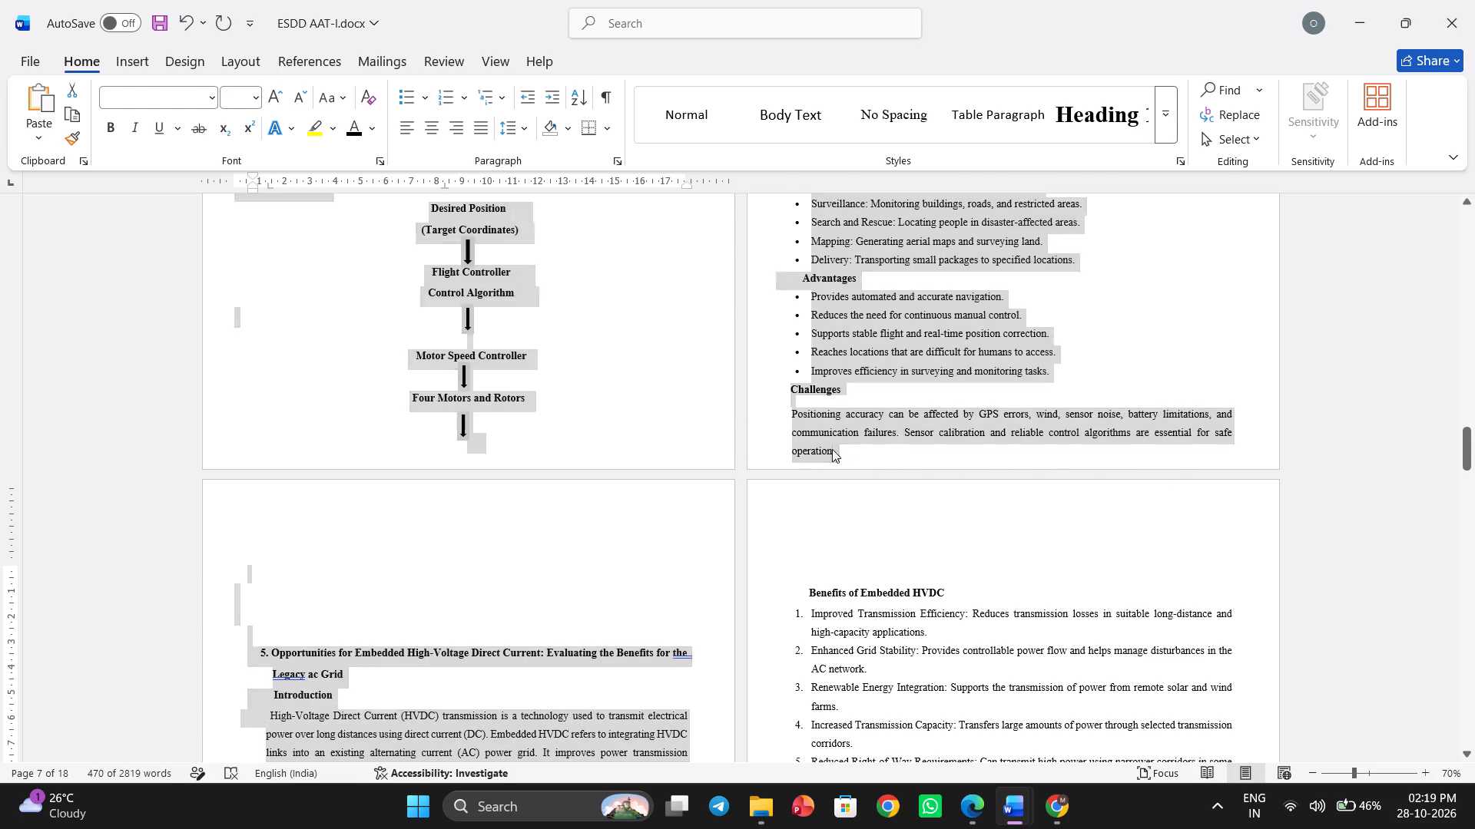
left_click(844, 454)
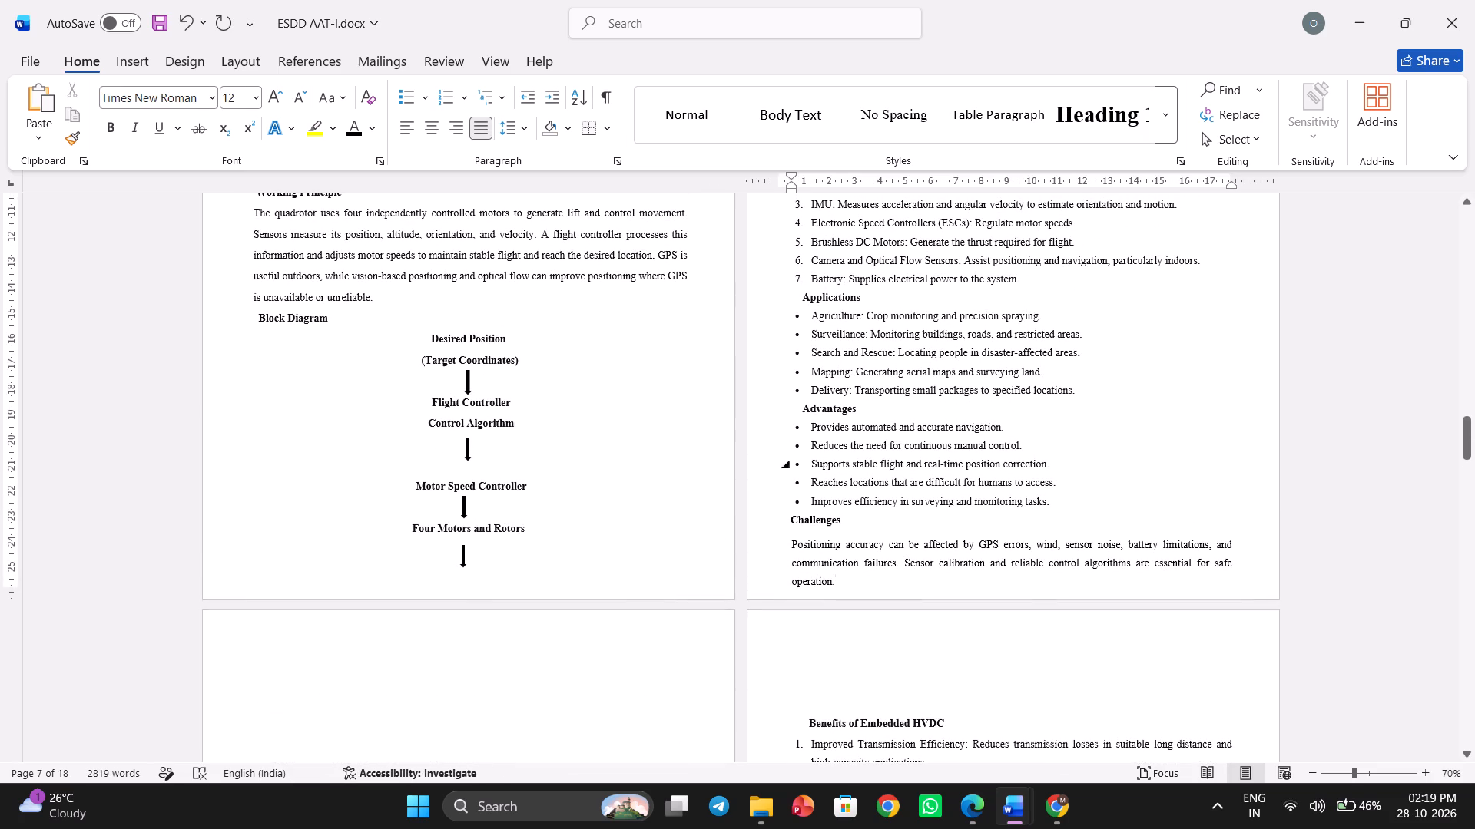
Delete the "Challenges" heading and its paragraph on positioning accuracy at the end of section 4.
left_click(1054, 503)
left_click_drag(849, 579, 790, 520)
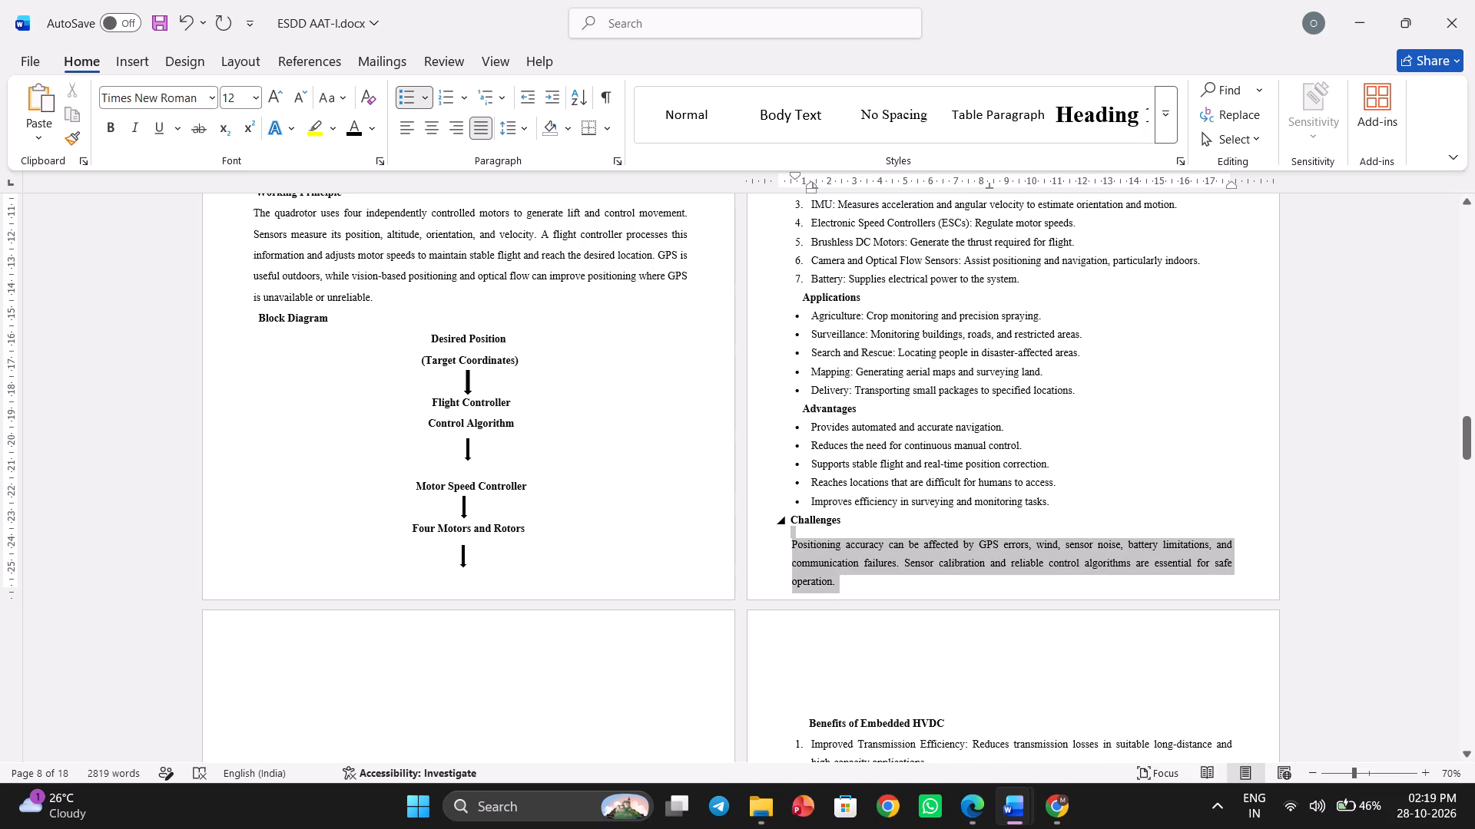
left_click_drag(790, 520, 791, 520)
key("BackSpace")
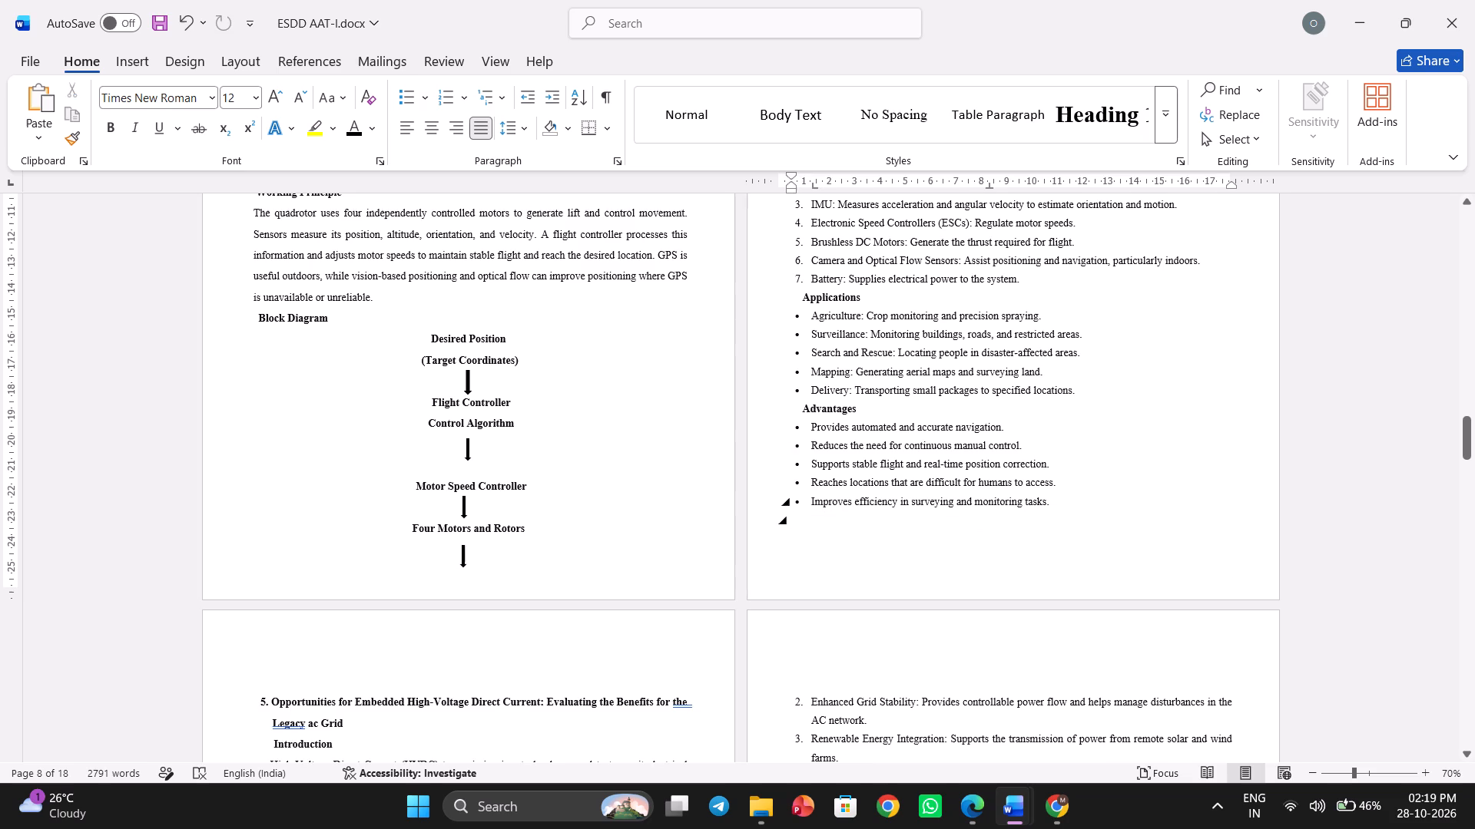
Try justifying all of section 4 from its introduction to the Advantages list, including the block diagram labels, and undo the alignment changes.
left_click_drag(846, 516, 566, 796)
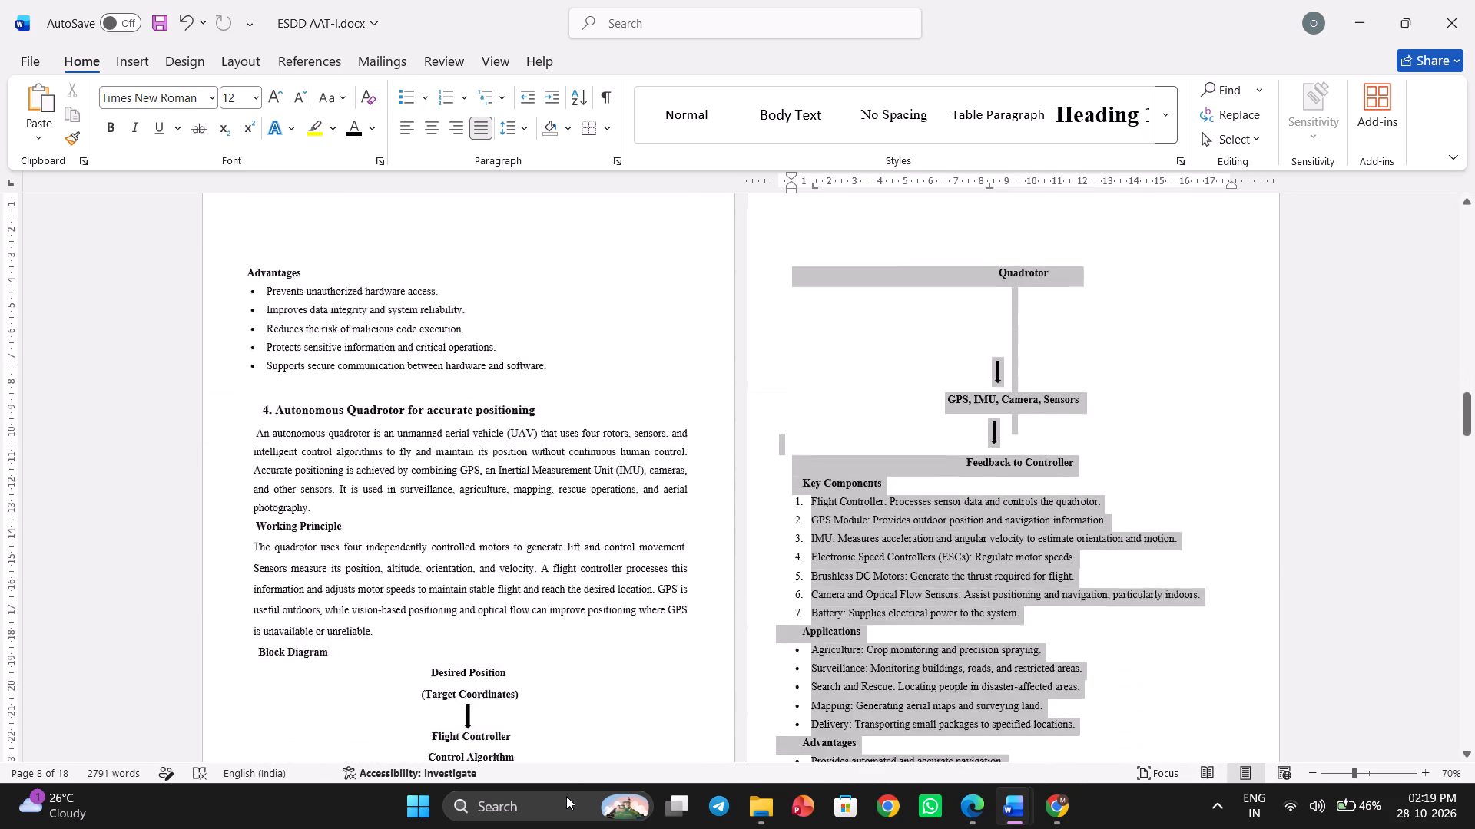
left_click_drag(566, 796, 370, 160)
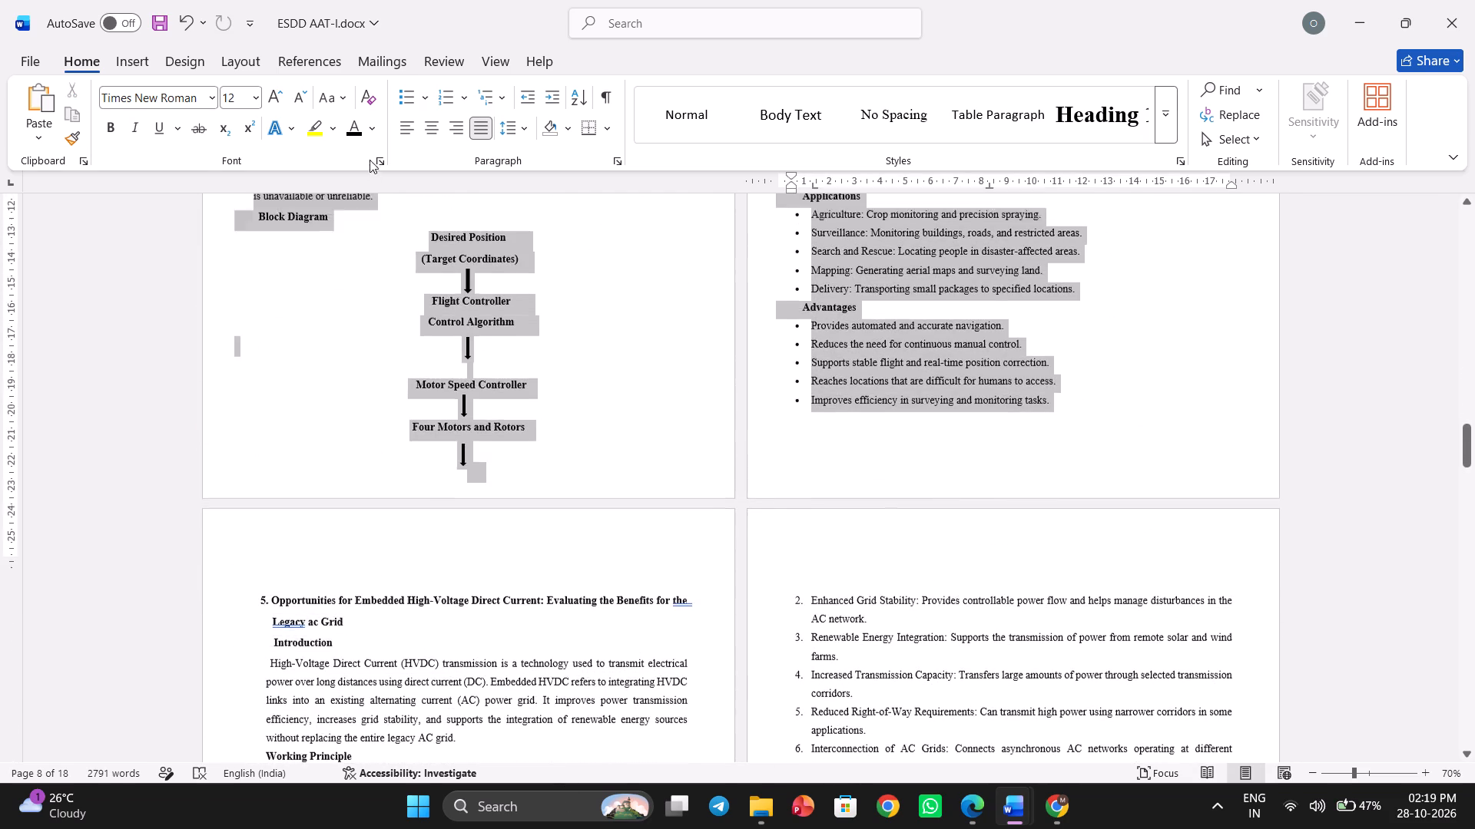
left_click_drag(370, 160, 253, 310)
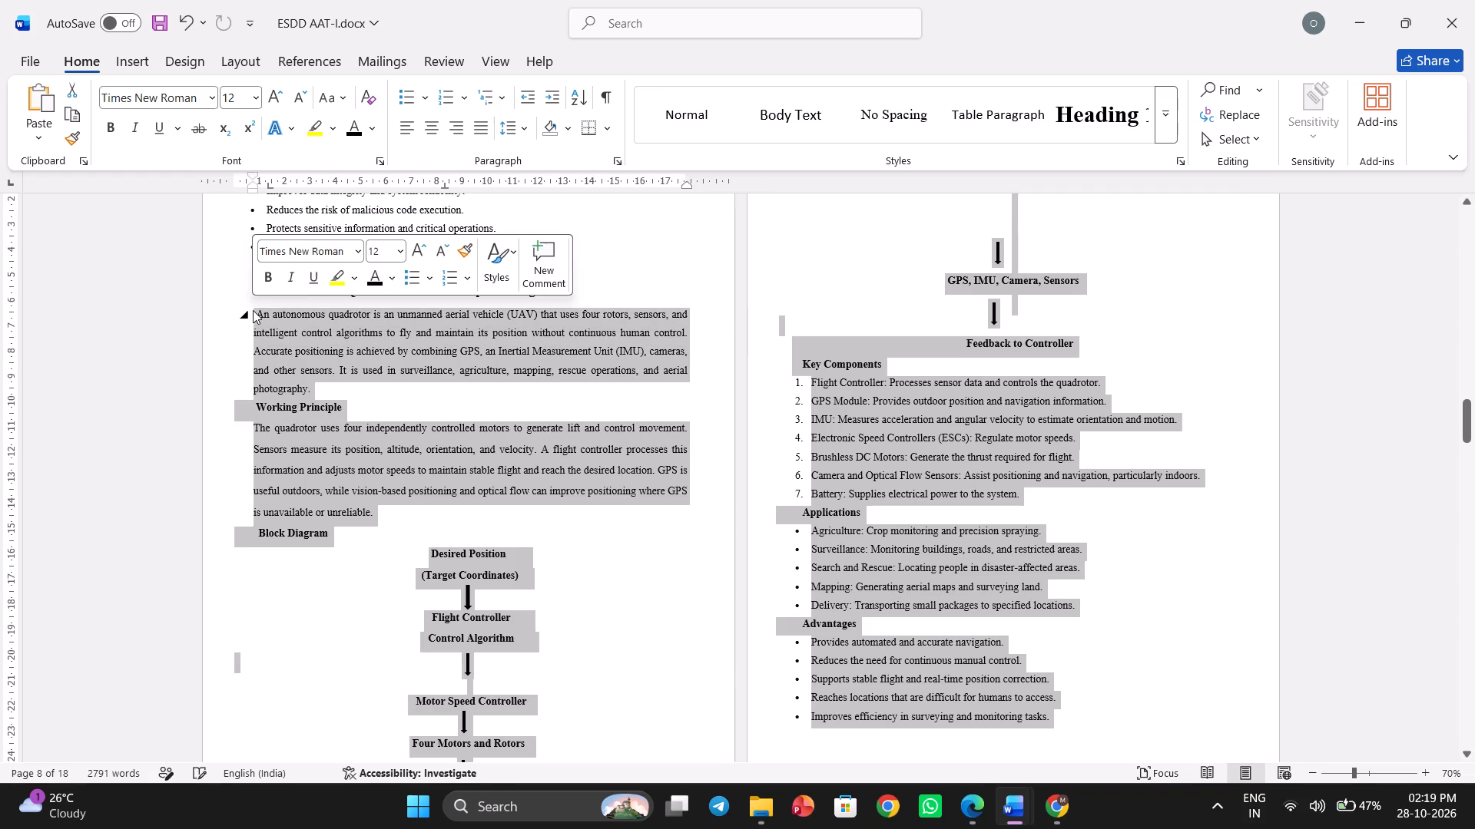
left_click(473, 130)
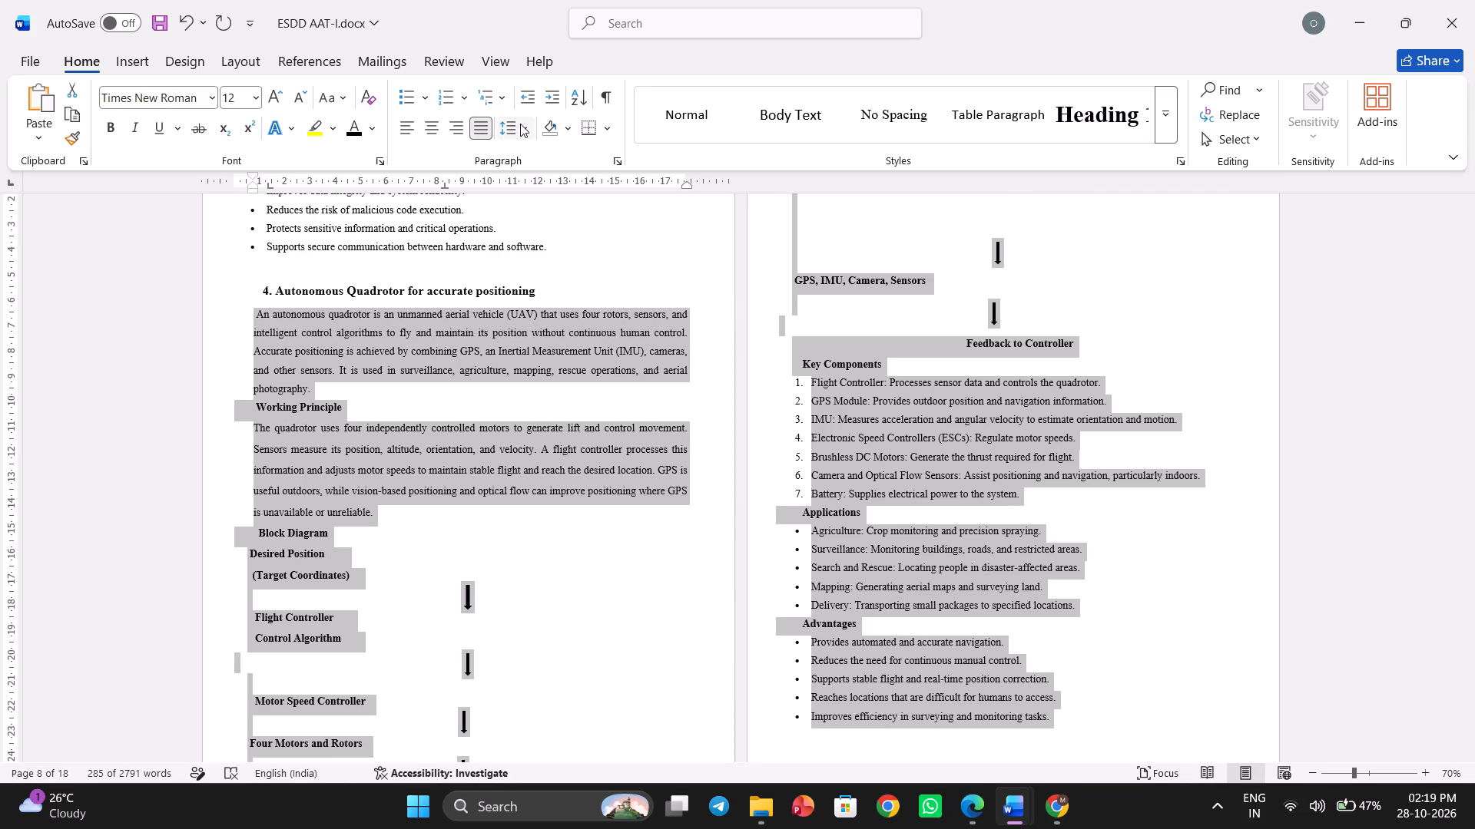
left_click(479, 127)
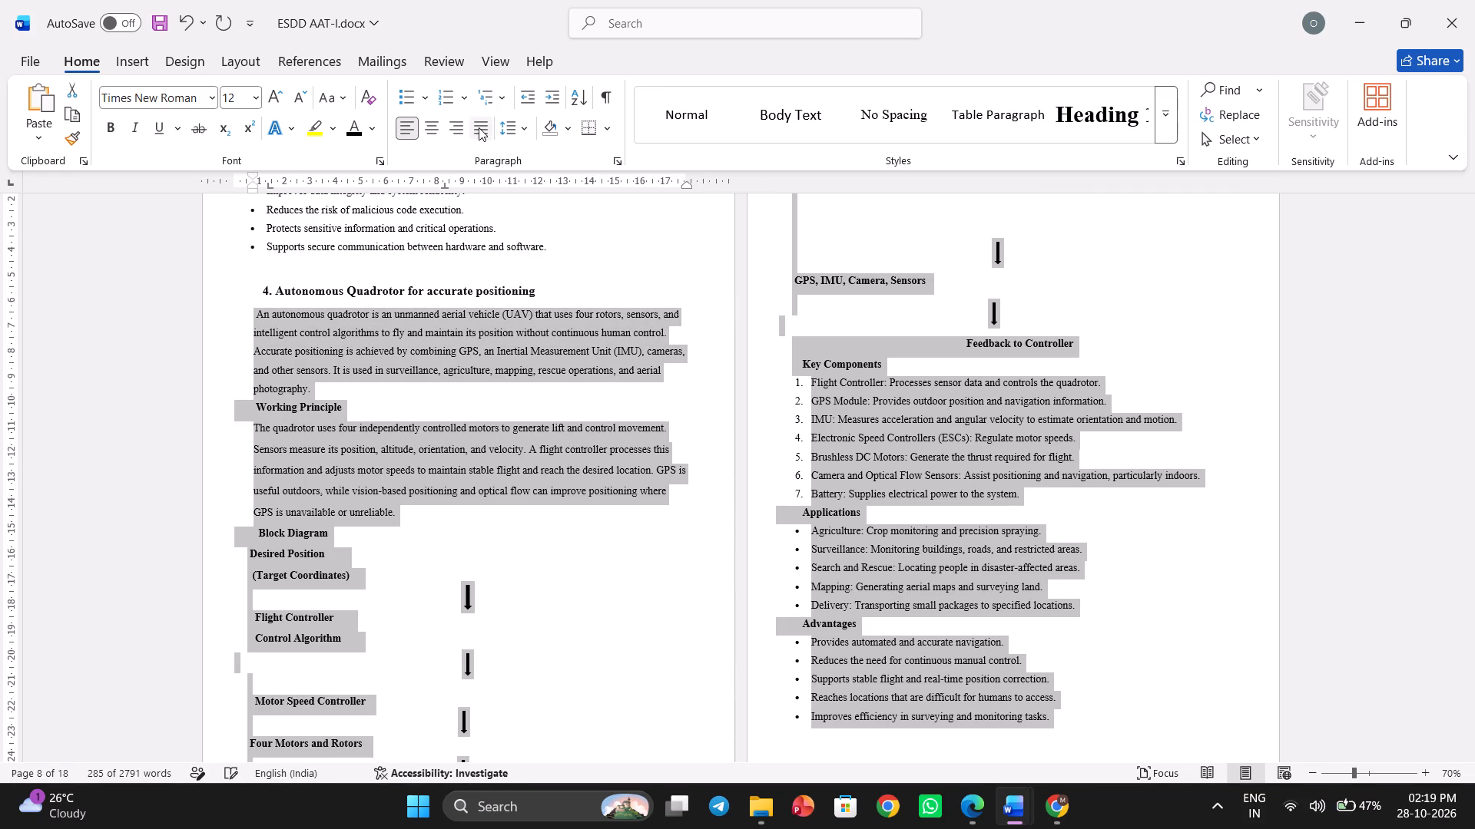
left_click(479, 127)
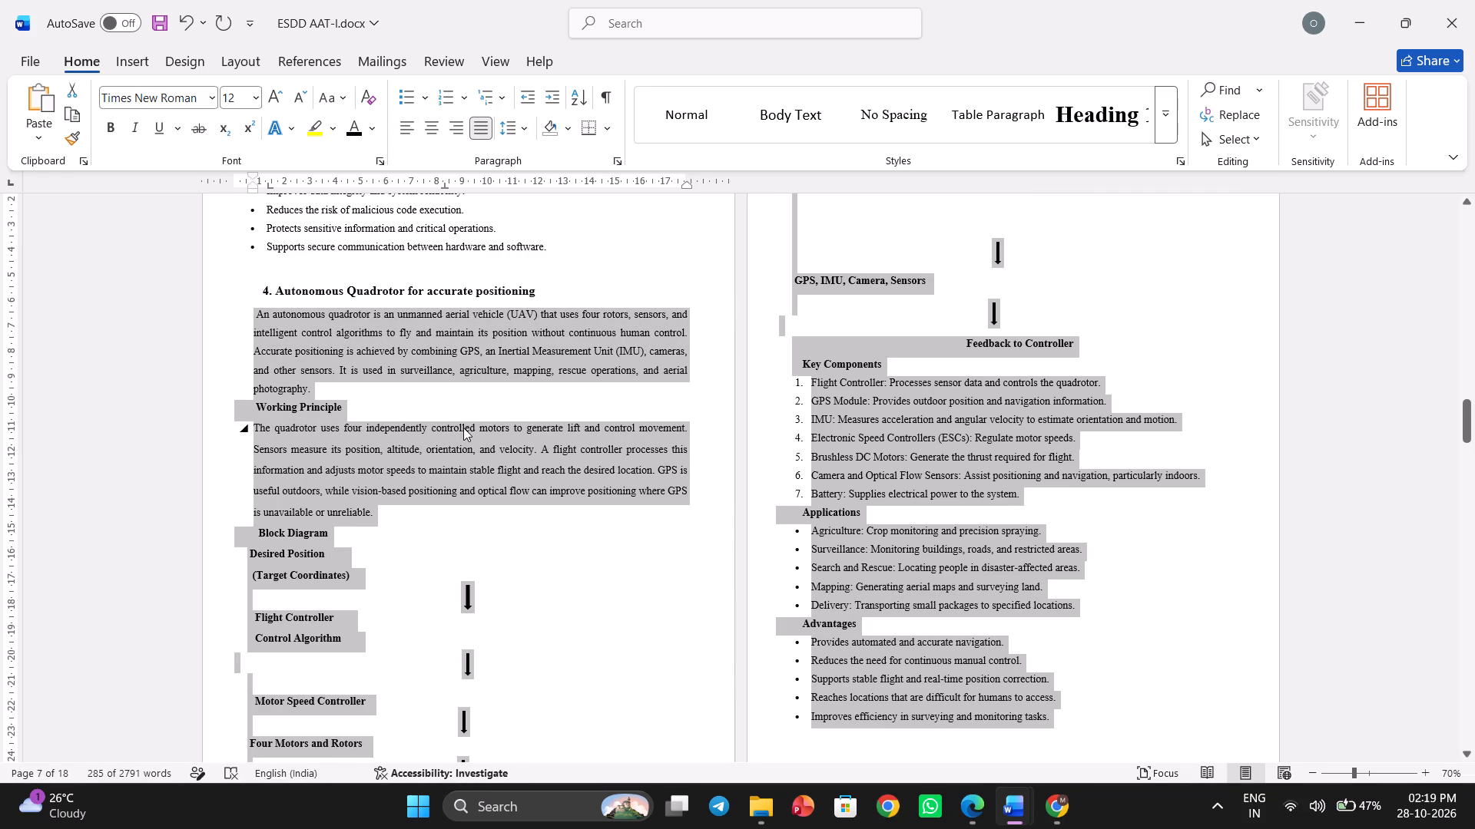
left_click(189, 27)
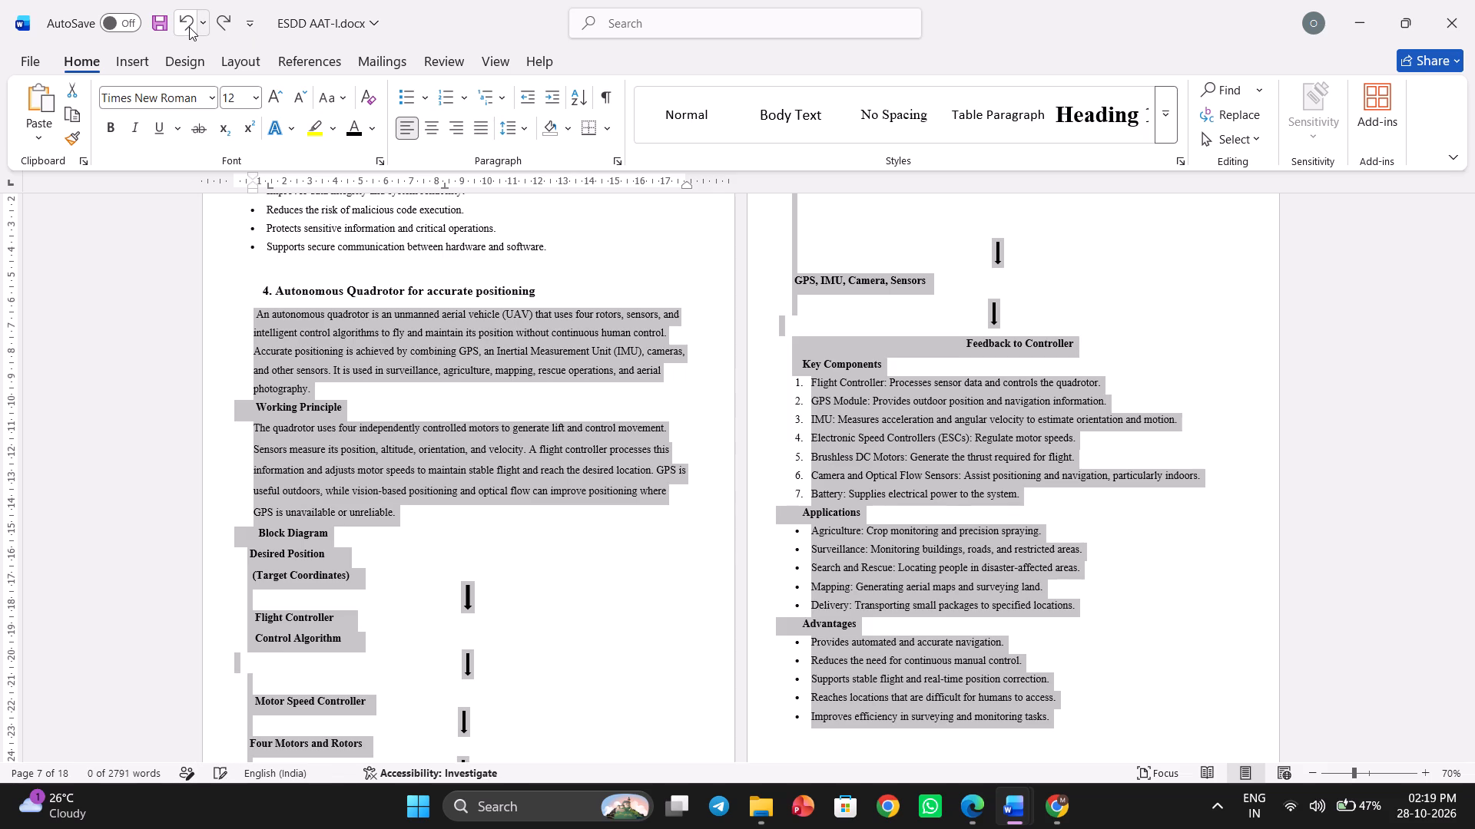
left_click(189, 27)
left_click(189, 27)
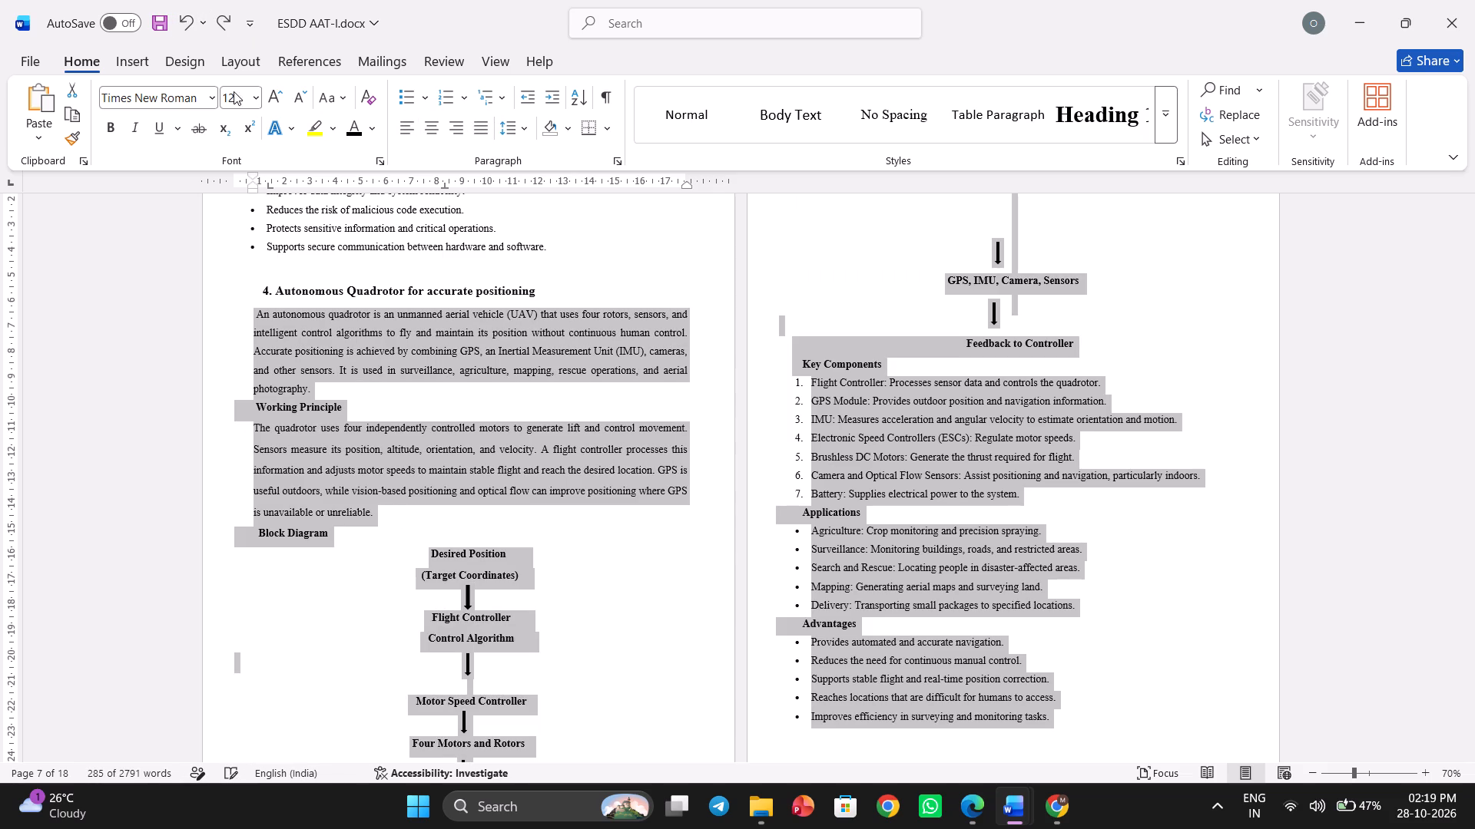
Justify section 4's text from the introduction through the "Block Diagram" heading and set its line spacing to 1.5.
left_click(367, 537)
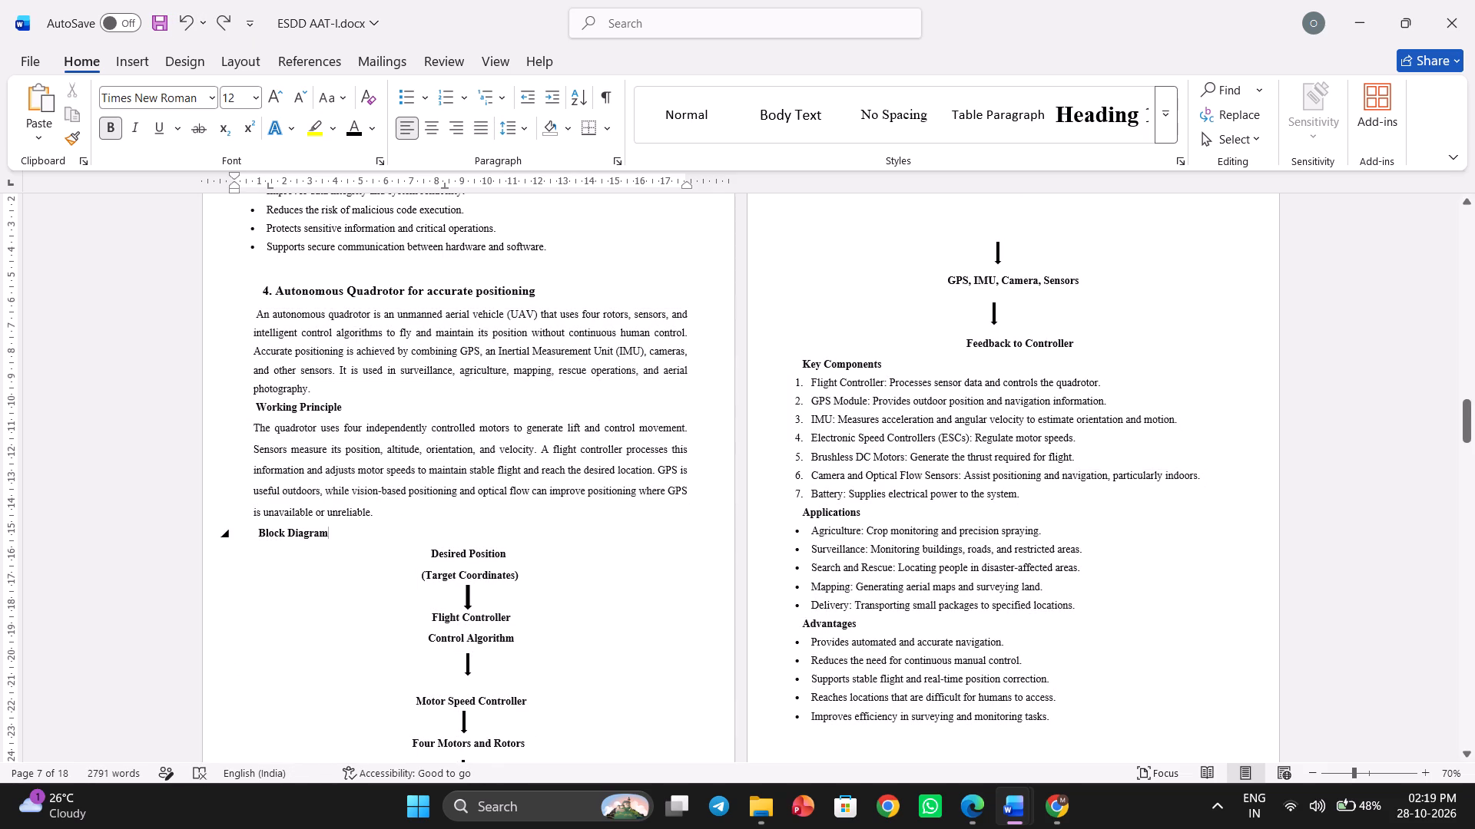
left_click_drag(366, 545, 252, 312)
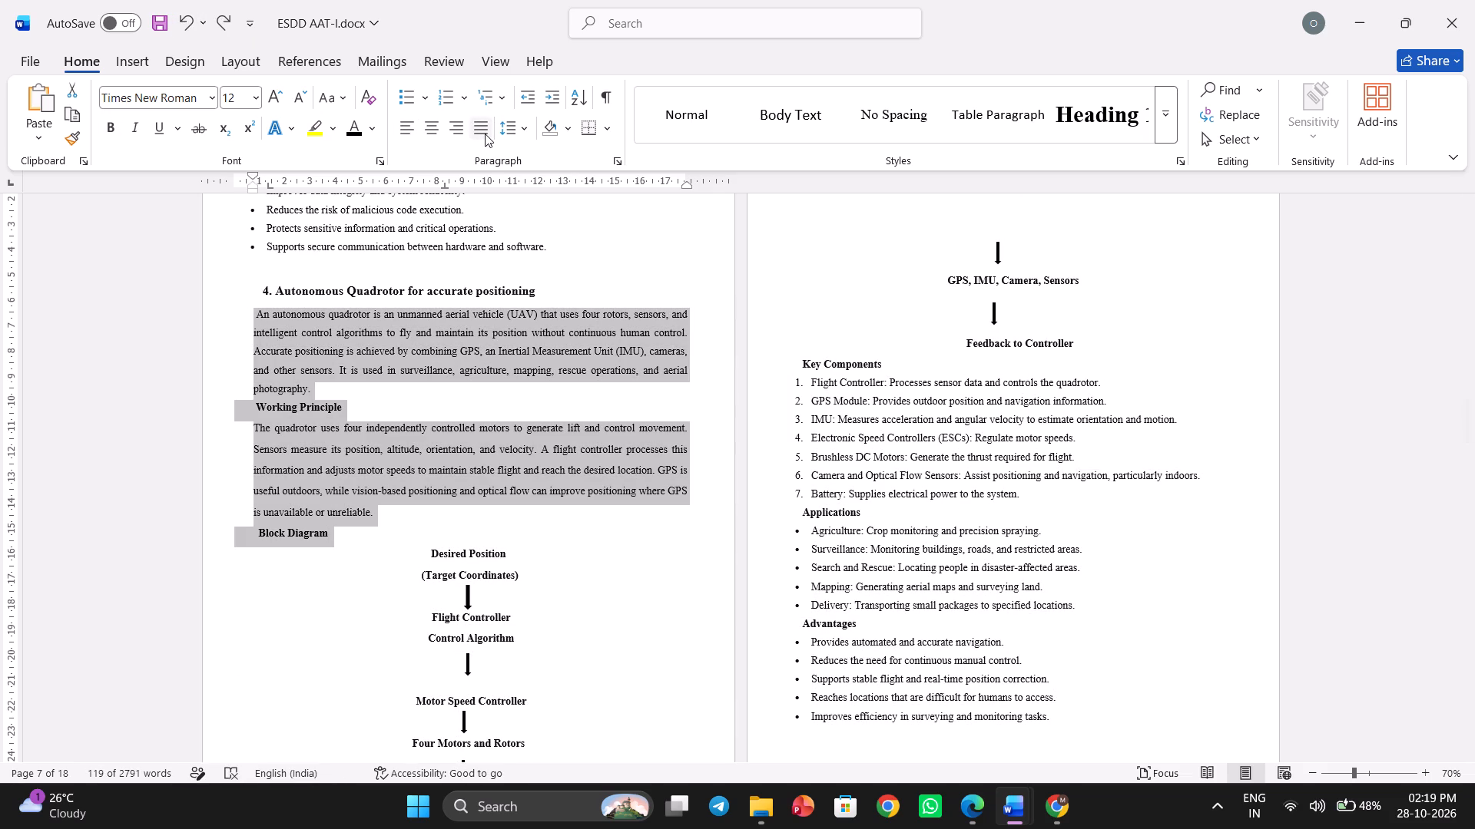
left_click(485, 134)
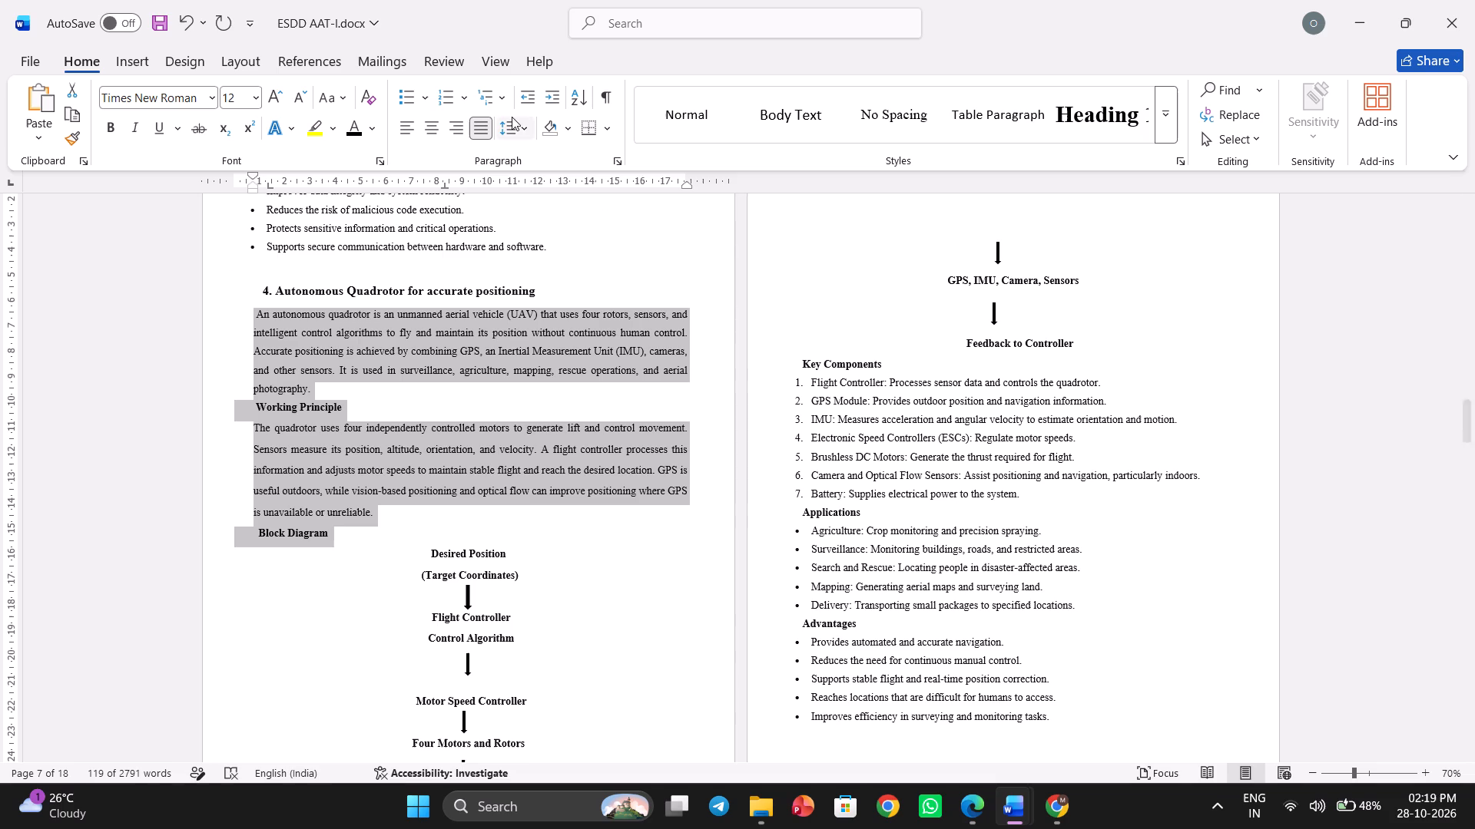
left_click(522, 123)
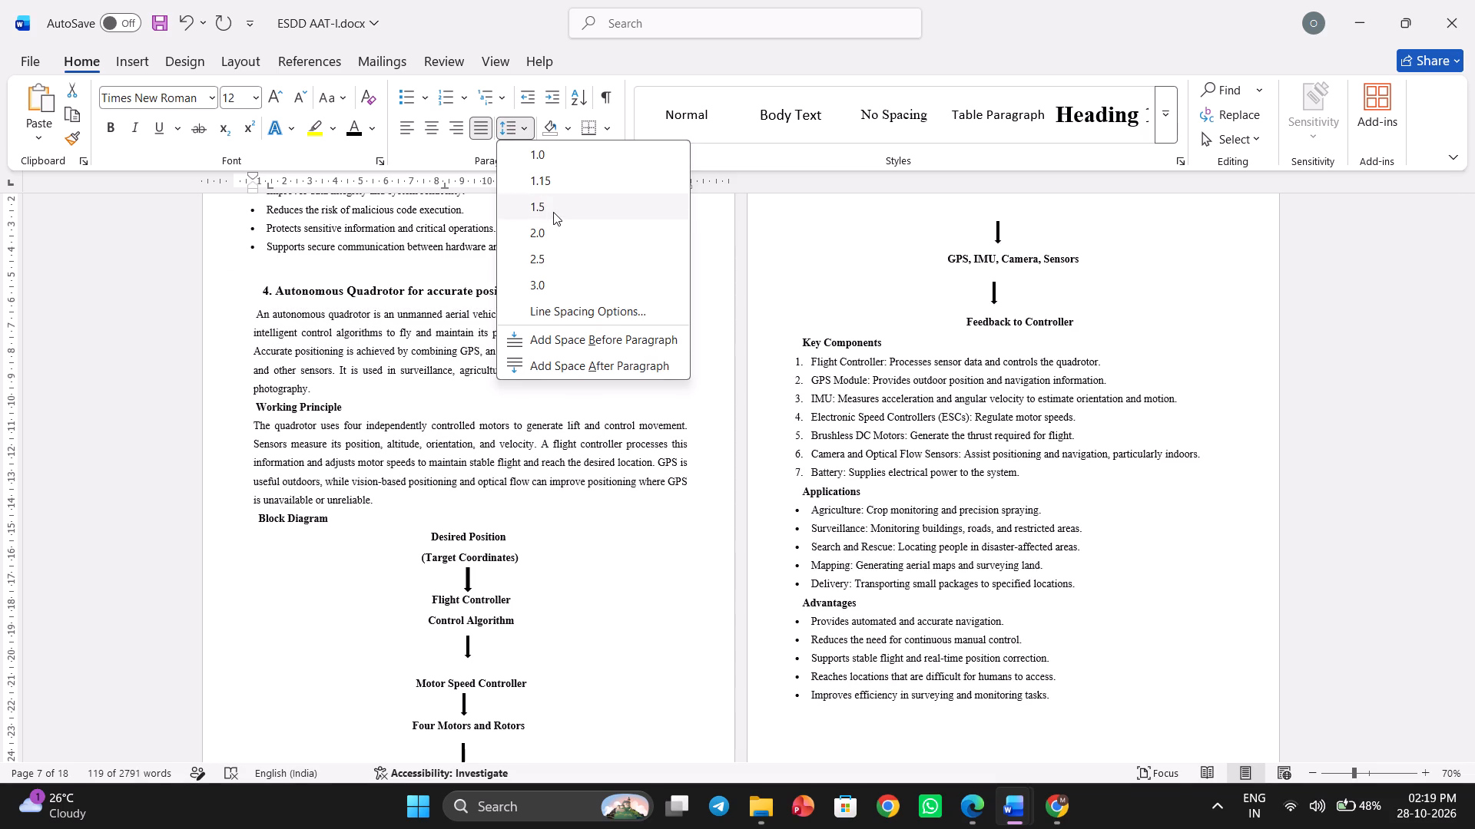
left_click(553, 212)
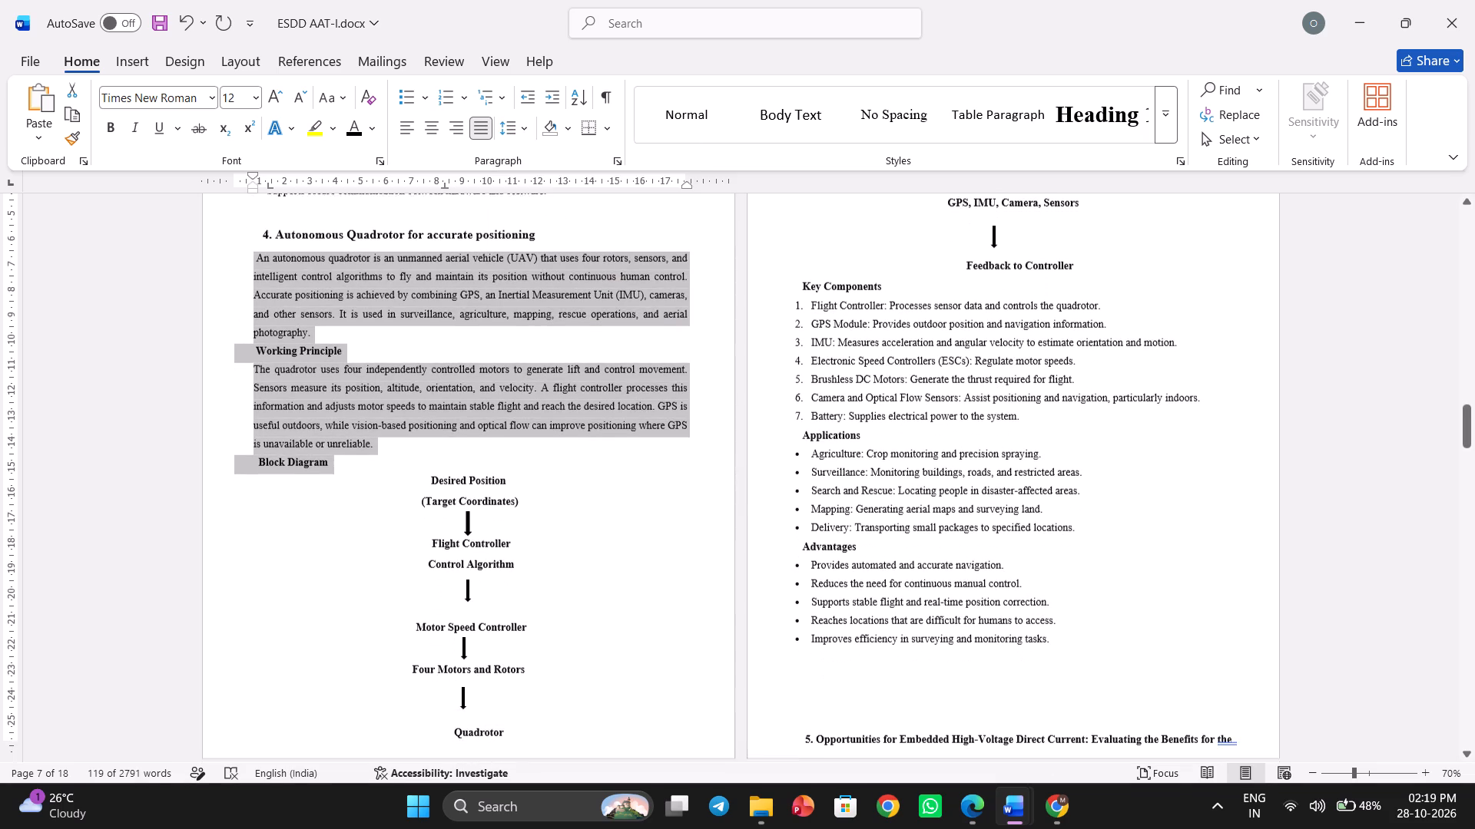
Set line spacing to 1.5 for section 4 from the "Key Components" heading to the end of the Advantages list.
left_click_drag(1074, 668, 800, 293)
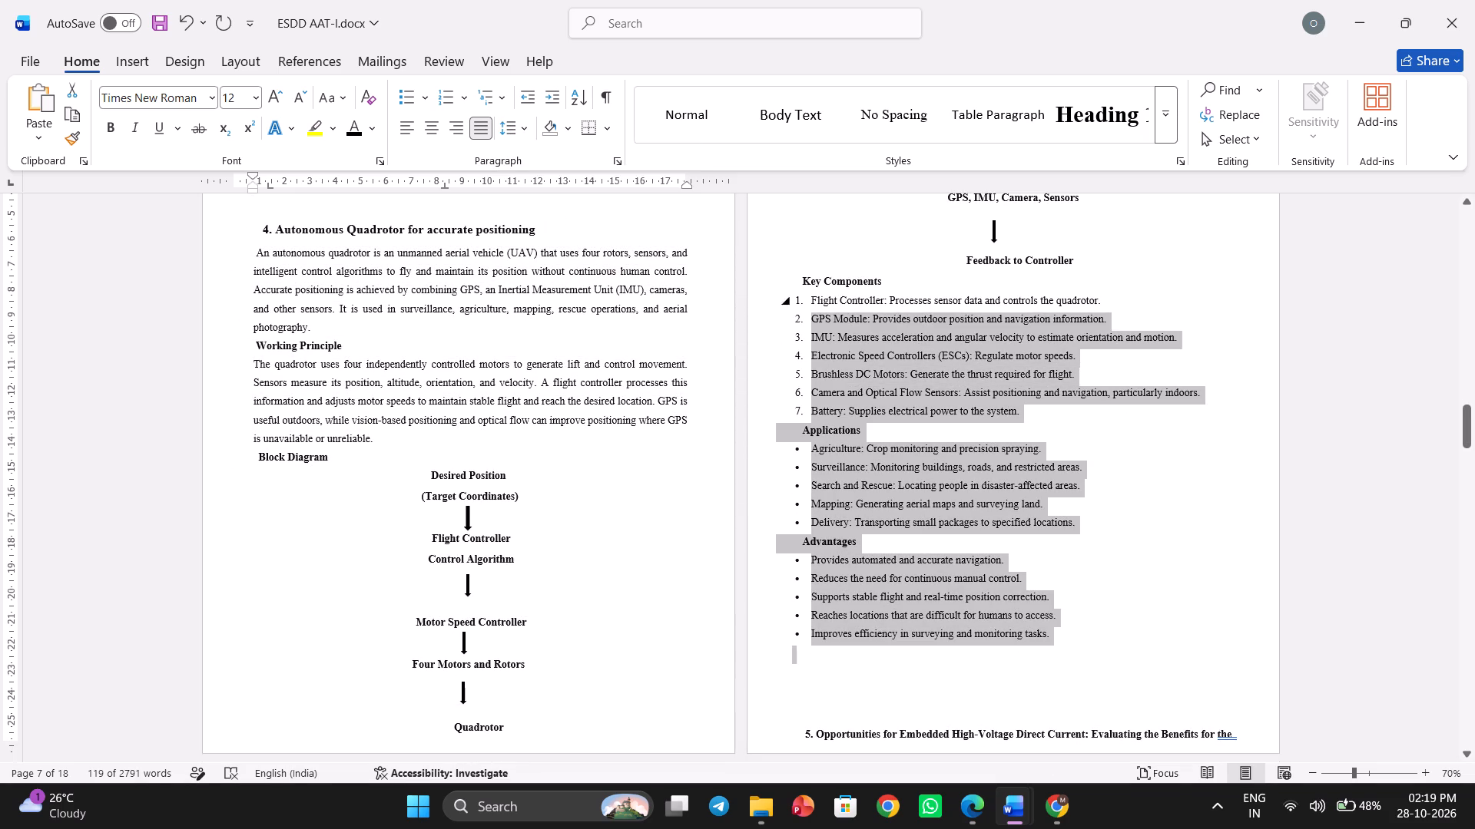
left_click_drag(800, 293, 795, 286)
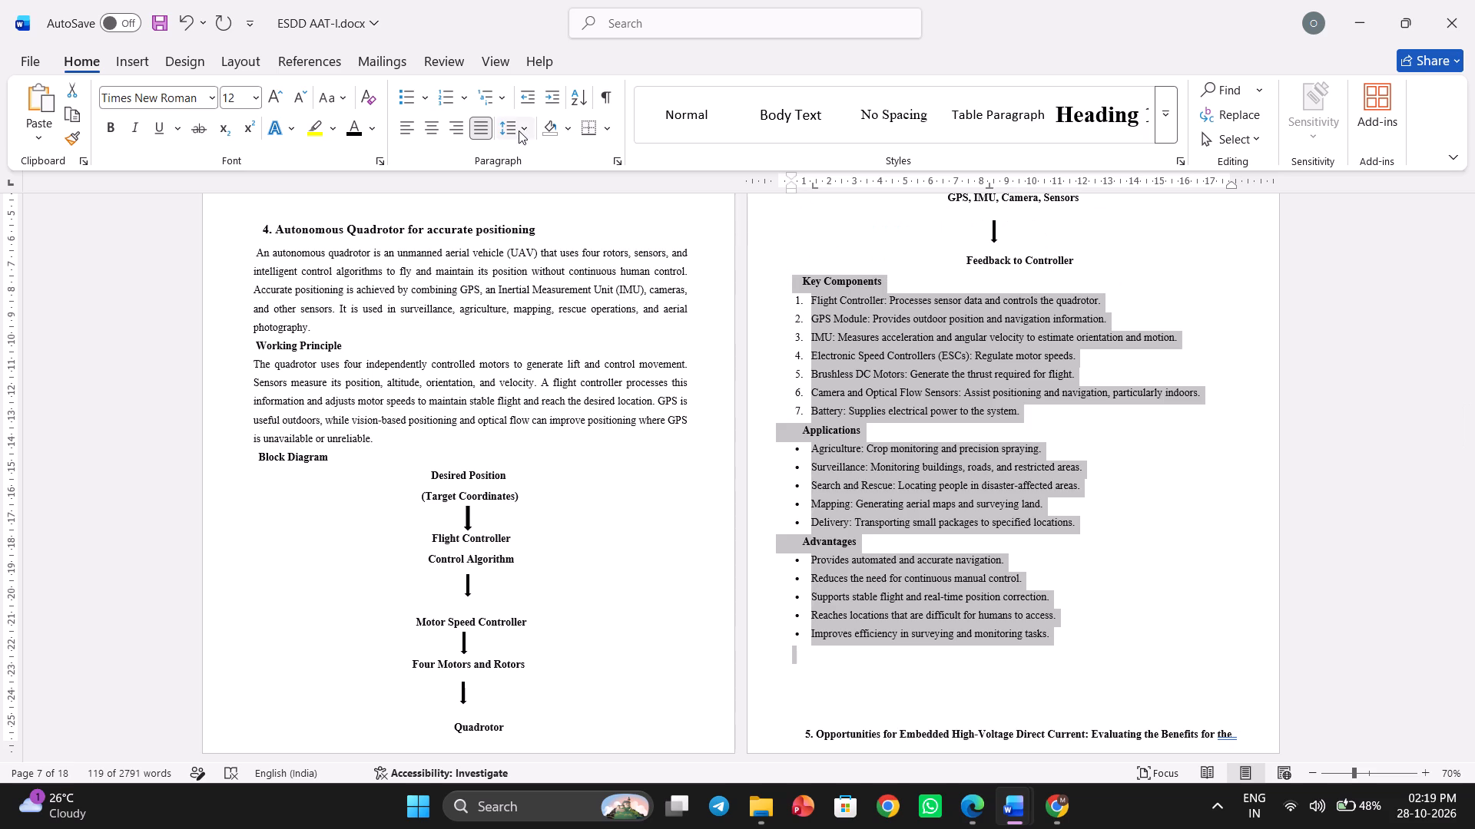
left_click(519, 130)
left_click(537, 209)
Delete the surplus blank lines between the "Quadrotor" label and the arrow leading to "GPS, IMU, Camera, Sensors" in section 4's block diagram.
scroll(902, 377, "up", 1)
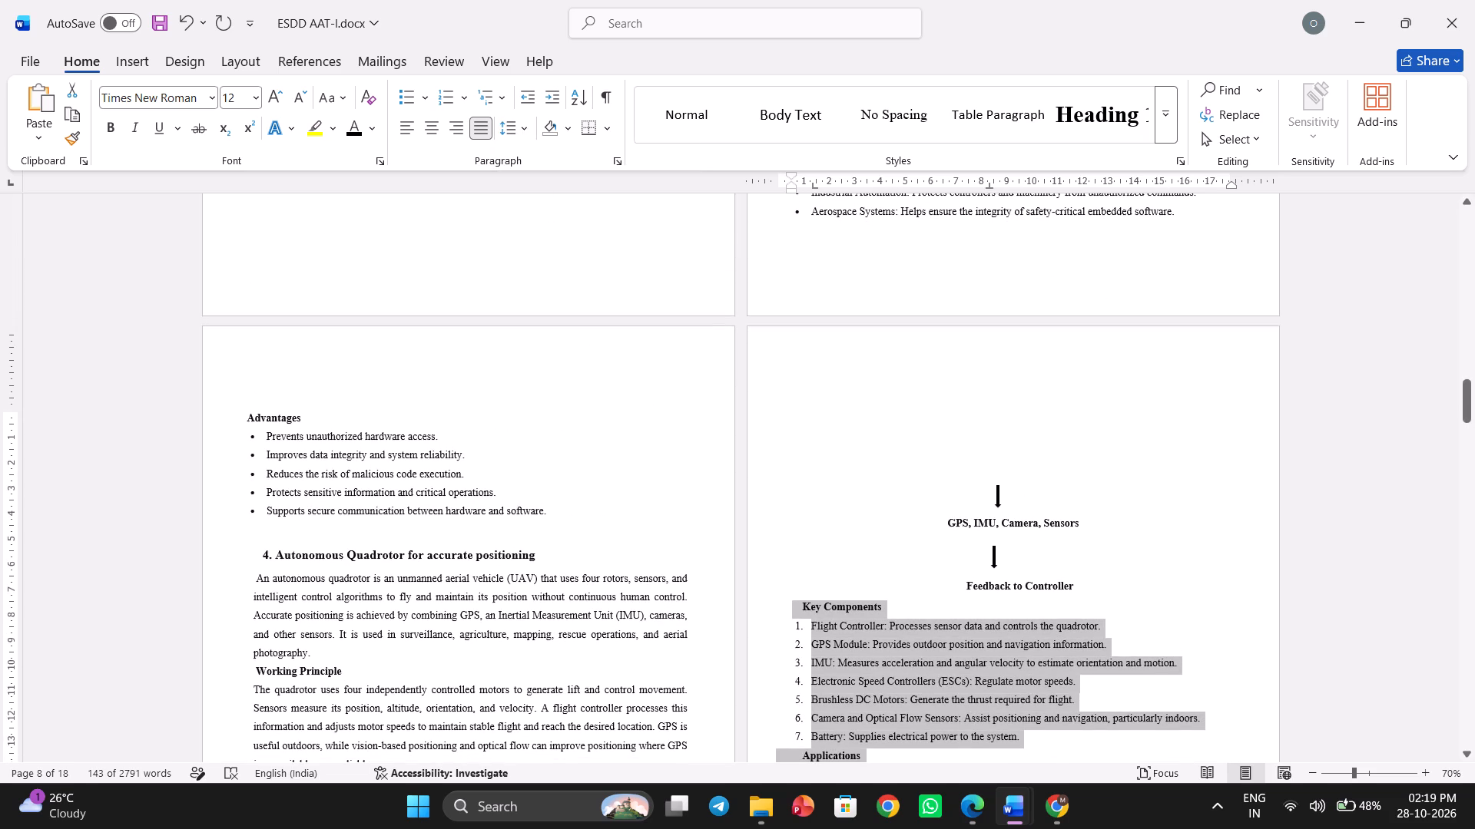
left_click(970, 440)
left_click_drag(956, 463, 927, 372)
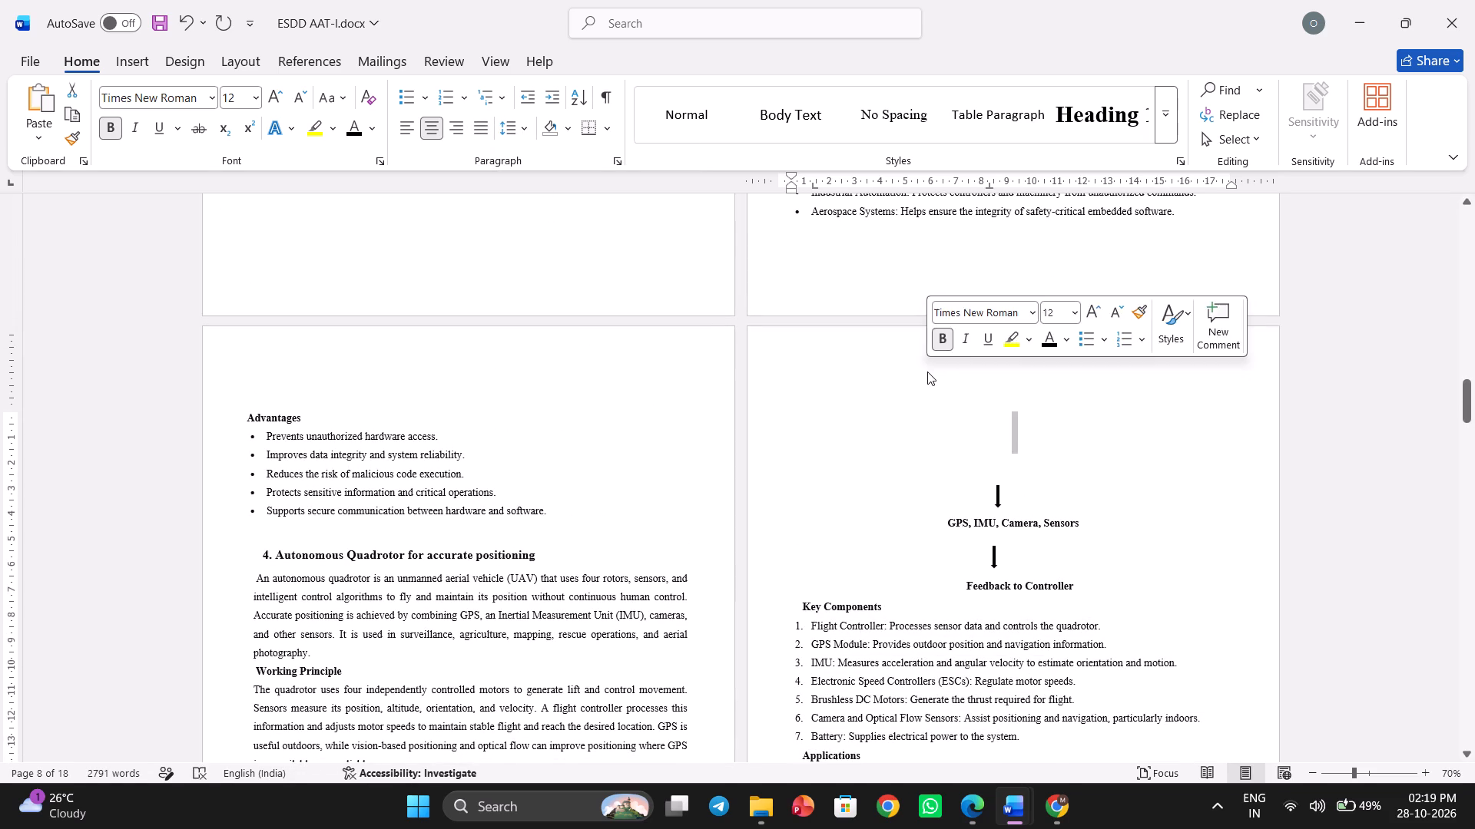
key("BackSpace")
key("BackSpace")
key("BackSpace")
key("BackSpace")
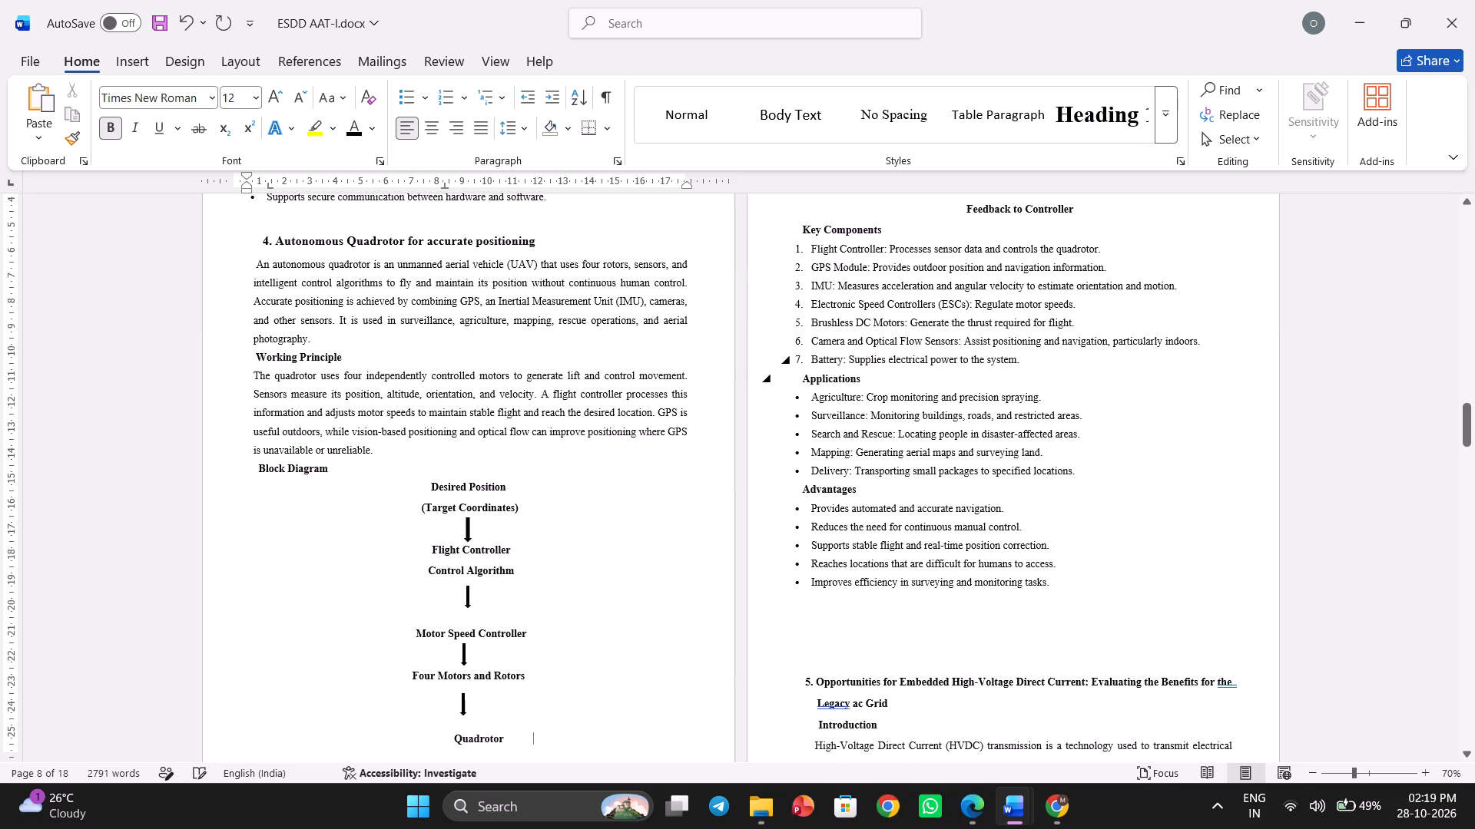
Insert blank lines after section 4's Advantages list so the section 5 heading starts on a new page.
scroll(866, 538, "down", 1)
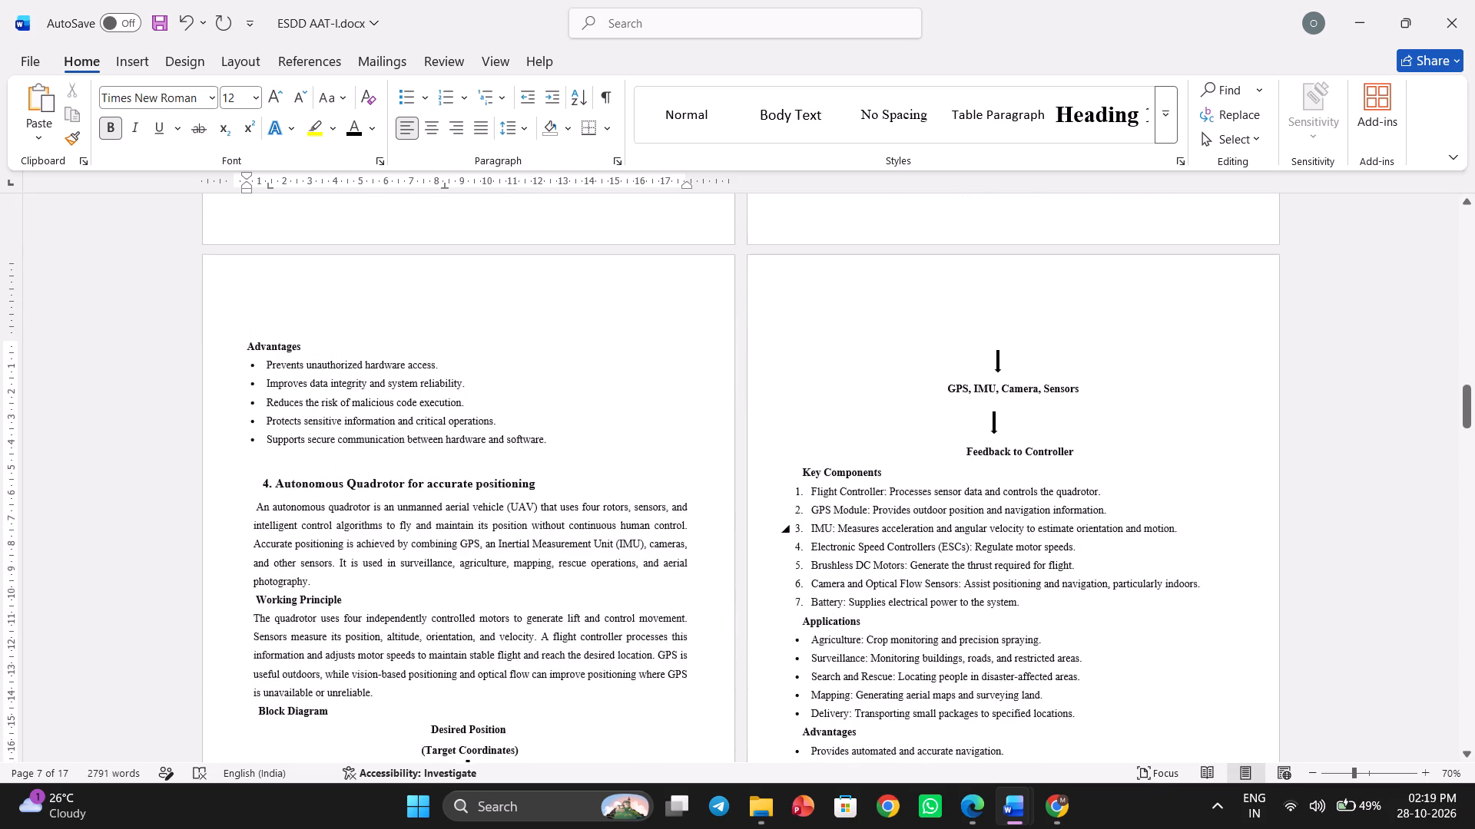
scroll(866, 538, "down", 1)
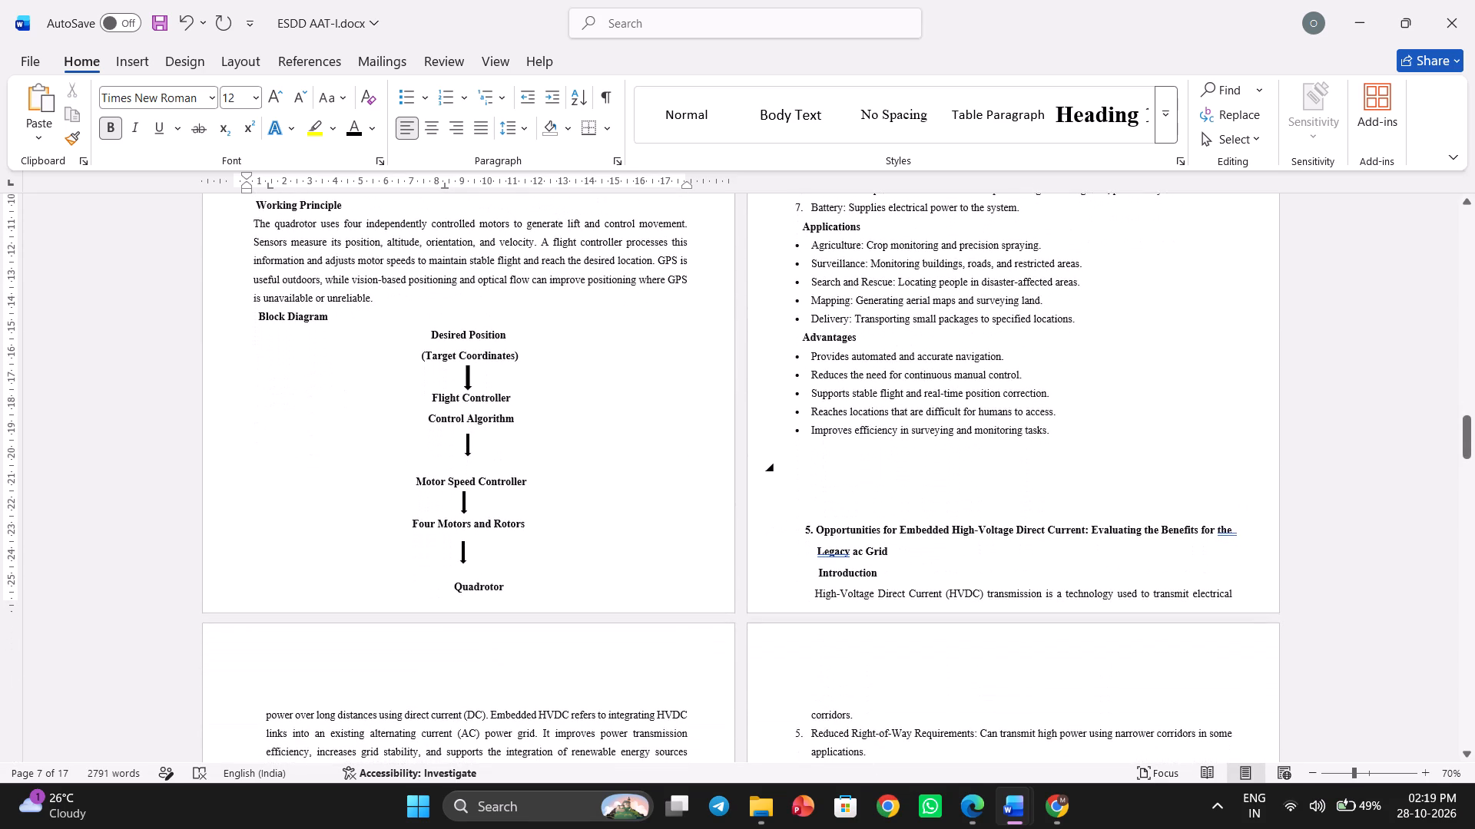
left_click(836, 475)
key("Return")
key("Return")
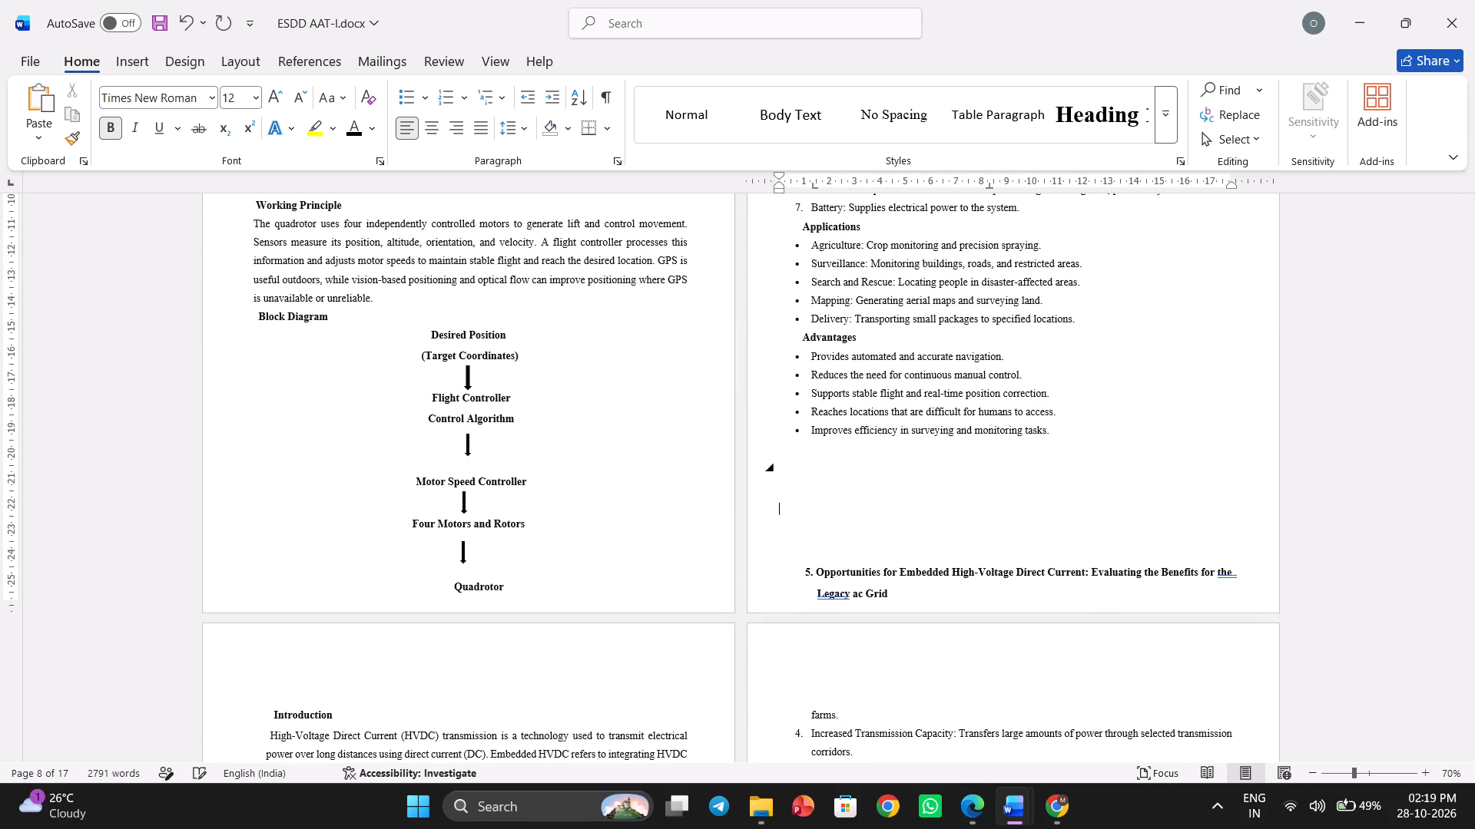
key("Return")
key("Return")
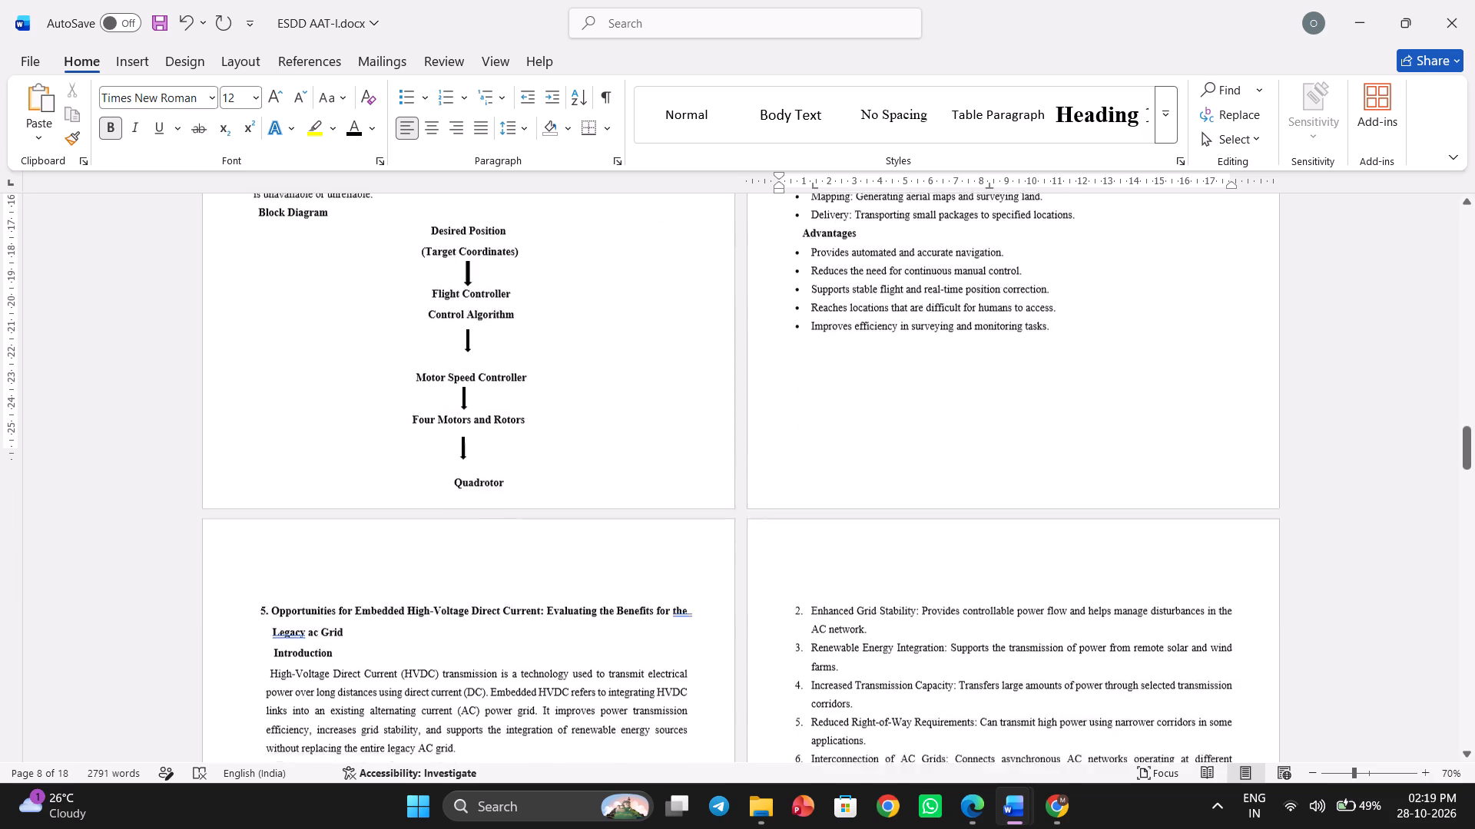
Increase the section 5 heading "Opportunities for Embedded High-Voltage Direct Current…" to font size 14.
left_click_drag(357, 593, 262, 571)
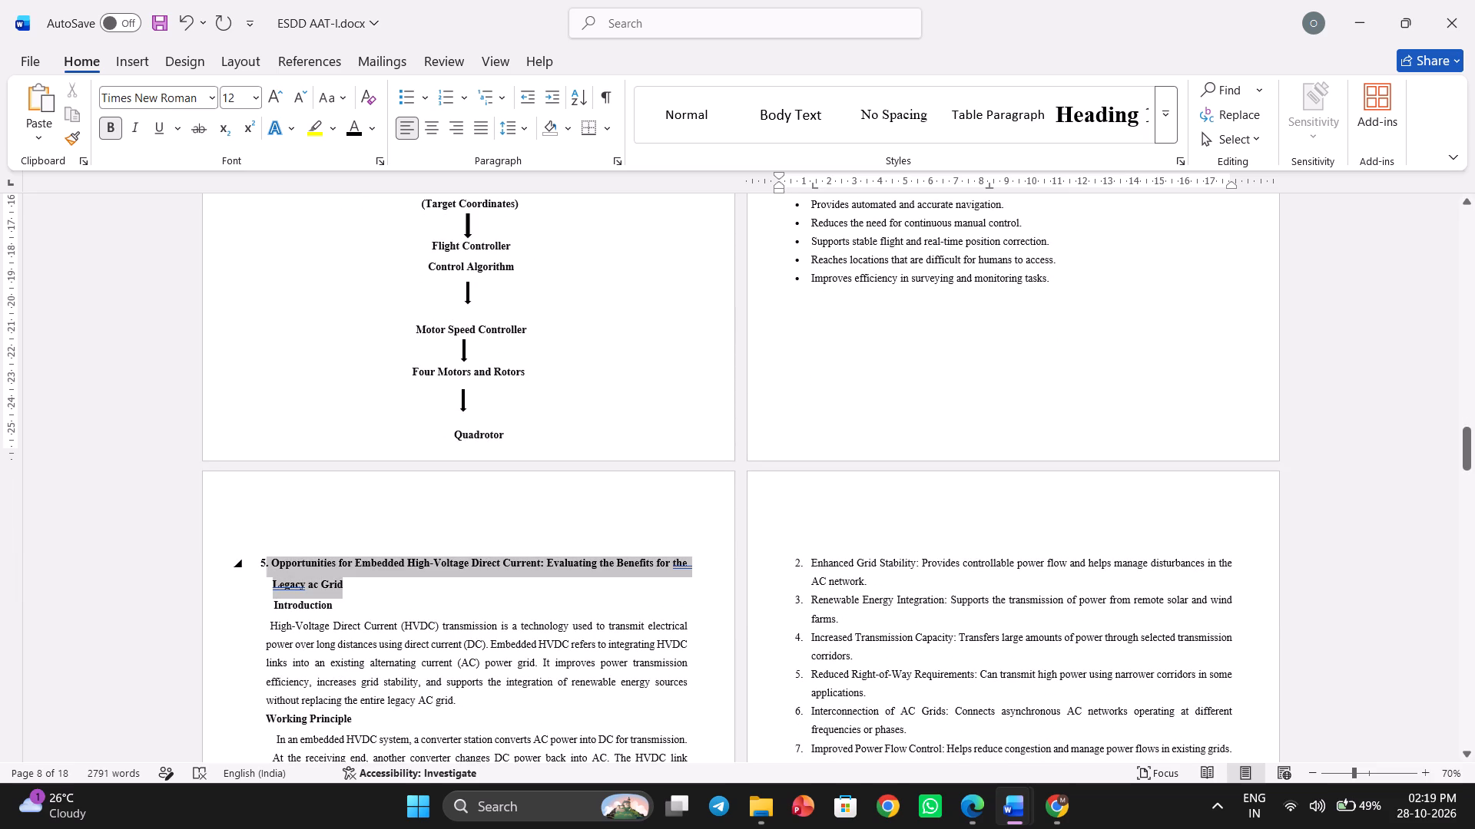
left_click_drag(262, 571, 261, 571)
left_click(431, 509)
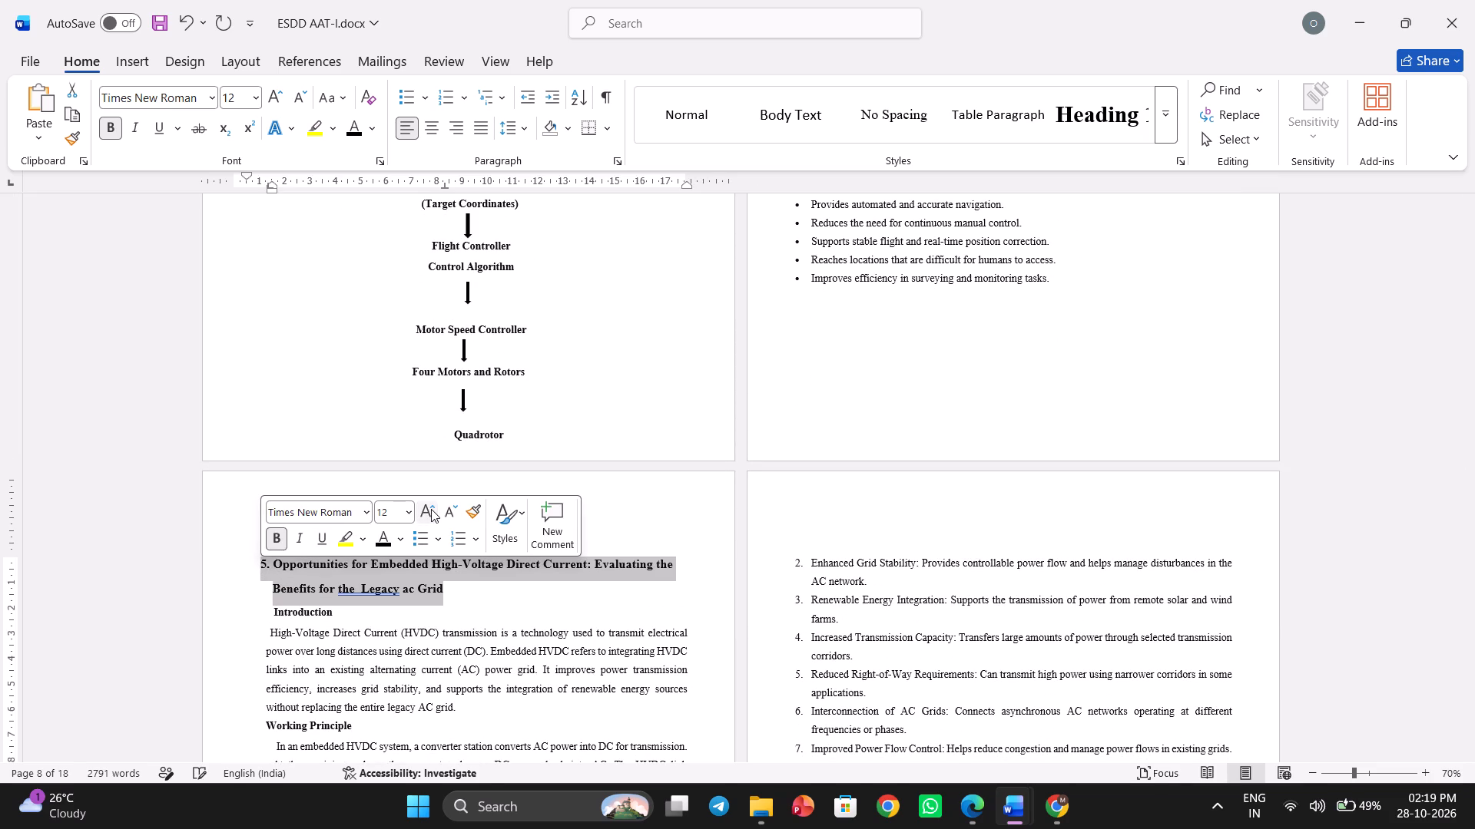
Replace the "Introduction" subheading under section 5's title with a blank line.
left_click(369, 620)
left_click_drag(356, 619, 264, 618)
key("Return")
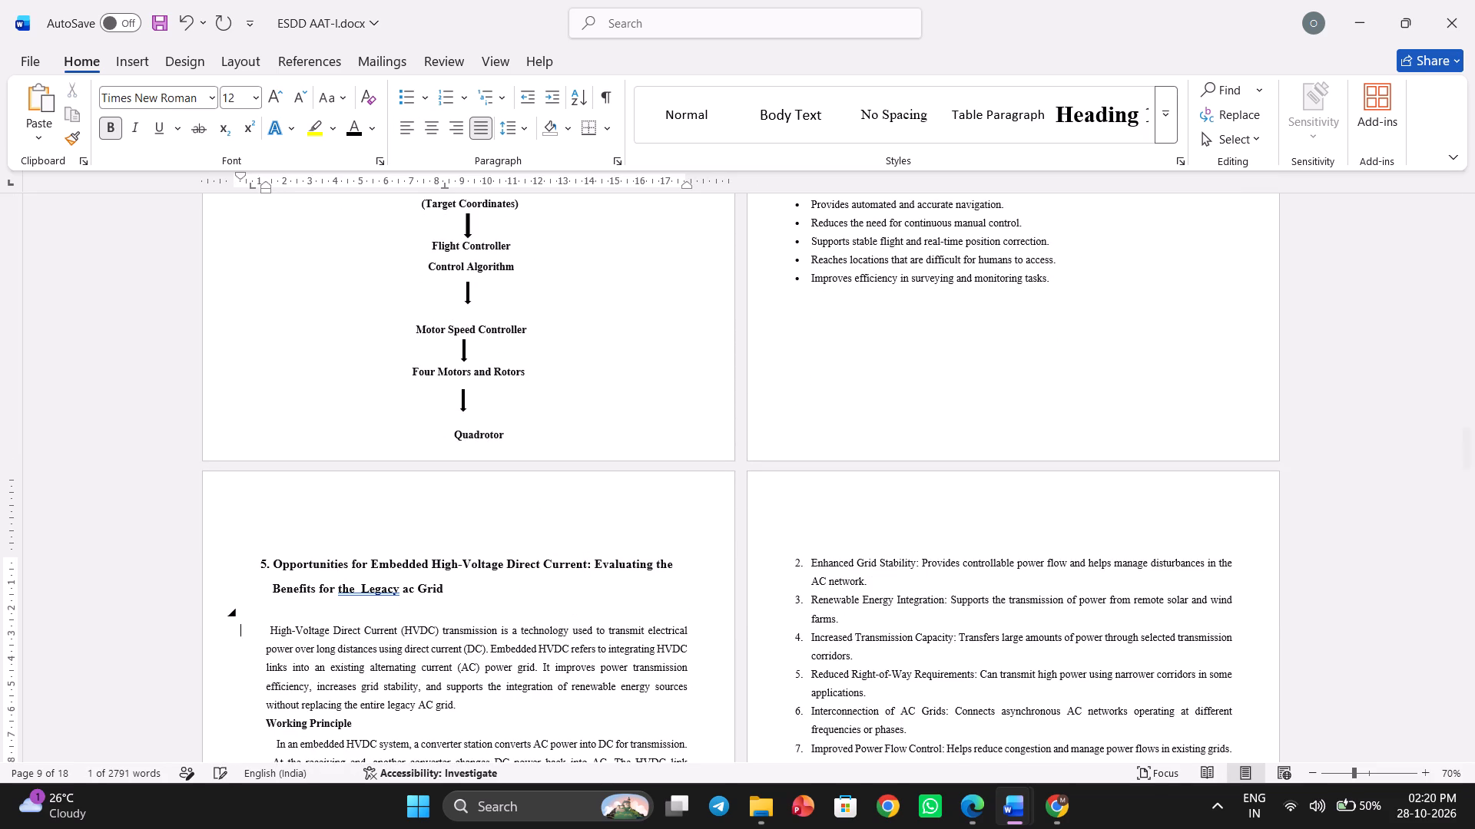
Justify section 5's text from the opening paragraph through the "Block Diagram" heading and set its line spacing to 1.5.
scroll(282, 624, "down", 1)
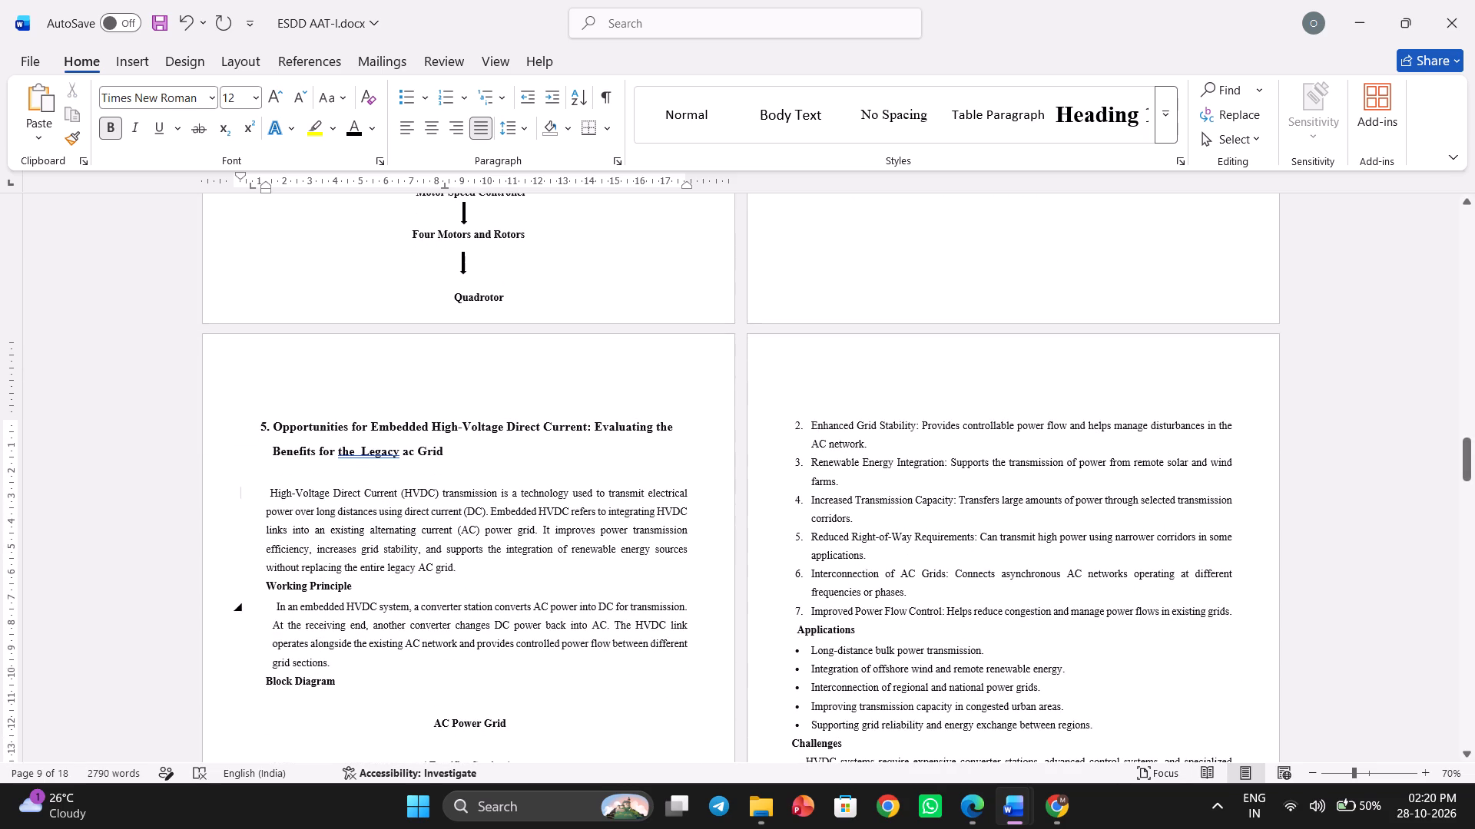
left_click_drag(339, 686, 265, 489)
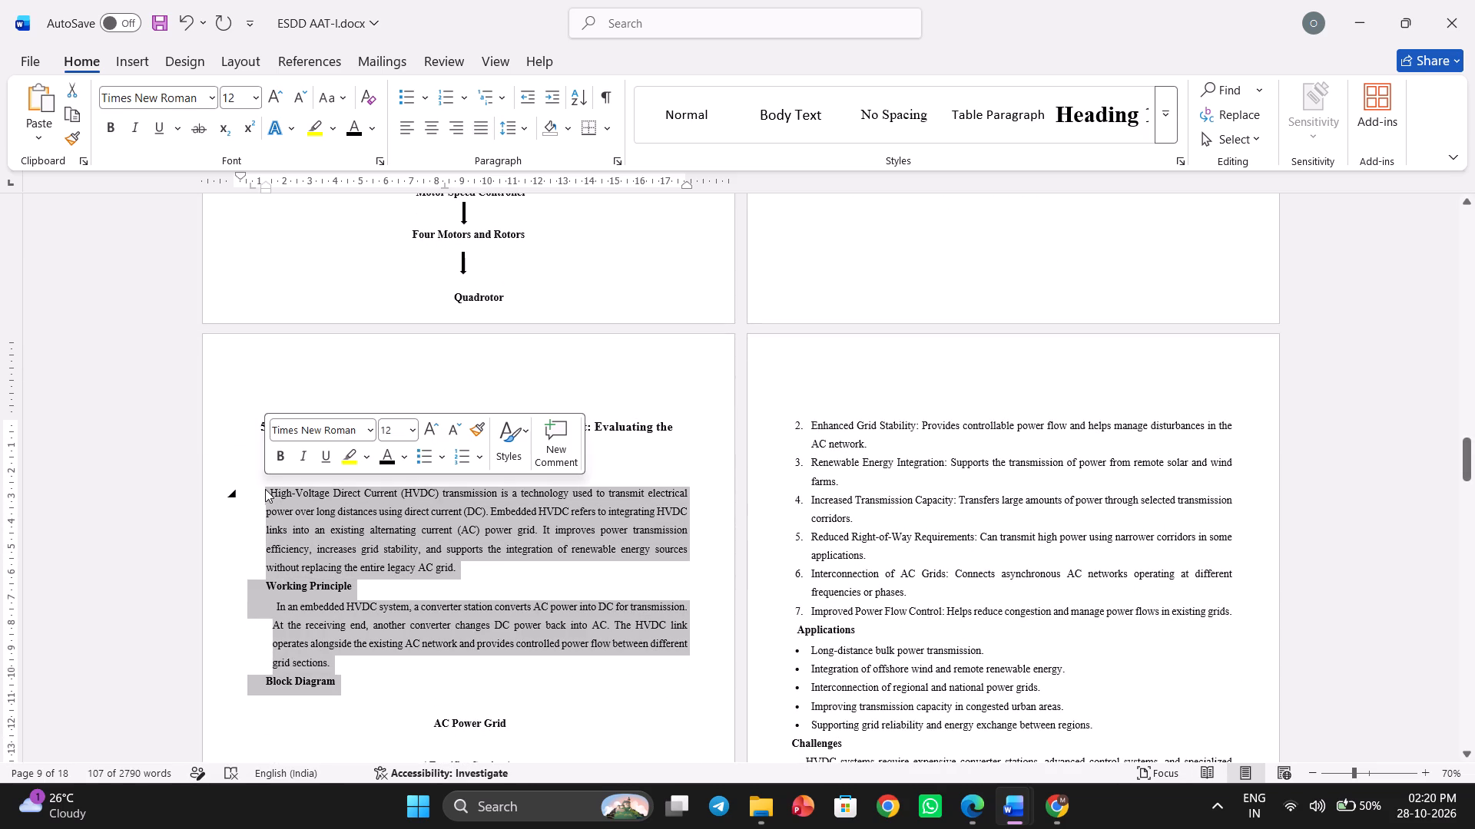
left_click(476, 128)
left_click(503, 130)
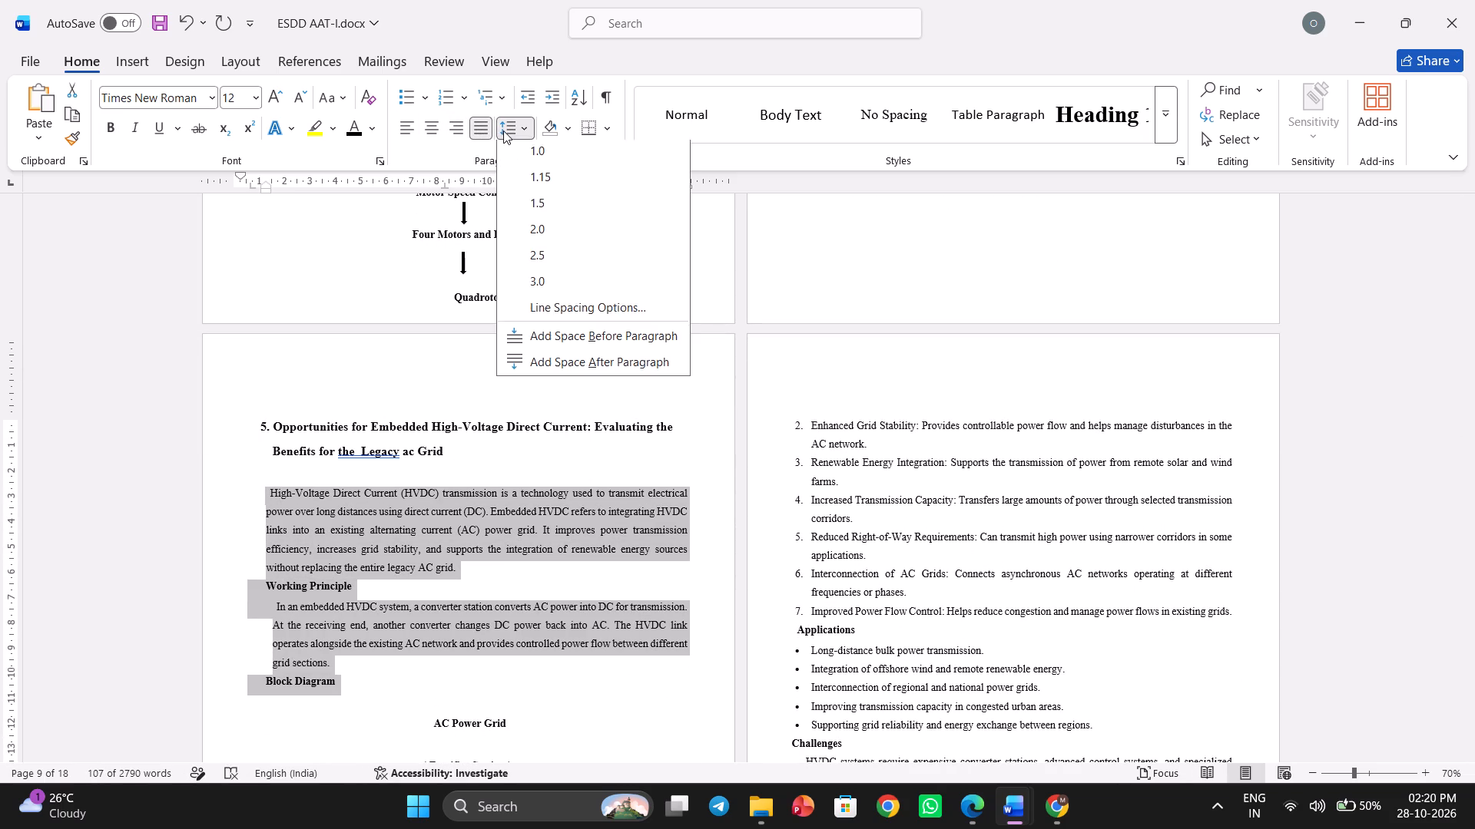
left_click(532, 206)
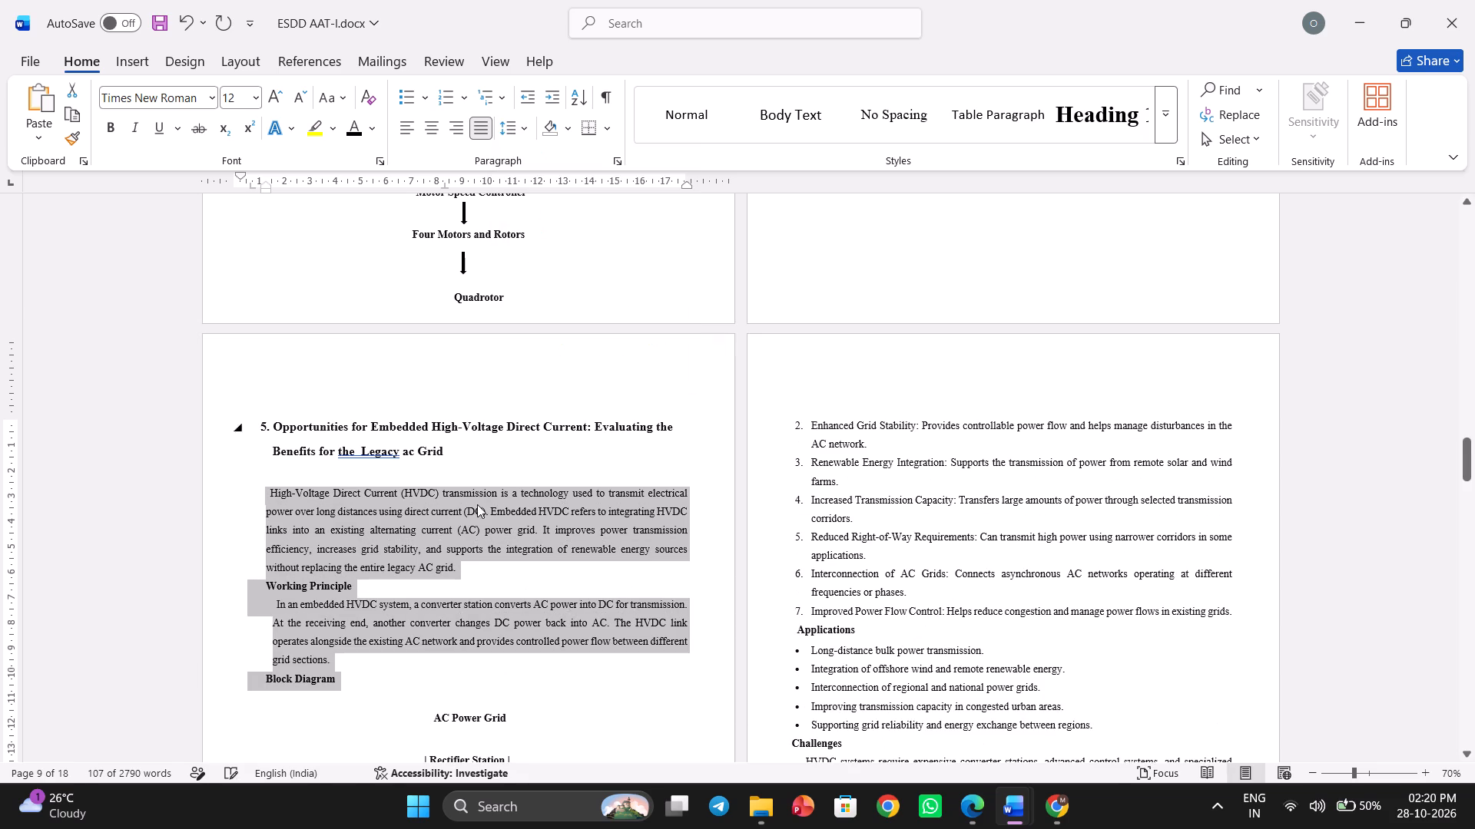
Delete section 5's block diagram labels, from "AC Power Grid" to the final "AC Power Grid", along with the "Block Diagram" heading.
scroll(467, 613, "down", 1)
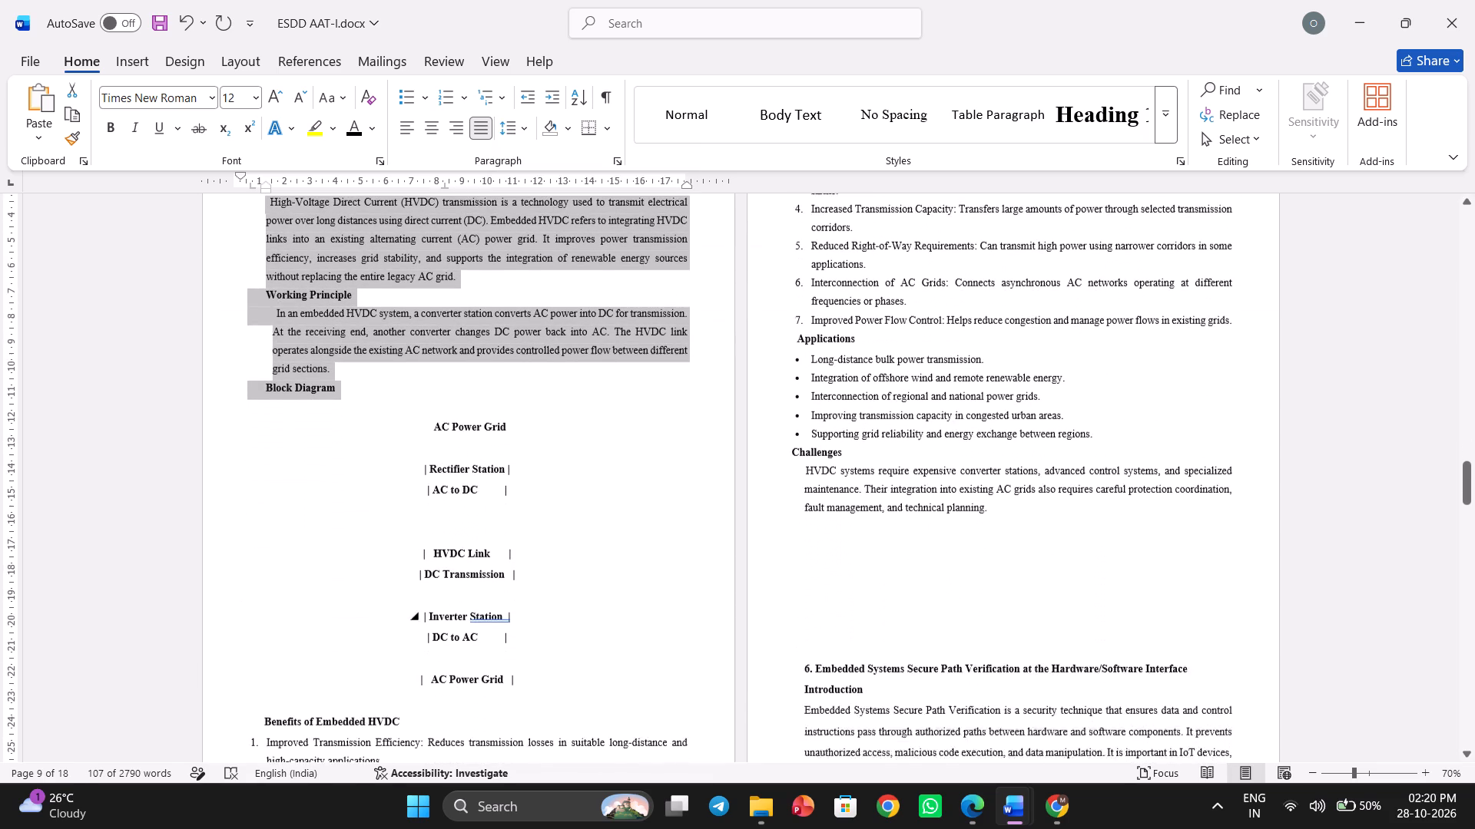
scroll(467, 613, "down", 1)
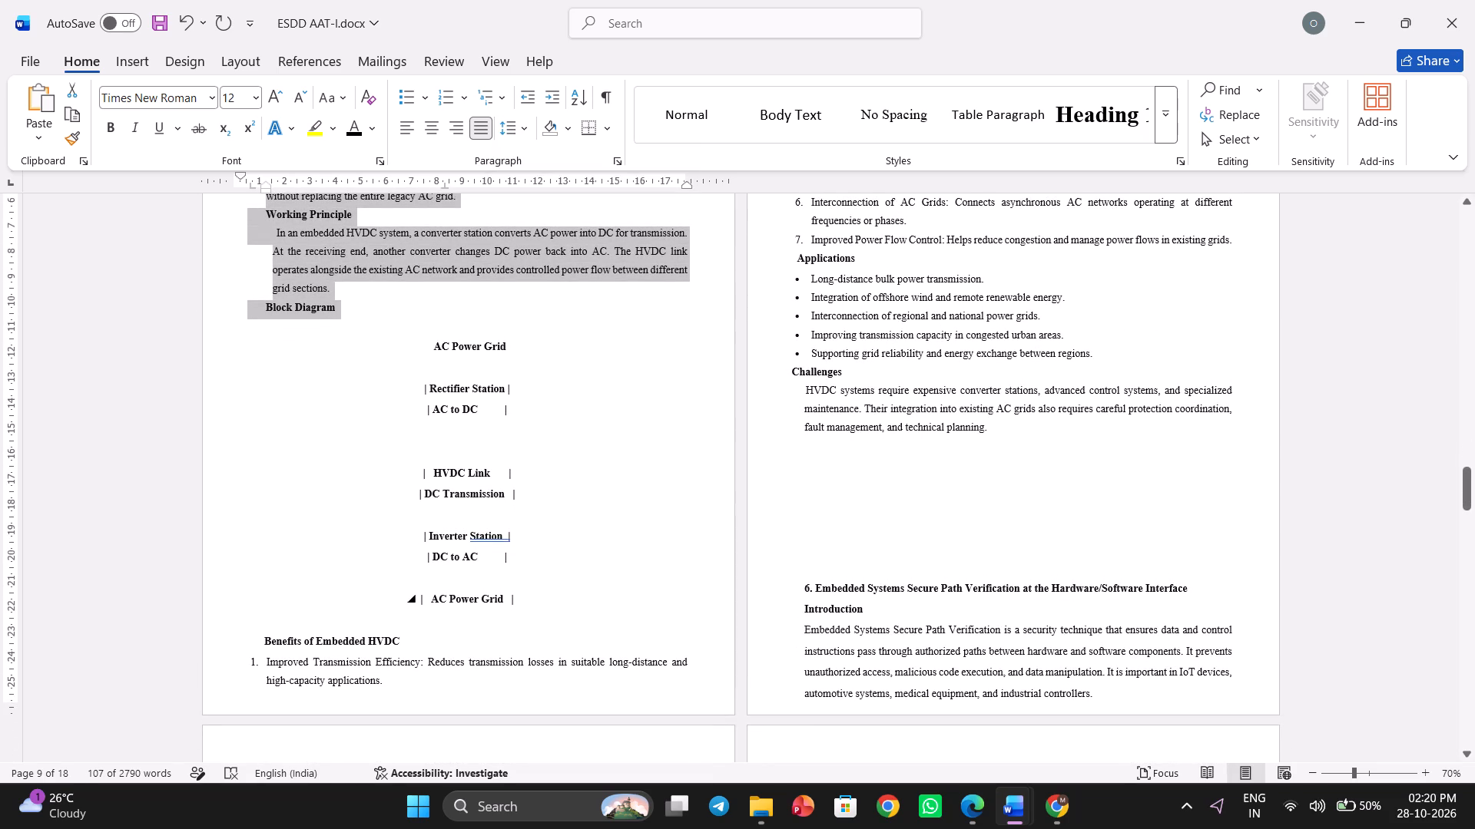
left_click_drag(515, 606, 434, 351)
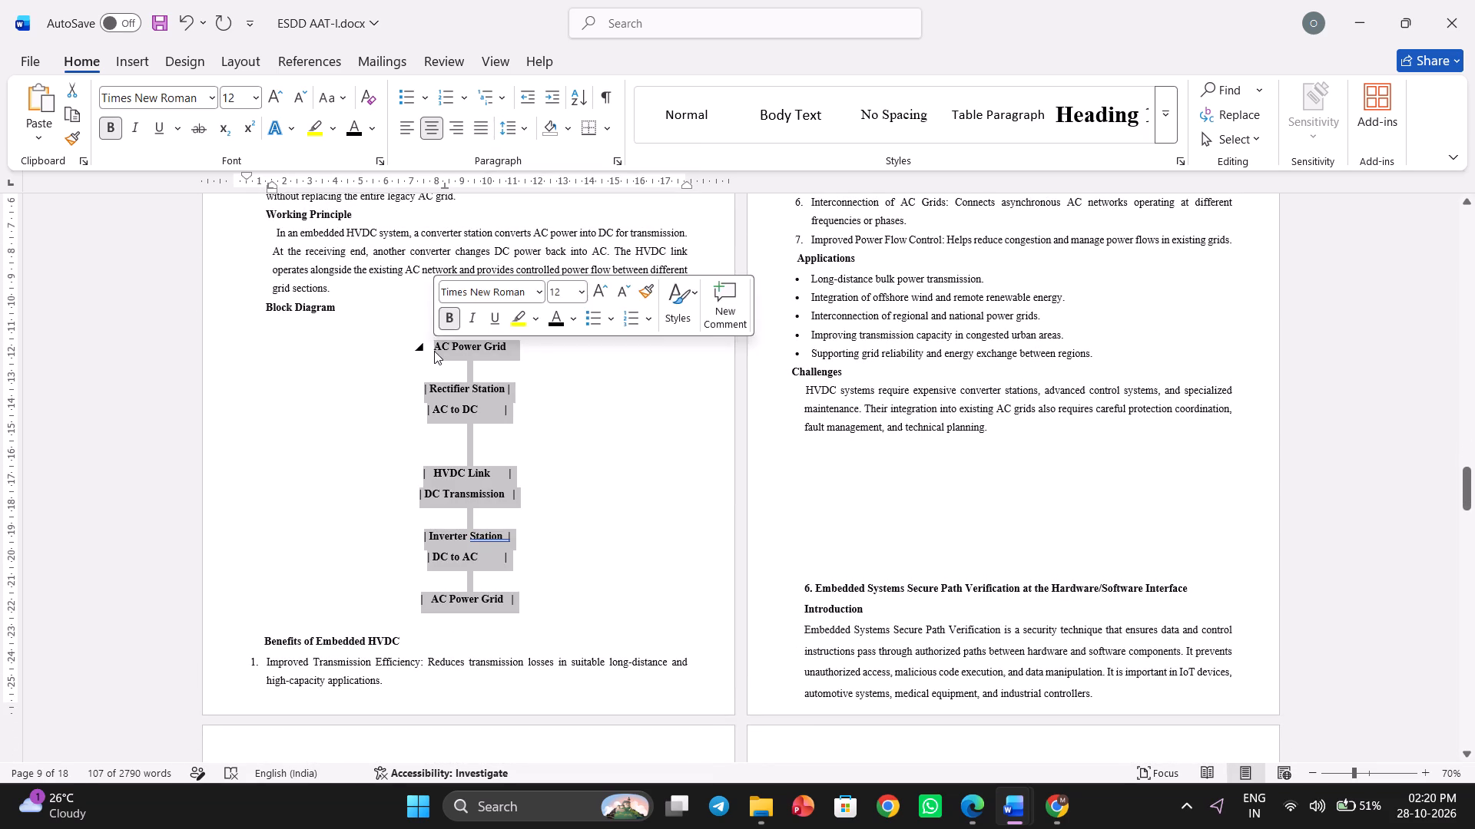
key("BackSpace")
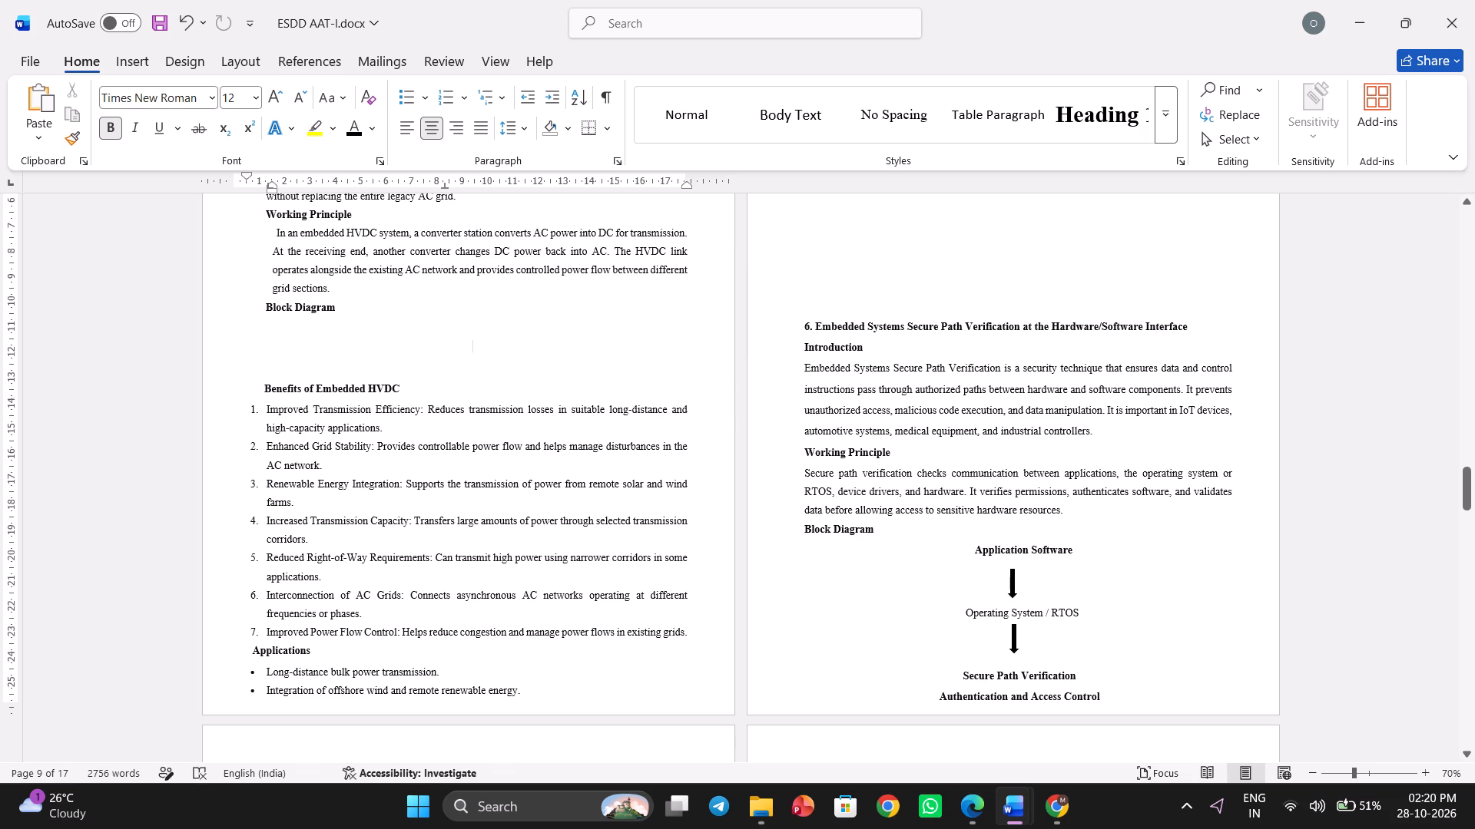
left_click_drag(307, 360, 262, 307)
key("BackSpace")
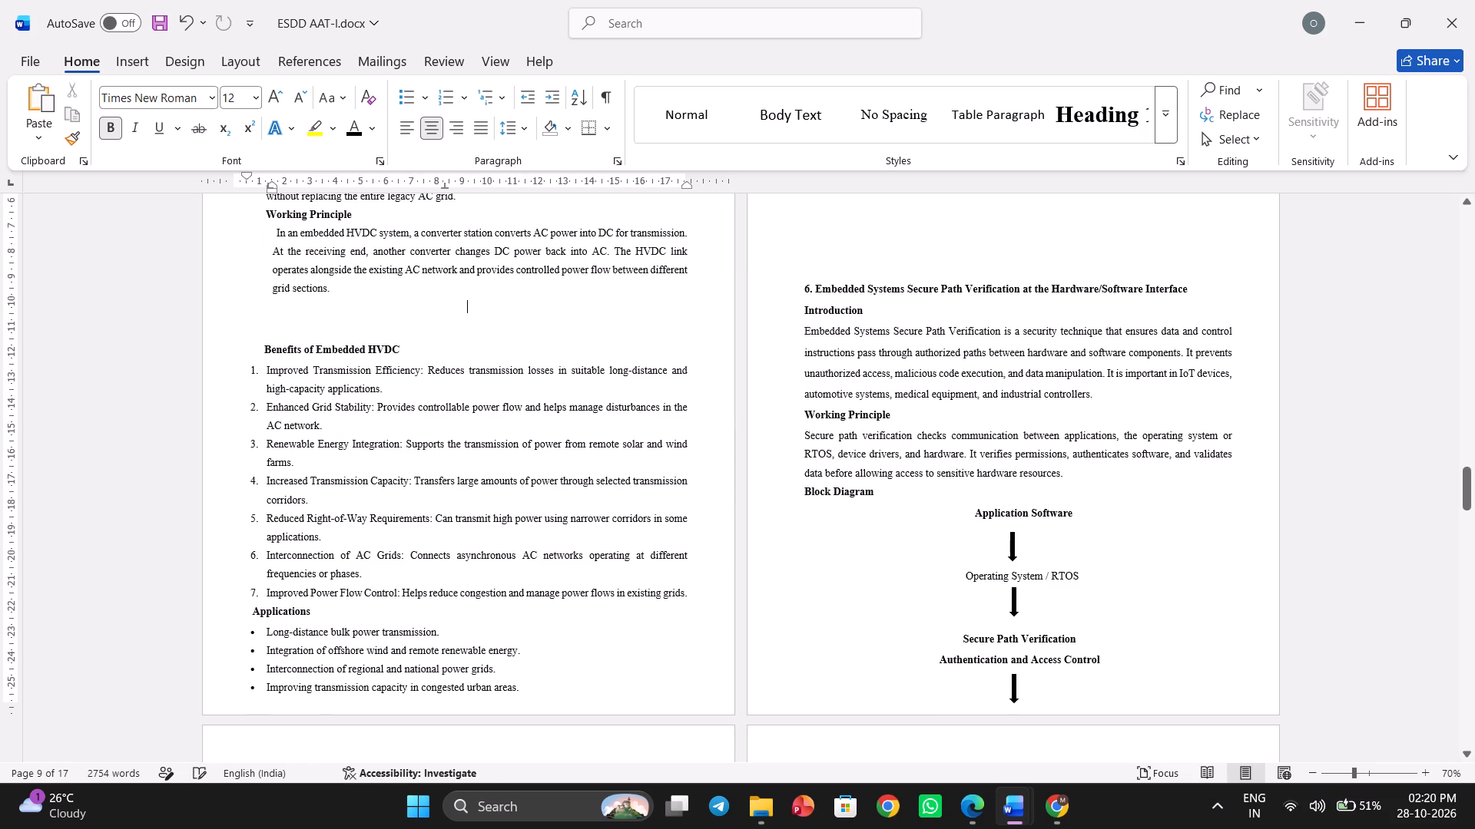
Remove the leftover blank lines between section 5's Working Principle paragraph and the "Benefits of Embedded HVDC" heading.
key("Down")
key("BackSpace")
key("BackSpace")
key("BackSpace")
key("BackSpace")
key("BackSpace")
key("Down")
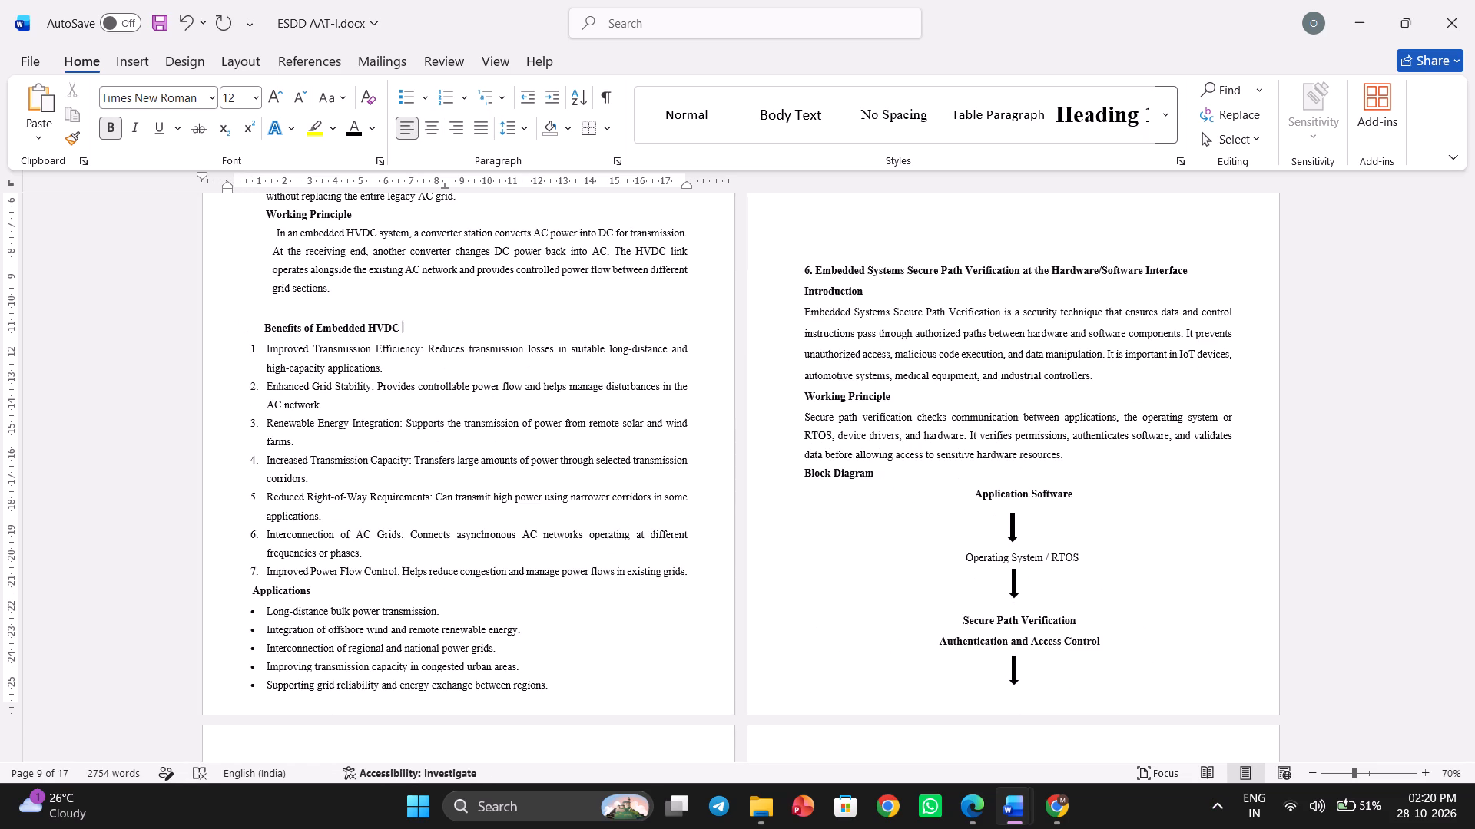
left_click(266, 306)
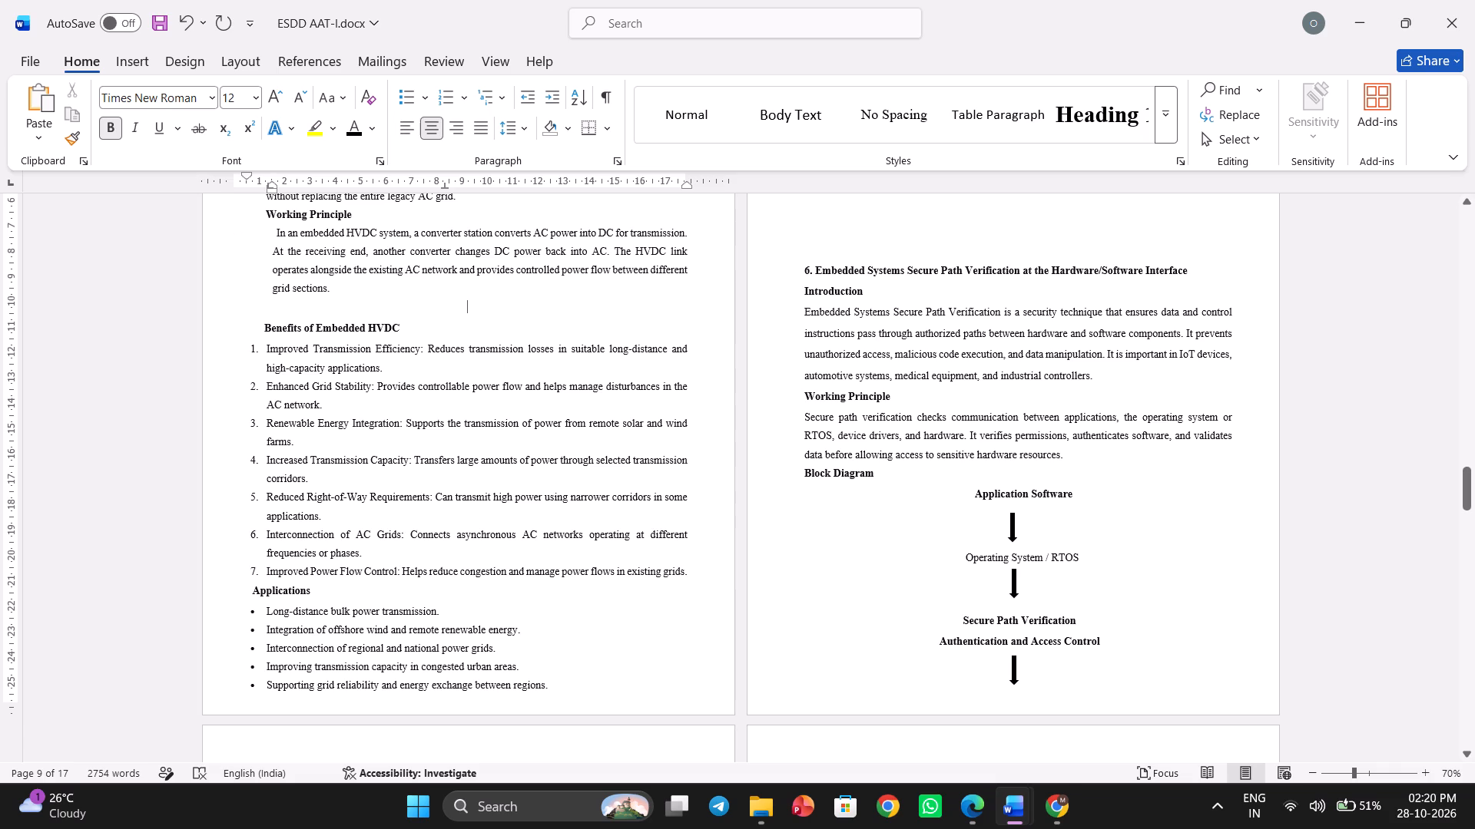
key("BackSpace")
key("BackSpace")
key("BackSpace")
key("BackSpace")
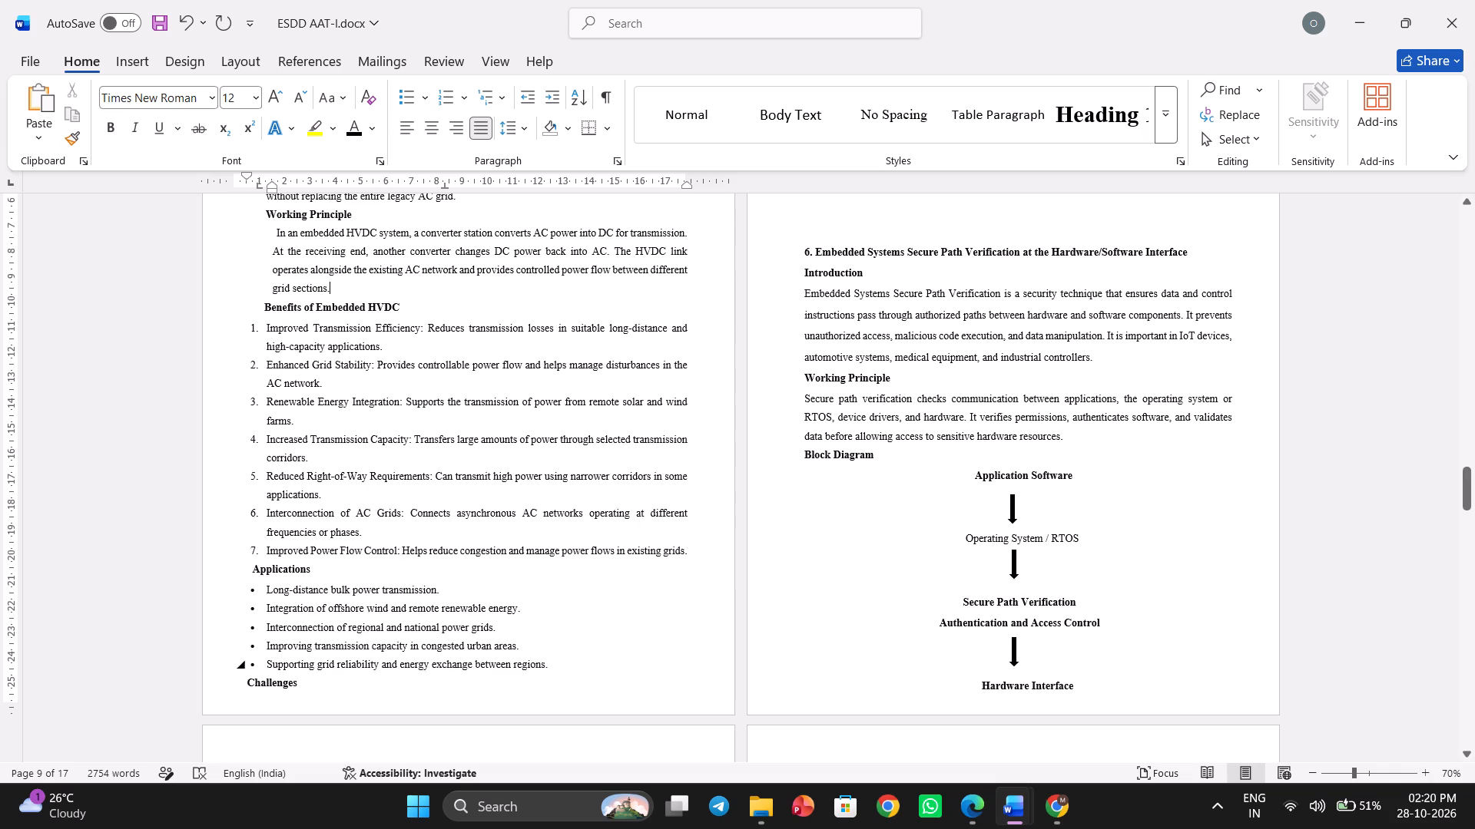
Justify section 5 from the Working Principle paragraph through the "Challenges" heading and set its line spacing to 1.5.
left_click_drag(532, 687, 257, 230)
left_click_drag(467, 126, 480, 125)
left_click(480, 125)
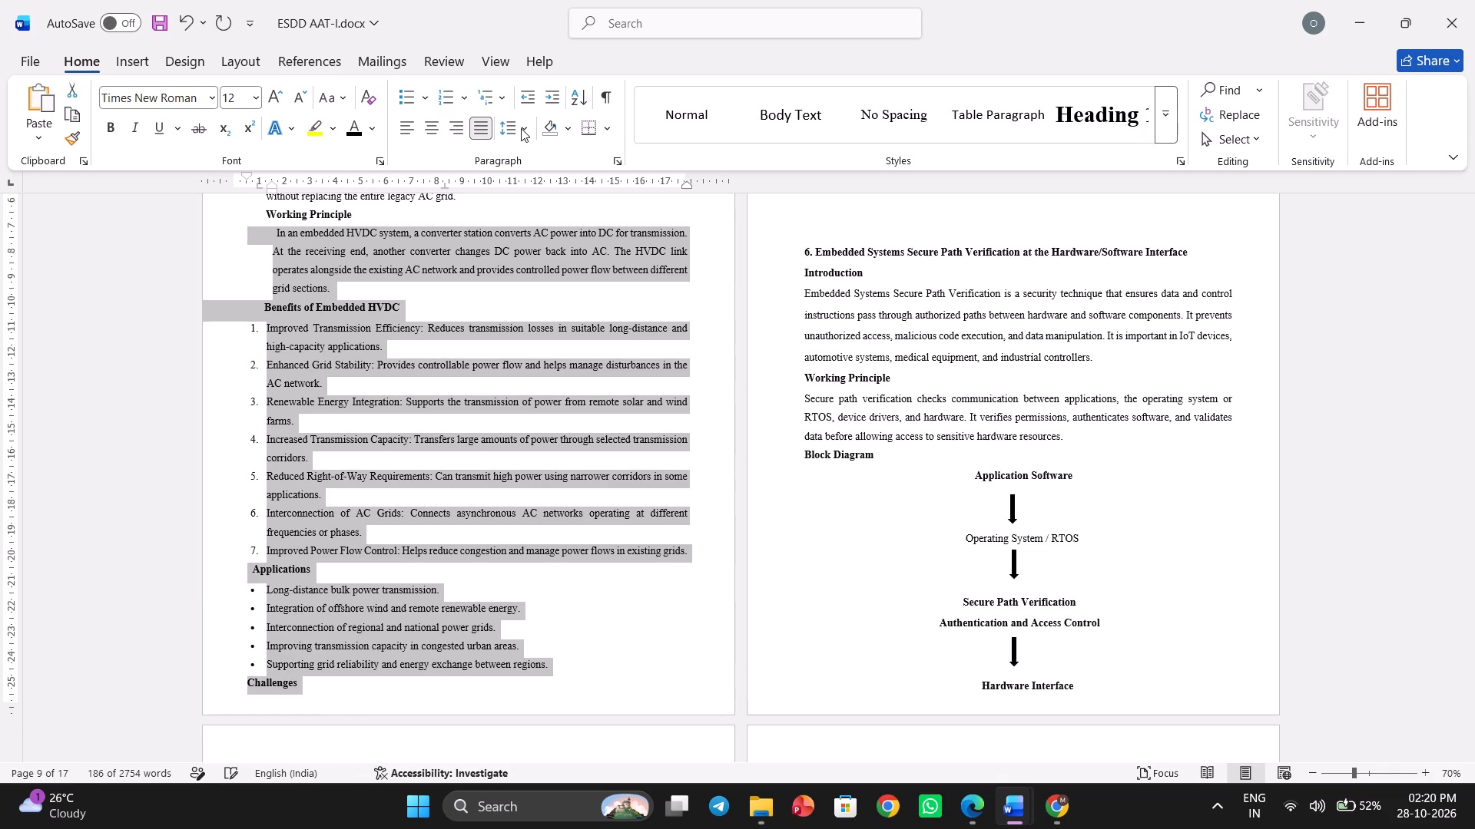
left_click_drag(522, 128, 549, 206)
left_click(549, 206)
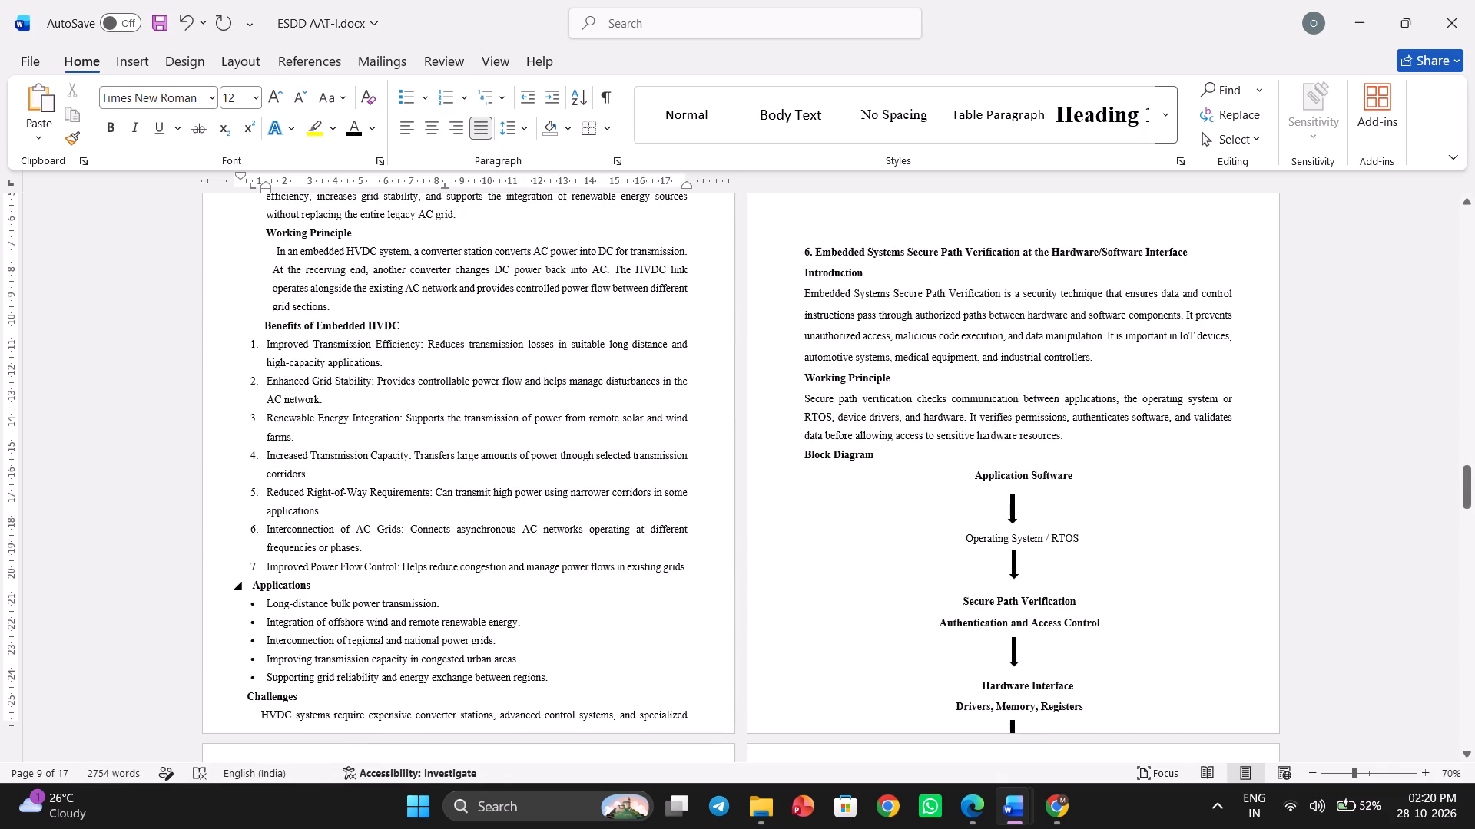
Insert blank lines after benefit 7, "Improved Power Flow Control", so section 5's "Applications" heading moves to the following page.
left_click(689, 570)
key("Return")
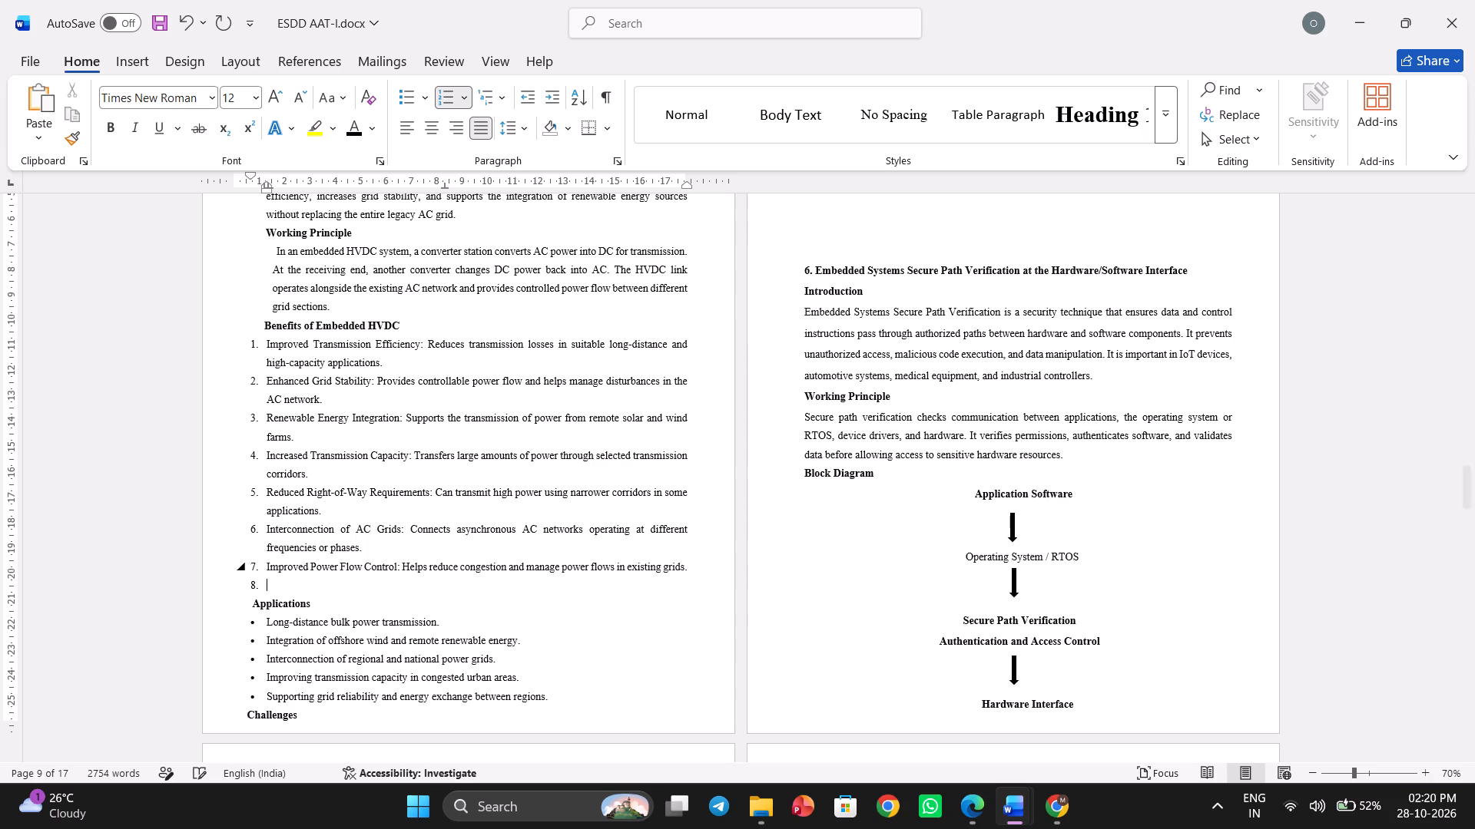
key("Return")
key("Return")
key("Return")
key("Return")
key("Return")
key("Return")
key("Return")
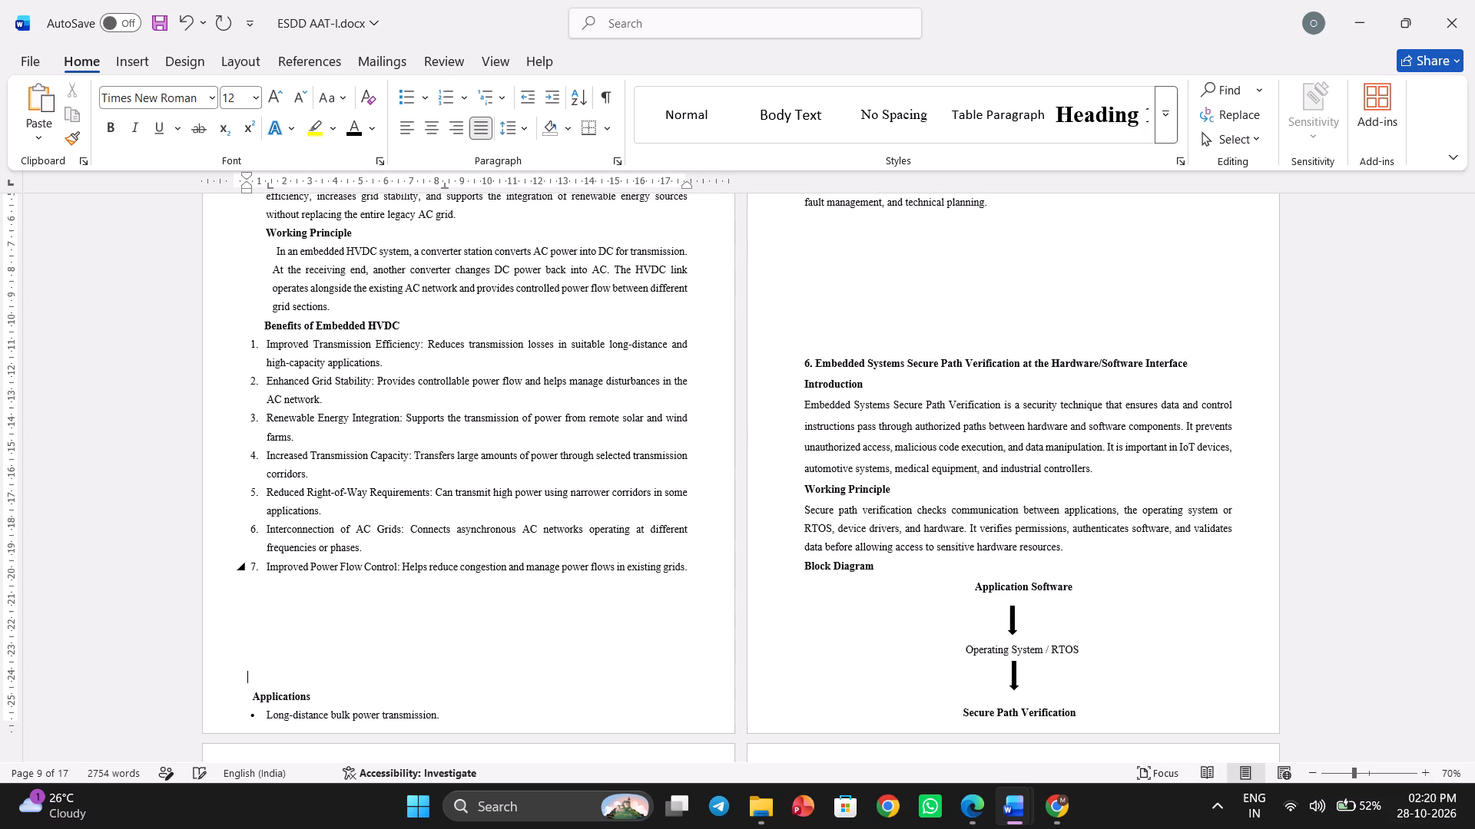
key("Return")
Set line spacing to 1.5 for section 5 from the "Applications" heading to the end of the Challenges paragraph.
scroll(643, 569, "up", 1)
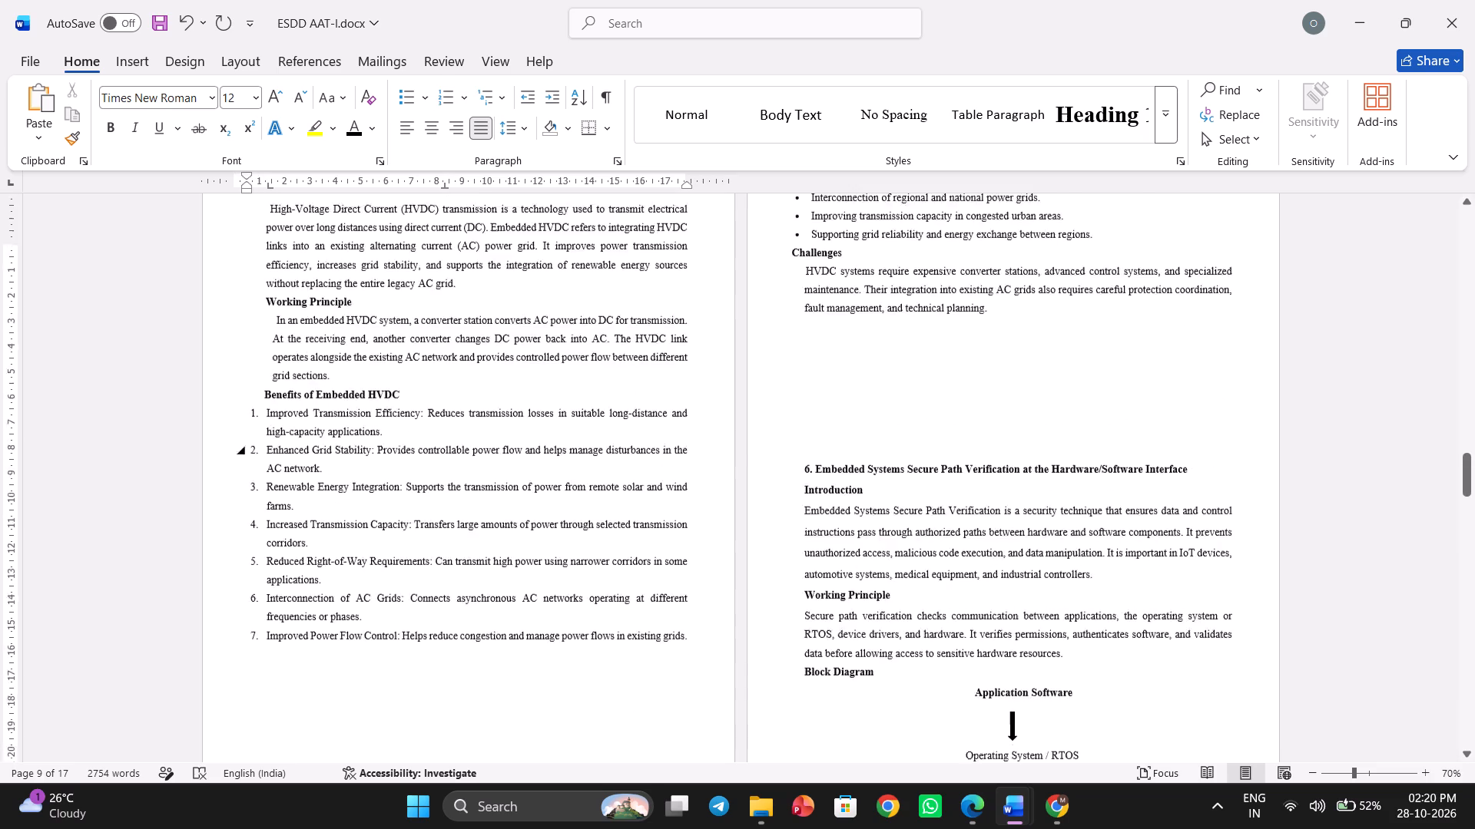
scroll(643, 569, "up", 1)
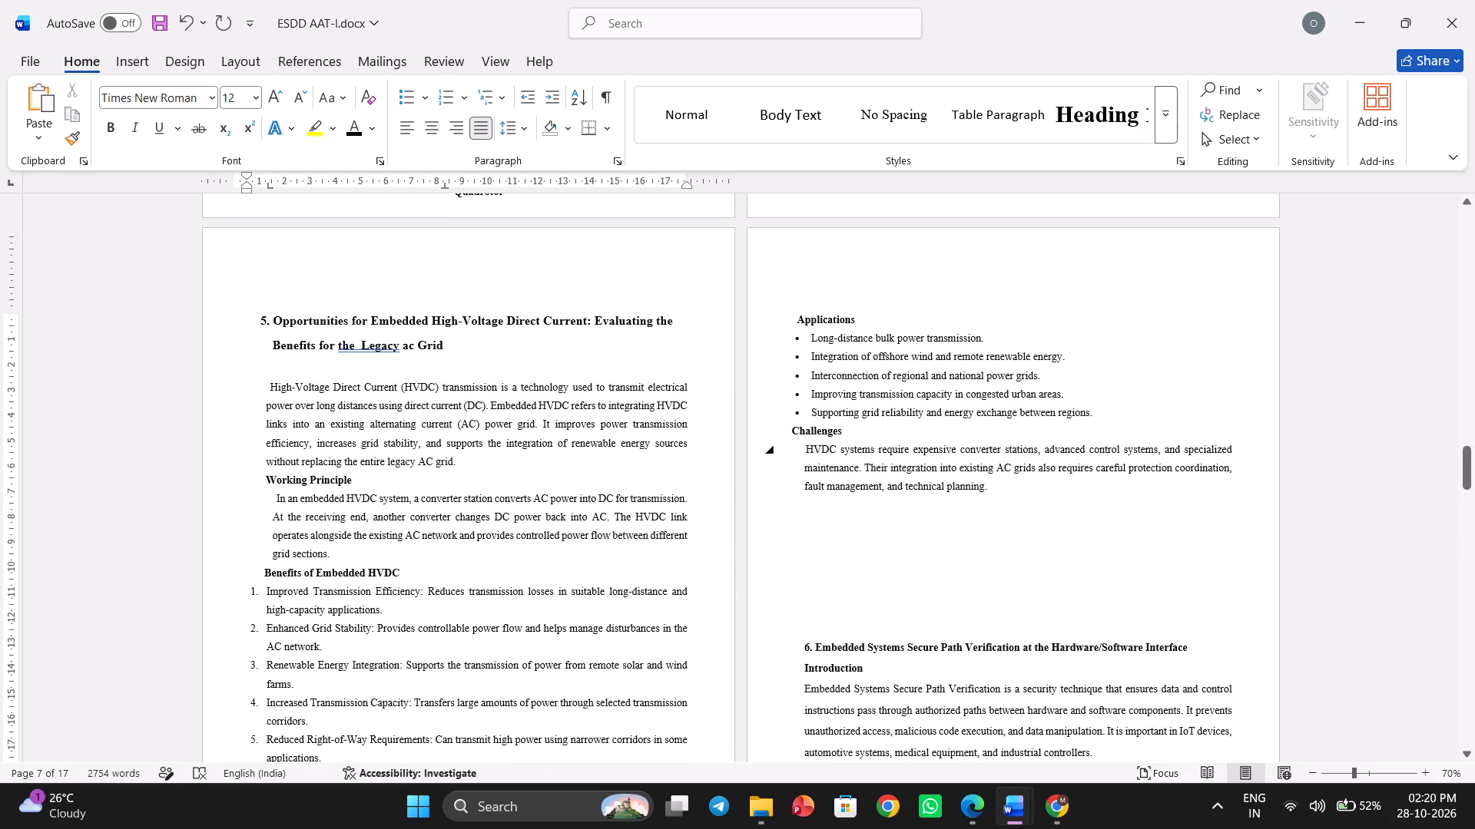
left_click_drag(998, 510, 807, 312)
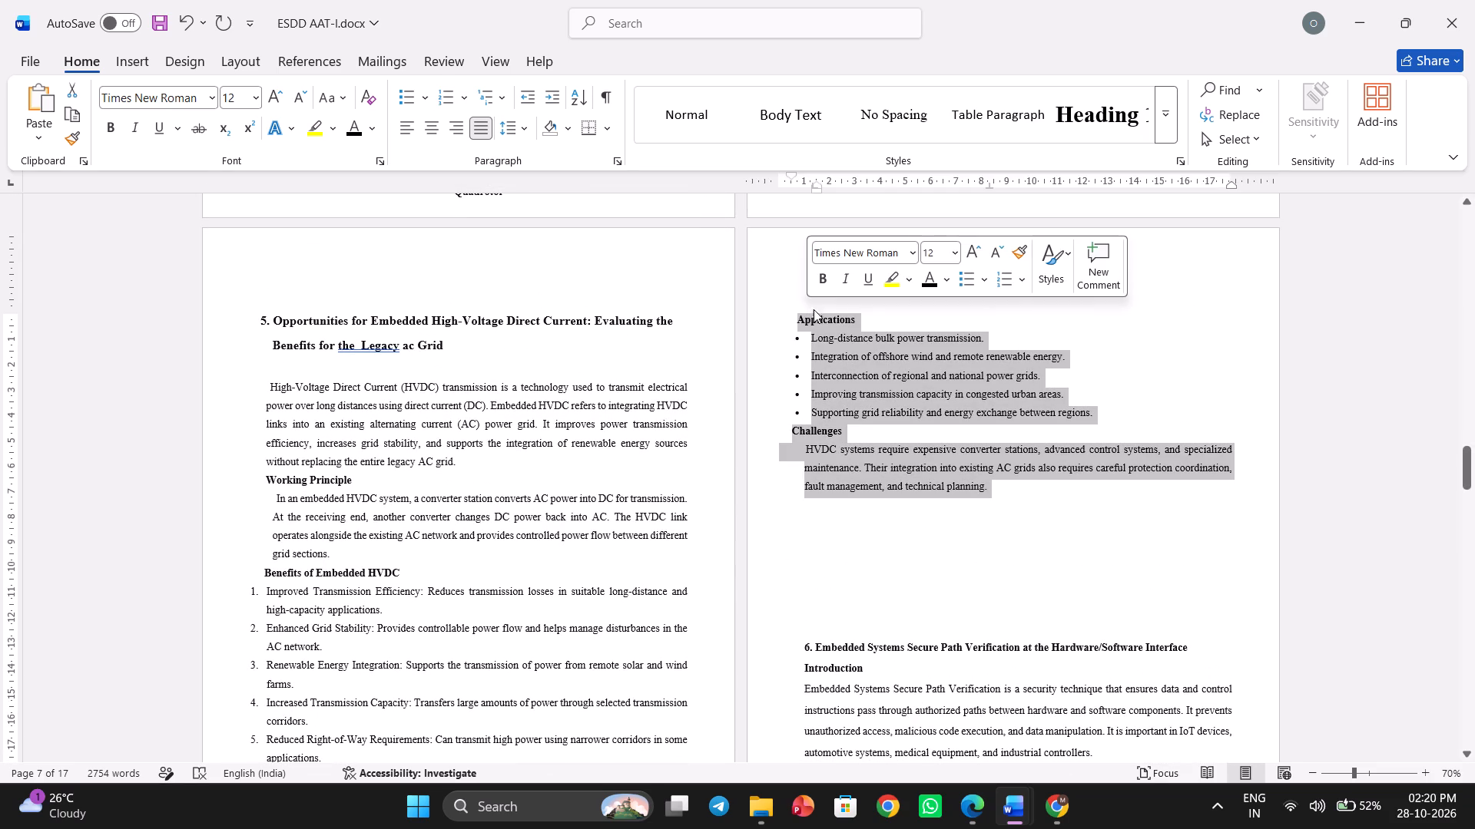
left_click(508, 127)
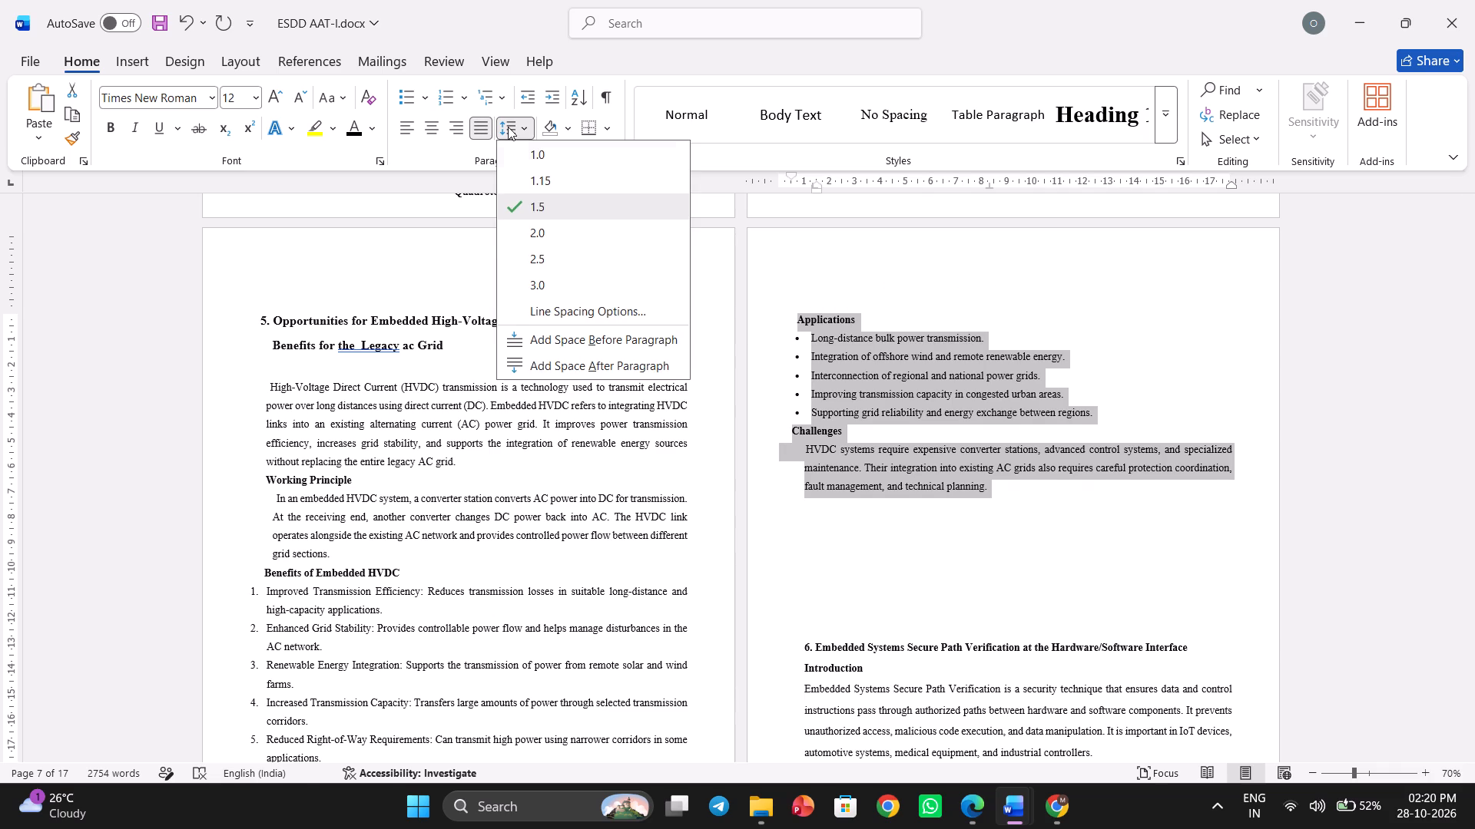
left_click(522, 202)
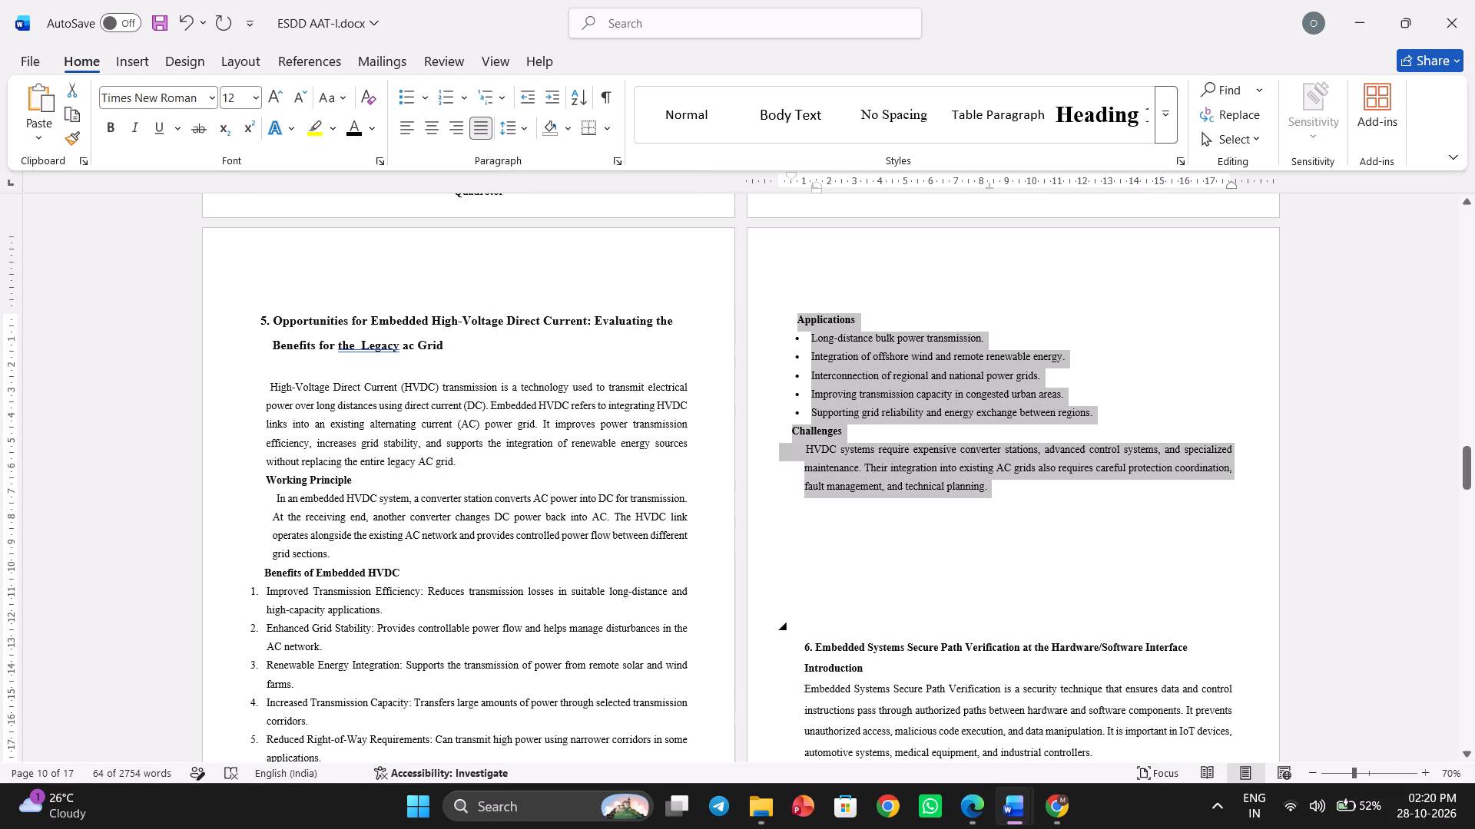
Delete the surplus blank lines between section 5's Challenges paragraph and the section 6 heading, leaving one blank line.
left_click_drag(844, 625, 817, 559)
key("BackSpace")
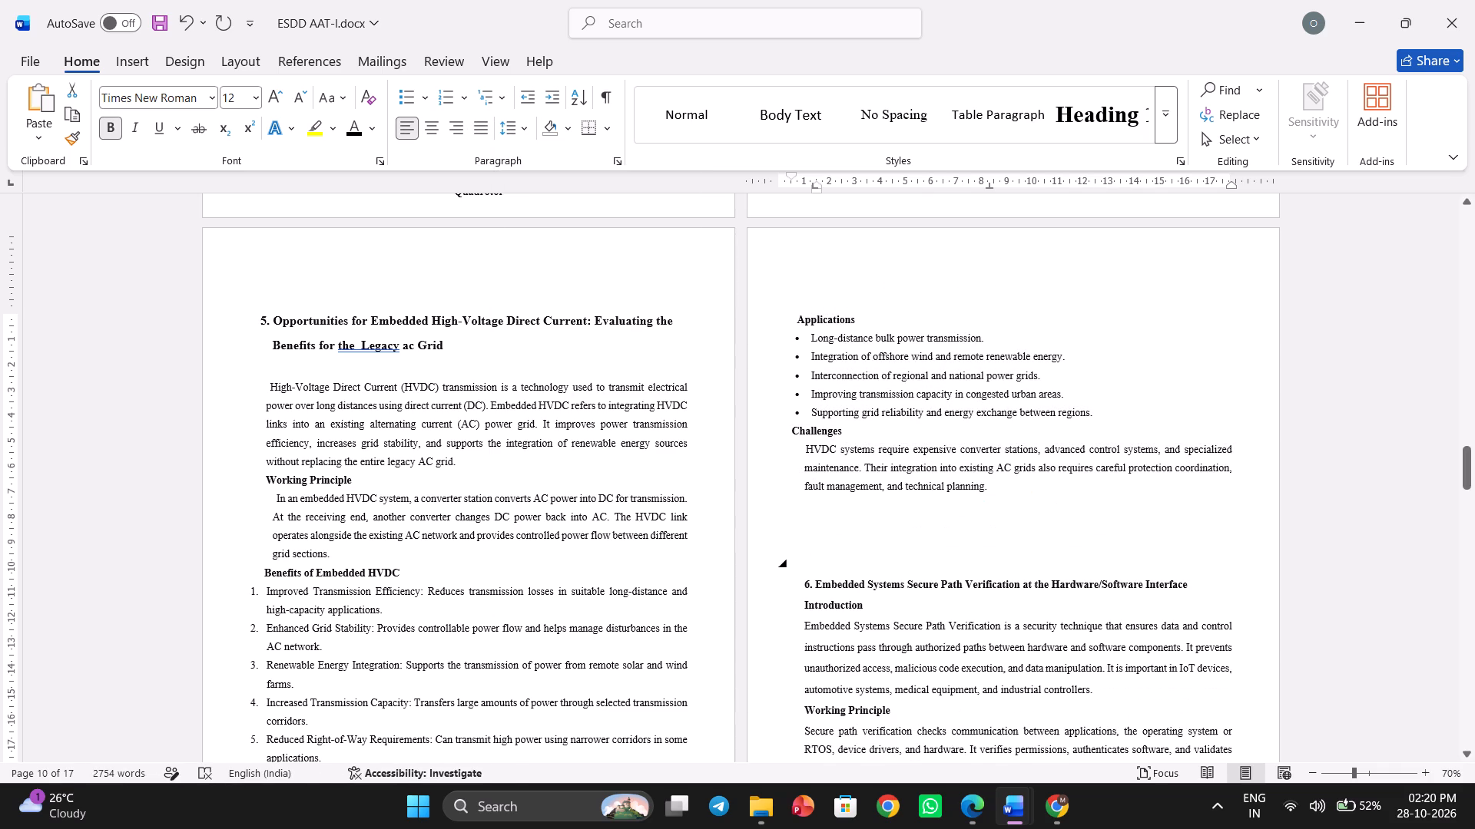
key("BackSpace")
key("BackSpace")
key("BackSpace")
key("BackSpace")
key("BackSpace")
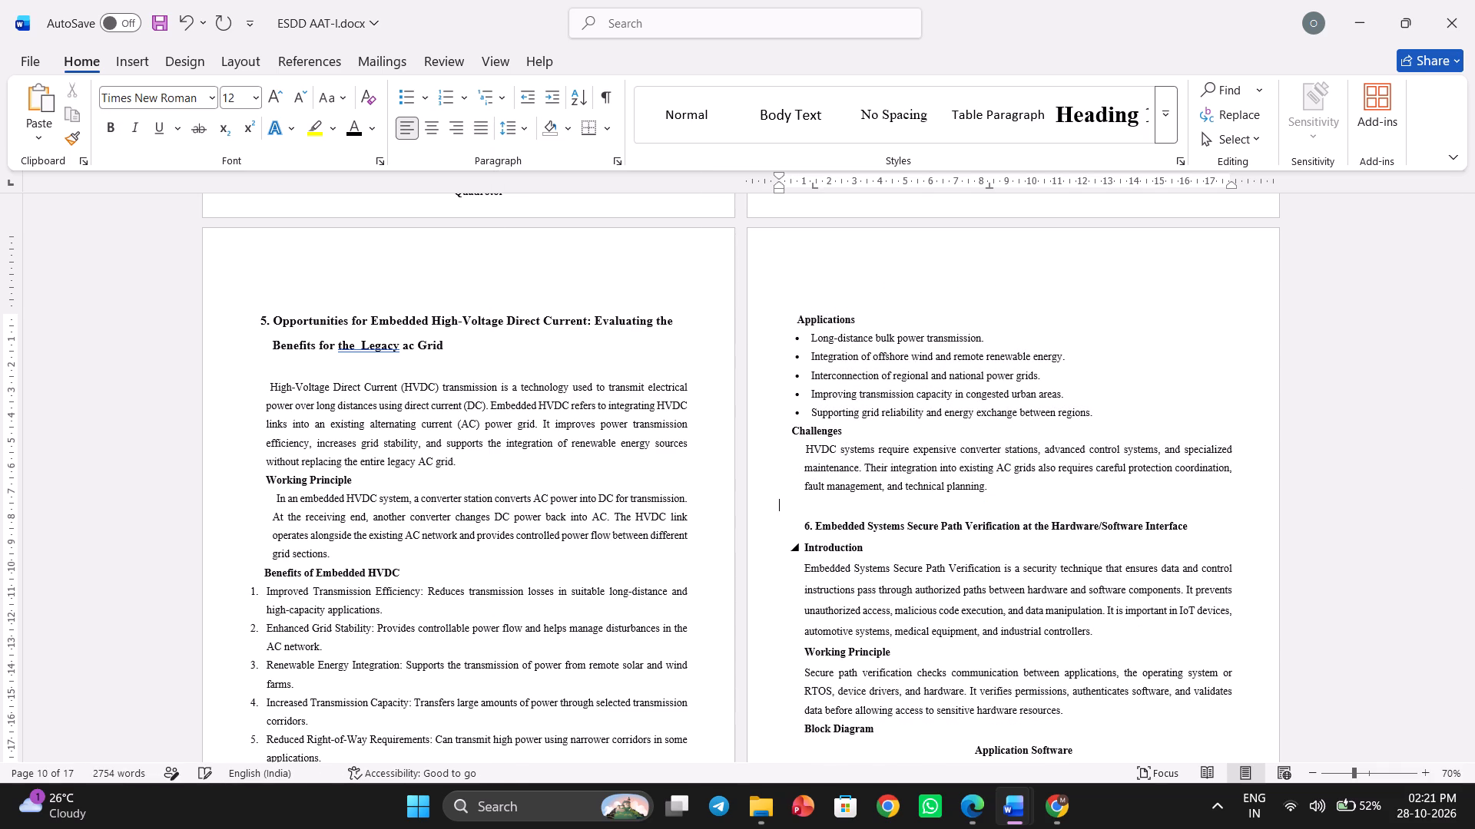
Increase the section 6 title "Embedded Systems Secure Path Verification…" and its "Introduction" subheading to font size 14.
left_click_drag(887, 558, 820, 534)
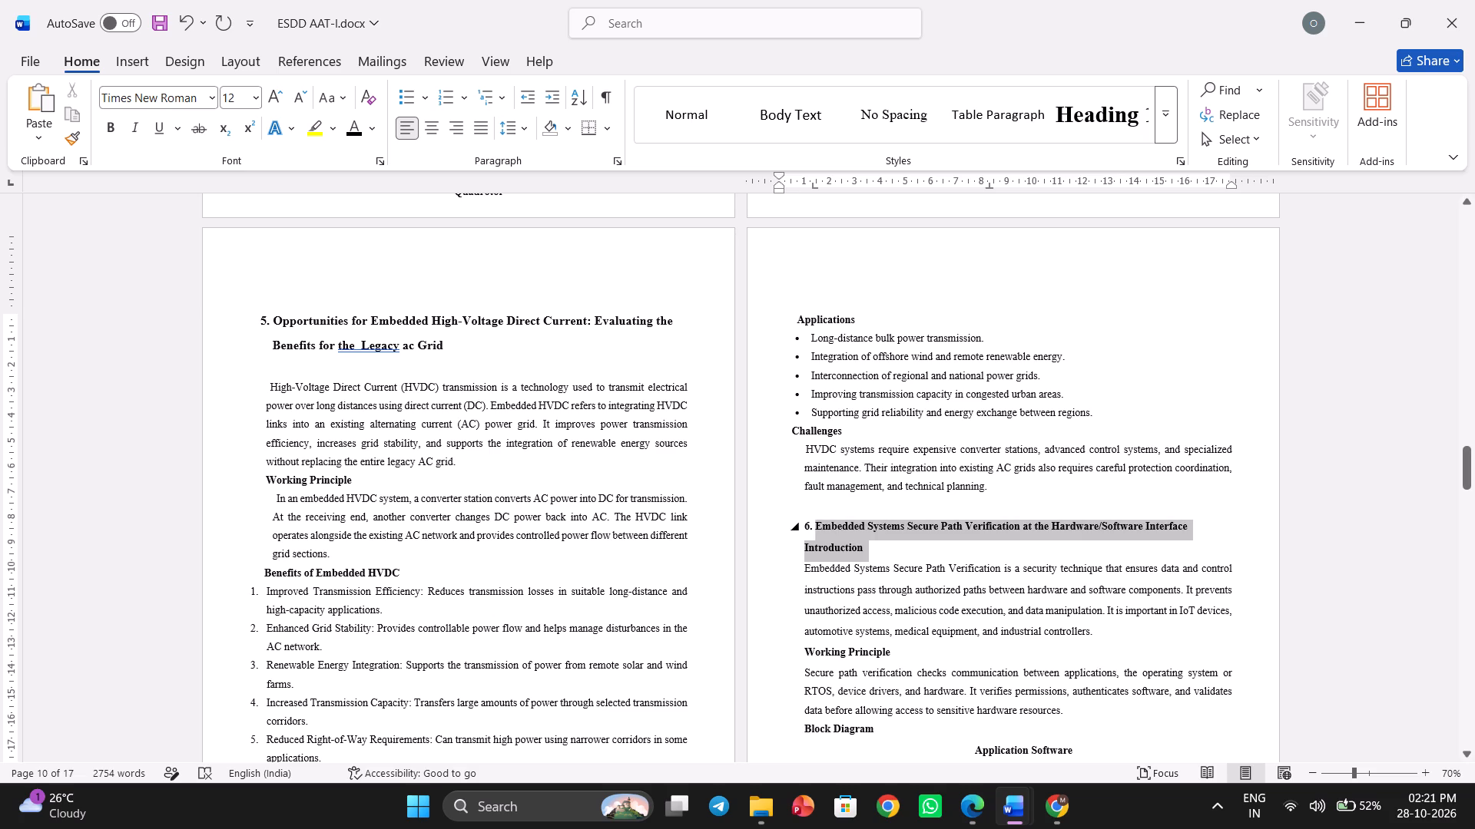
left_click_drag(820, 534, 799, 530)
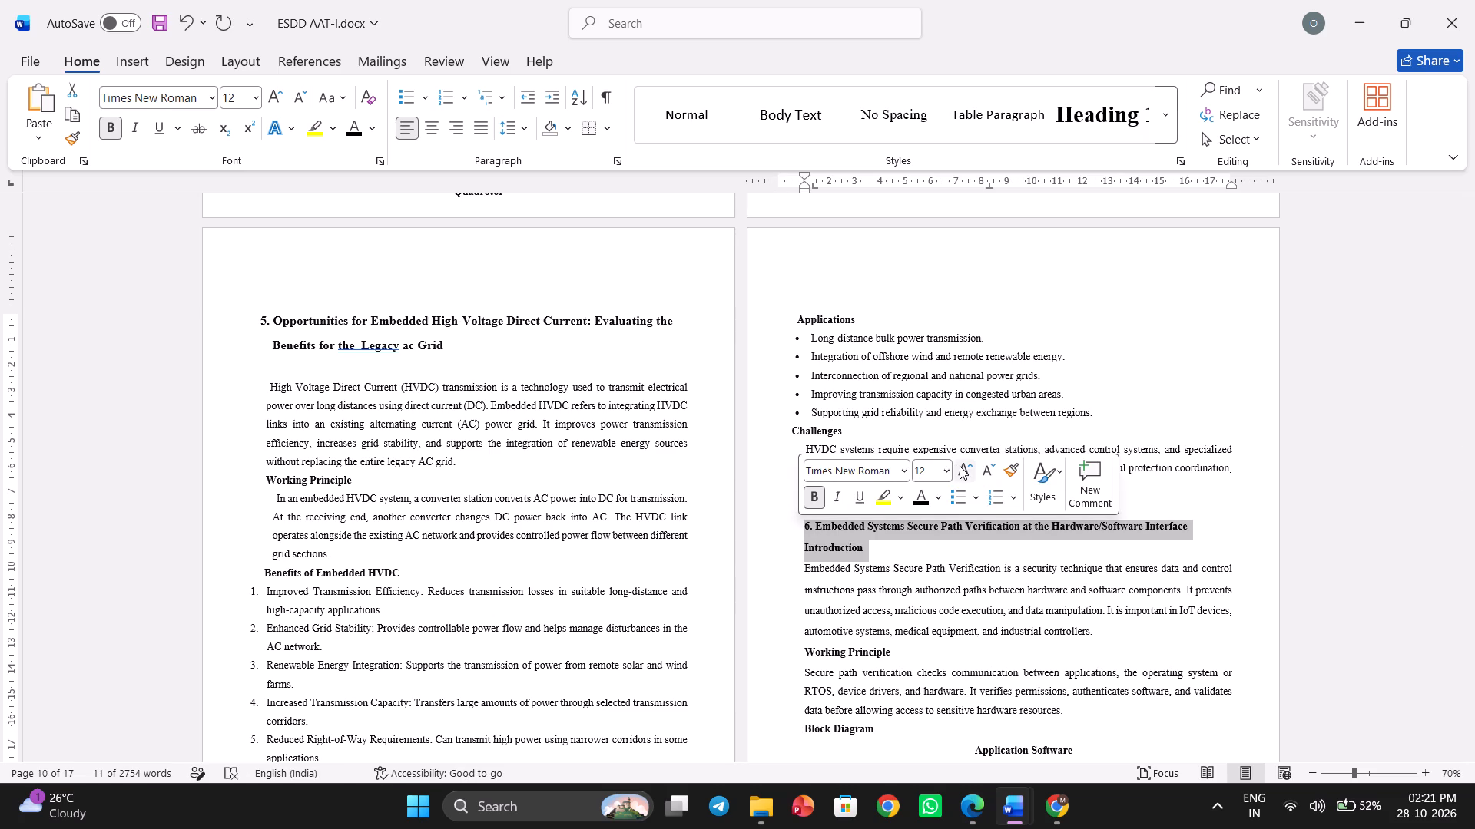
left_click(960, 466)
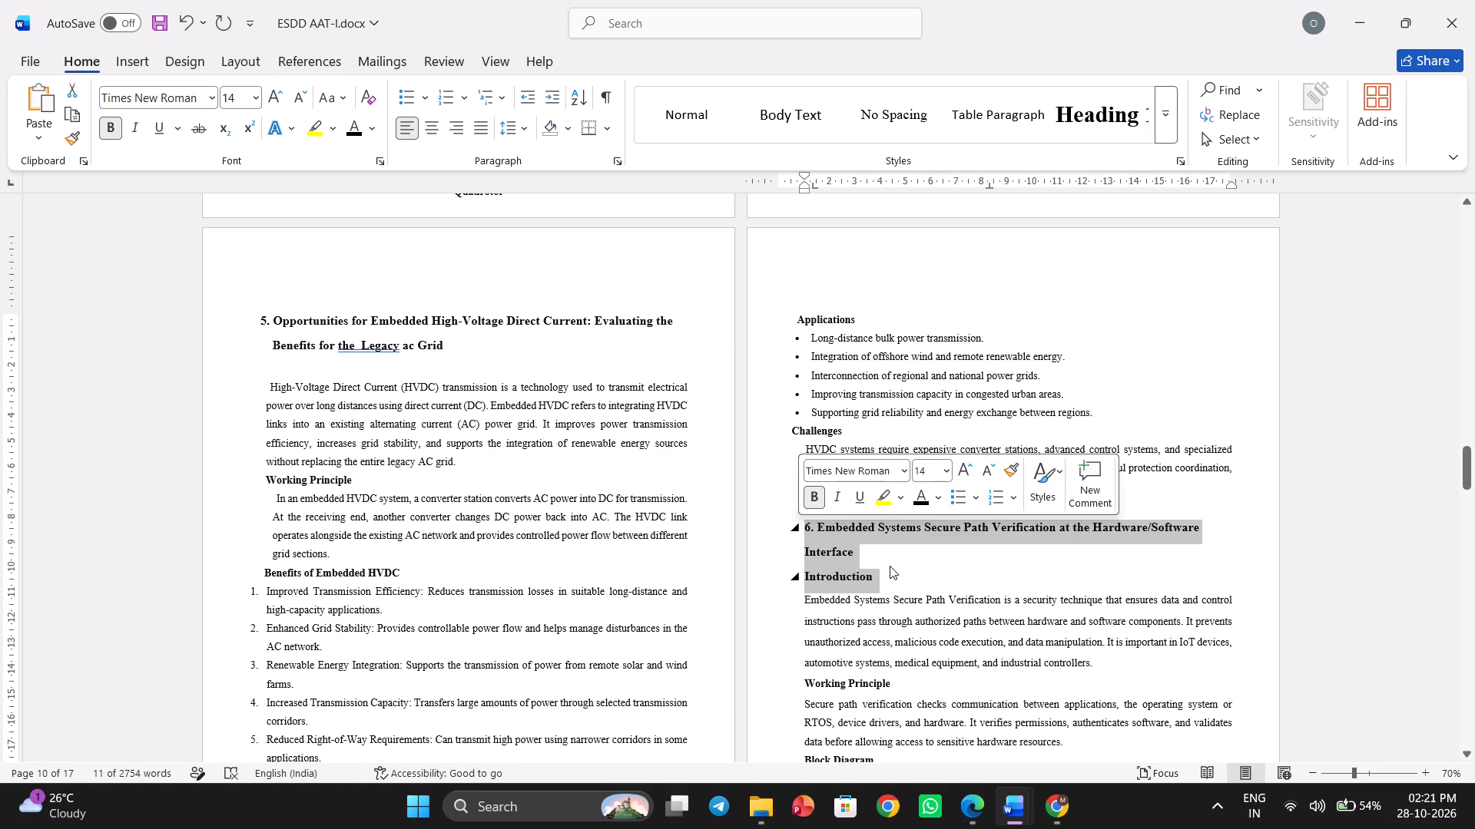
Delete the "Introduction" subheading beneath the section 6 title.
left_click(890, 566)
left_click_drag(882, 575, 800, 578)
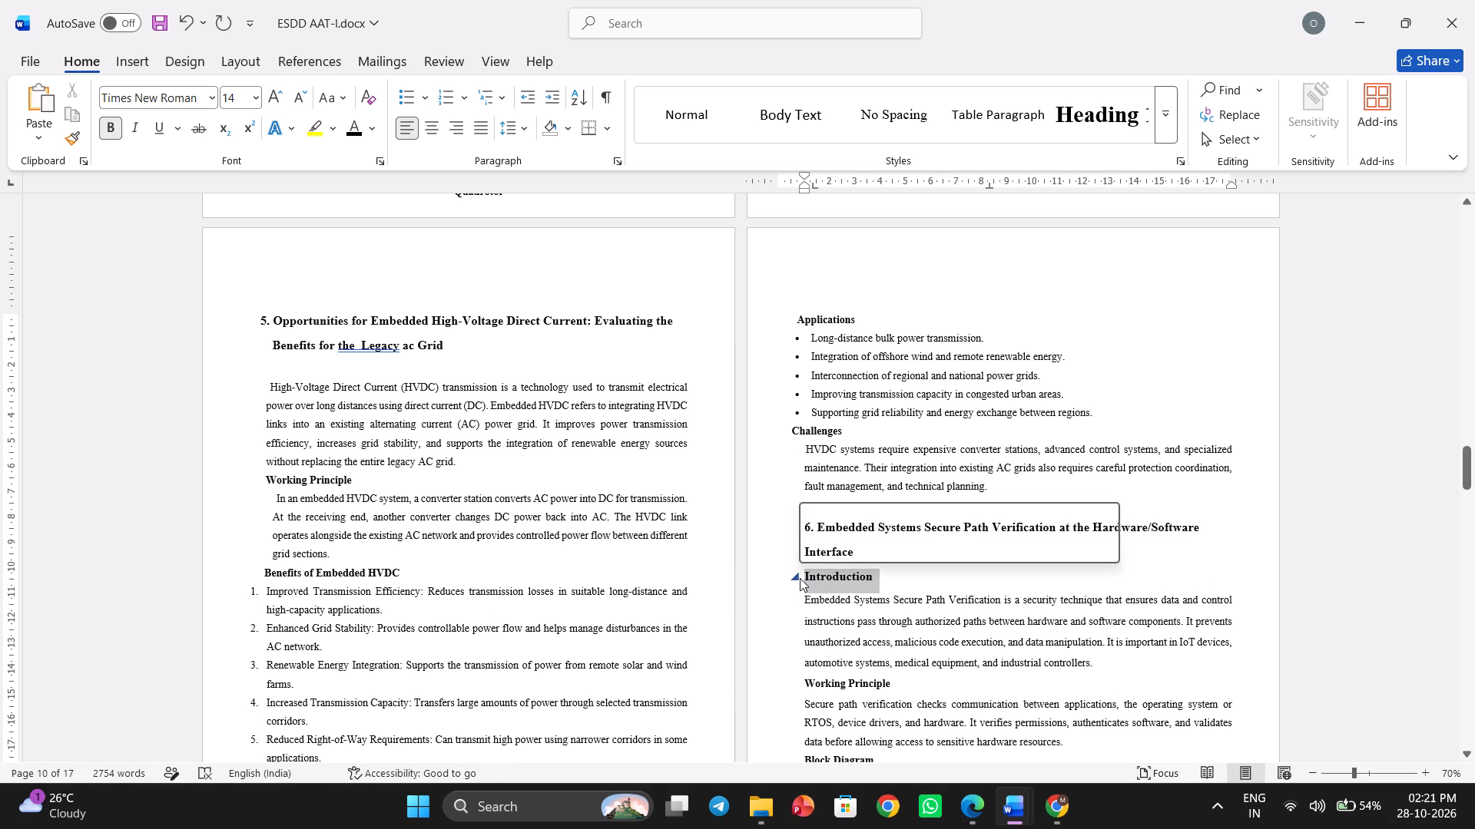
key("BackSpace")
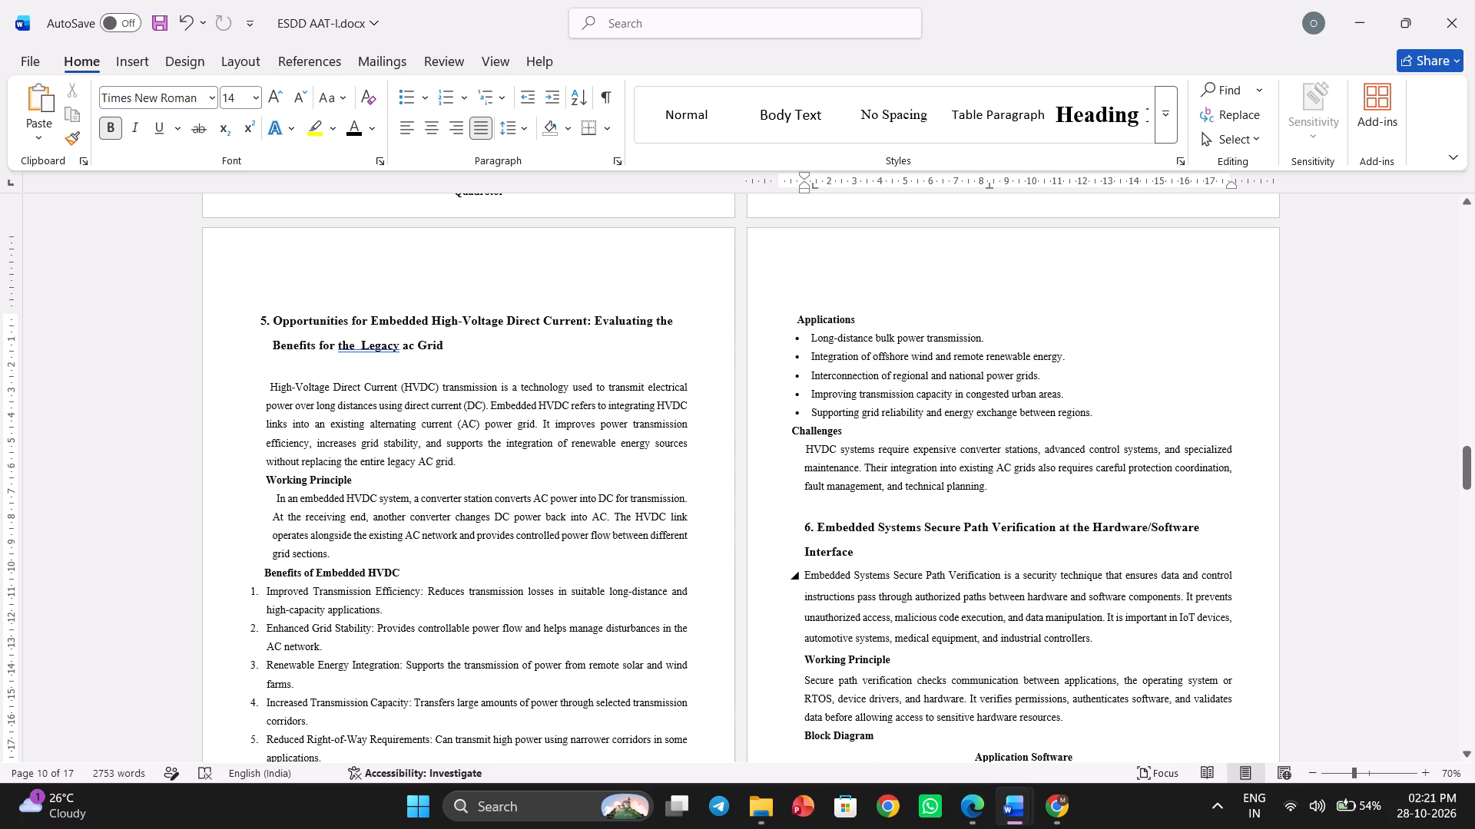
Justify section 6's text from the opening paragraph through the "Block Diagram" heading and set its line spacing to 1.5.
scroll(814, 570, "down", 1)
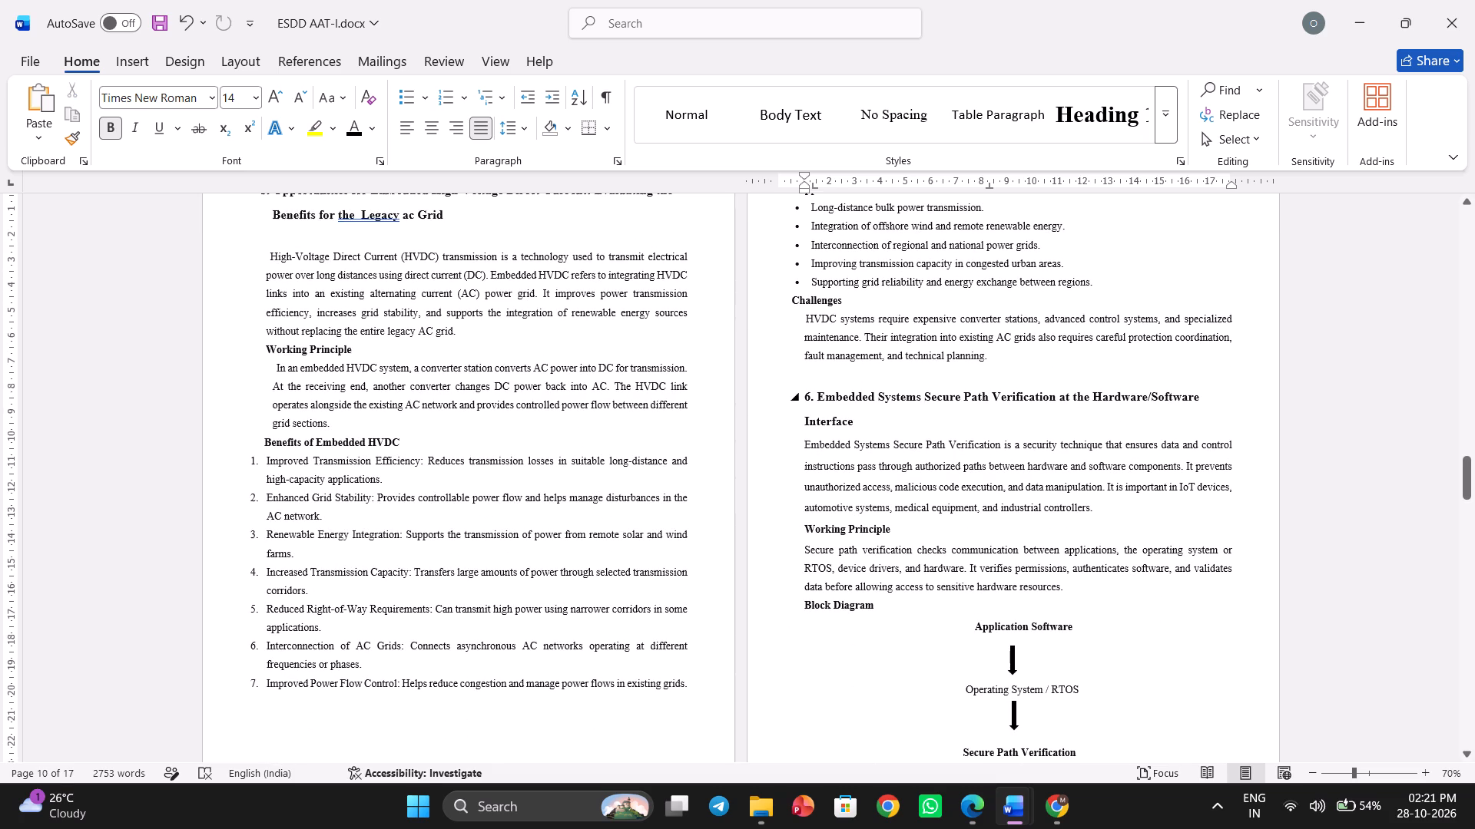
left_click(863, 425)
left_click_drag(804, 444, 824, 480)
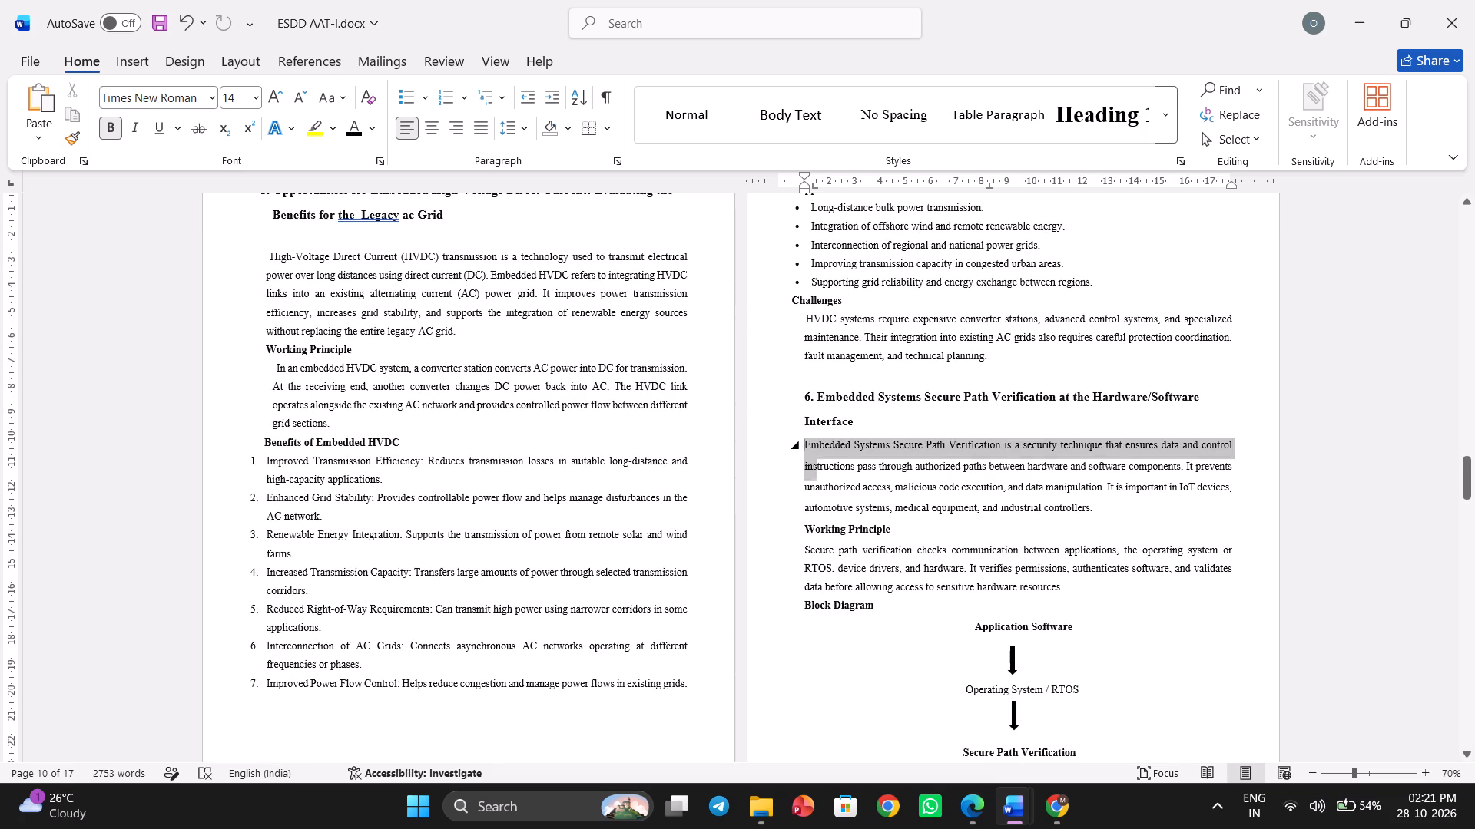
left_click_drag(824, 480, 927, 612)
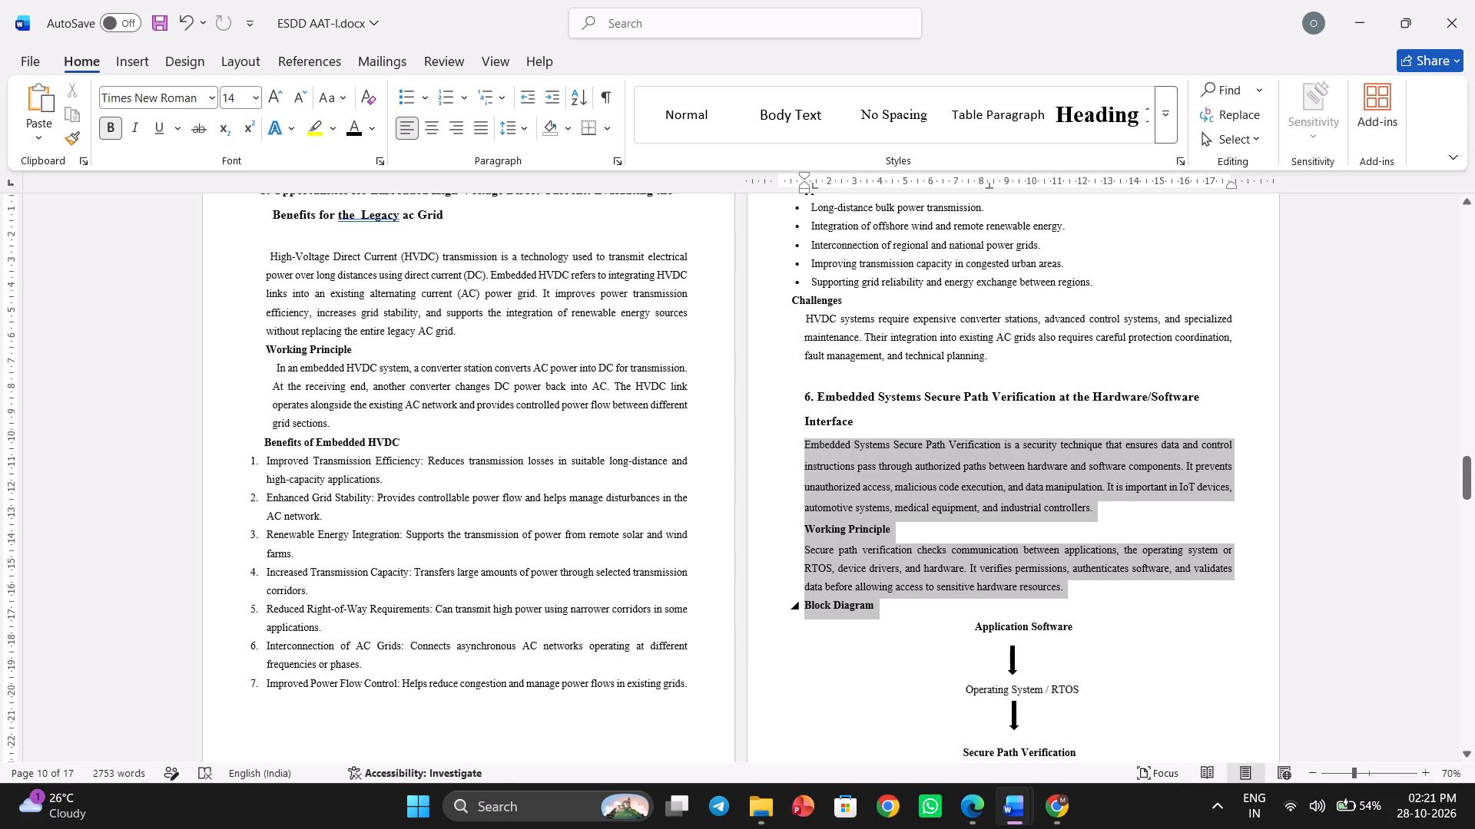
left_click_drag(927, 612, 923, 609)
left_click(482, 136)
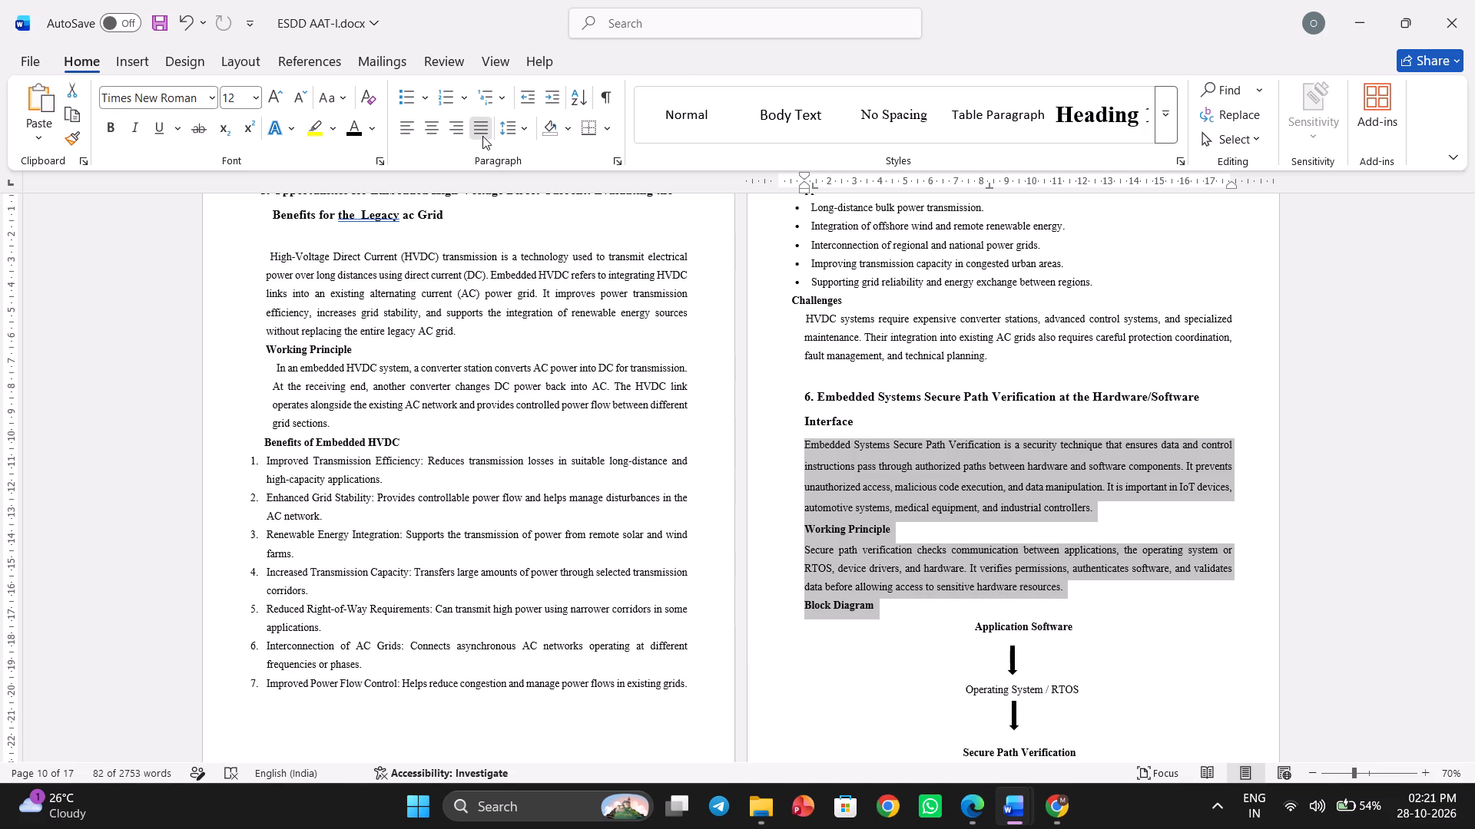
left_click_drag(513, 129, 528, 209)
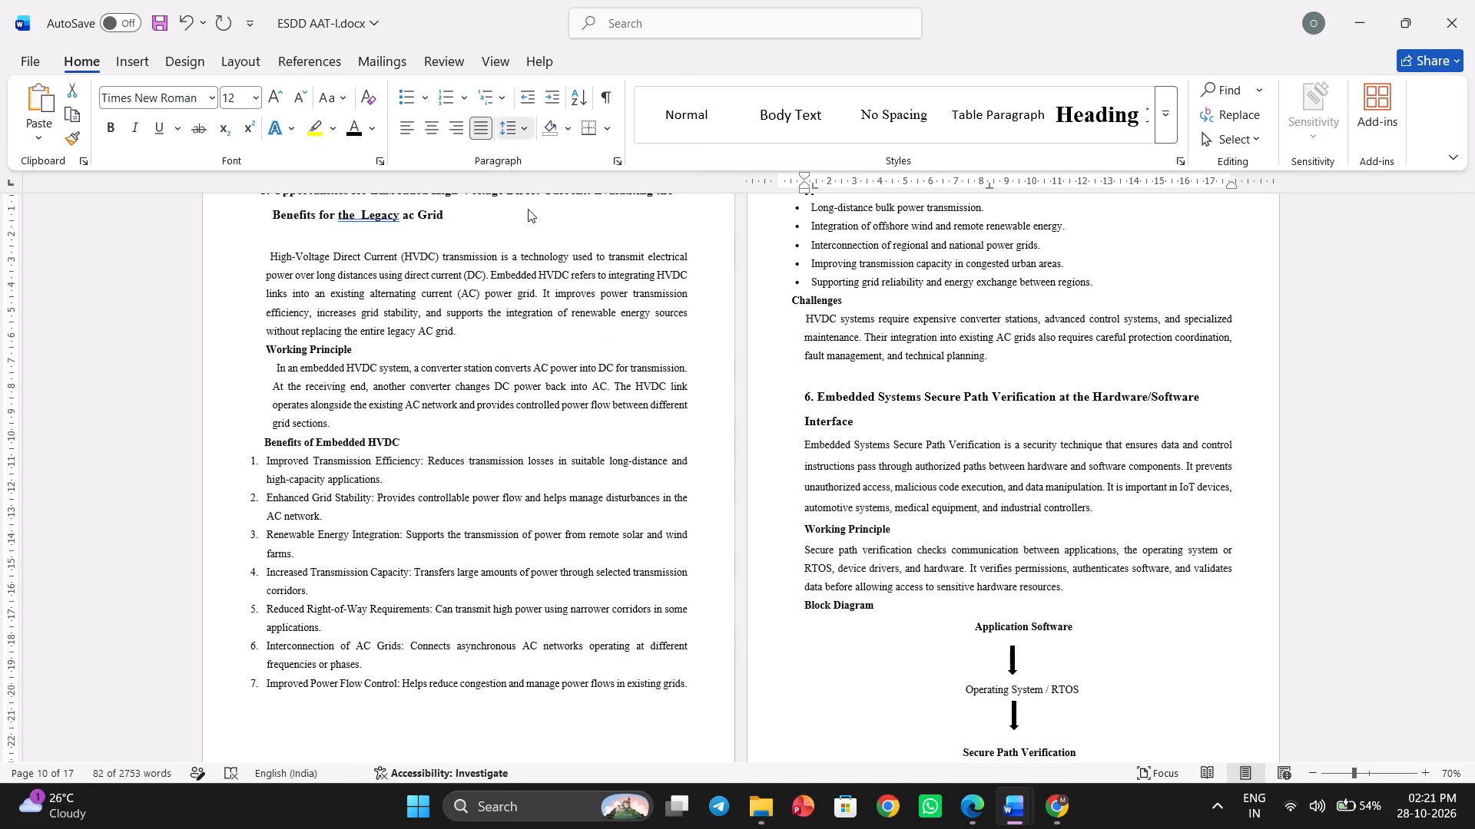
left_click(528, 209)
Delete the surplus blank lines between section 6's block diagram and the "Key Techniques" heading, leaving one blank line.
scroll(935, 589, "down", 1)
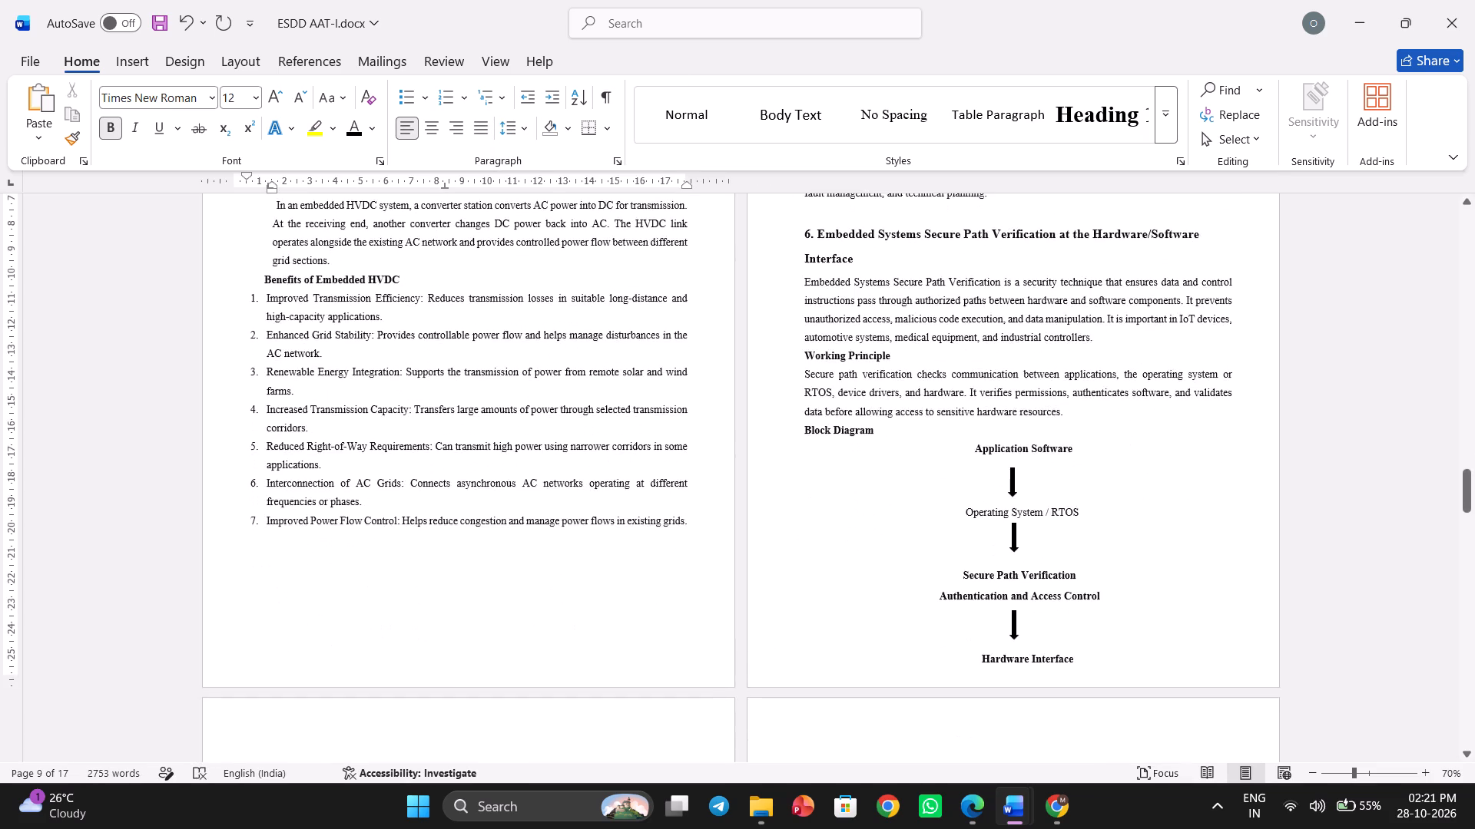
scroll(935, 589, "down", 1)
scroll(598, 651, "down", 1)
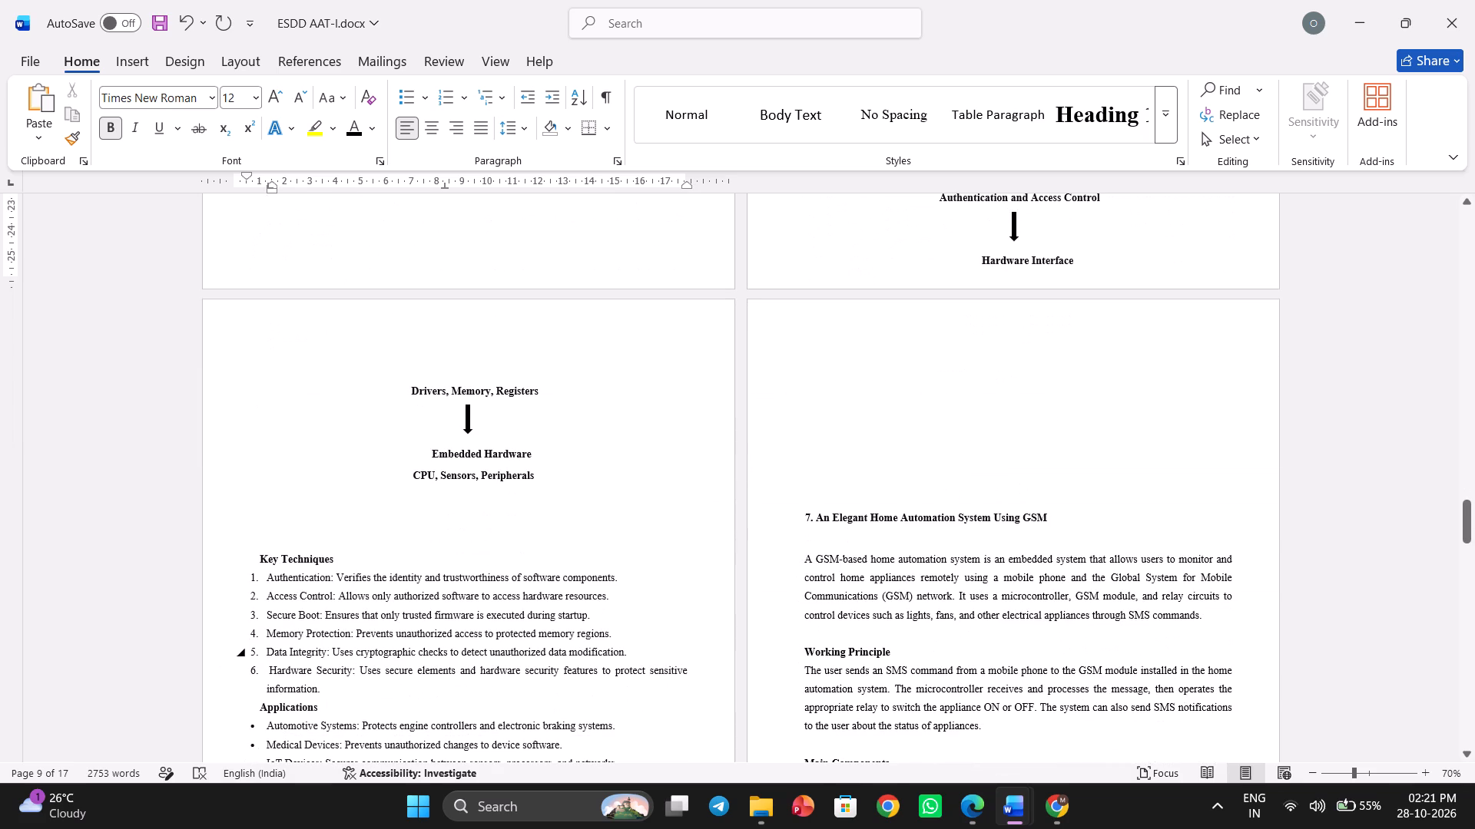
left_click_drag(389, 538, 373, 503)
key("BackSpace")
key("BackSpace")
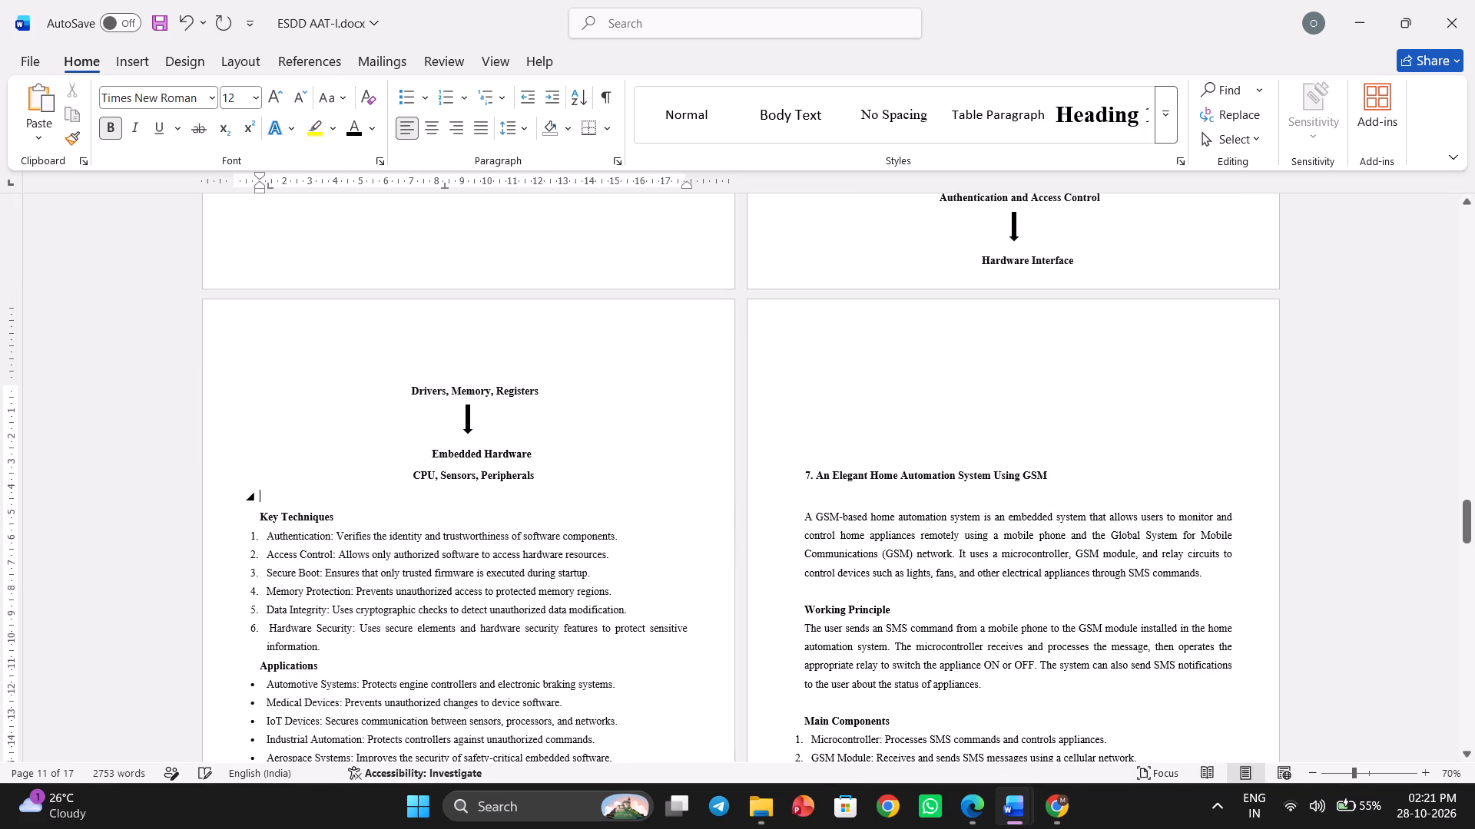
key("BackSpace")
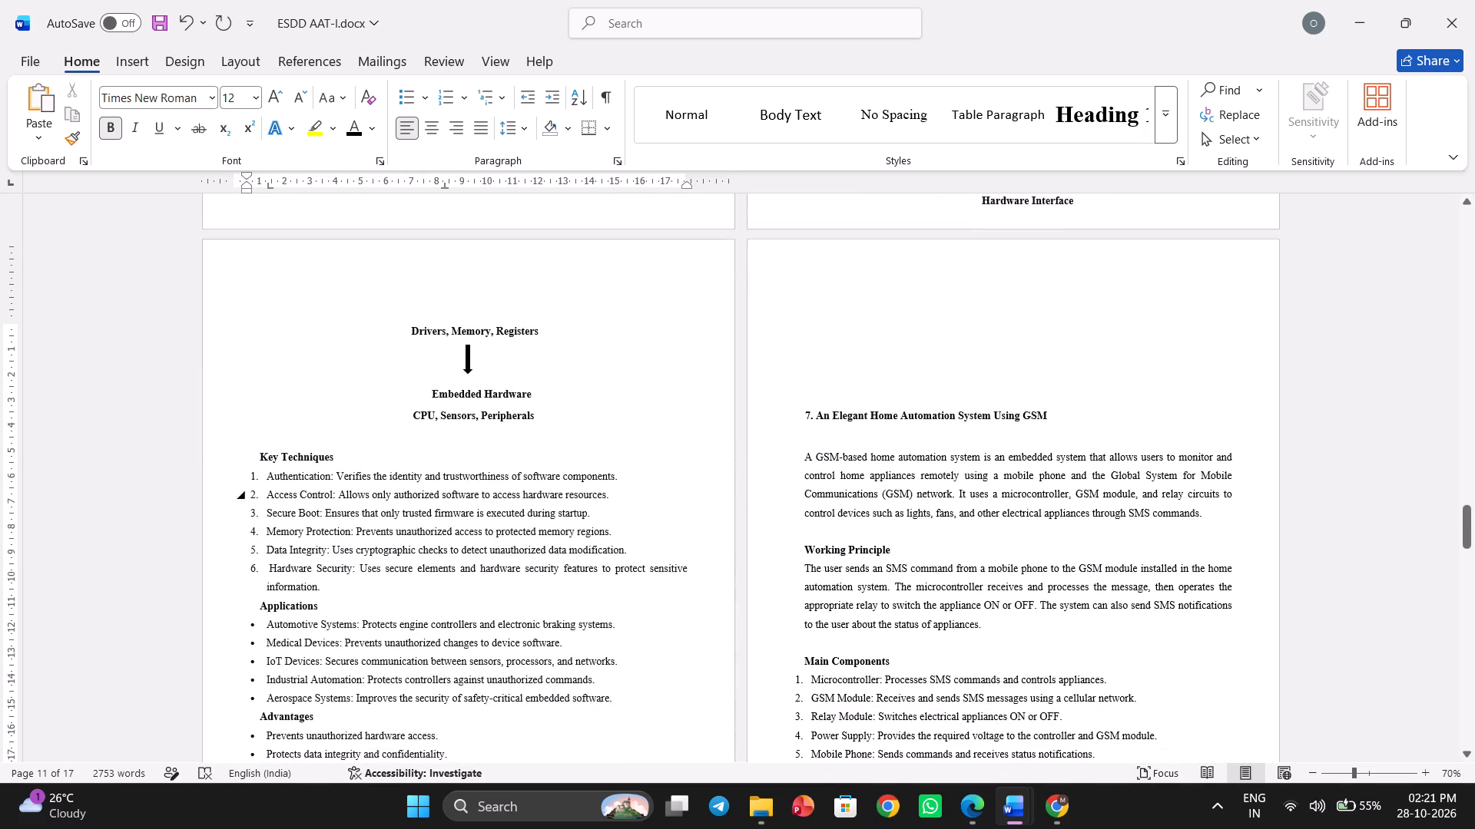
Apply 1.5 line spacing to section 6 from the "Key Techniques" heading to the end of the Advantages list.
scroll(386, 692, "down", 1)
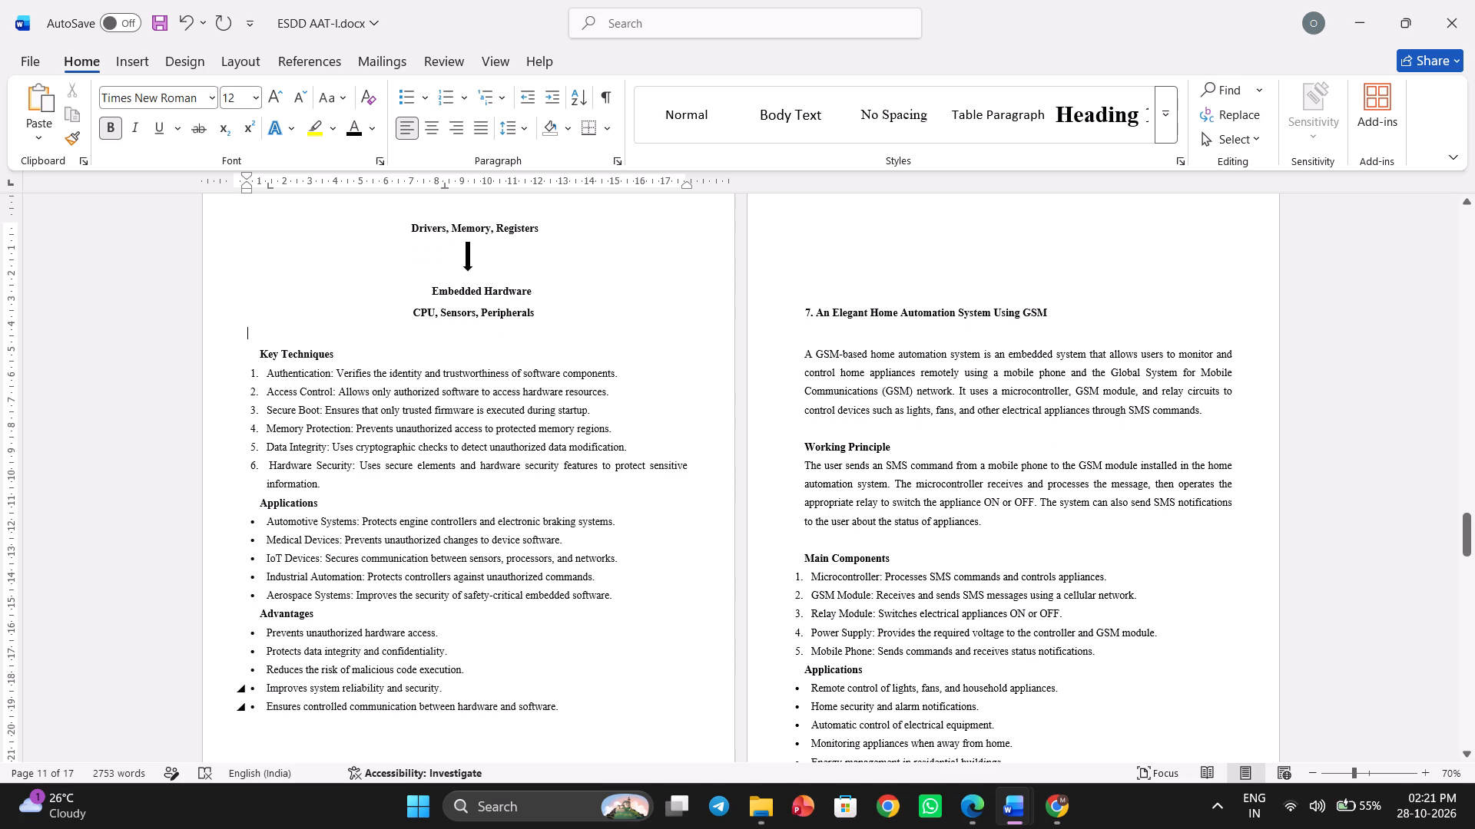
left_click_drag(567, 715, 247, 351)
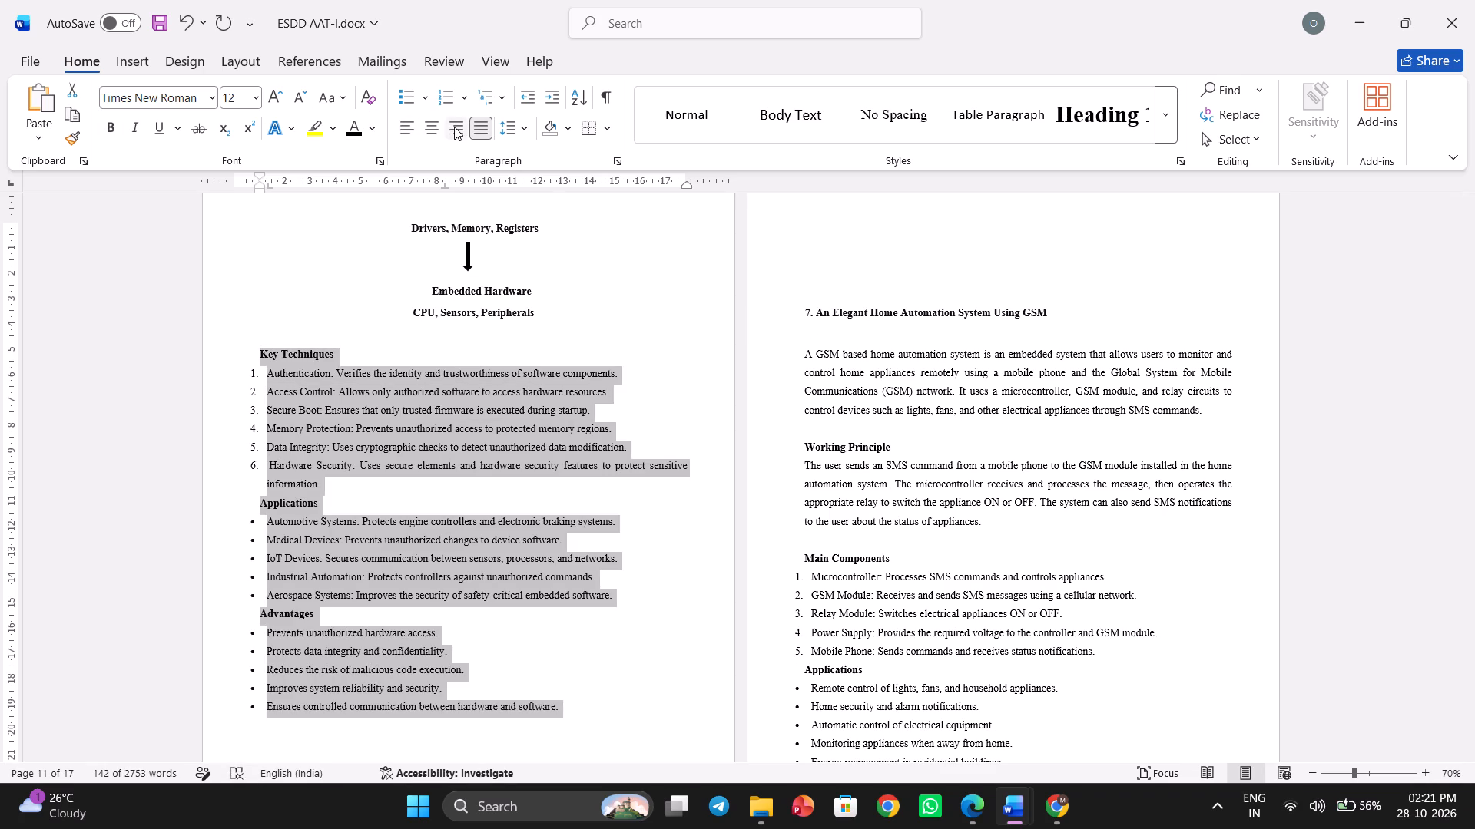
left_click(502, 124)
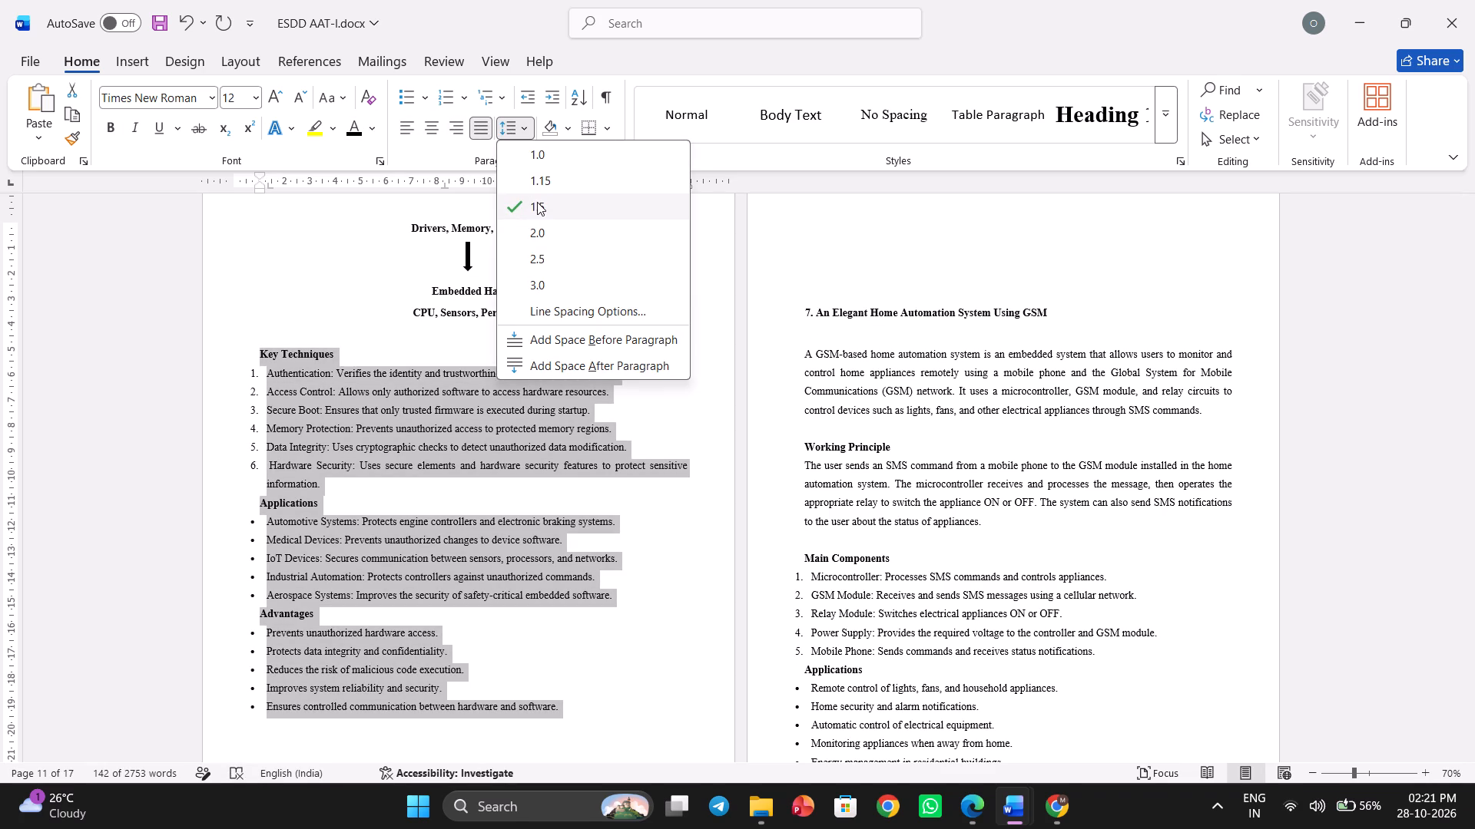
left_click(537, 202)
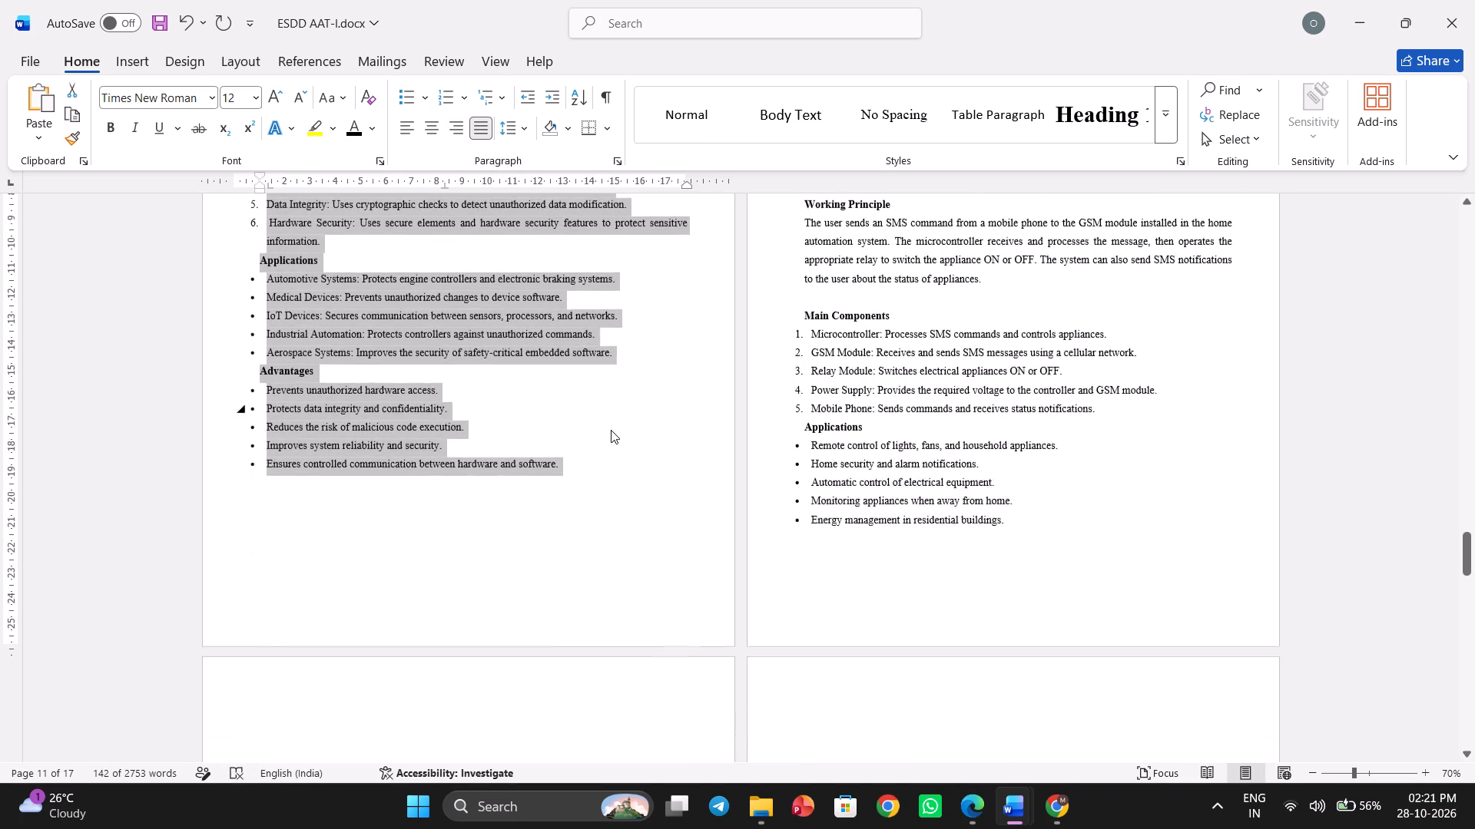
Delete the surplus blank lines above the section 7 heading so it starts at the top of its page.
left_click_drag(814, 322, 810, 247)
key("BackSpace")
key("BackSpace")
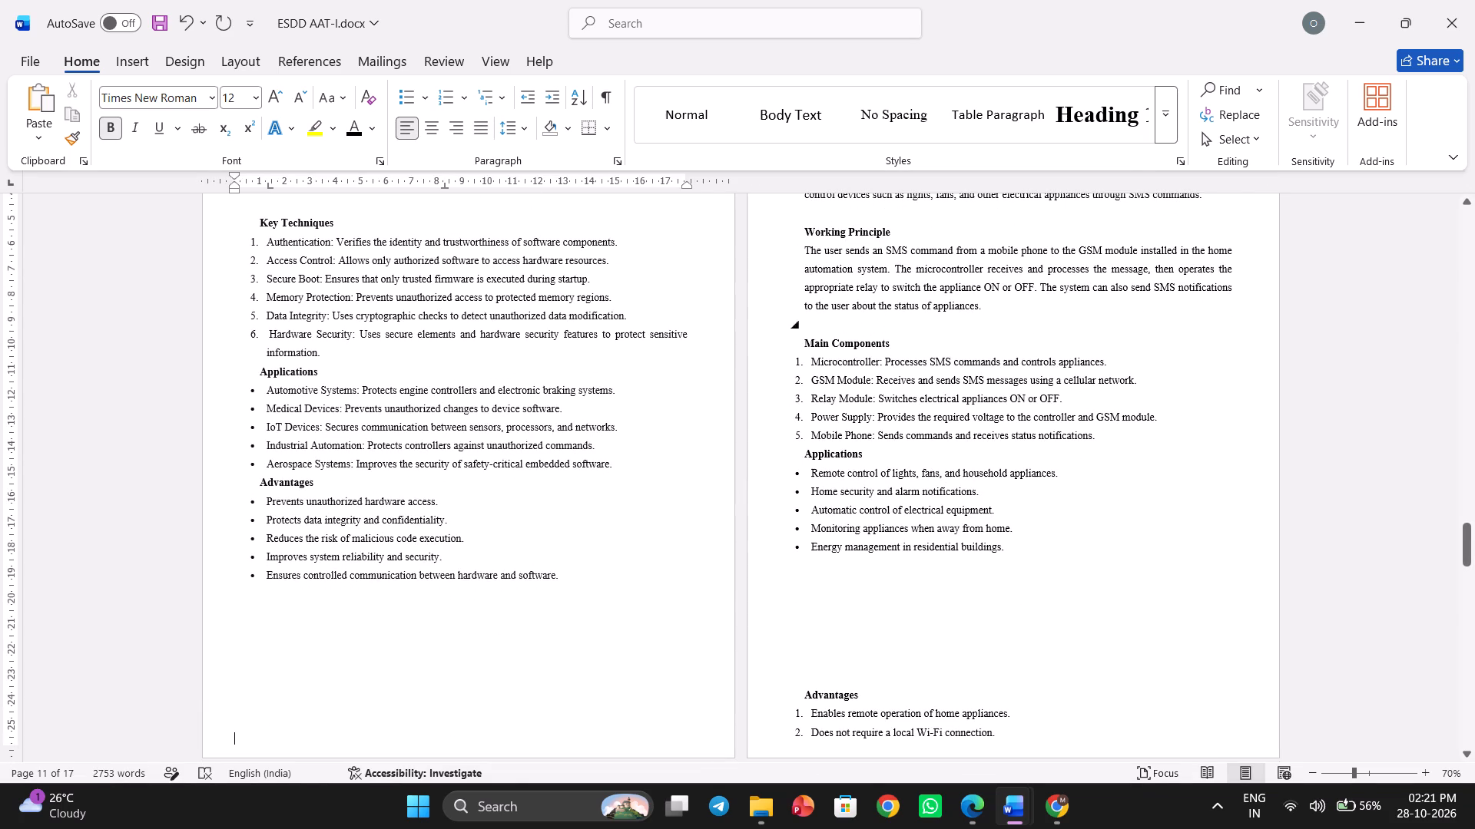
Increase the section 7 heading "An Elegant Home Automation System Using GSM" to font size 14.
scroll(872, 471, "up", 1)
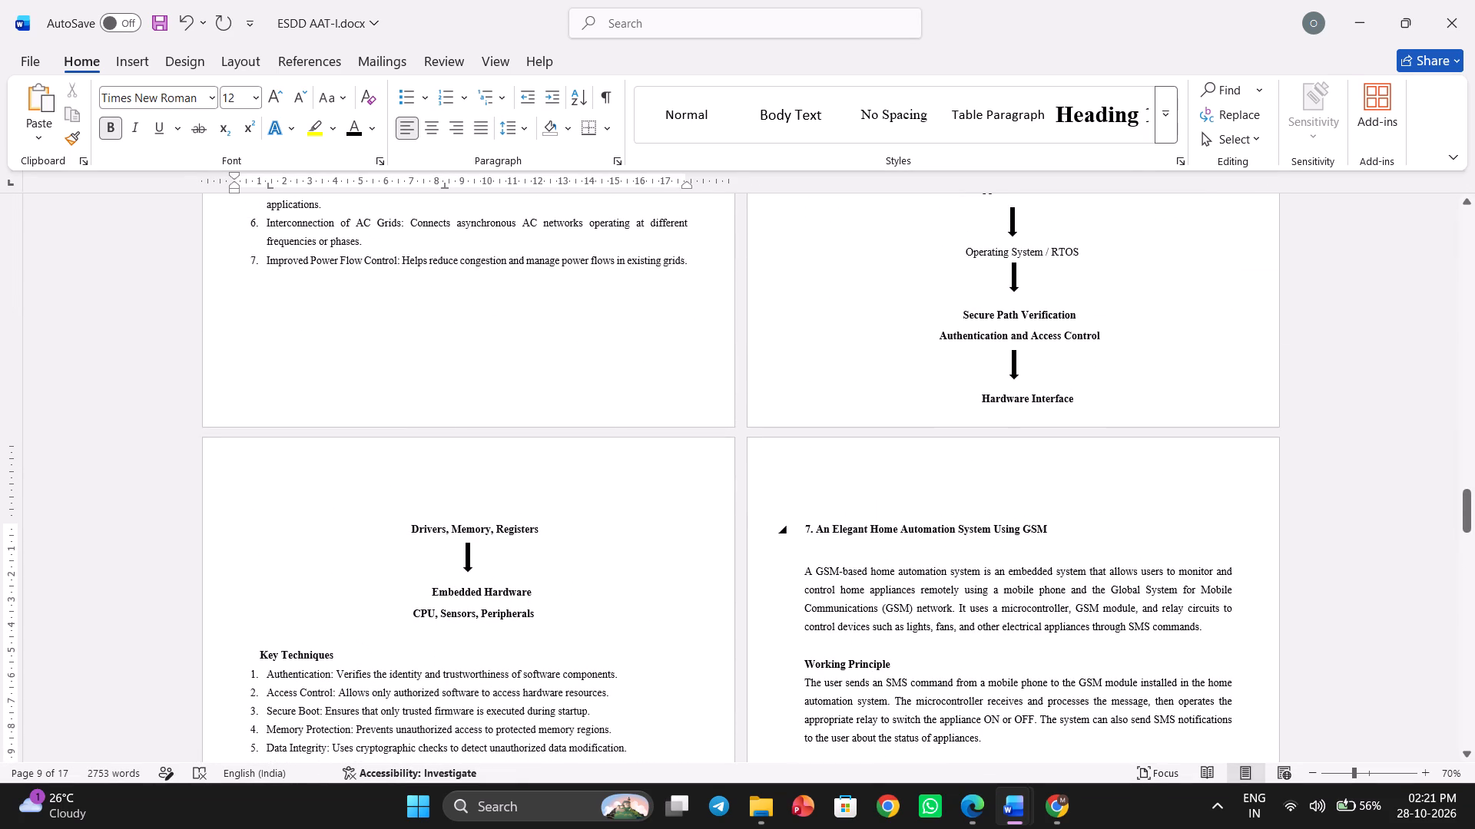
left_click_drag(1063, 524, 788, 511)
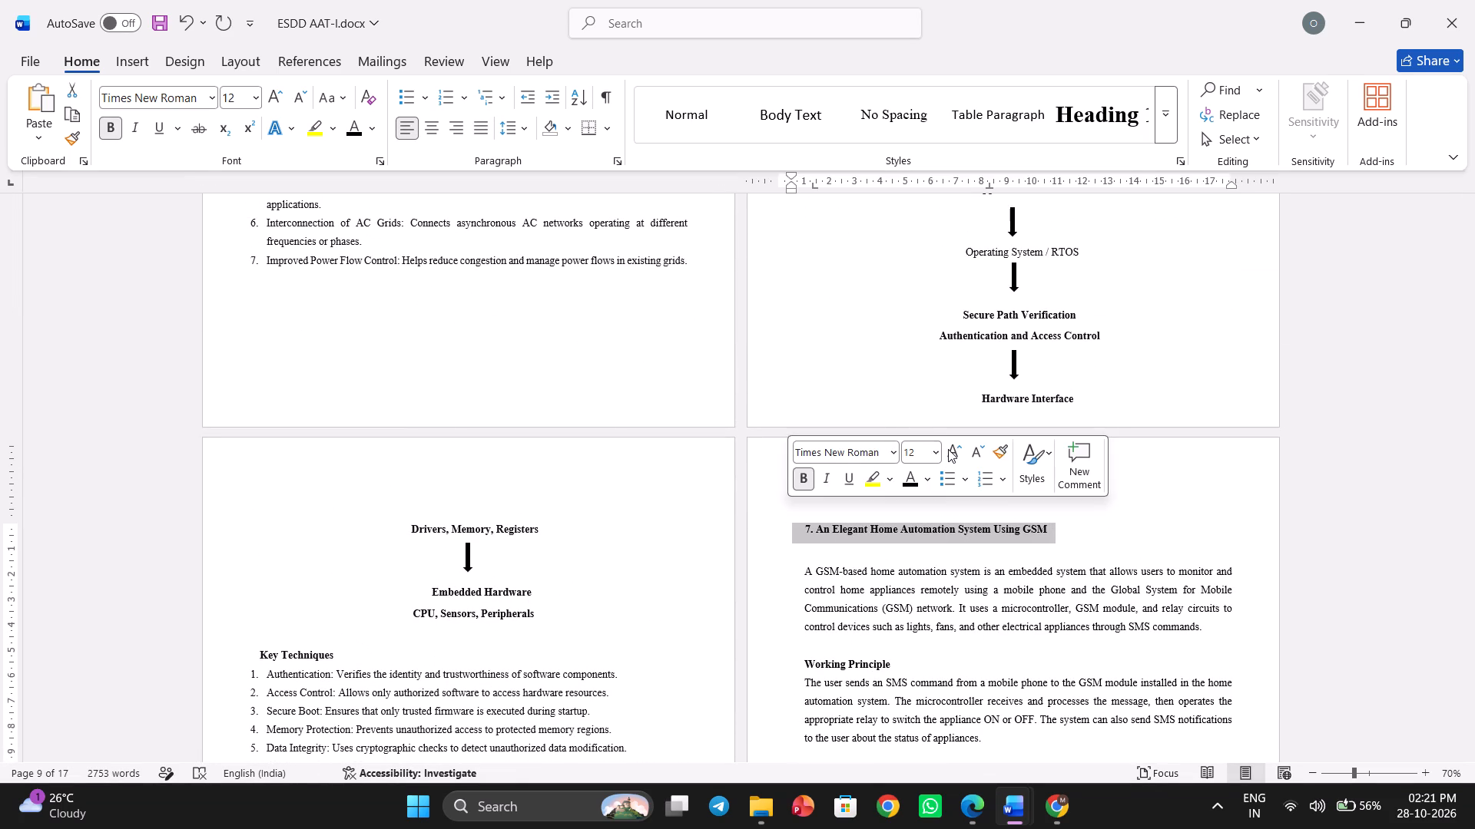
left_click(951, 448)
Justify section 7 from its opening paragraph through the Applications list and set its line spacing to 1.5.
scroll(921, 618, "down", 1)
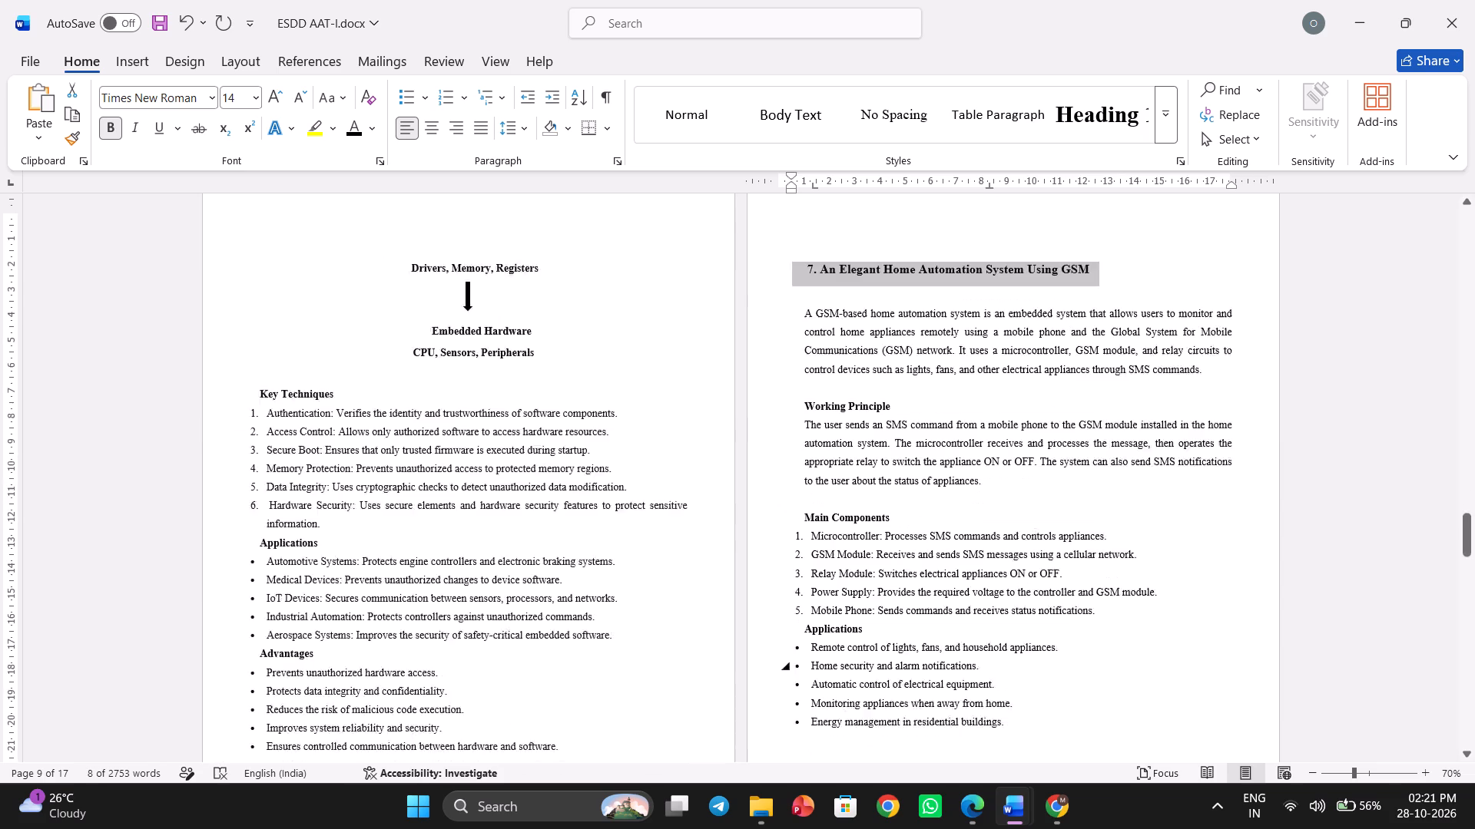
scroll(921, 618, "down", 1)
left_click_drag(1052, 702, 811, 253)
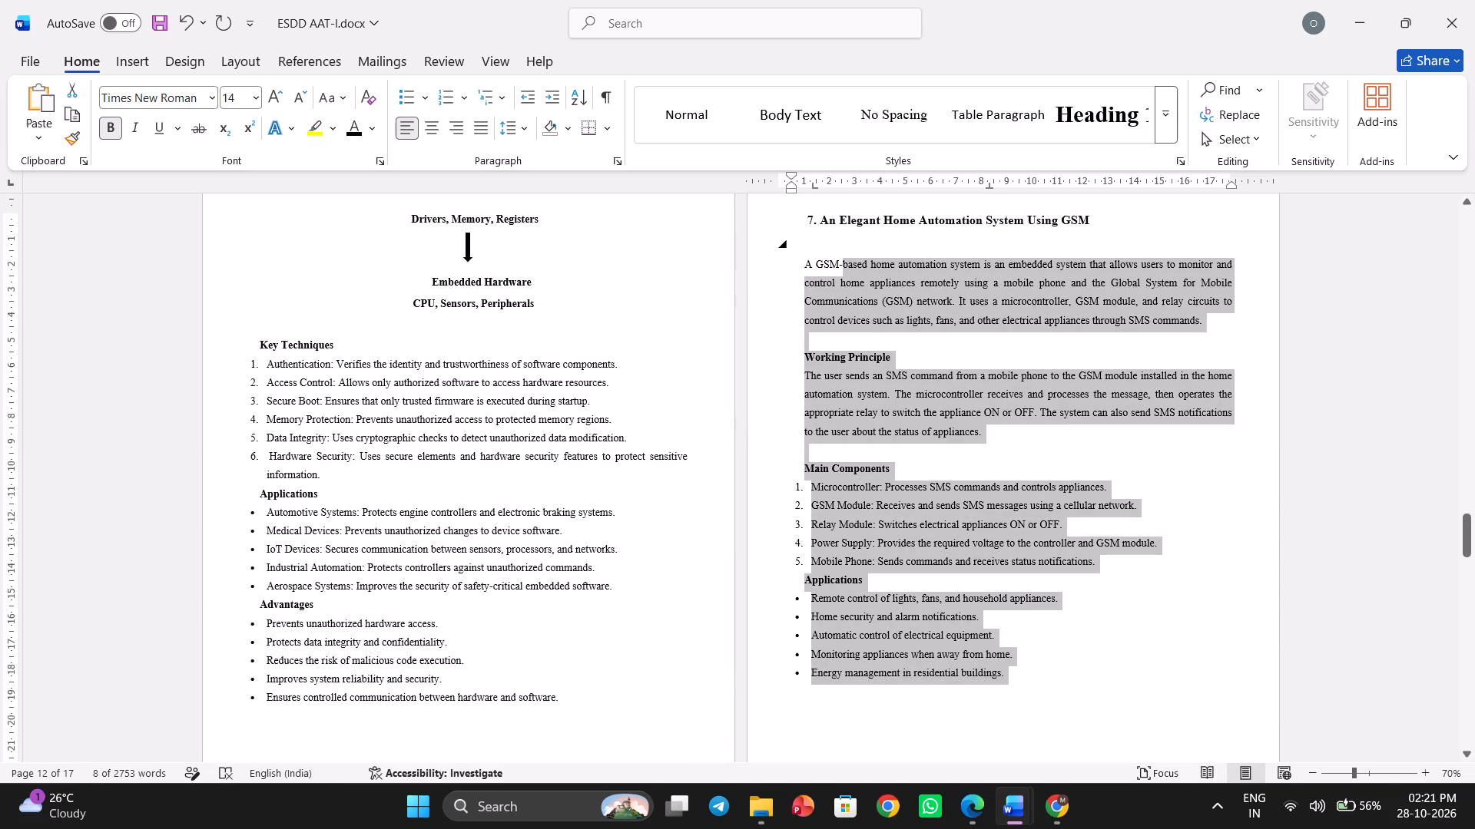
left_click_drag(811, 253, 804, 255)
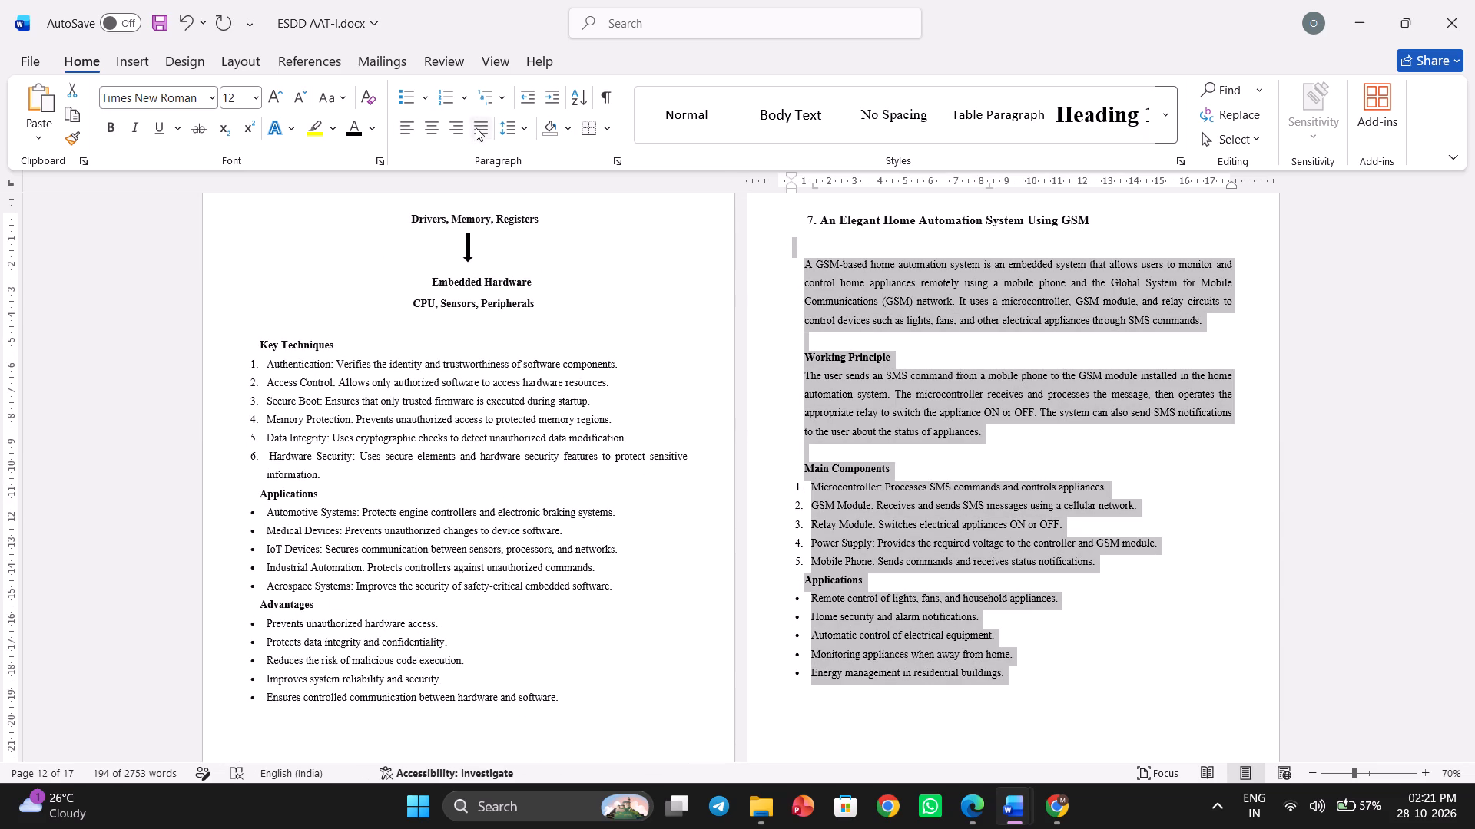
left_click(476, 127)
left_click(515, 134)
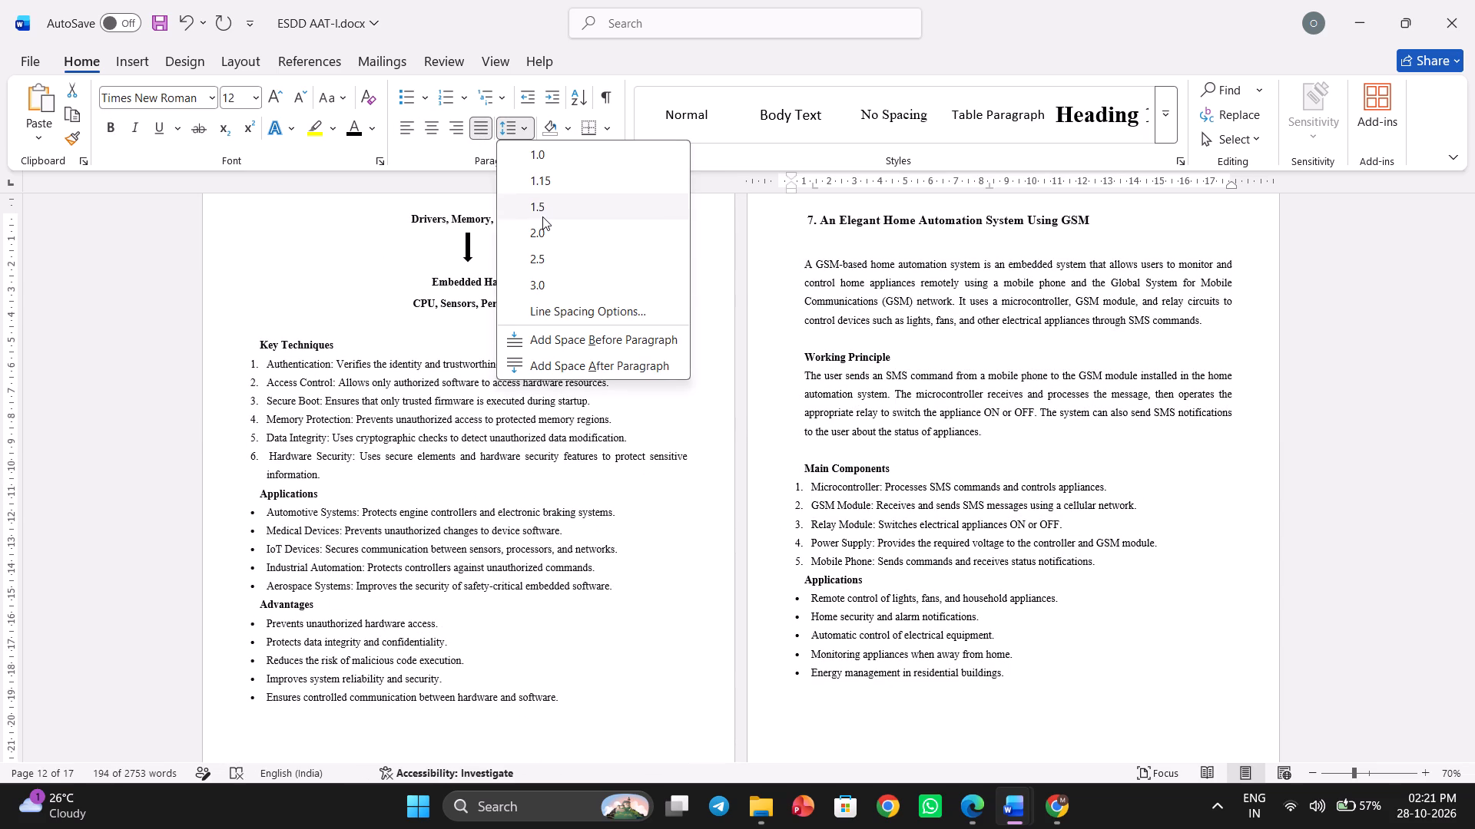
left_click(542, 216)
Delete all the blank lines between section 7's Applications list and its "Advantages" heading.
scroll(1003, 676, "down", 1)
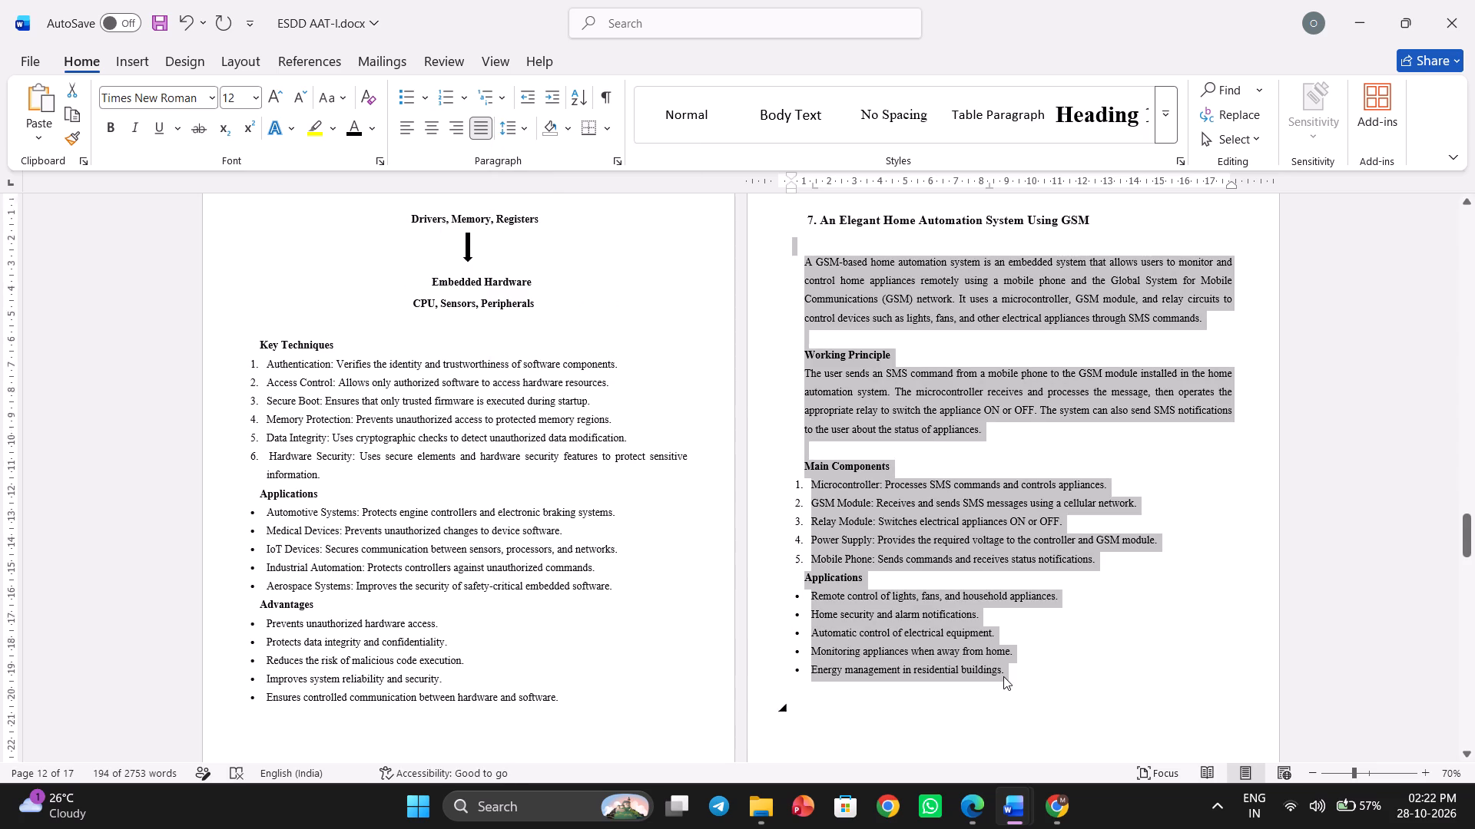
scroll(1003, 676, "down", 1)
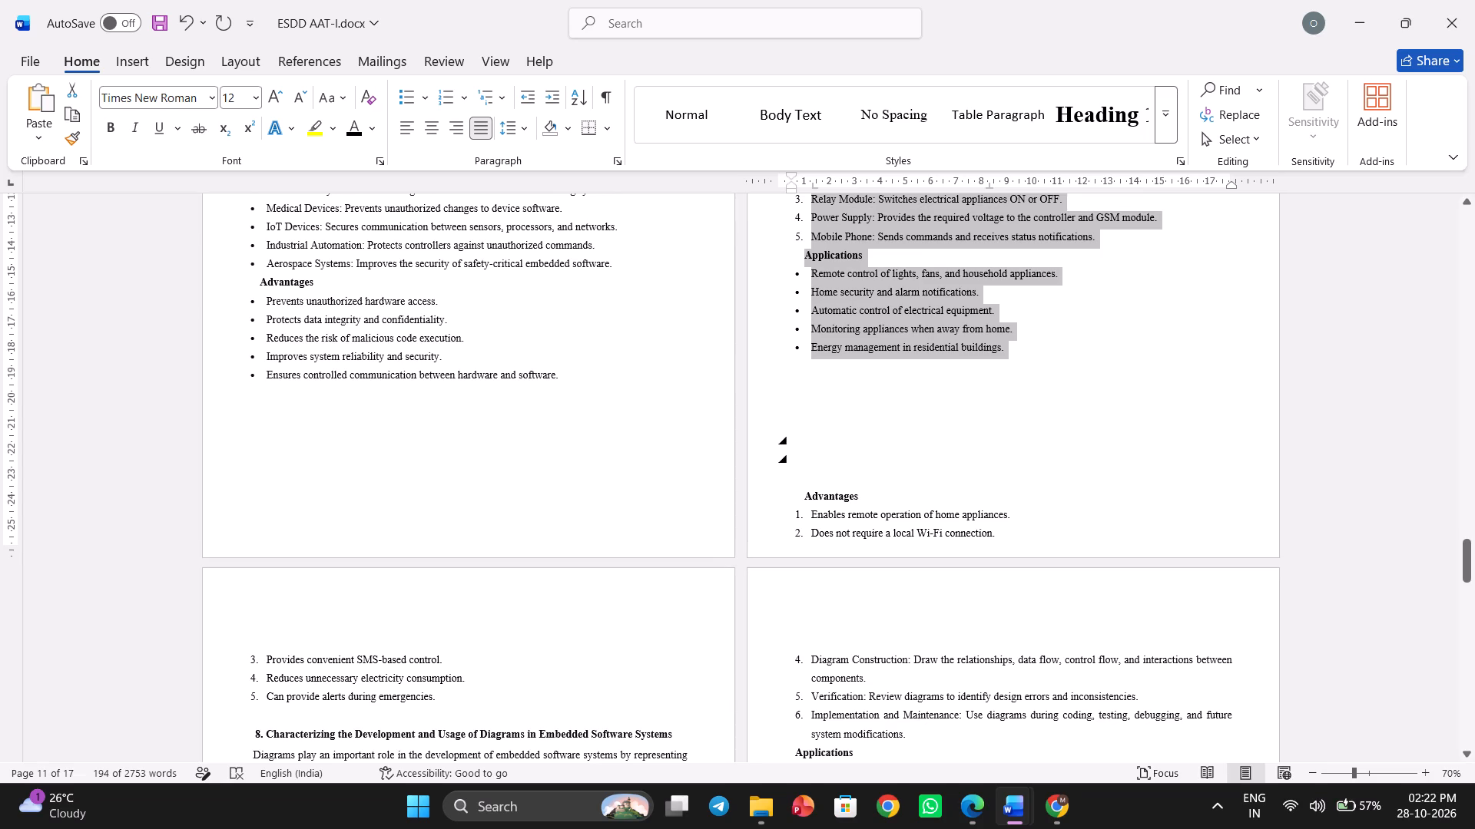
left_click_drag(808, 468, 802, 418)
key("BackSpace")
key("BackSpace")
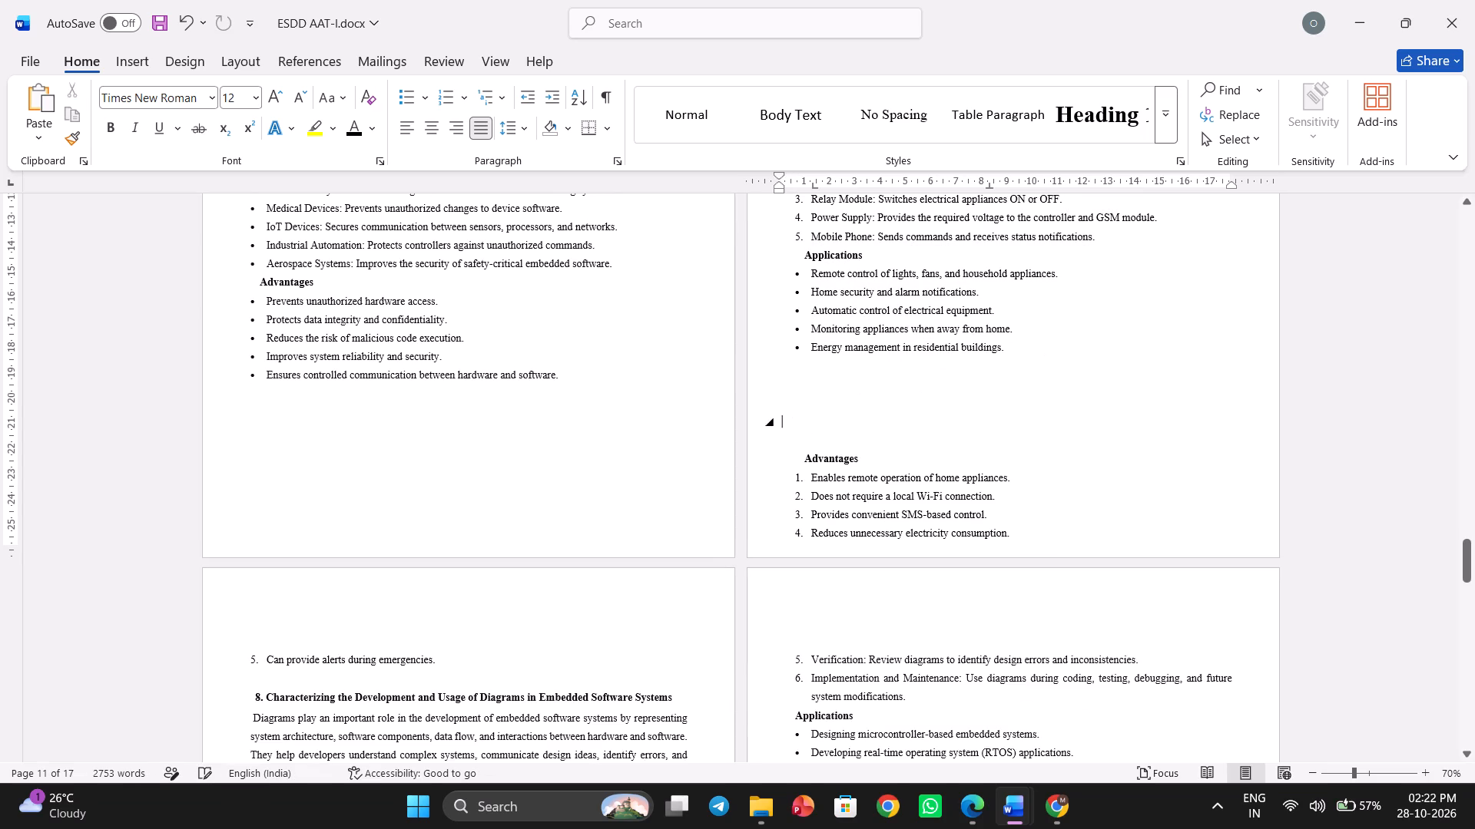
key("BackSpace")
key("BackSpace")
key("BackSpace")
key("BackSpace")
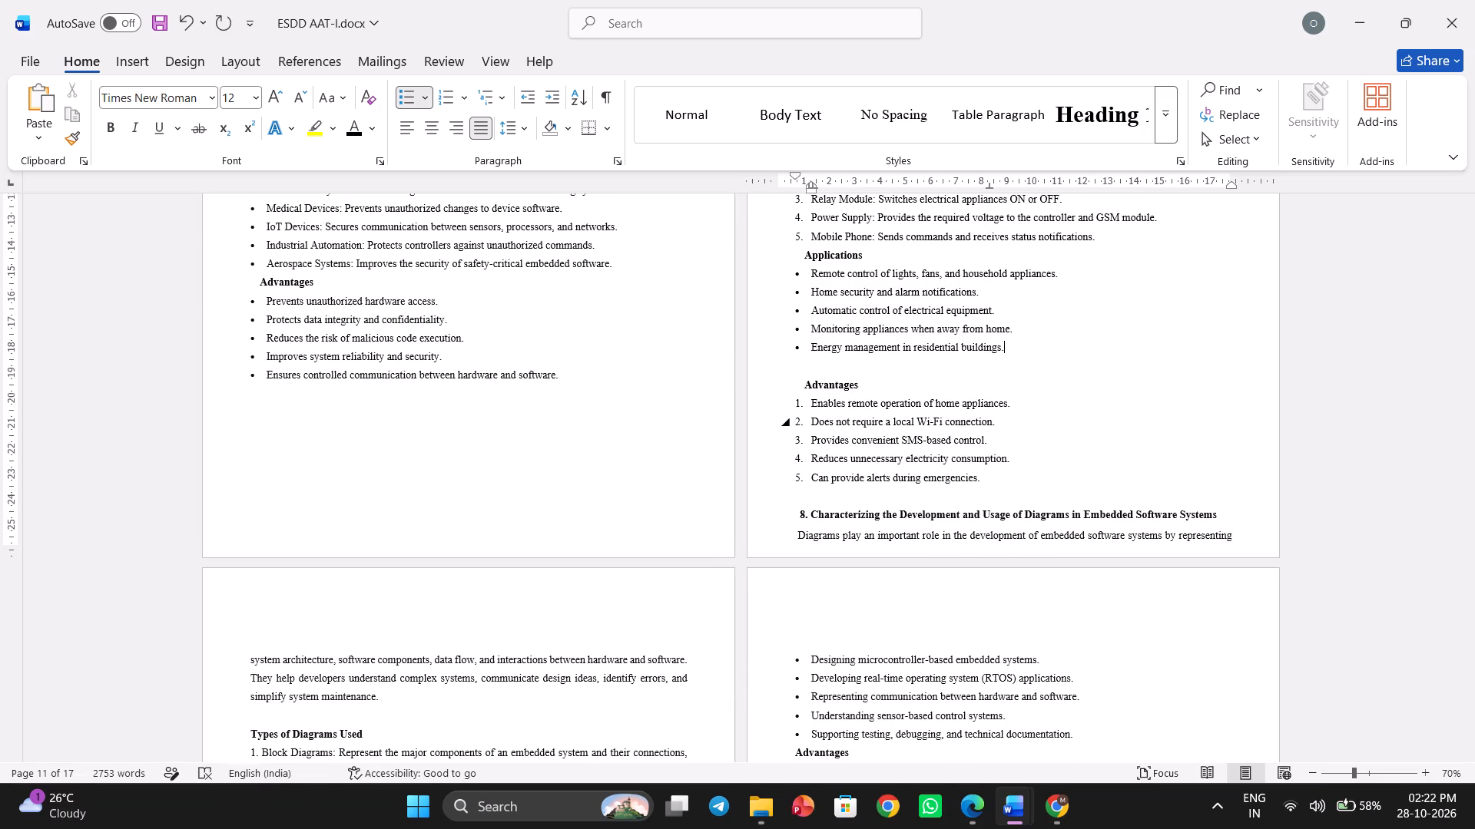
left_click(814, 372)
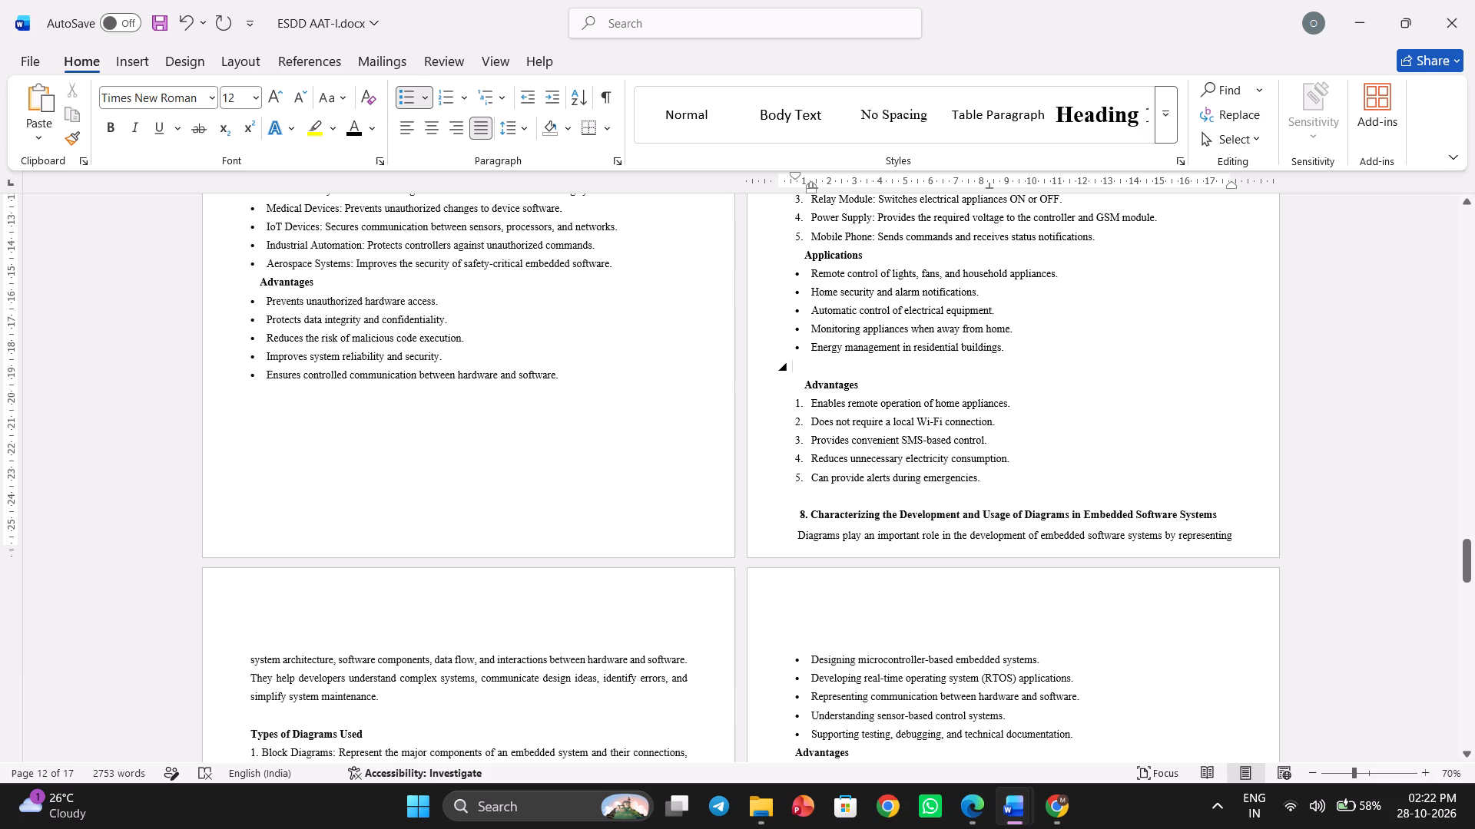
key("BackSpace")
key("BackSpace")
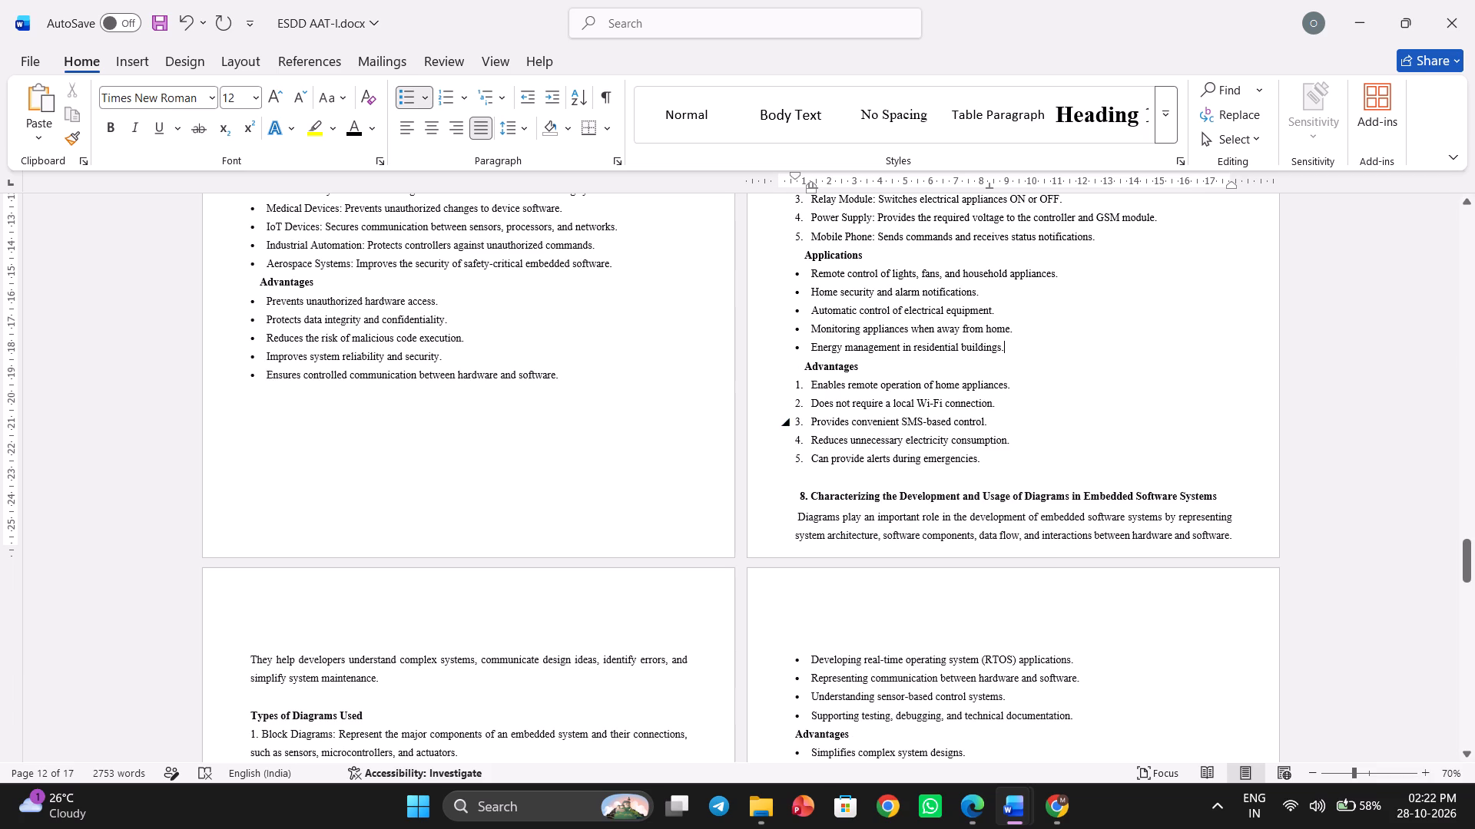
Apply 1.5 line spacing to section 7's "Advantages" heading and its five numbered items.
left_click_drag(989, 462, 830, 423)
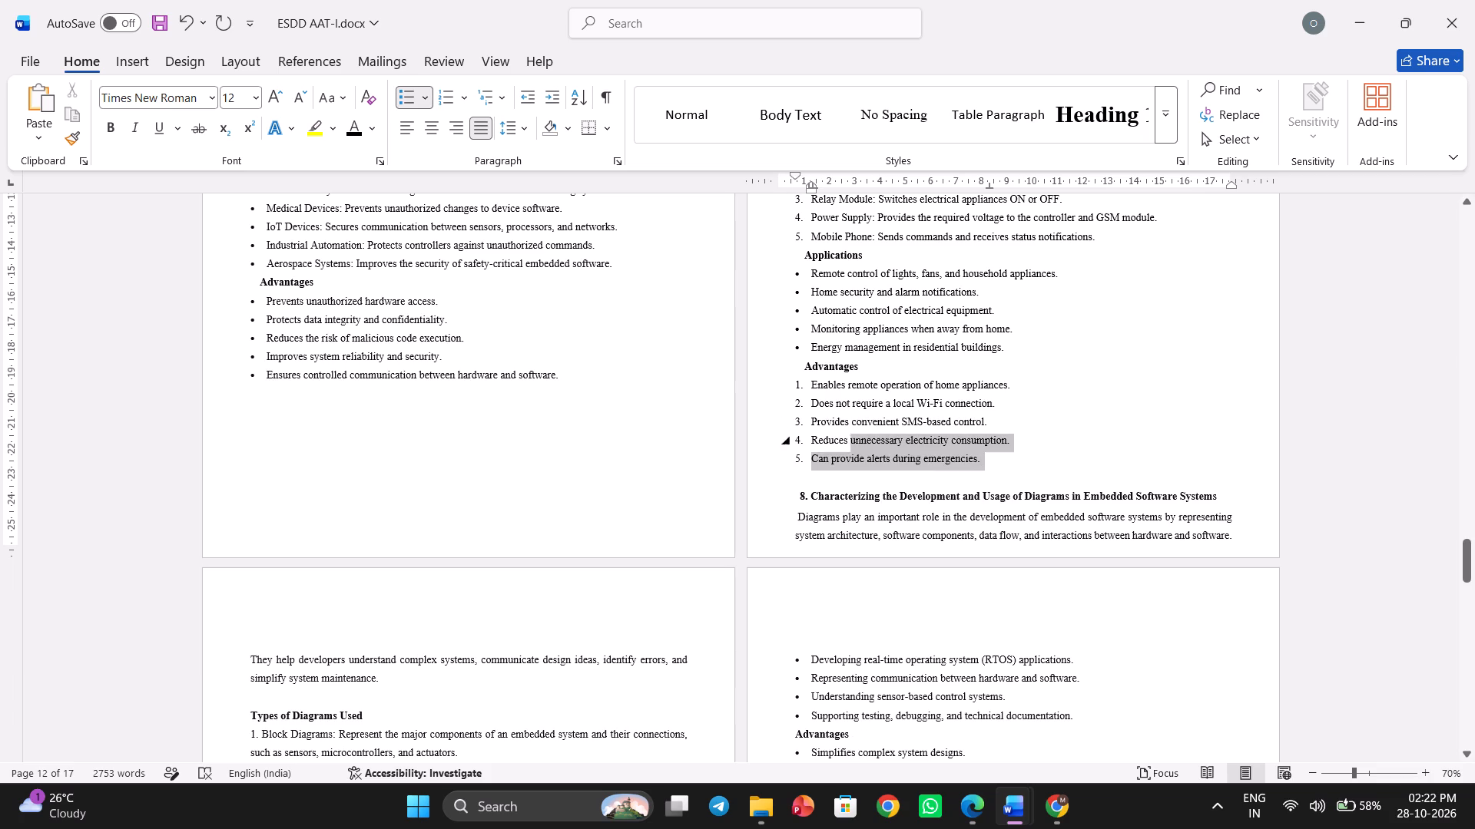
left_click_drag(830, 423, 789, 371)
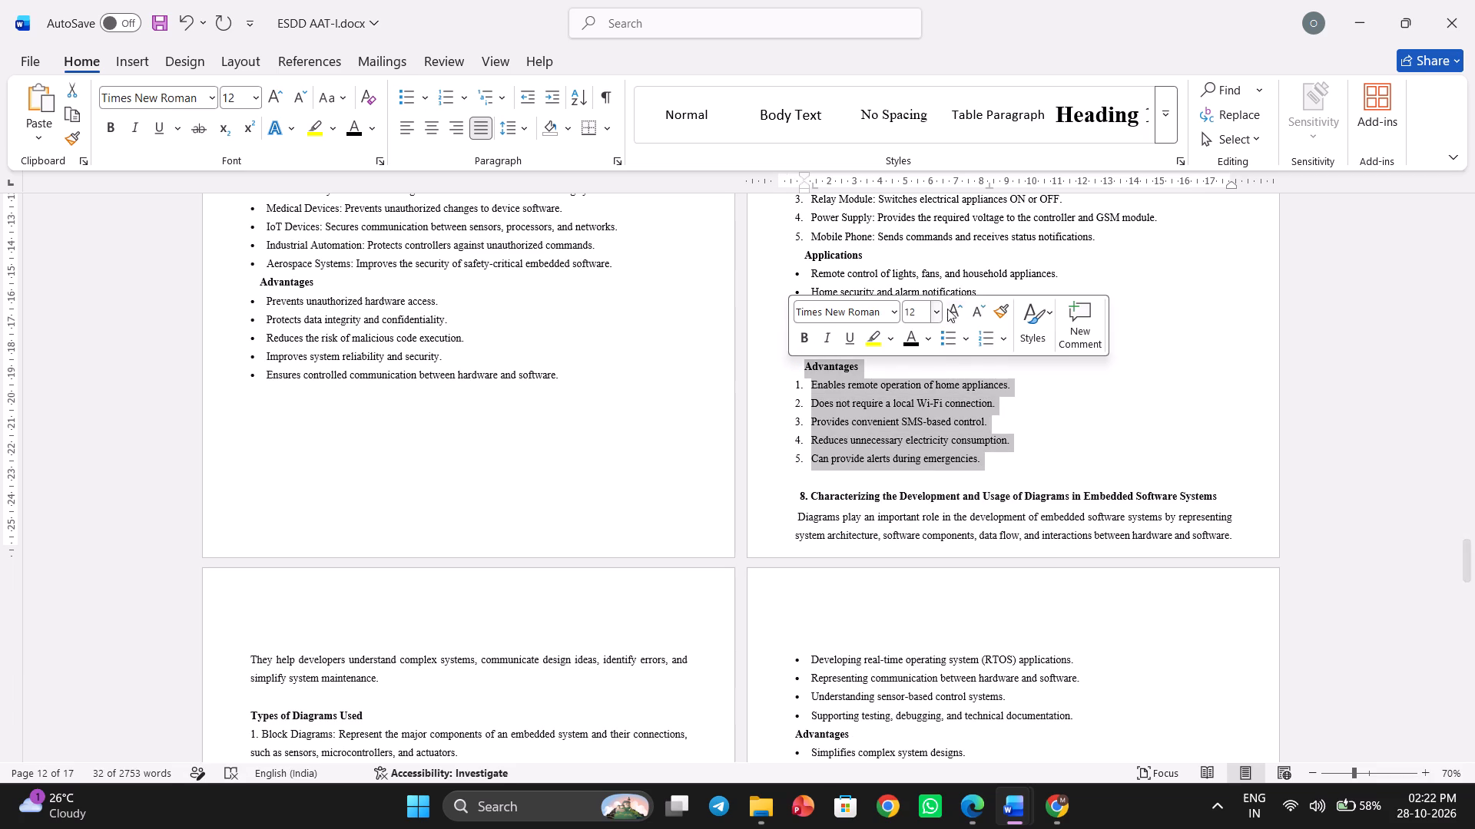
left_click(512, 136)
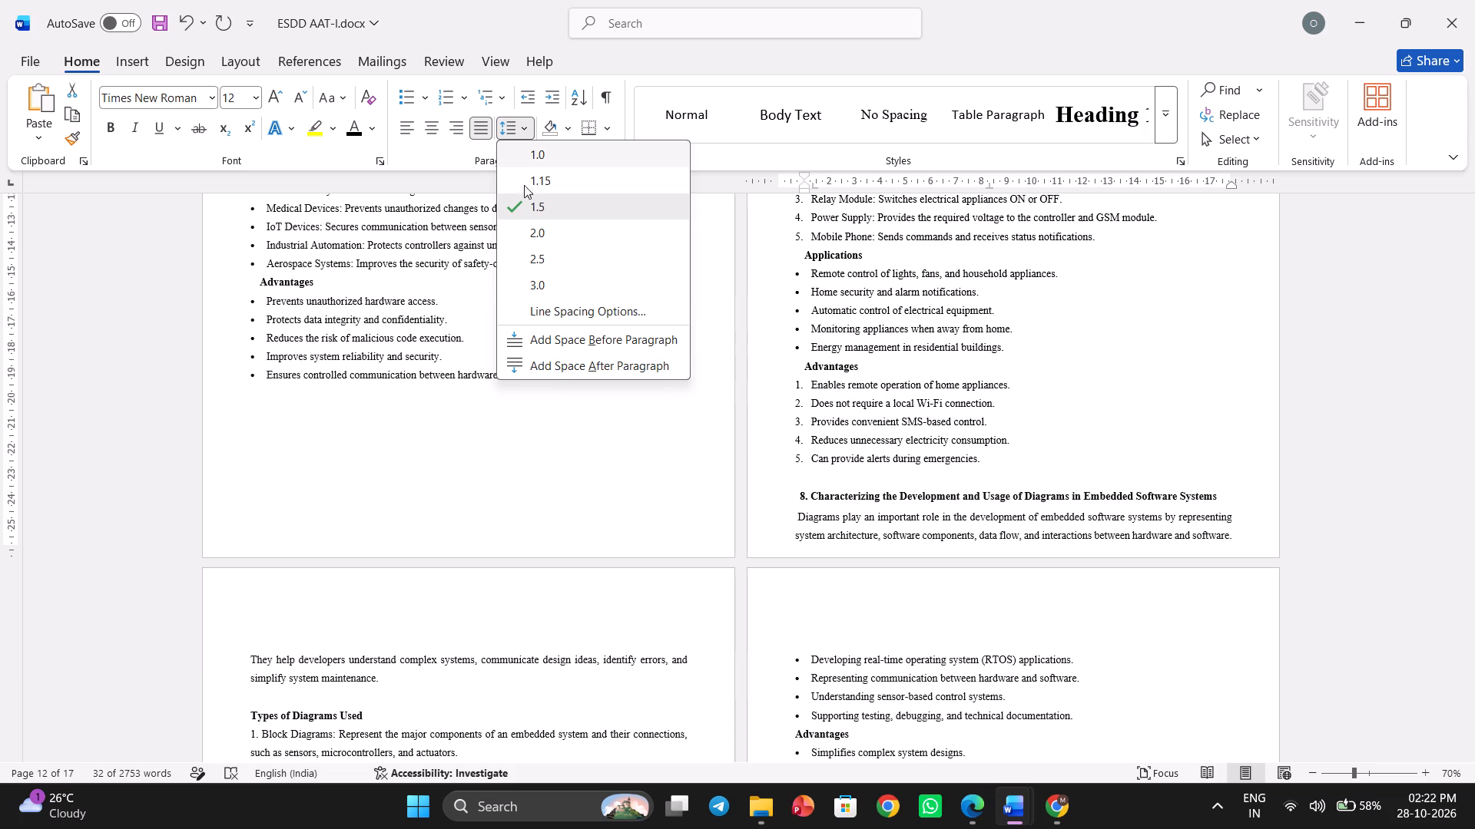
left_click(524, 205)
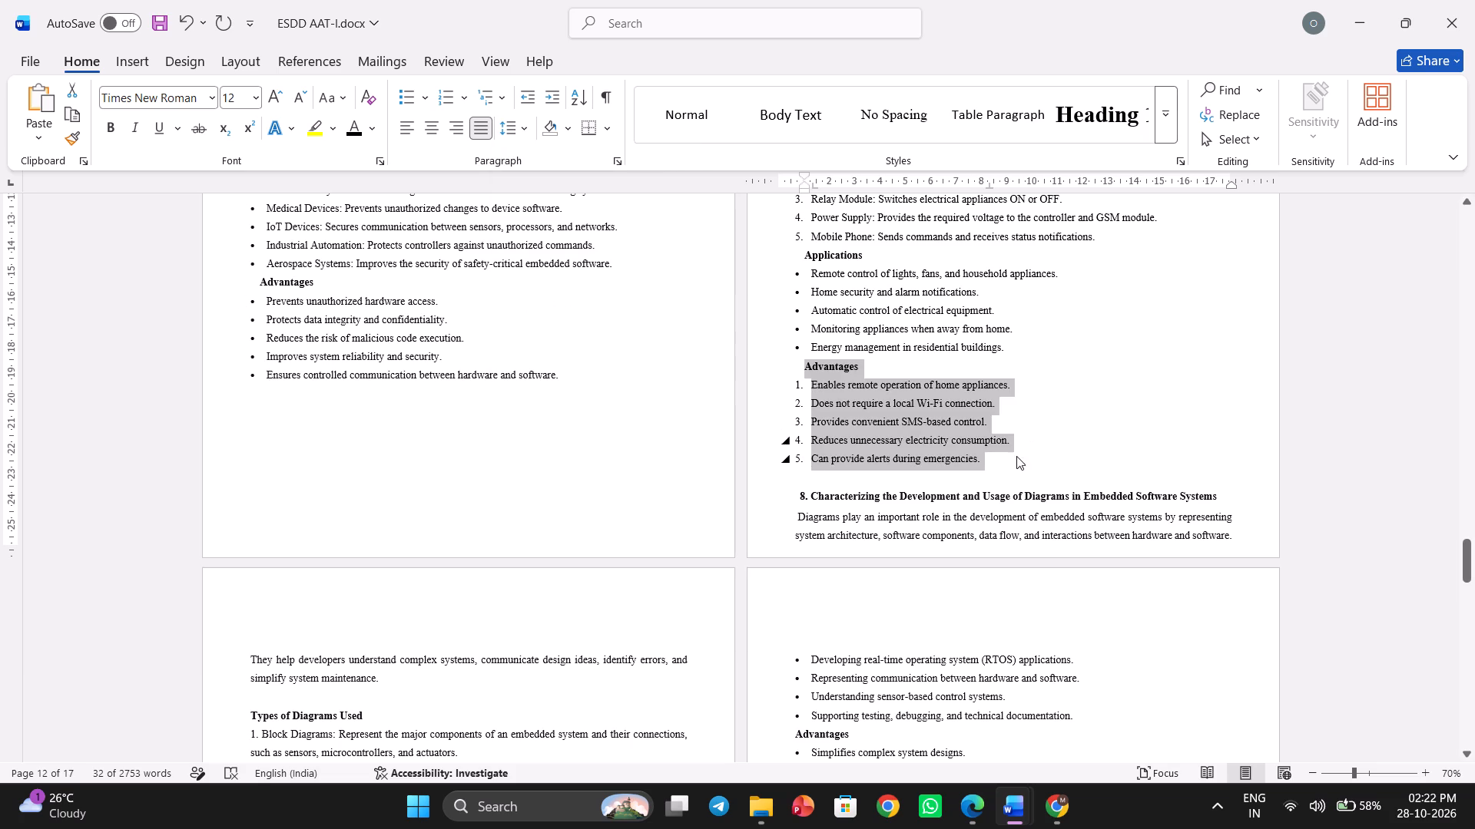
Insert blank lines after section 7's last advantage, "Can provide alerts during emergencies", so the section 8 heading moves to the following page.
left_click(998, 464)
key("Return")
key("Return")
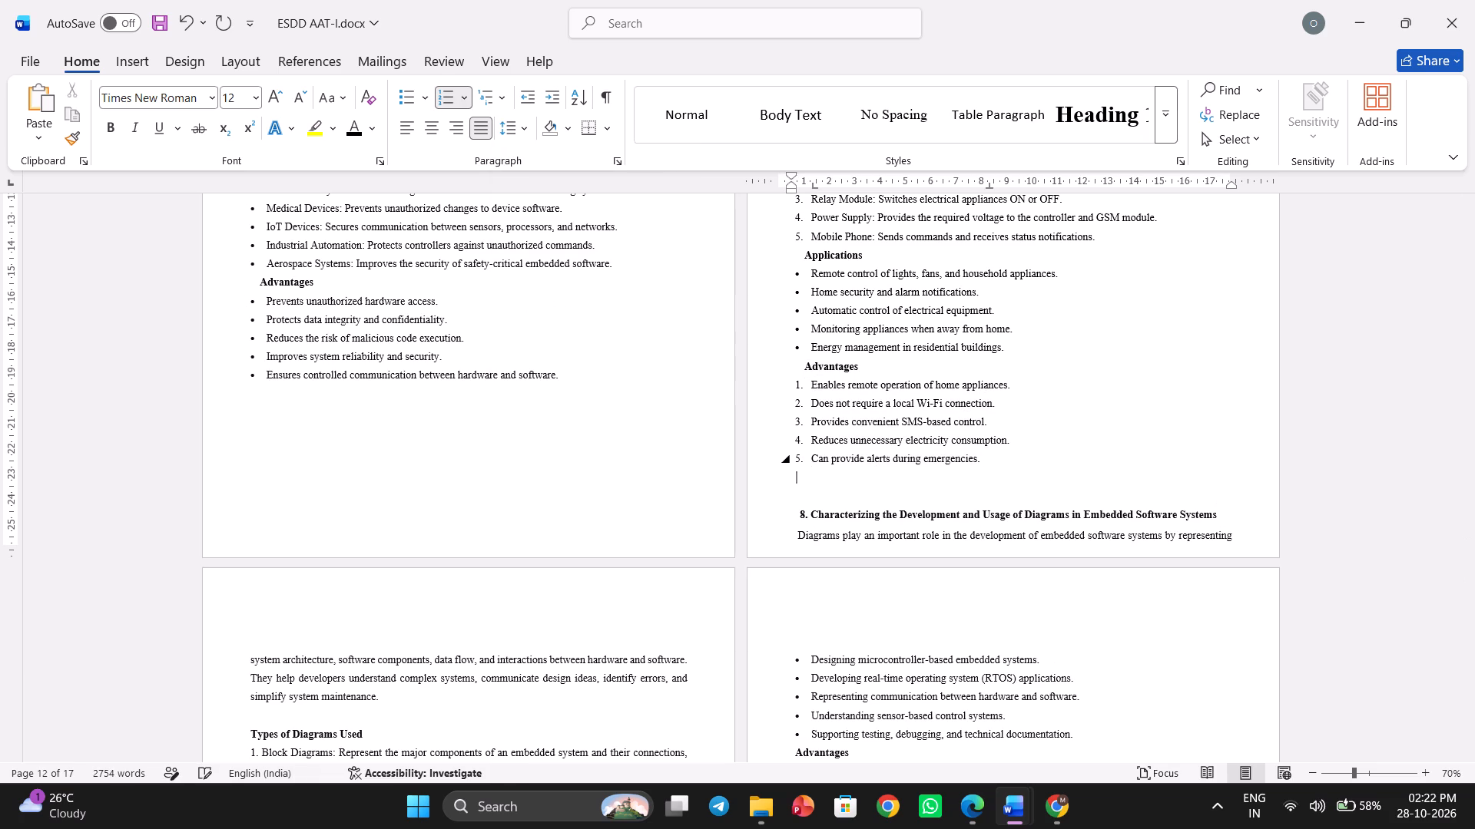
key("Return")
key("Return")
scroll(998, 464, "down", 1)
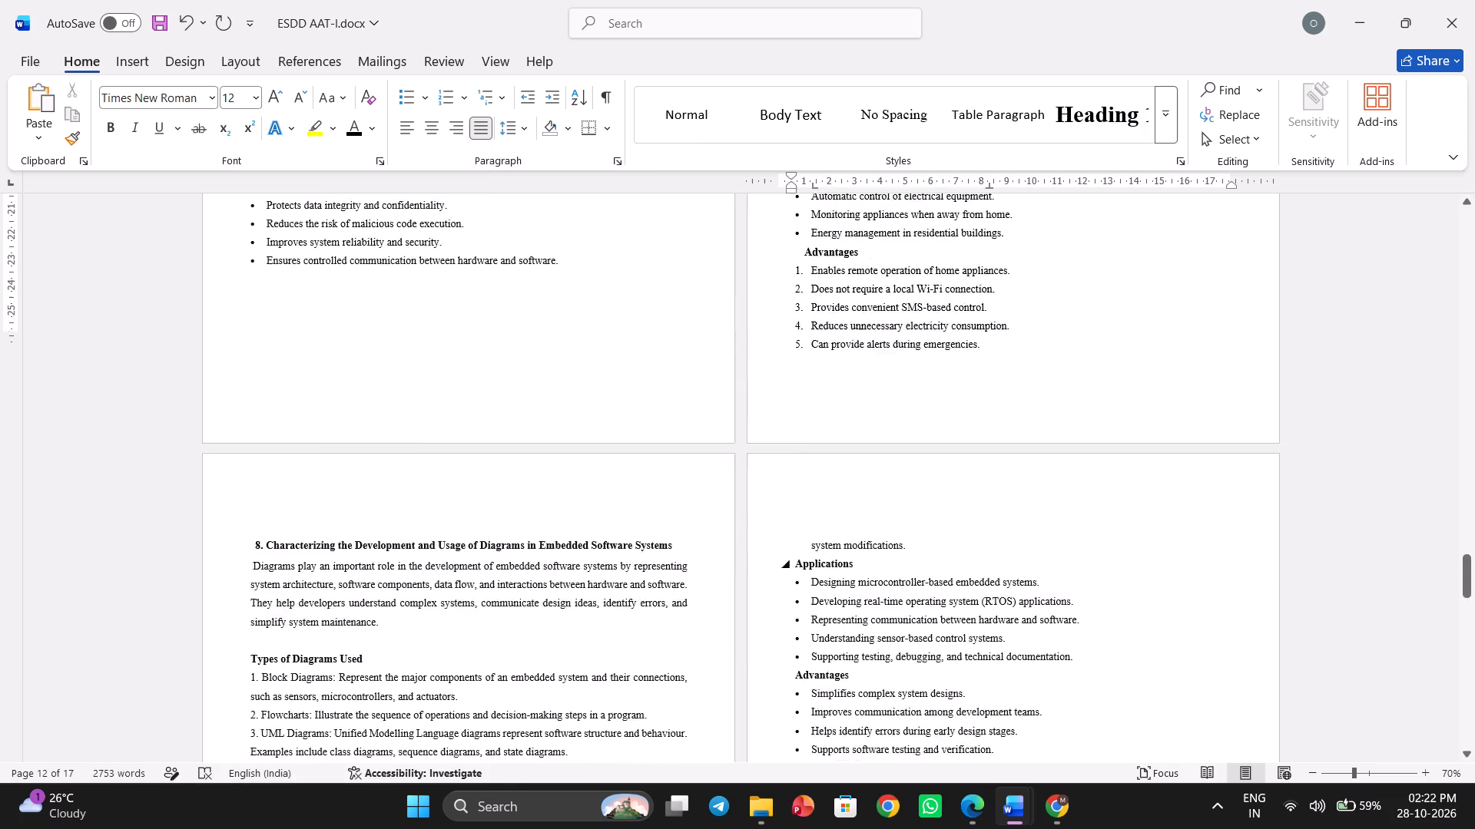
Justify the section 8 heading, "Characterizing the Development and Usage of Diagrams in Embedded Software Systems", and set its font size to 14.
scroll(998, 464, "down", 1)
left_click(696, 364)
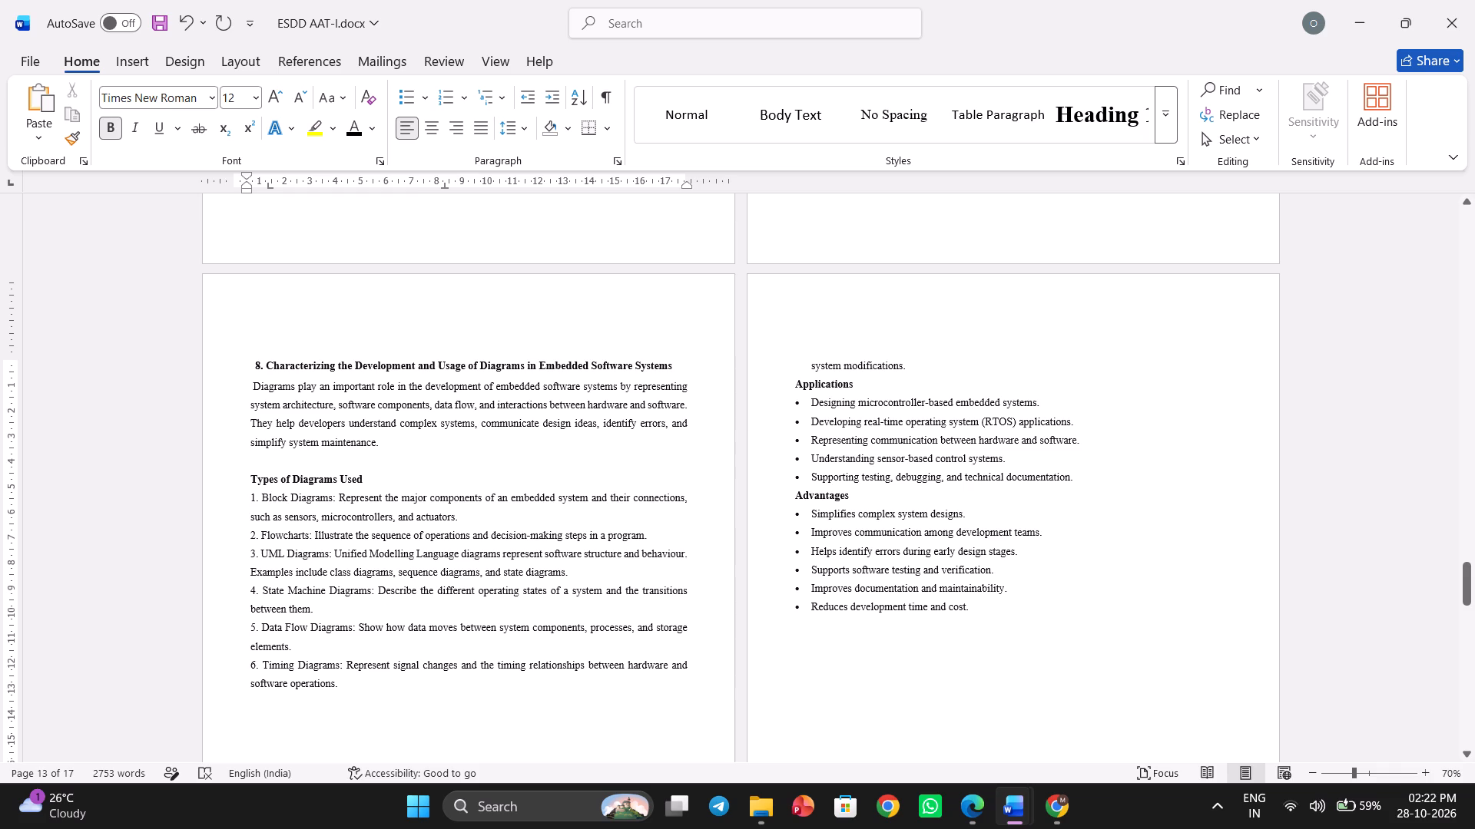
left_click(678, 372)
left_click_drag(682, 357, 252, 348)
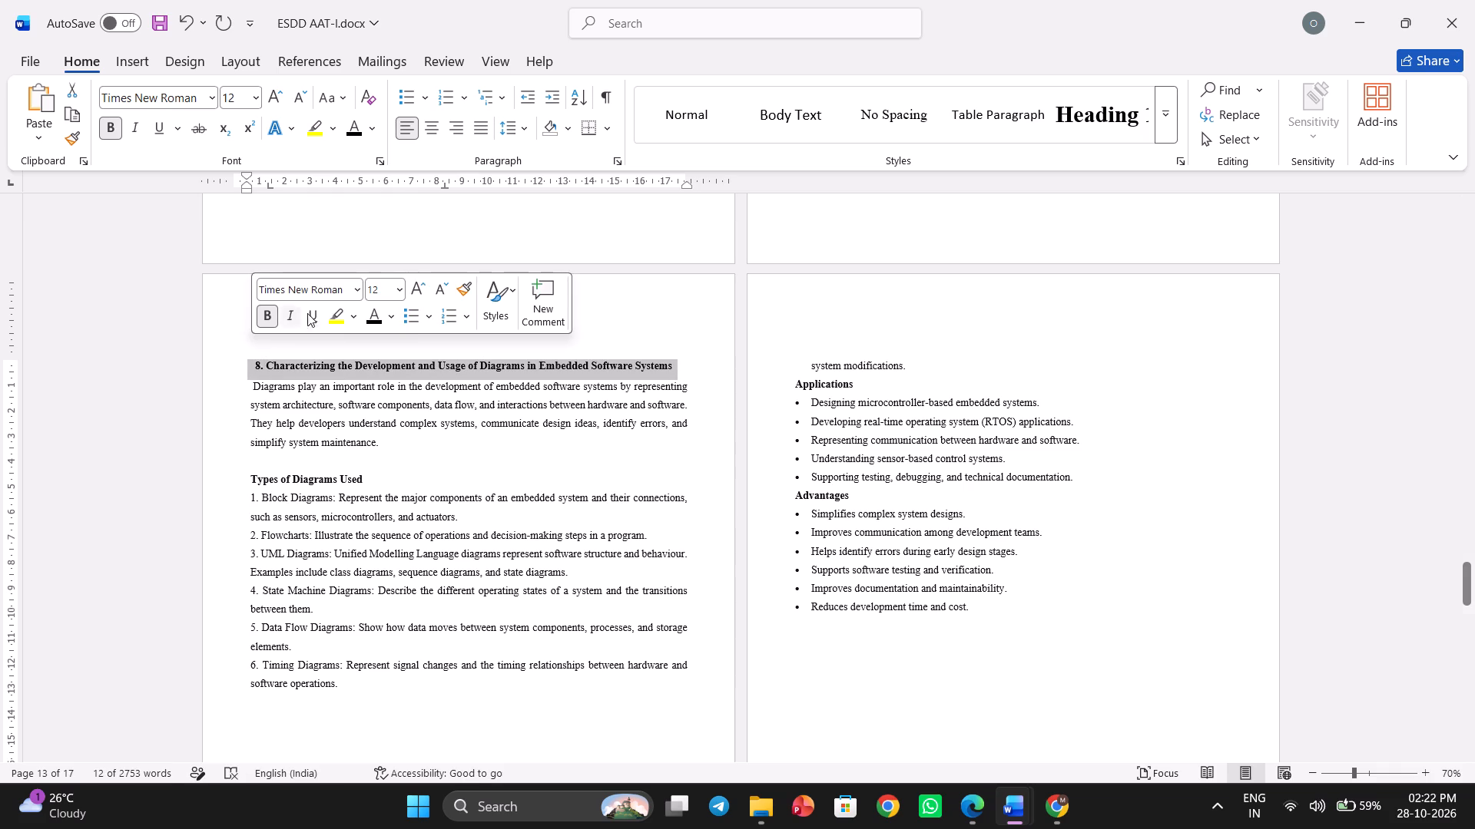
left_click(476, 125)
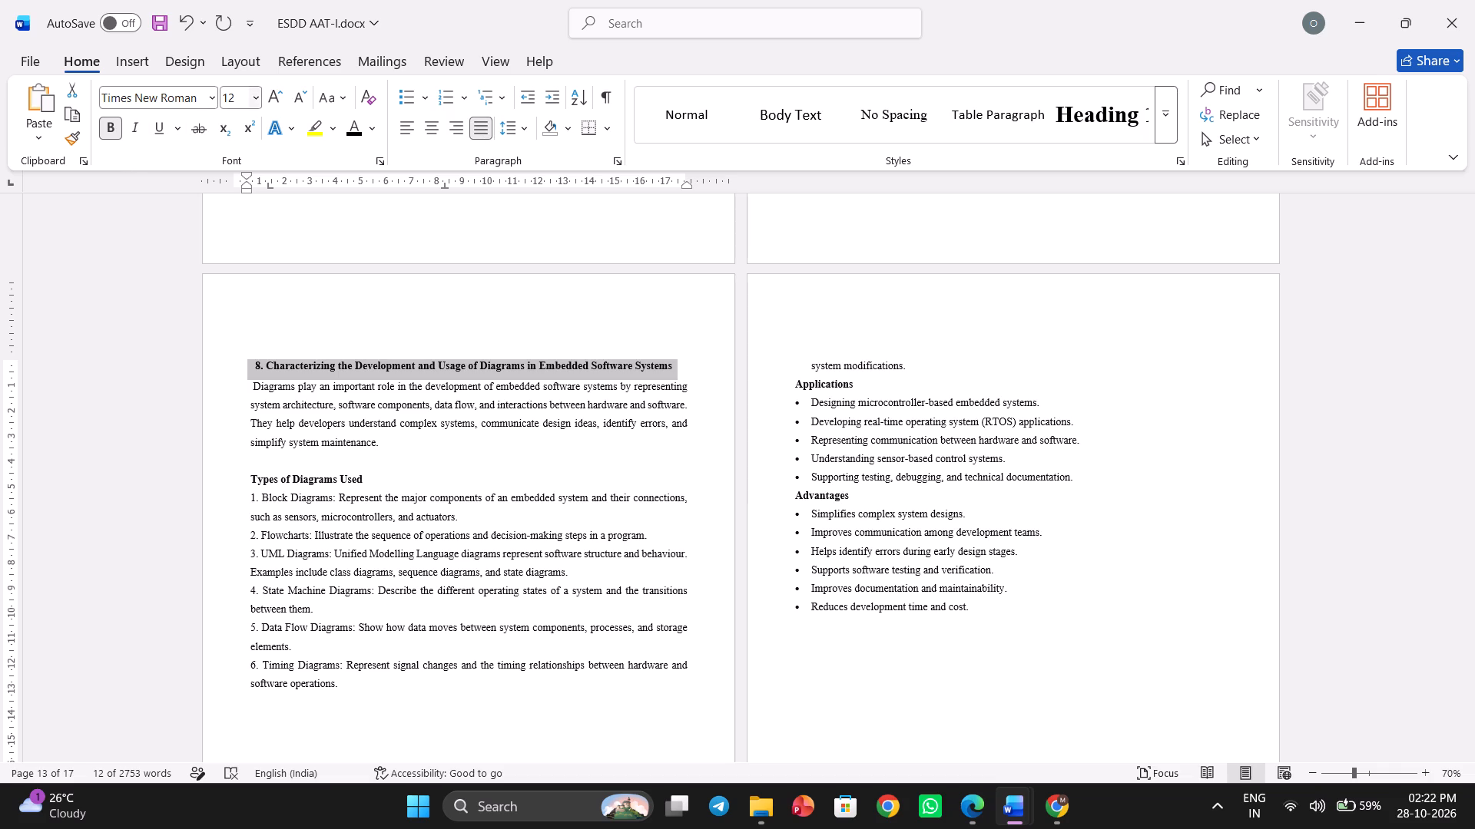
left_click(273, 100)
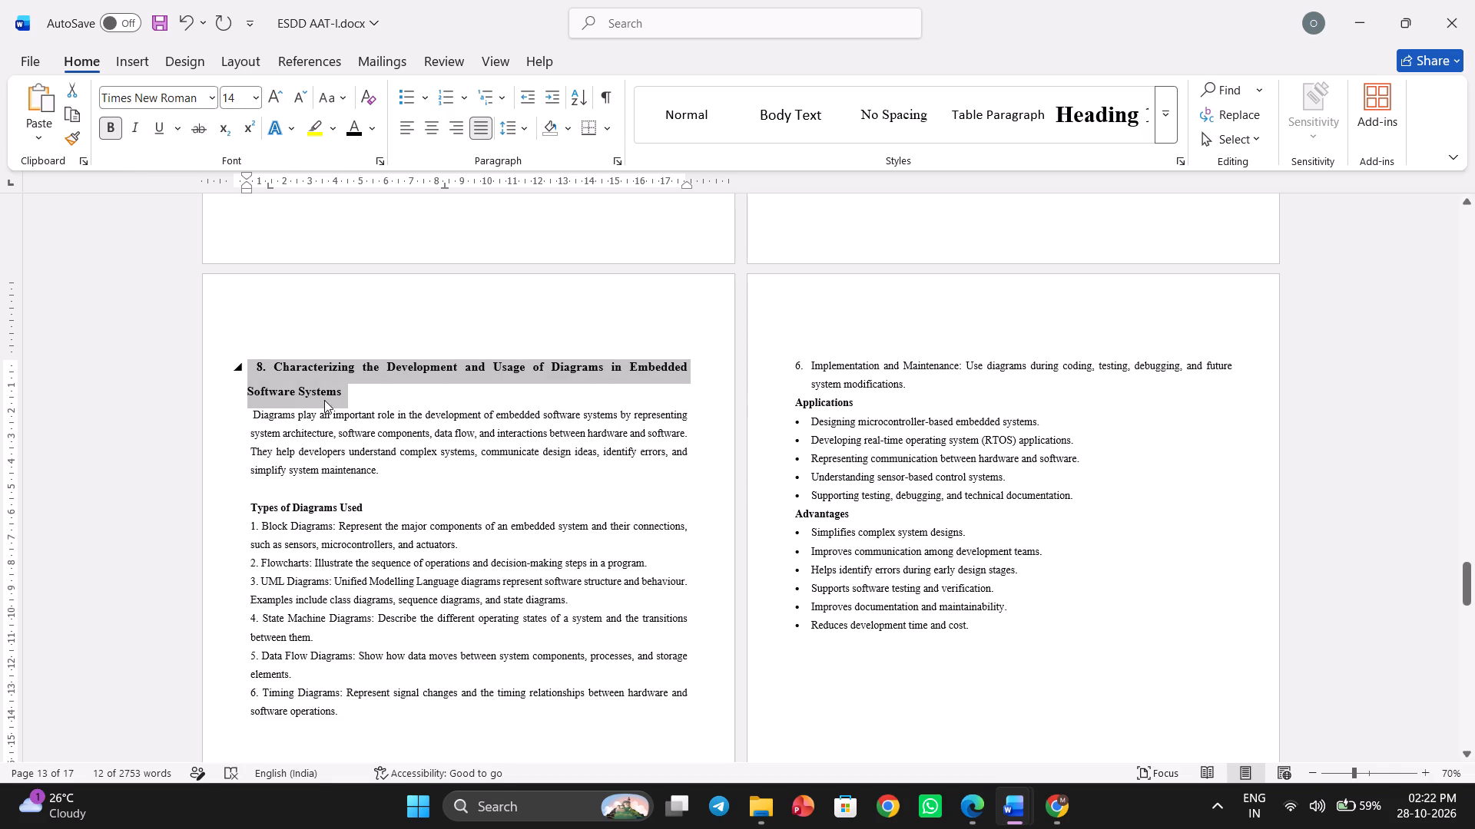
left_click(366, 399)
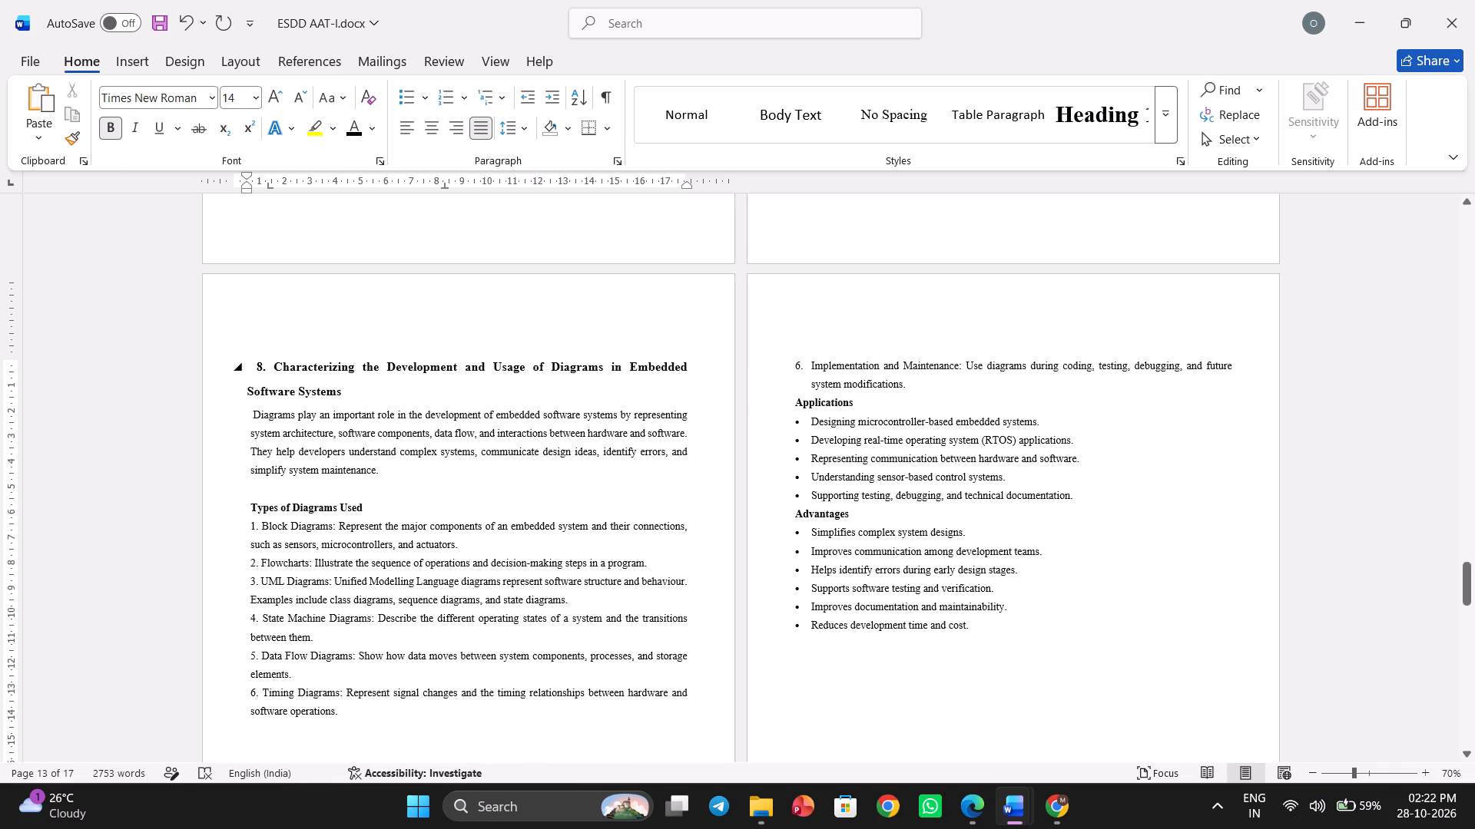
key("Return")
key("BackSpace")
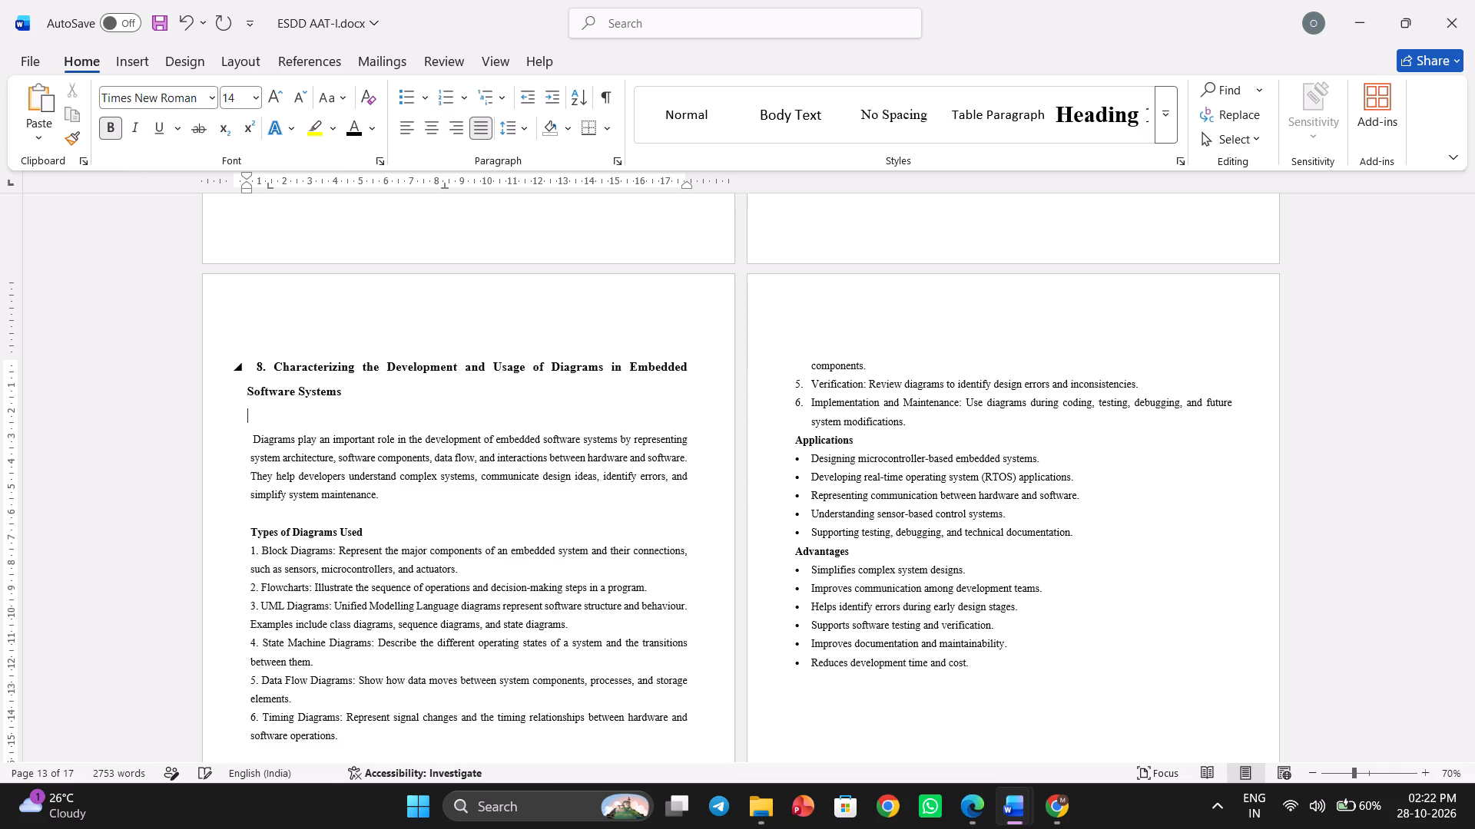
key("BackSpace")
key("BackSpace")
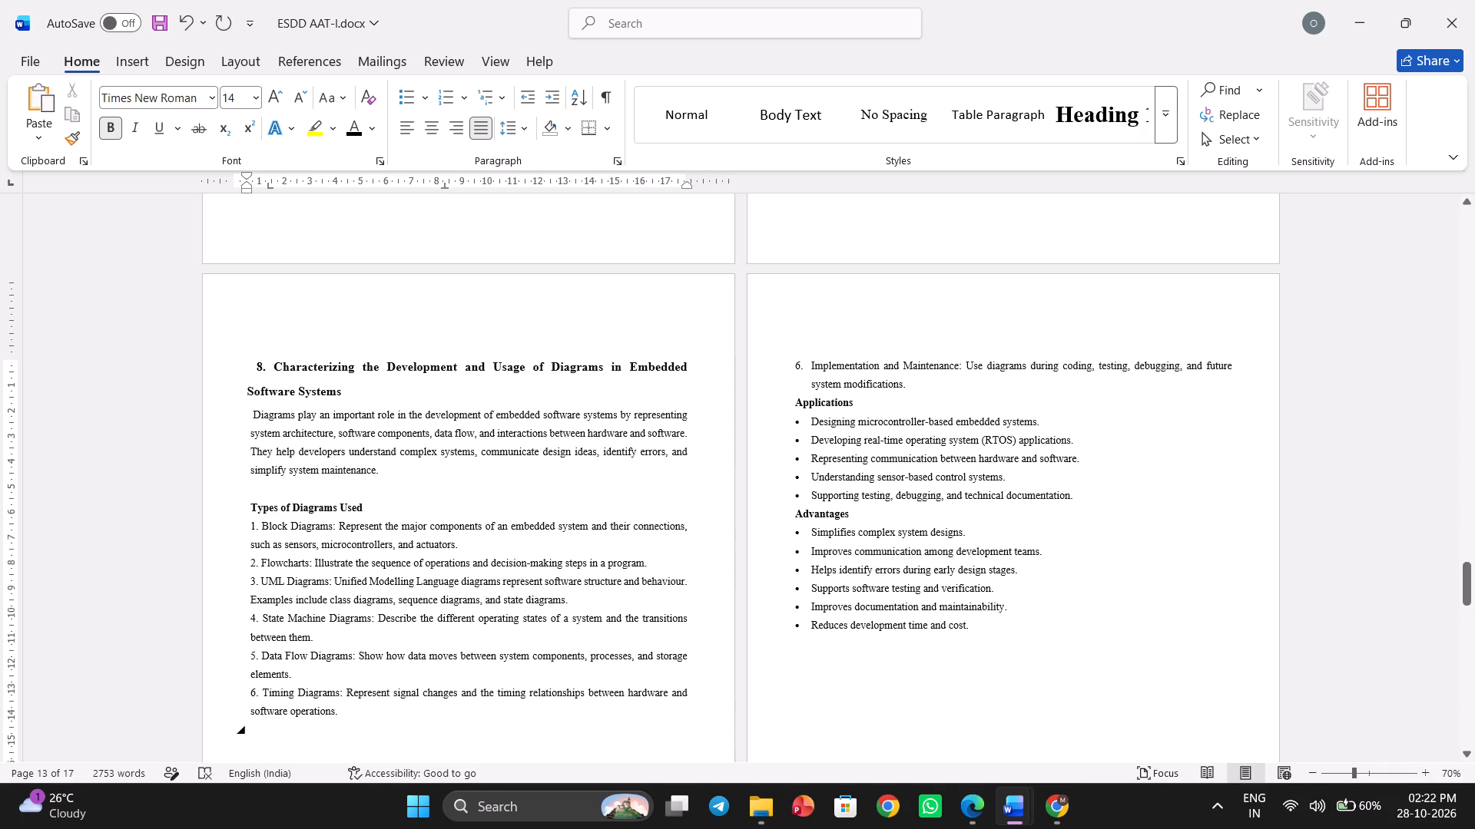
Apply 1.5 line spacing to section 8 from its opening paragraph through the sixth diagram type, Timing Diagrams.
left_click_drag(353, 736, 251, 419)
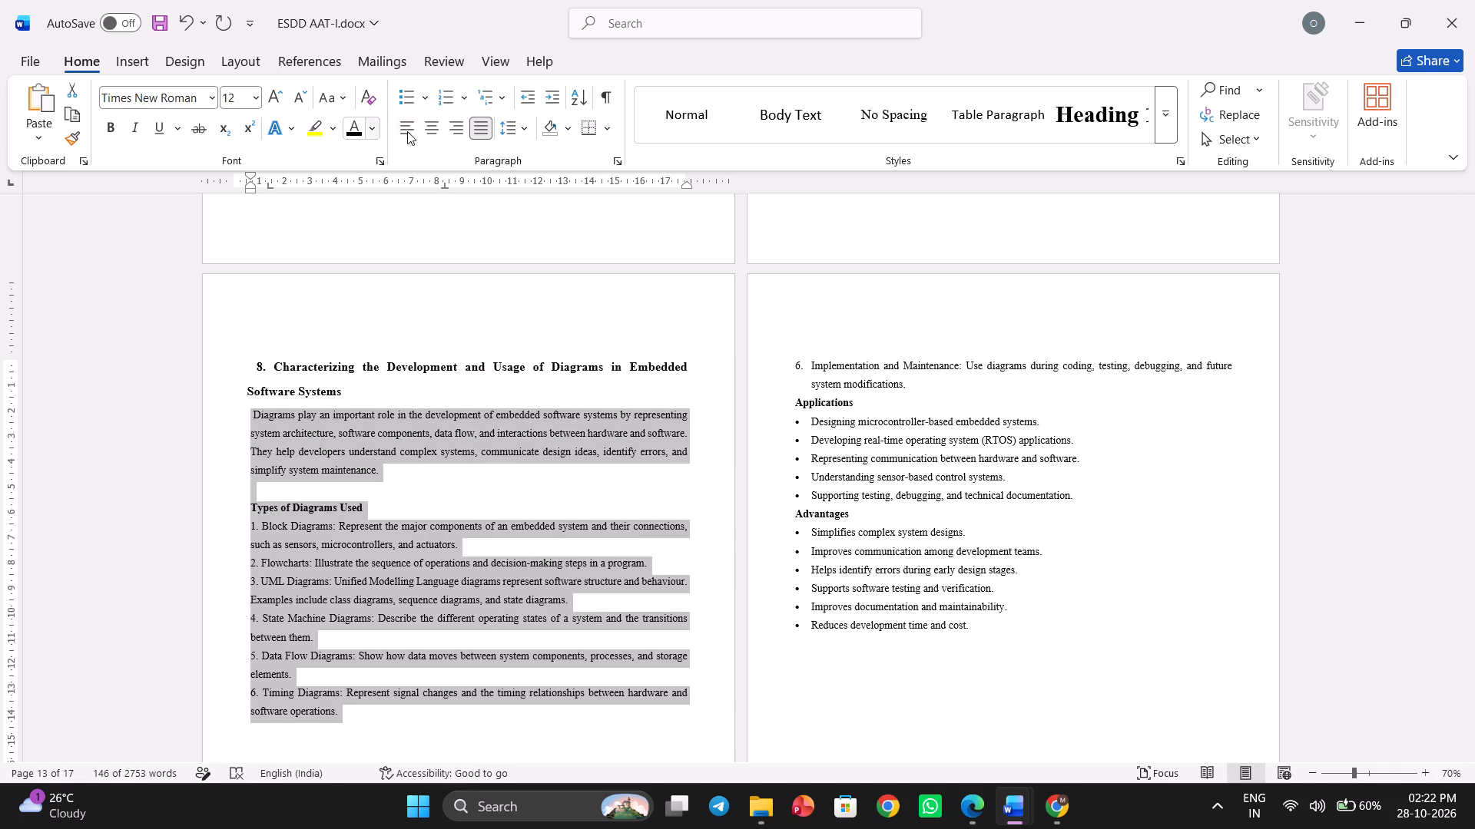
left_click(525, 127)
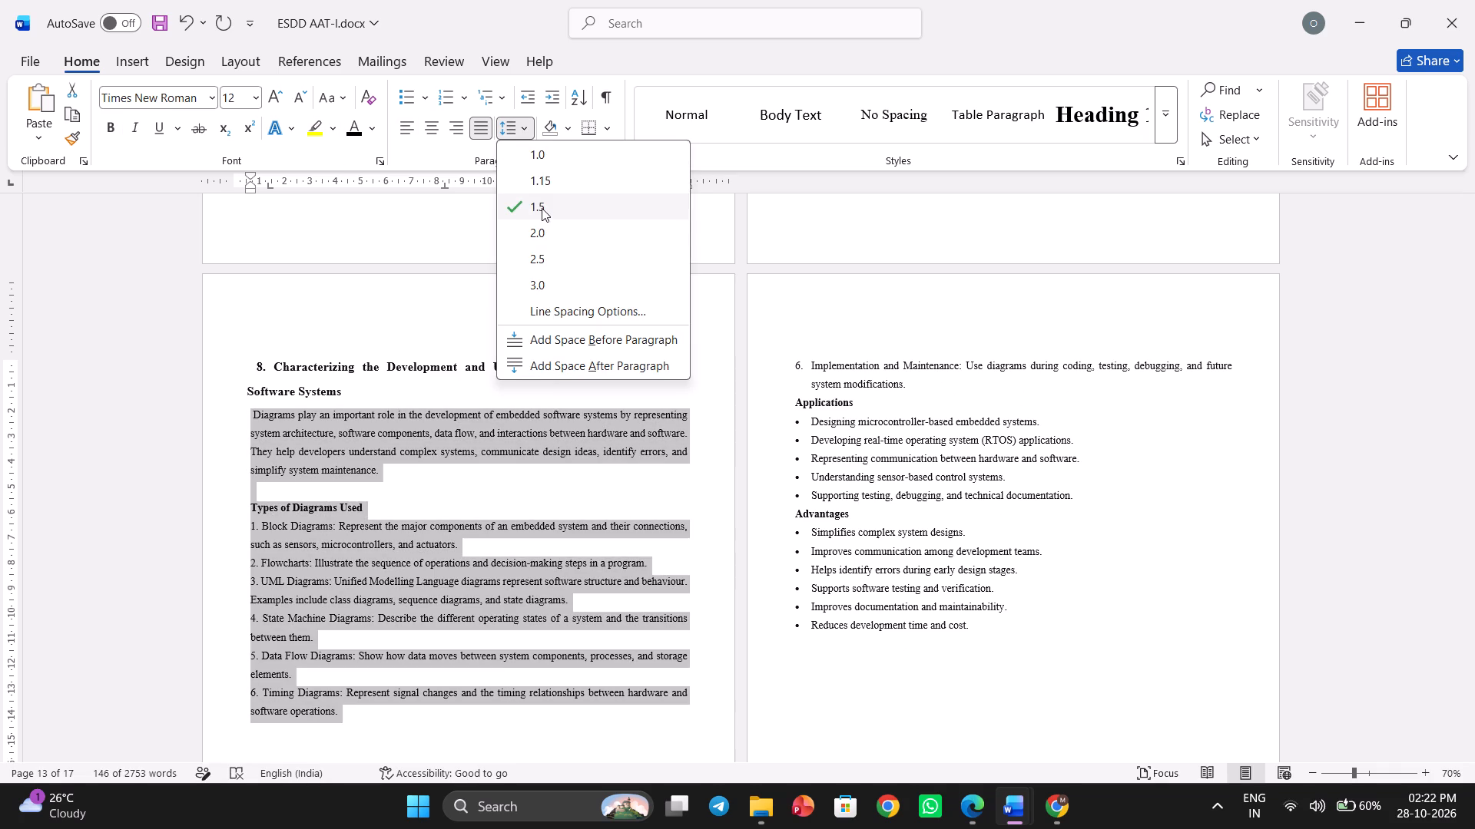
left_click(542, 208)
scroll(512, 496, "down", 1)
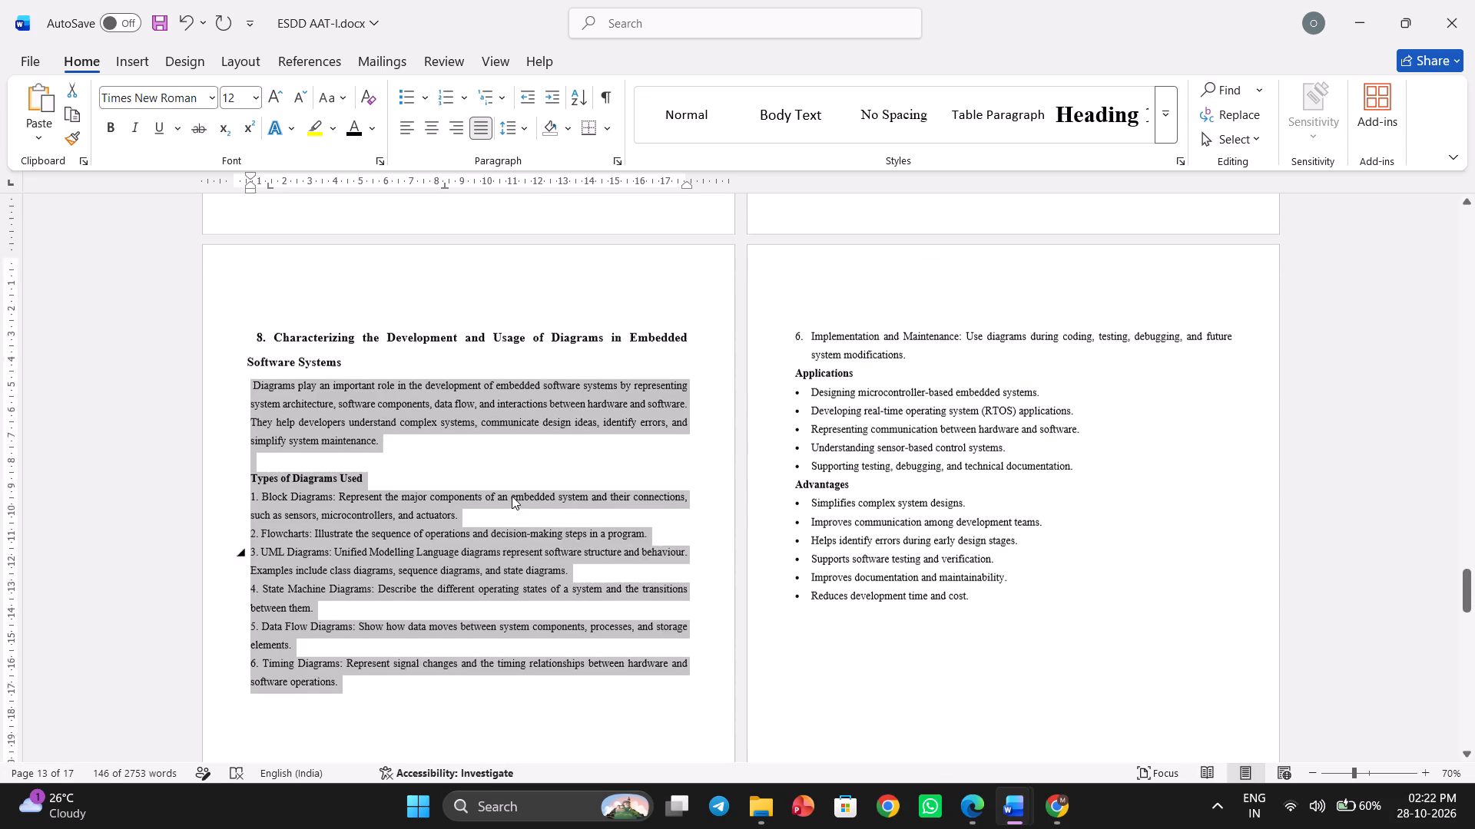
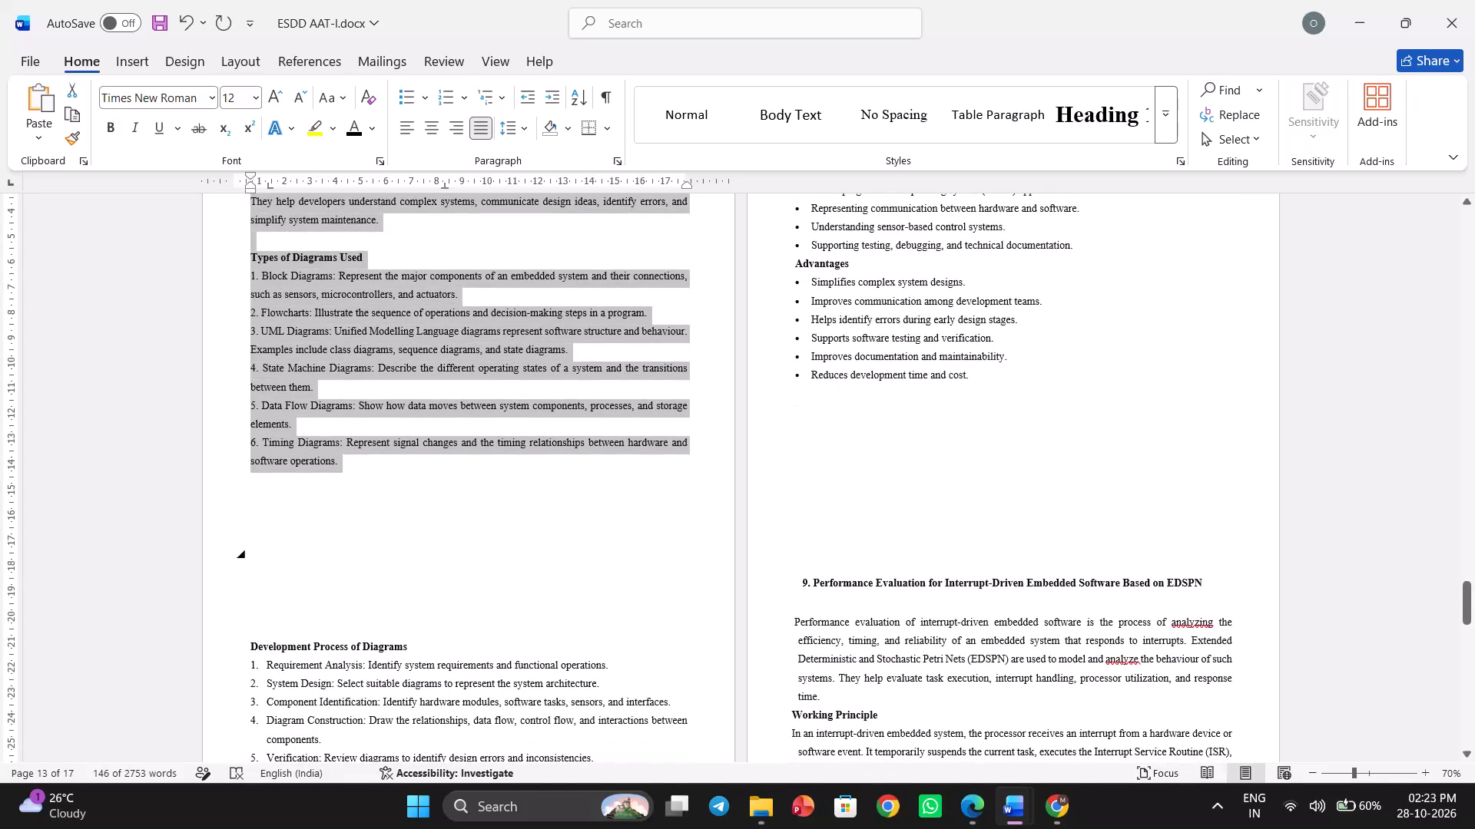
Delete the blank lines between section 8's Timing Diagrams item and the "Development Process of Diagrams" heading.
left_click_drag(310, 626, 283, 513)
key("BackSpace")
key("BackSpace")
key("BackSpace")
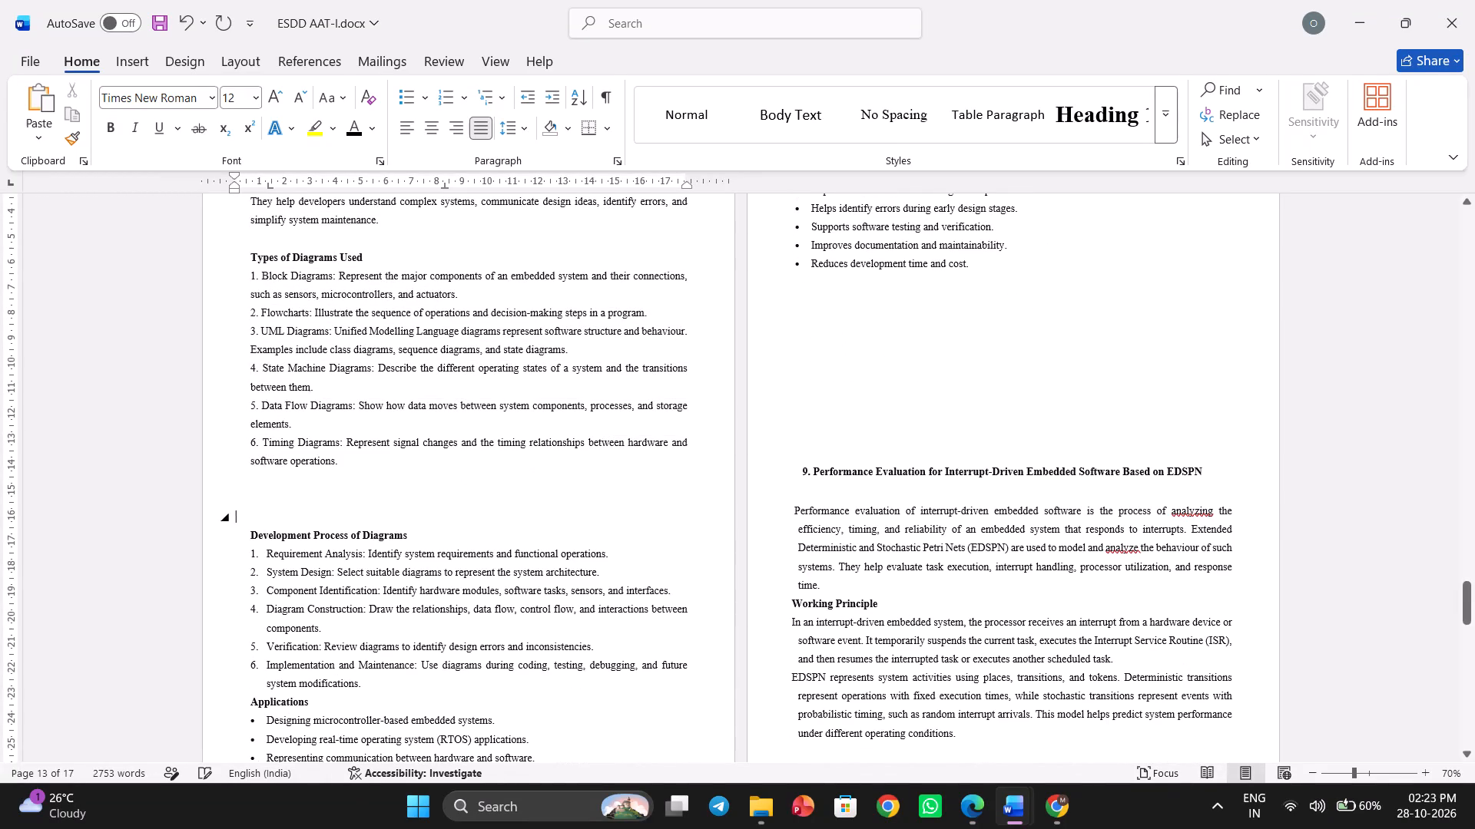
key("BackSpace")
key("BackSpace")
key("BackSpace")
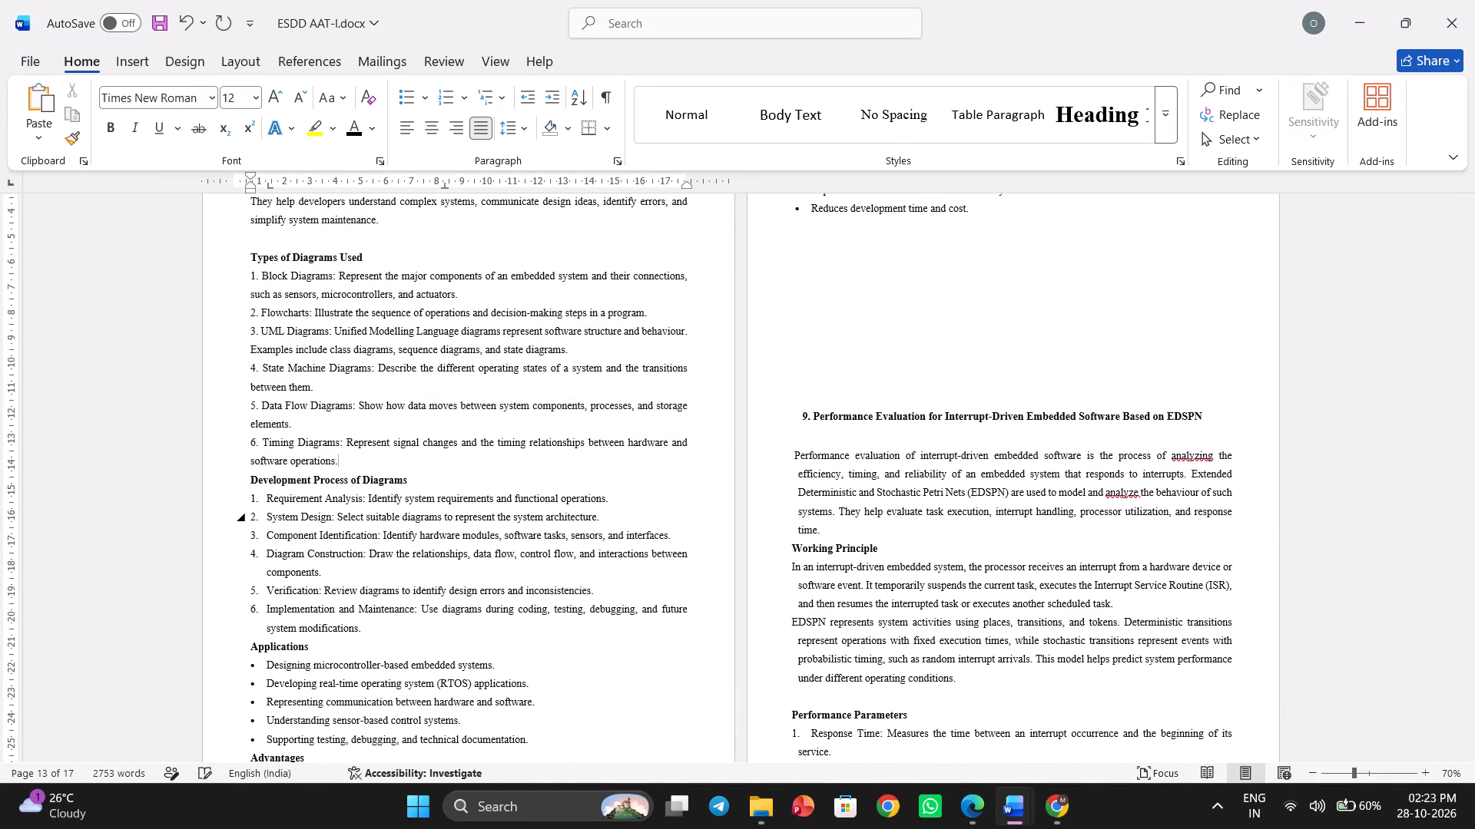
Apply 1.5 line spacing to section 8 from the "Development Process of Diagrams" heading through the last Applications bullet.
scroll(366, 618, "down", 1)
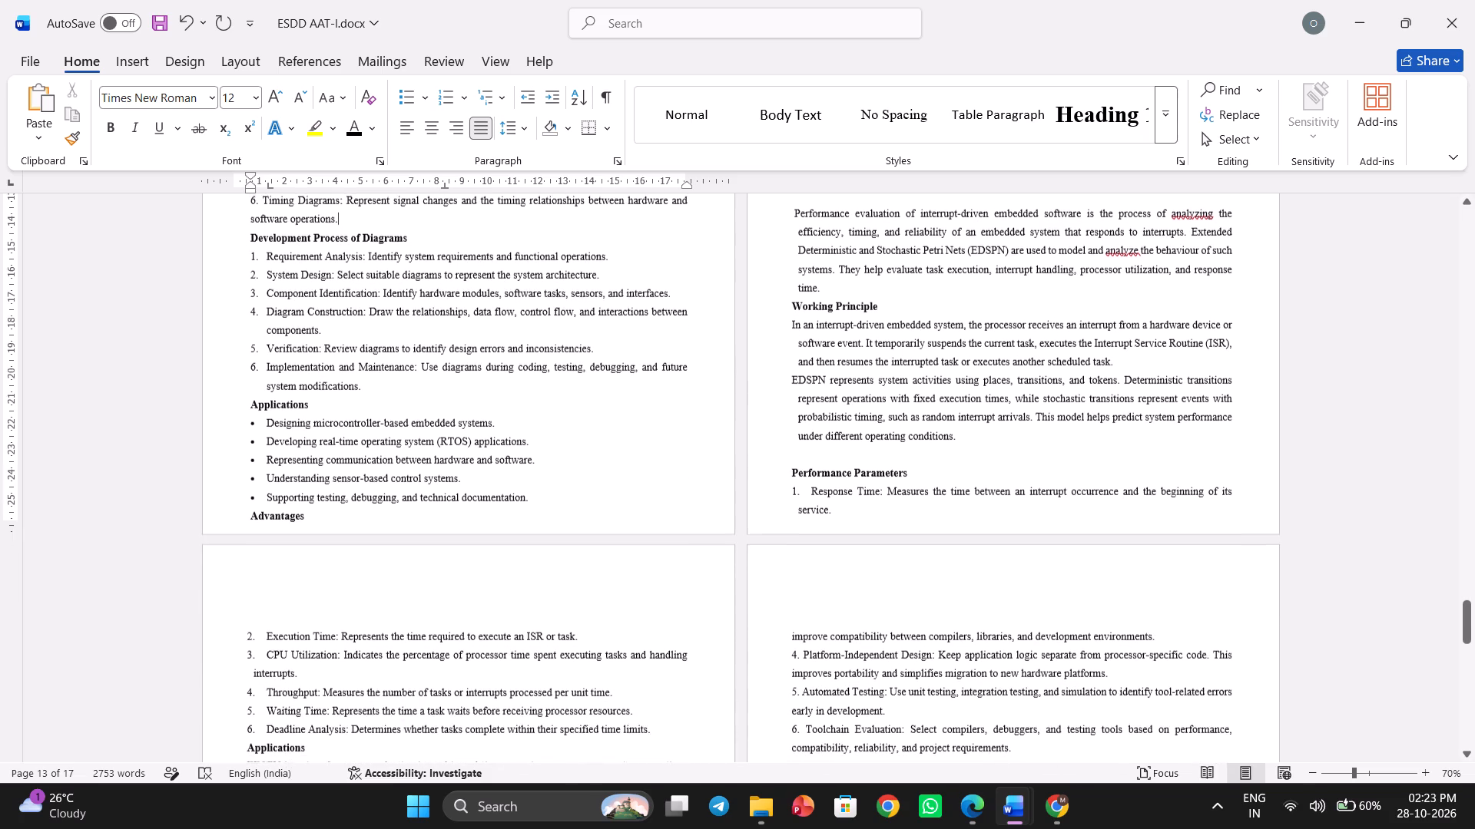
left_click_drag(538, 497, 329, 200)
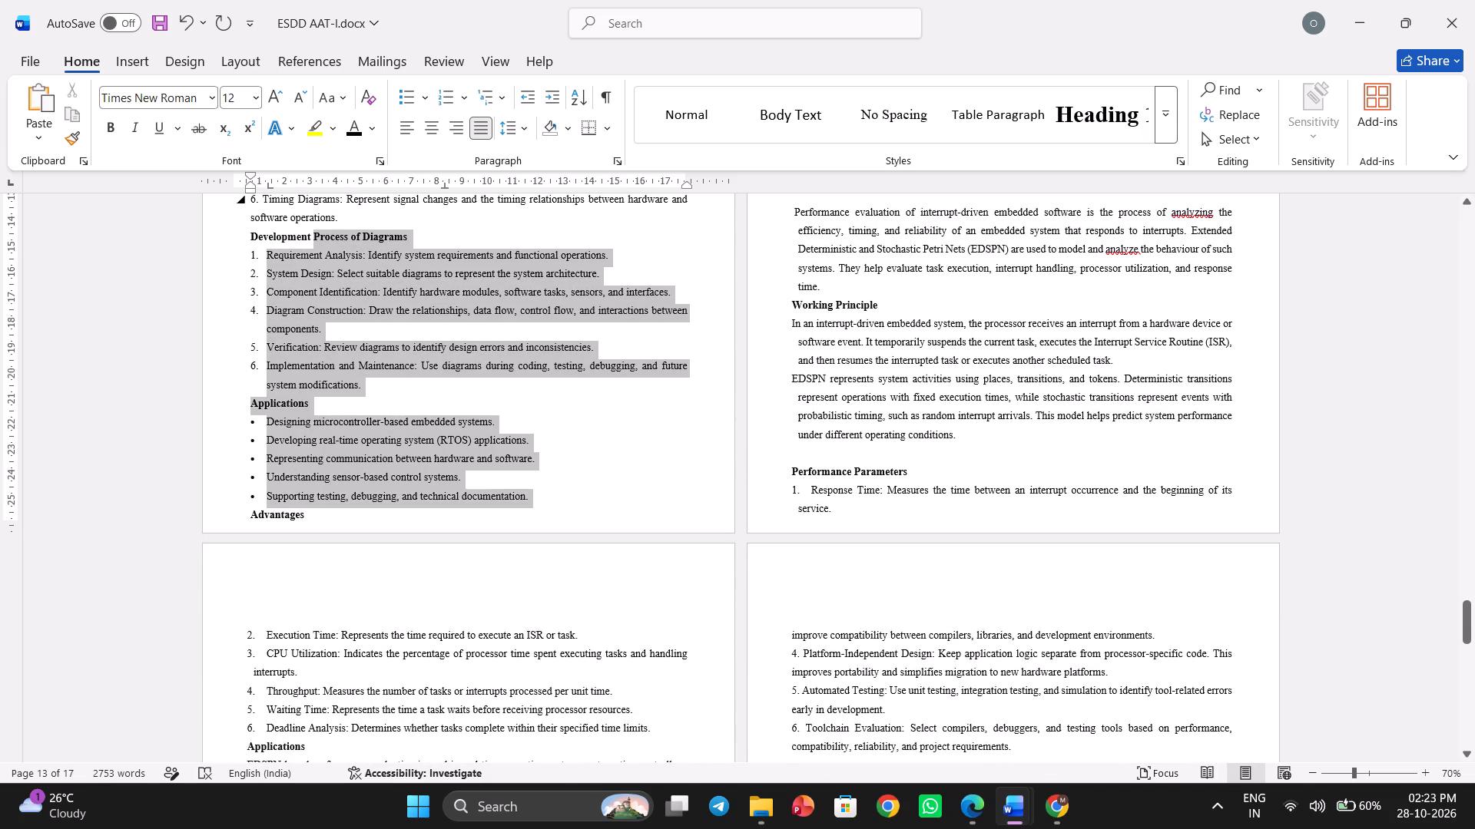
left_click_drag(329, 200, 261, 382)
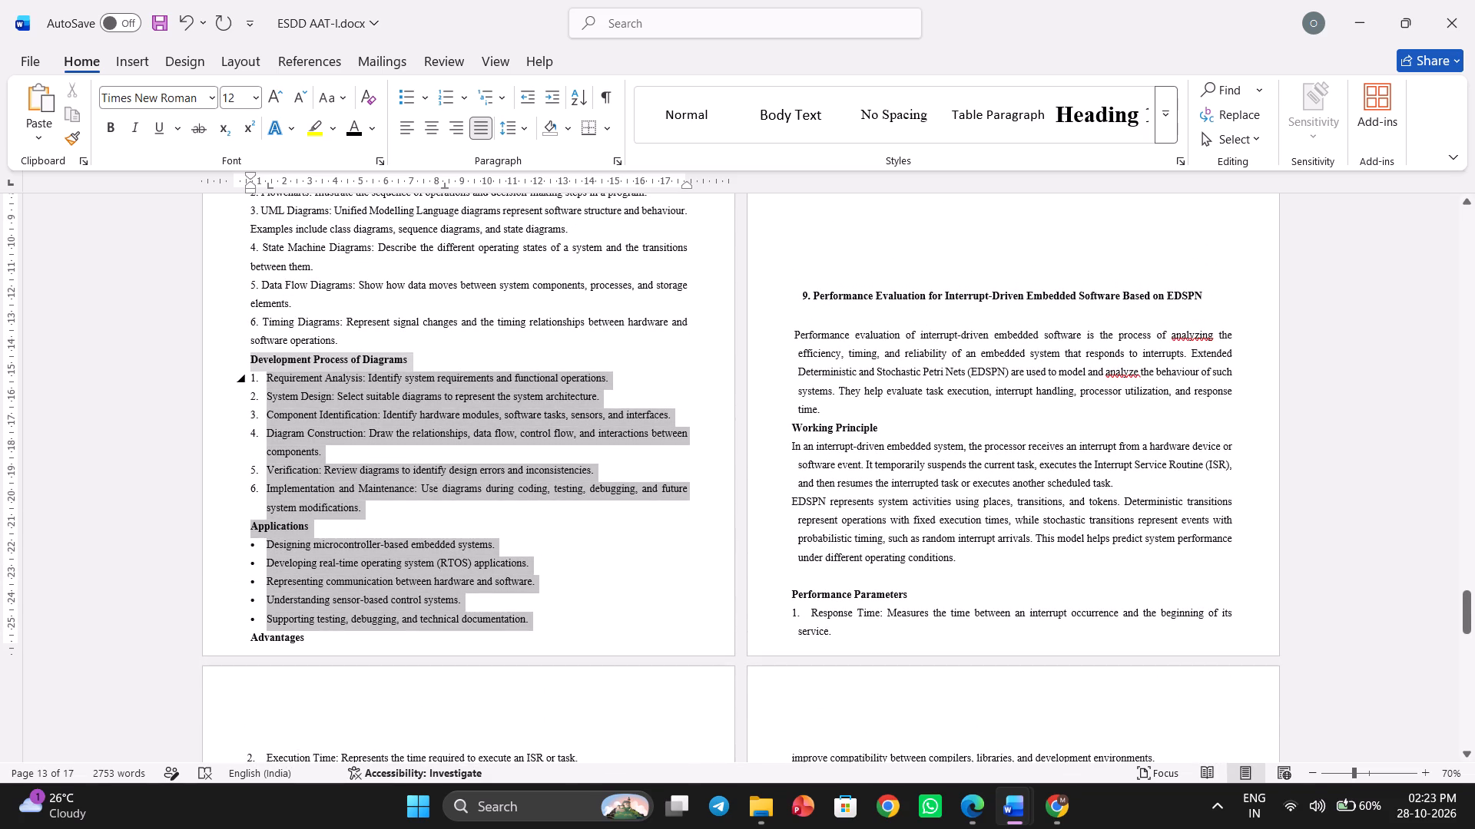
left_click_drag(261, 382, 247, 367)
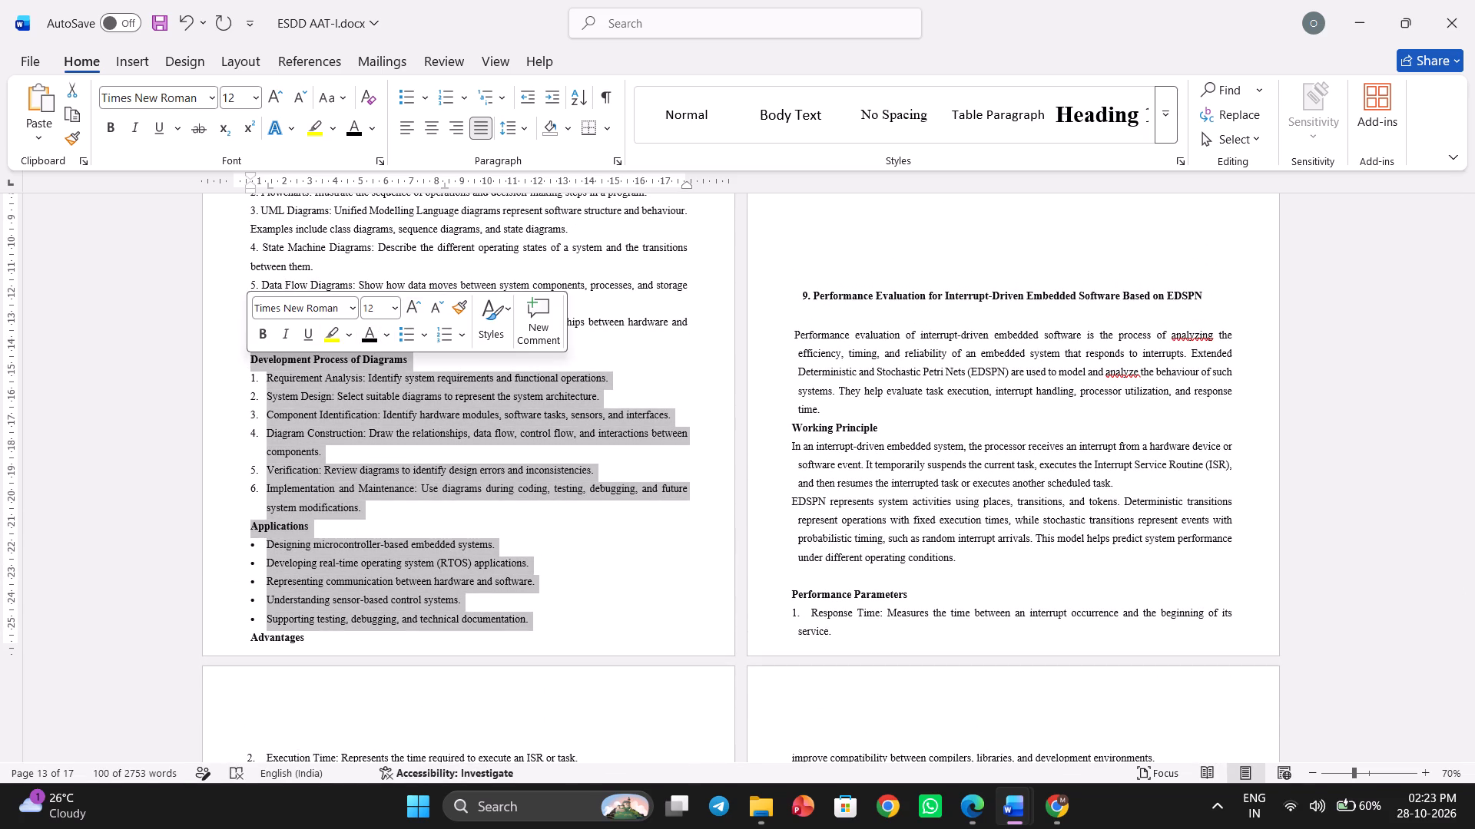
left_click(513, 121)
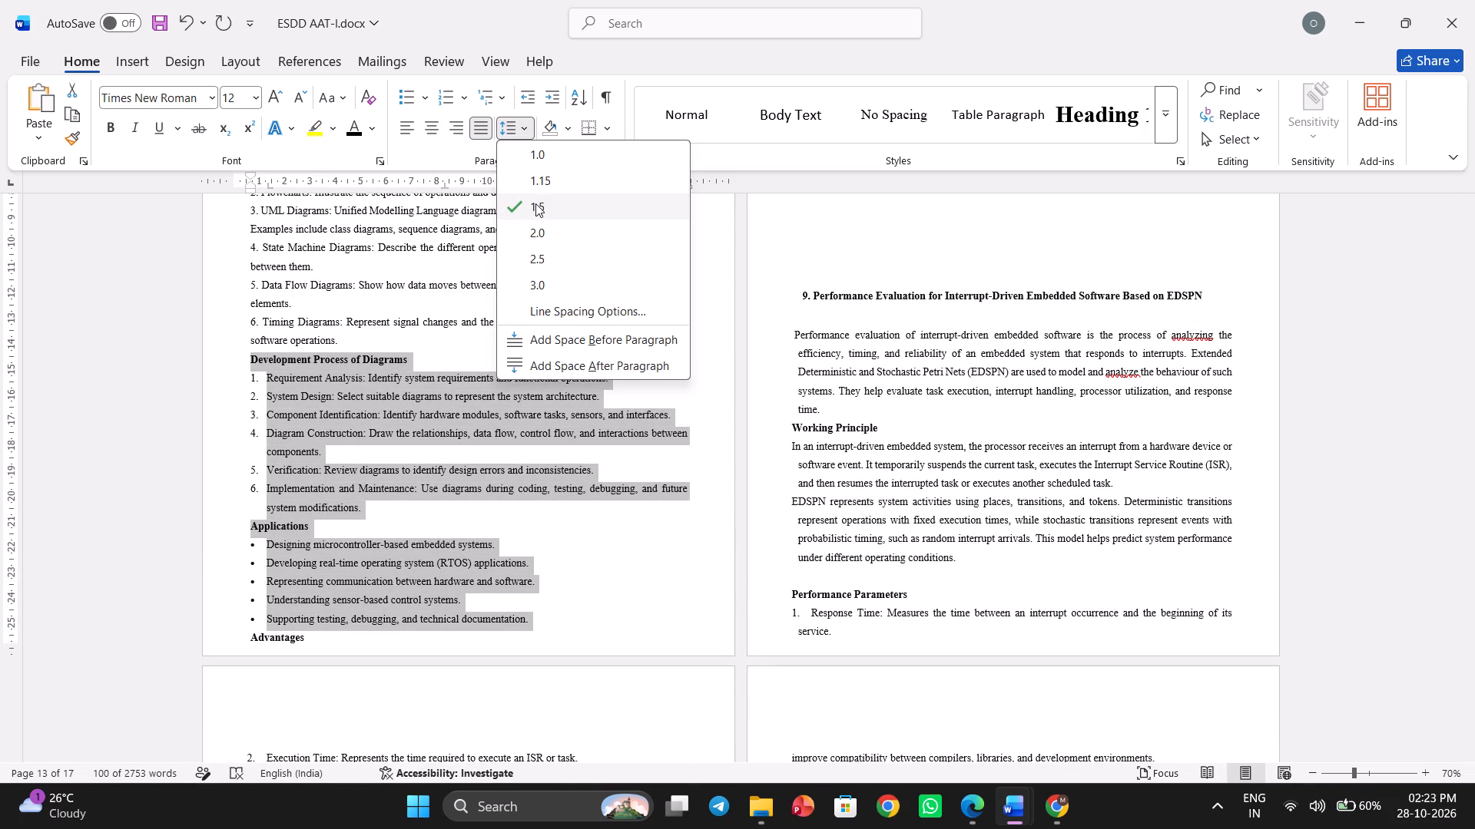
left_click(535, 203)
left_click(320, 554)
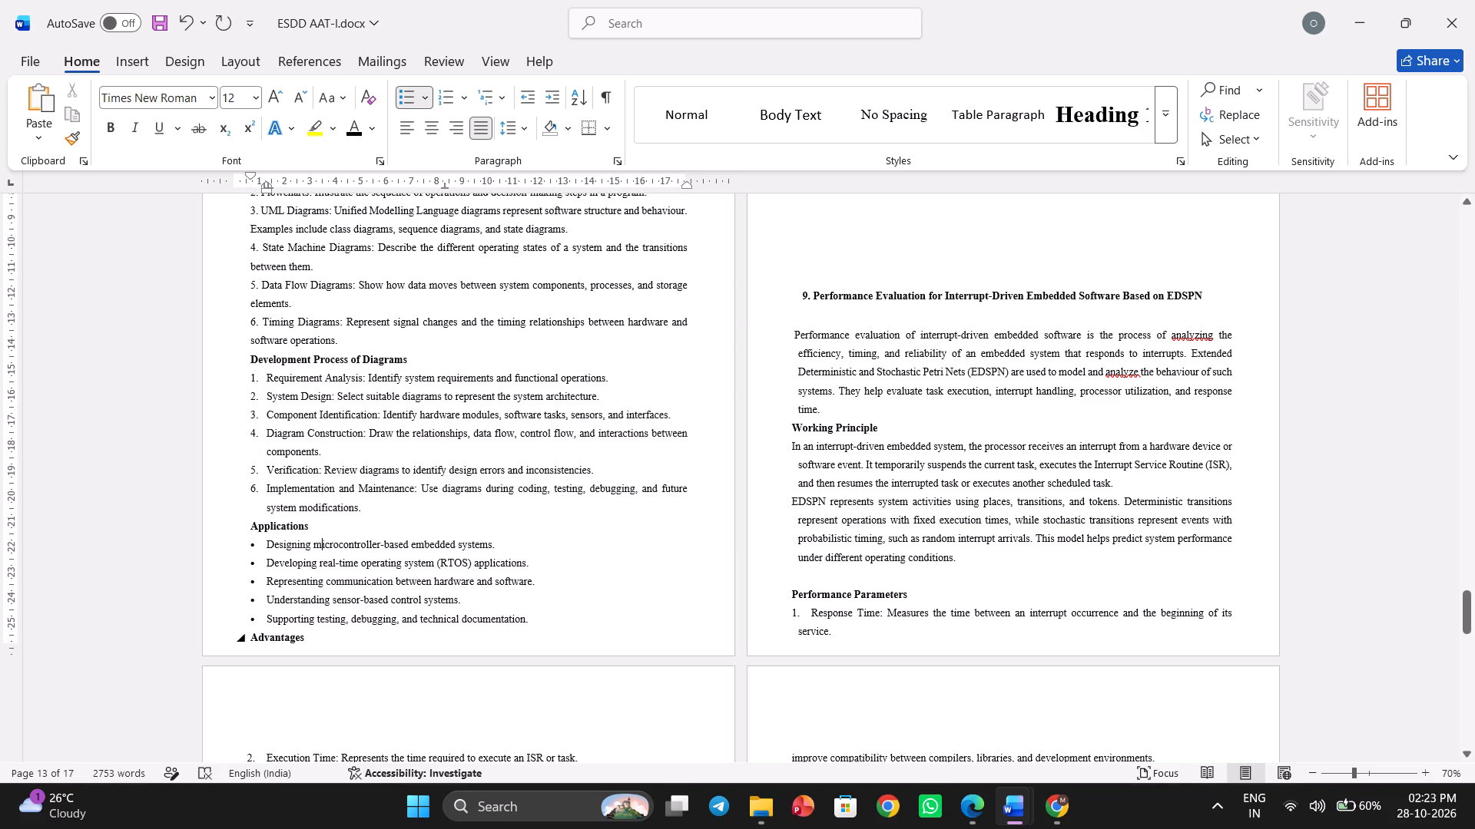
Insert a blank line after "Supporting testing, debugging, and technical documentation" so section 8's "Advantages" heading starts on the following page.
left_click(548, 612)
key("Return")
key("Return")
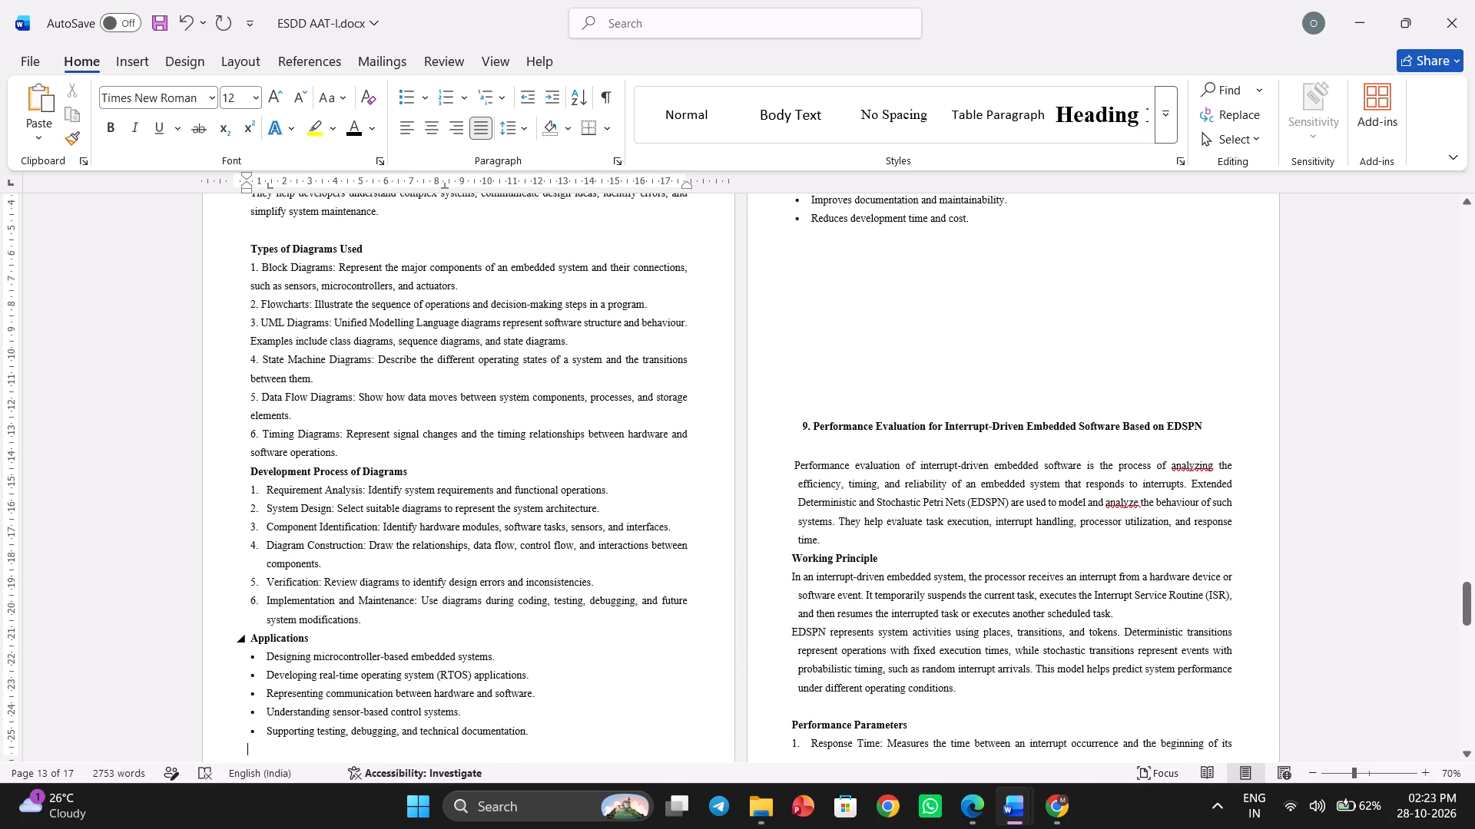
Apply 1.5 line spacing to section 8's "Advantages" heading and its six bullets.
scroll(670, 640, "up", 1)
left_click_drag(857, 626, 781, 443)
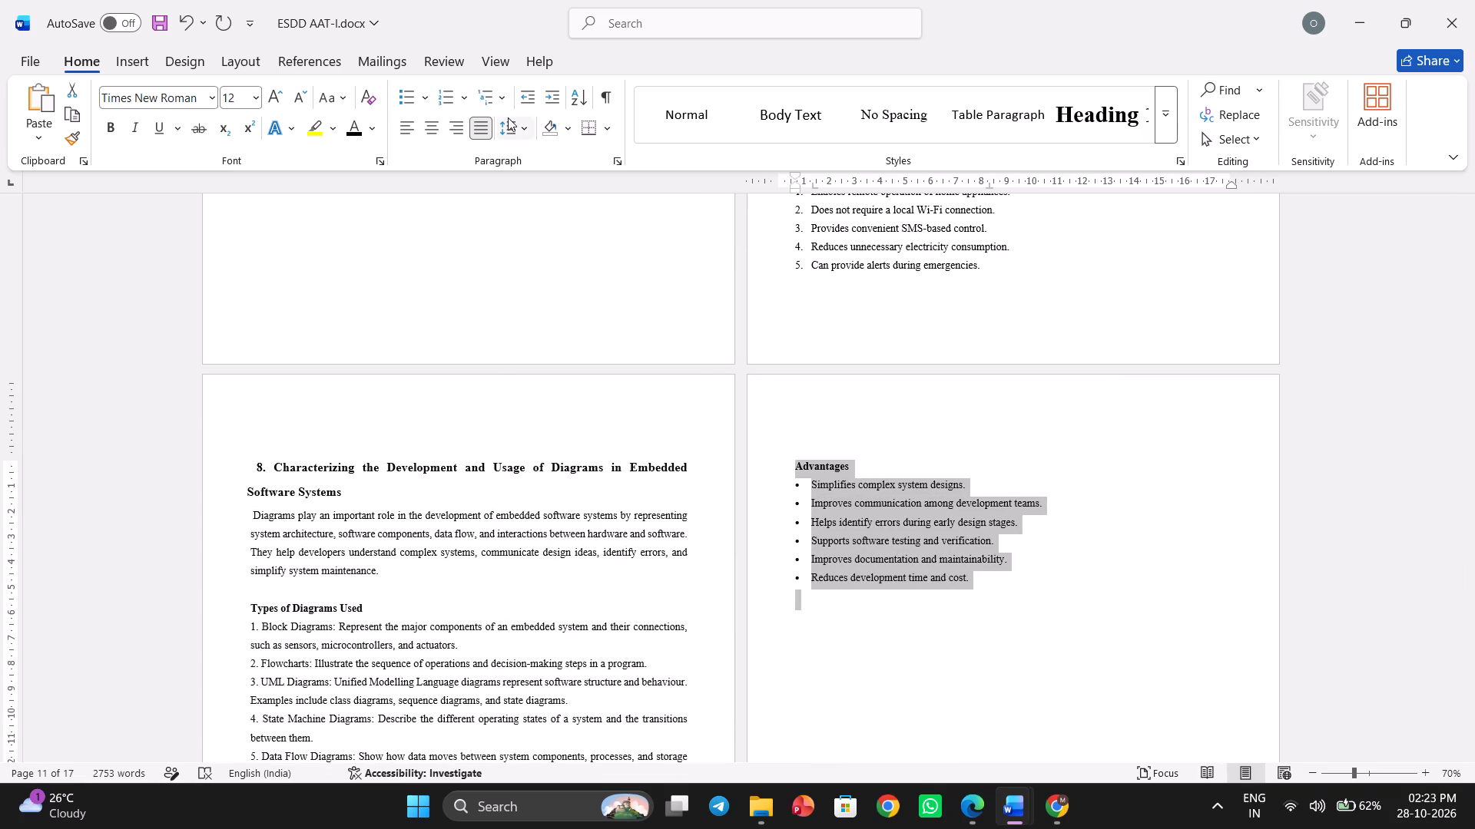
left_click(508, 117)
left_click(539, 214)
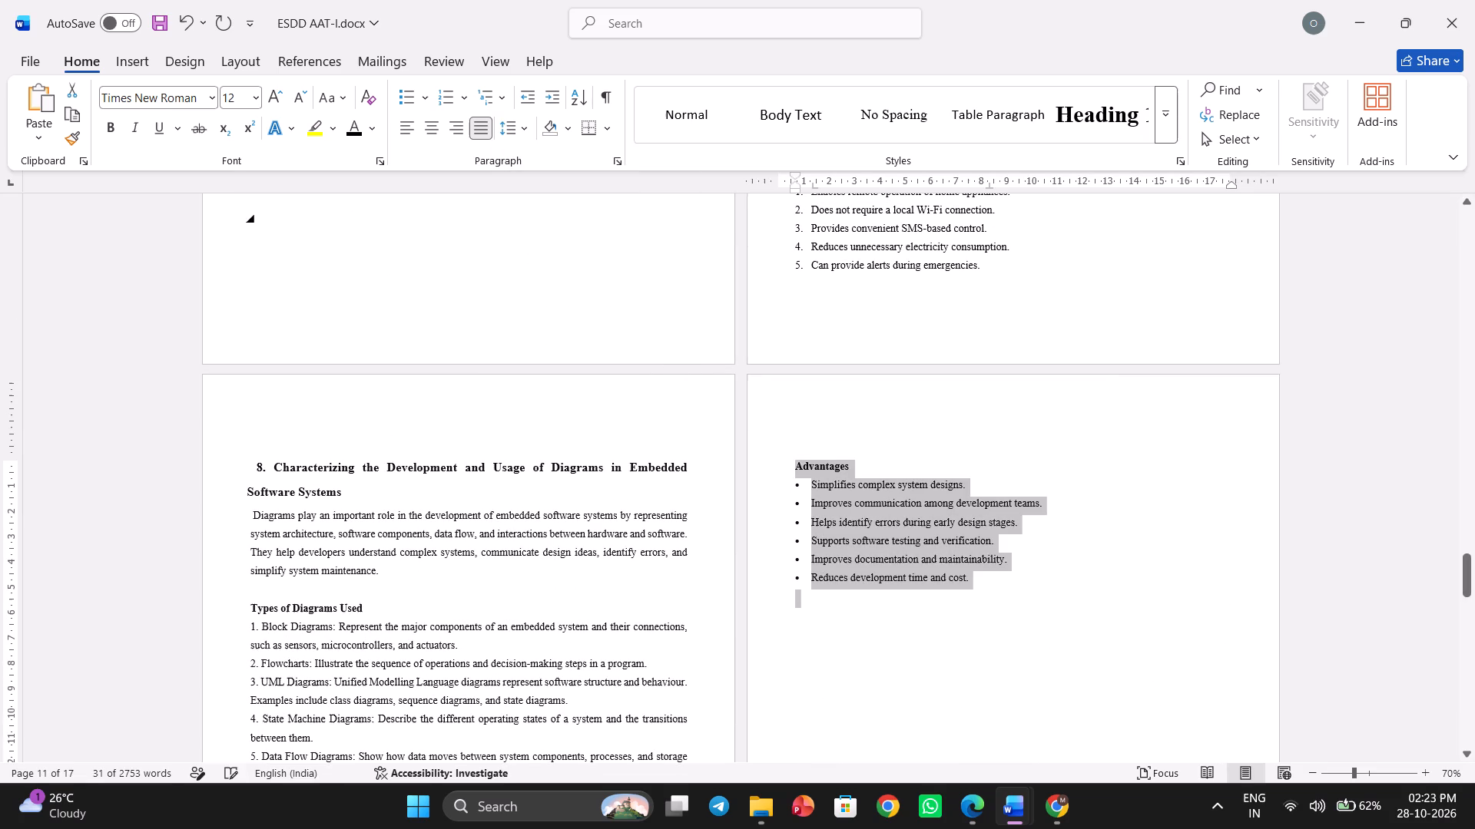
Reduce the gap between section 8's last advantage, "Reduces development time and cost", and the section 9 heading to one empty line.
scroll(893, 566, "down", 2)
left_click_drag(832, 518, 809, 376)
key("BackSpace")
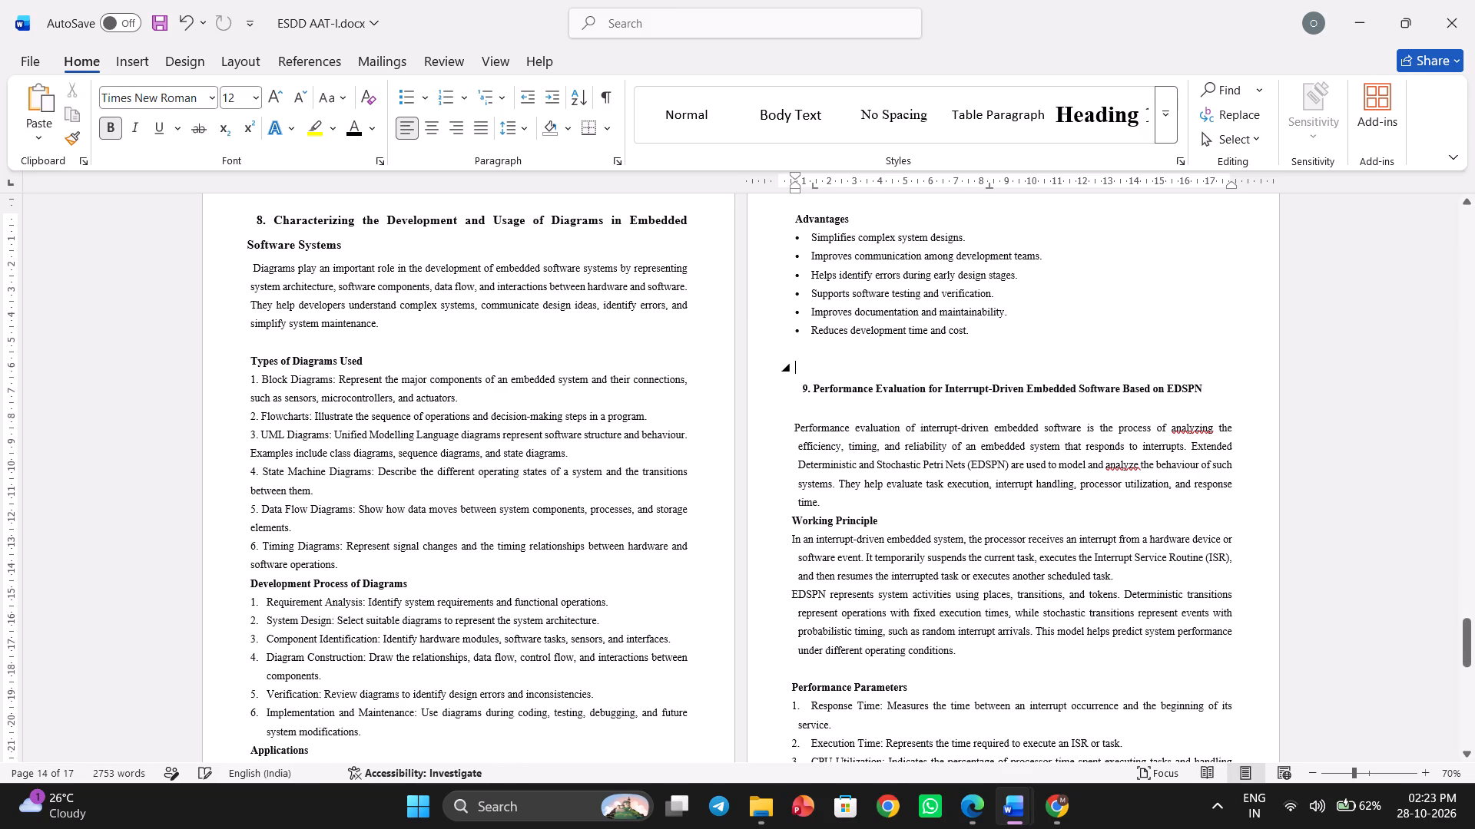
key("BackSpace")
key("BackSpace")
key("BackSpace")
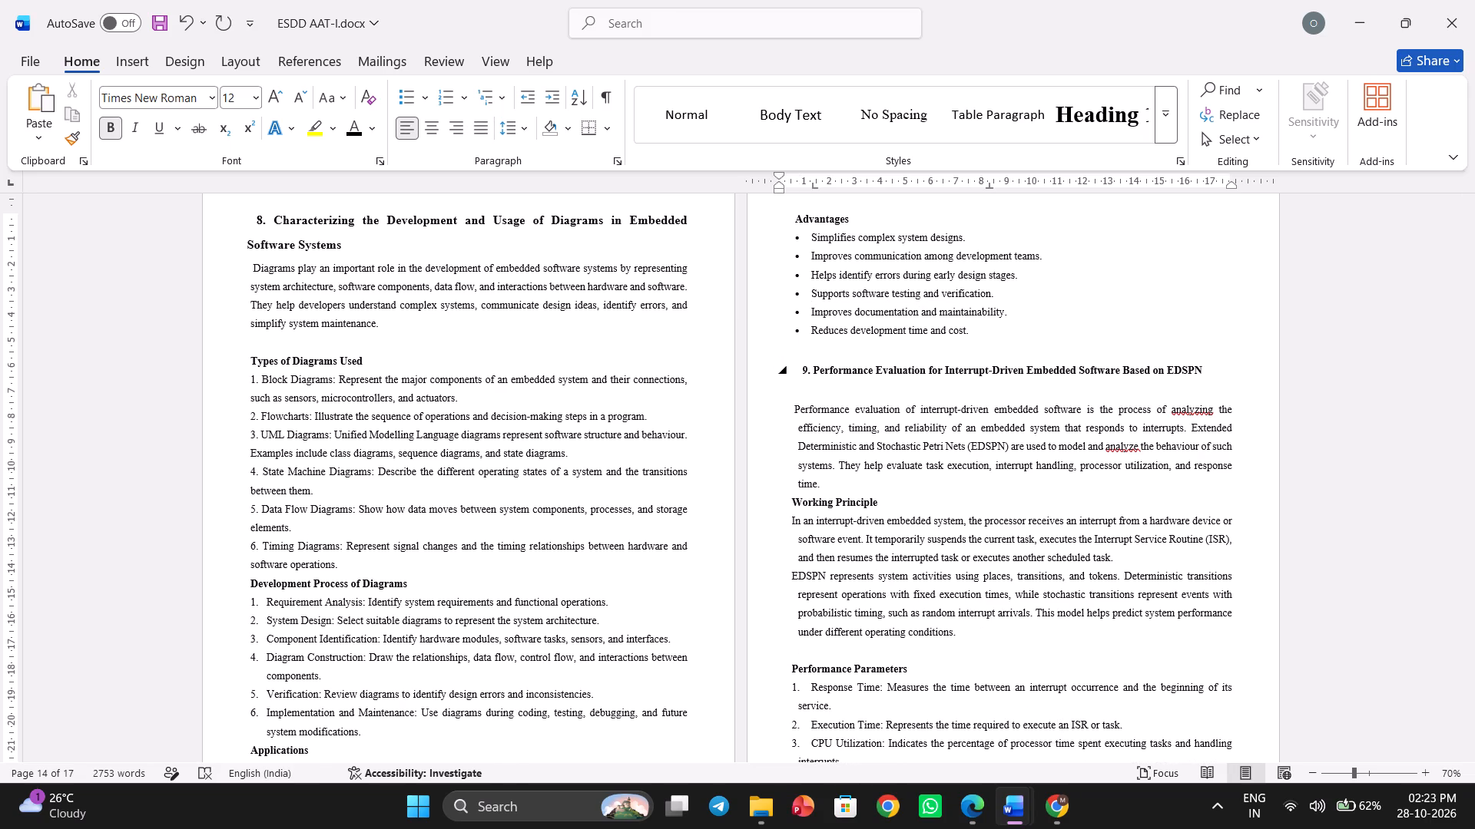
key("BackSpace")
key("Return")
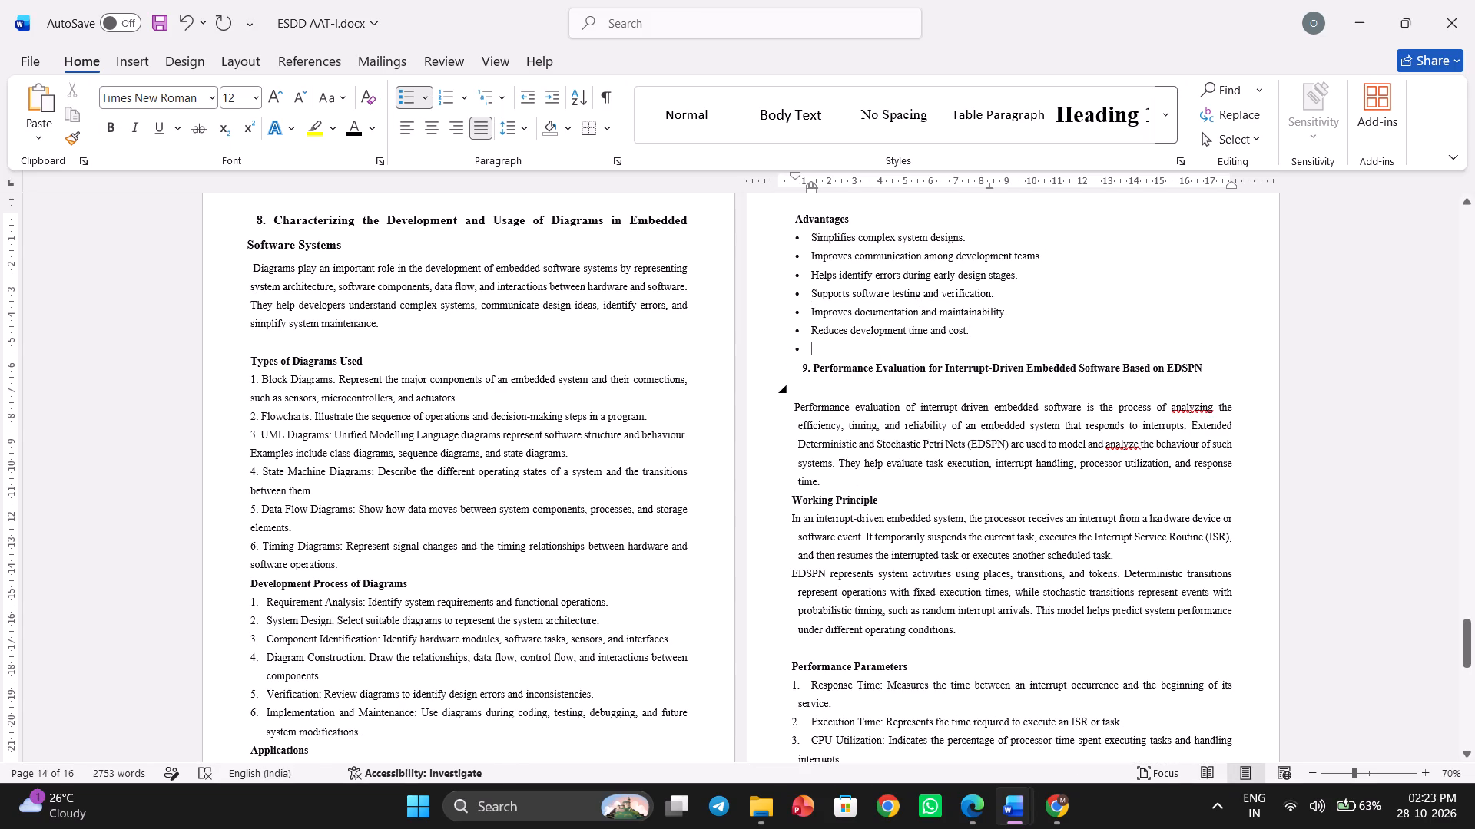
Justify the section 9 heading, "Performance Evaluation for Interrupt-Driven Embedded Software Based on EDSPN", with font size 14 and 1.5 line spacing.
left_click_drag(1207, 375, 794, 374)
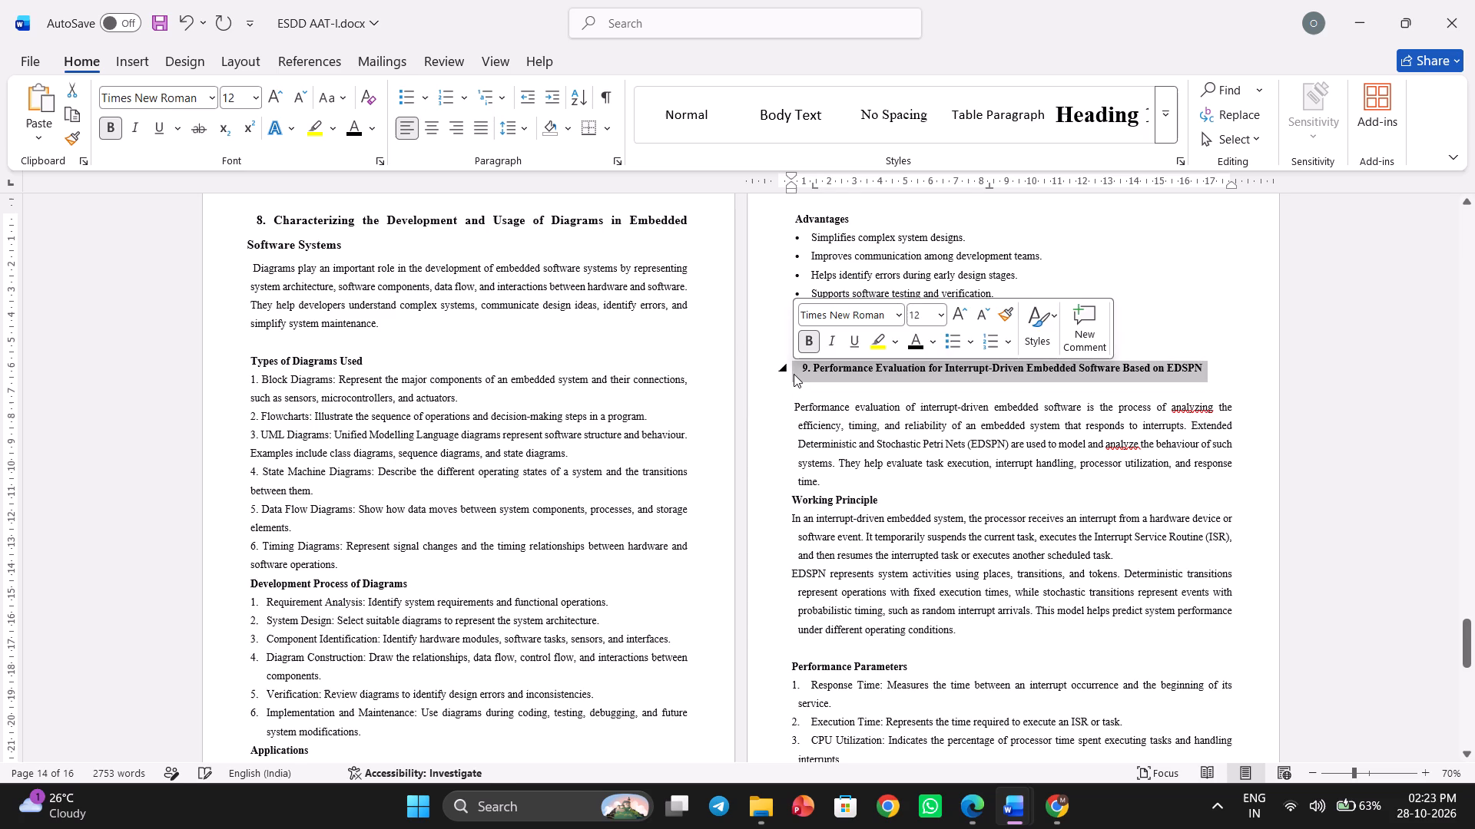
left_click(483, 130)
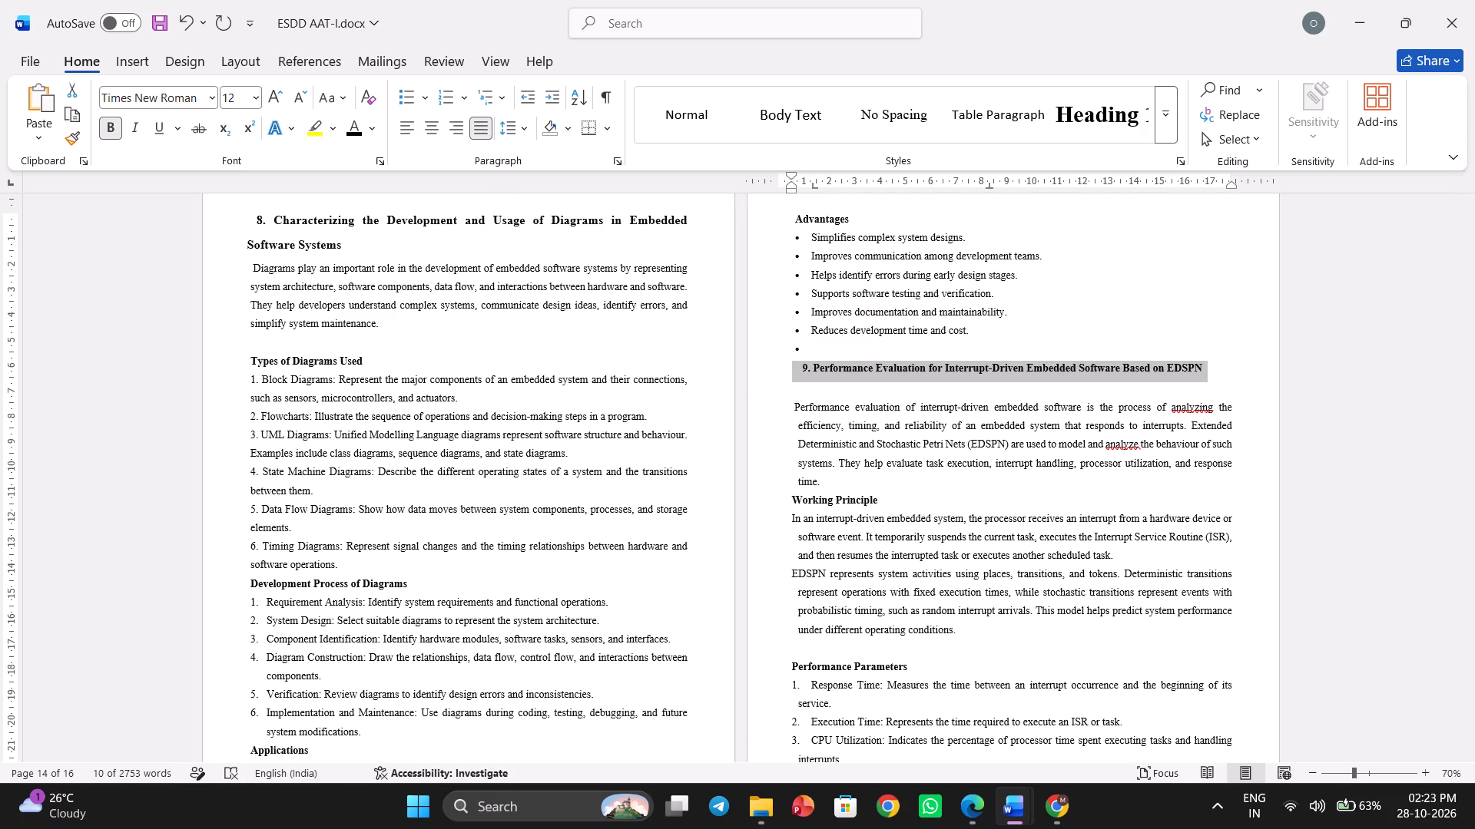
left_click(287, 97)
left_click(280, 94)
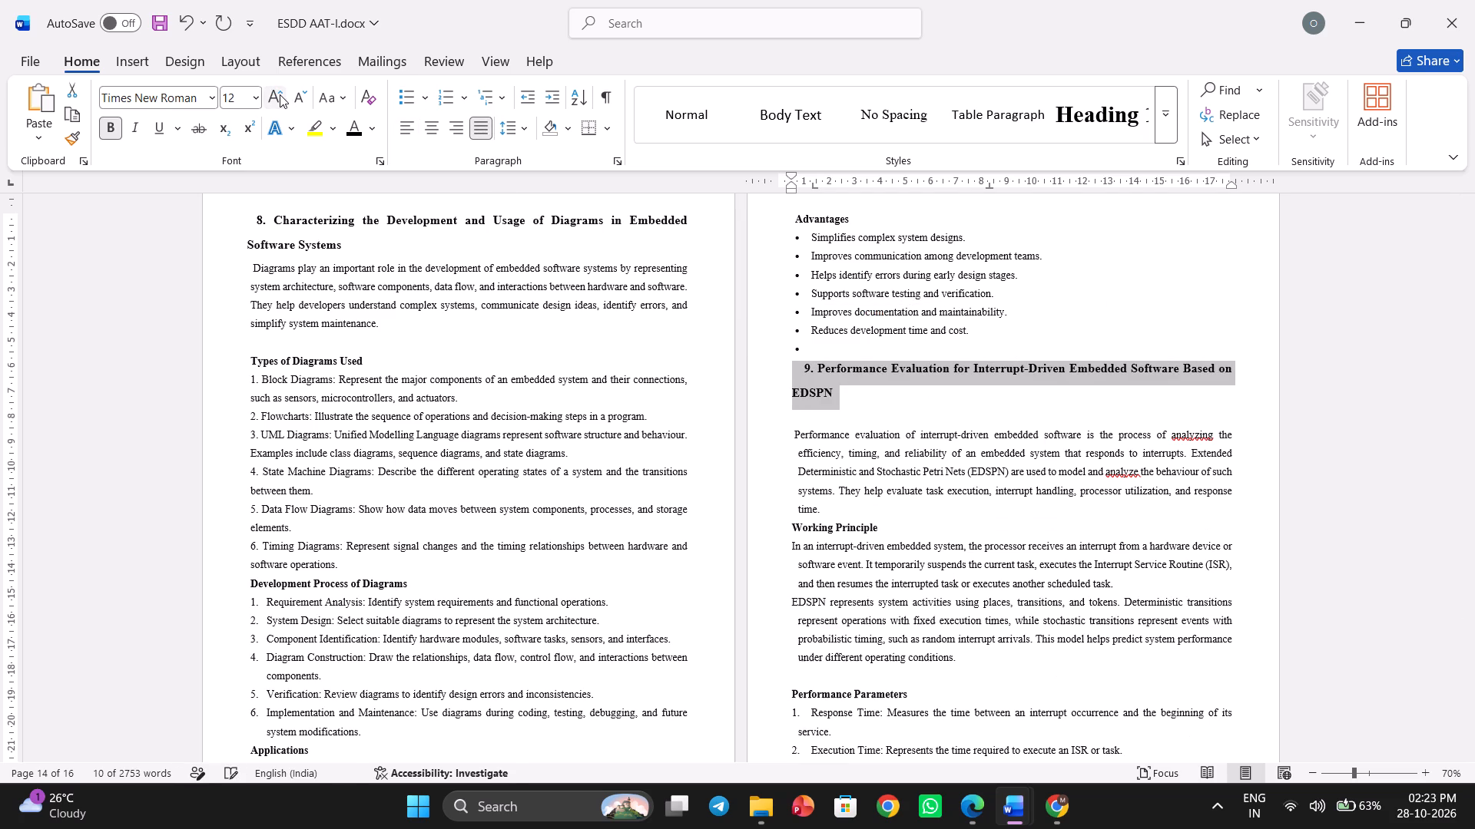
left_click(521, 128)
left_click(532, 204)
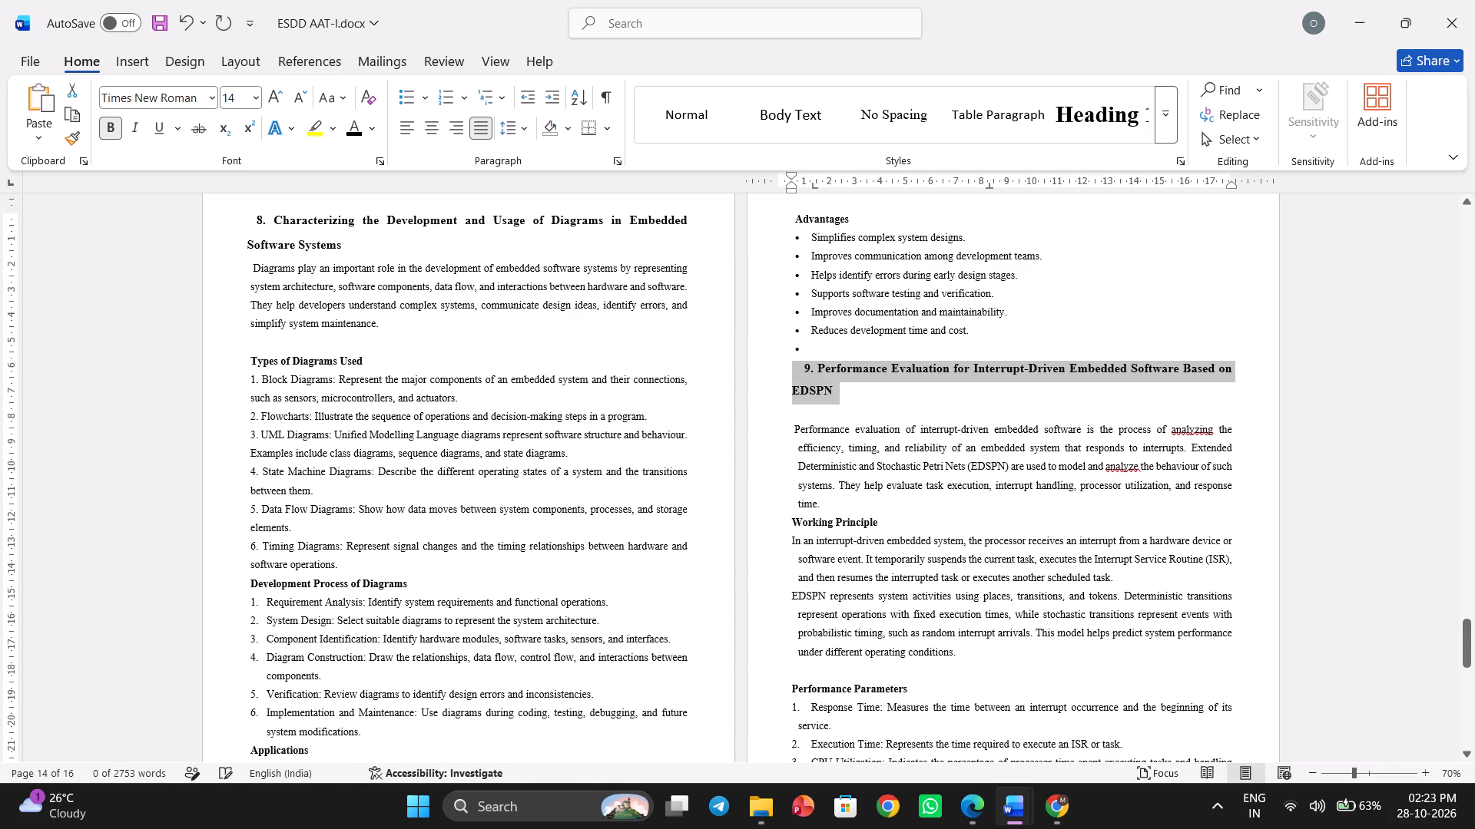
Apply 1.5 line spacing to section 9 from its opening paragraph through the sixth performance parameter, Deadline Analysis.
scroll(824, 457, "down", 1)
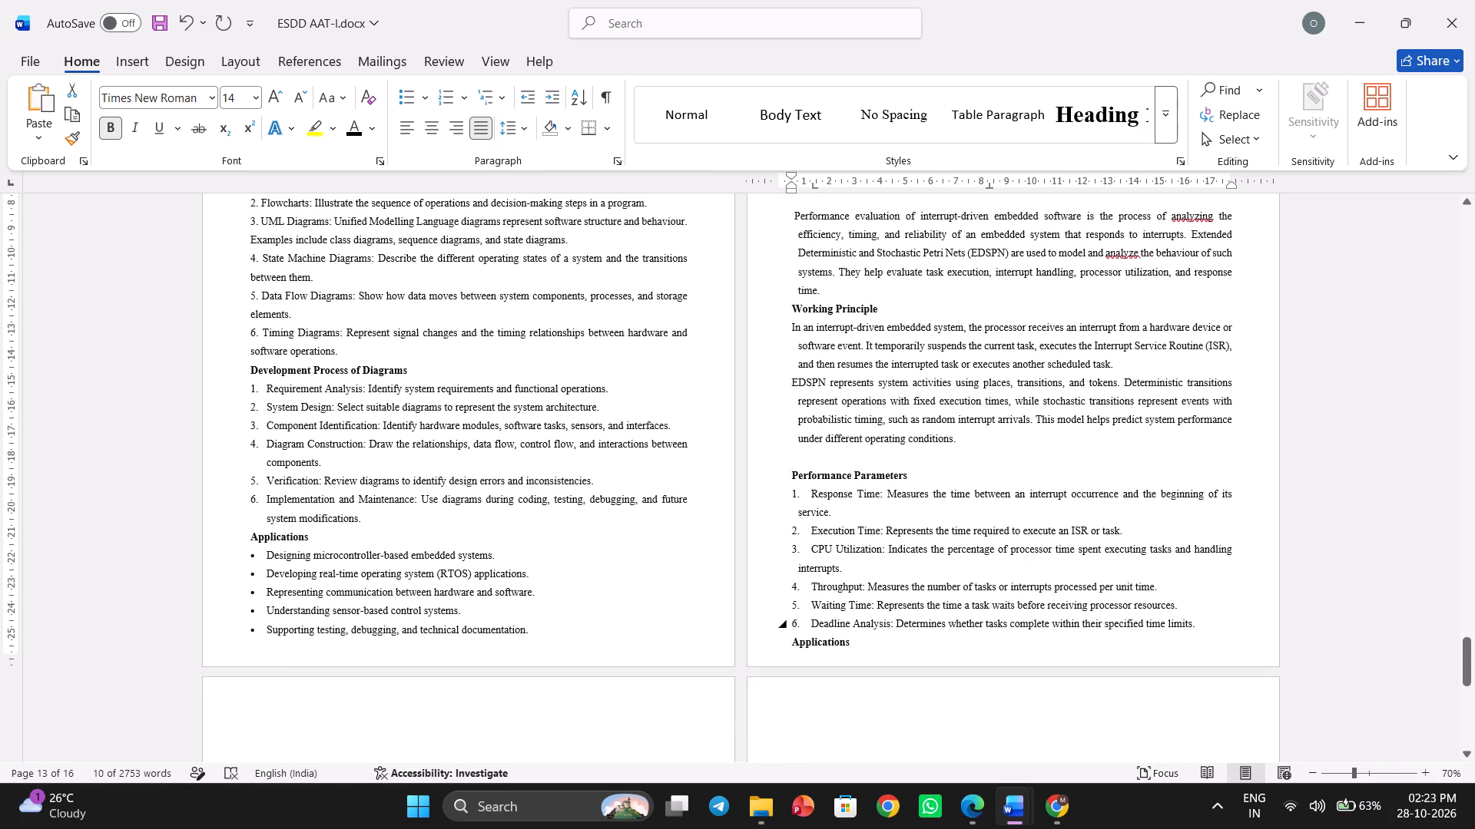
left_click_drag(1199, 628, 890, 285)
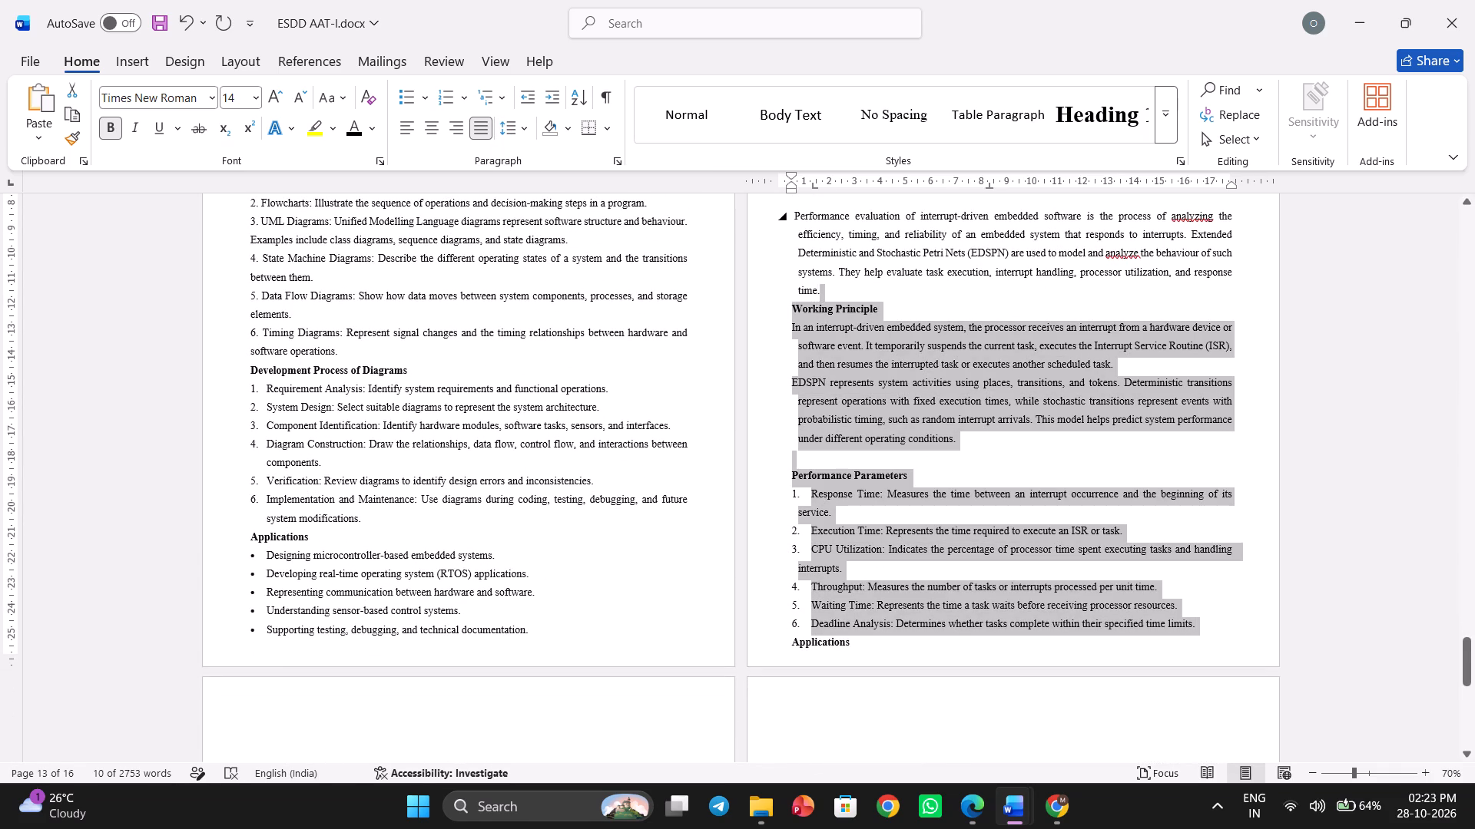
left_click_drag(890, 285, 817, 474)
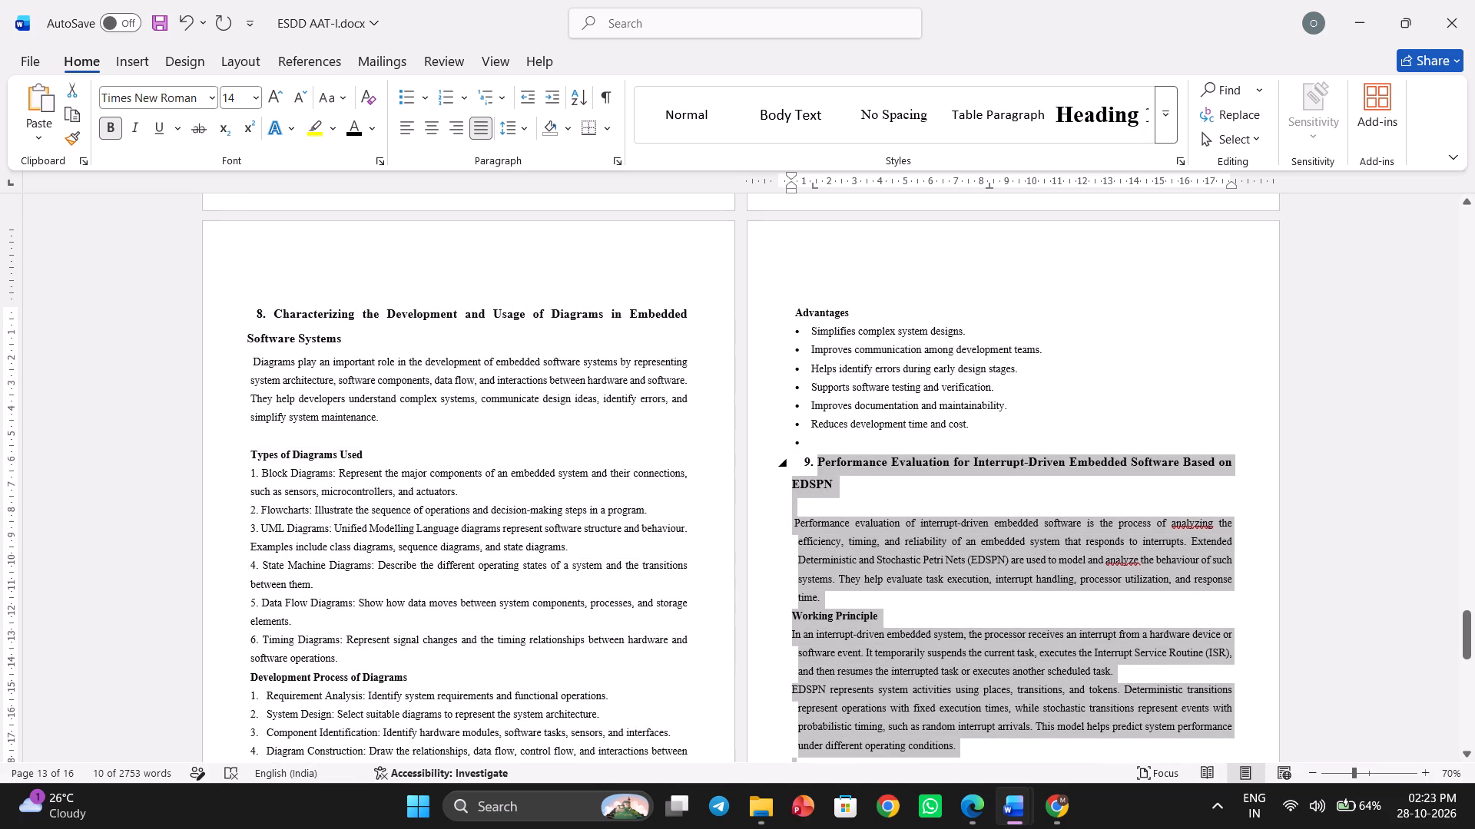
left_click_drag(817, 474, 792, 520)
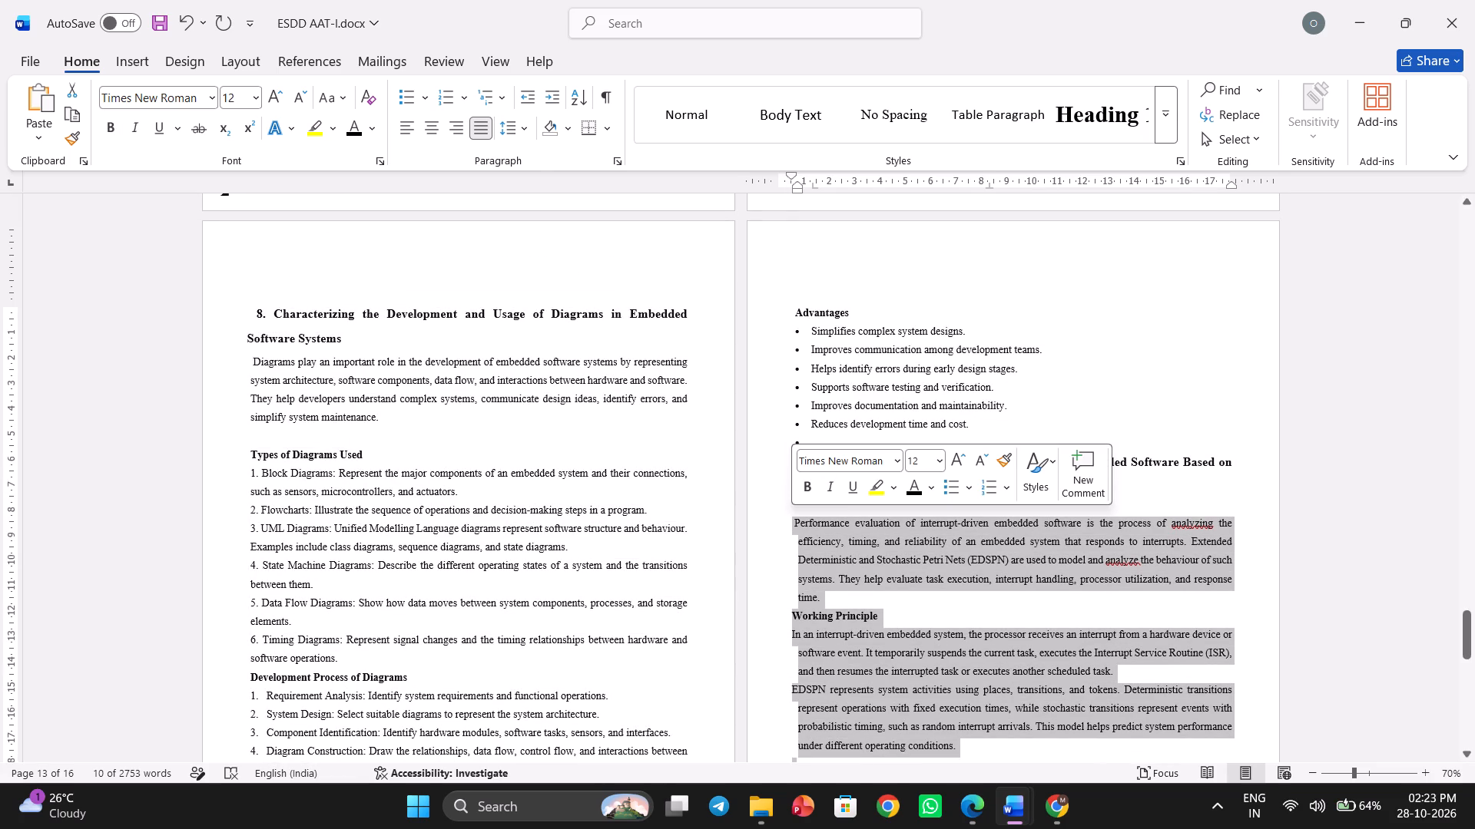
left_click(519, 130)
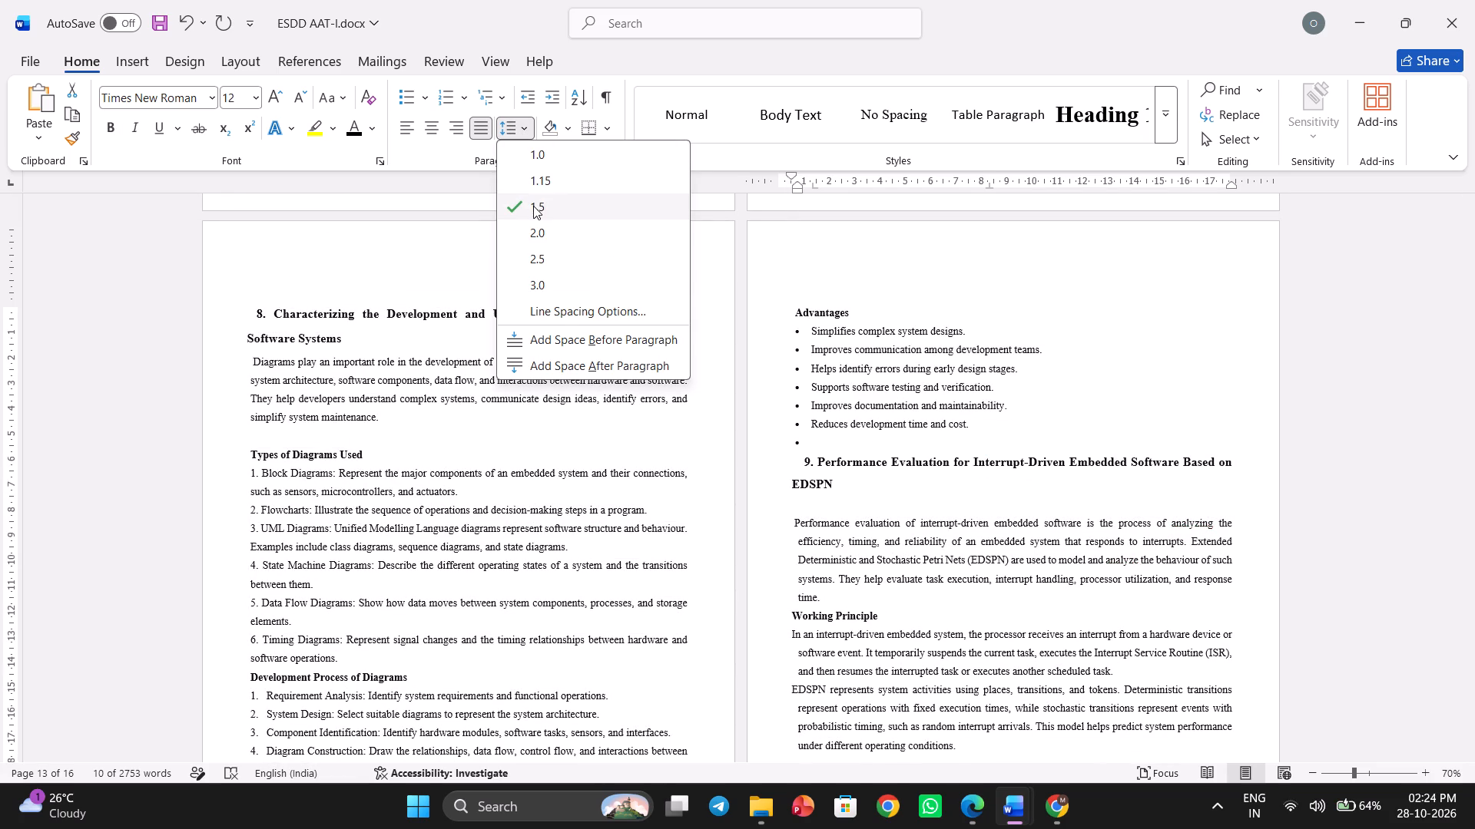
left_click(533, 206)
Insert a blank line after section 9's Deadline Analysis item so the "Applications" heading starts on the following page.
scroll(876, 607, "down", 1)
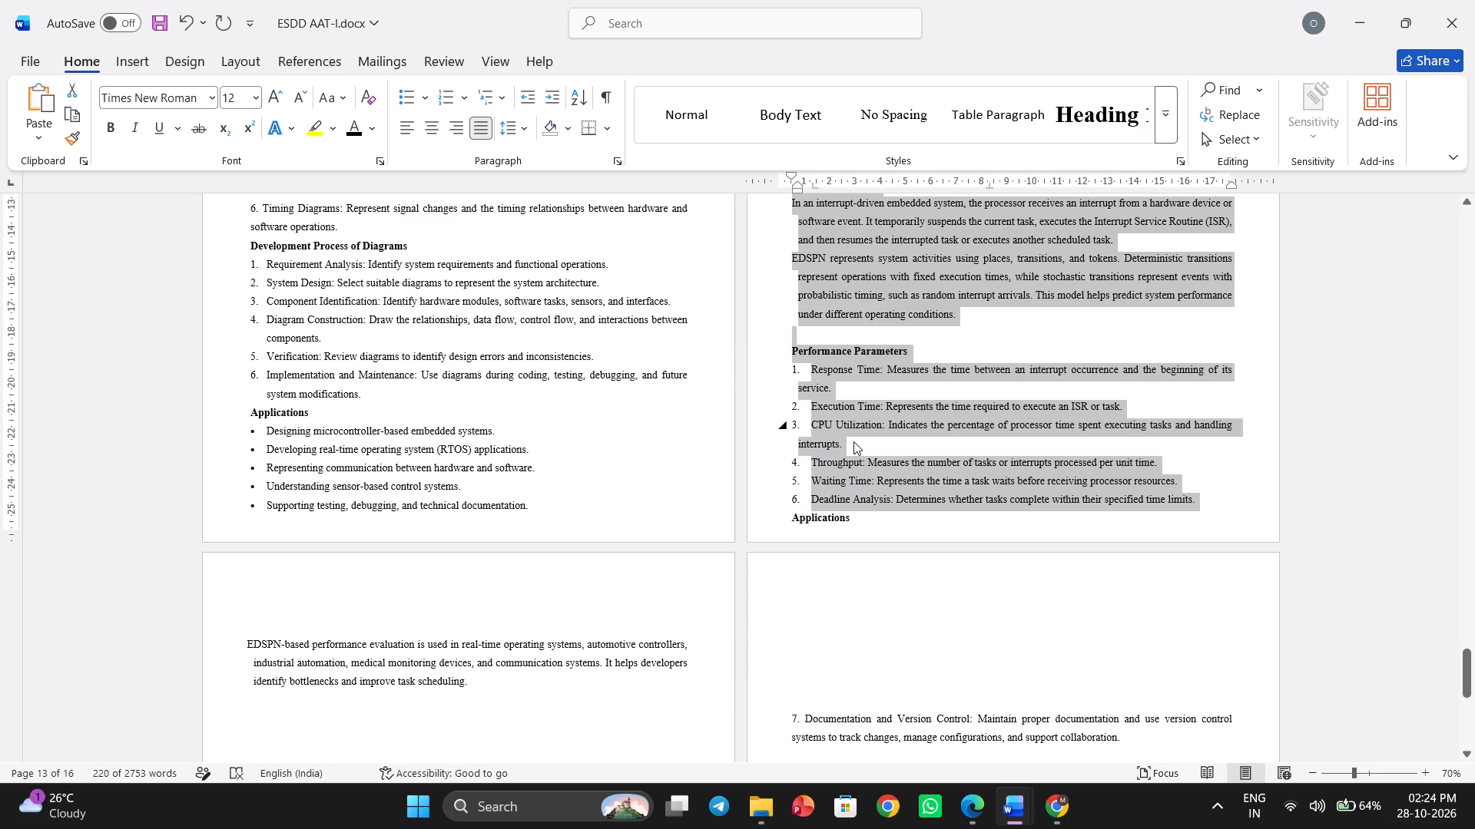
left_click(1203, 500)
key("Return")
key("Return")
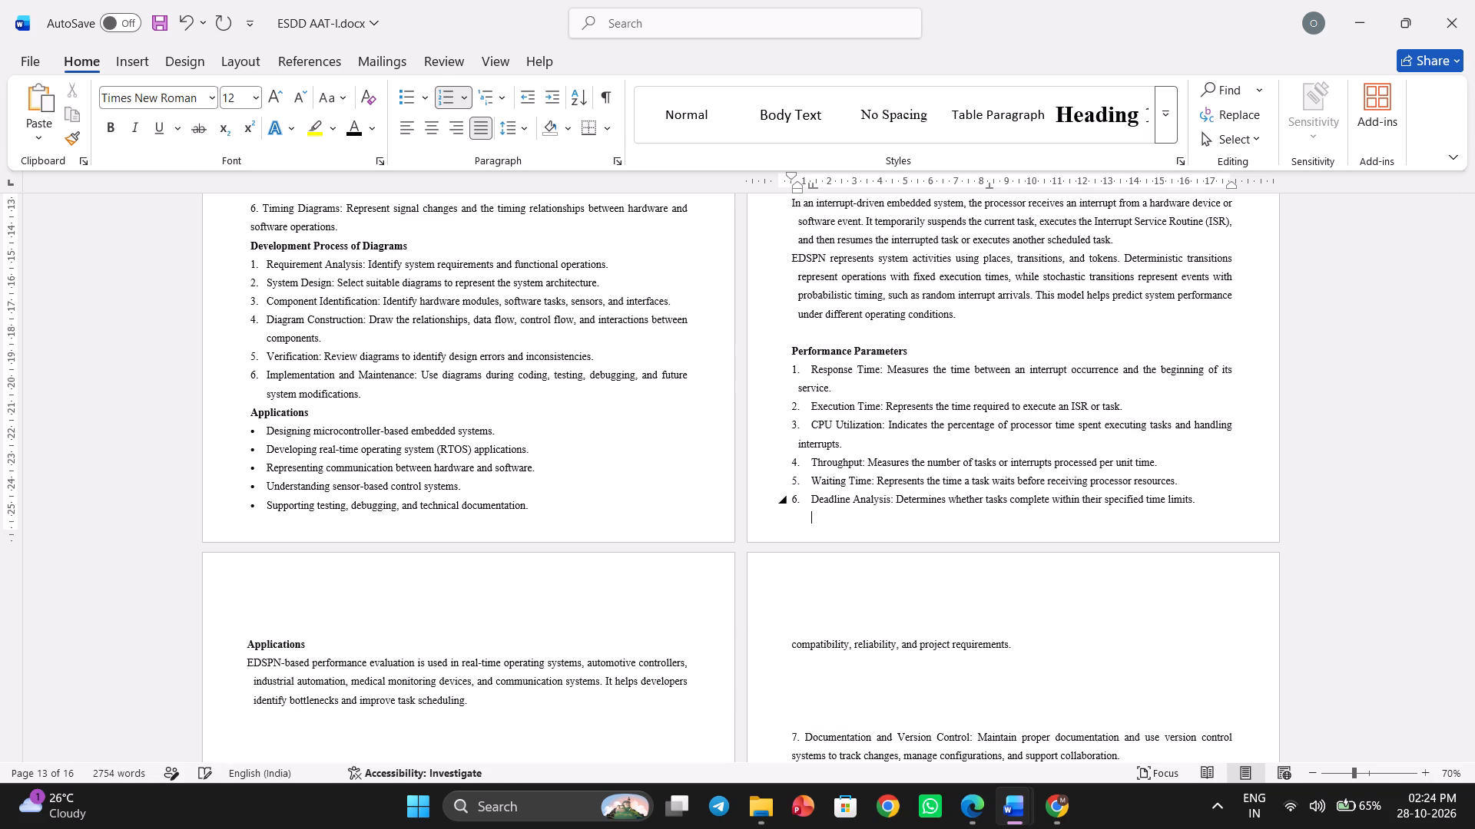
Delete the blank lines between section 9's Applications paragraph and its "Advantages" heading.
scroll(1203, 500, "down", 1)
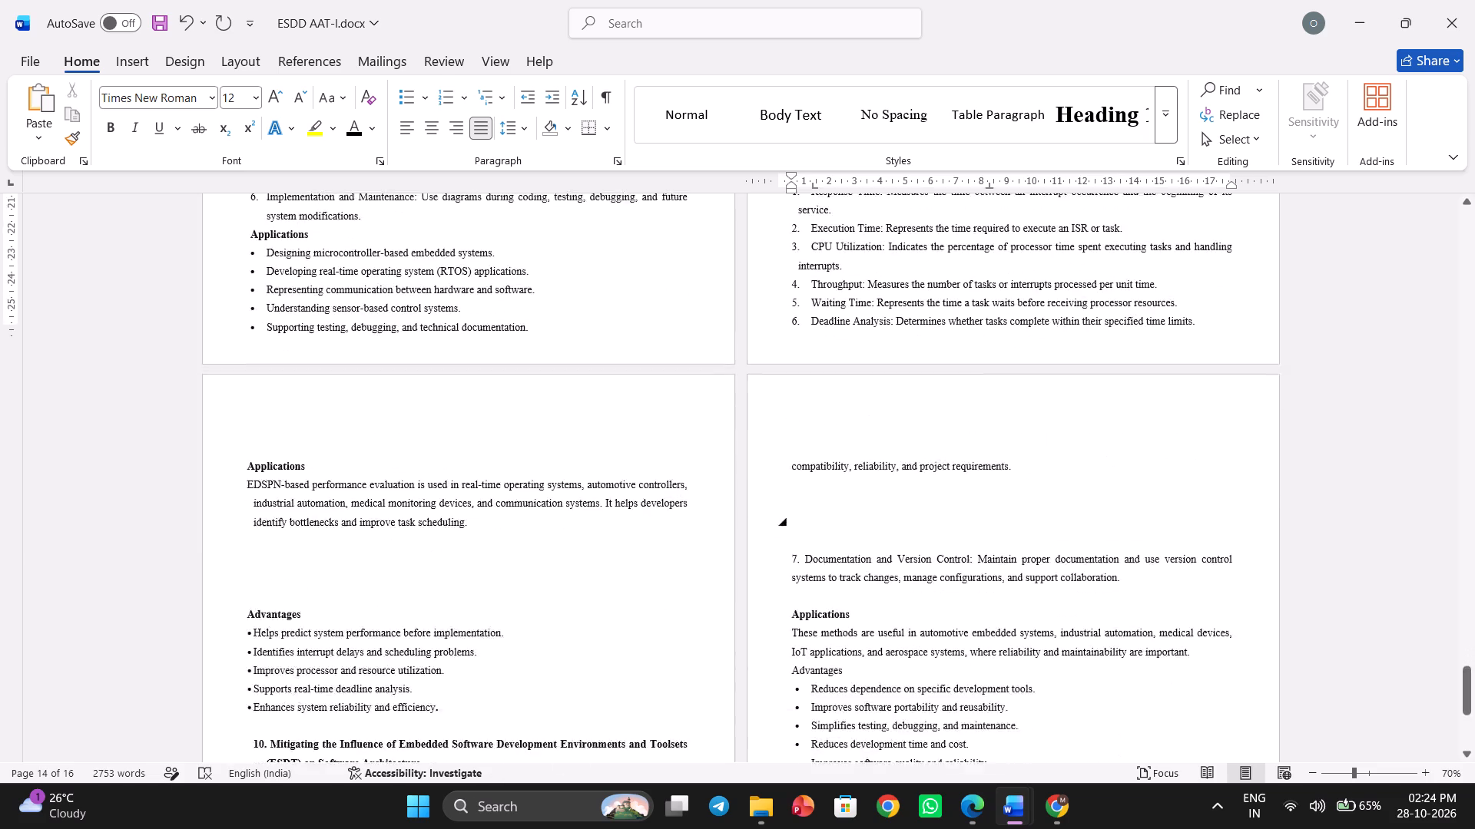
scroll(1203, 500, "down", 1)
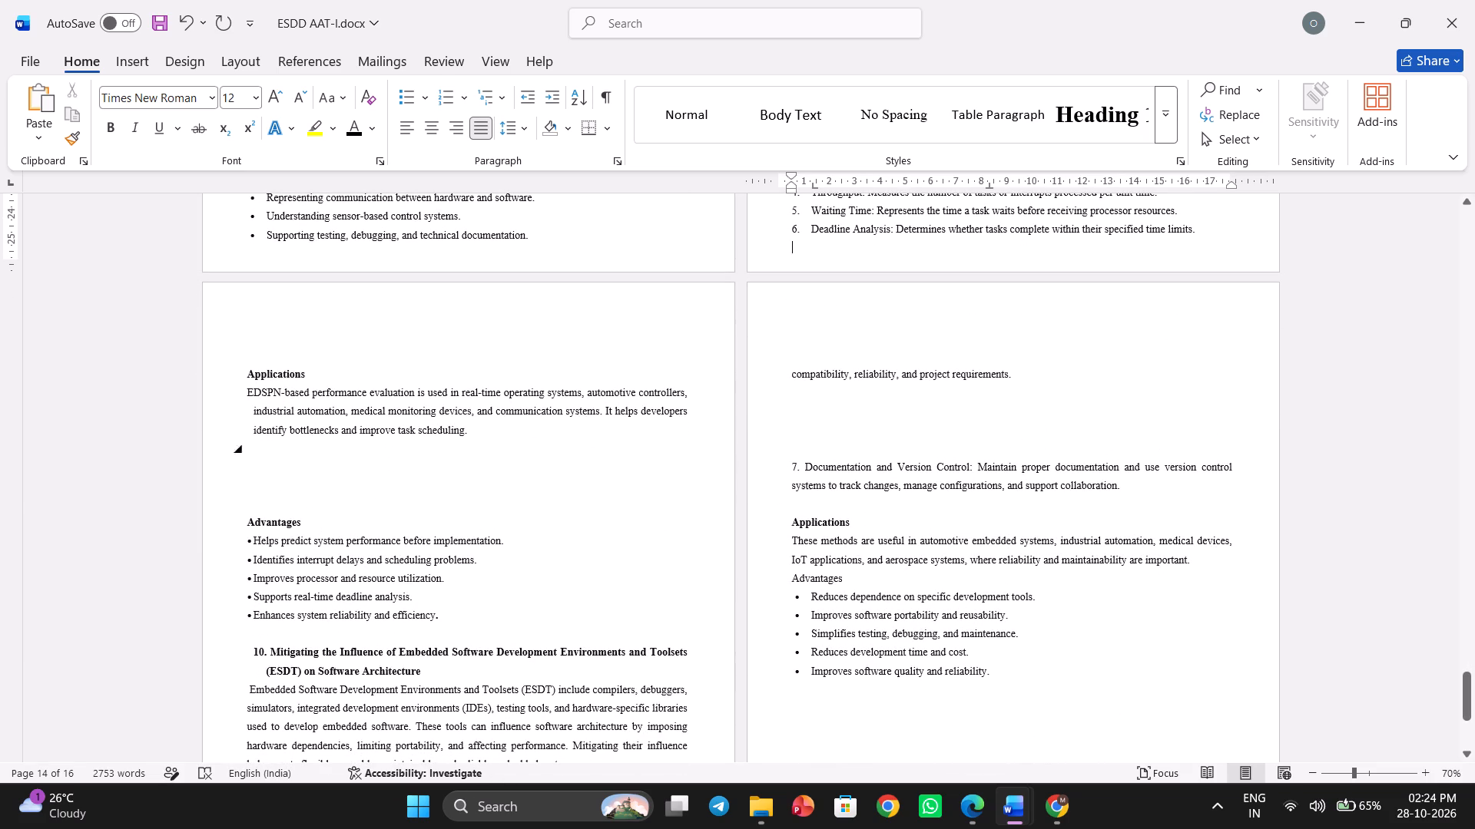
left_click_drag(315, 503, 317, 502)
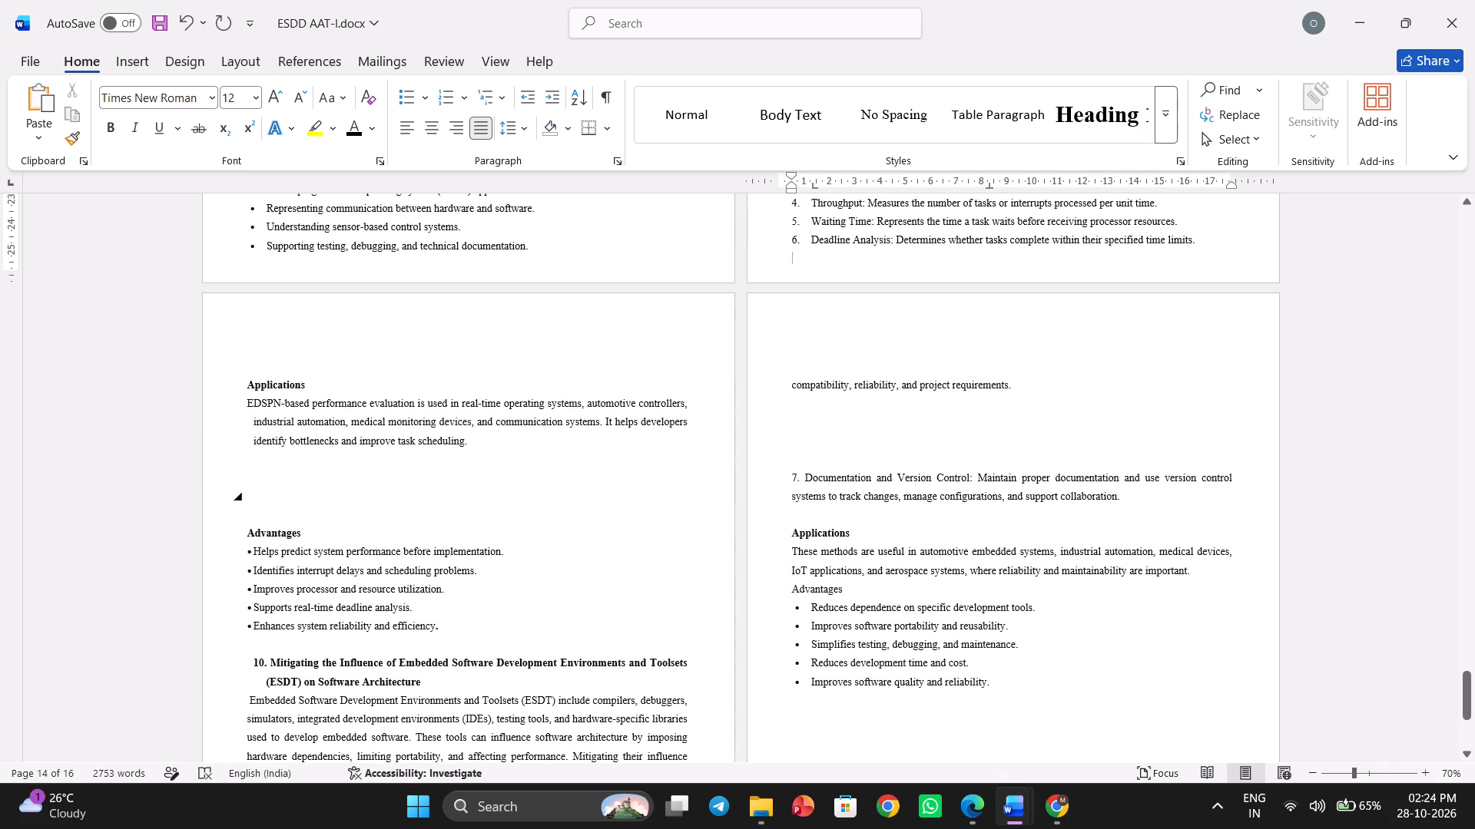
left_click_drag(317, 502, 308, 481)
key("Down")
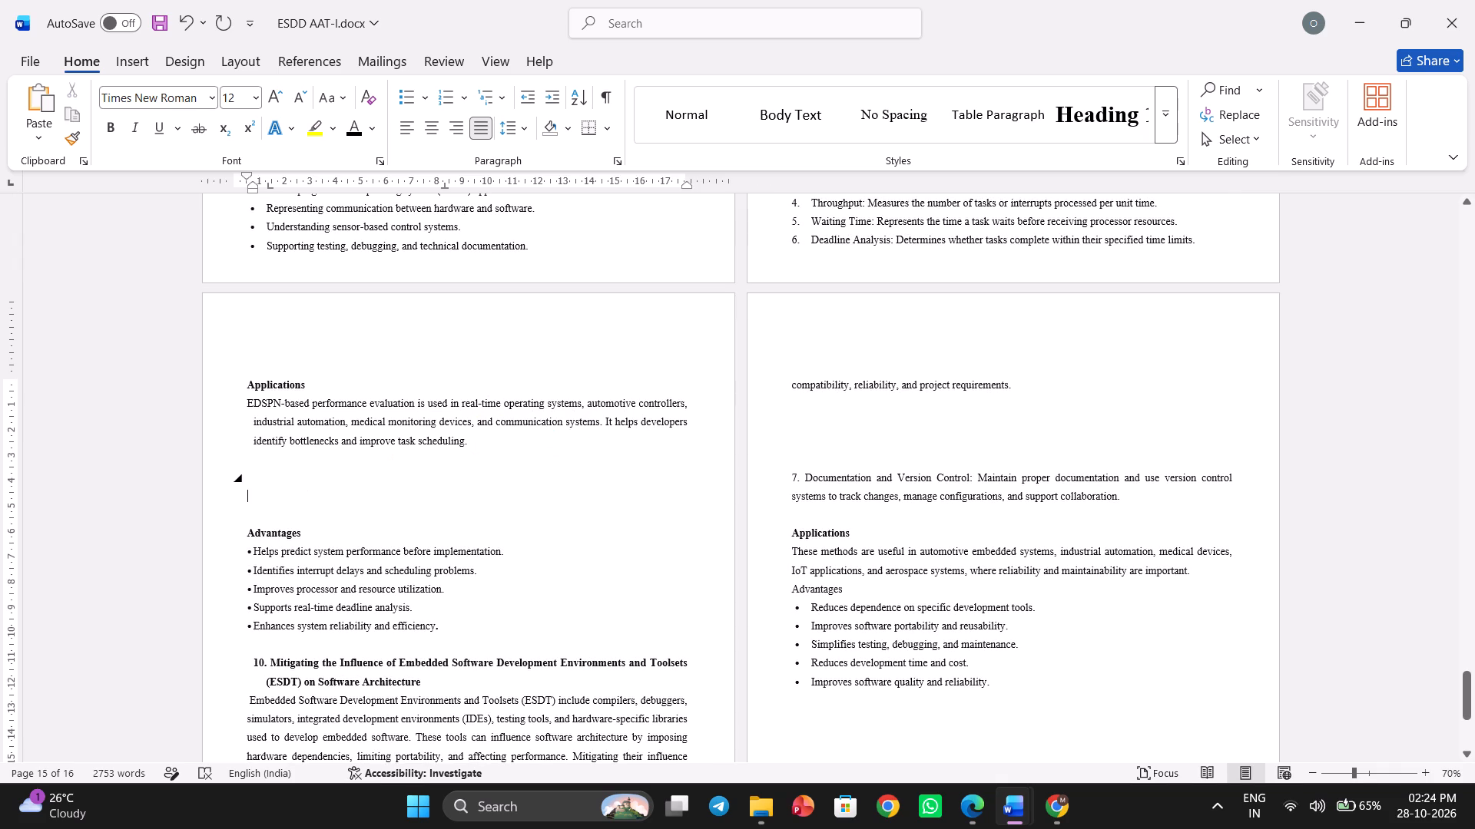
key("BackSpace")
key("BackSpace")
key("BackSpace")
key("BackSpace")
key("BackSpace")
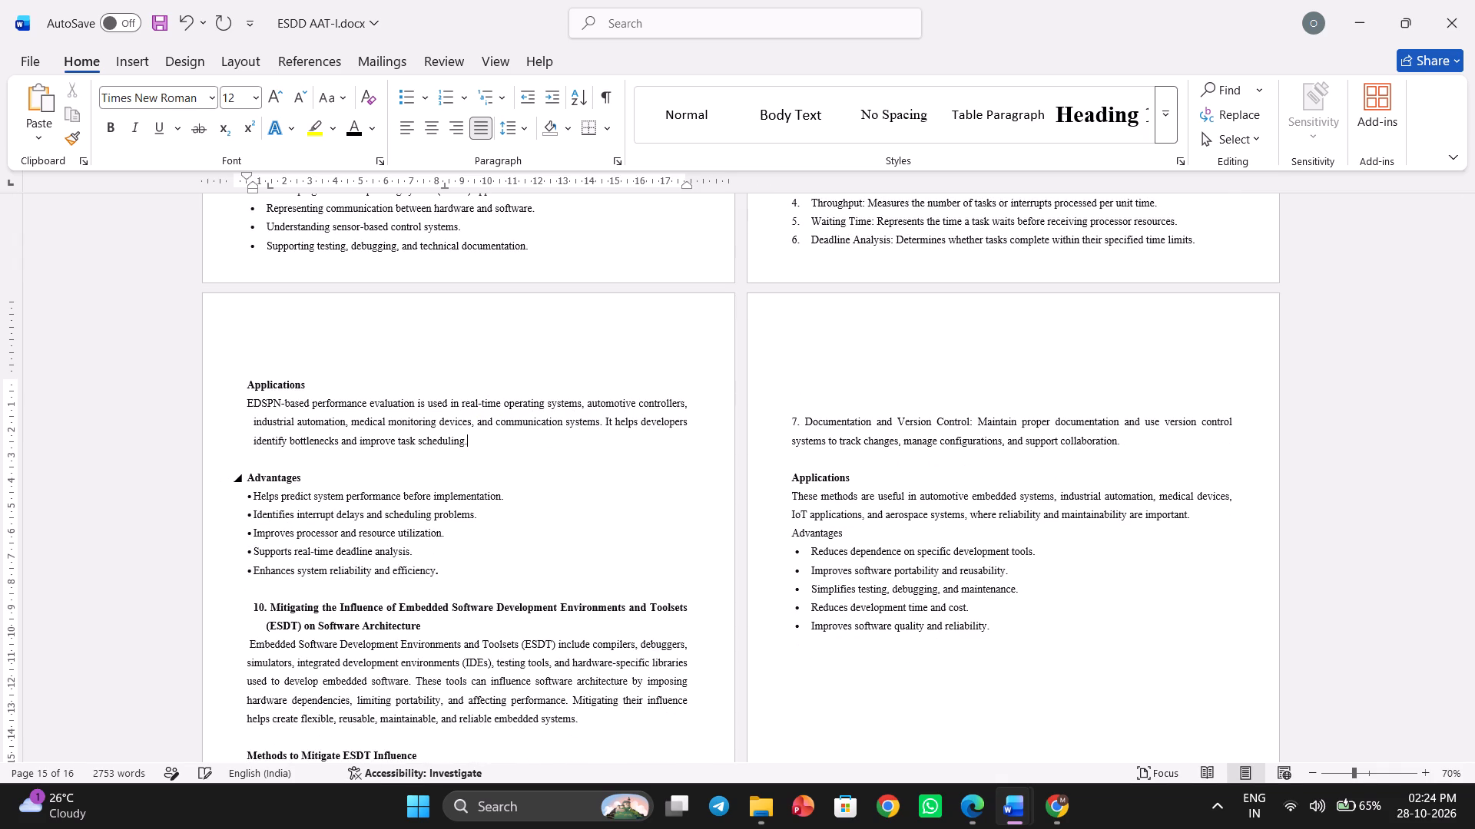
key("Down")
key("BackSpace")
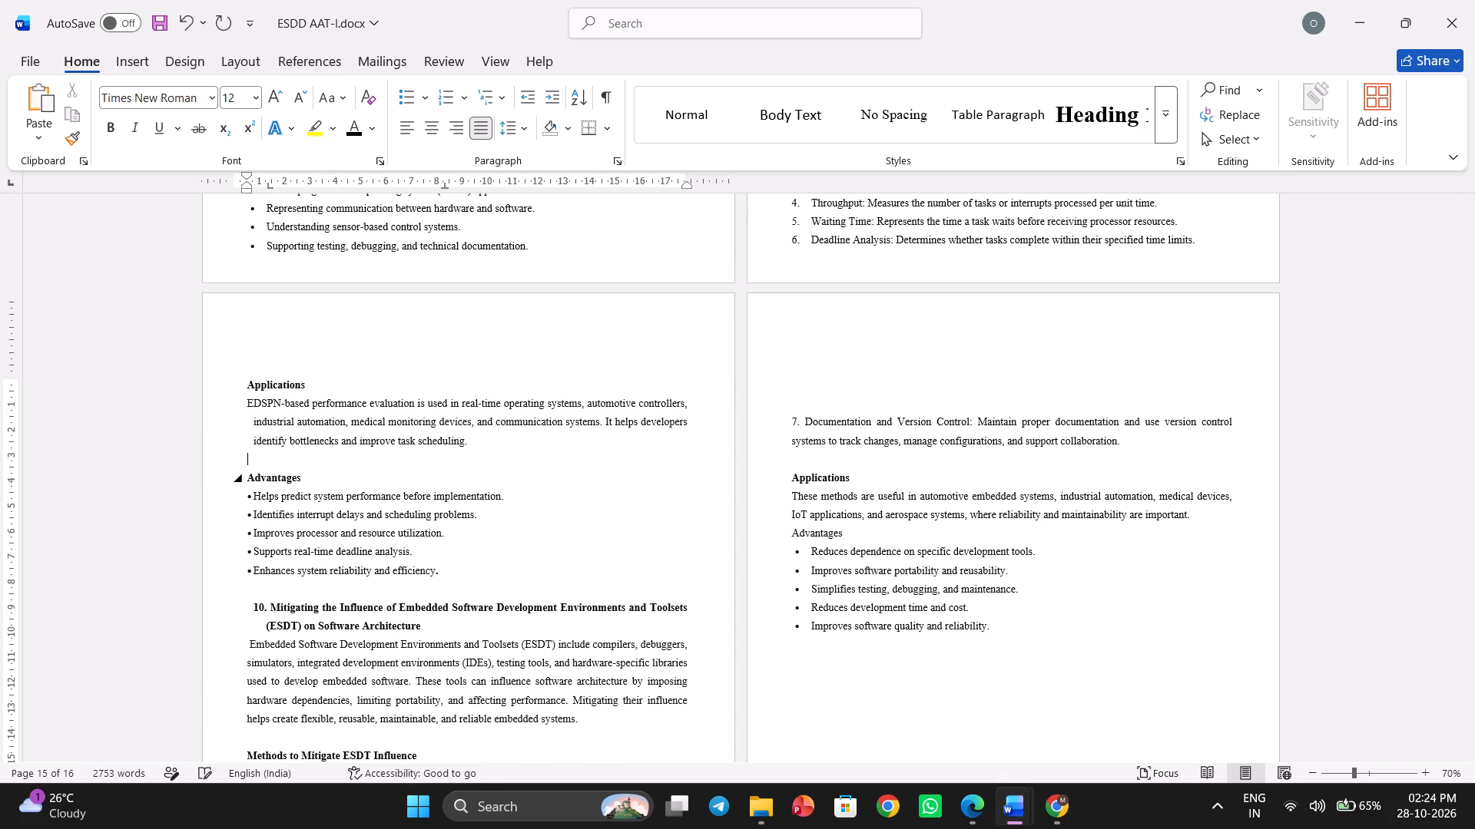
key("BackSpace")
key("BackSpace")
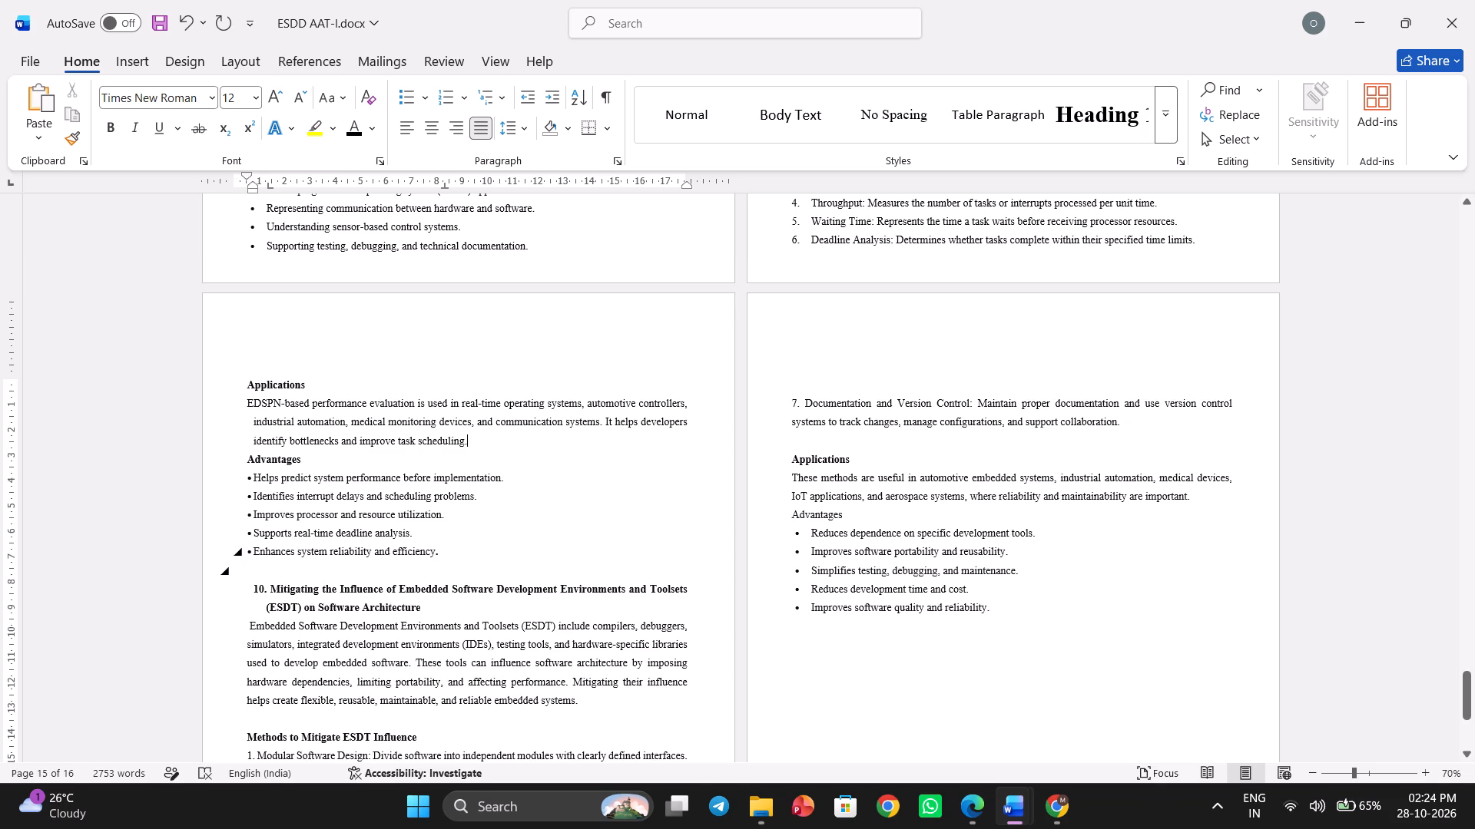
Apply 1.5 line spacing to section 9 from the "Applications" heading through the last advantage, "Enhances system reliability and efficiency".
left_click_drag(486, 568, 234, 384)
left_click(517, 119)
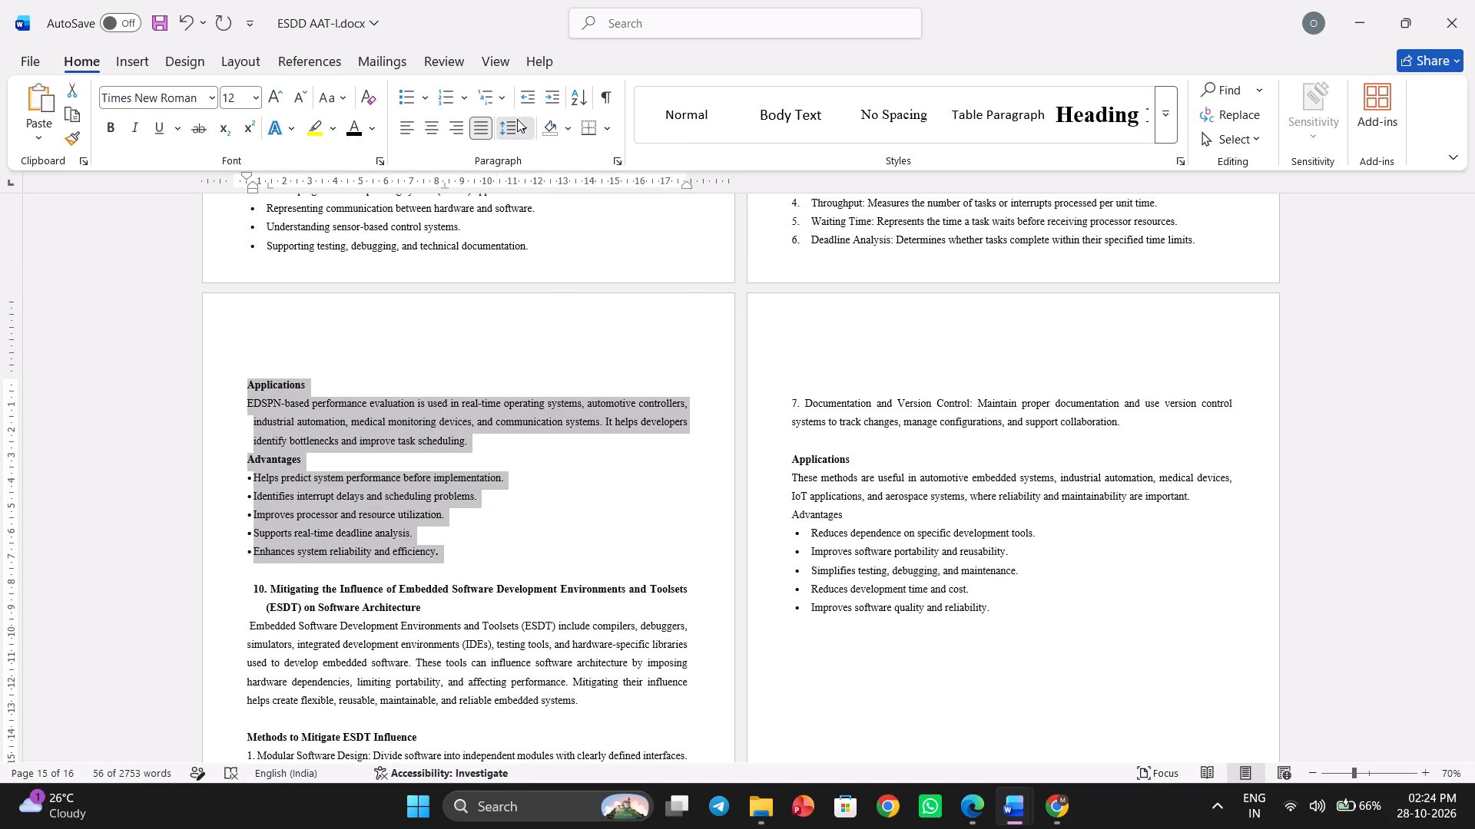
left_click(555, 204)
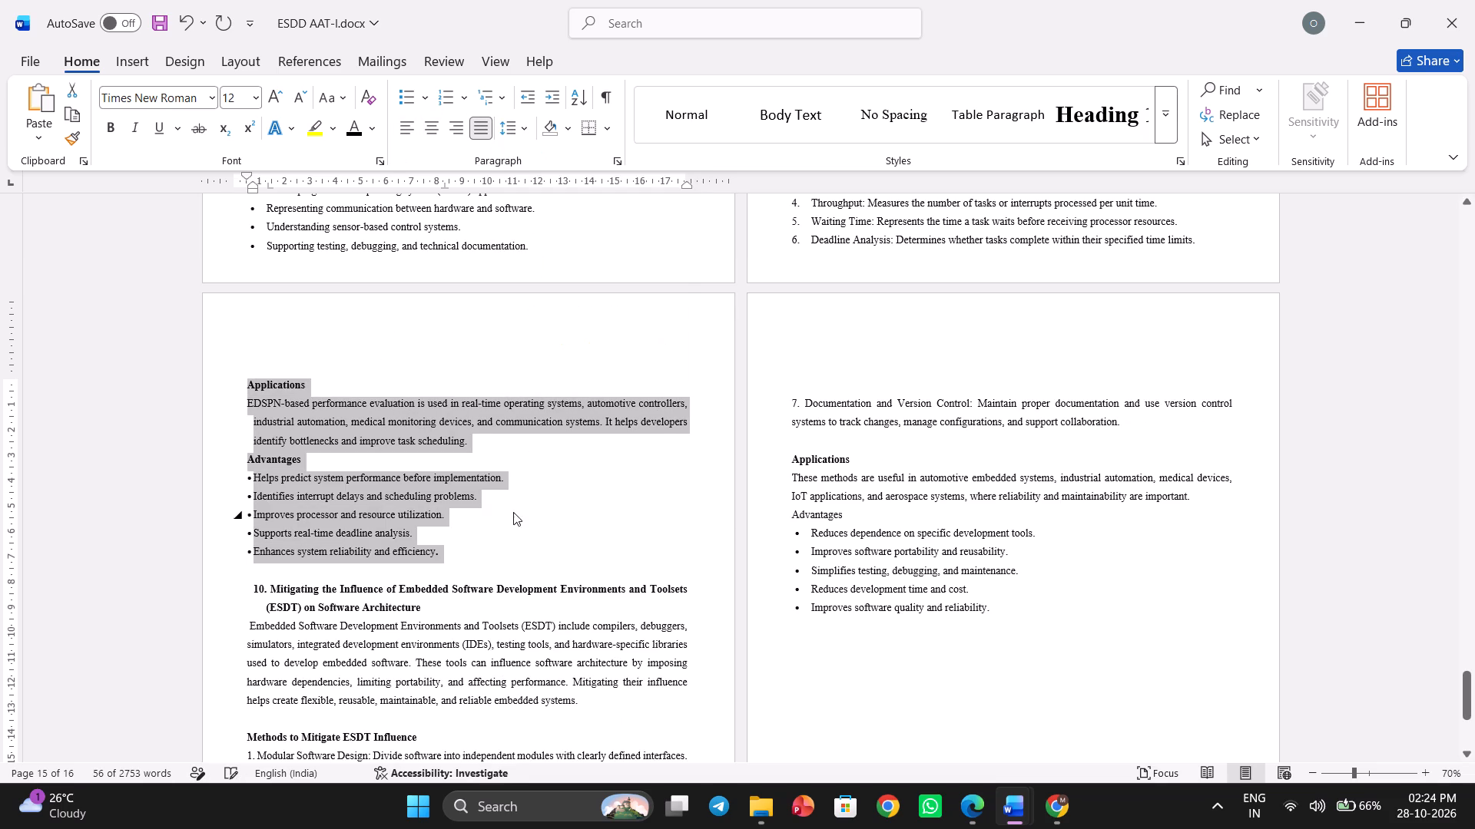
Set the section 10 heading, "Mitigating the Influence of Embedded Software Development Environments", to size 14 with 1.5 line spacing.
scroll(513, 512, "down", 1)
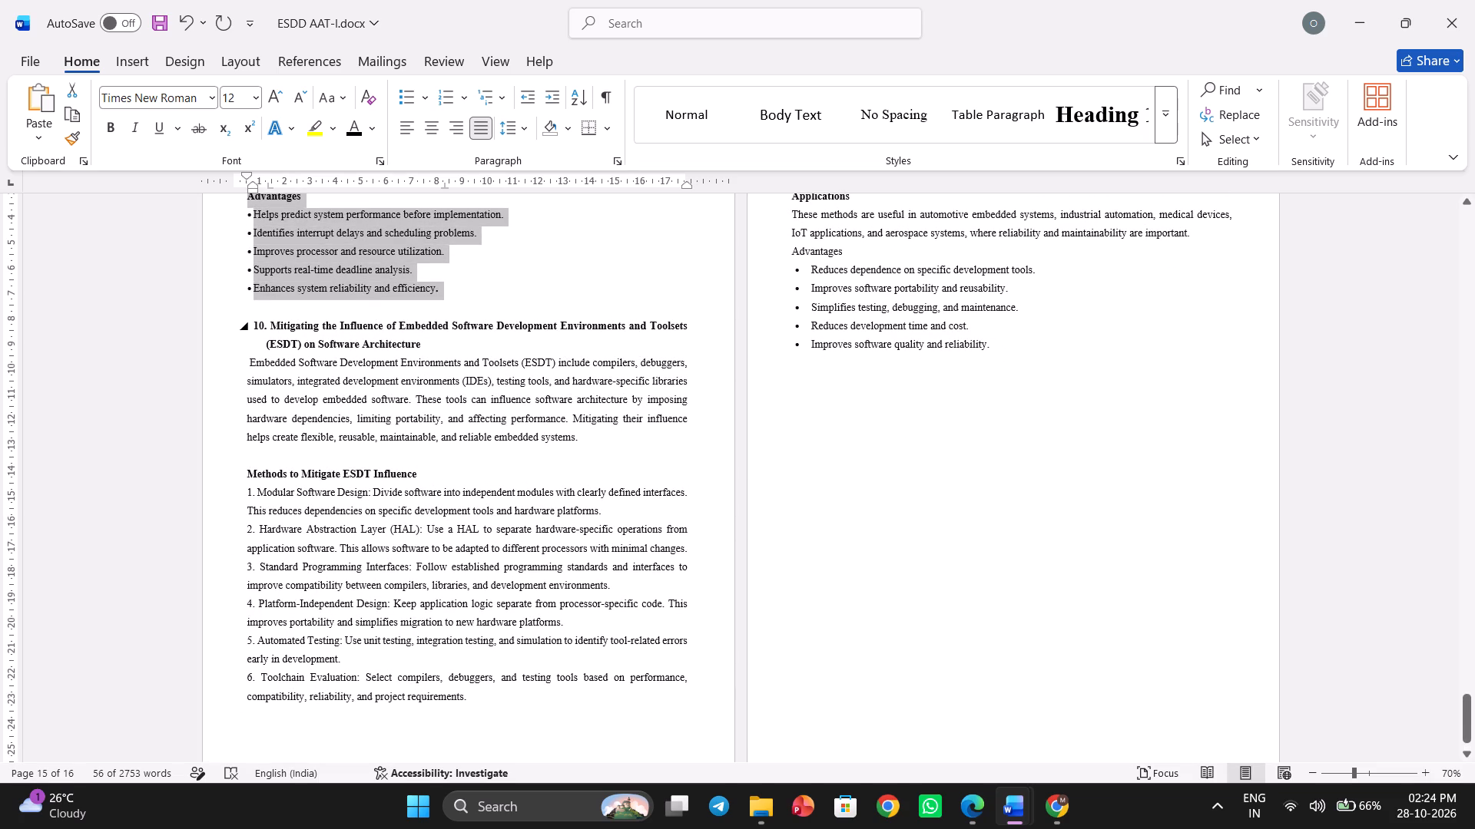
left_click_drag(425, 340, 243, 323)
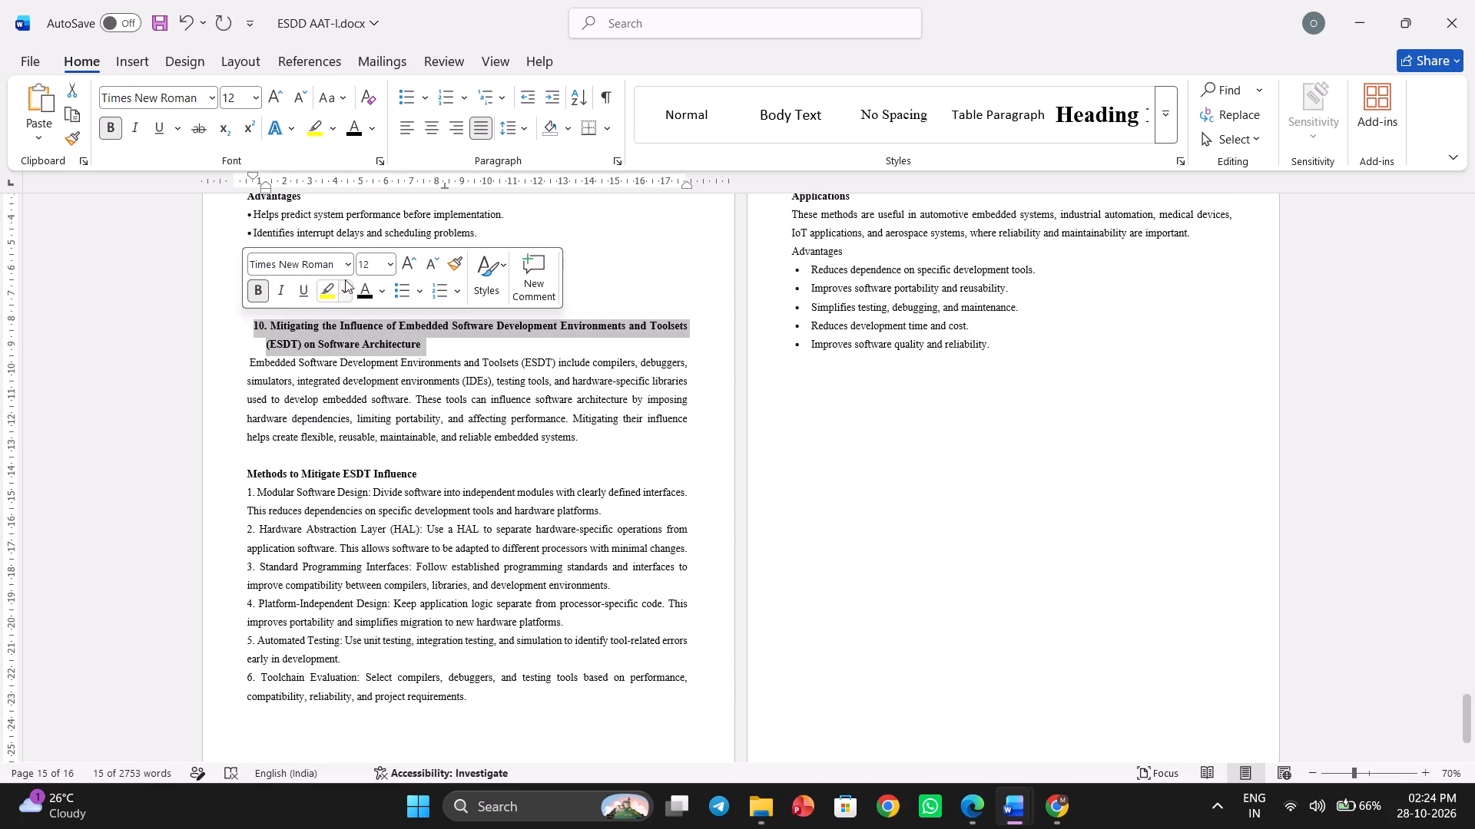
left_click(407, 254)
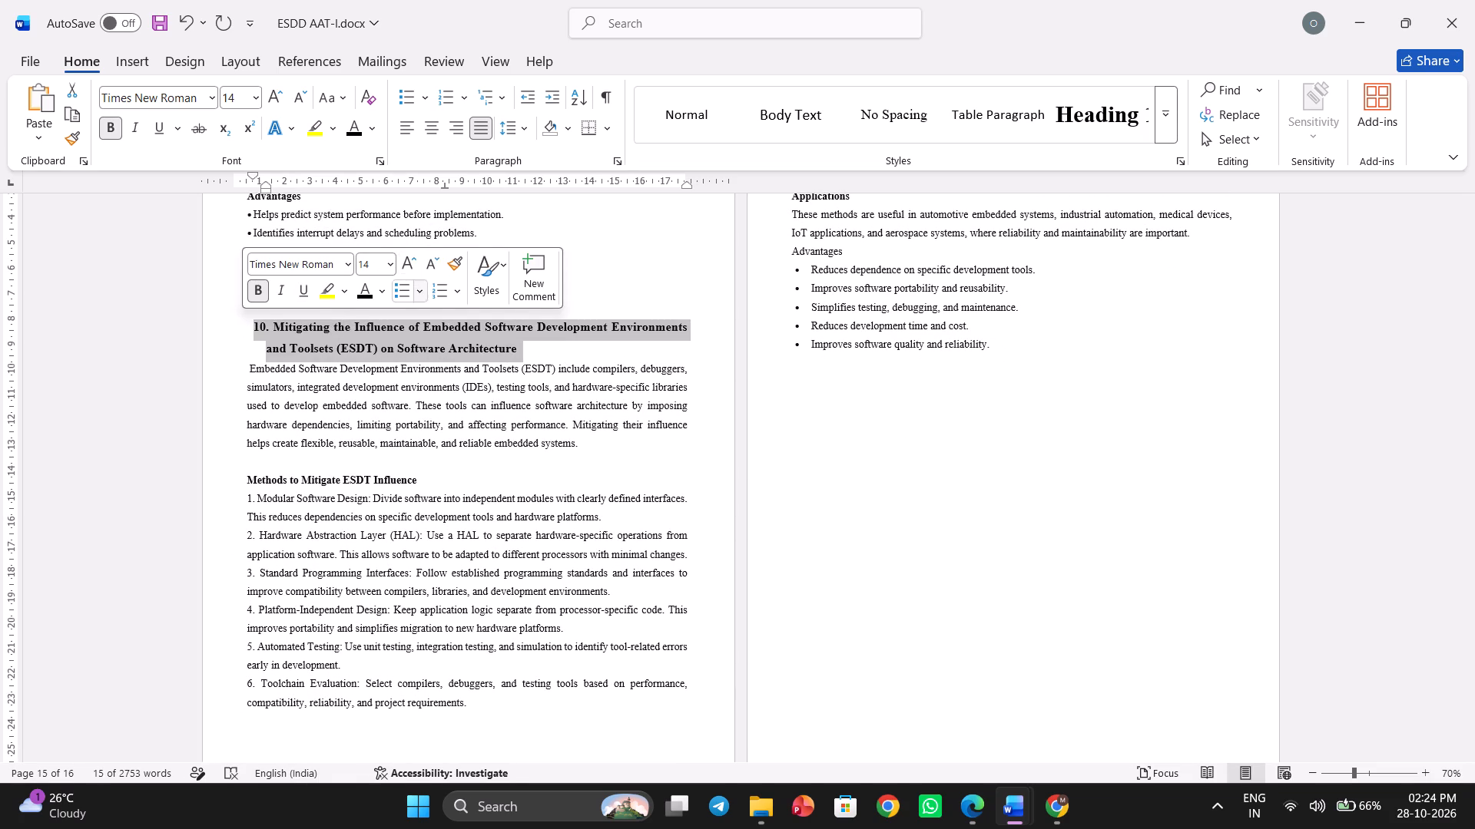
left_click(508, 122)
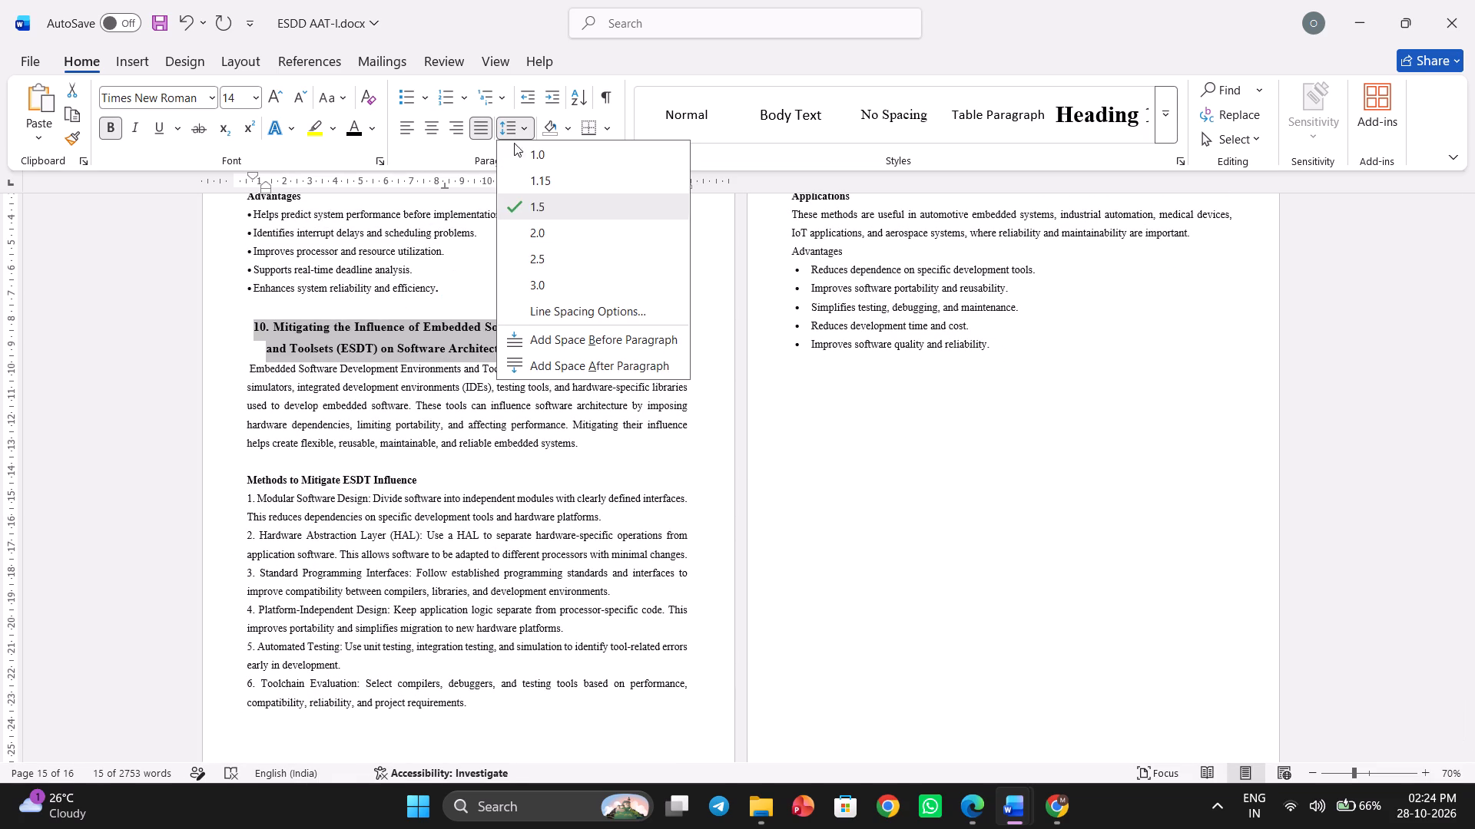
left_click(532, 206)
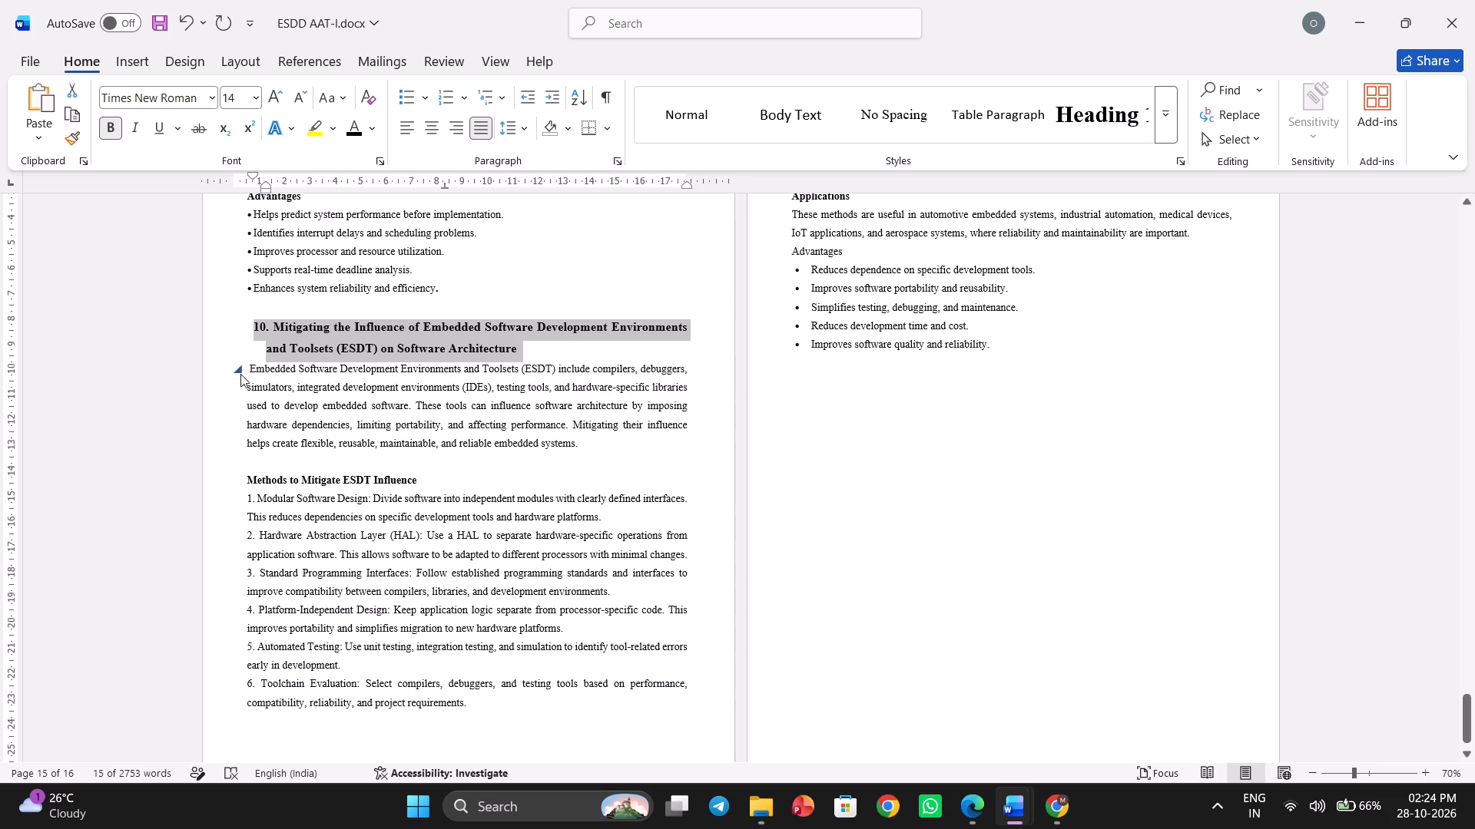
Apply 1.5 line spacing to section 10 from its opening paragraph through the sixth mitigation method, Toolchain Evaluation.
left_click_drag(246, 372, 423, 735)
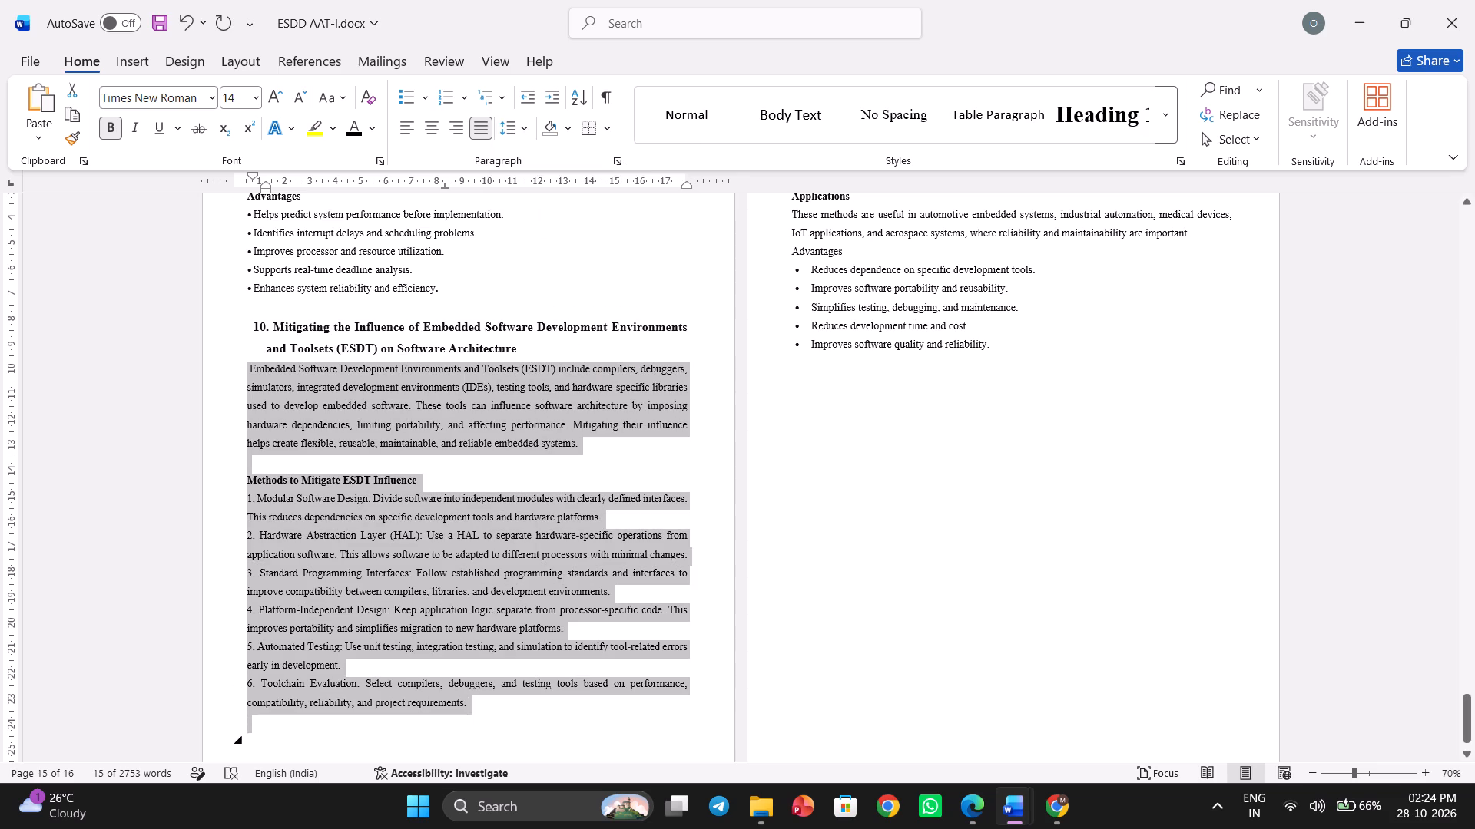
left_click_drag(423, 735, 476, 735)
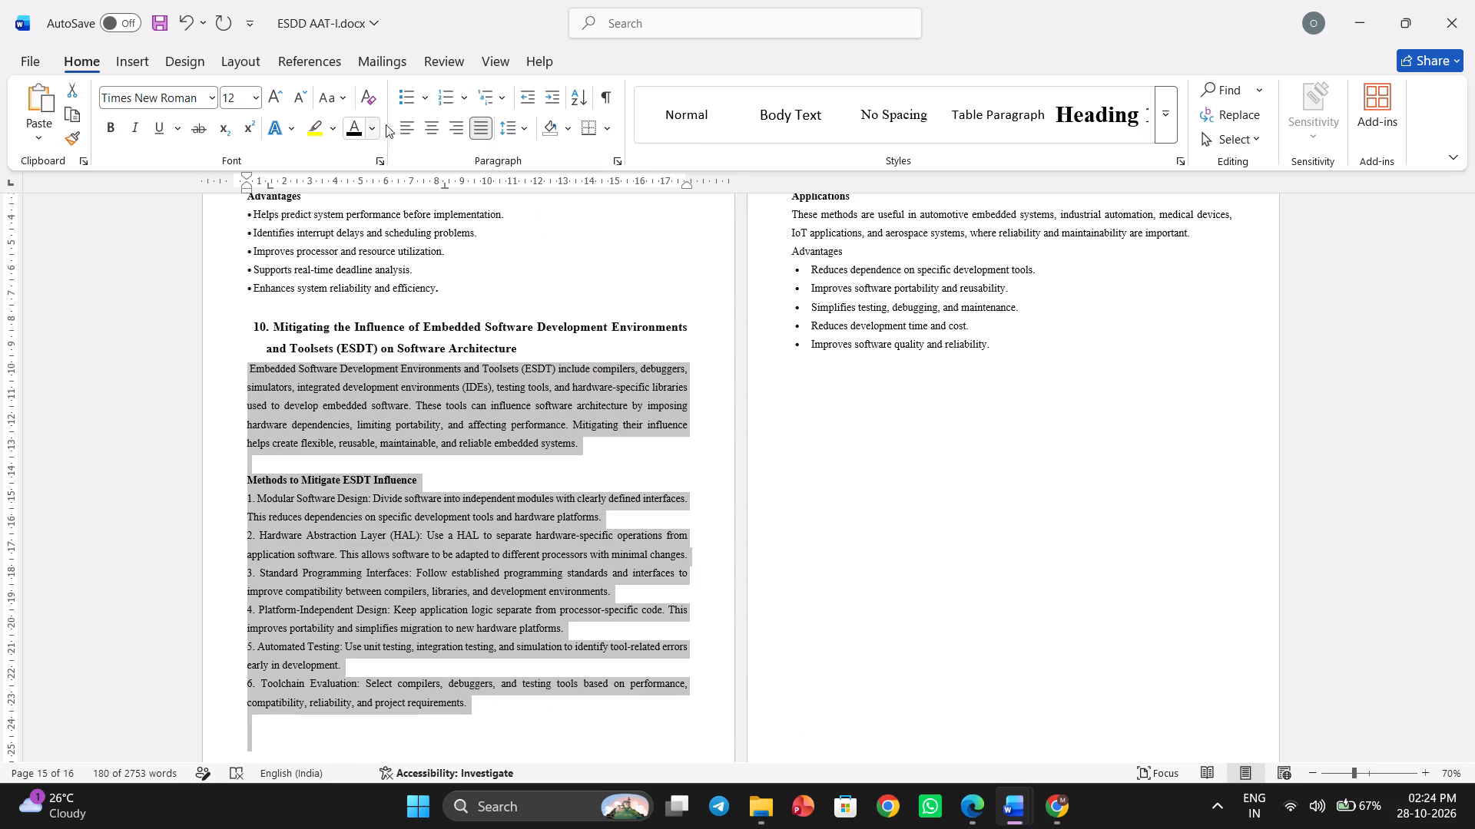
left_click(510, 127)
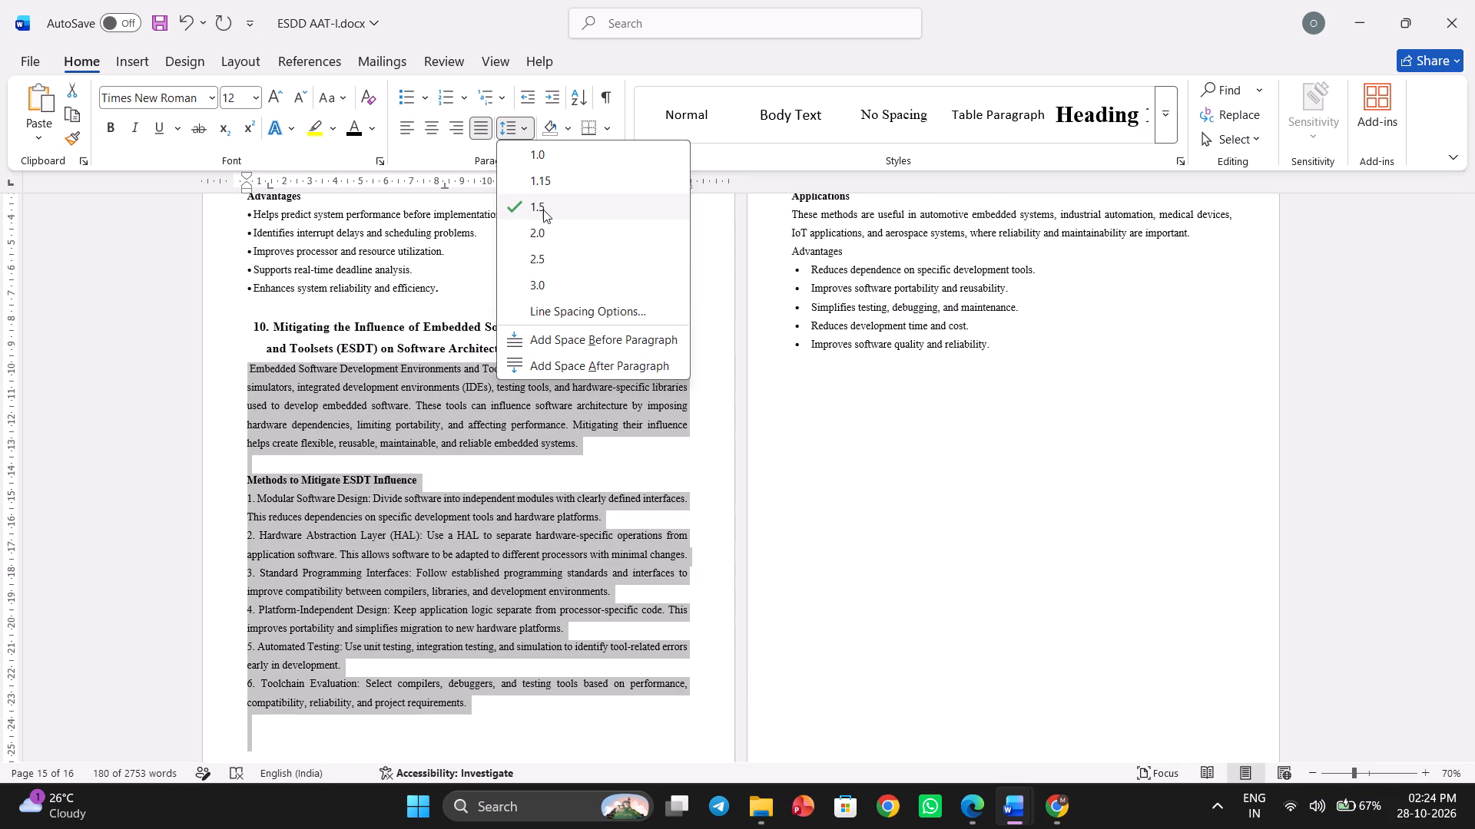
left_click(551, 201)
Apply 1.5 line spacing to section 10 from method 7, Documentation and Version Control, through the last advantage, "Improves software quality and reliability".
left_click(809, 339)
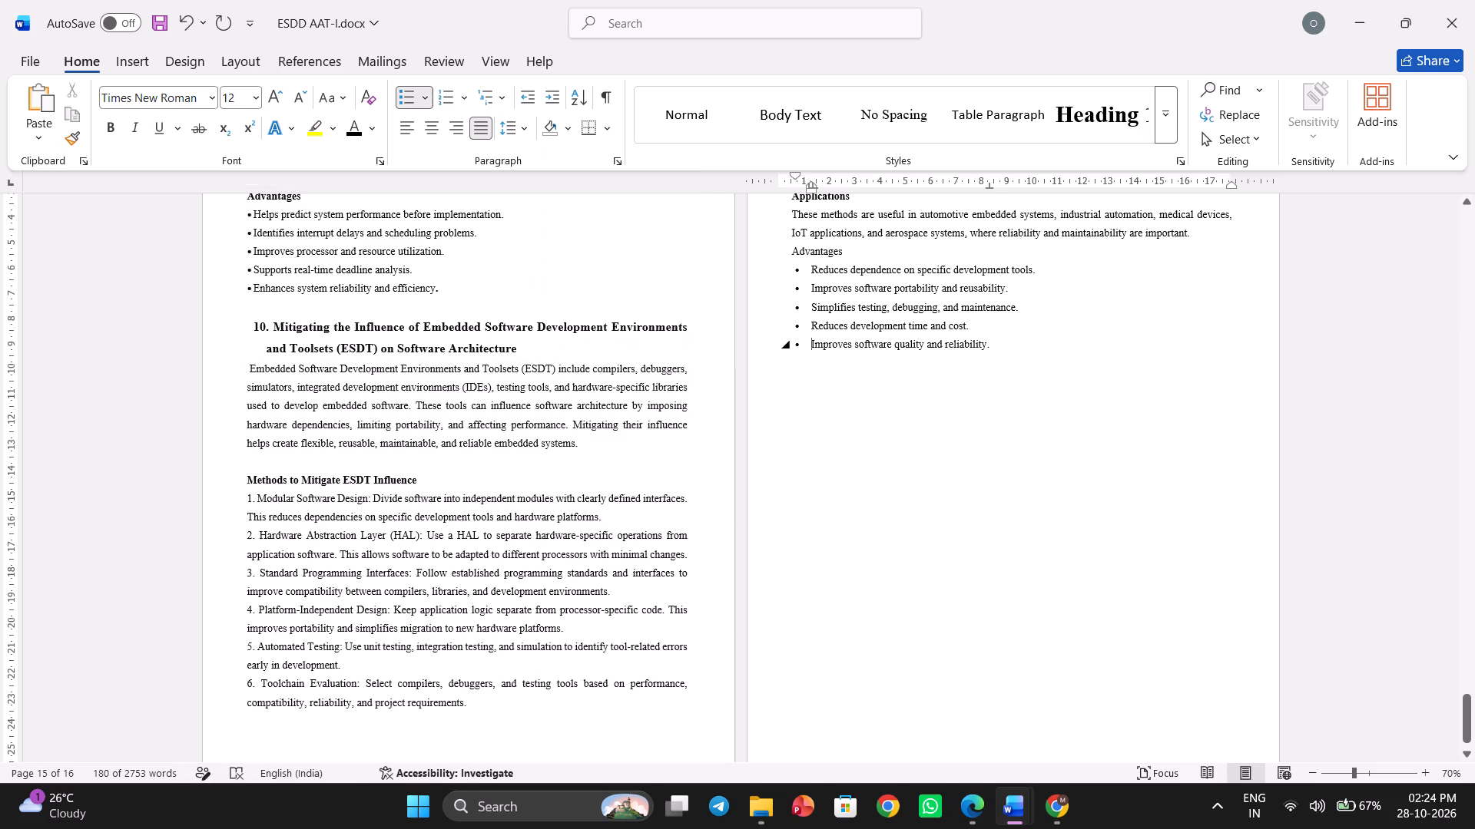
scroll(809, 339, "down", 1)
left_click_drag(884, 352, 763, 123)
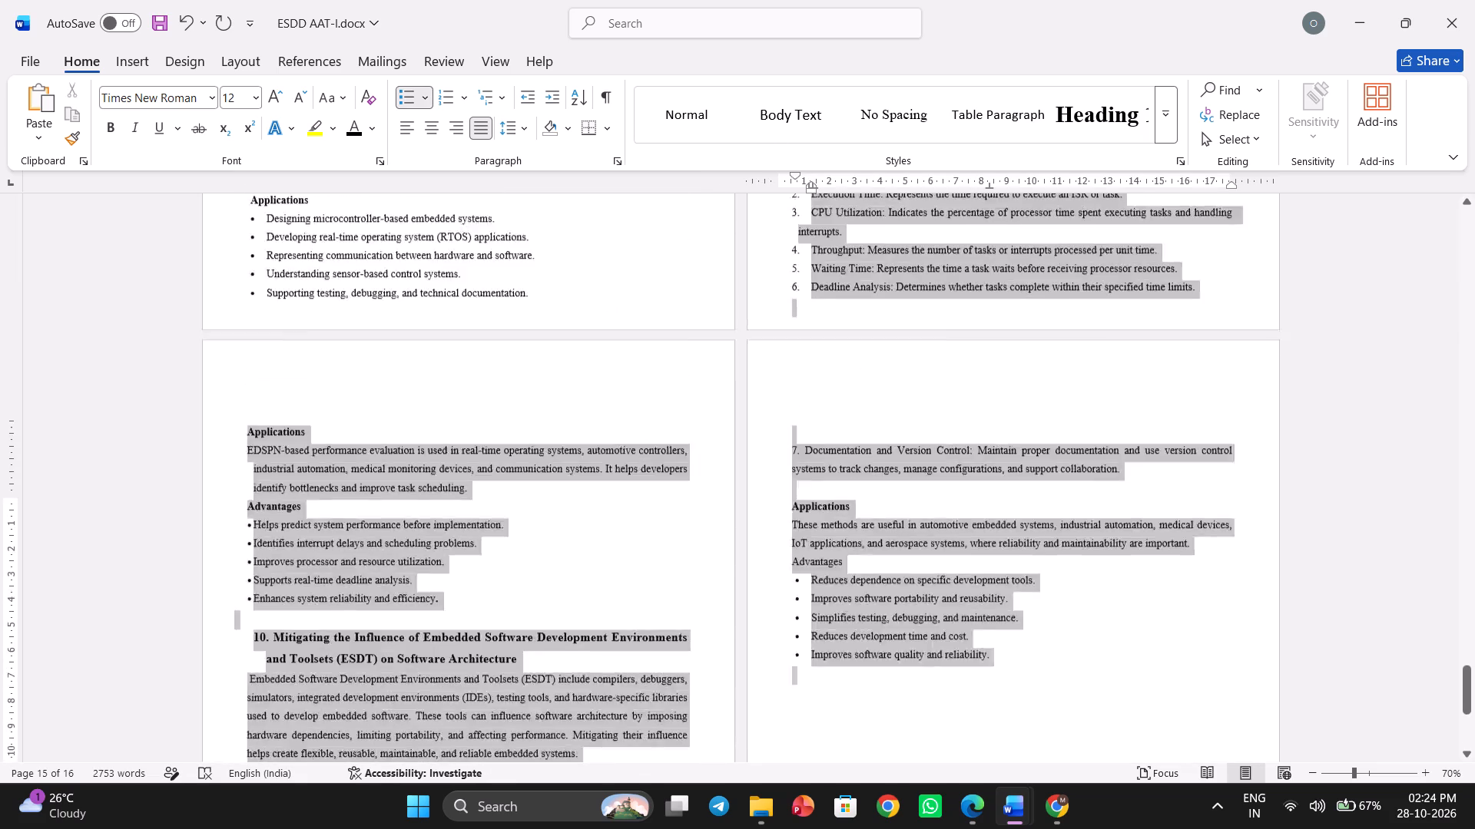
left_click_drag(763, 123, 781, 737)
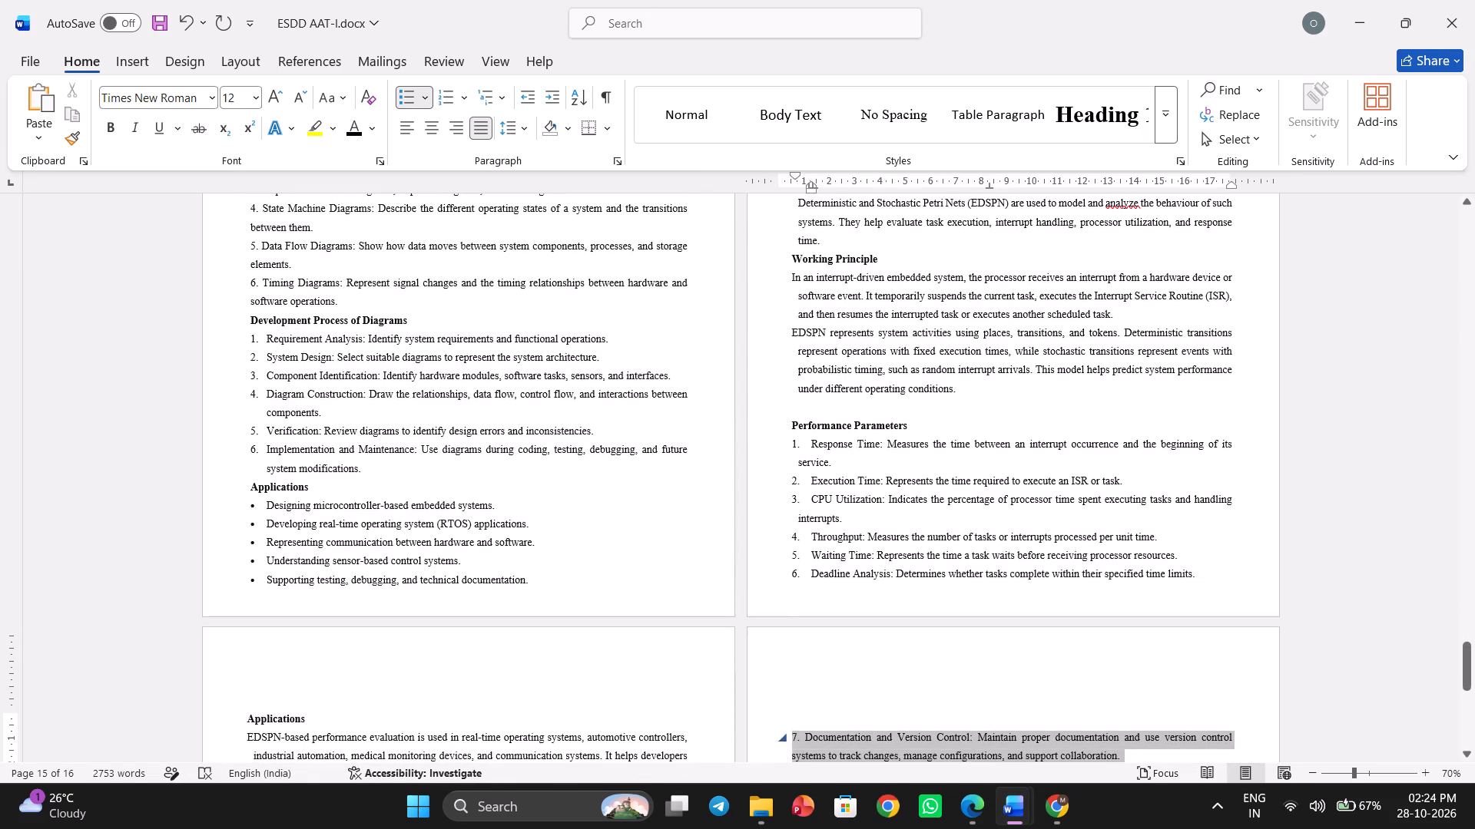
left_click_drag(781, 737, 780, 714)
scroll(780, 714, "down", 1)
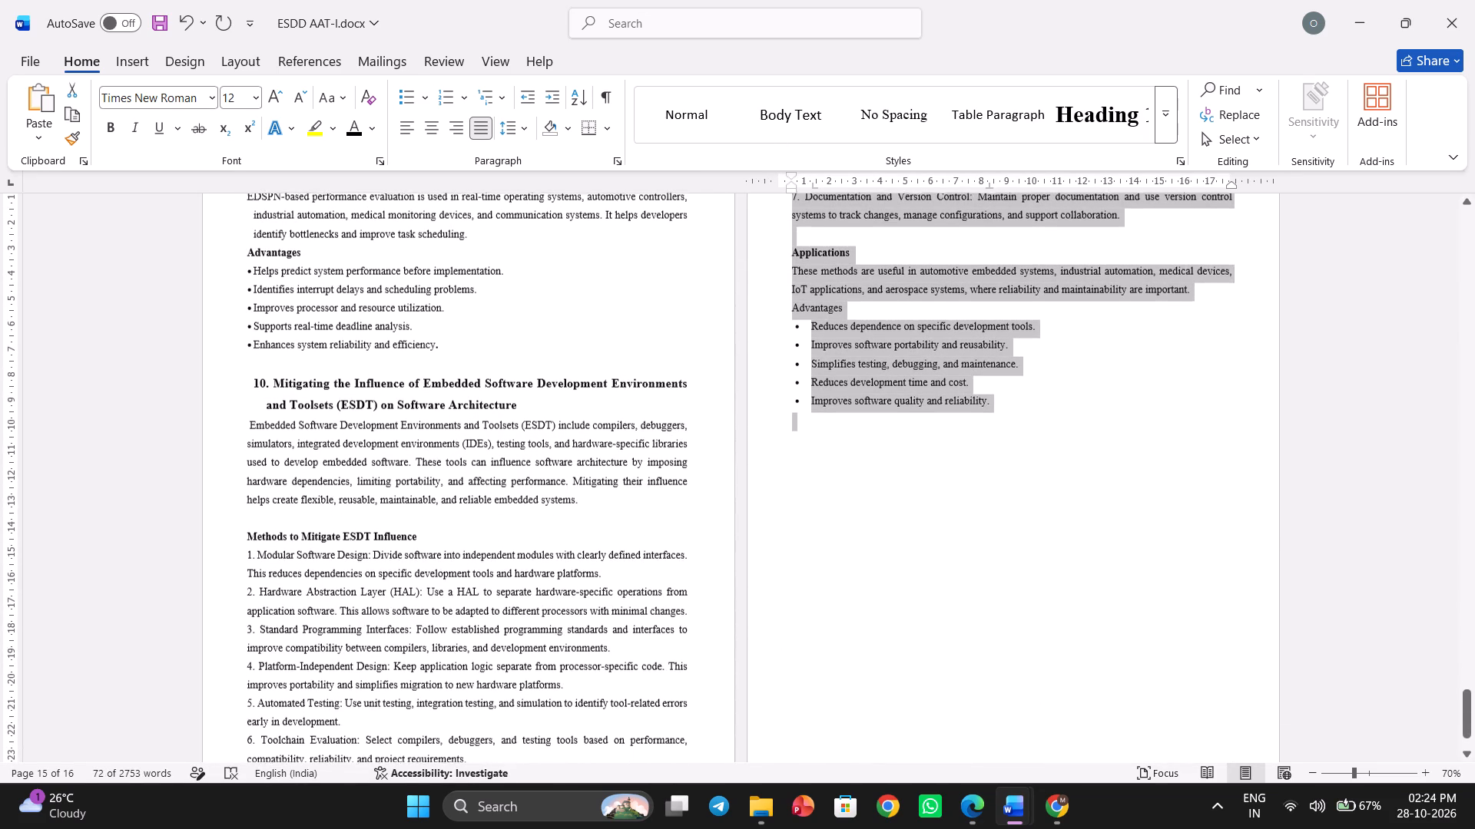
left_click(509, 121)
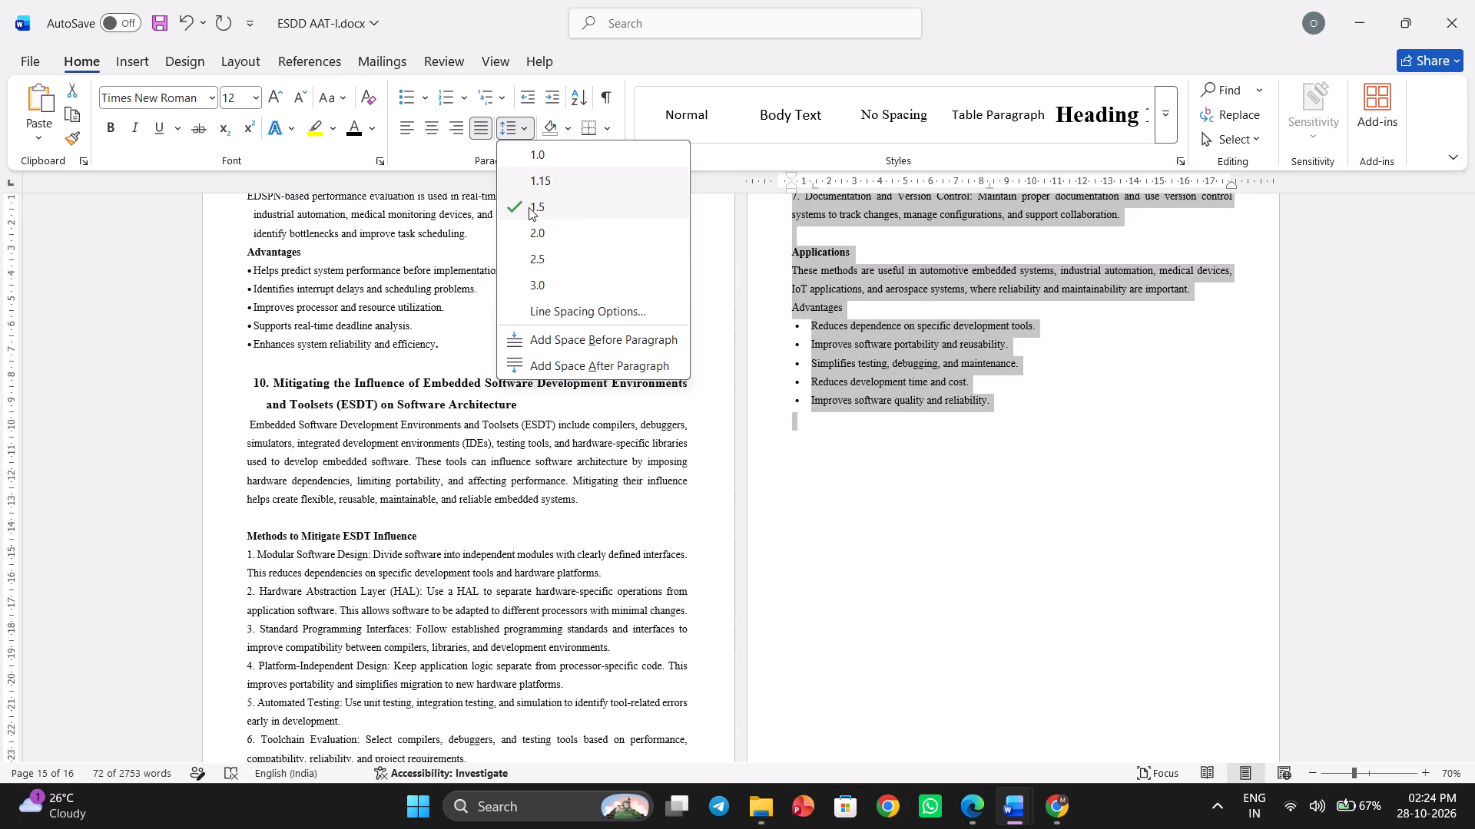
left_click(529, 210)
Review the formatting and page layout of the whole report from section 10 back to the cover page.
scroll(979, 477, "up", 1)
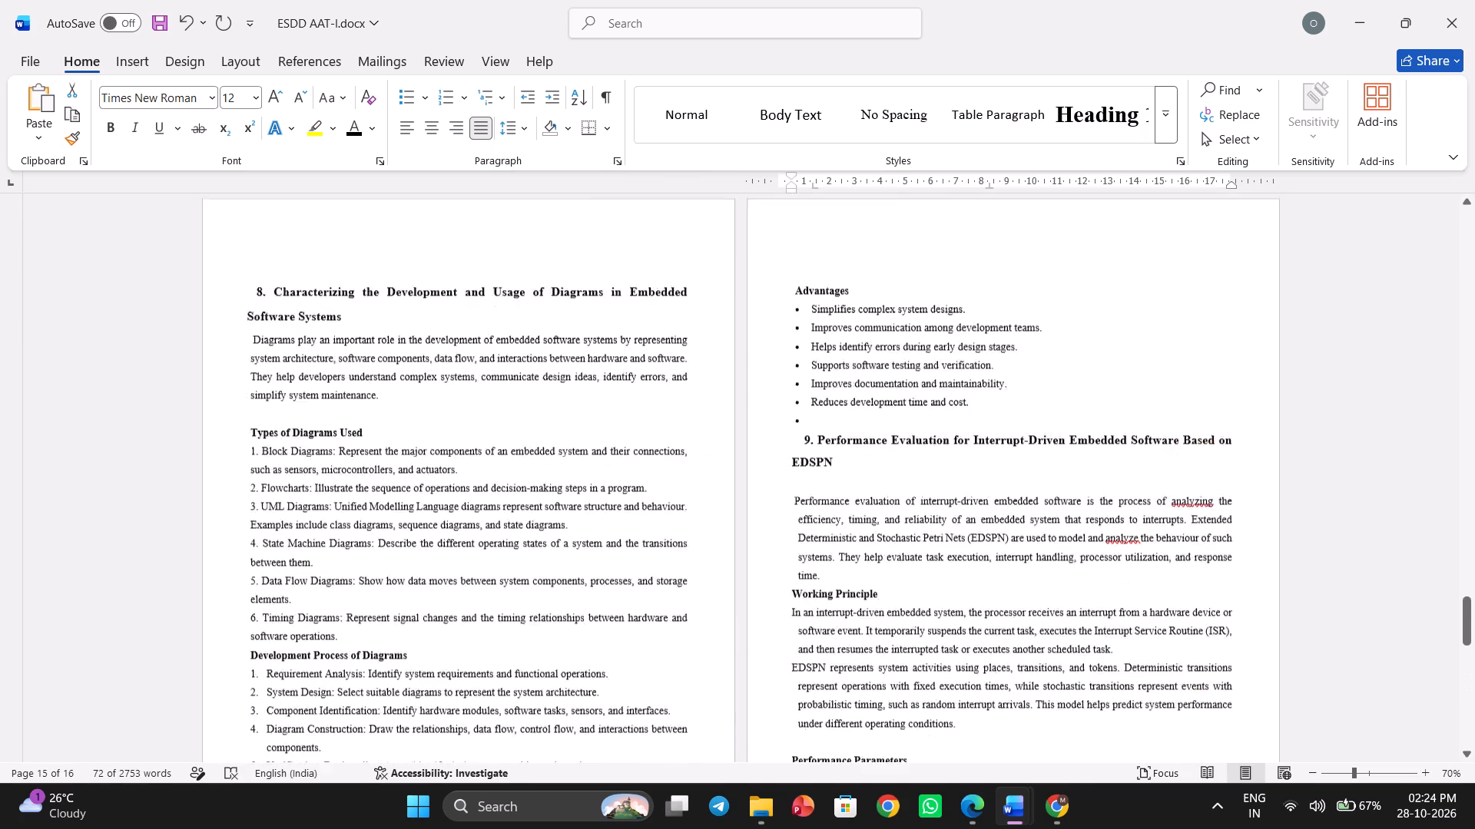
scroll(979, 477, "up", 4)
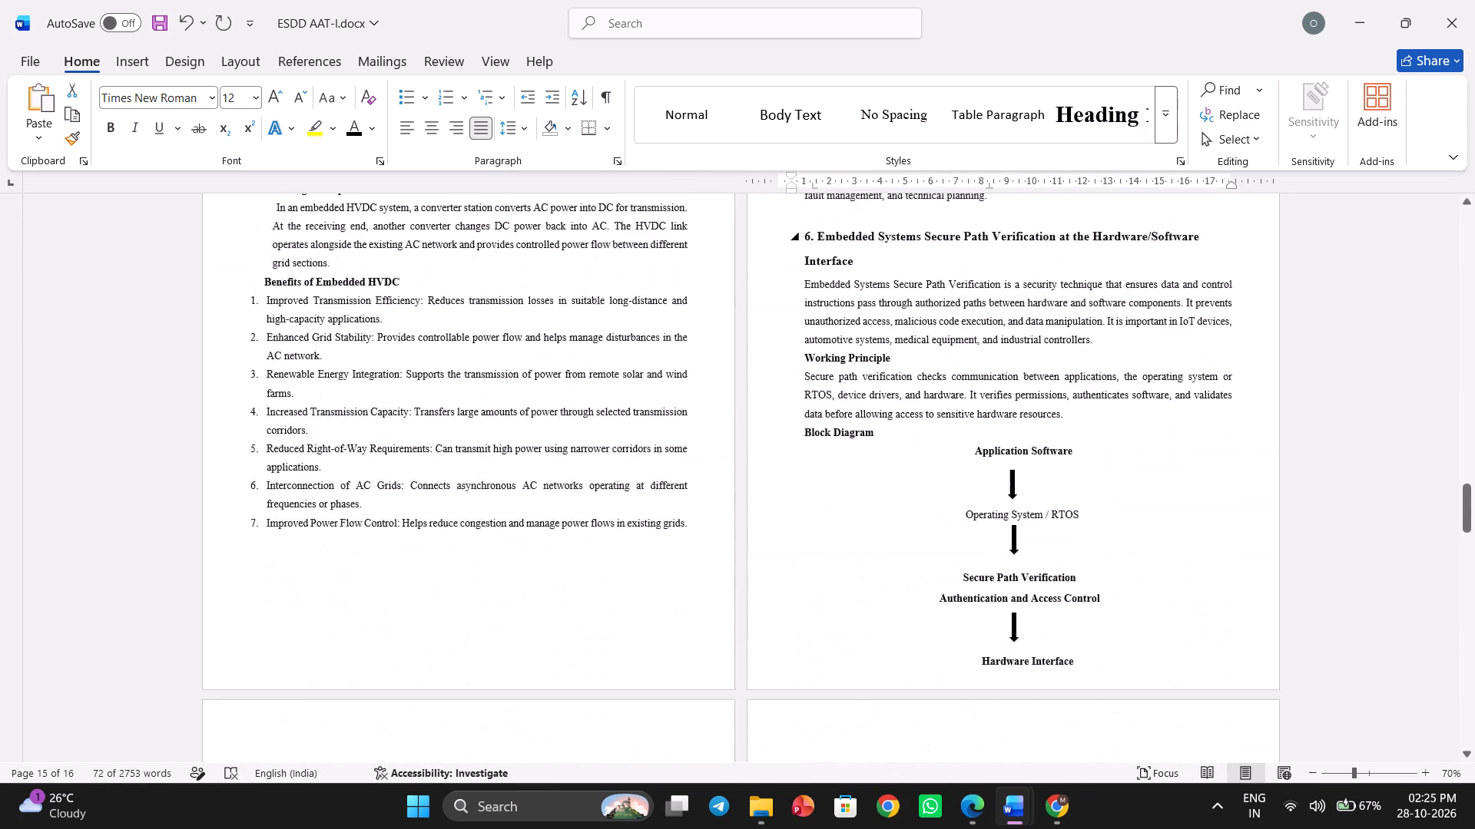
scroll(979, 477, "up", 4)
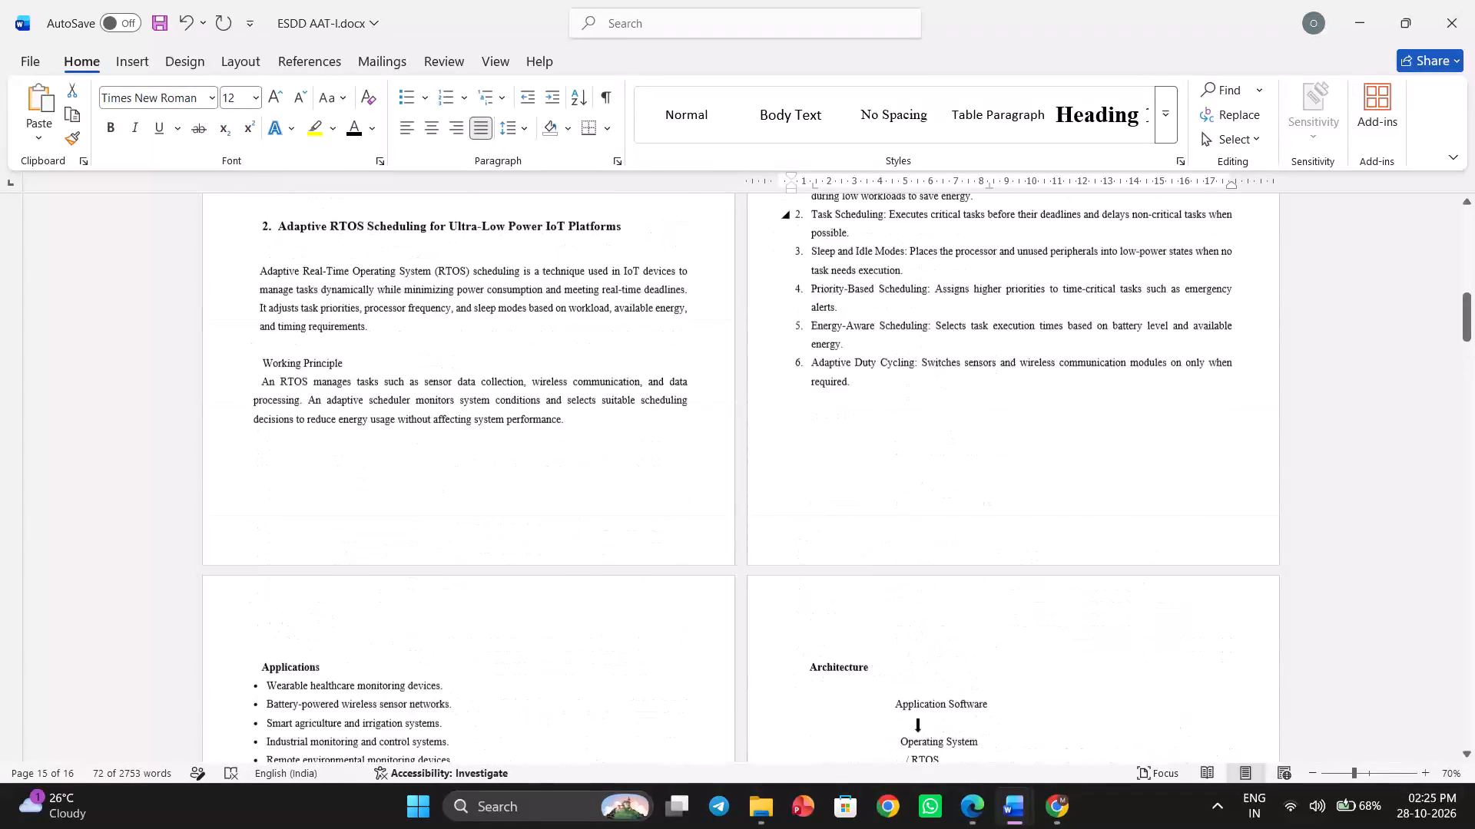
scroll(979, 477, "up", 4)
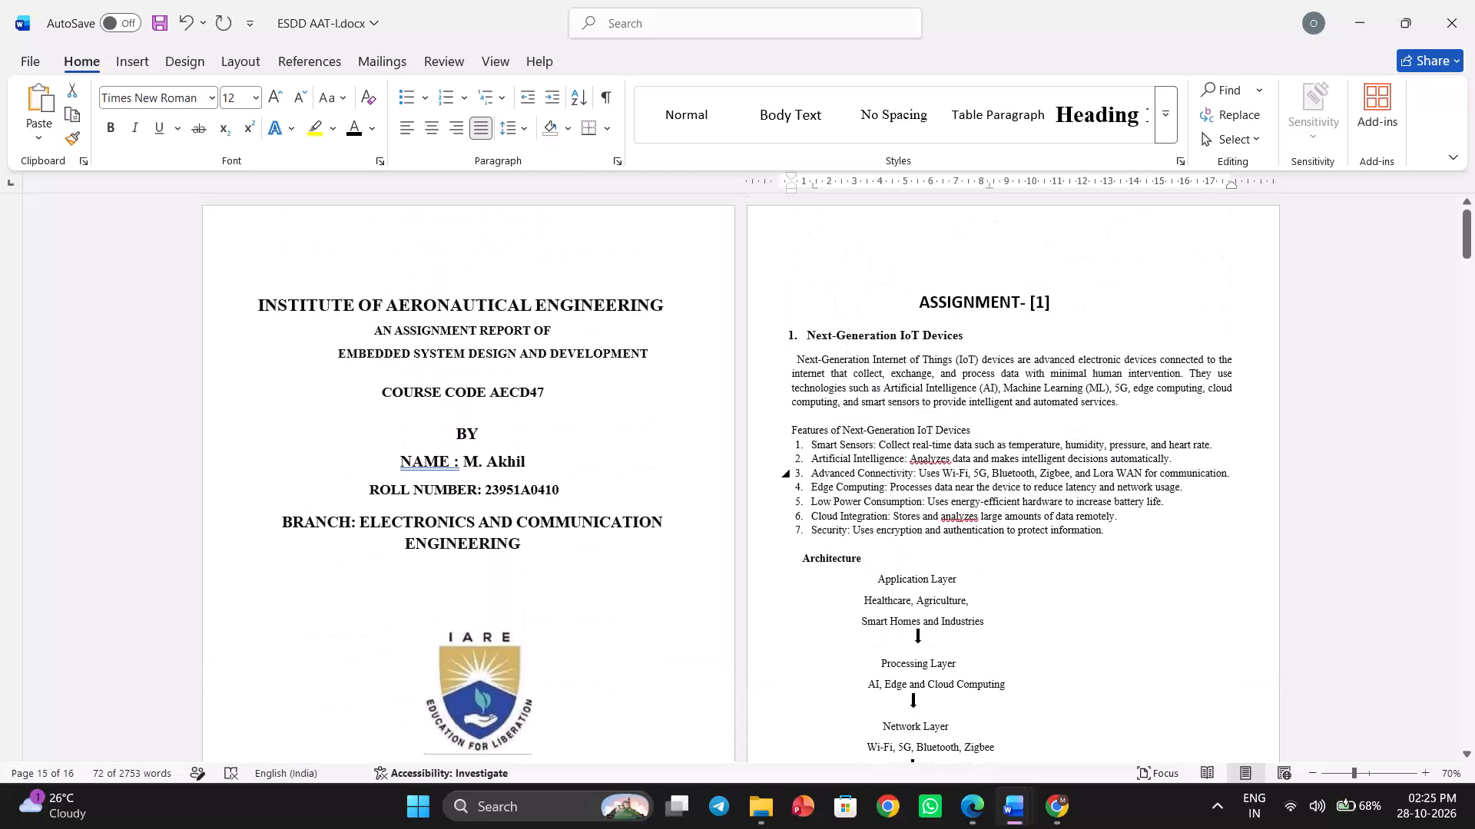
scroll(979, 477, "up", 1)
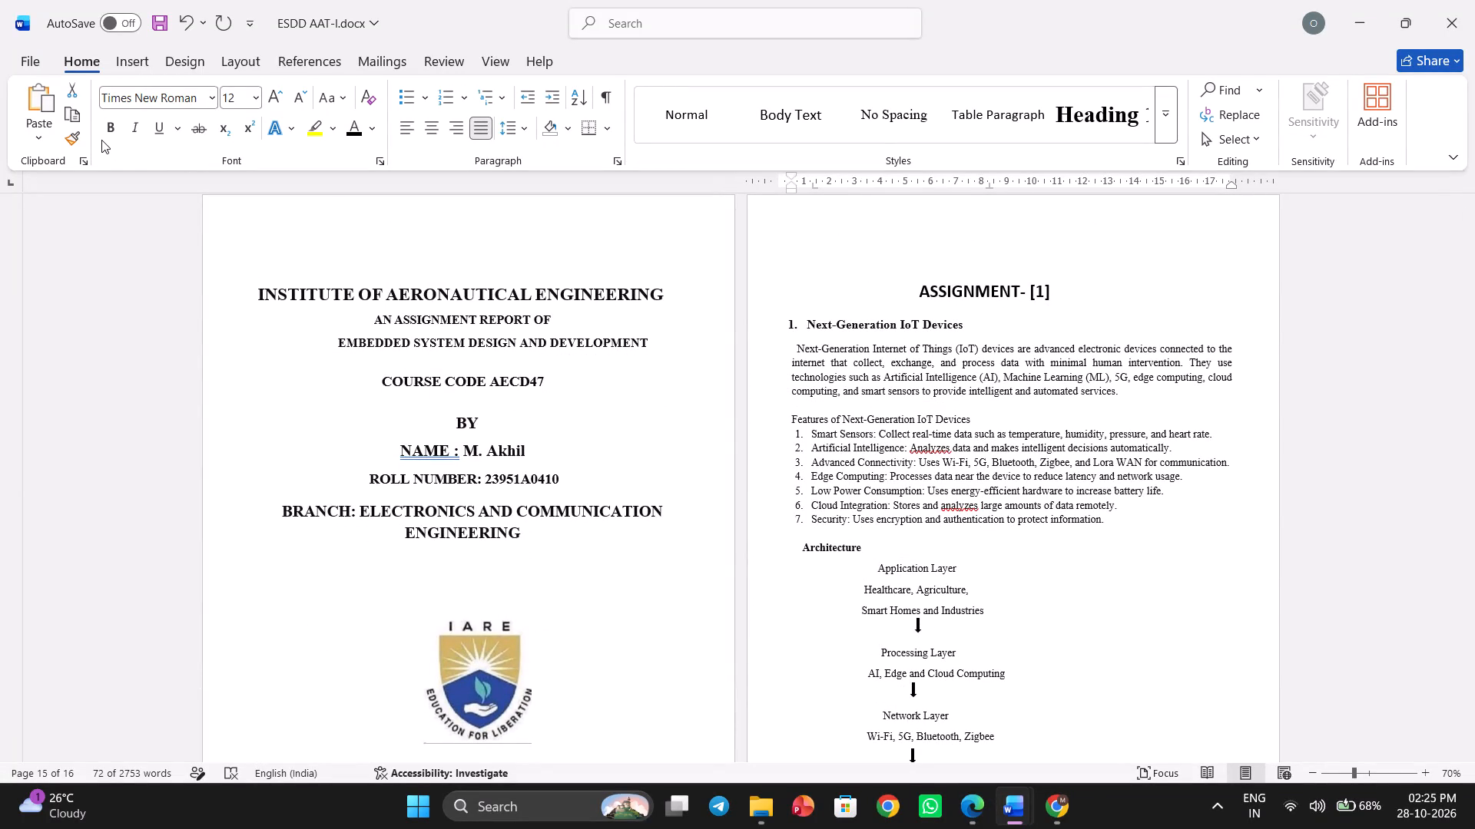
Save the report under its existing name.
left_click(28, 59)
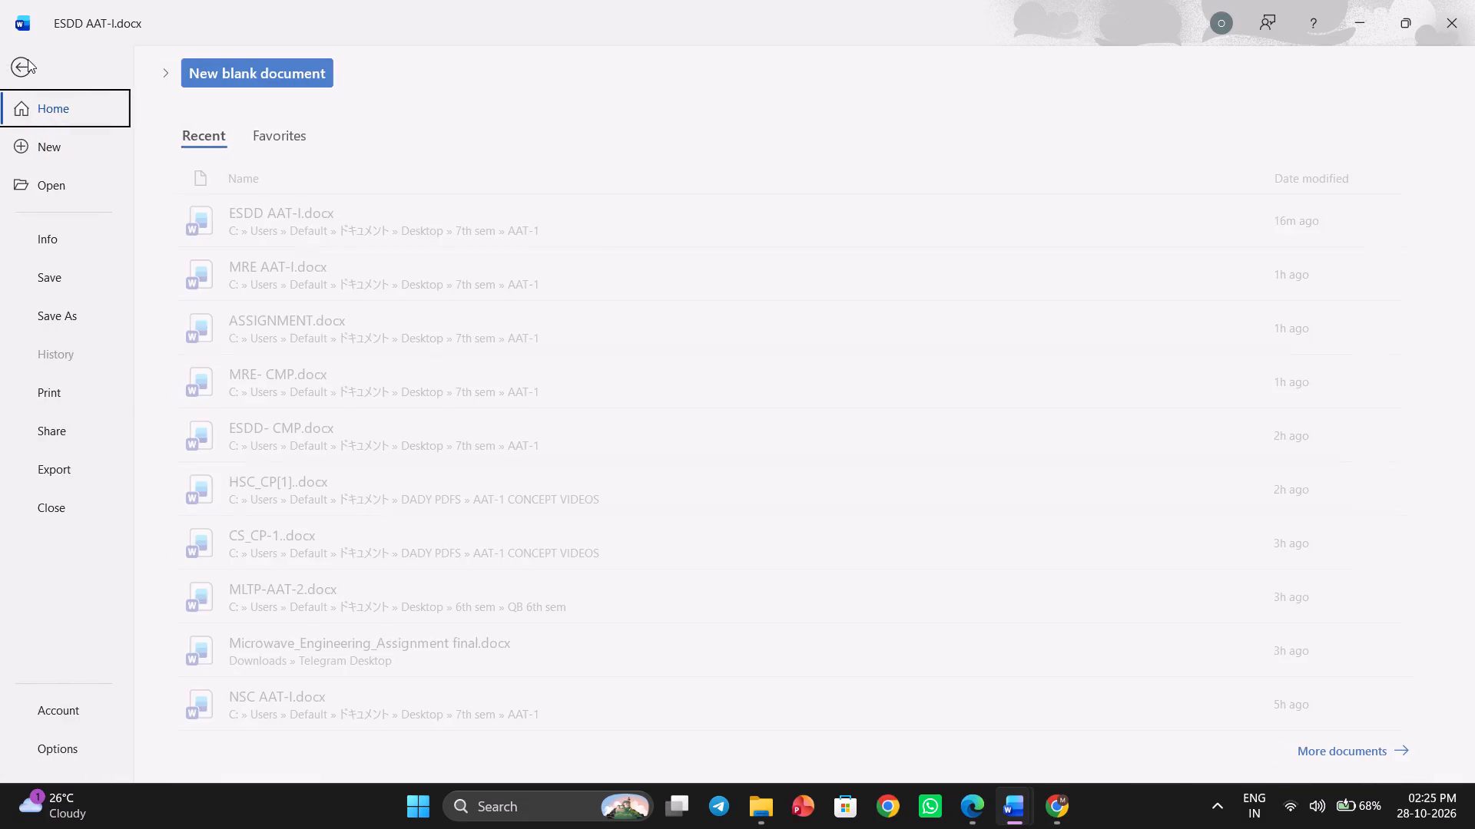
left_click(65, 320)
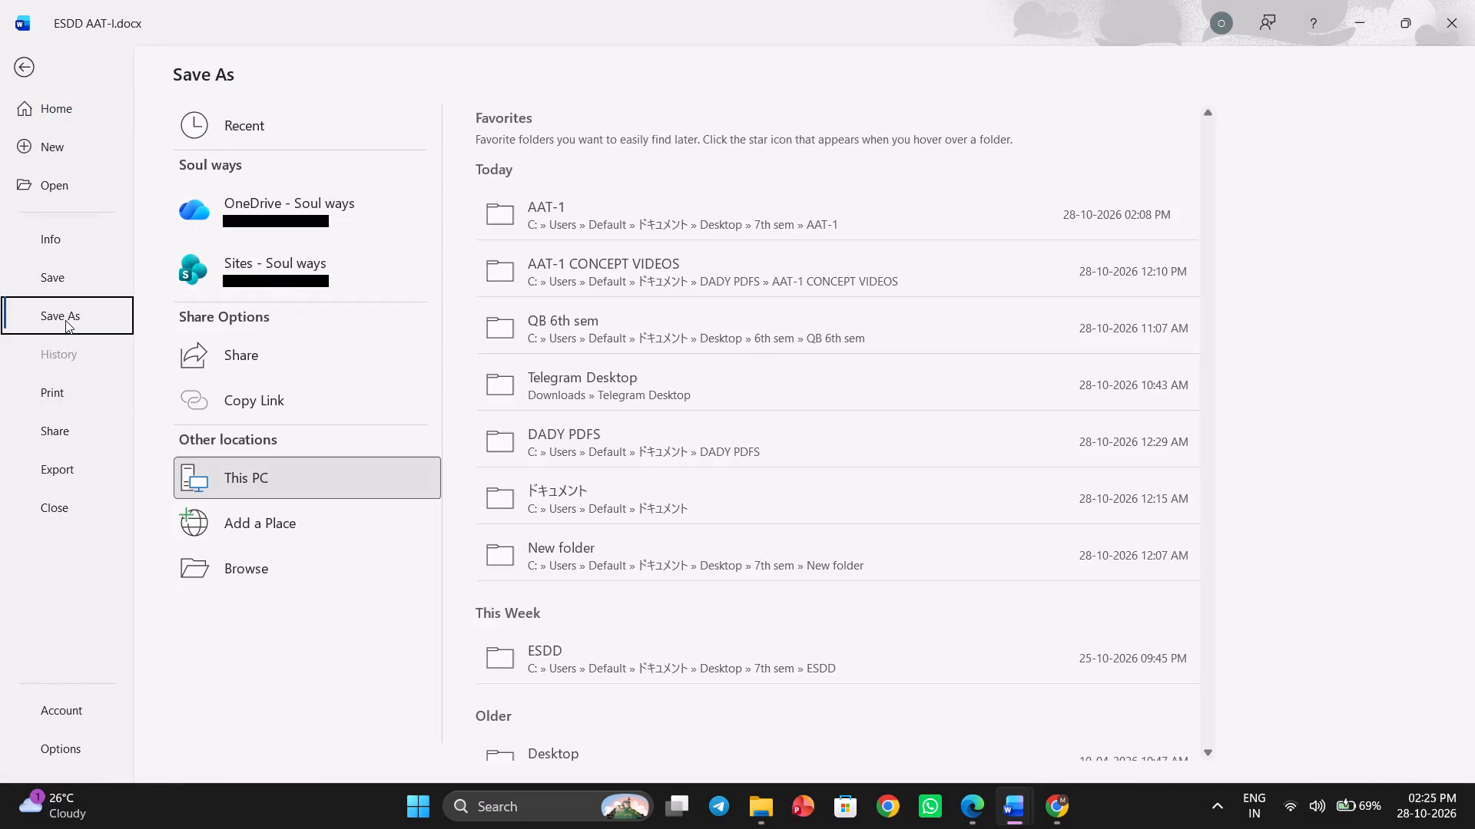
left_click(65, 282)
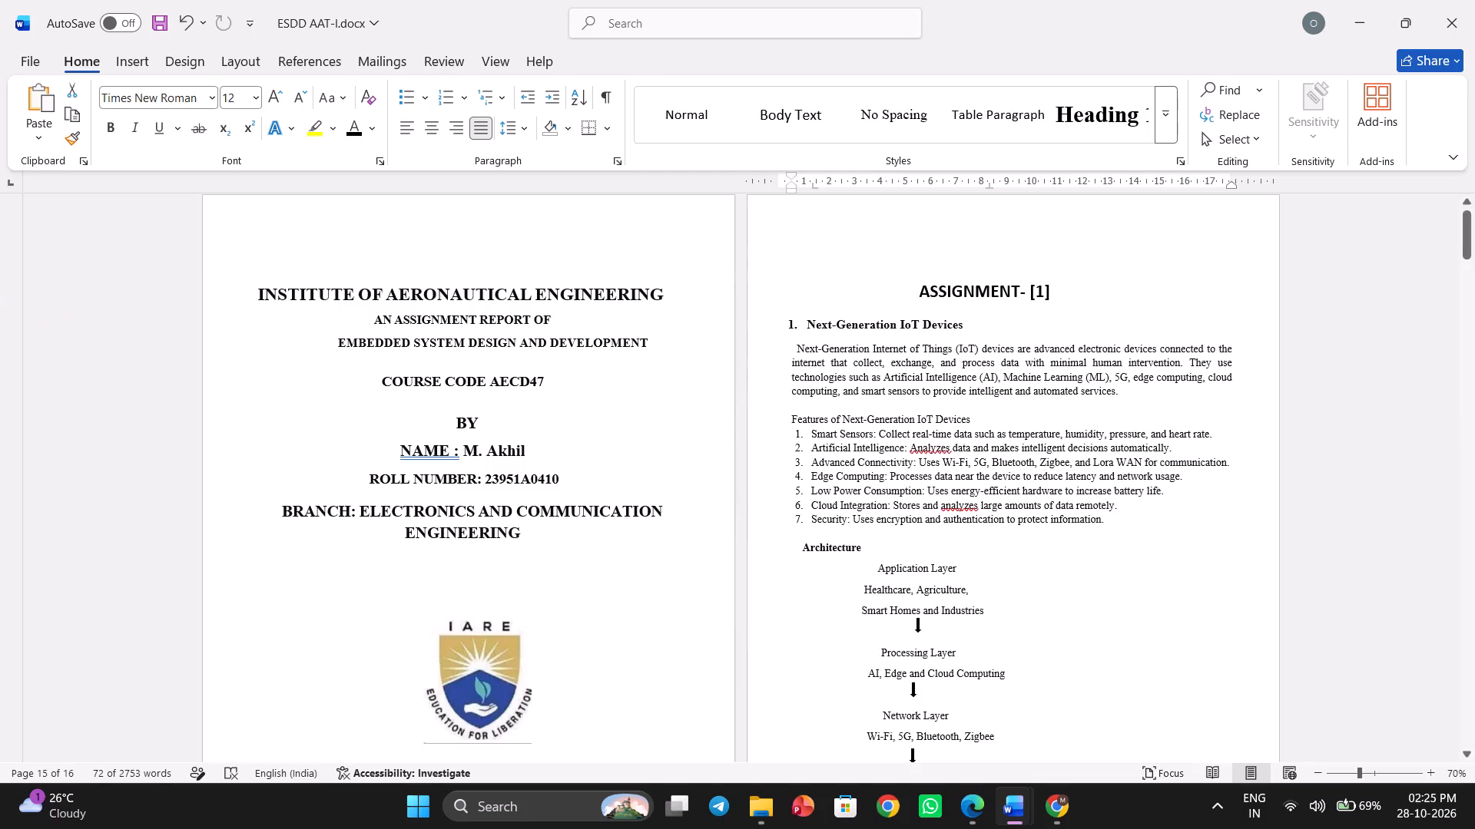
Save a PDF copy of the report as ESDD AAT-I.pdf in the 7th sem LAB folder.
left_click(31, 62)
left_click(65, 316)
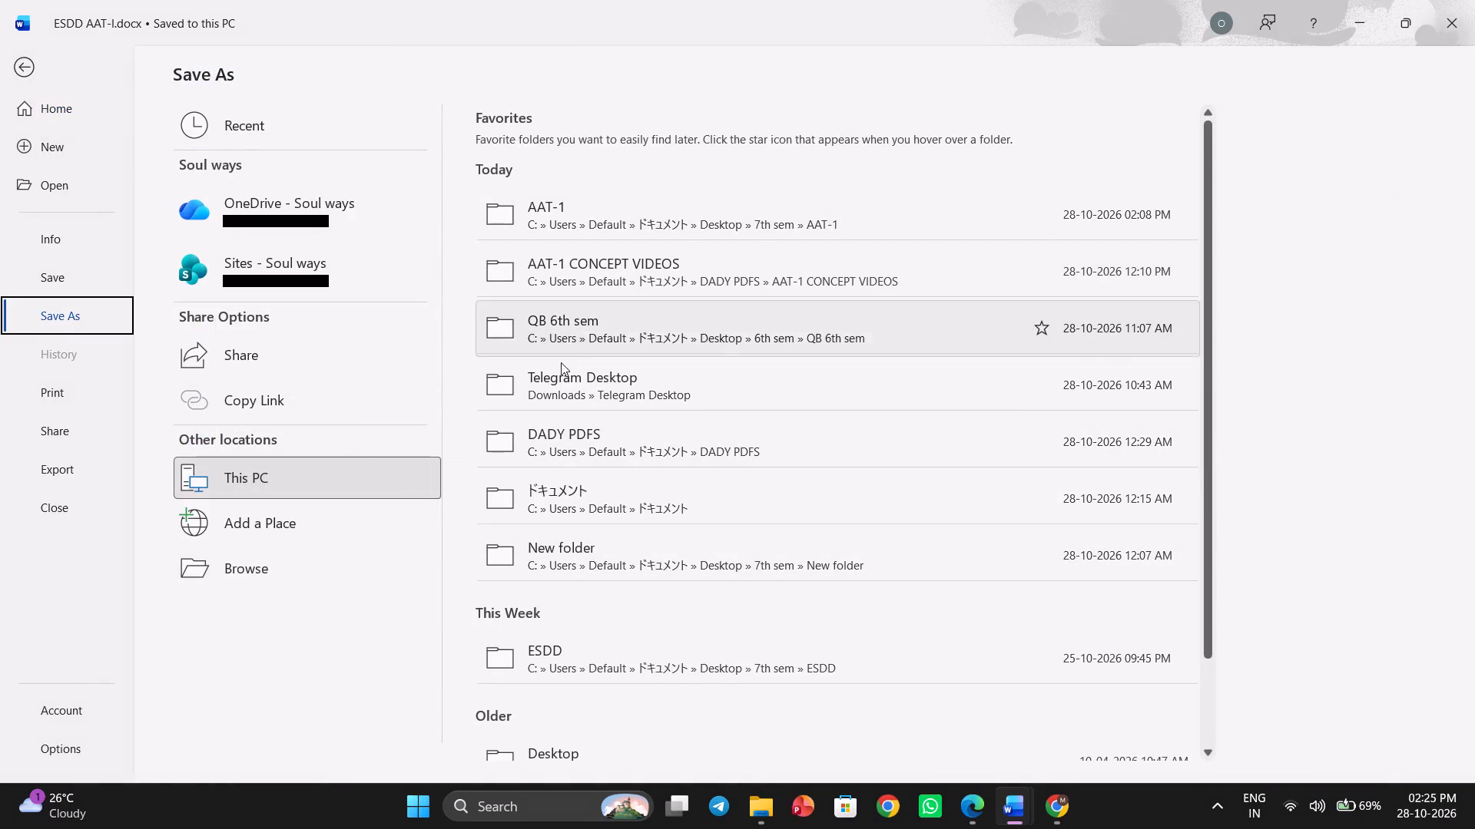
scroll(537, 385, "right", 1)
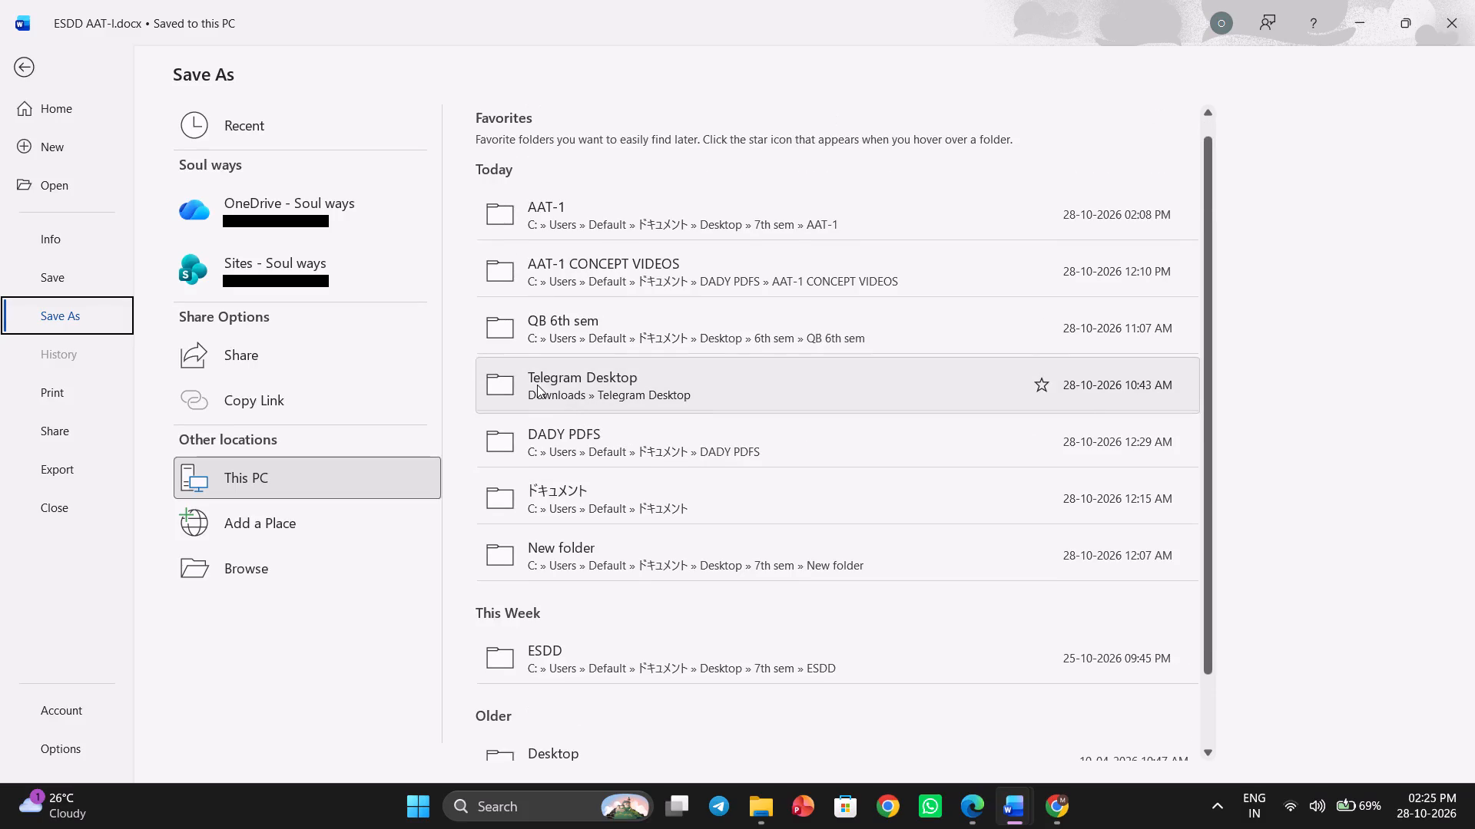
scroll(537, 385, "right", 1)
left_click(587, 223)
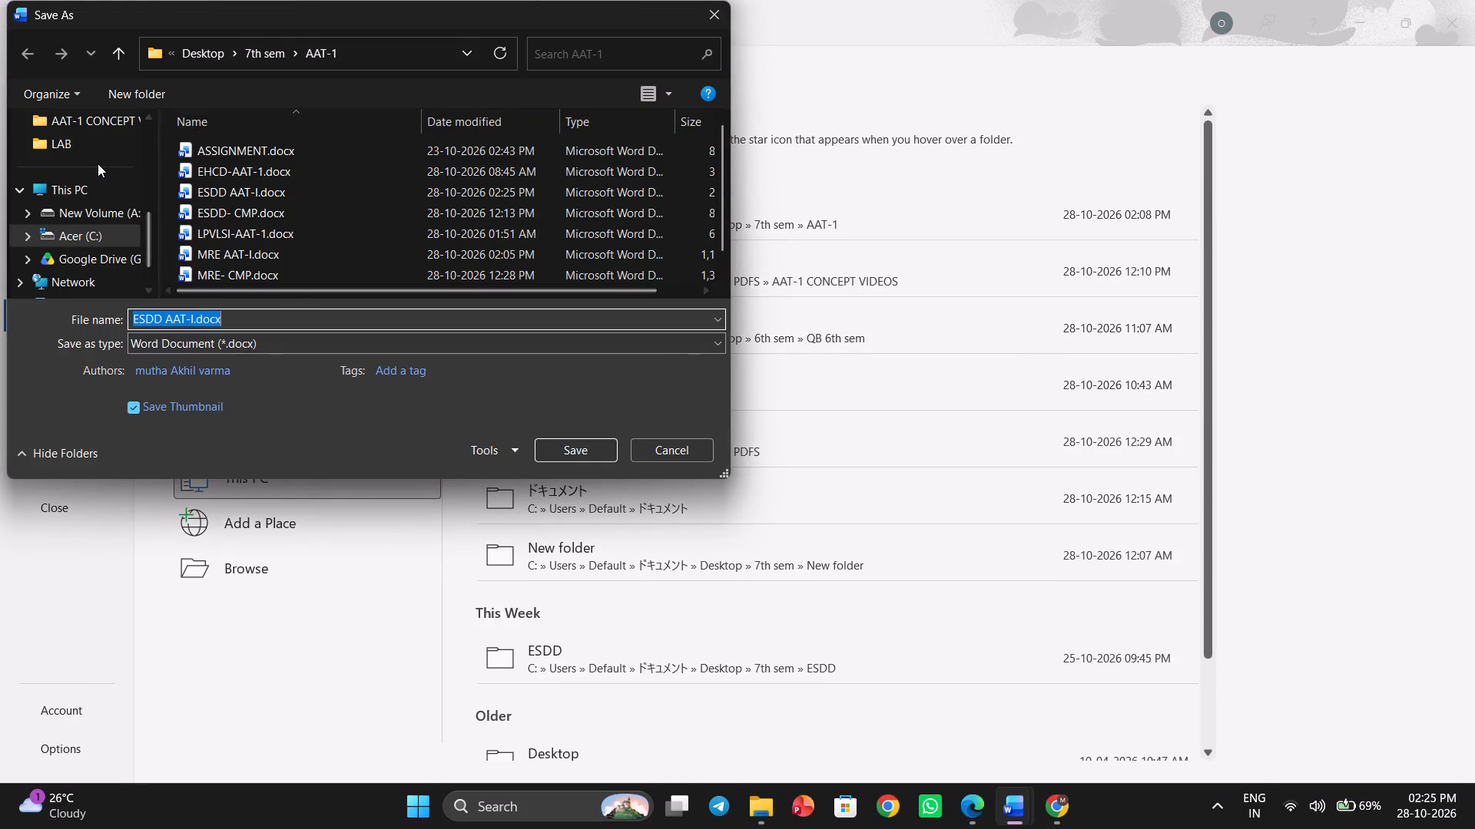
double_click(81, 148)
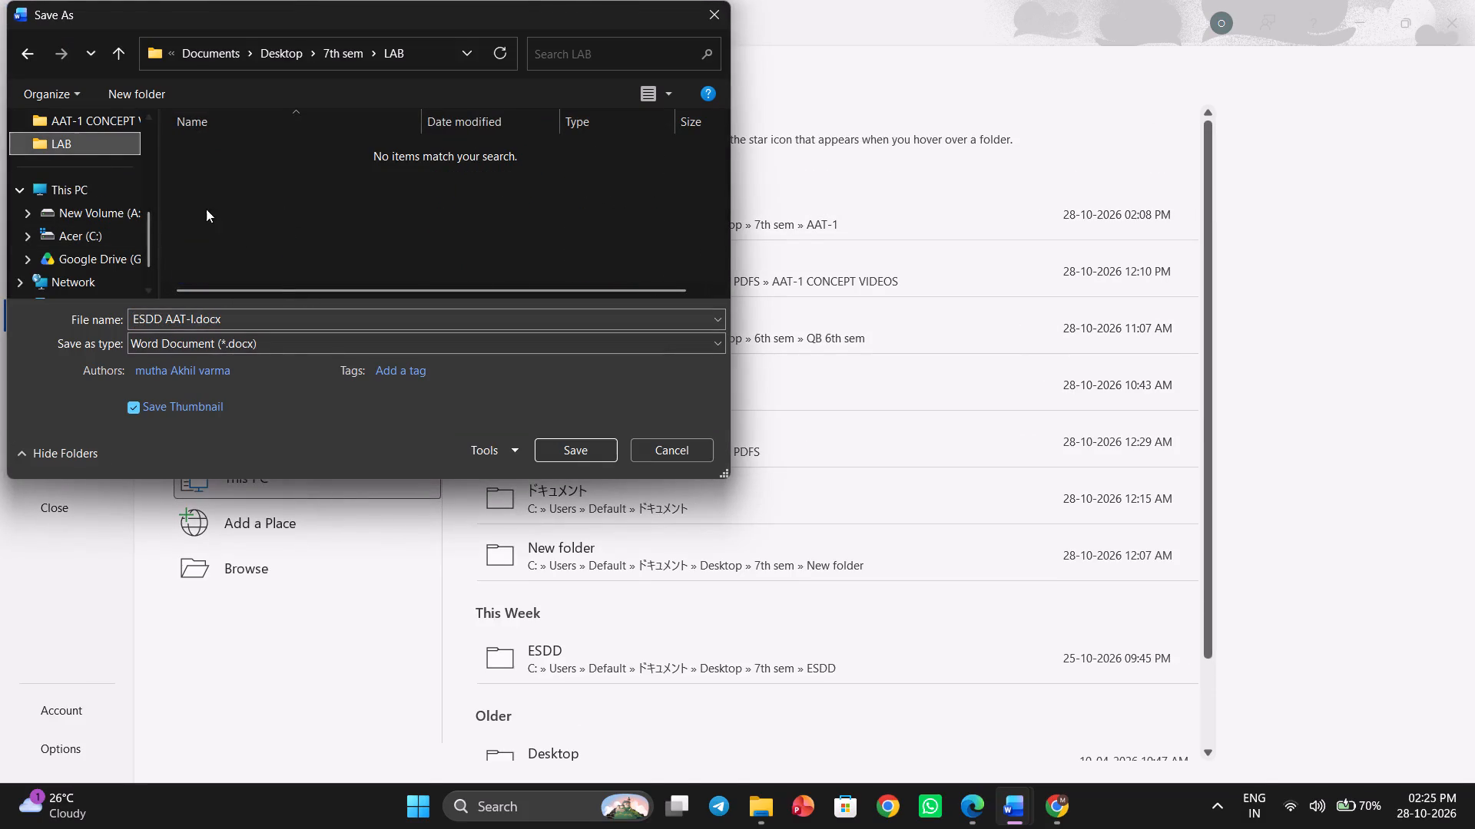
left_click(255, 337)
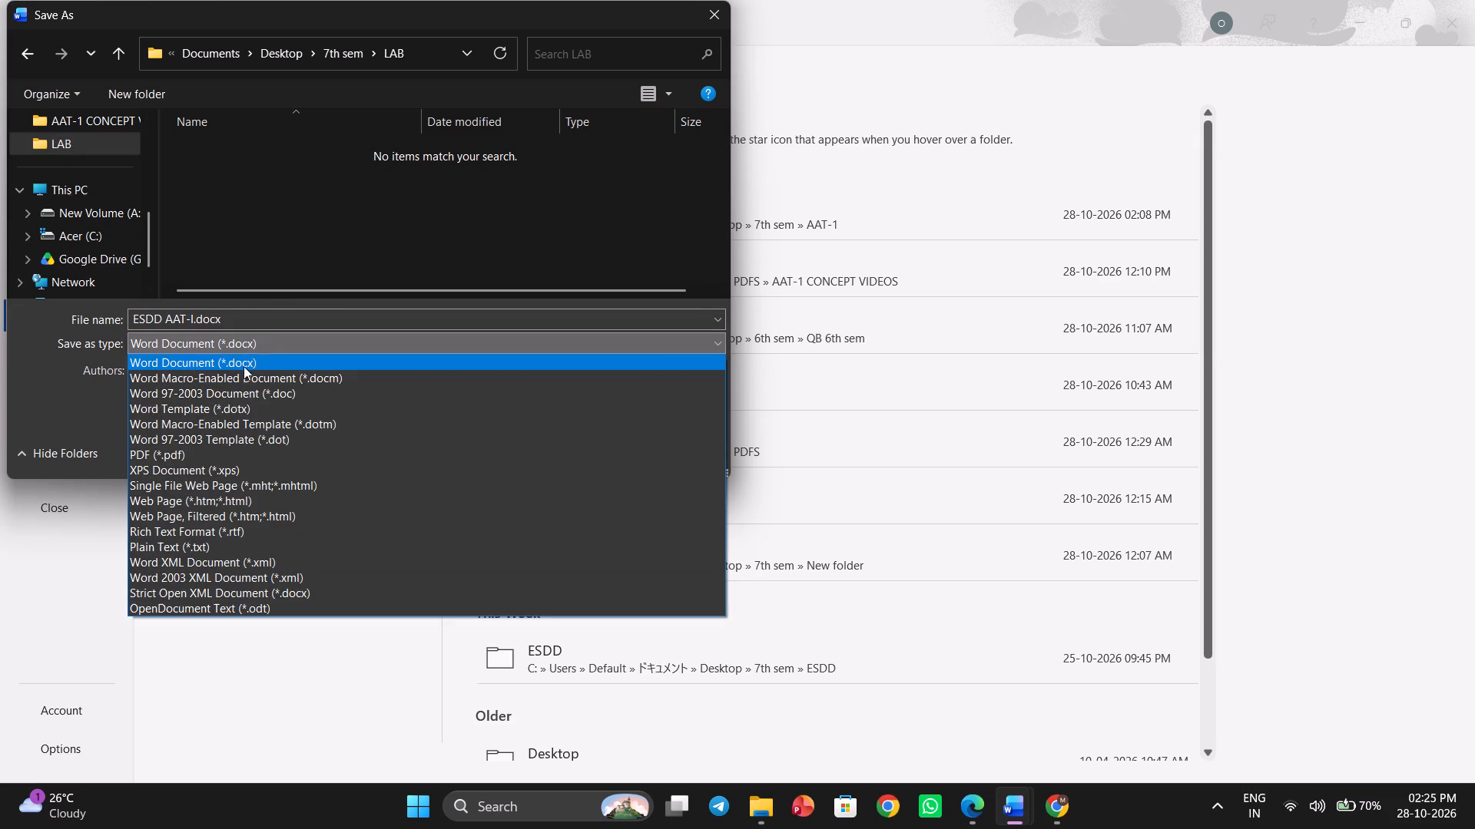
left_click(192, 449)
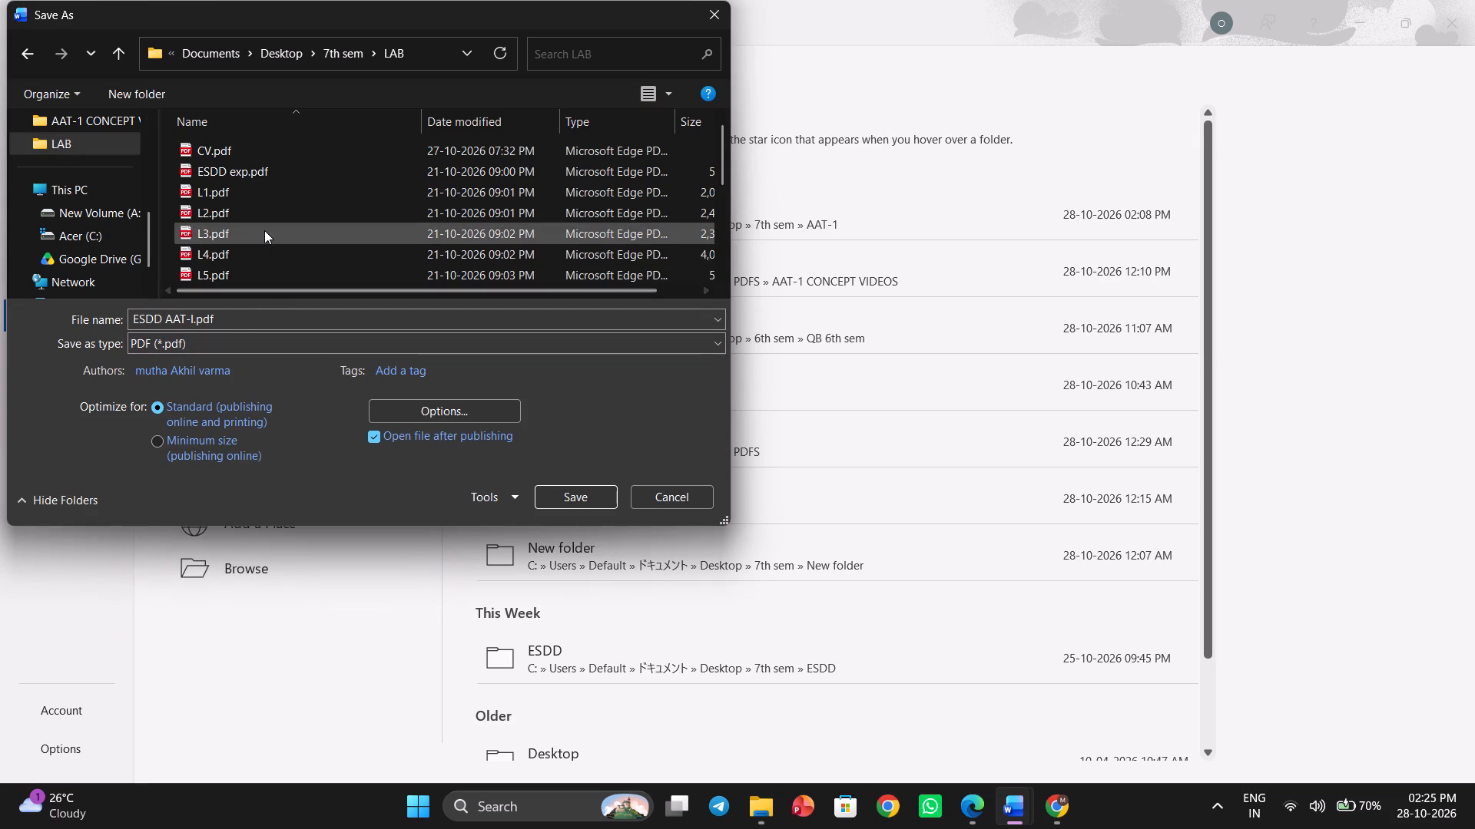
scroll(264, 230, "down", 3)
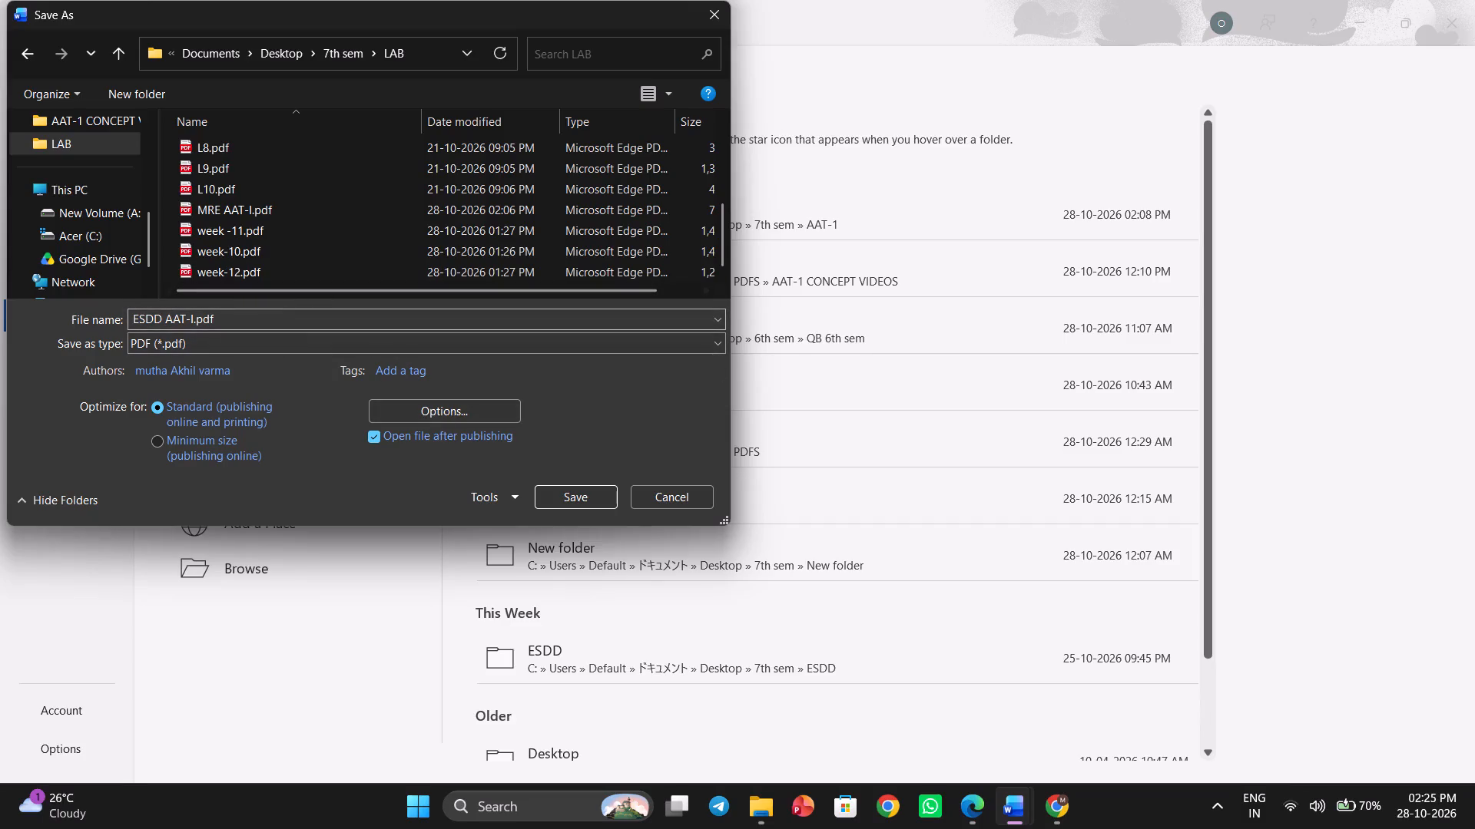
left_click(588, 494)
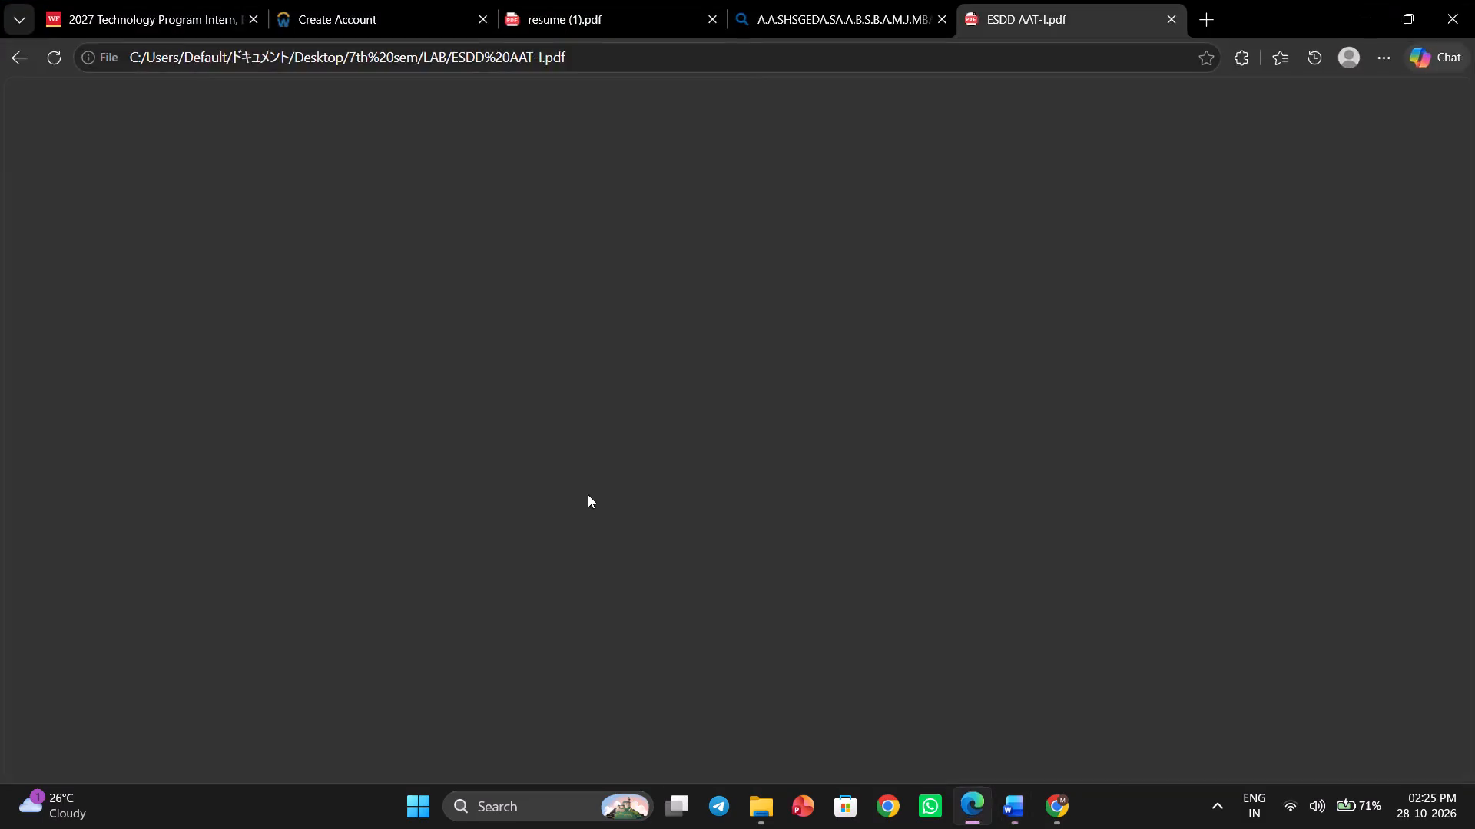
Review the layout of the exported ESDD AAT-I.pdf from the first assignment page to the end of section 10.
scroll(588, 494, "down", 4)
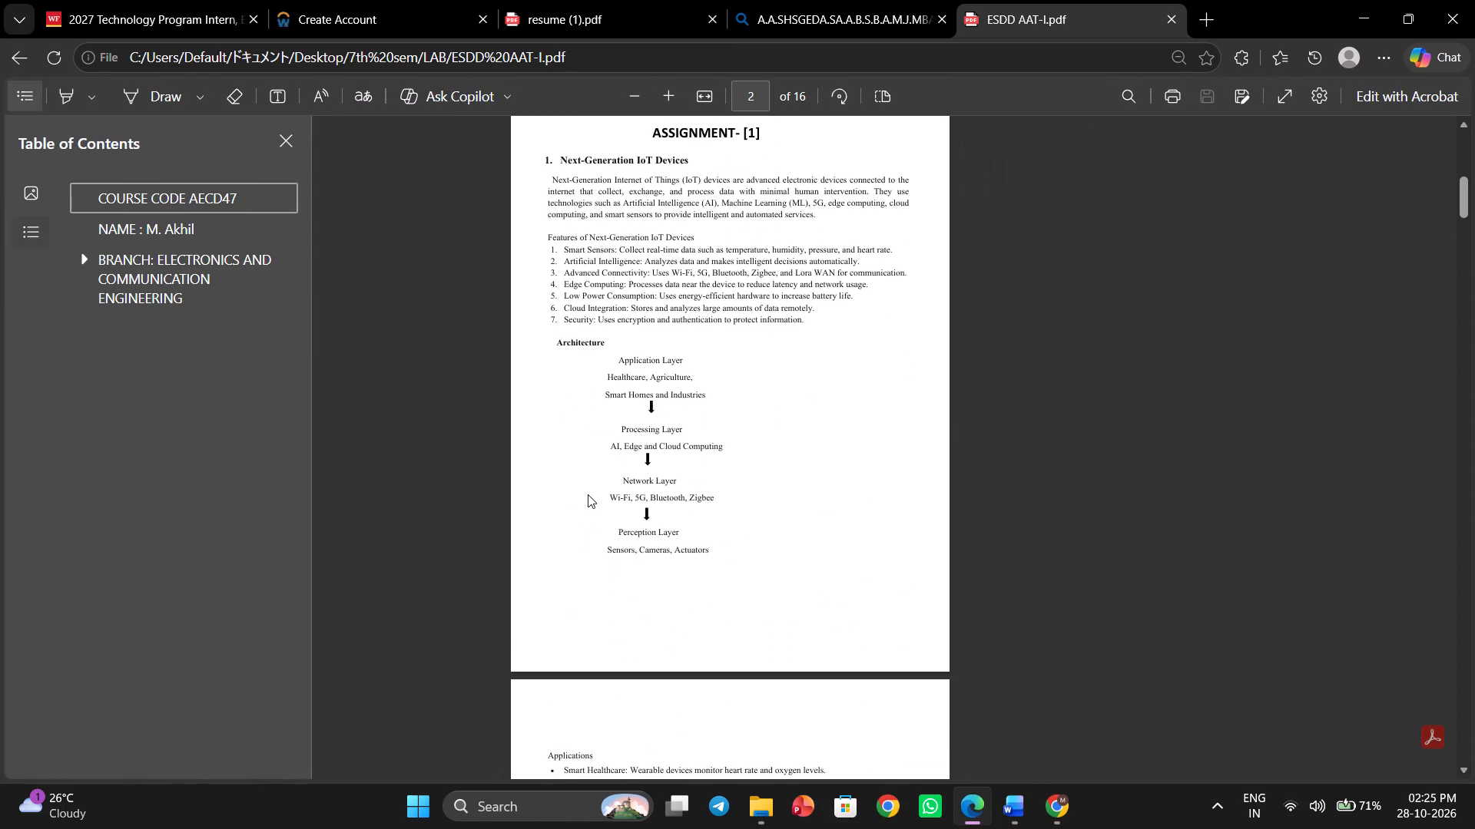
scroll(588, 494, "down", 5)
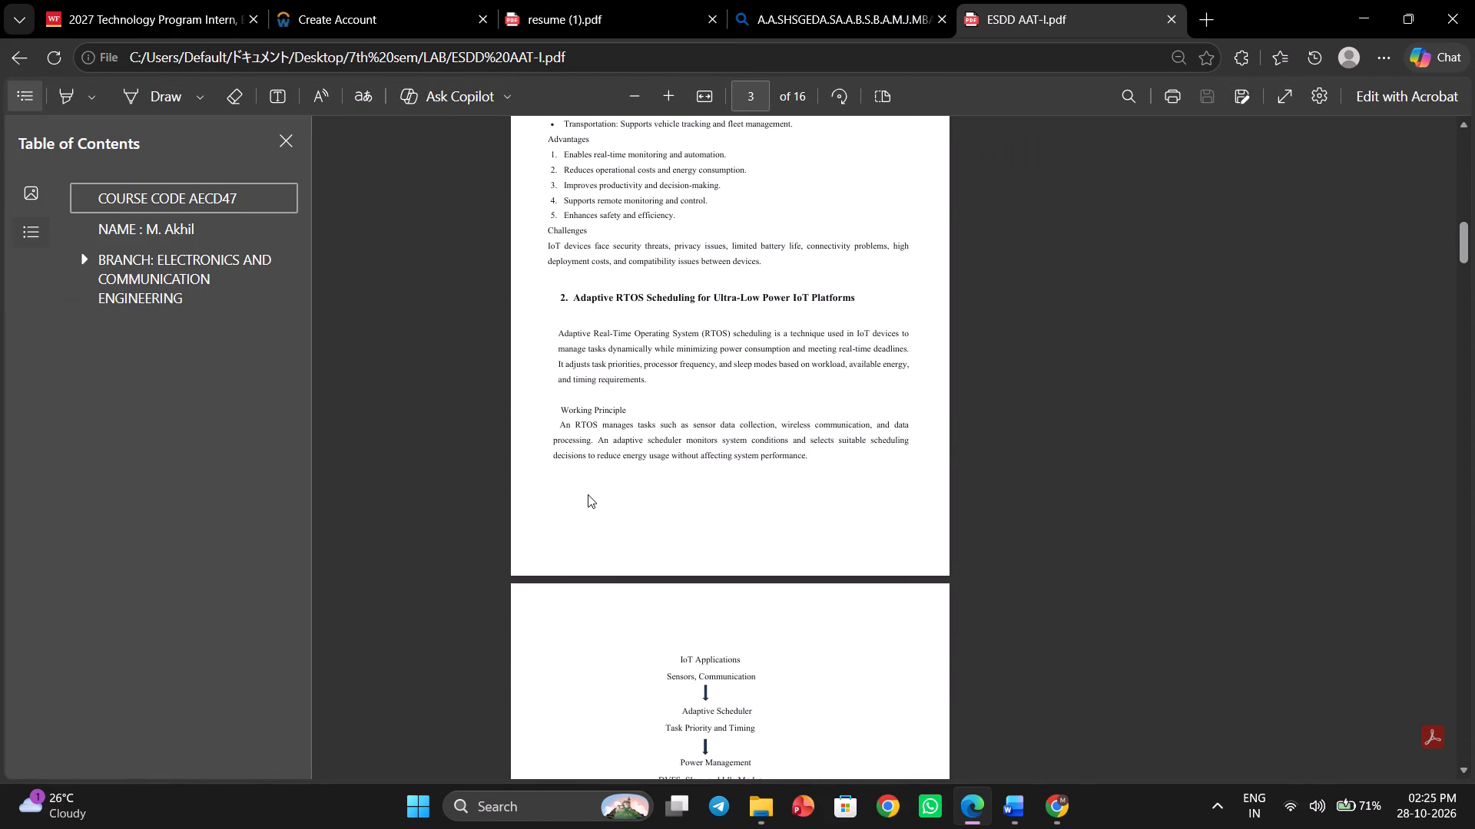
scroll(588, 494, "down", 6)
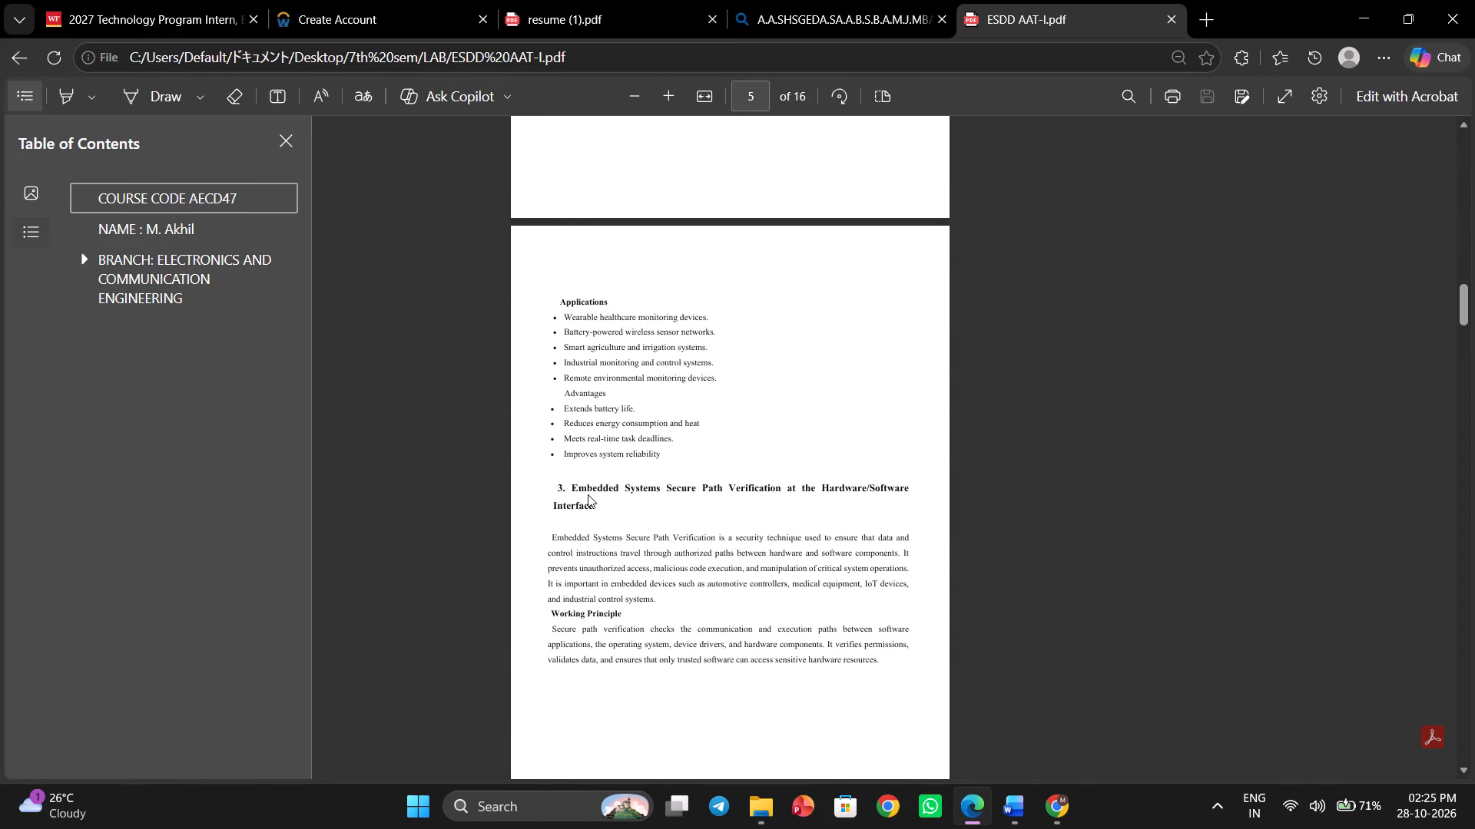
scroll(588, 494, "down", 4)
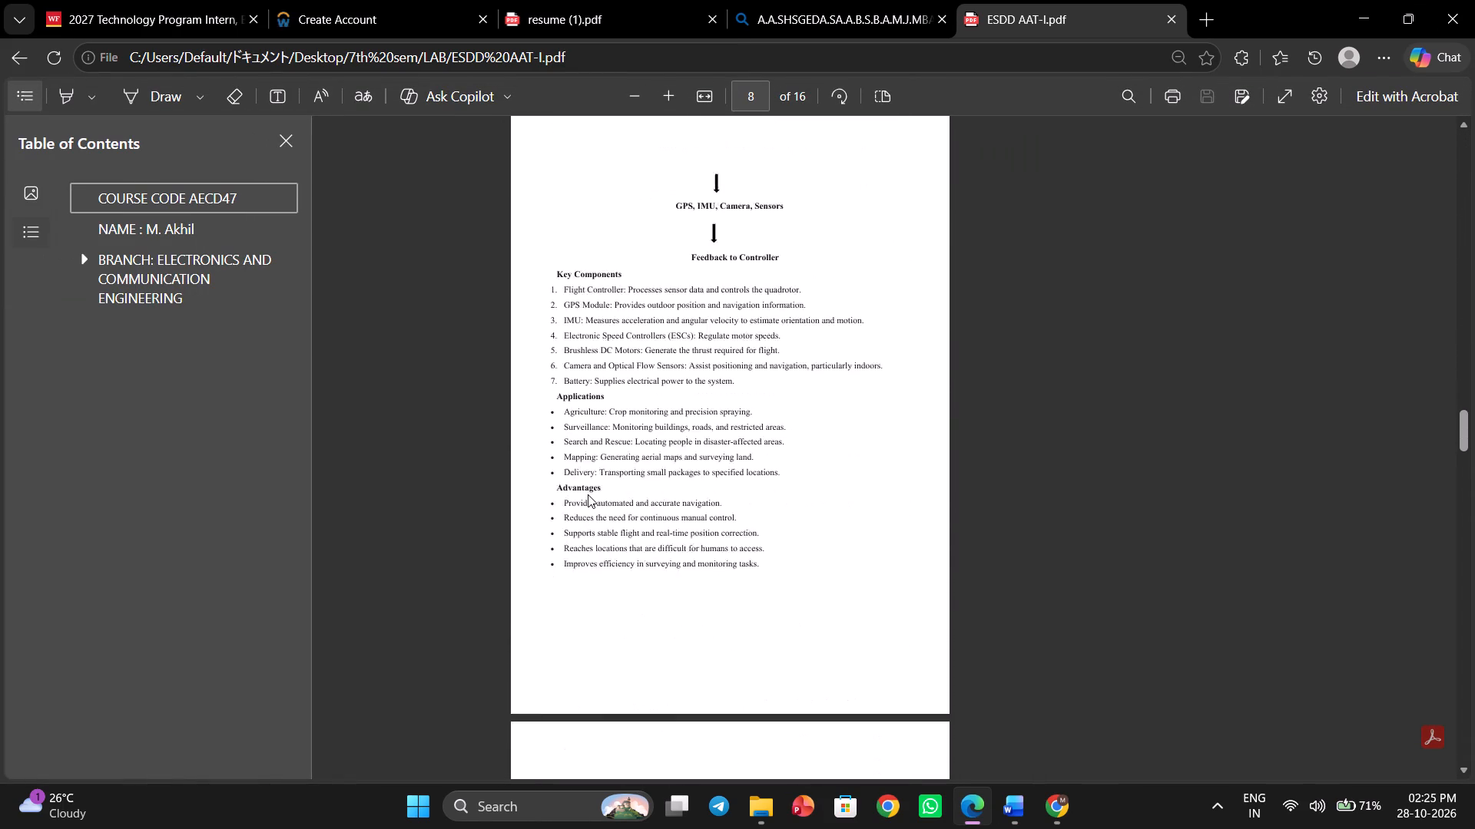
scroll(588, 494, "down", 4)
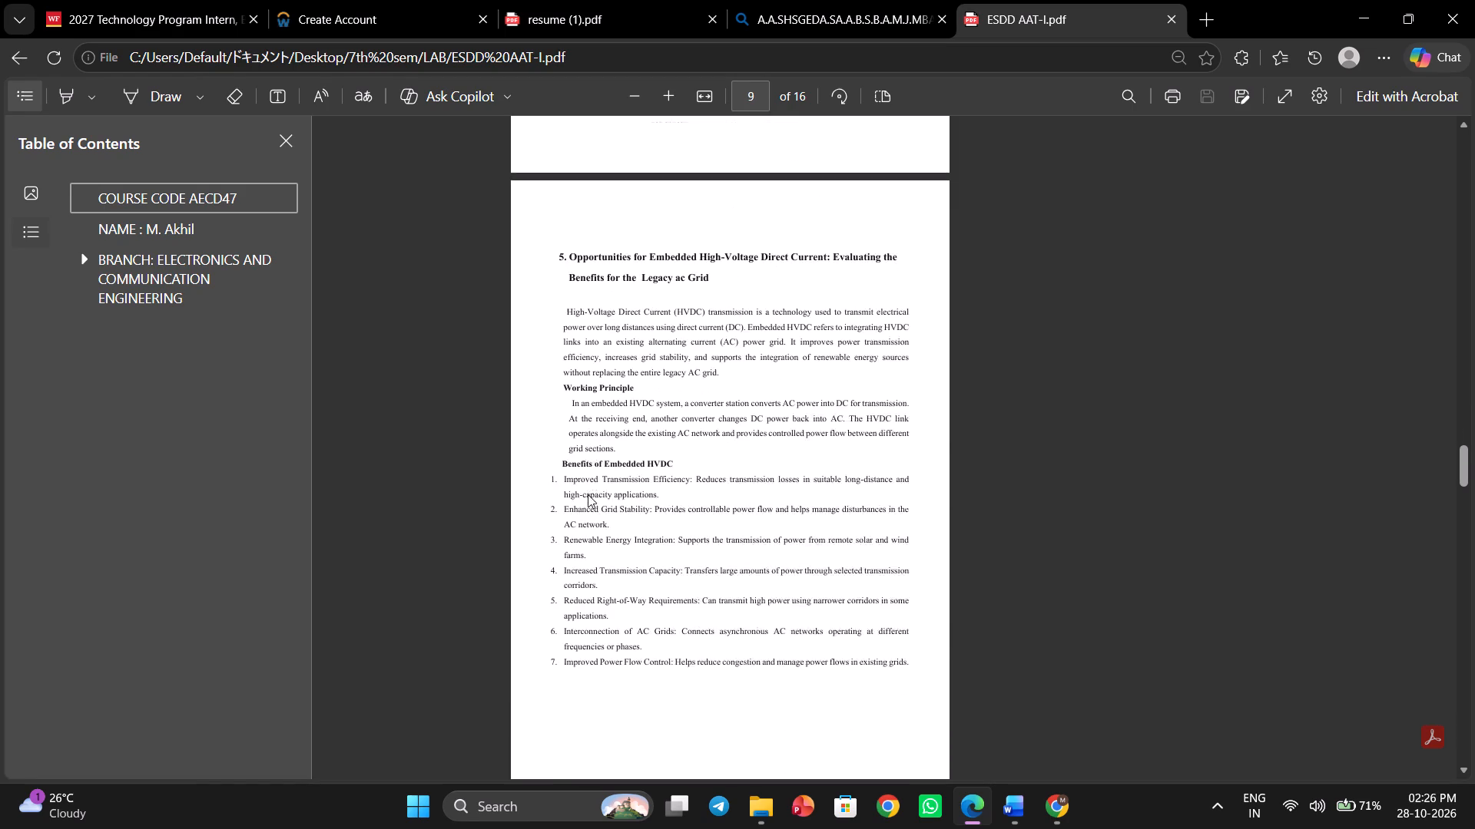
scroll(588, 494, "down", 3)
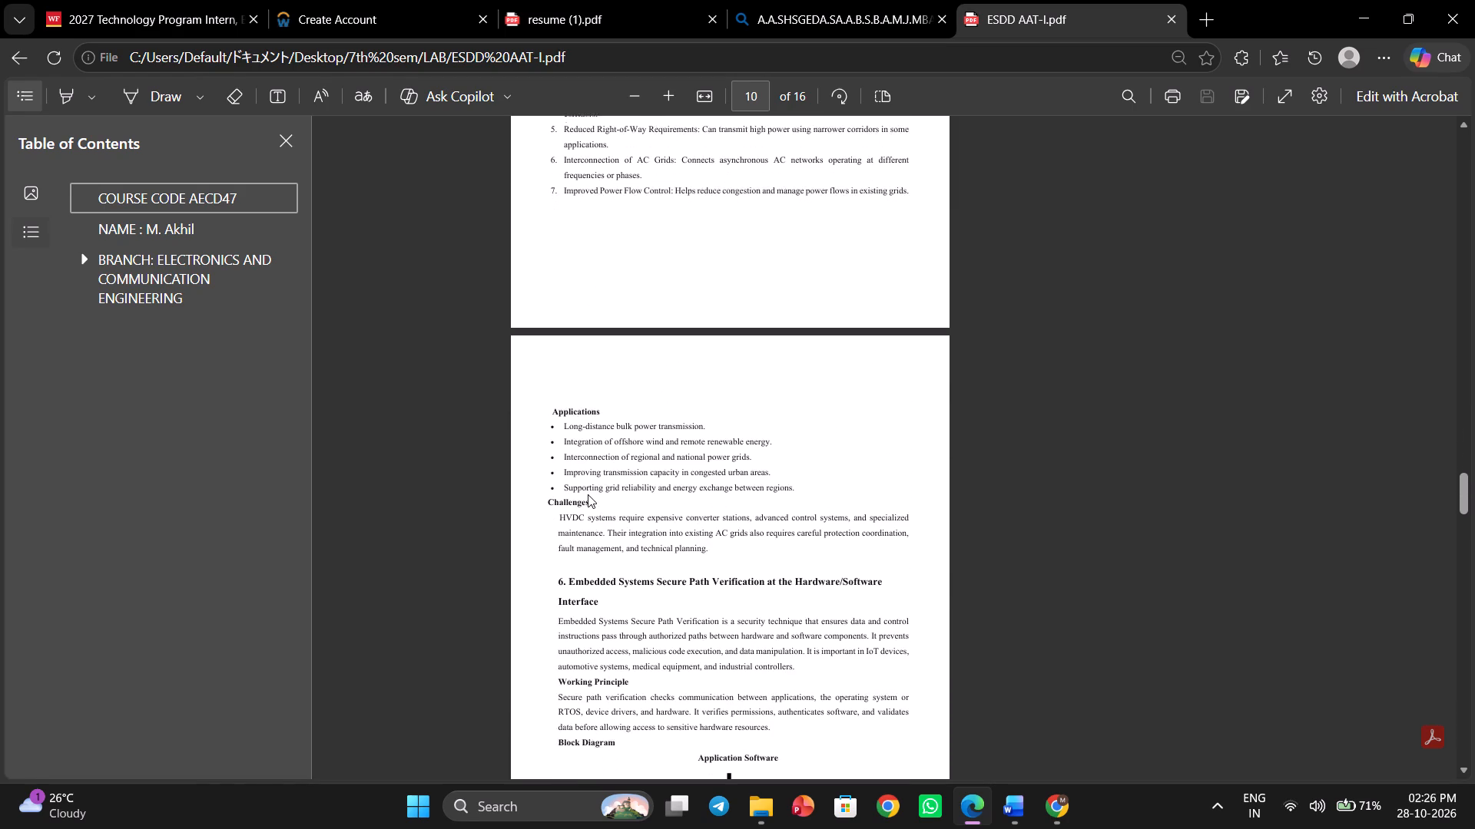
scroll(588, 494, "down", 3)
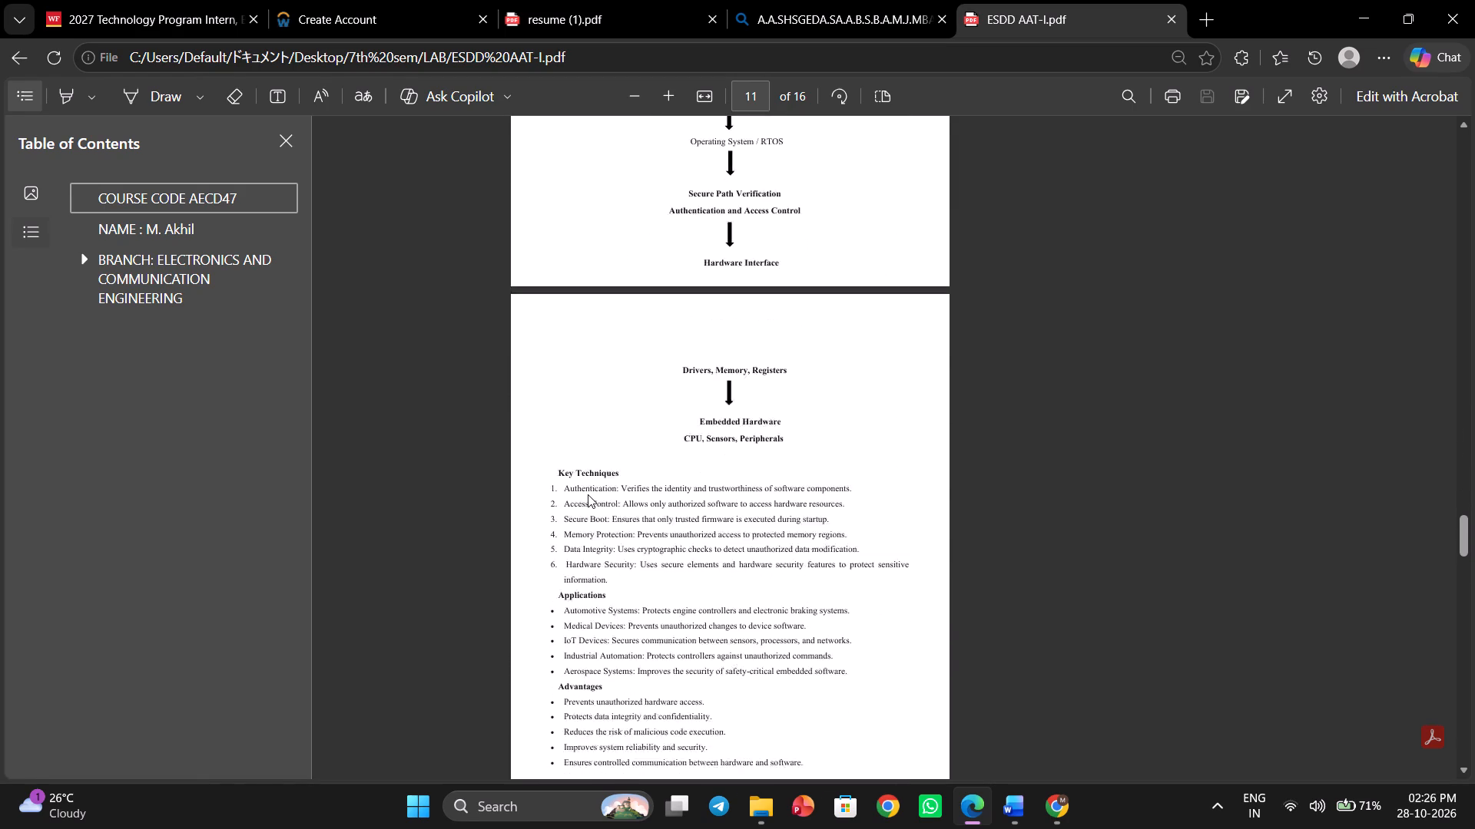
scroll(588, 494, "down", 3)
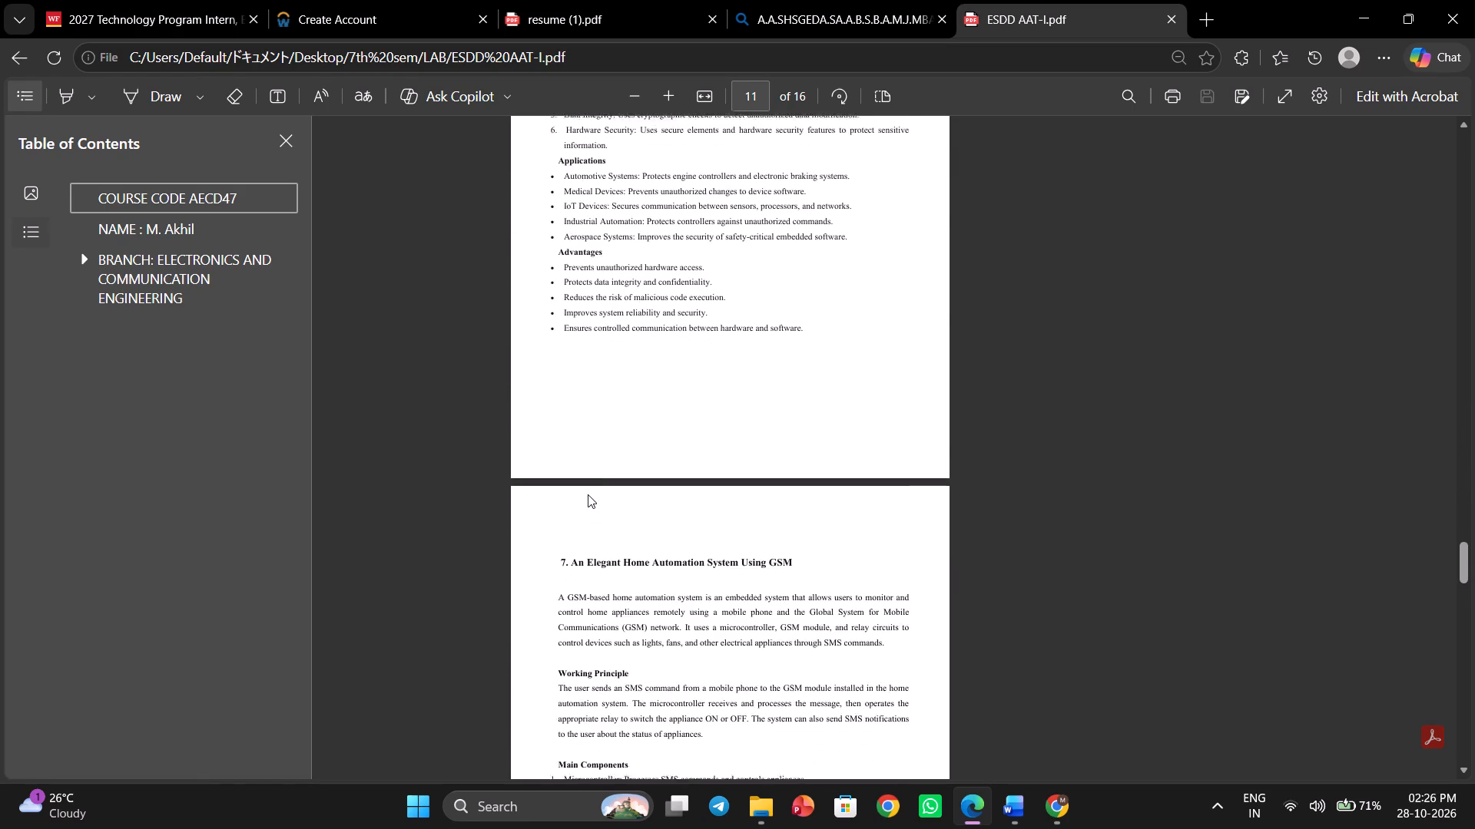
scroll(588, 494, "down", 3)
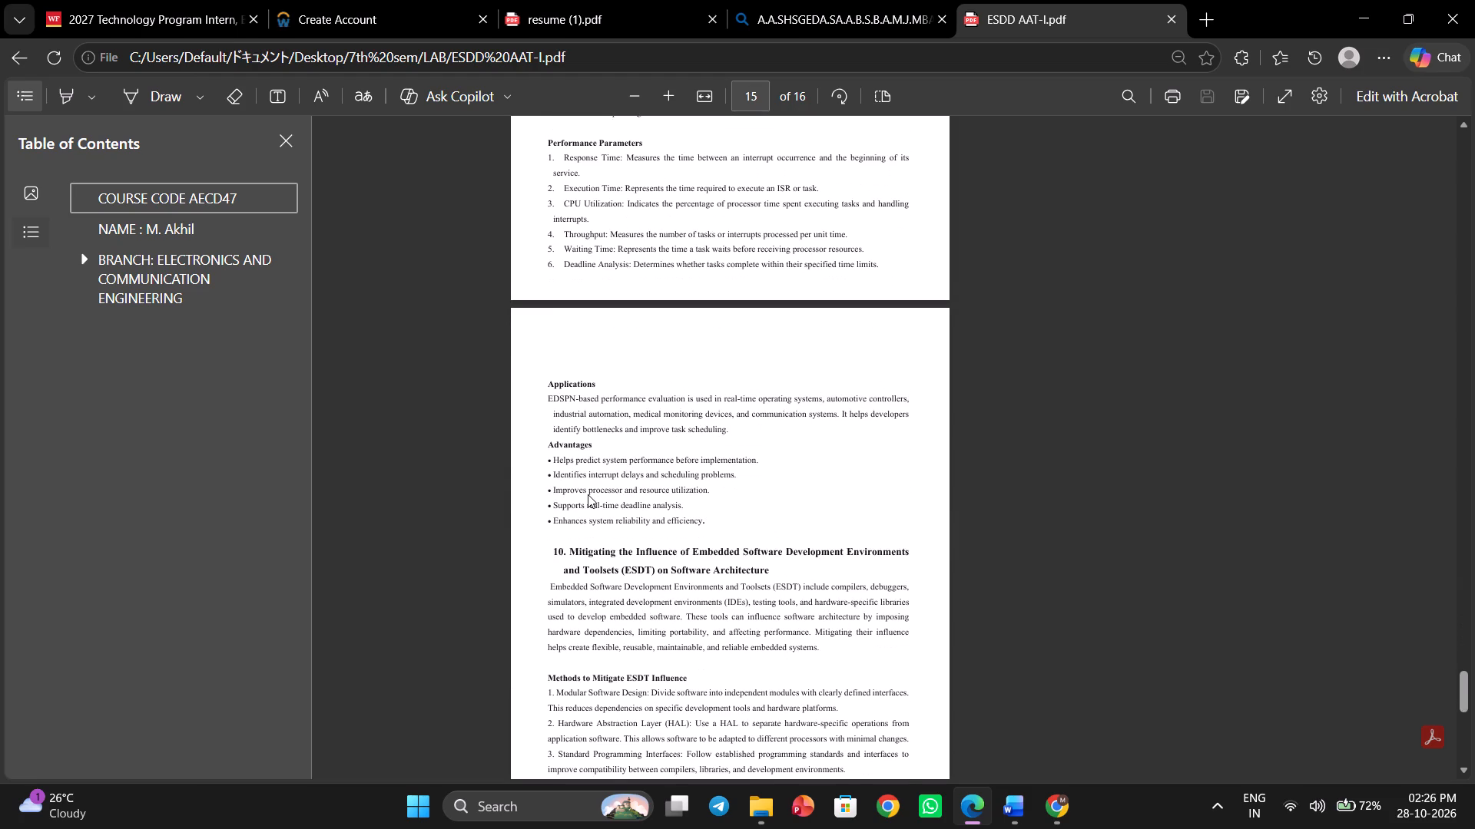
scroll(588, 494, "down", 5)
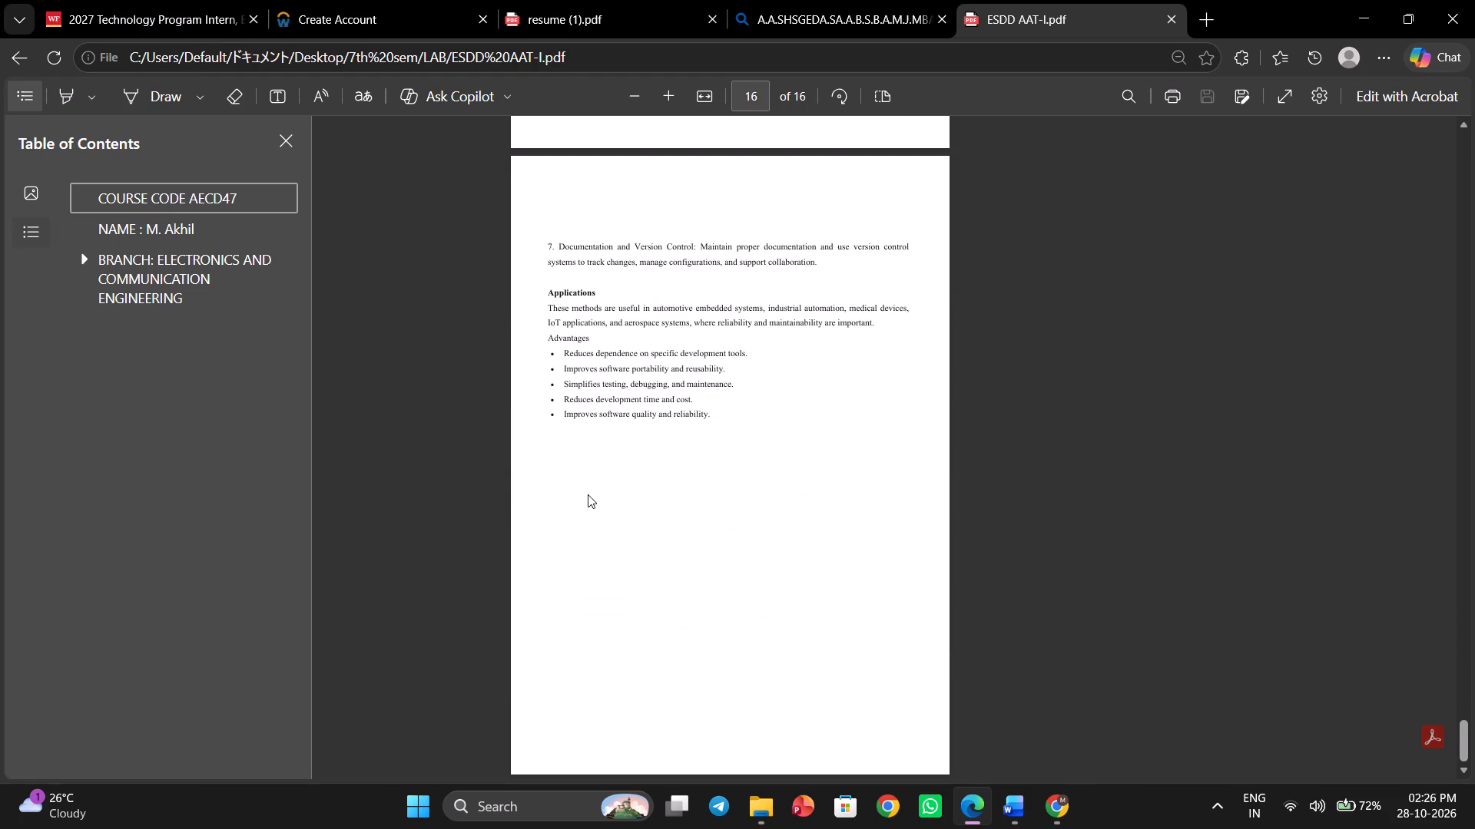
Go back through the PDF and check the page breaks around section 4's quadrotor diagram and the start of section 5.
scroll(588, 494, "up", 10)
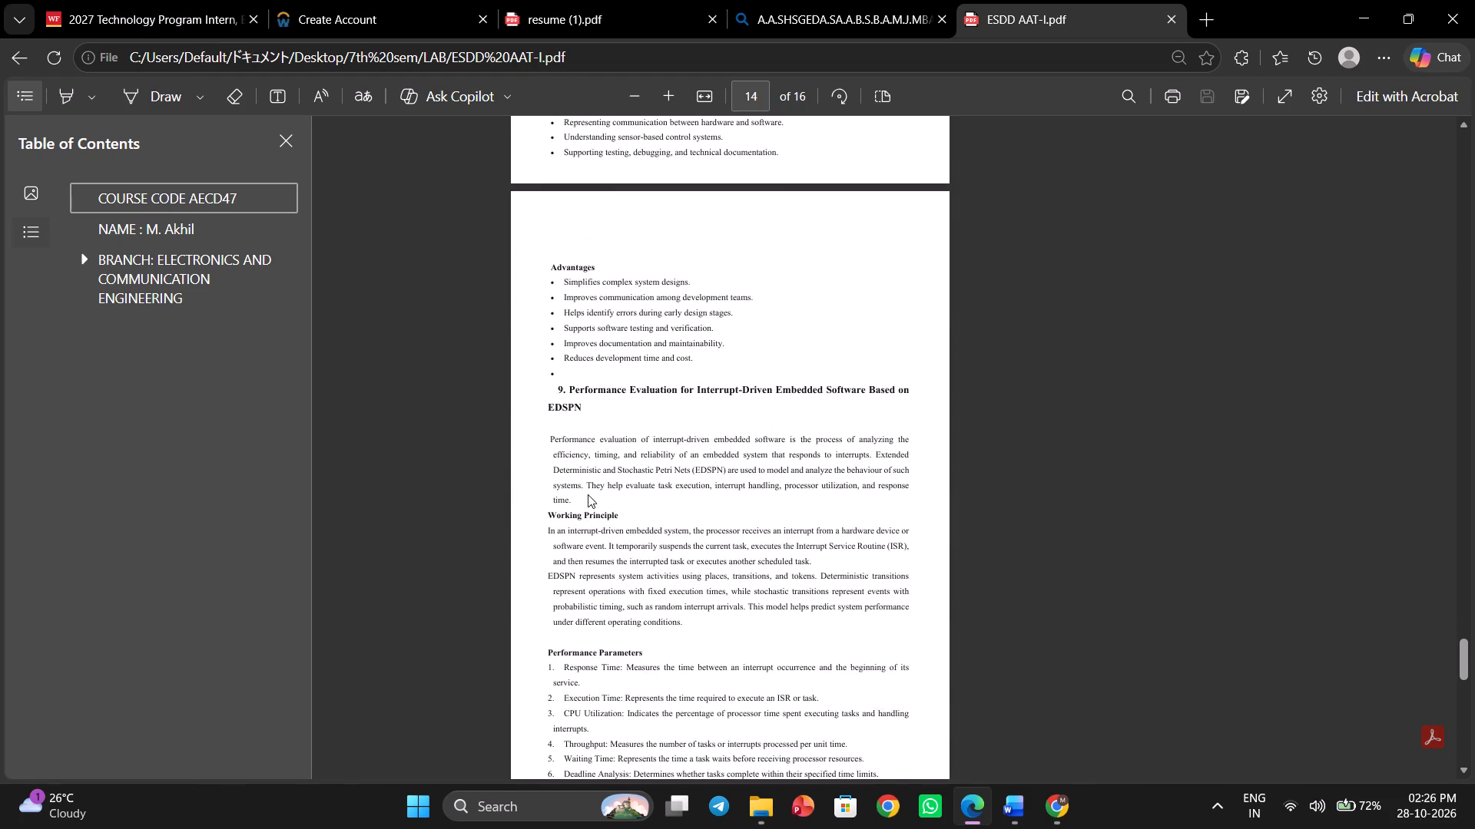
scroll(588, 494, "up", 7)
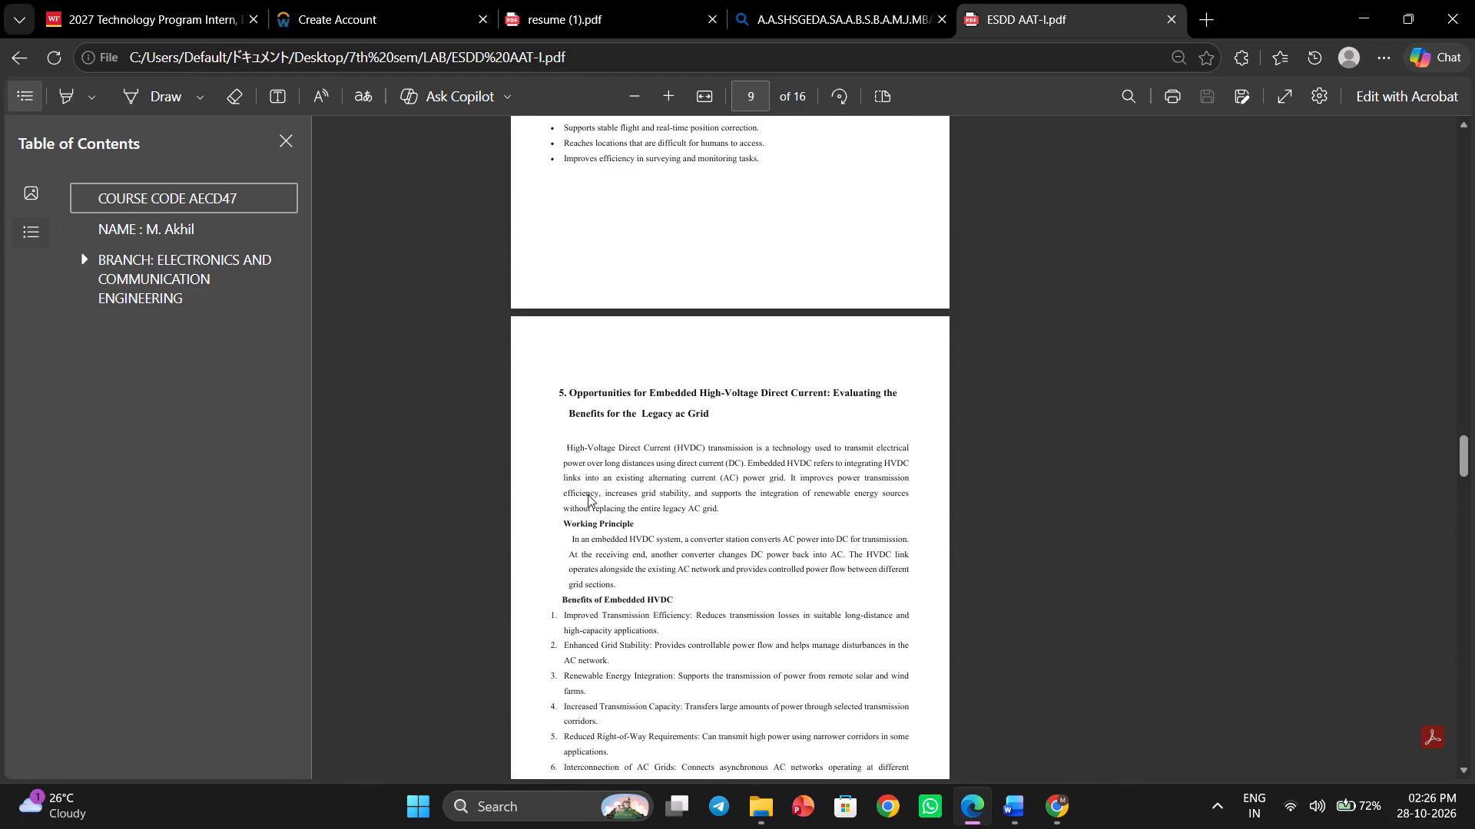
scroll(588, 494, "up", 4)
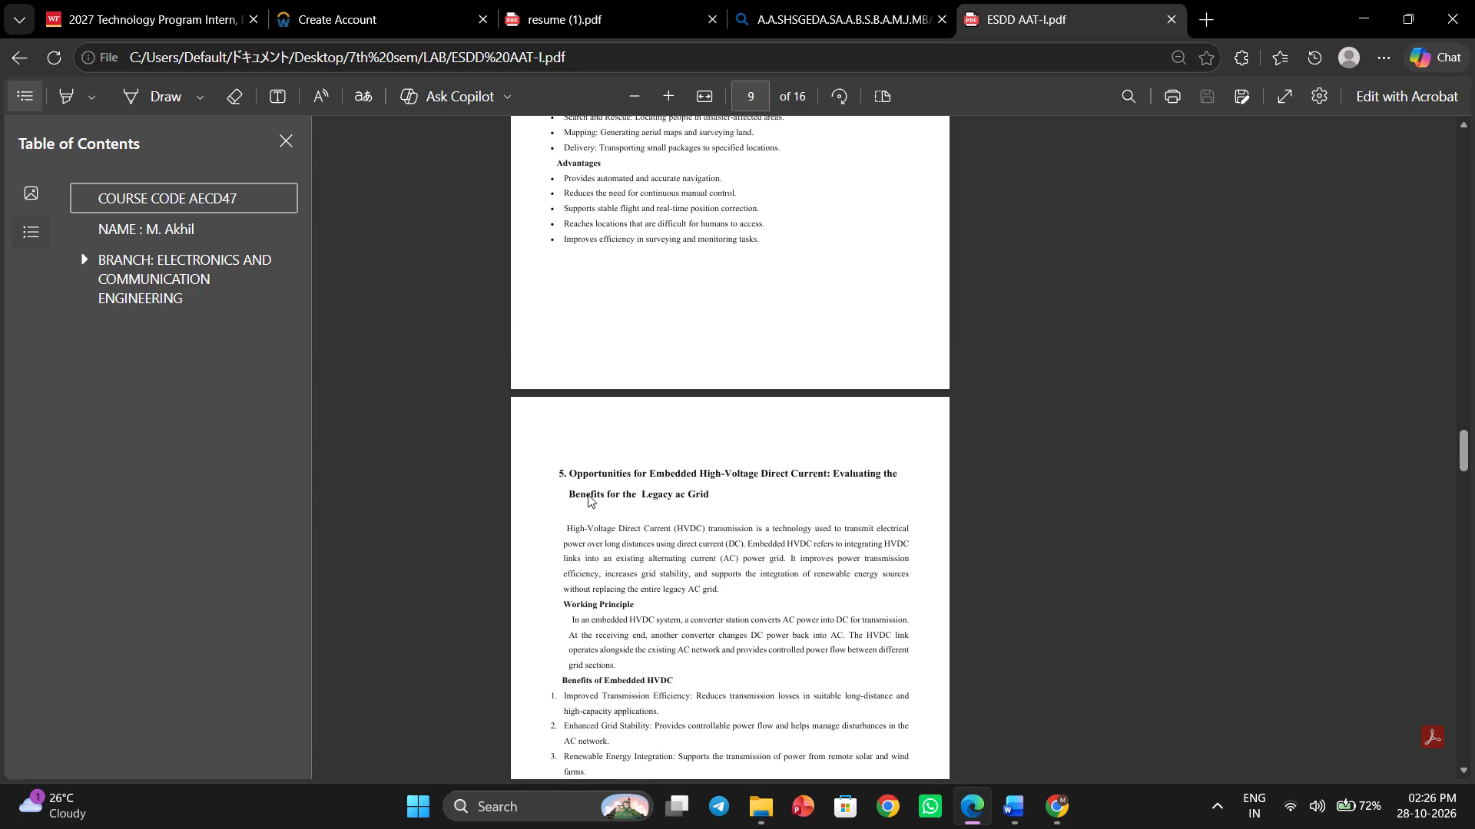
scroll(588, 494, "up", 3)
scroll(588, 494, "down", 1)
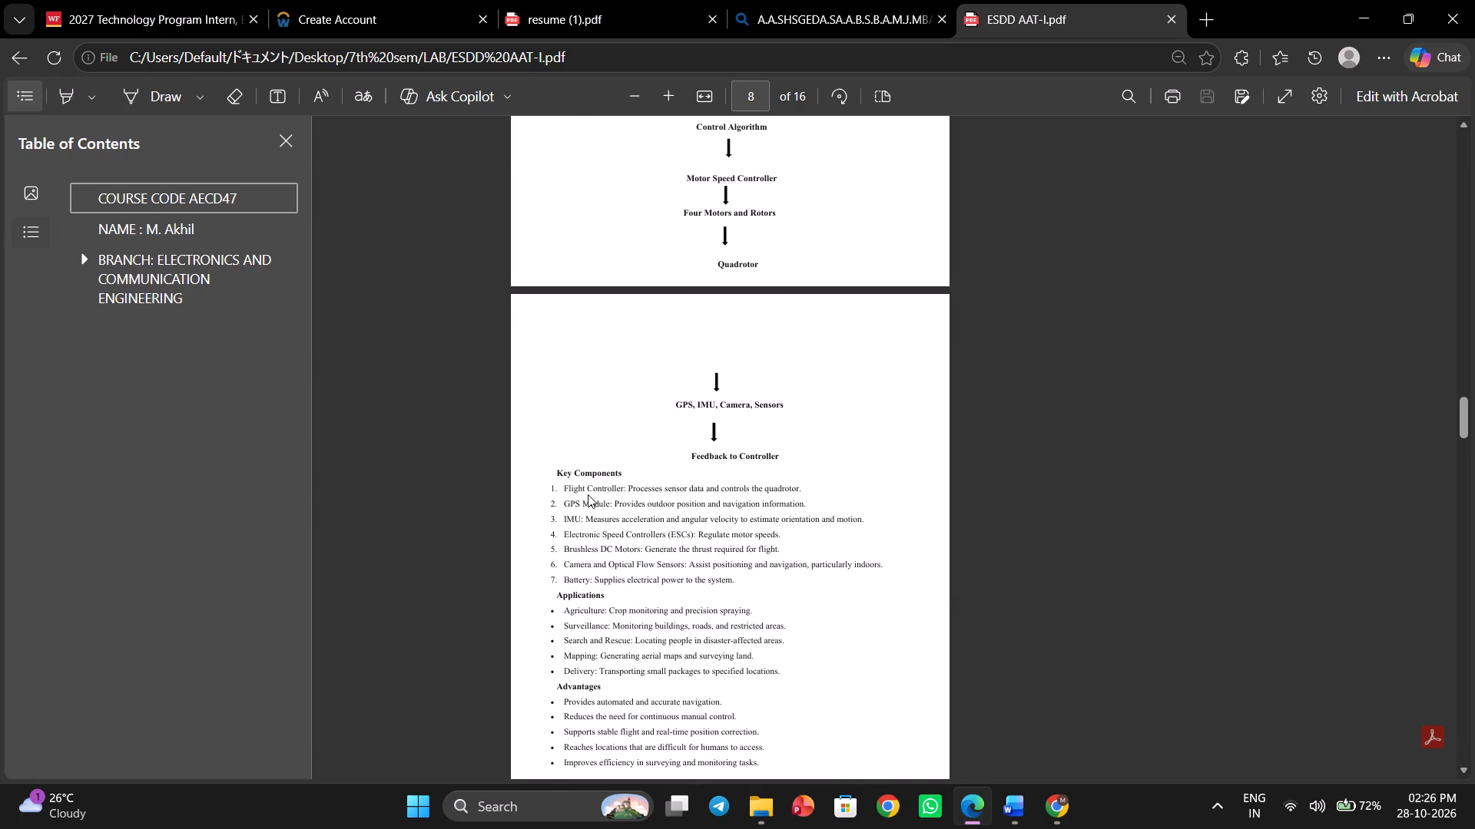
scroll(588, 494, "down", 1)
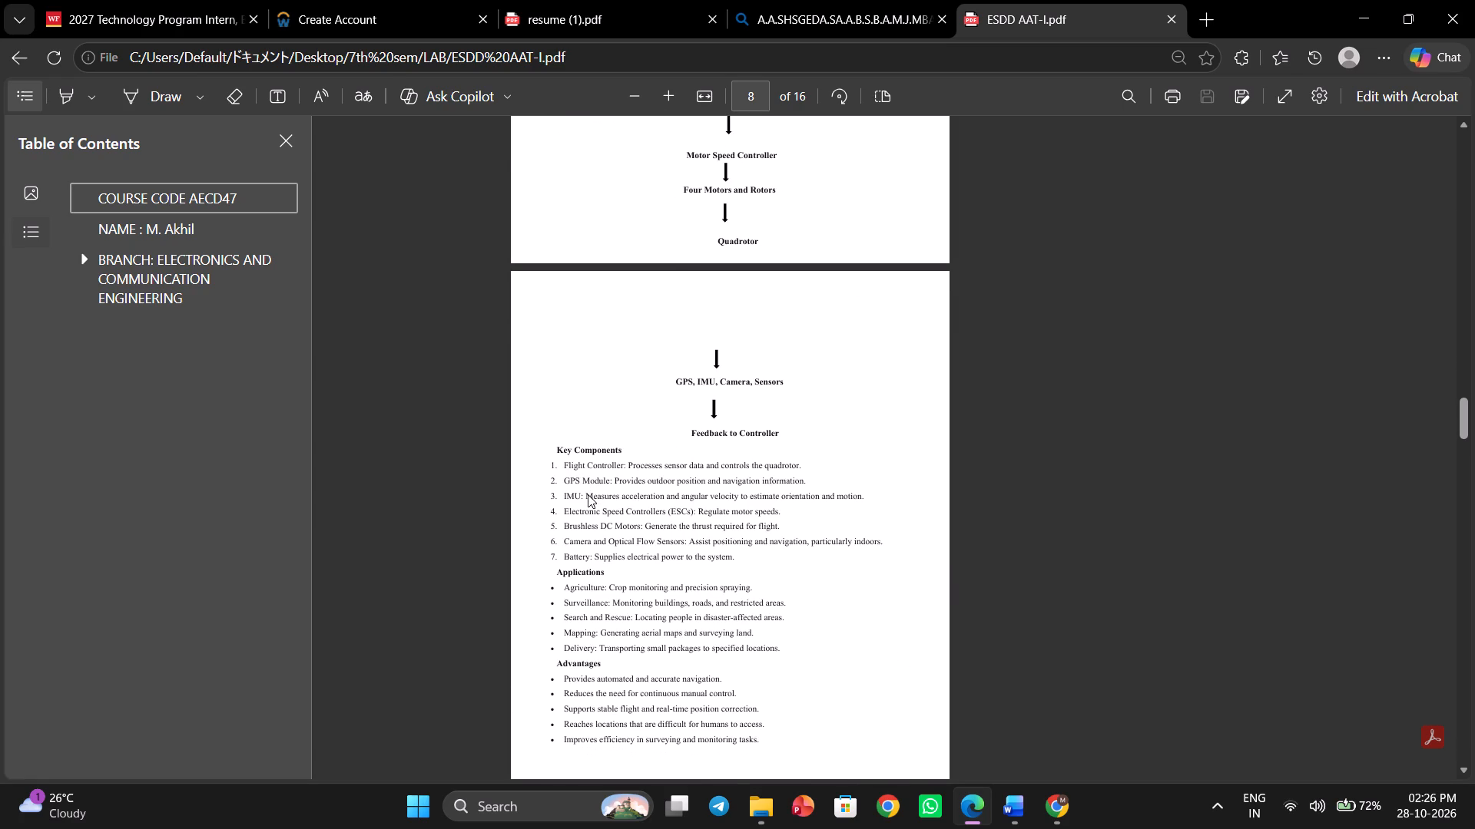
scroll(588, 494, "down", 1)
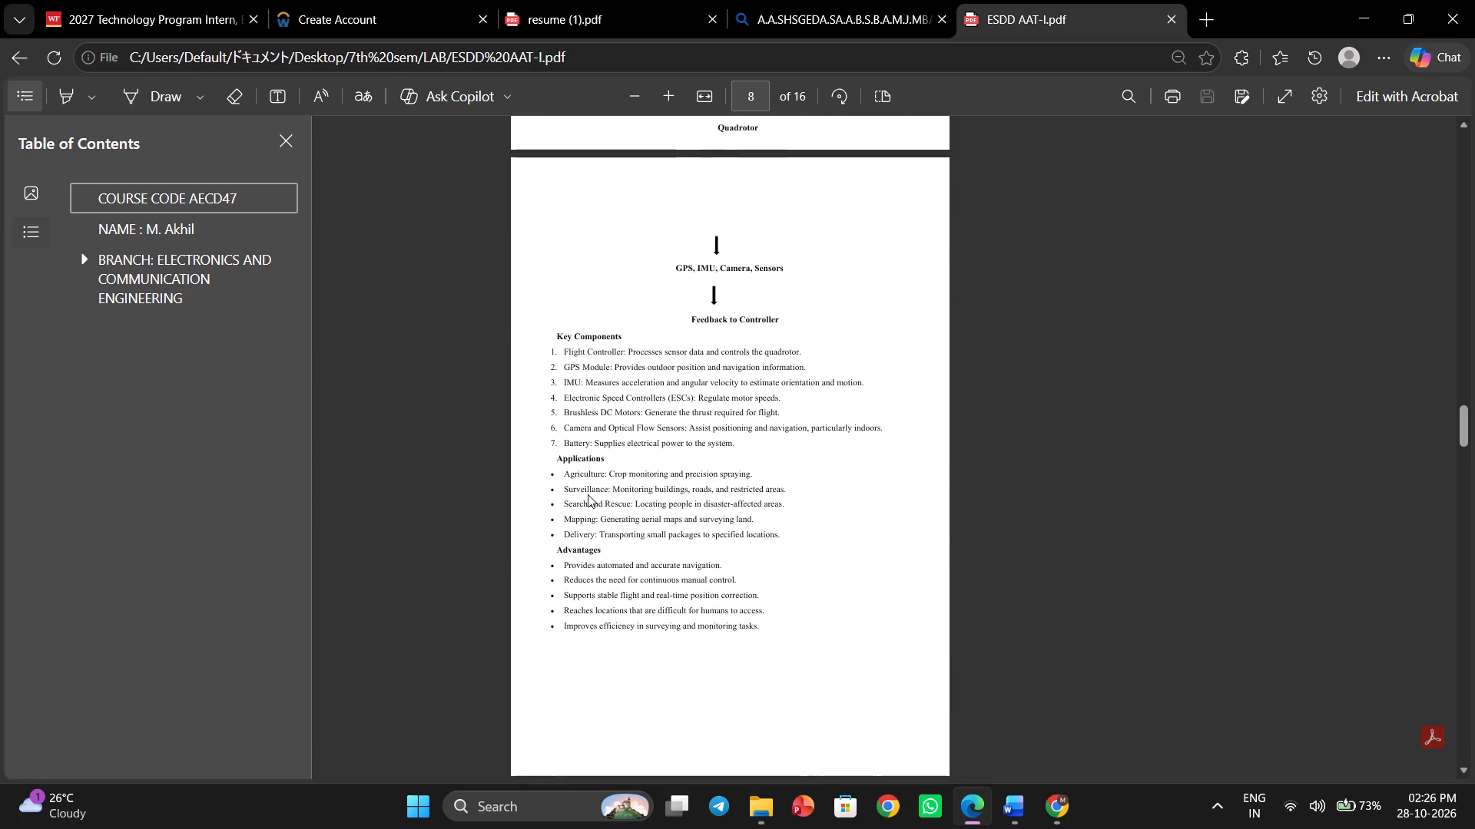
scroll(588, 494, "down", 4)
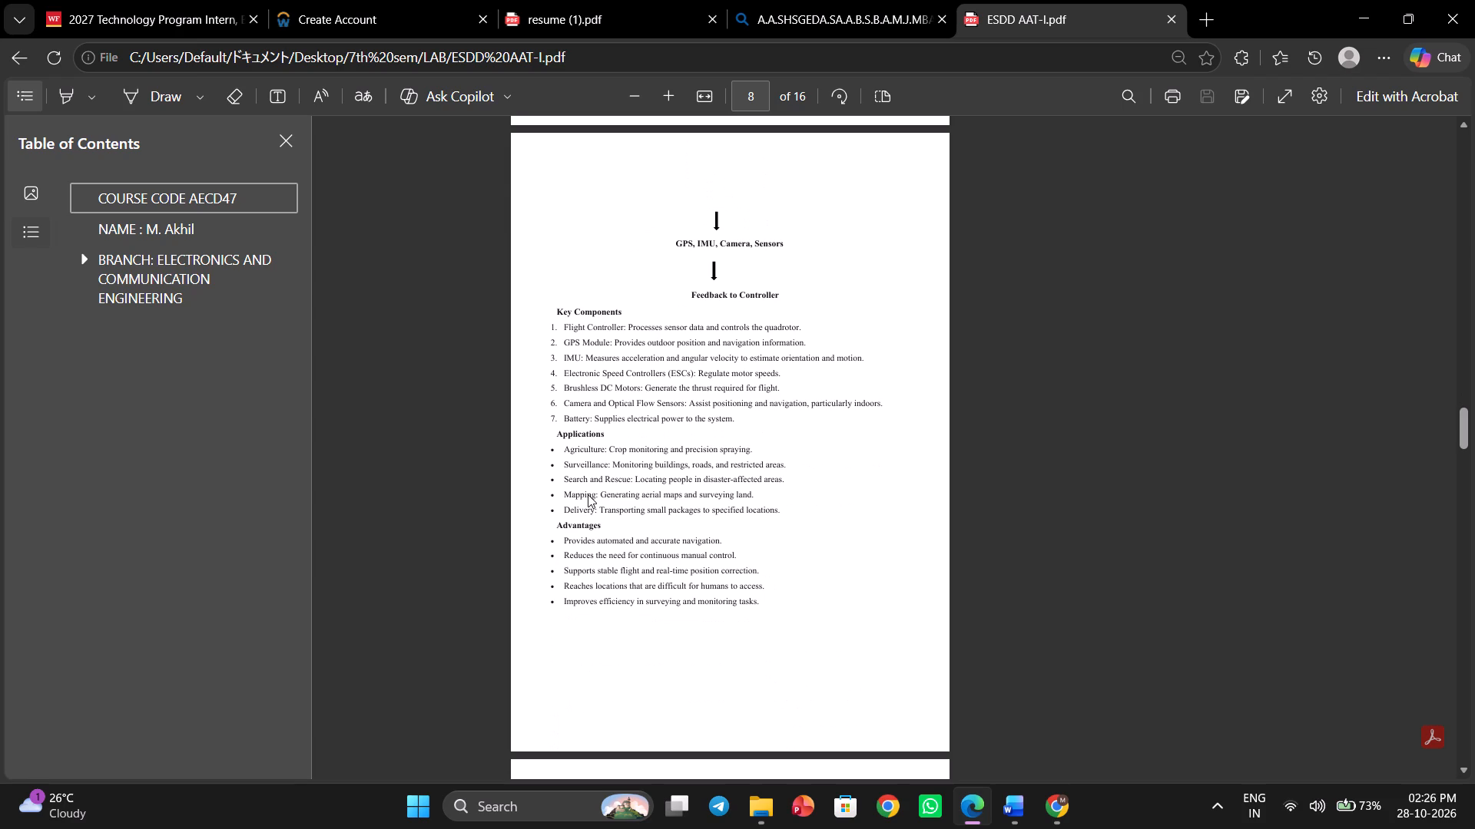
scroll(588, 494, "down", 2)
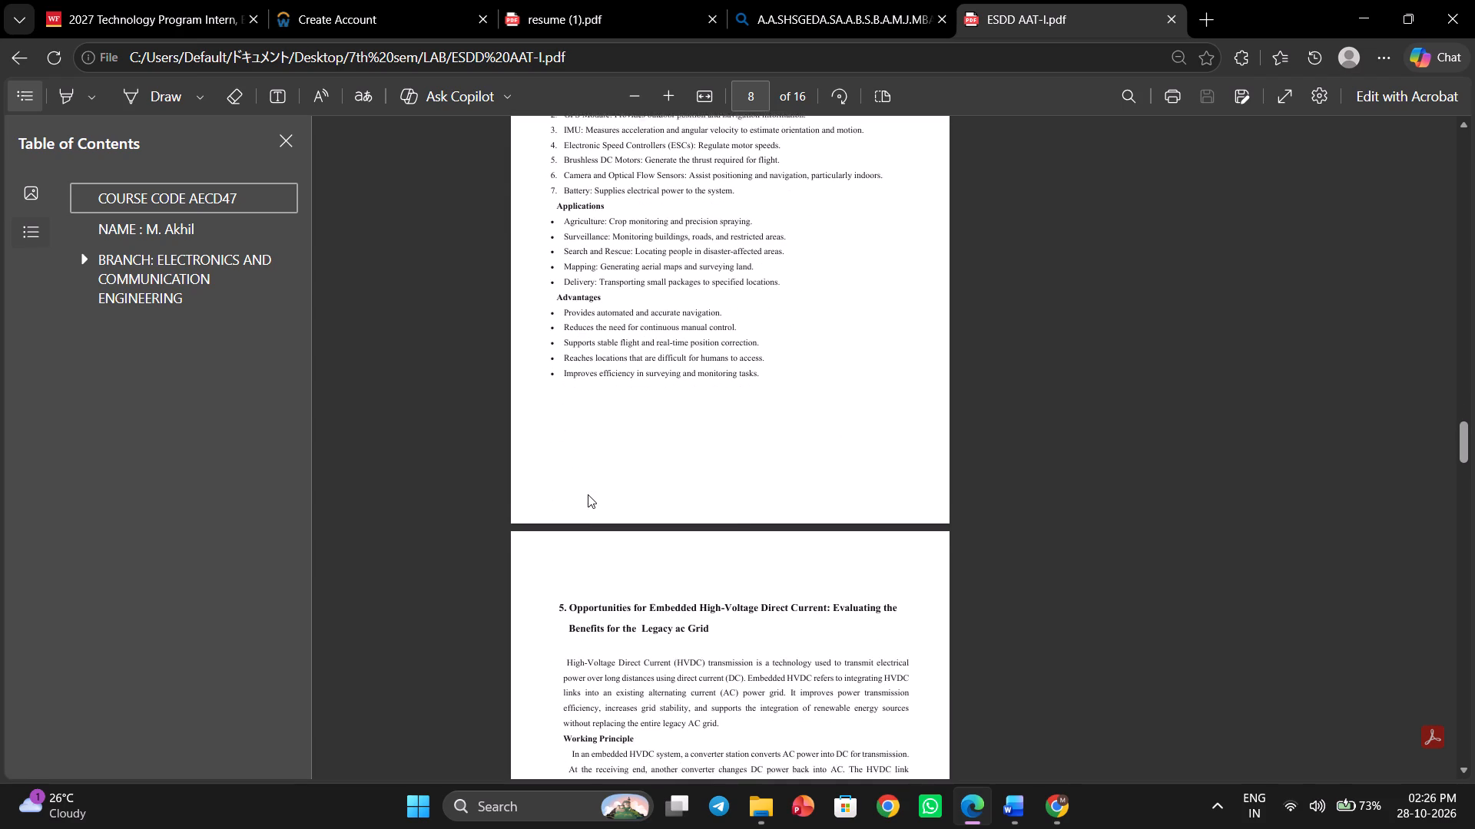
scroll(588, 494, "down", 2)
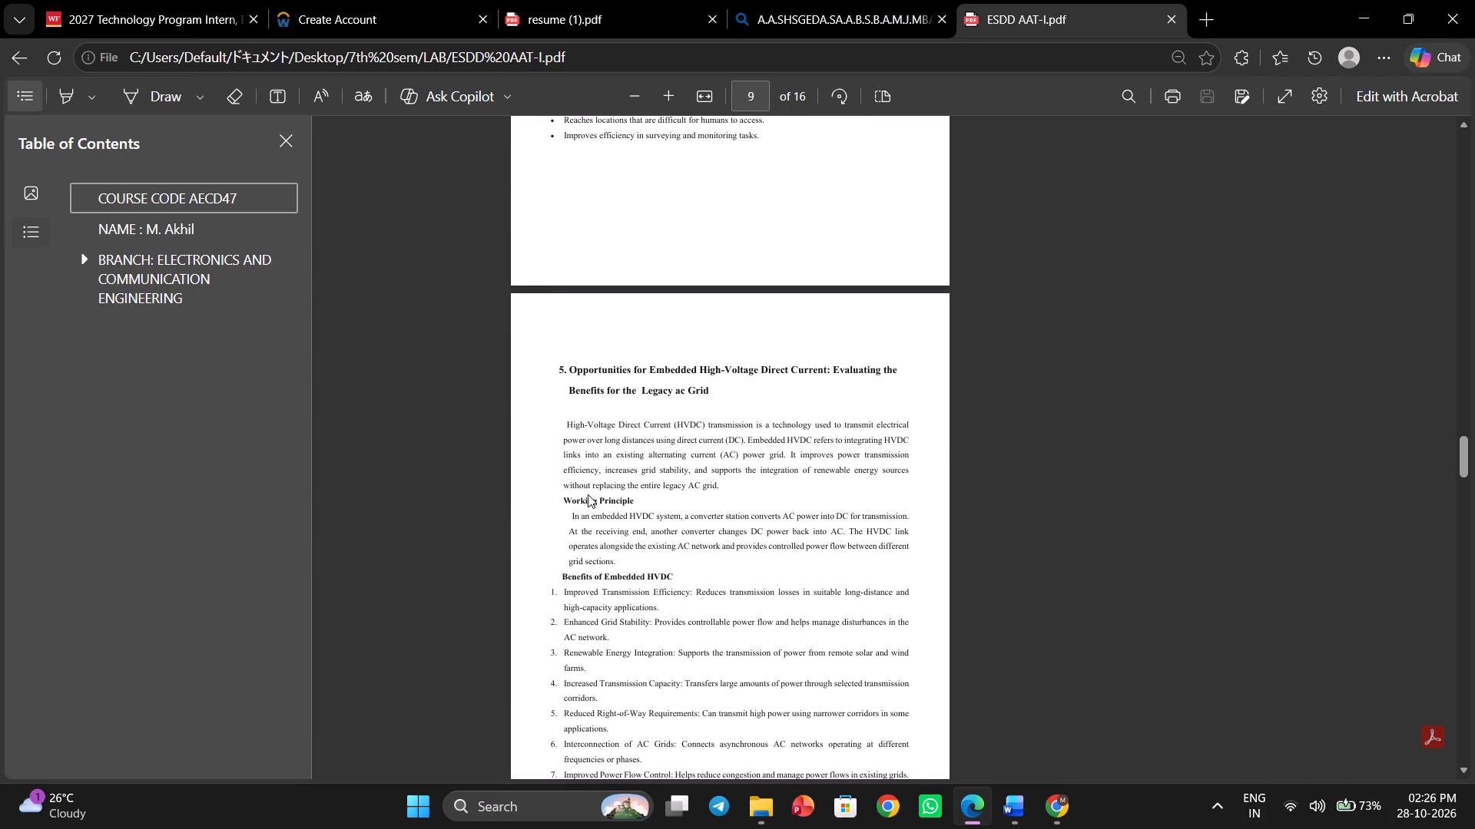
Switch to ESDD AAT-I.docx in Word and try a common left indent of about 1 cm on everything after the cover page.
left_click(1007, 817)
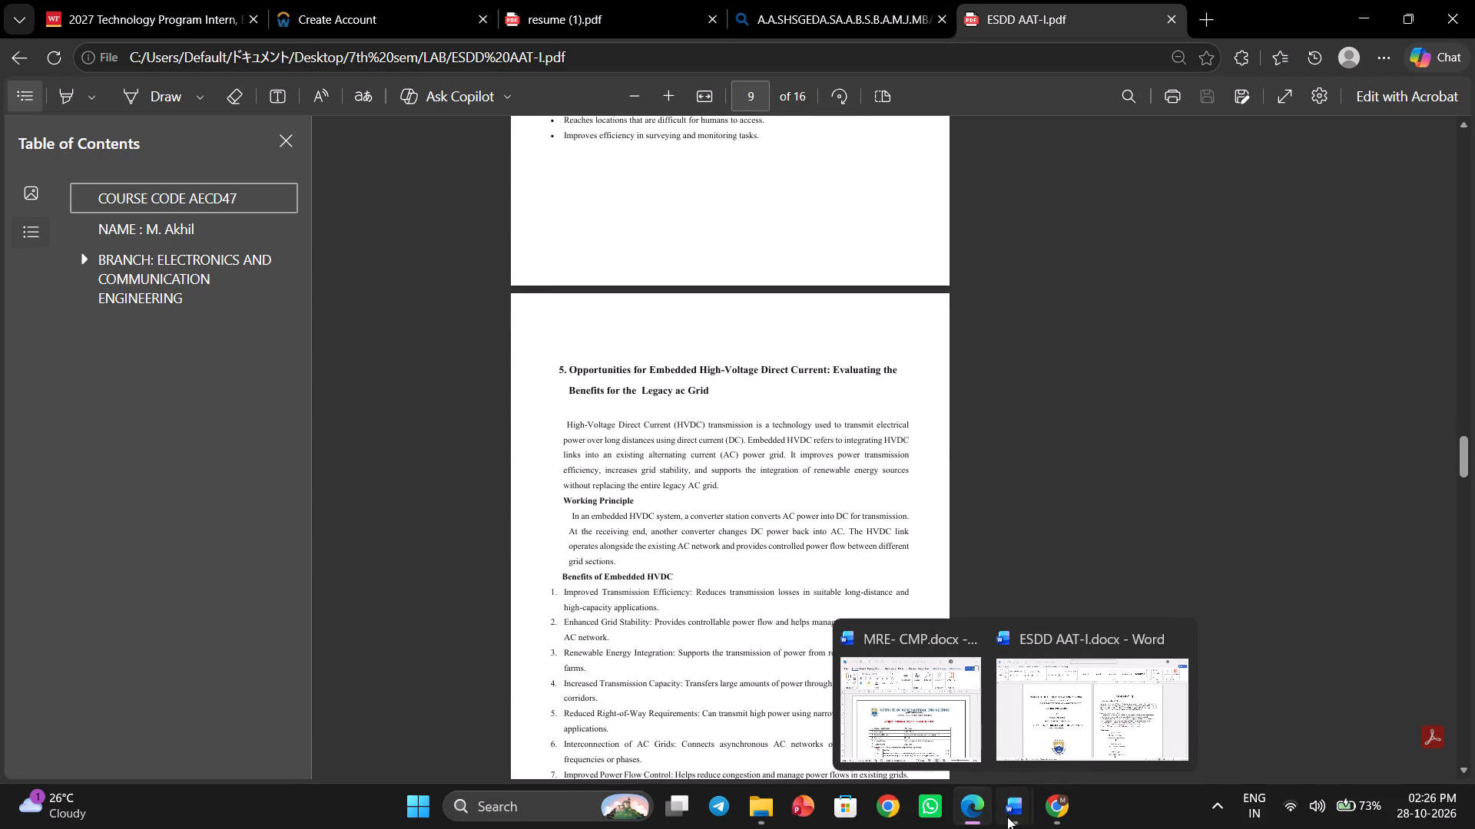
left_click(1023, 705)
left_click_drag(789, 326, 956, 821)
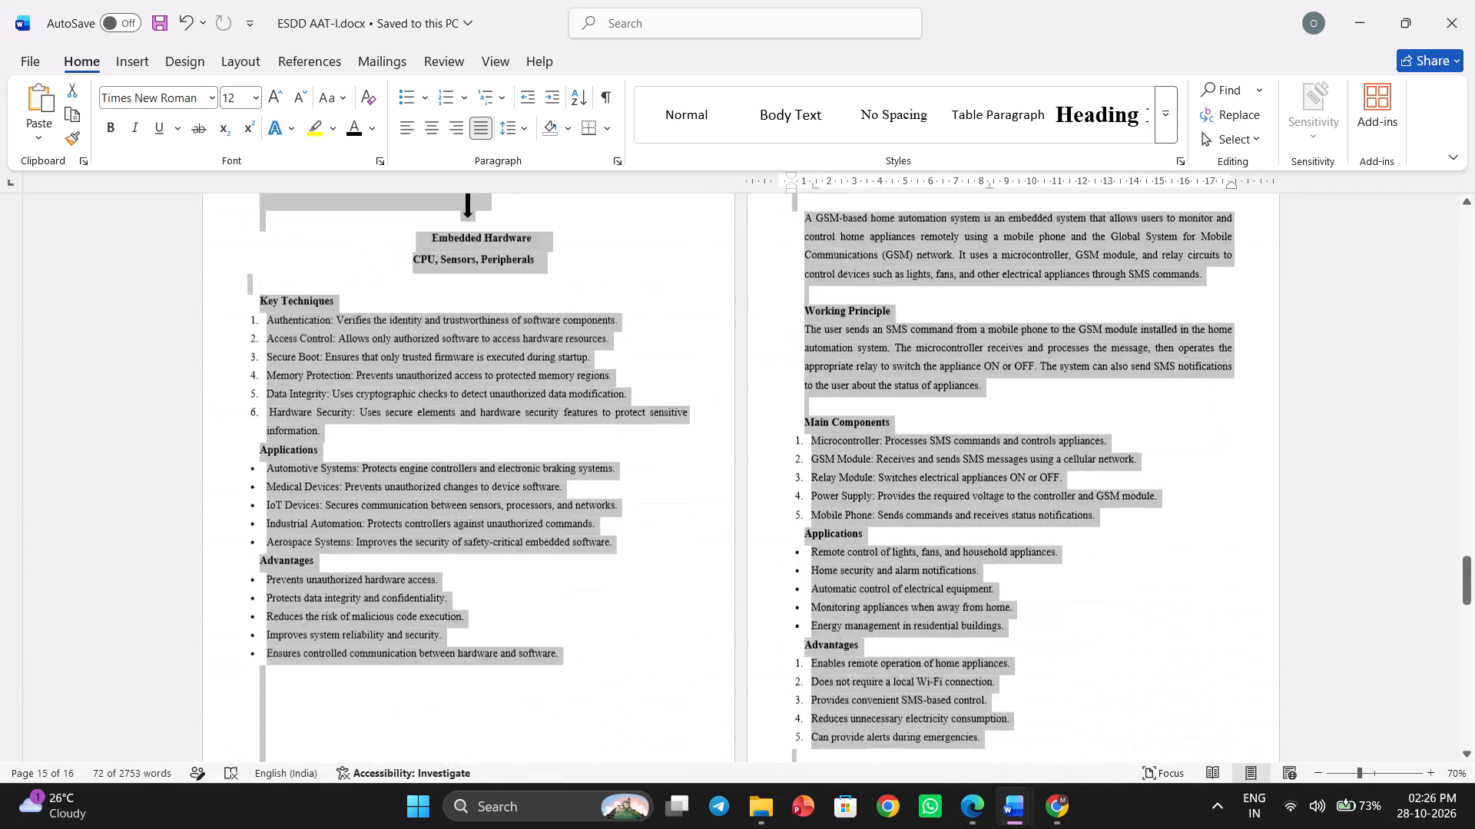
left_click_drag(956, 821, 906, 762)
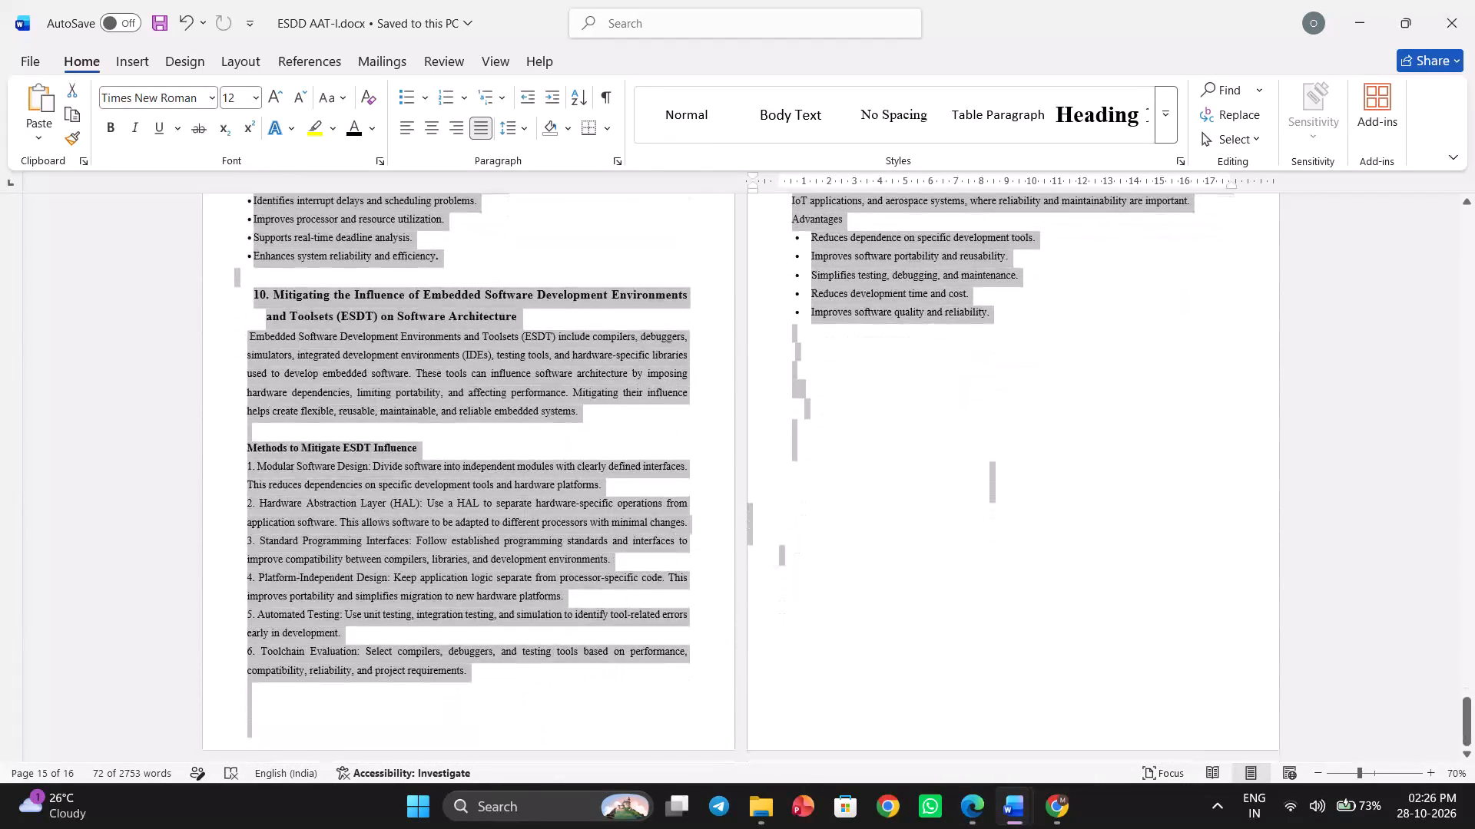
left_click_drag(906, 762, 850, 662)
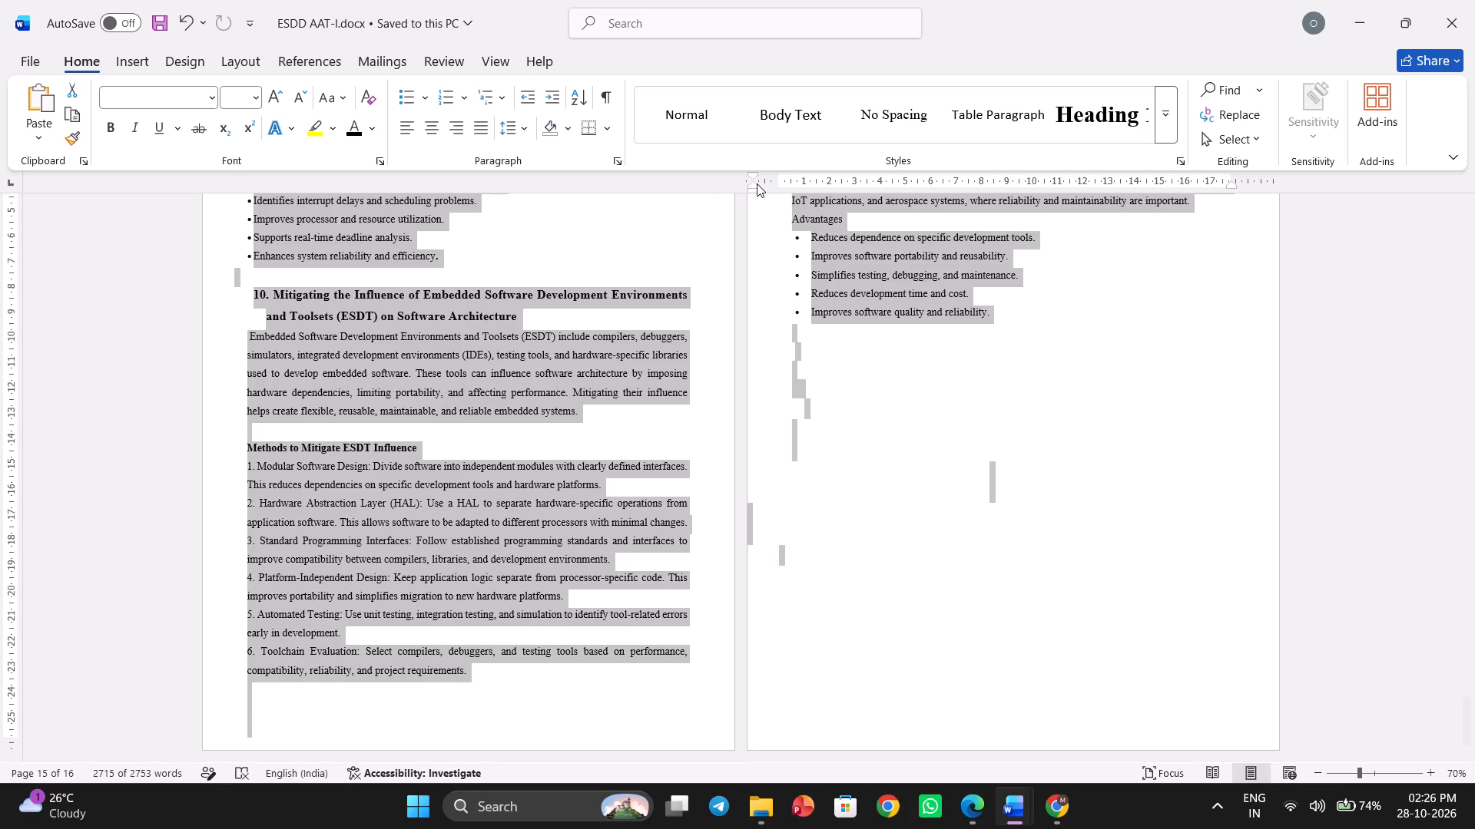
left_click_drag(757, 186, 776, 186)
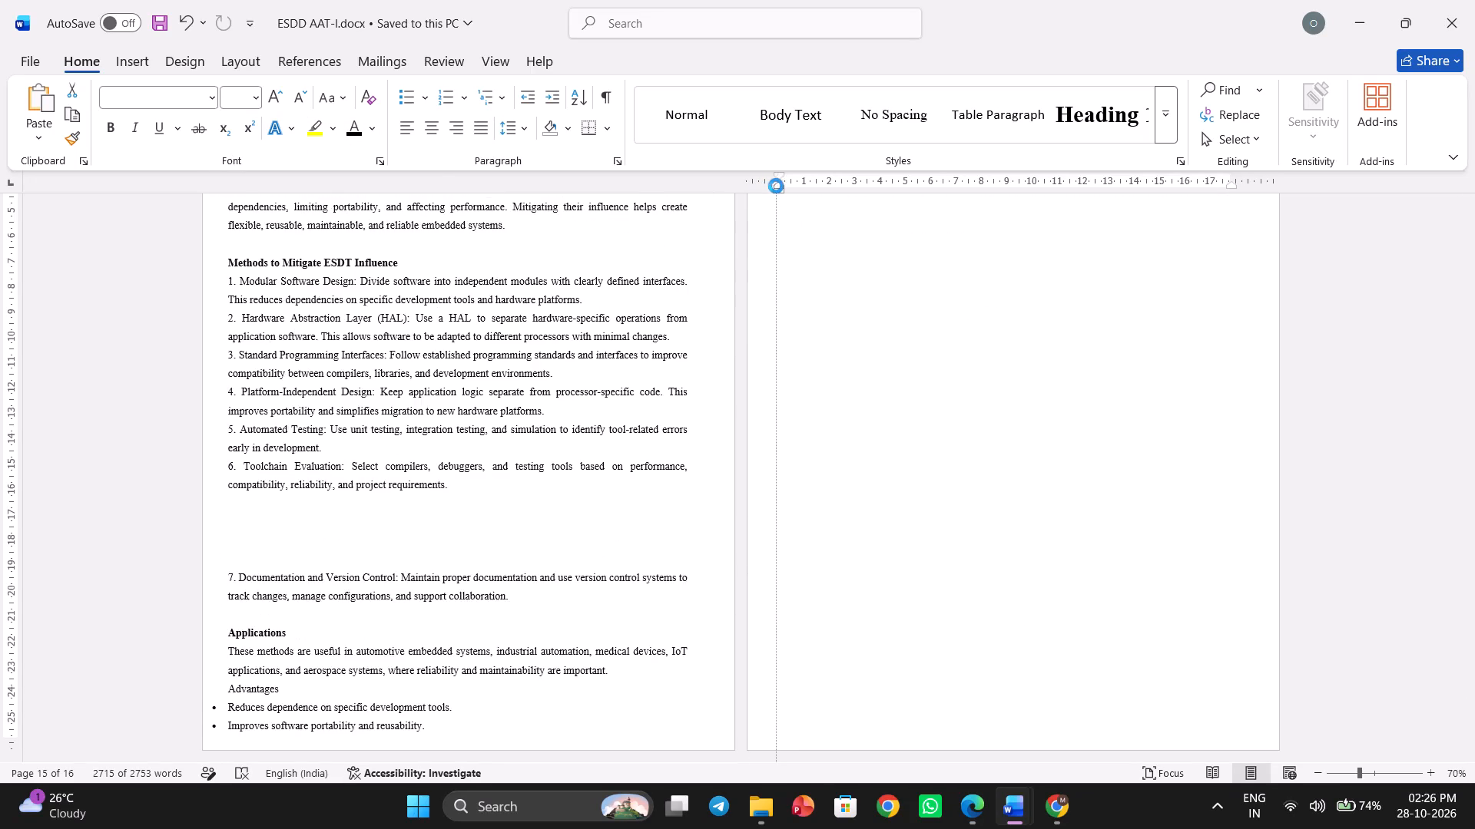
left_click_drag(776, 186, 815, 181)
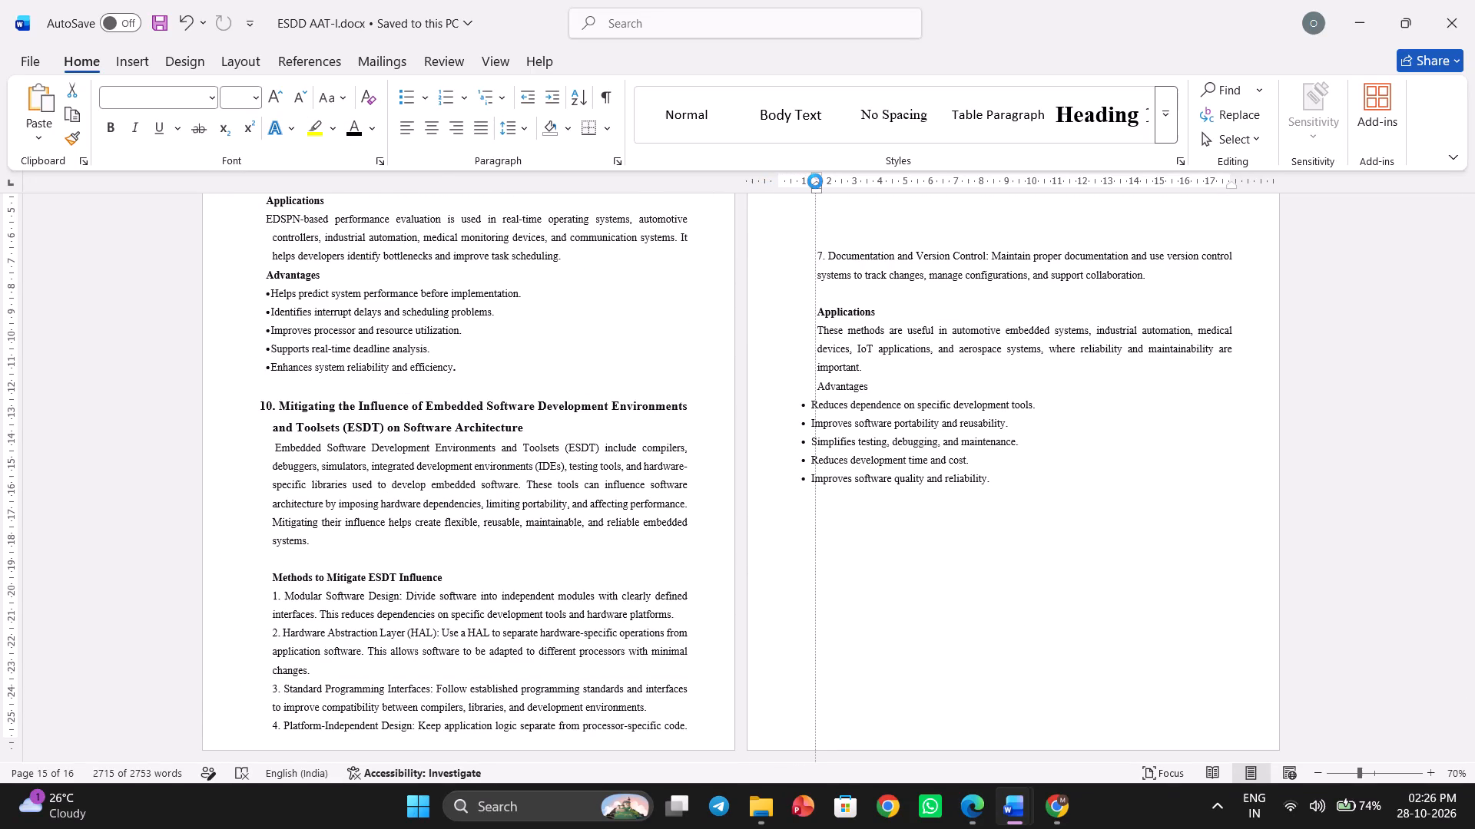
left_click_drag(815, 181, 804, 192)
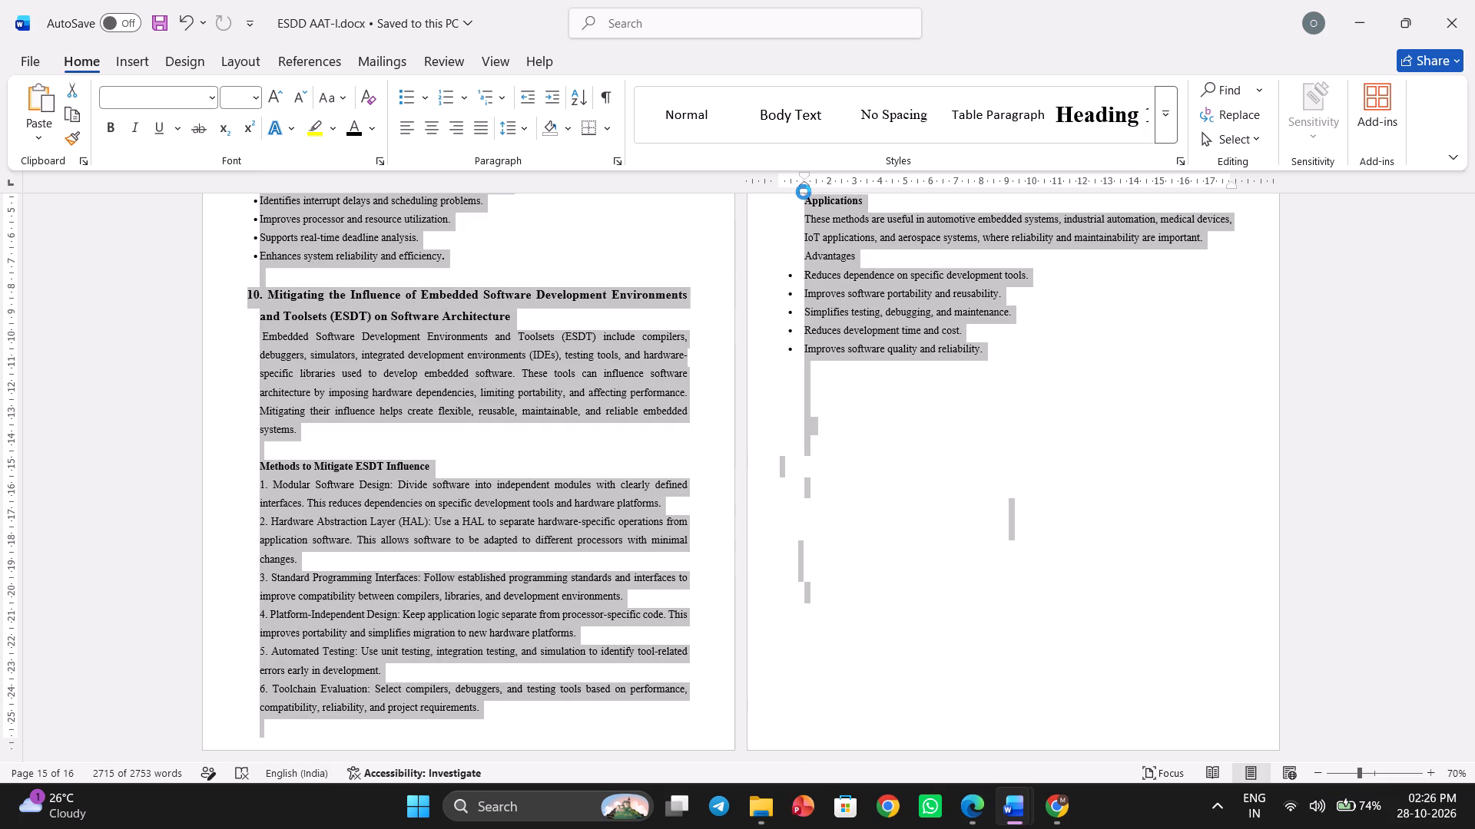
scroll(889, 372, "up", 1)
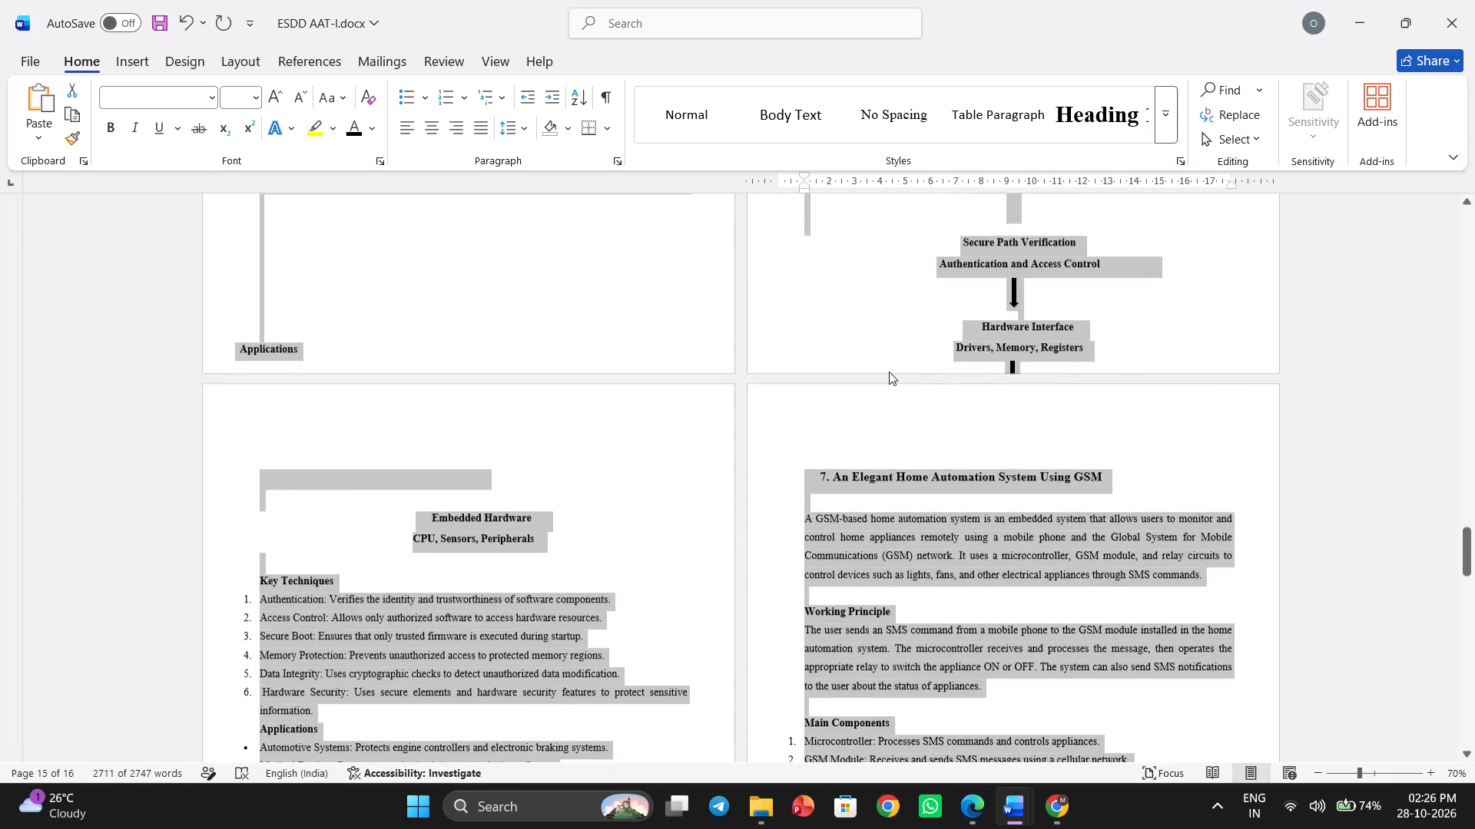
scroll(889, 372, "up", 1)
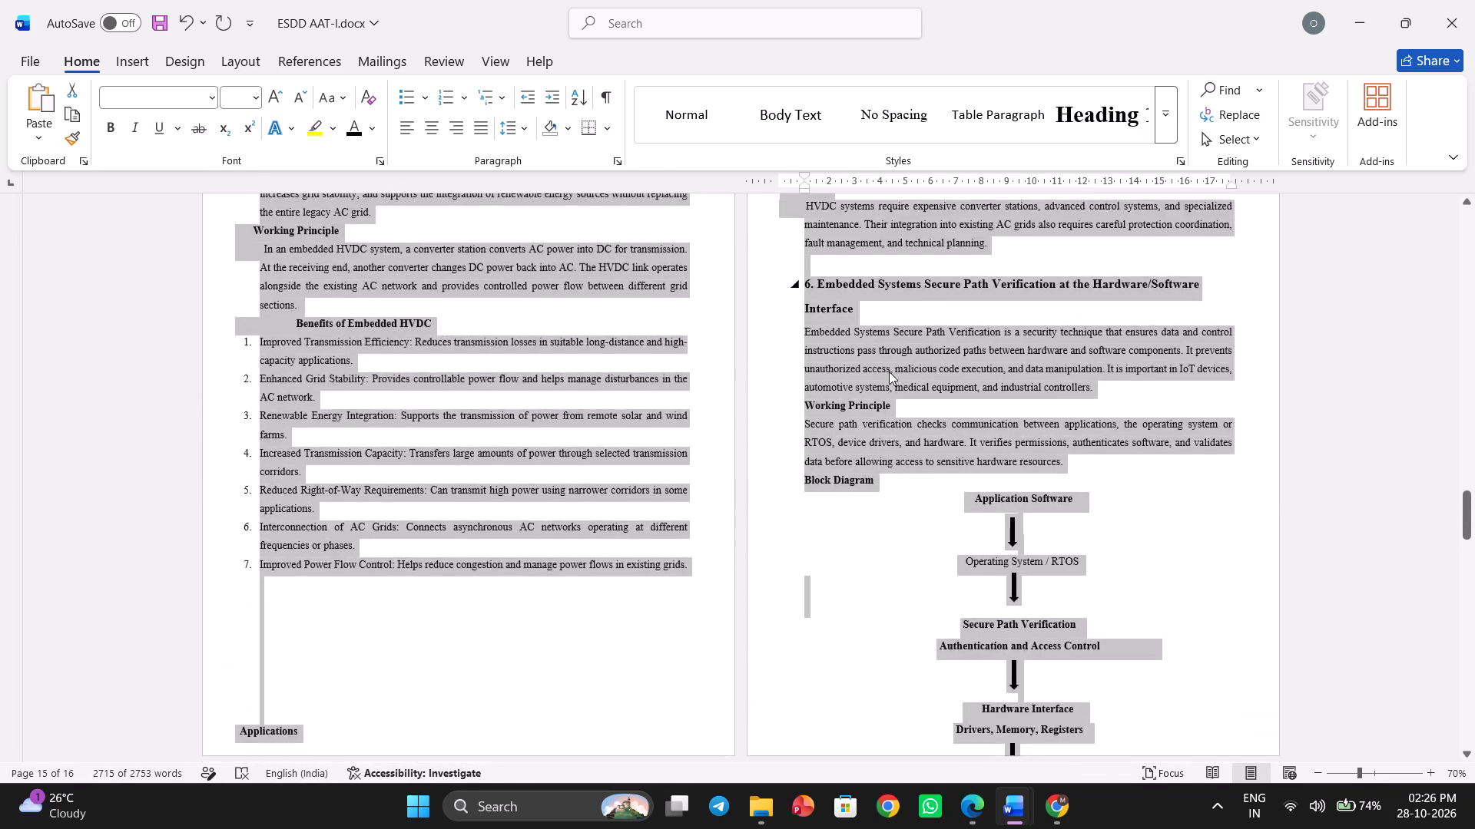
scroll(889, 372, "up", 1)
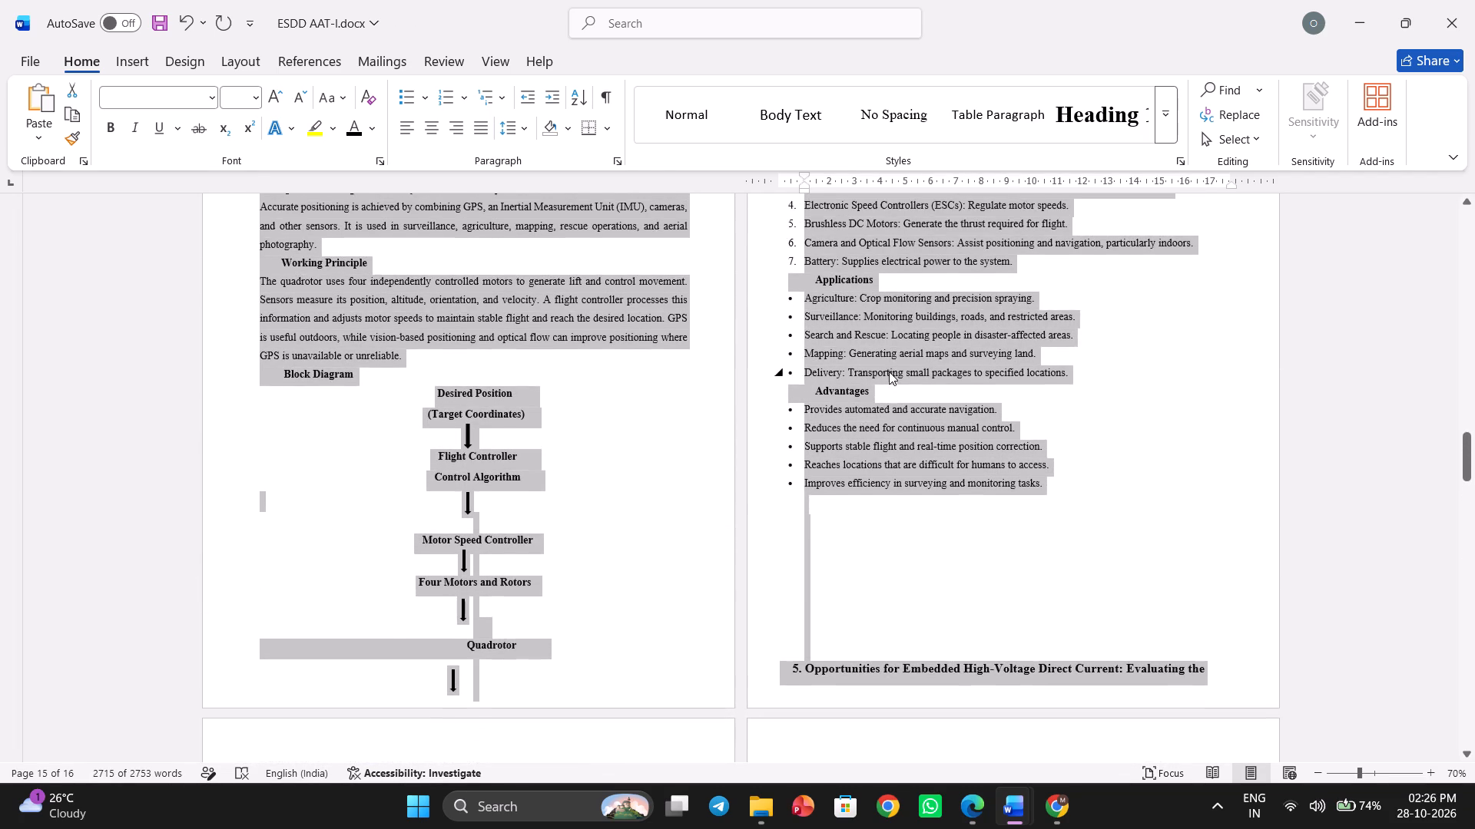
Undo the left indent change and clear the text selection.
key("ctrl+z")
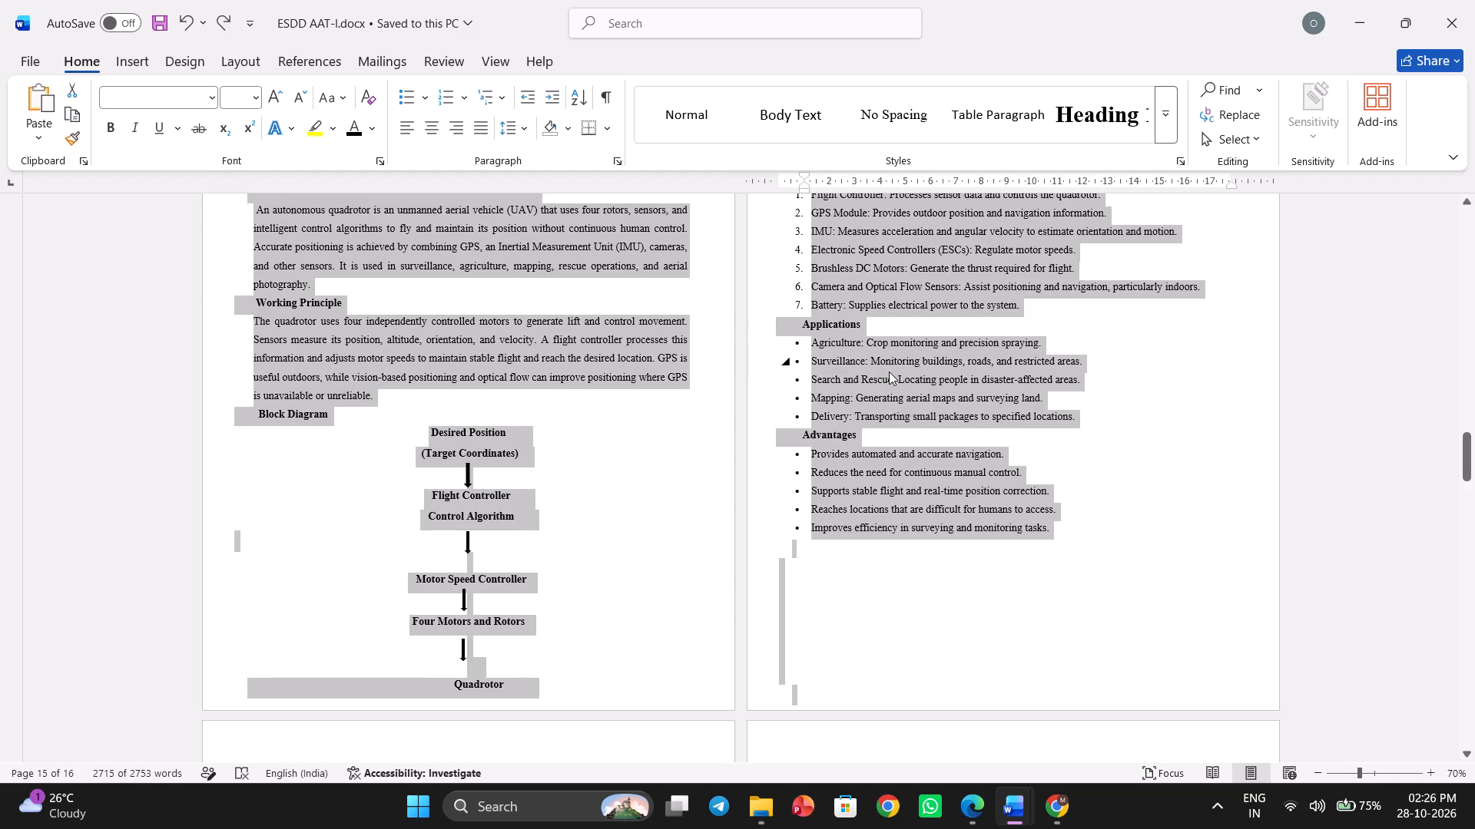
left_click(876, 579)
Review the report's layout in Word from the cover page through section 4's quadrotor pages.
scroll(876, 579, "up", 1)
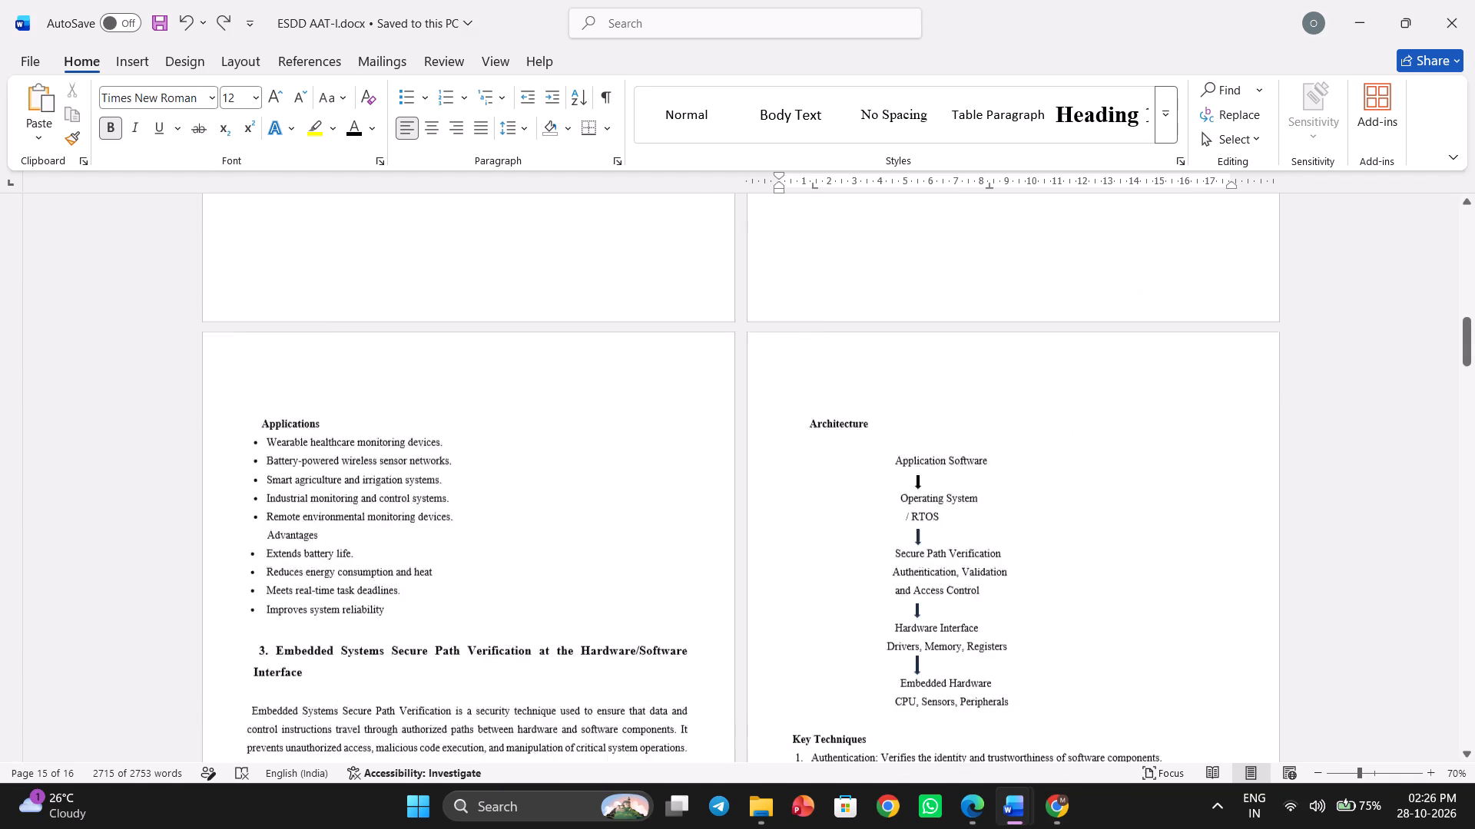
scroll(876, 579, "up", 1)
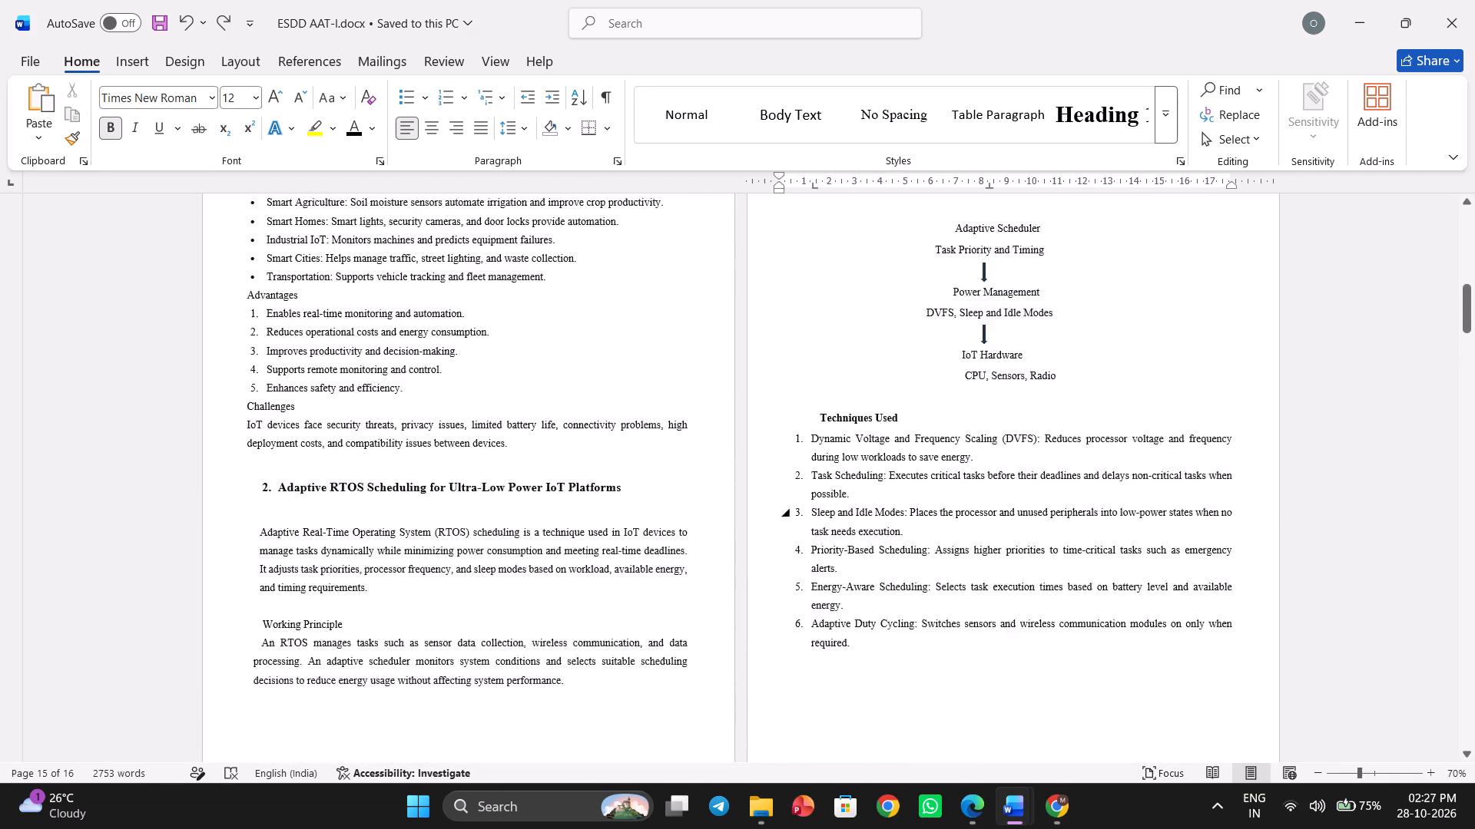
scroll(876, 579, "up", 1)
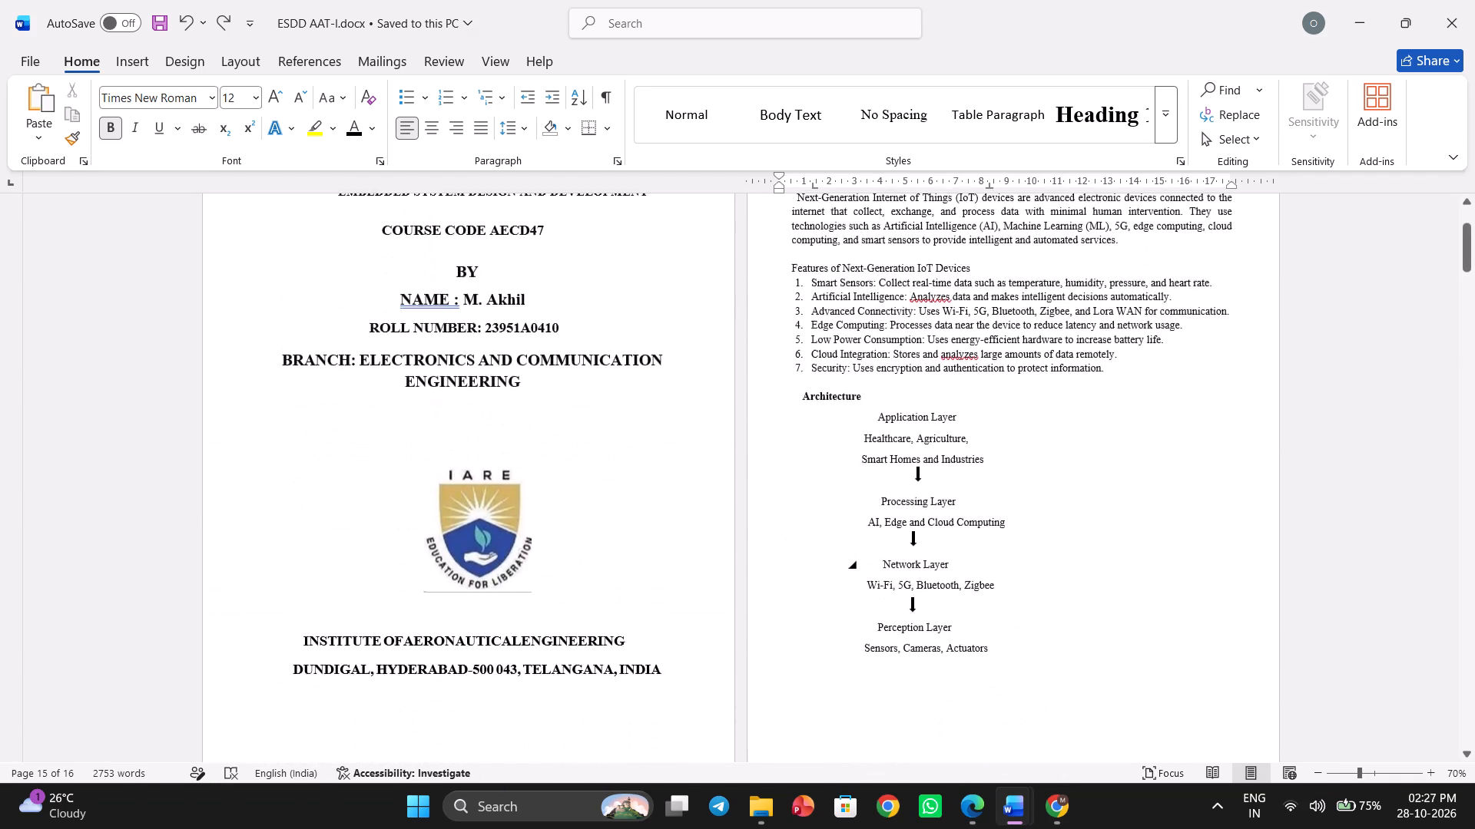
scroll(876, 579, "up", 2)
scroll(900, 555, "down", 1)
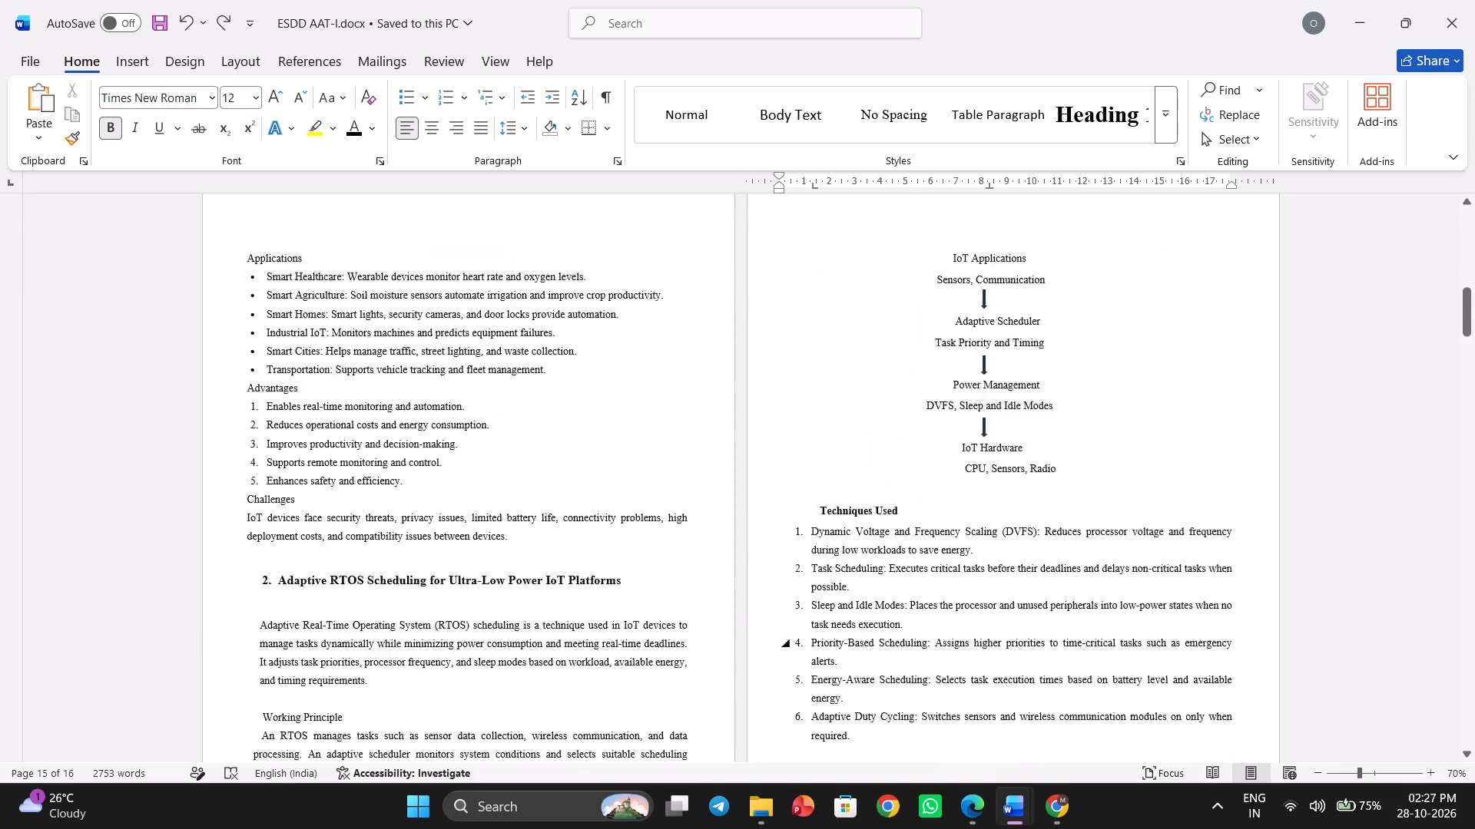
scroll(900, 555, "down", 2)
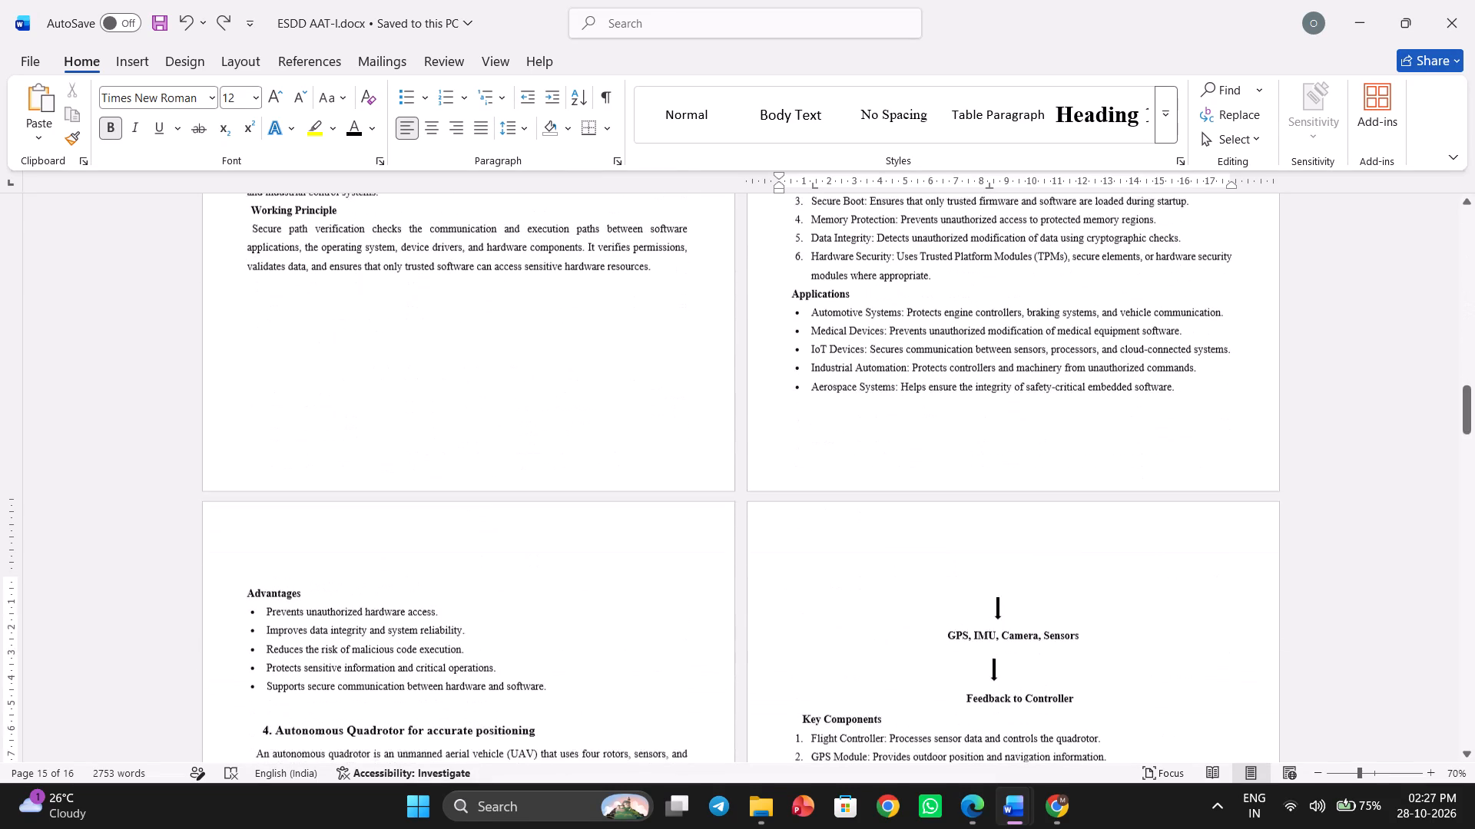
scroll(900, 555, "down", 1)
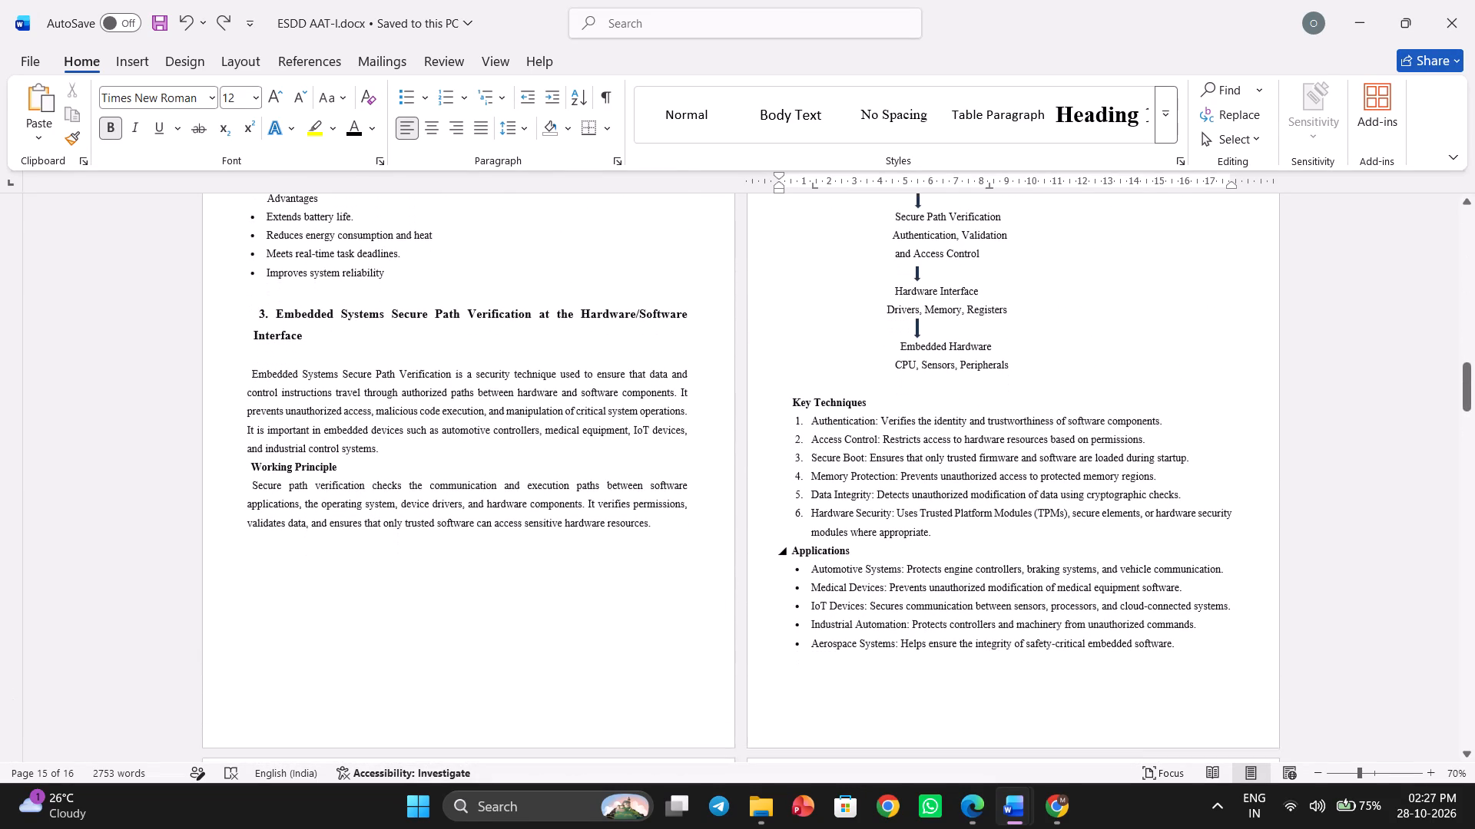
scroll(900, 555, "down", 1)
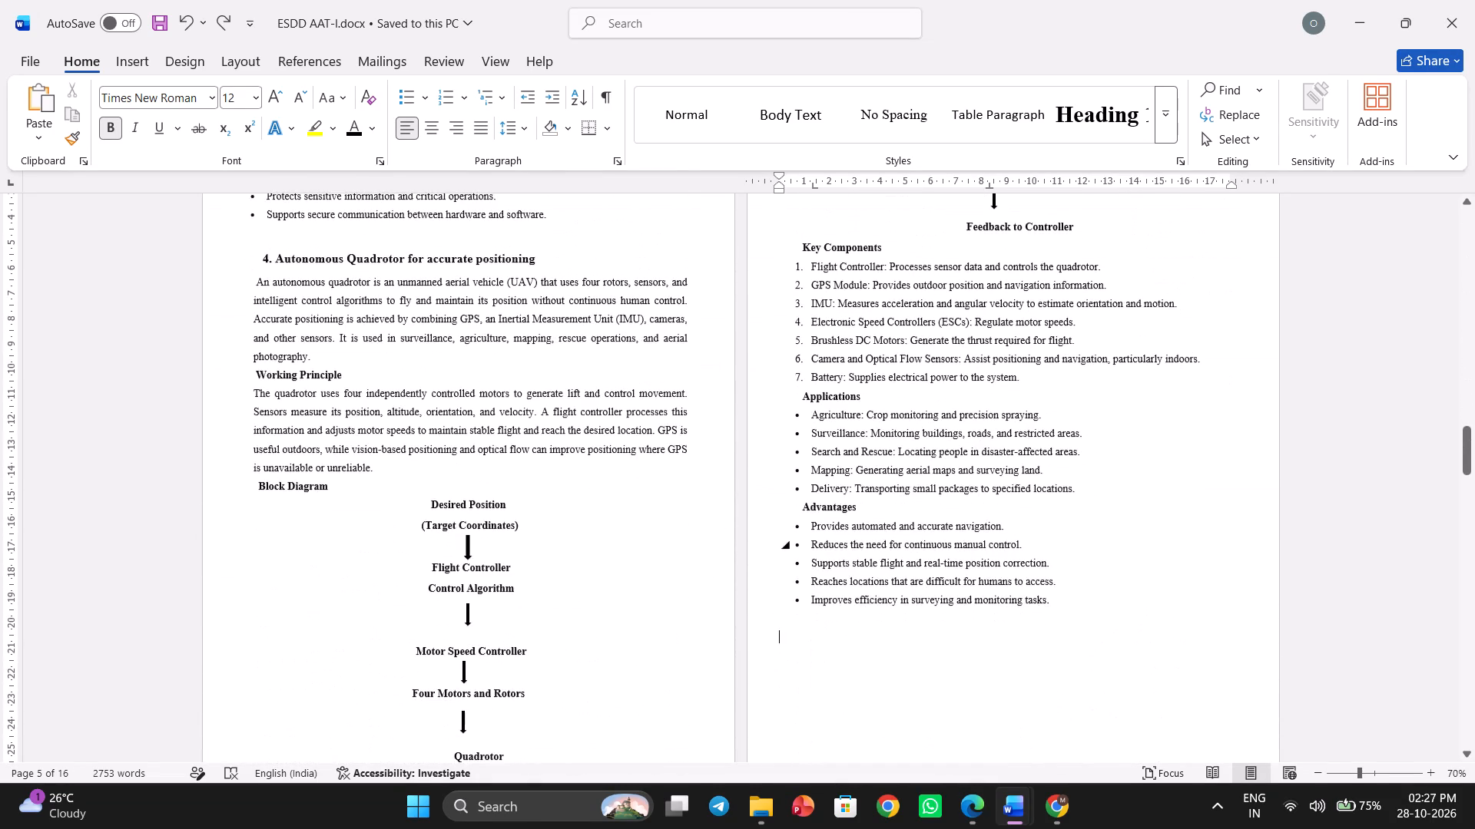
Remove the extra leading space before "In an embedded HVDC system" in section 5's Working Principle paragraph.
scroll(639, 524, "down", 1)
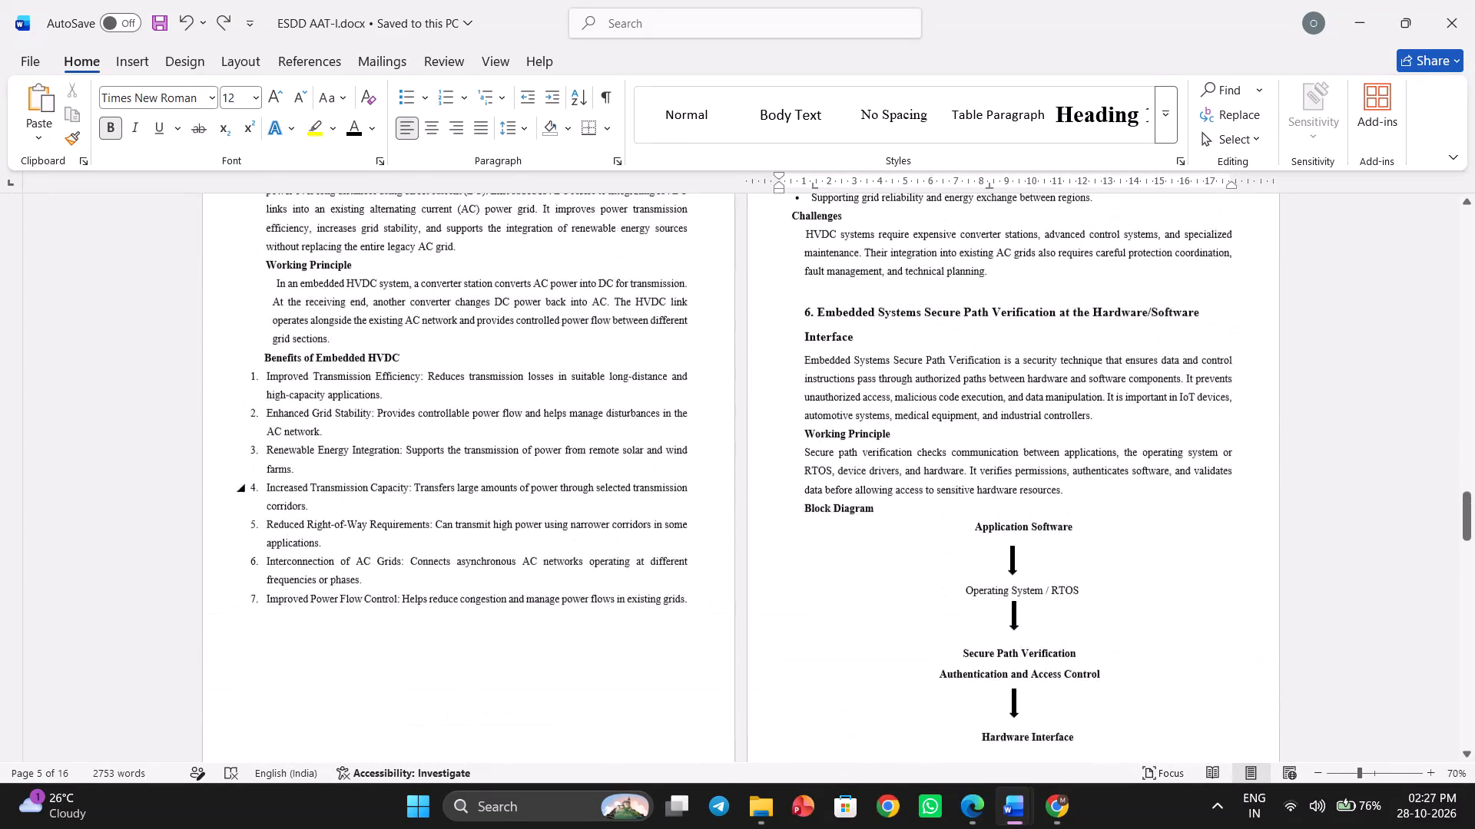
scroll(639, 524, "down", 1)
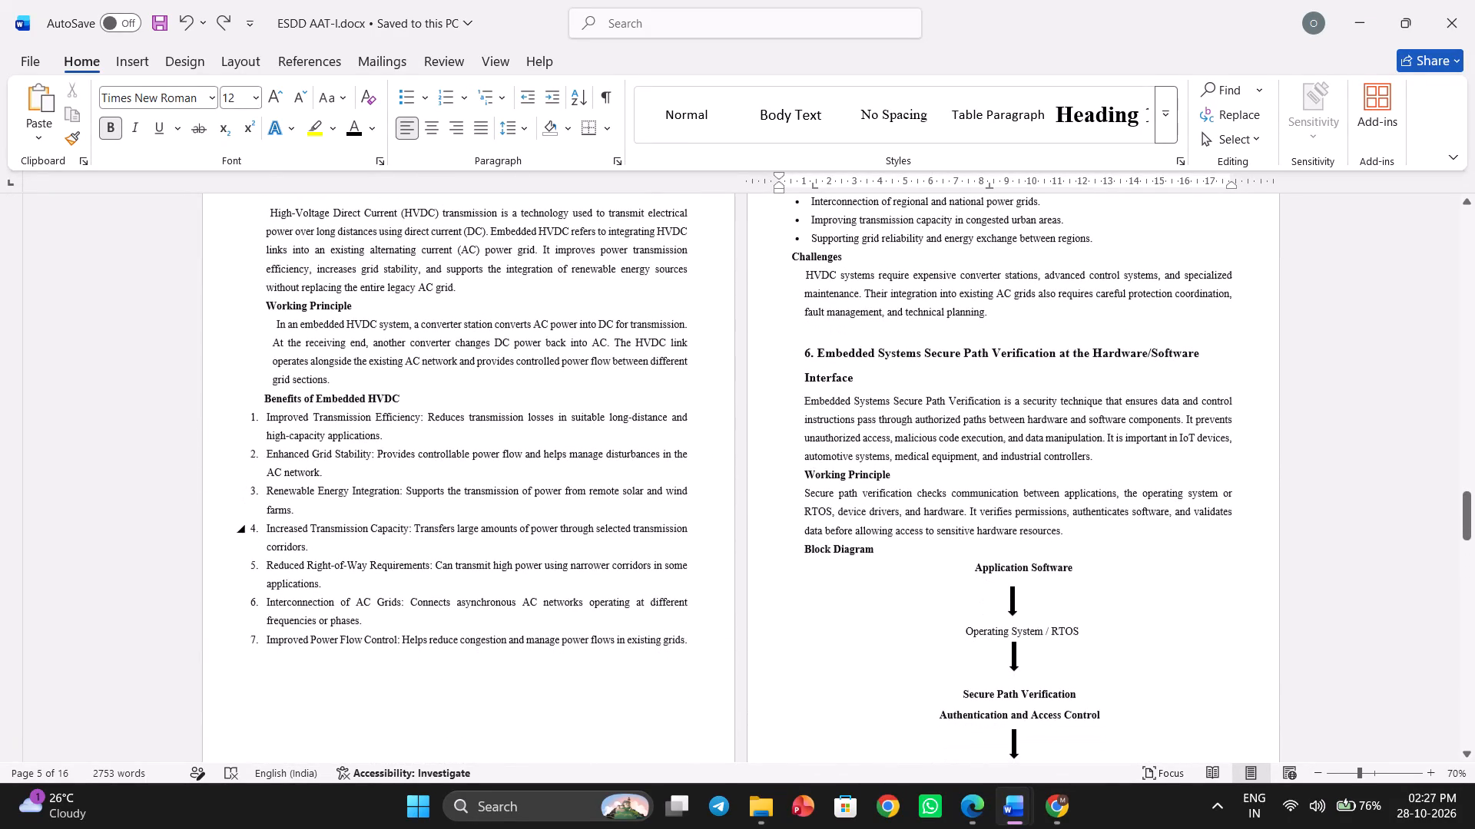
scroll(639, 524, "down", 1)
left_click(274, 325)
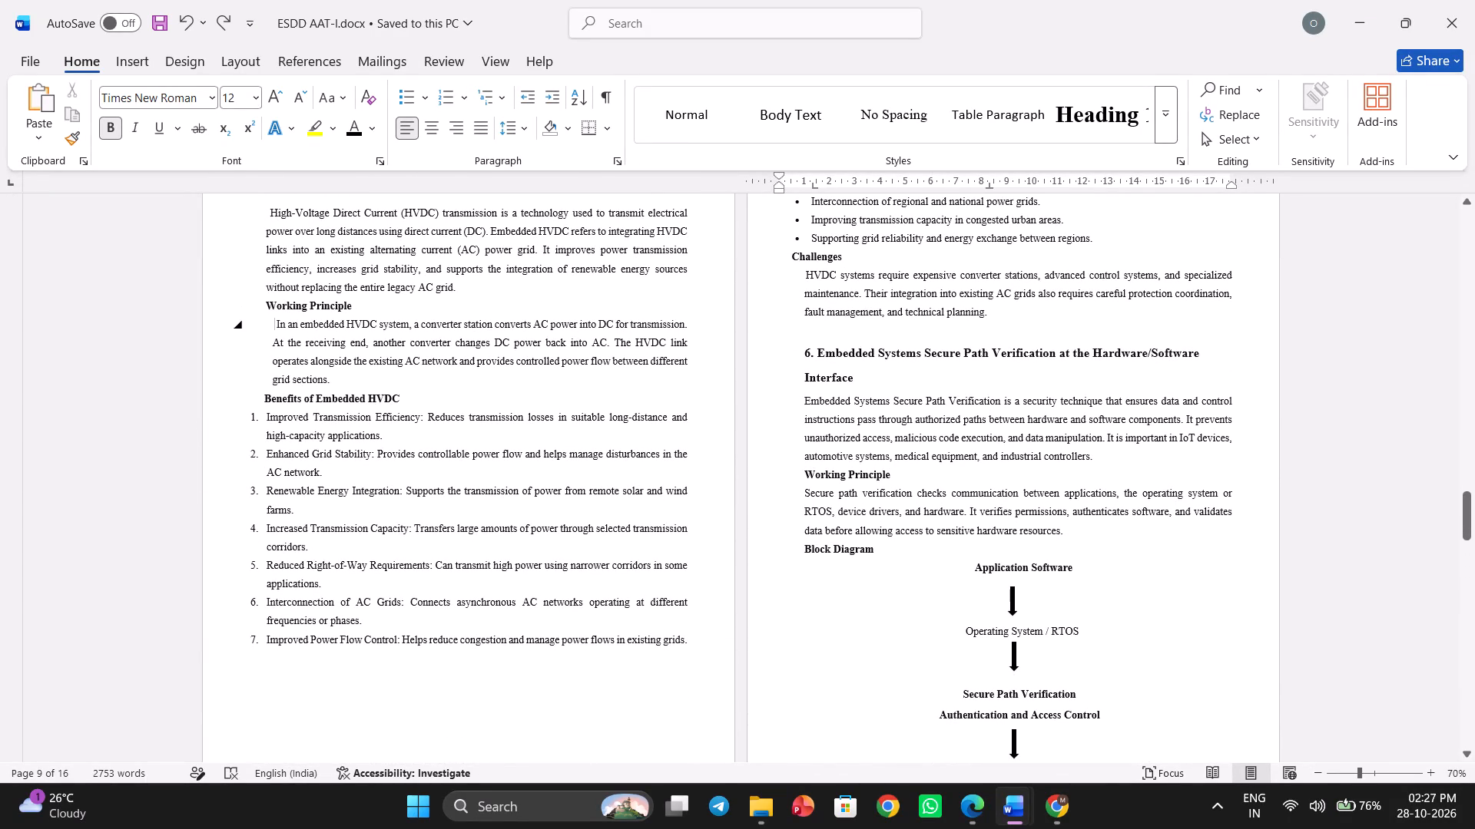
key("BackSpace")
key("BackSpace")
key("BackSpace")
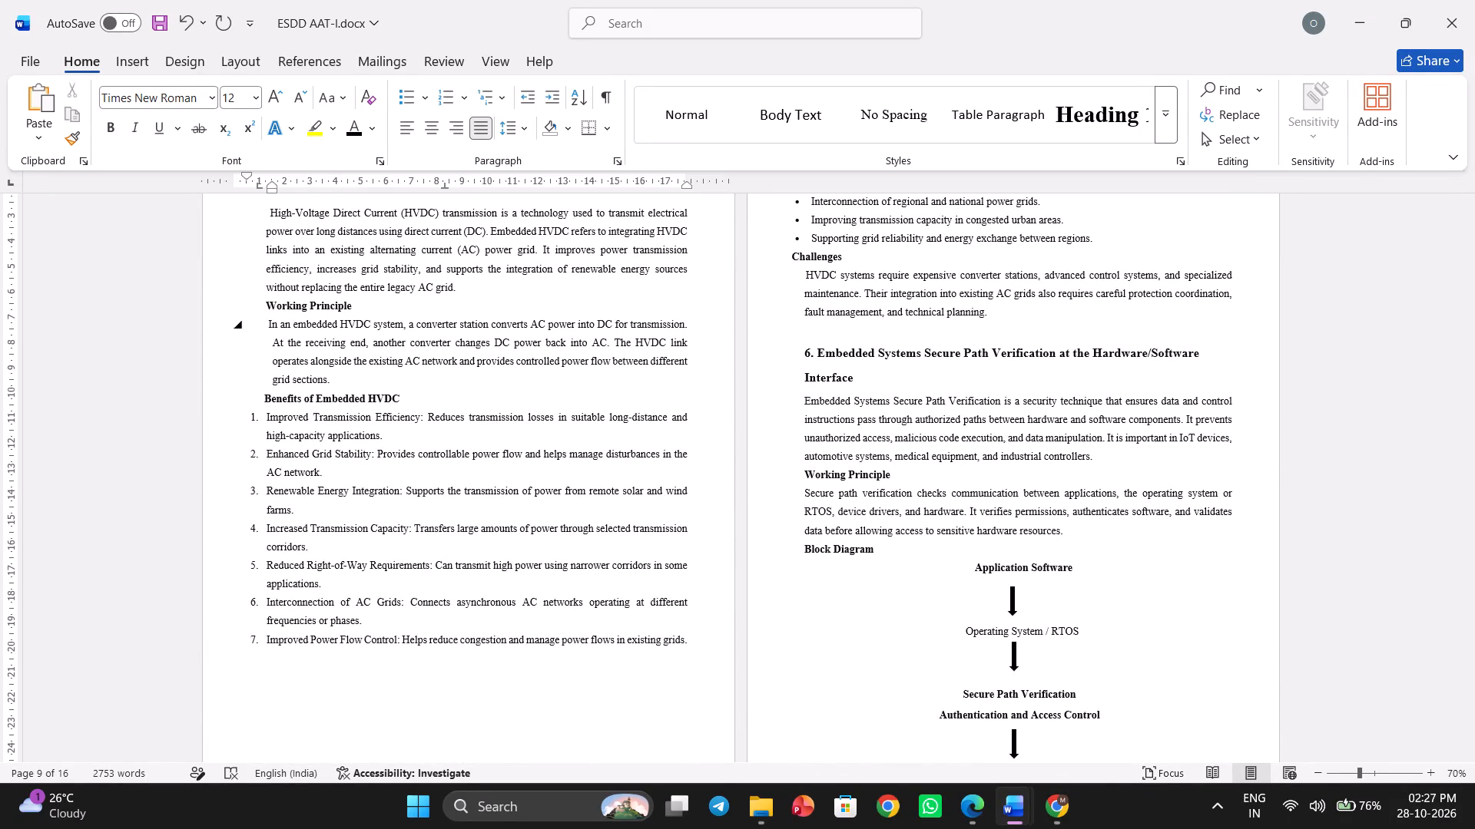
Check the paragraph alignment and page breaks from section 7 back to the cover page.
scroll(274, 325, "up", 1)
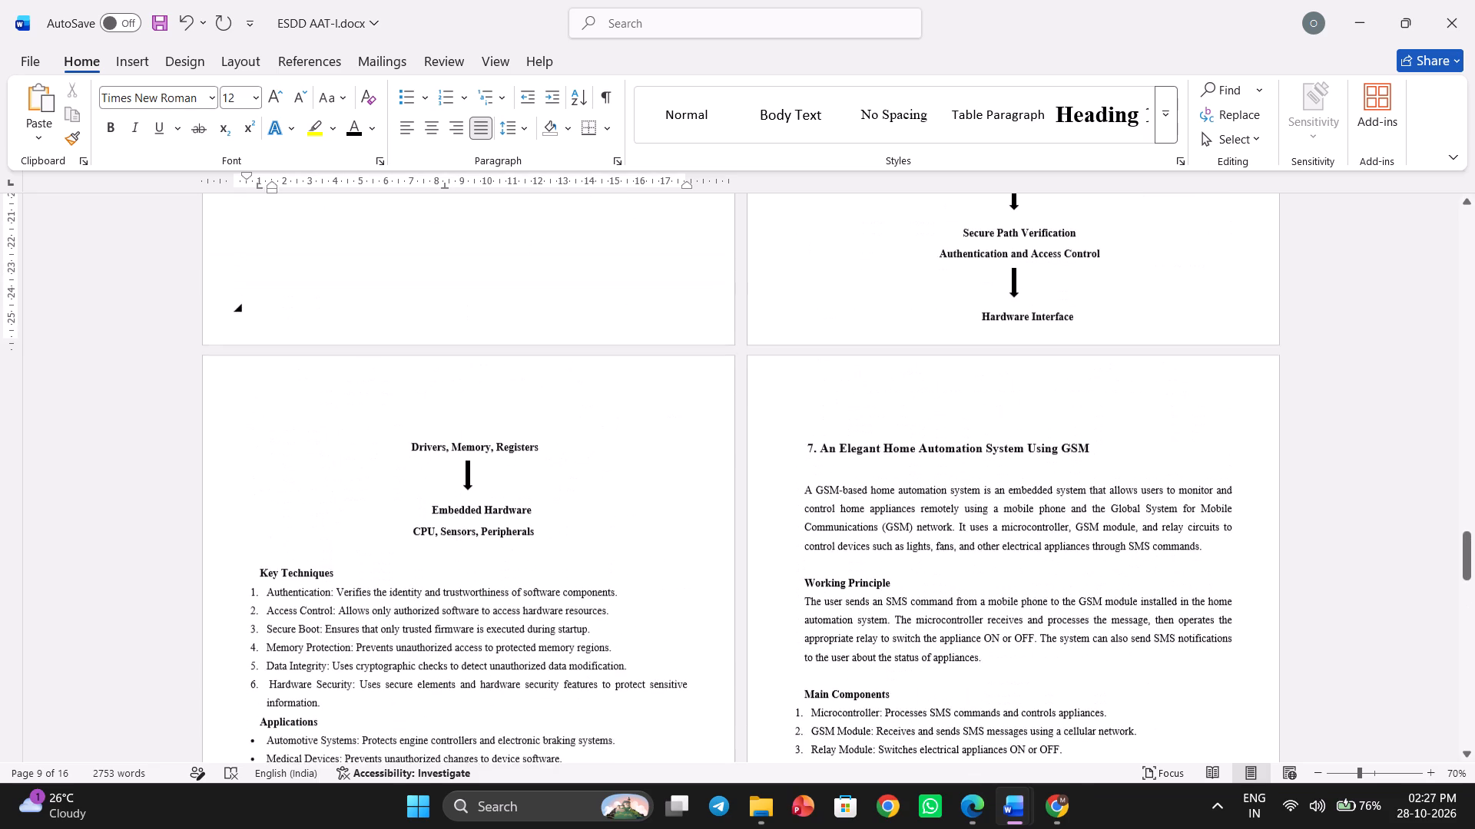
scroll(274, 325, "up", 1)
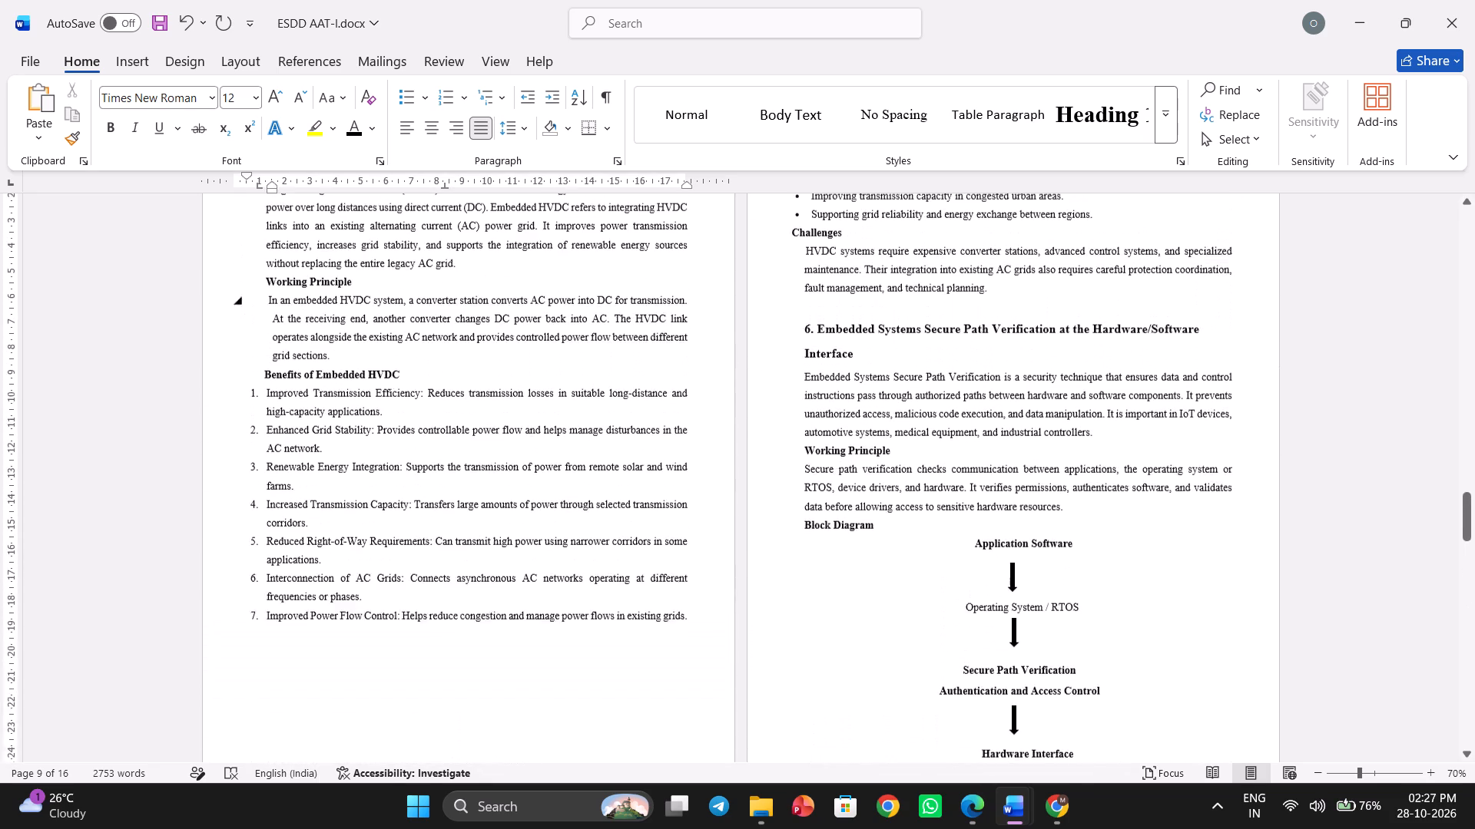
scroll(274, 325, "up", 2)
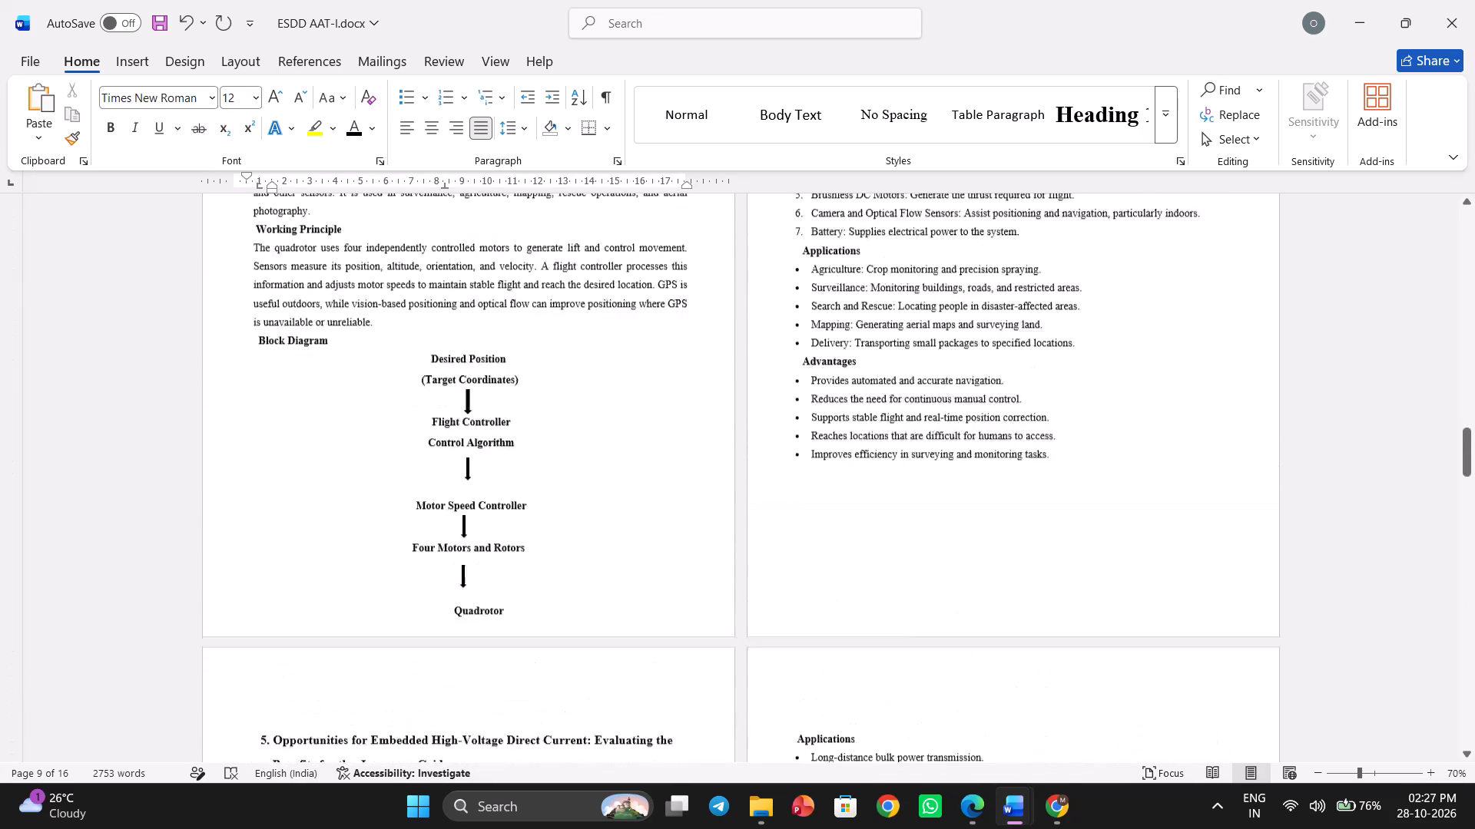
scroll(274, 325, "up", 1)
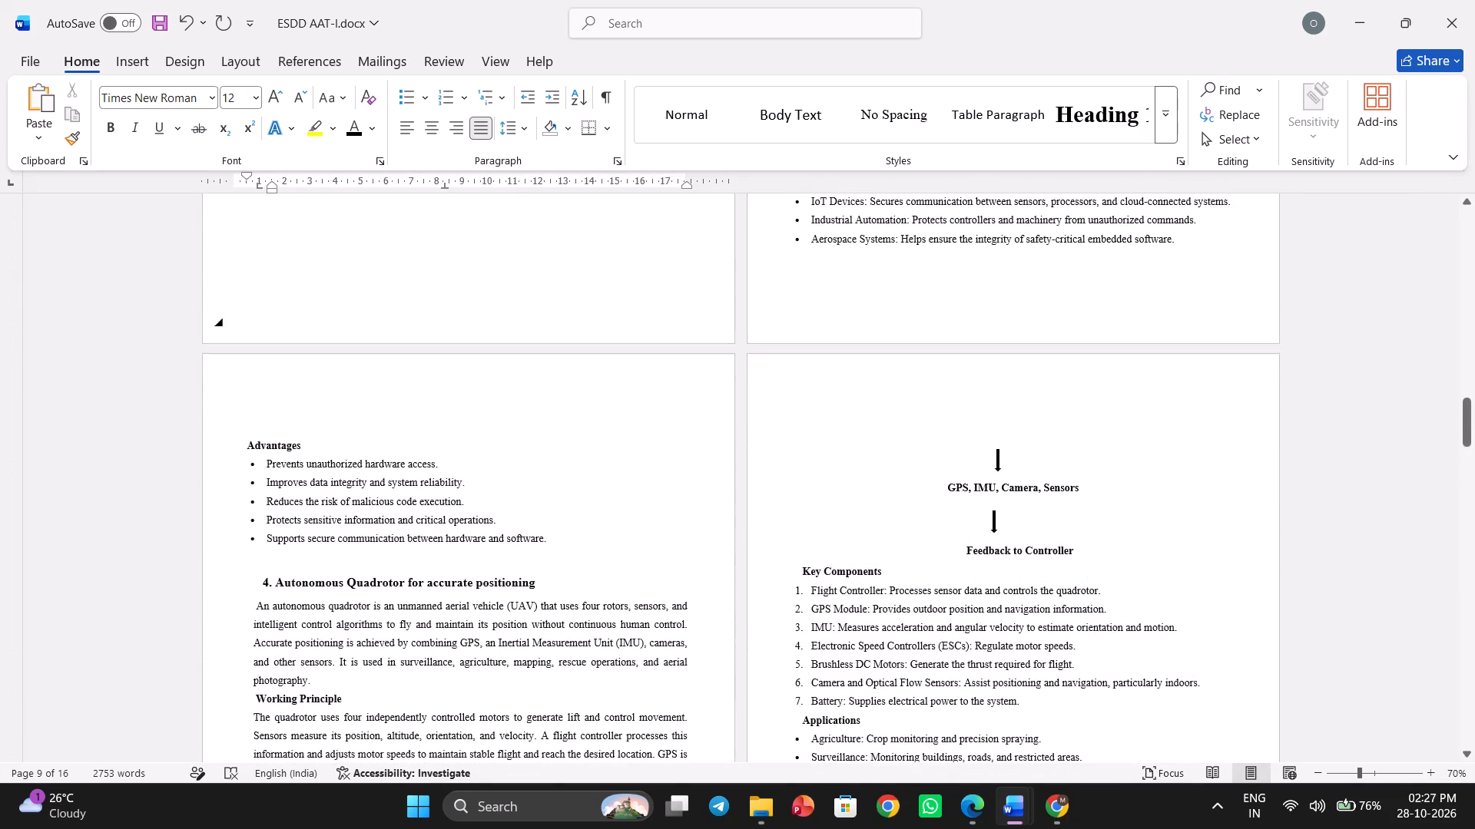
scroll(274, 325, "up", 1)
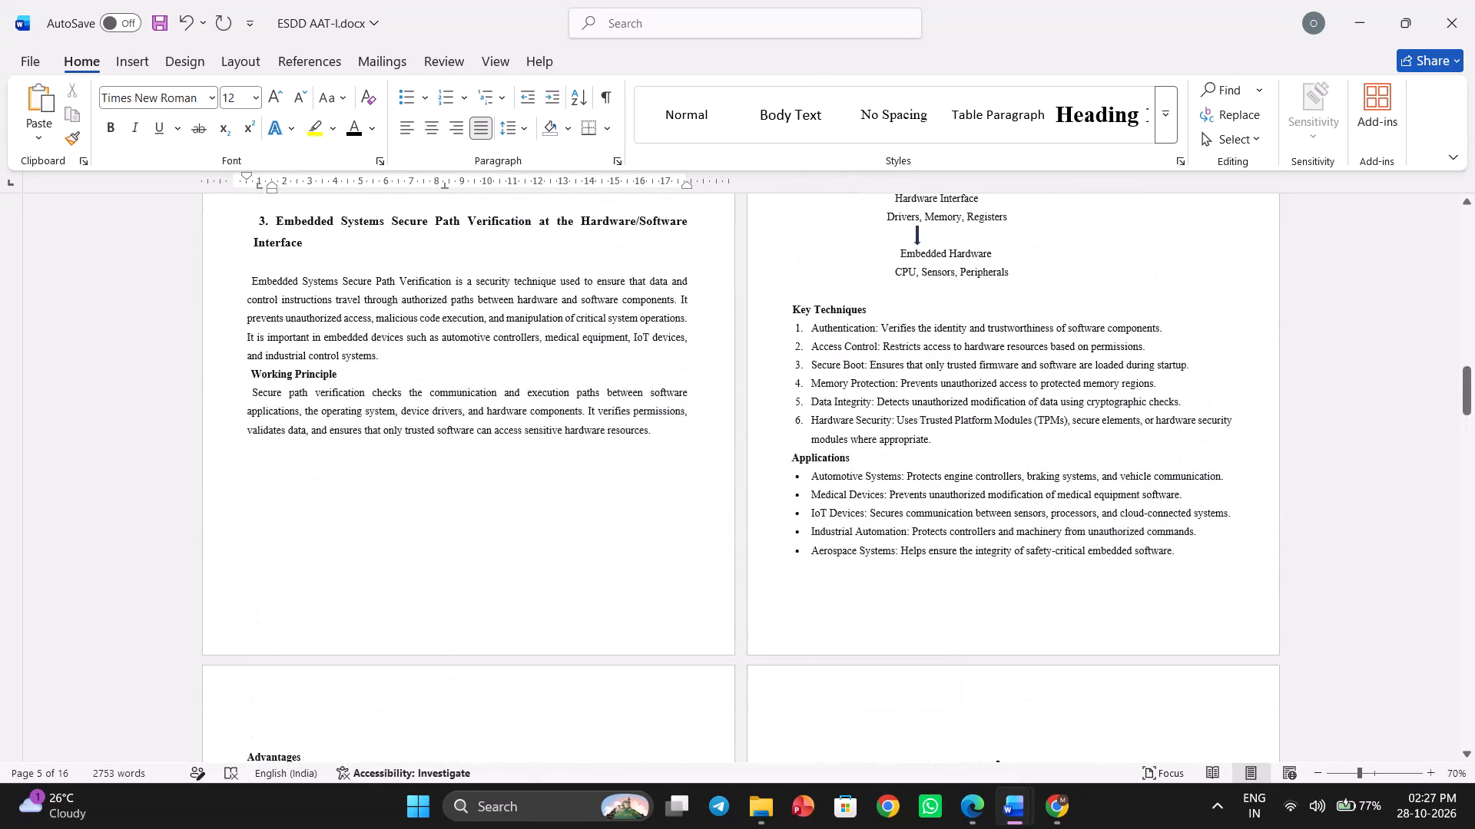
scroll(274, 325, "up", 1)
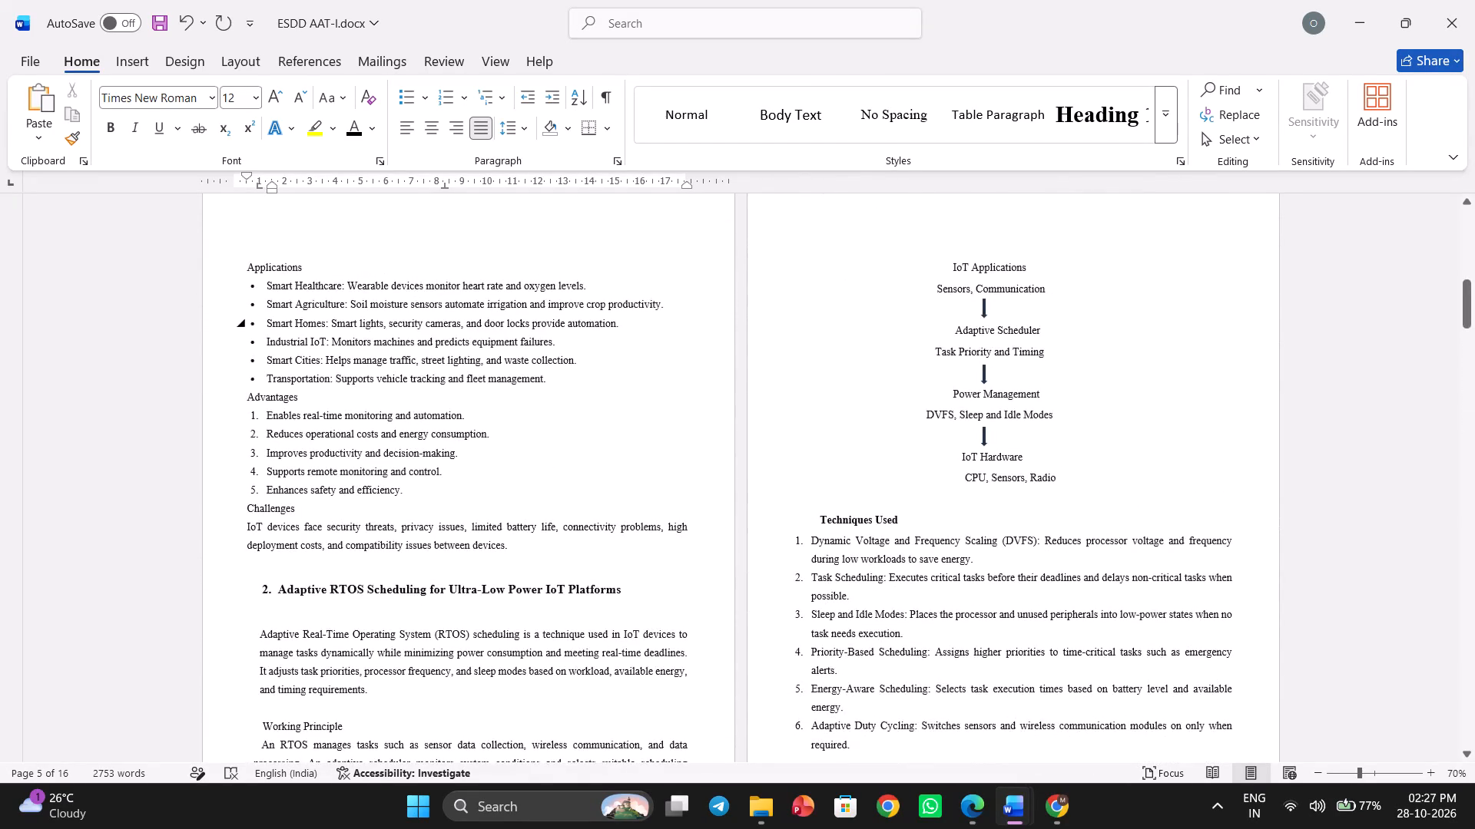
scroll(274, 325, "up", 1)
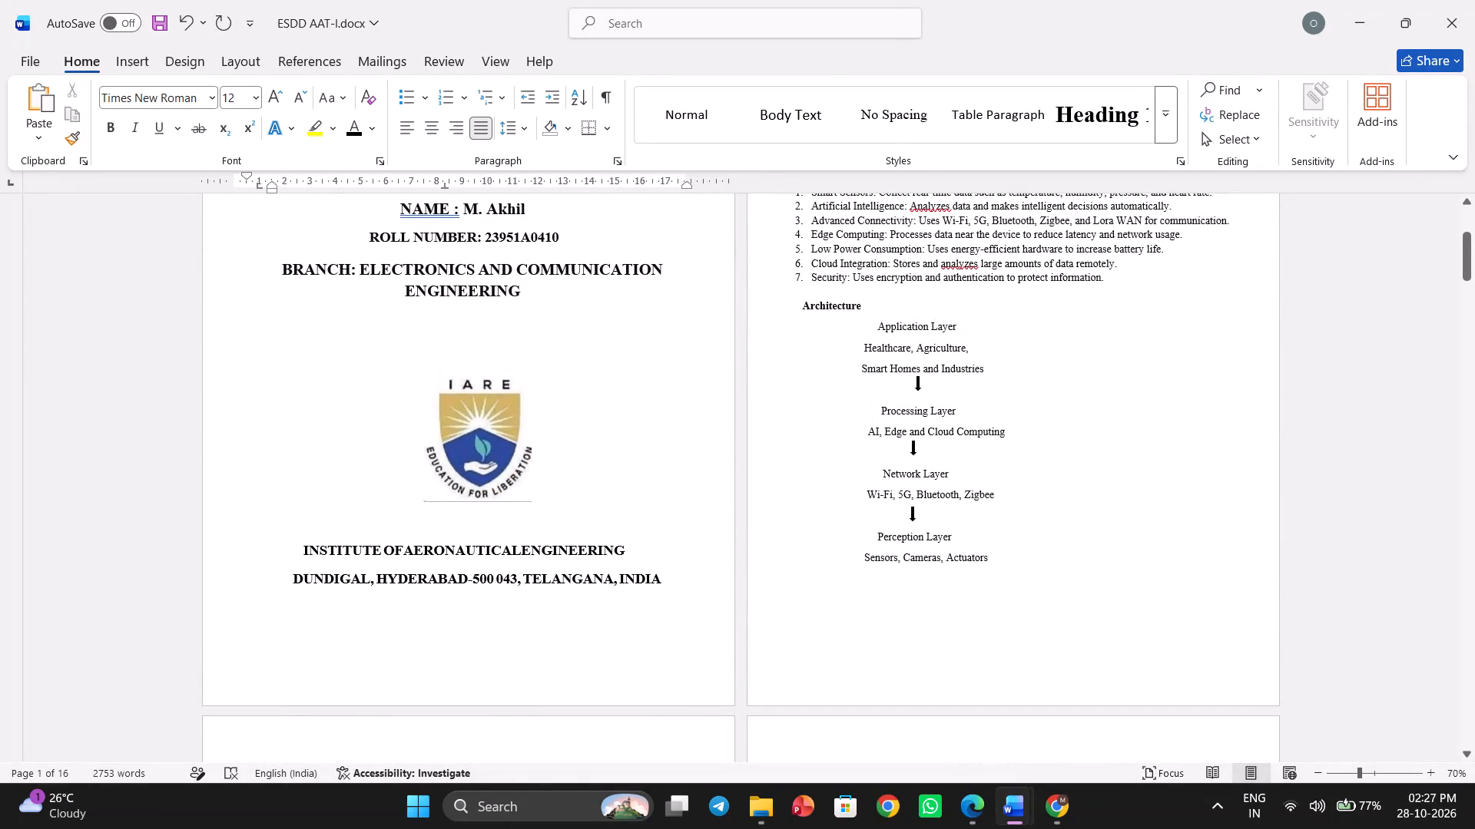
scroll(777, 368, "up", 1)
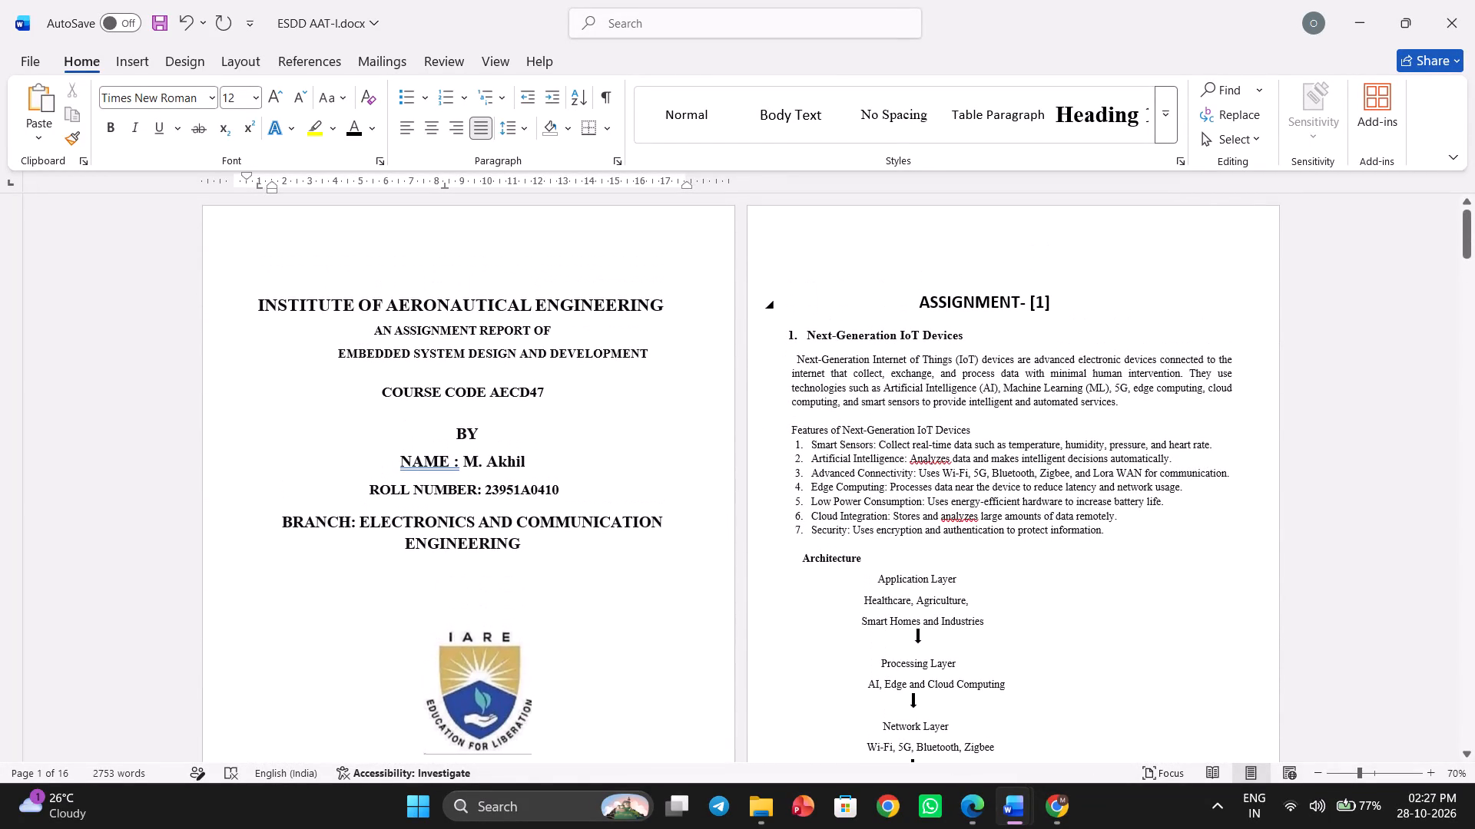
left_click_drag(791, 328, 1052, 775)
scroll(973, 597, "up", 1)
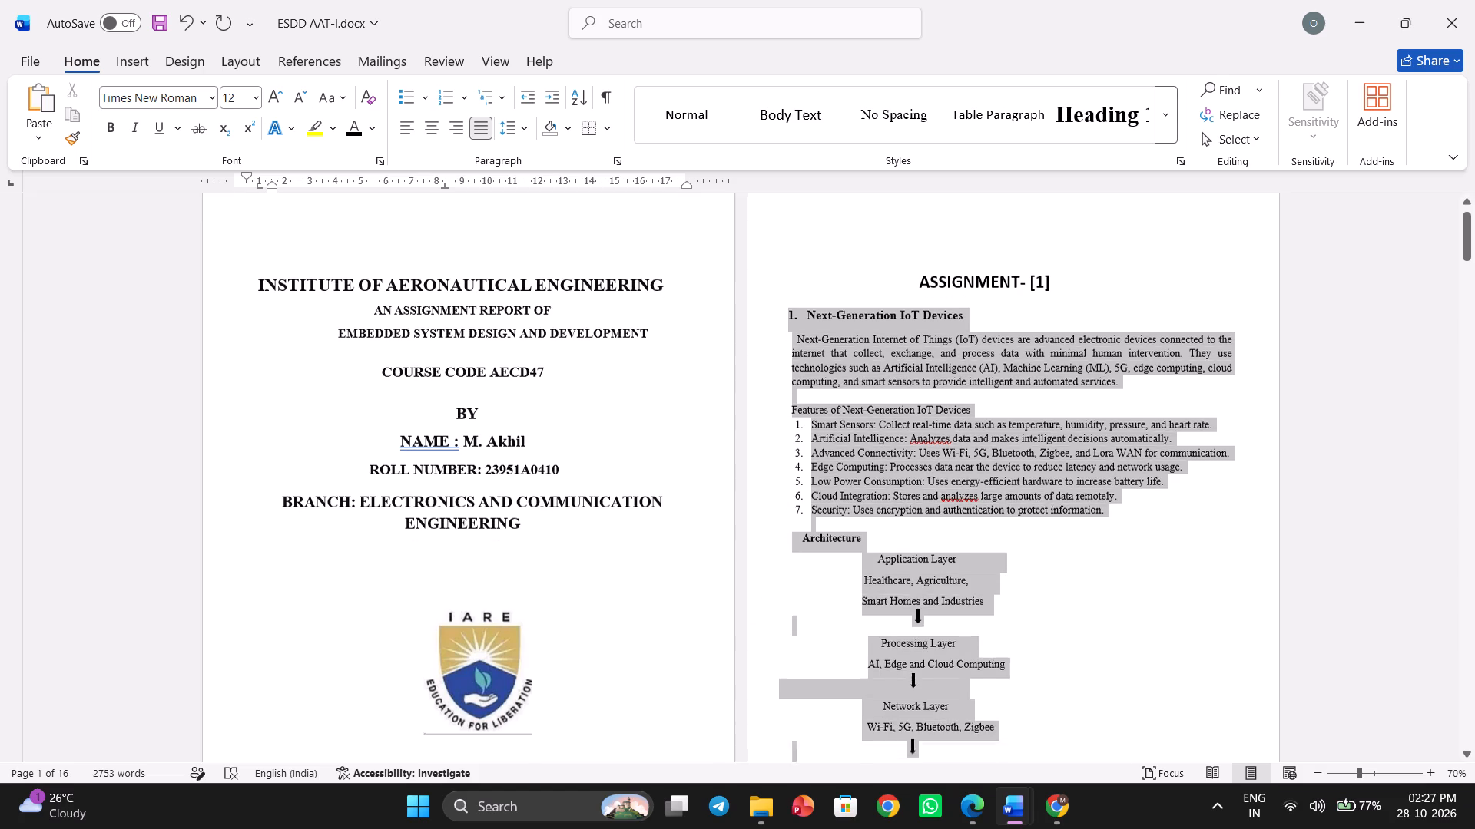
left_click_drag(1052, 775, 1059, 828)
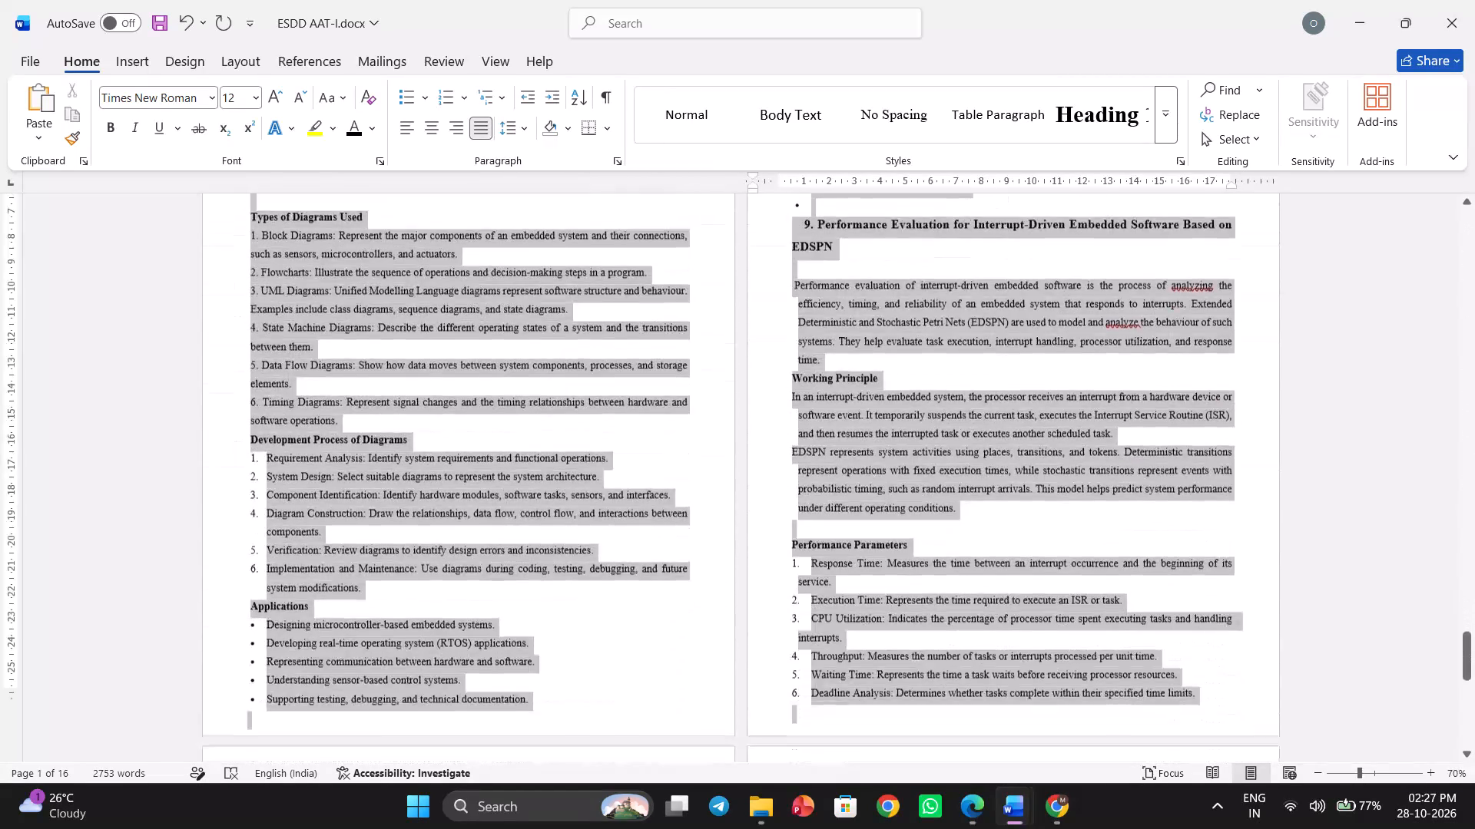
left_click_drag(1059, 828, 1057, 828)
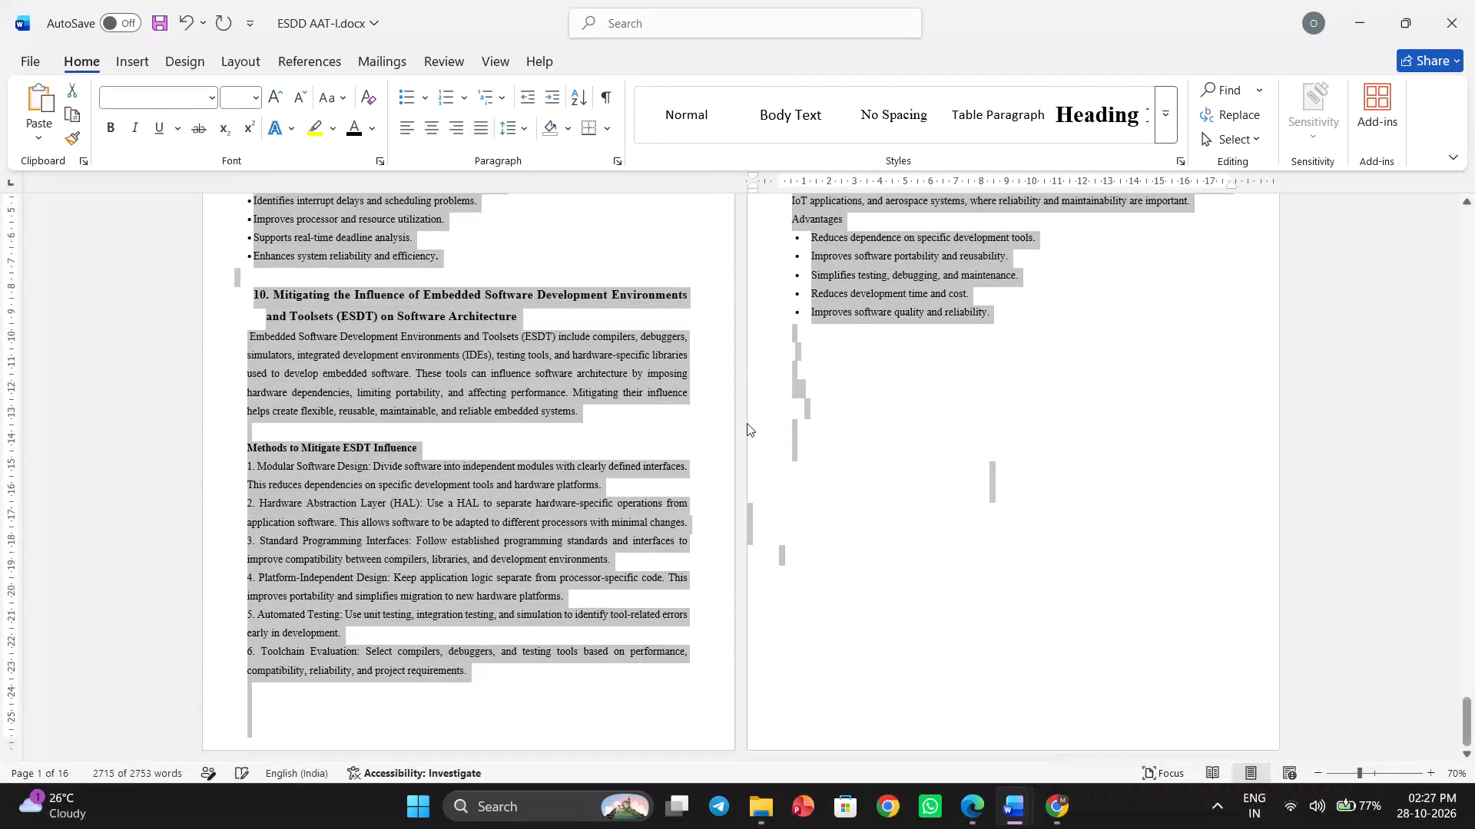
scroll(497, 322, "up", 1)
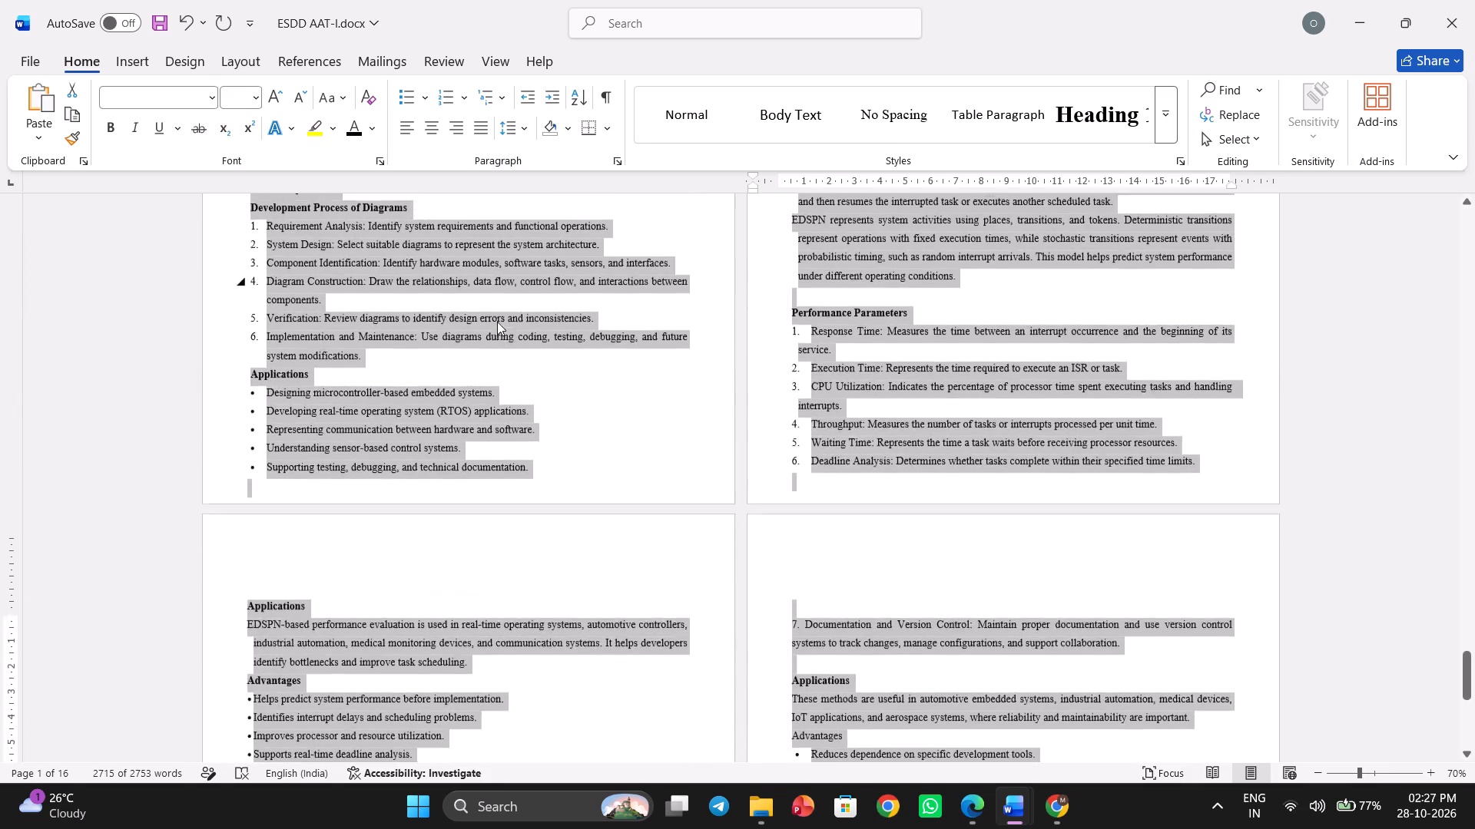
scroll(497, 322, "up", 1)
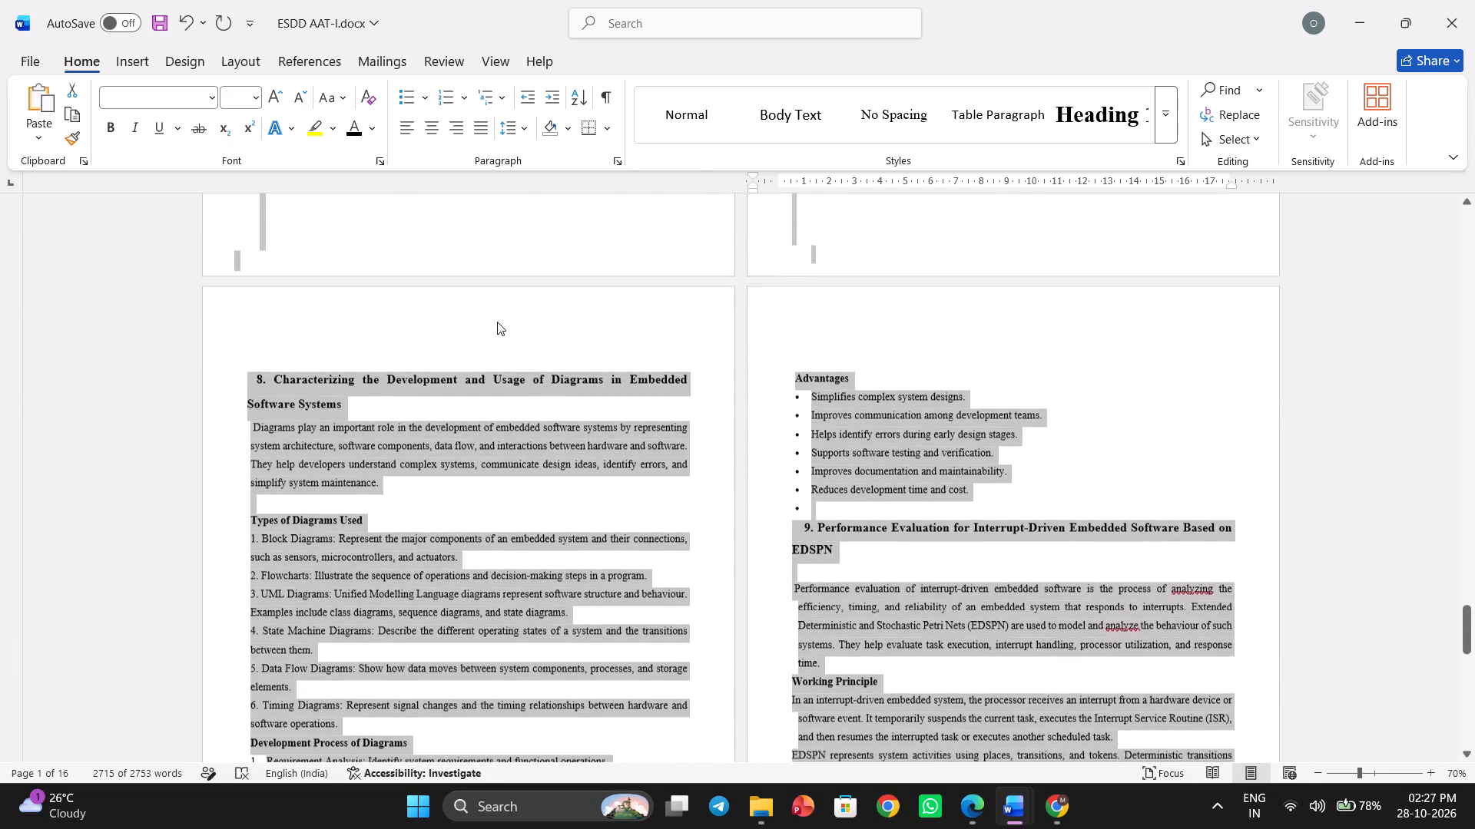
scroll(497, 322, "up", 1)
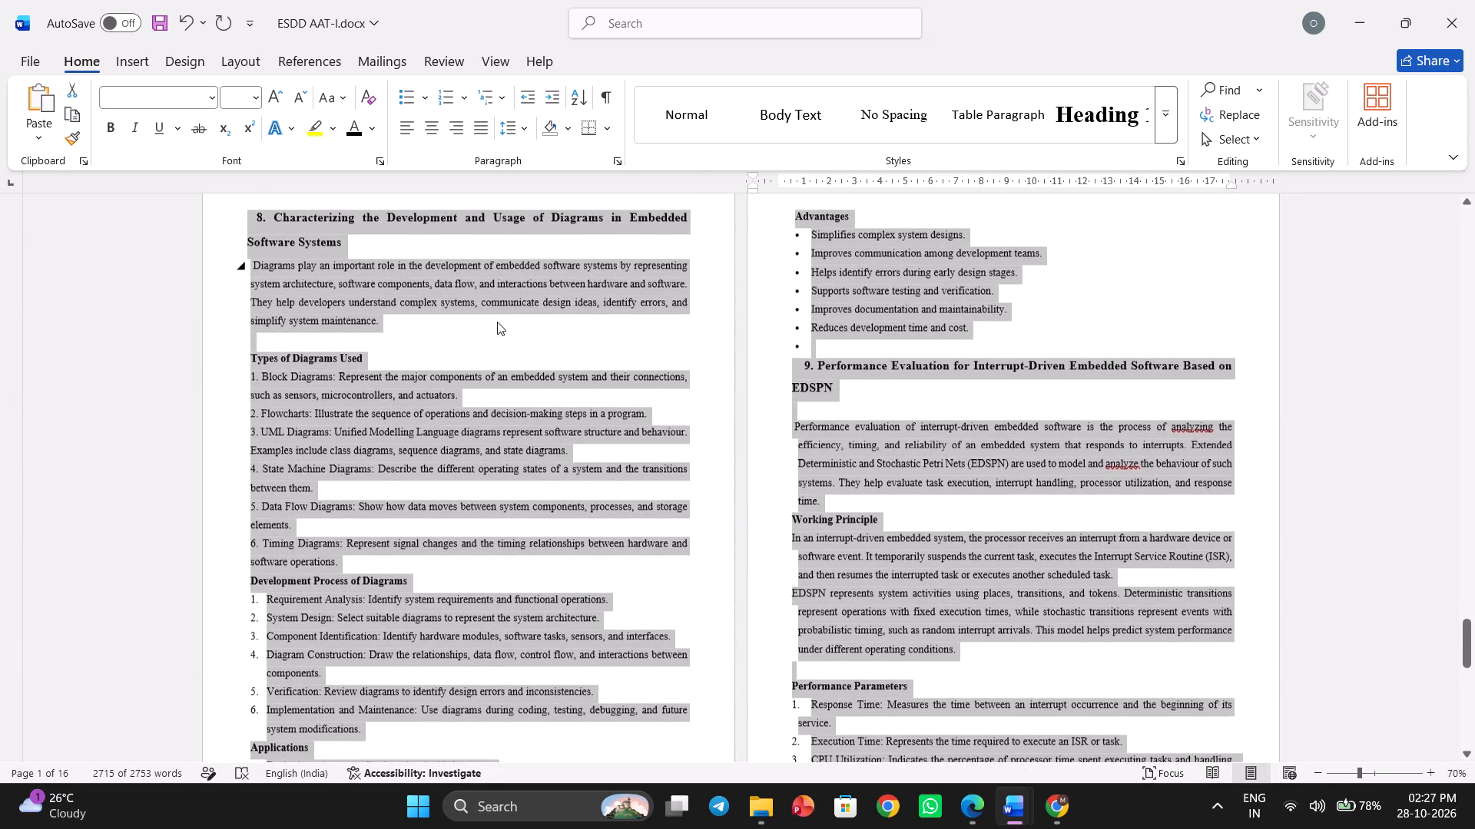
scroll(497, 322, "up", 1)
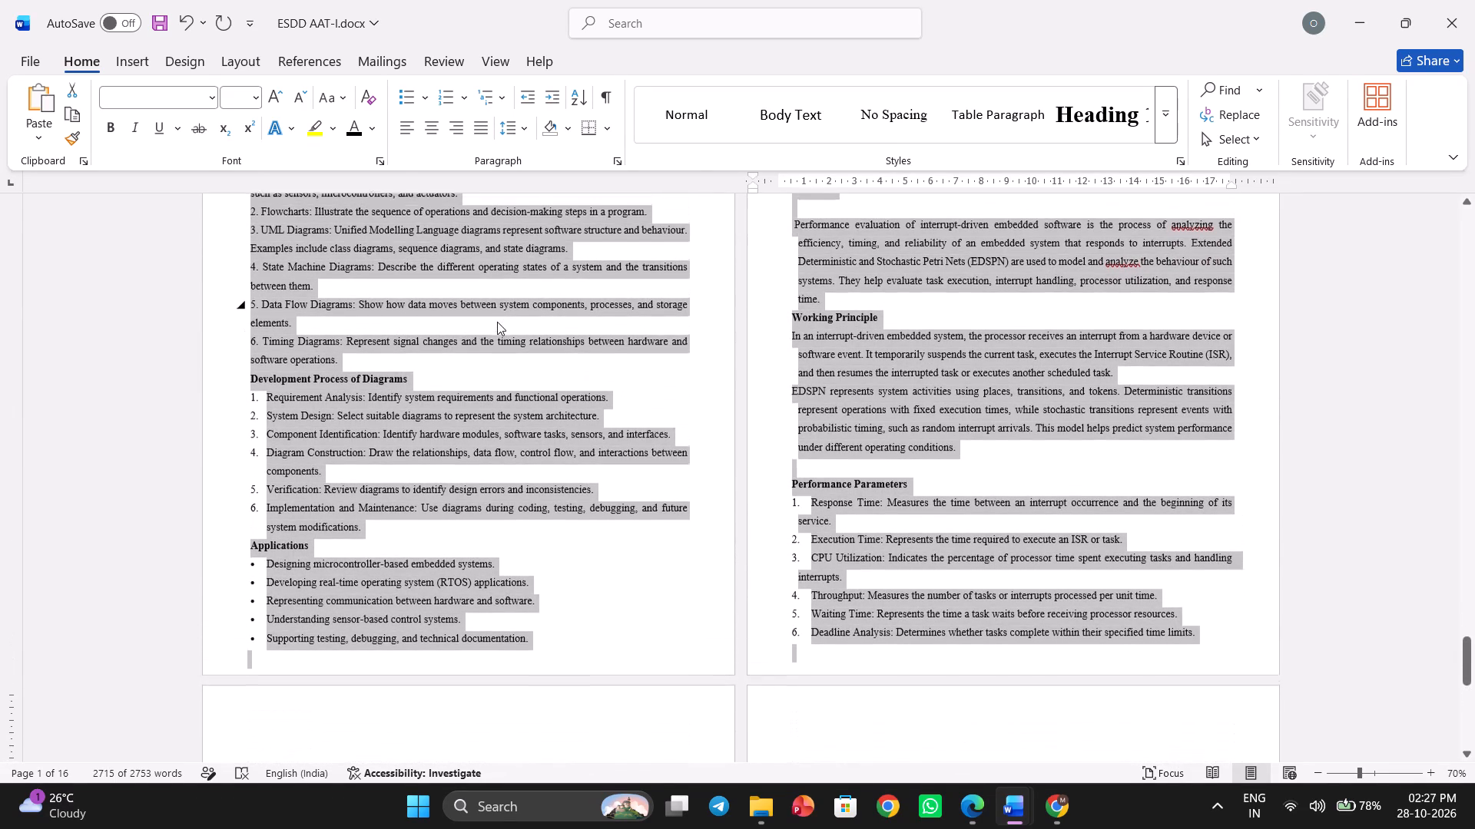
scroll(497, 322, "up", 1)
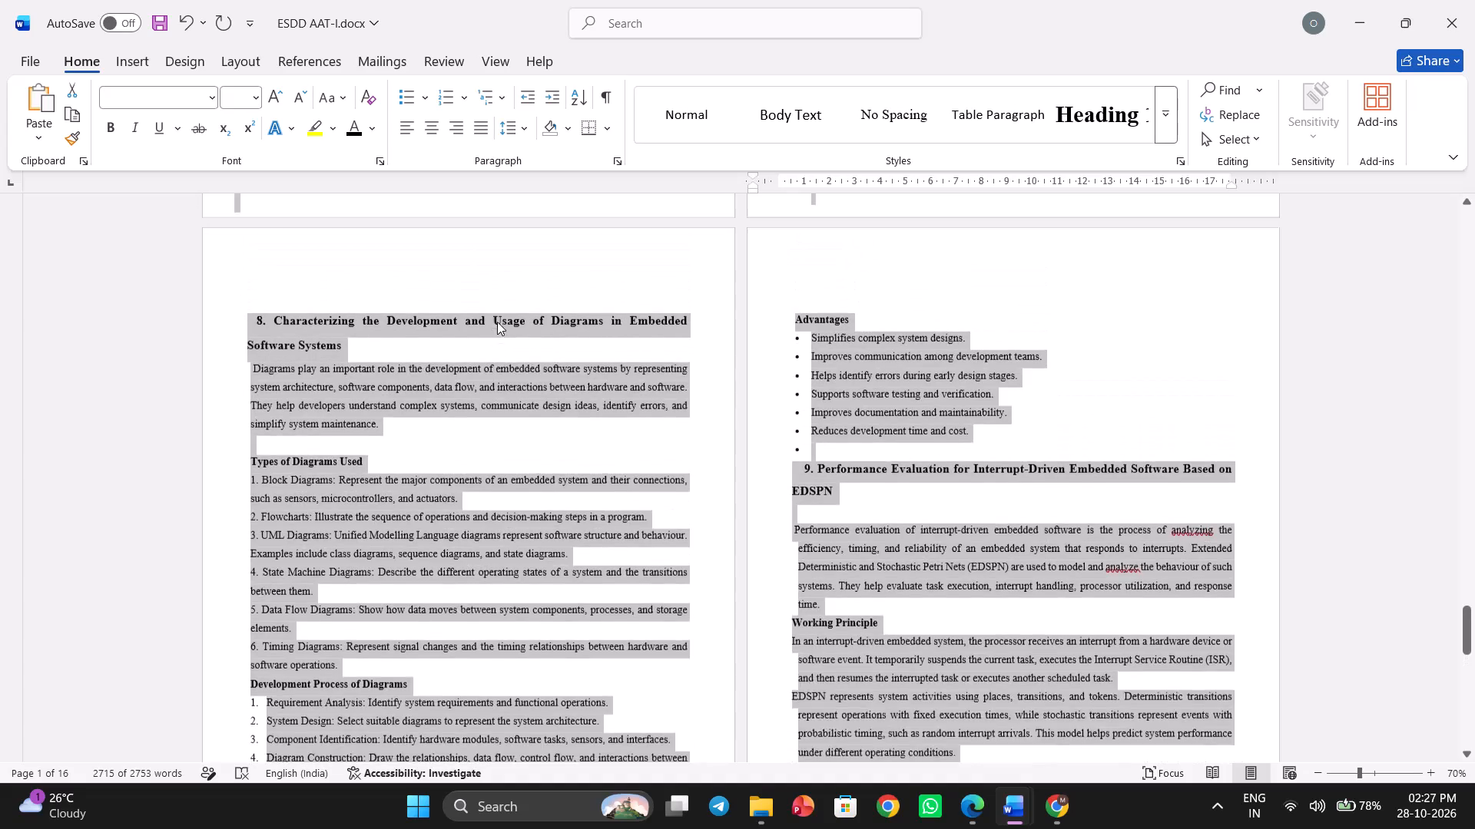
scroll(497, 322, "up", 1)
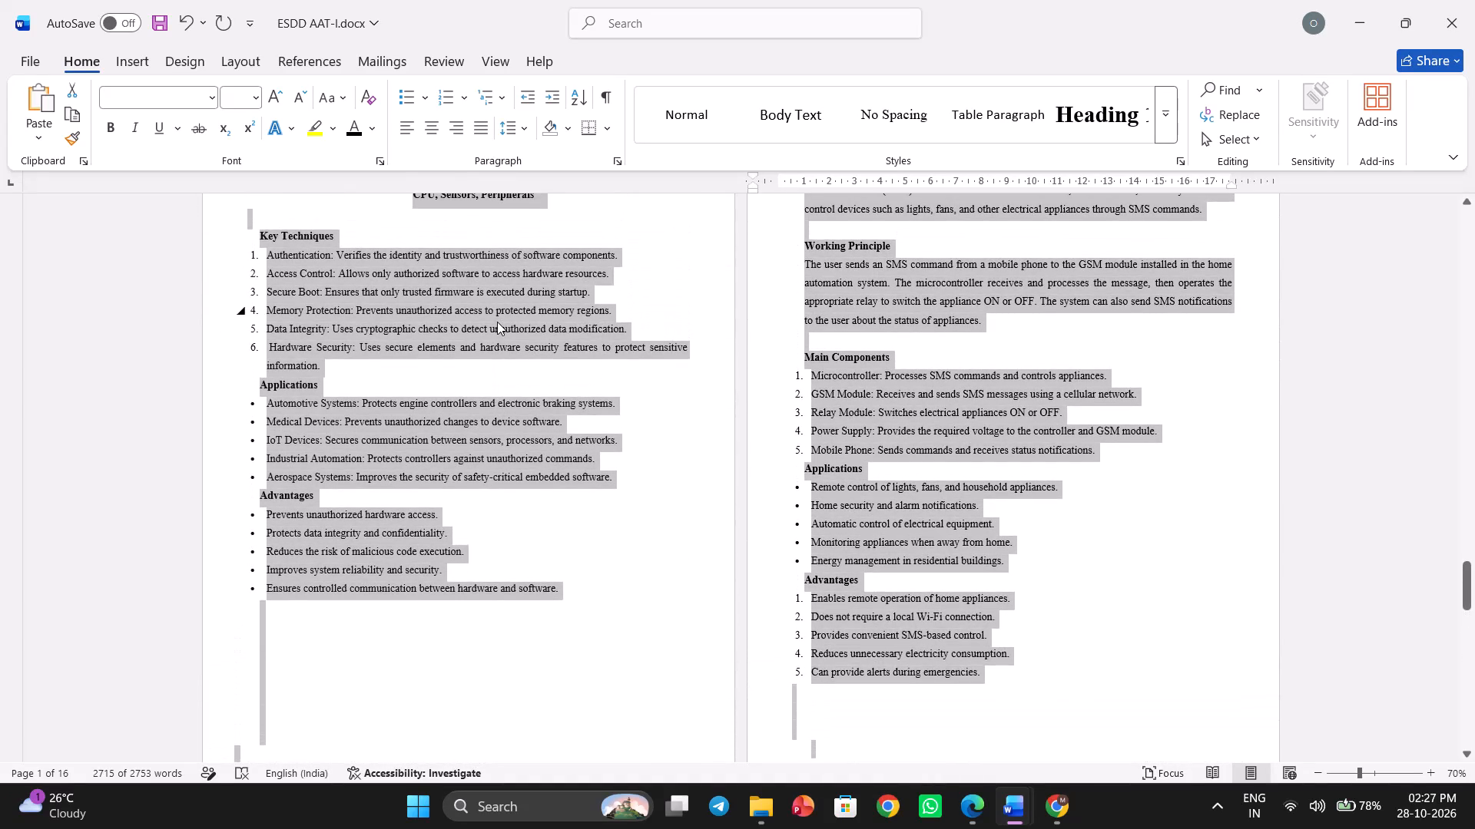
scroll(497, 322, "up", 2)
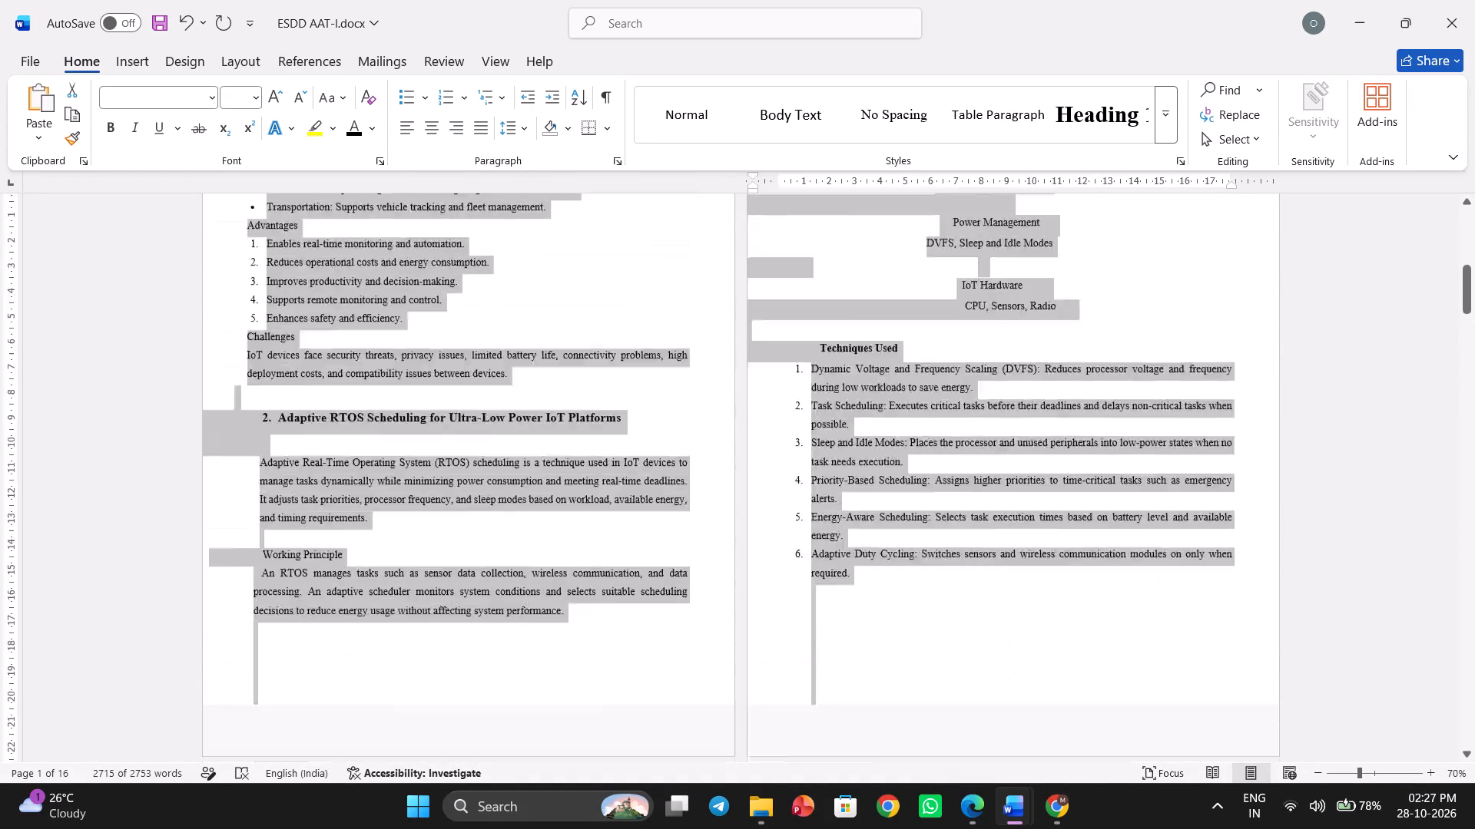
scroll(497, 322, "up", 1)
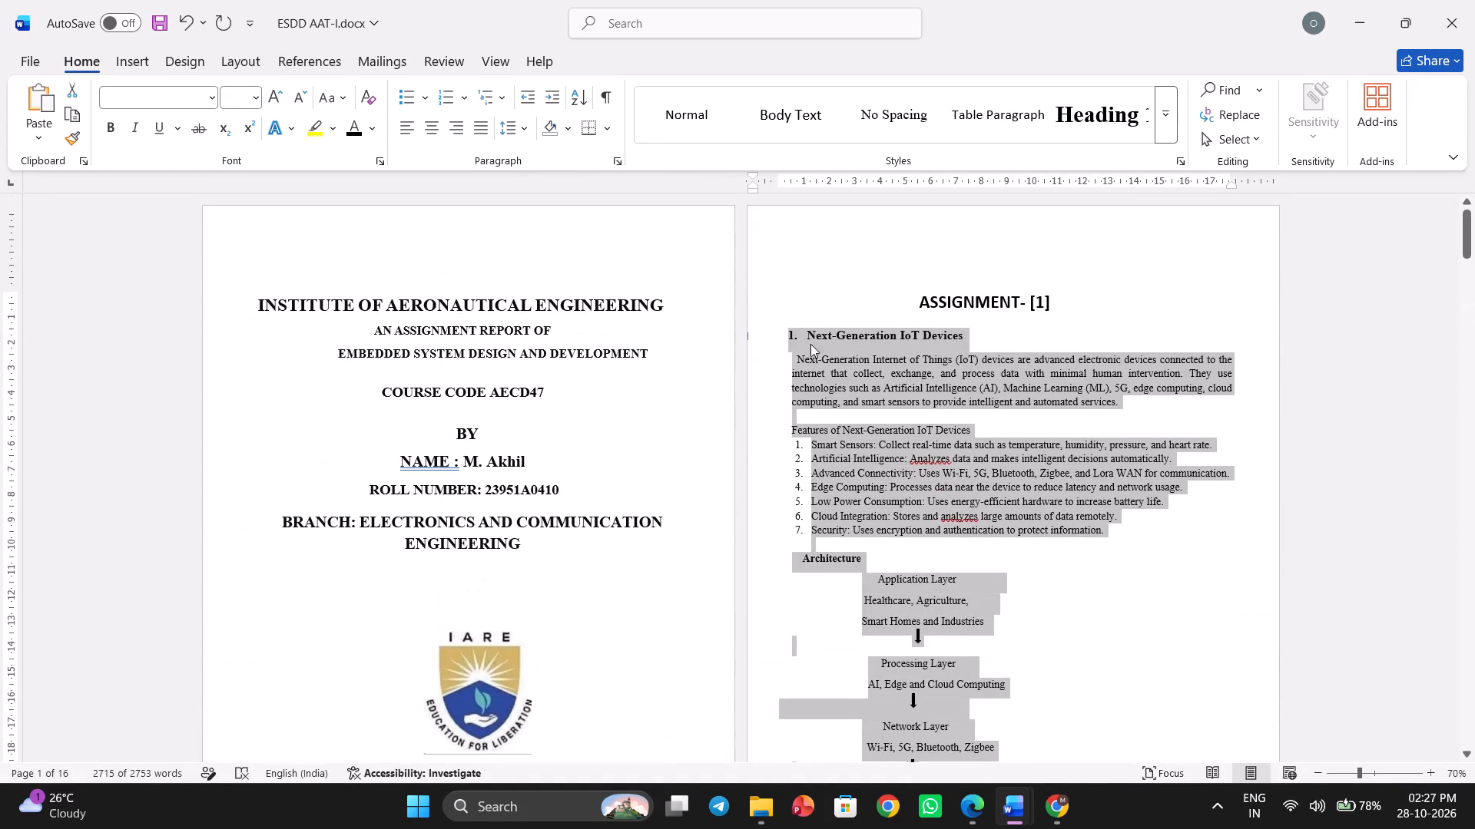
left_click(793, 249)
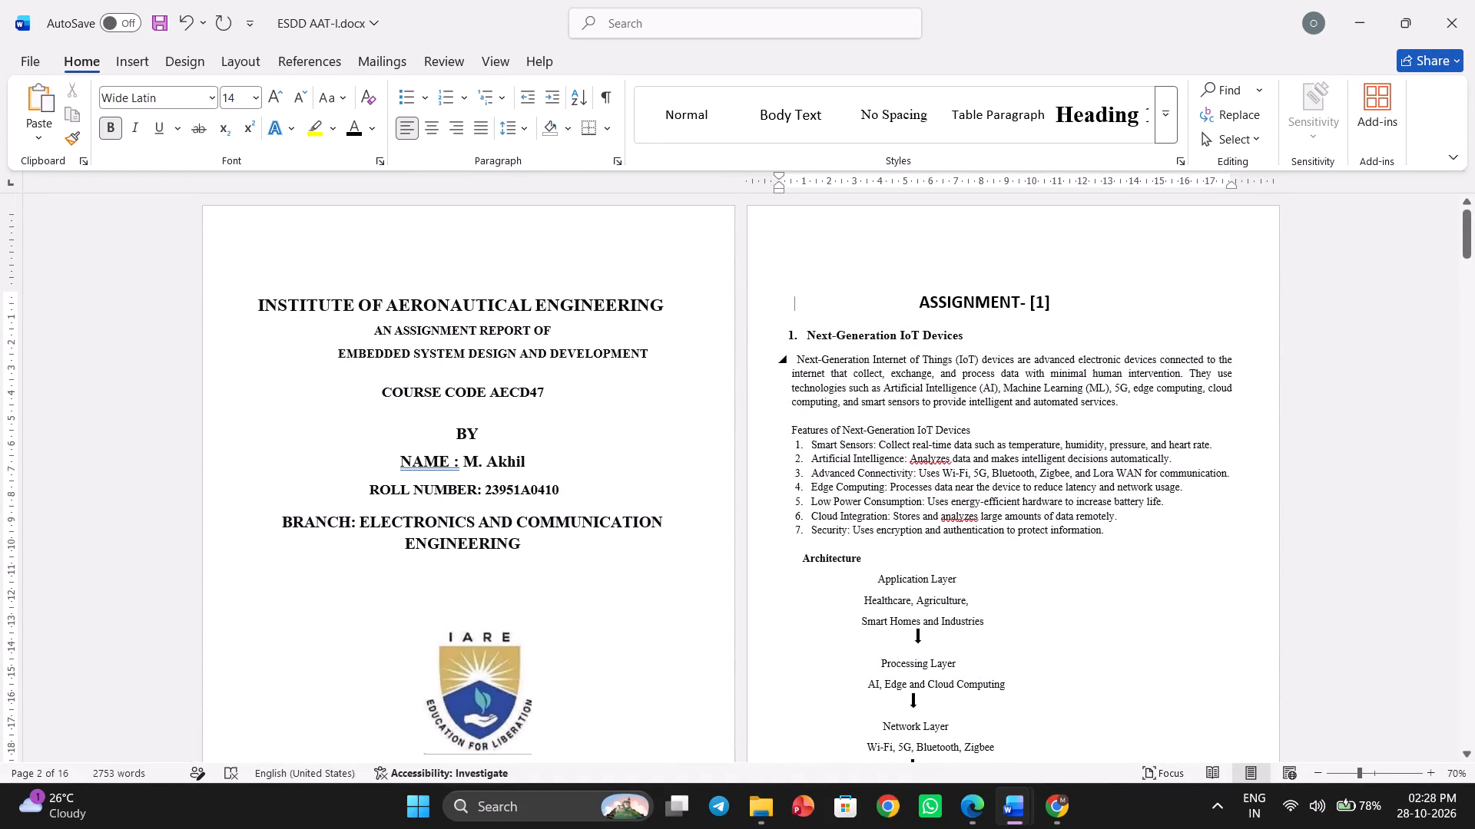
Switch to ESDD AAT-I.pdf in Edge and check the layout from section 5 to the end of section 6, including its block diagram.
left_click(978, 705)
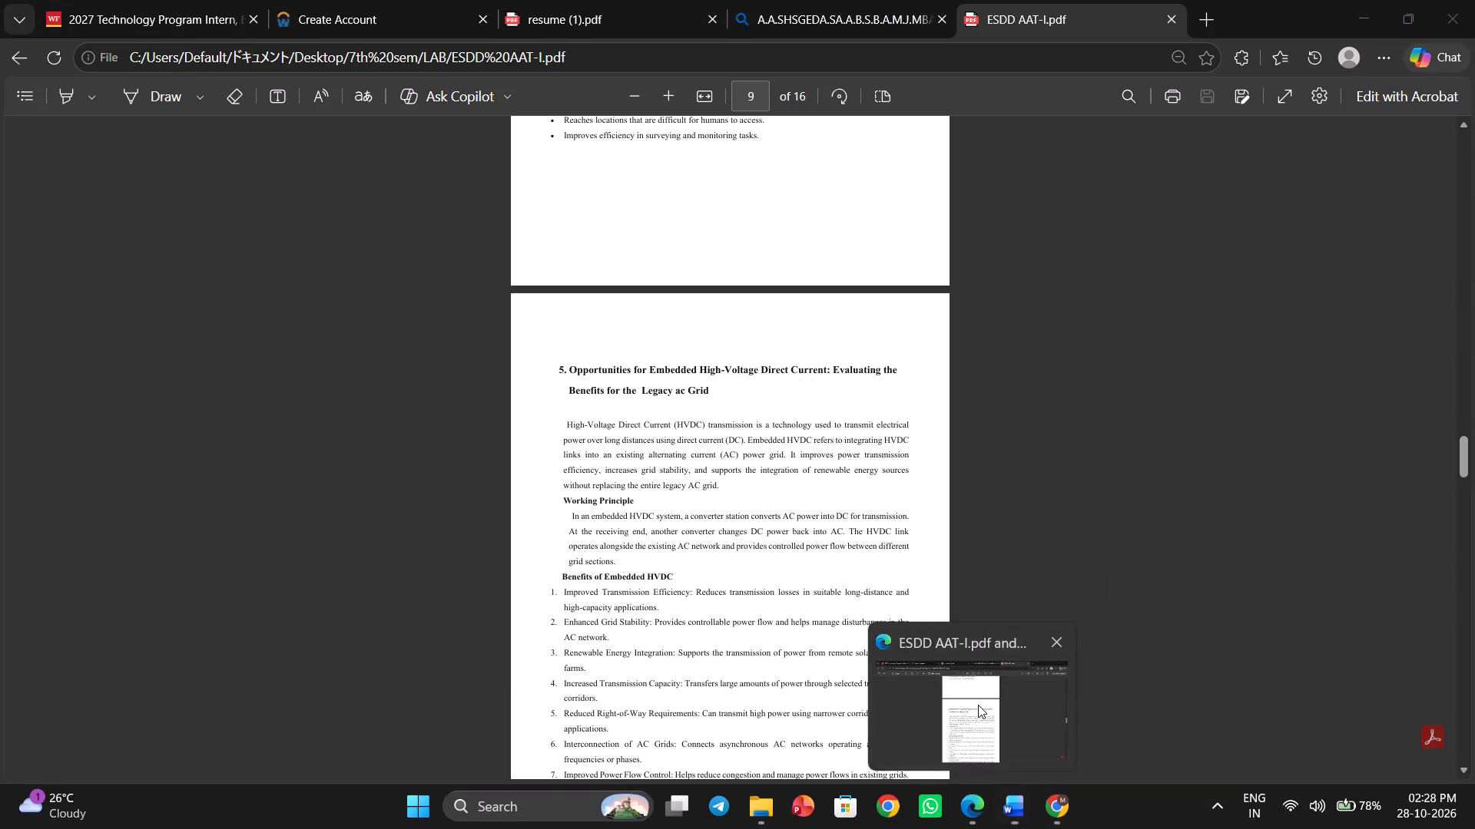
scroll(978, 705, "down", 7)
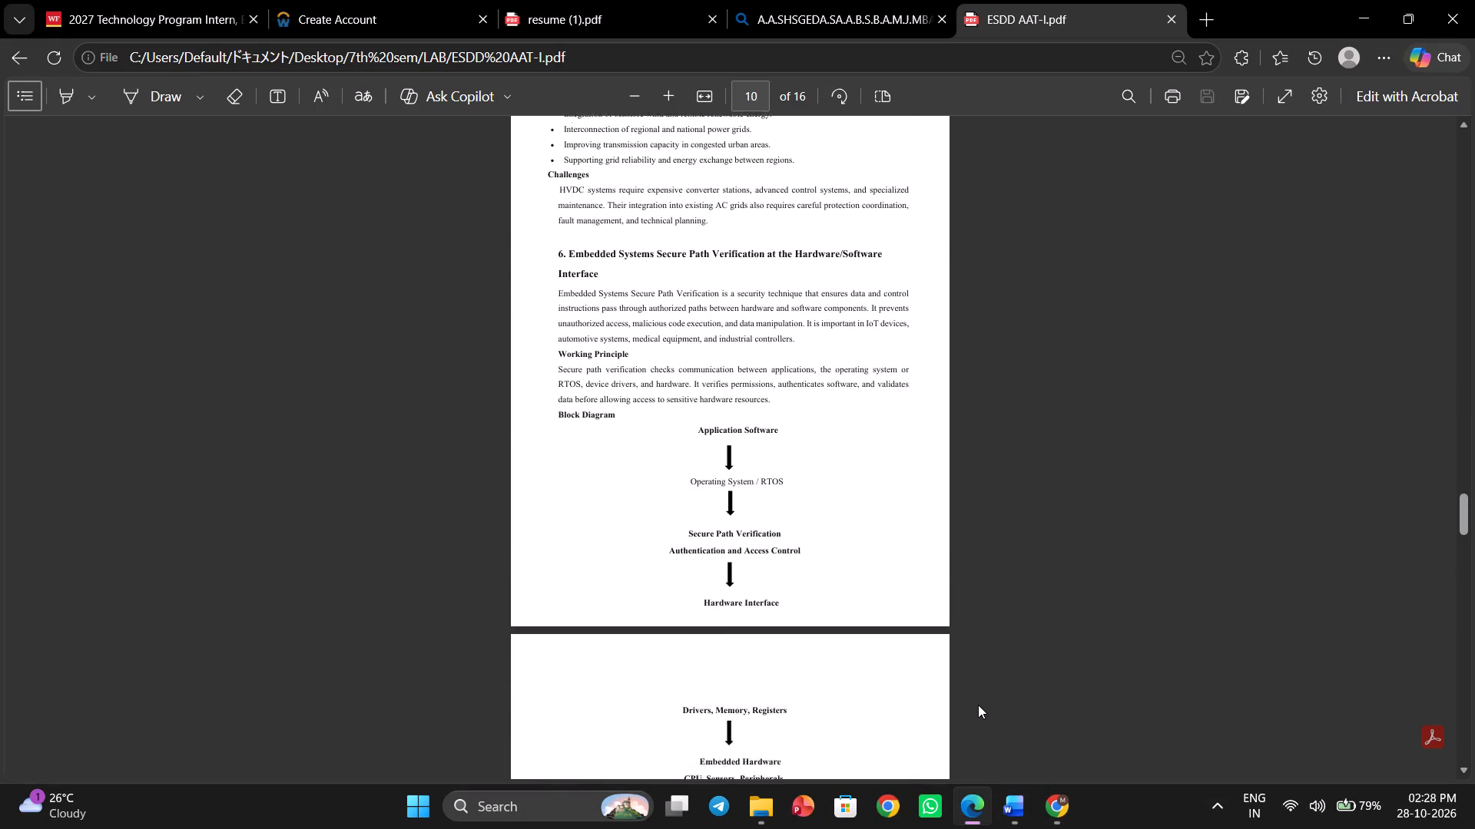
scroll(978, 705, "down", 6)
scroll(978, 705, "up", 3)
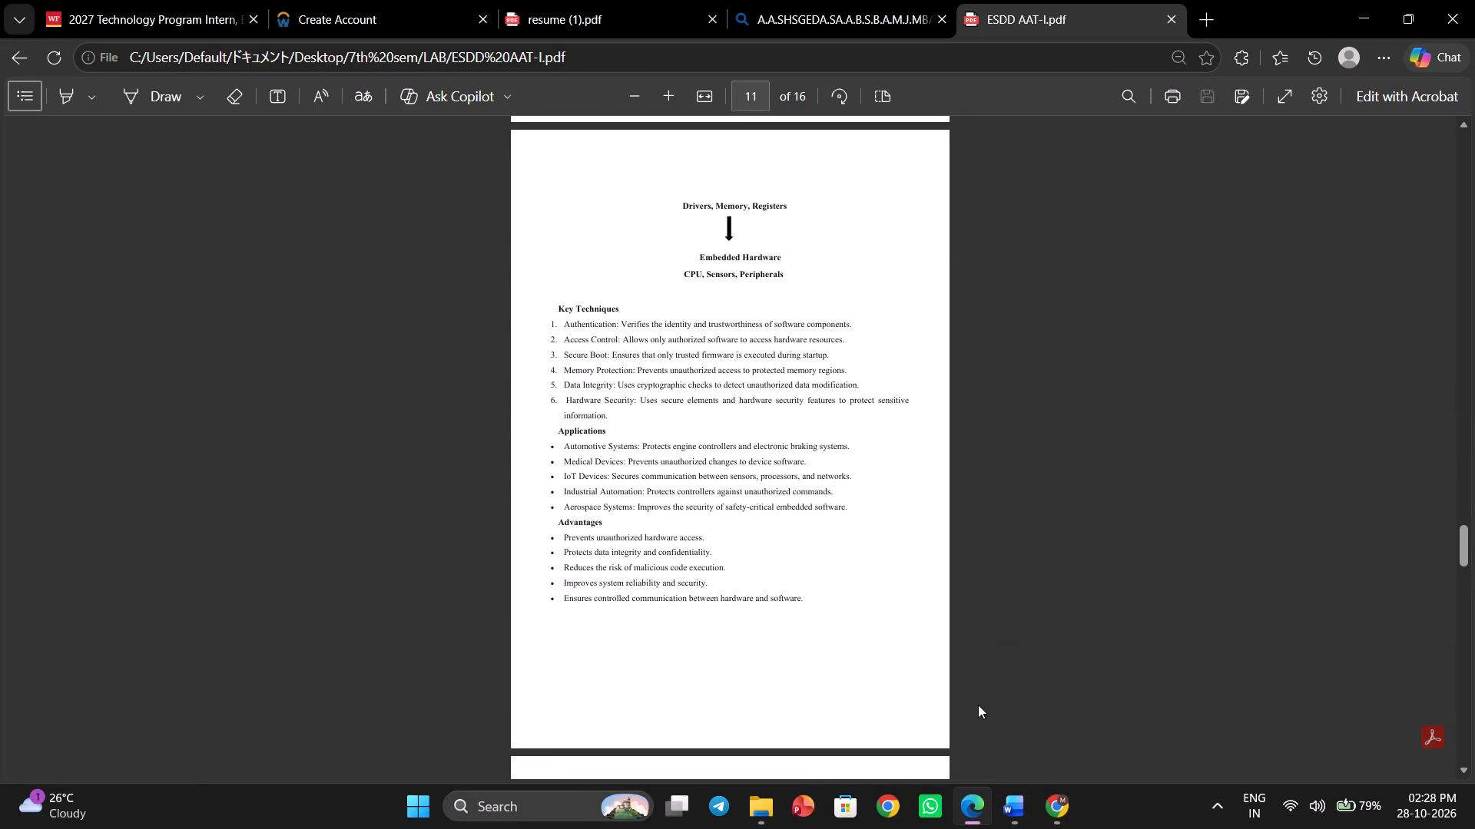
scroll(978, 705, "up", 3)
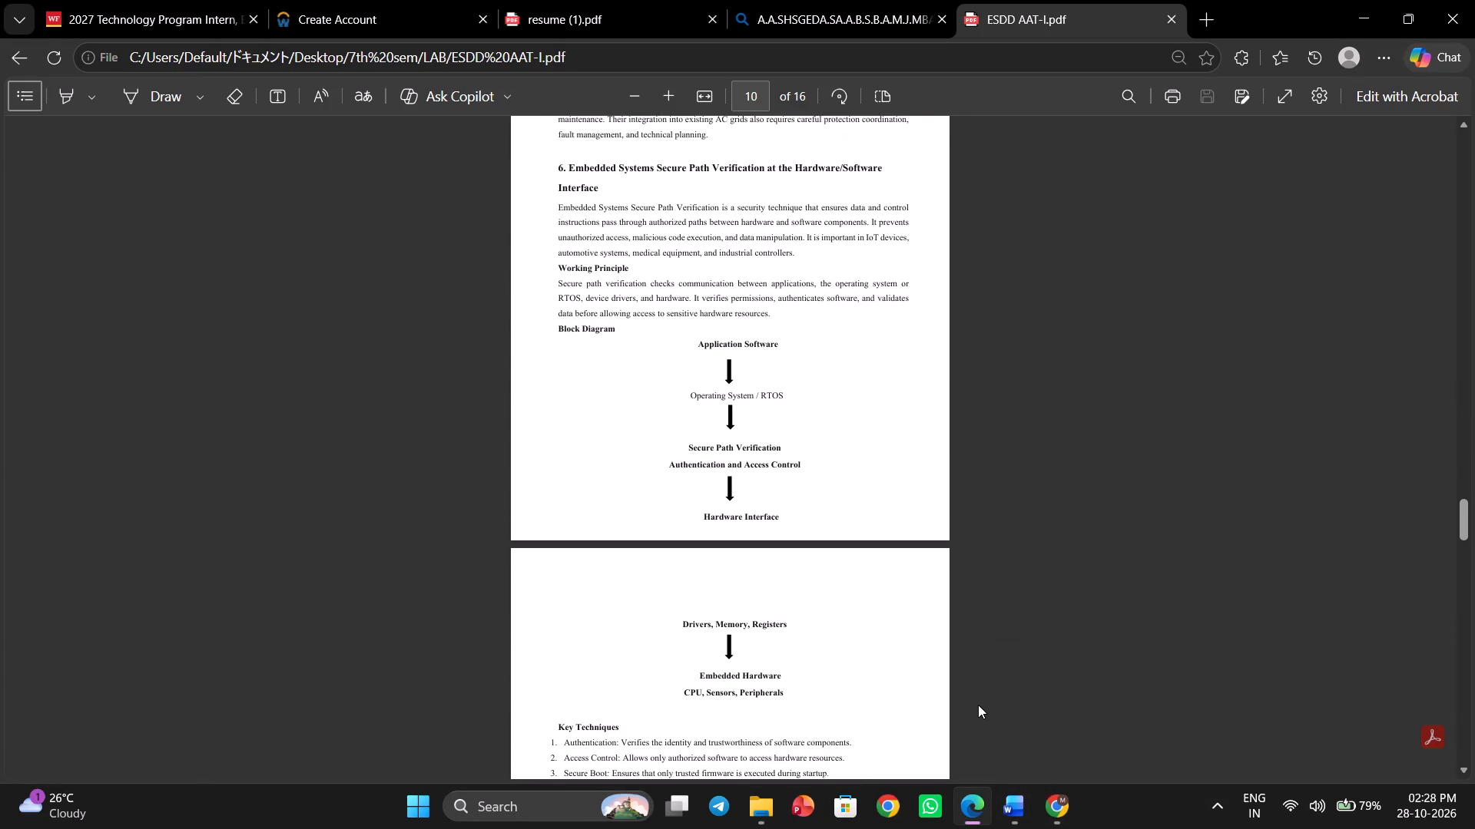
Check the PDF's layout from section 6 back through the quadrotor and secure path sections to the cover page.
scroll(978, 705, "up", 1)
scroll(978, 705, "down", 1)
scroll(978, 705, "up", 2)
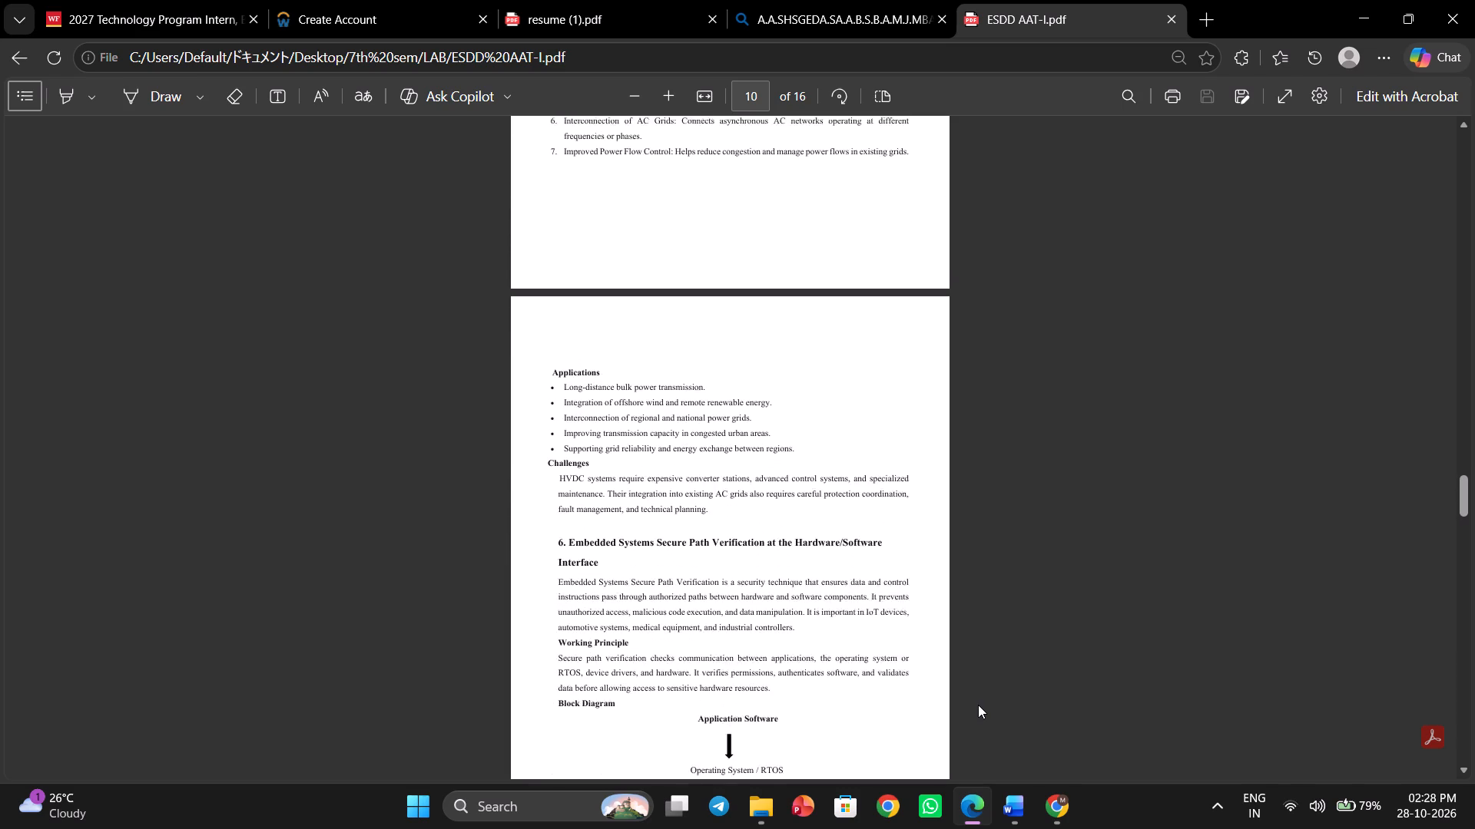
scroll(978, 705, "up", 8)
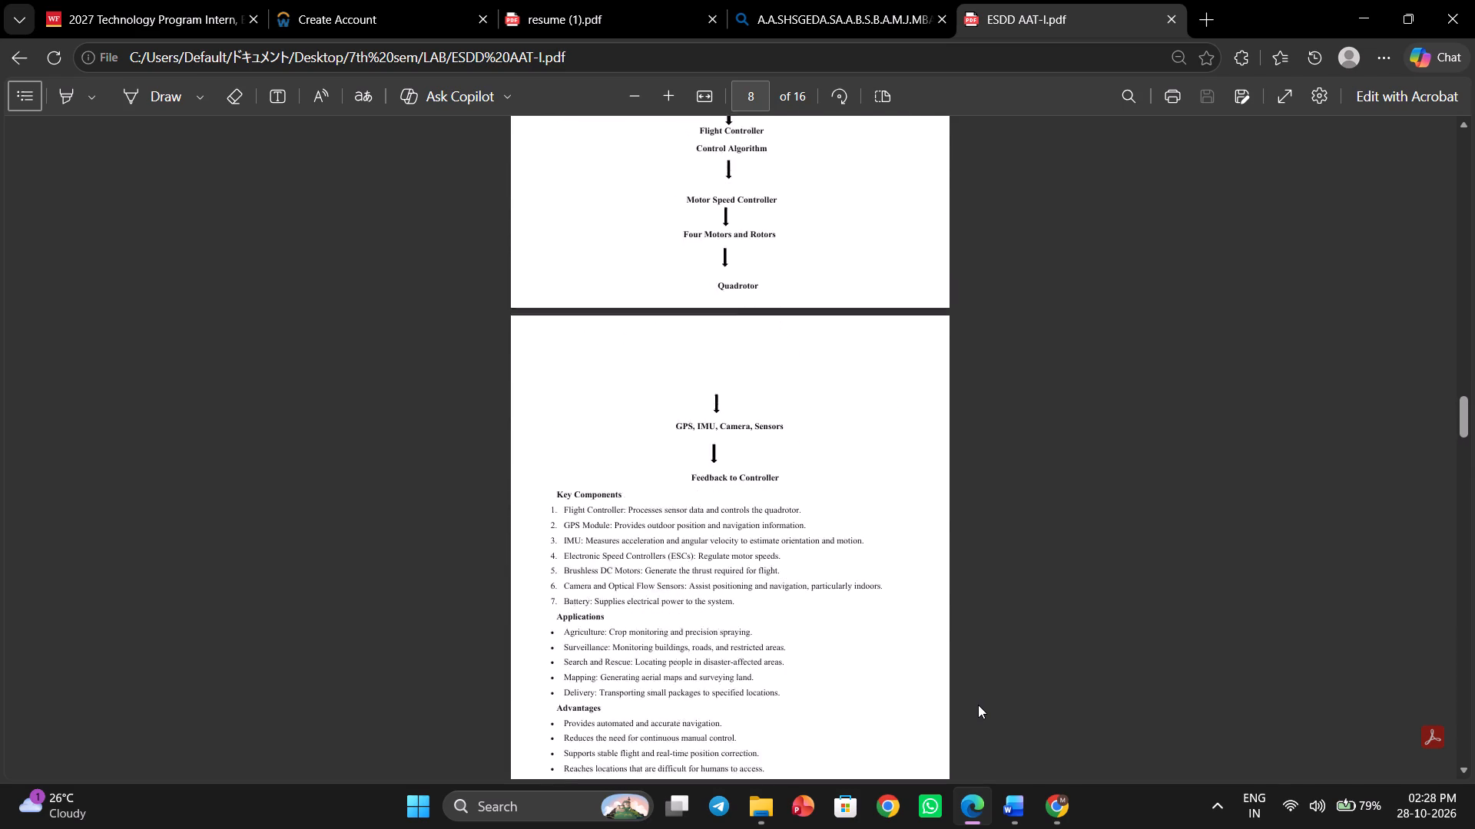
scroll(978, 705, "up", 4)
scroll(978, 705, "down", 4)
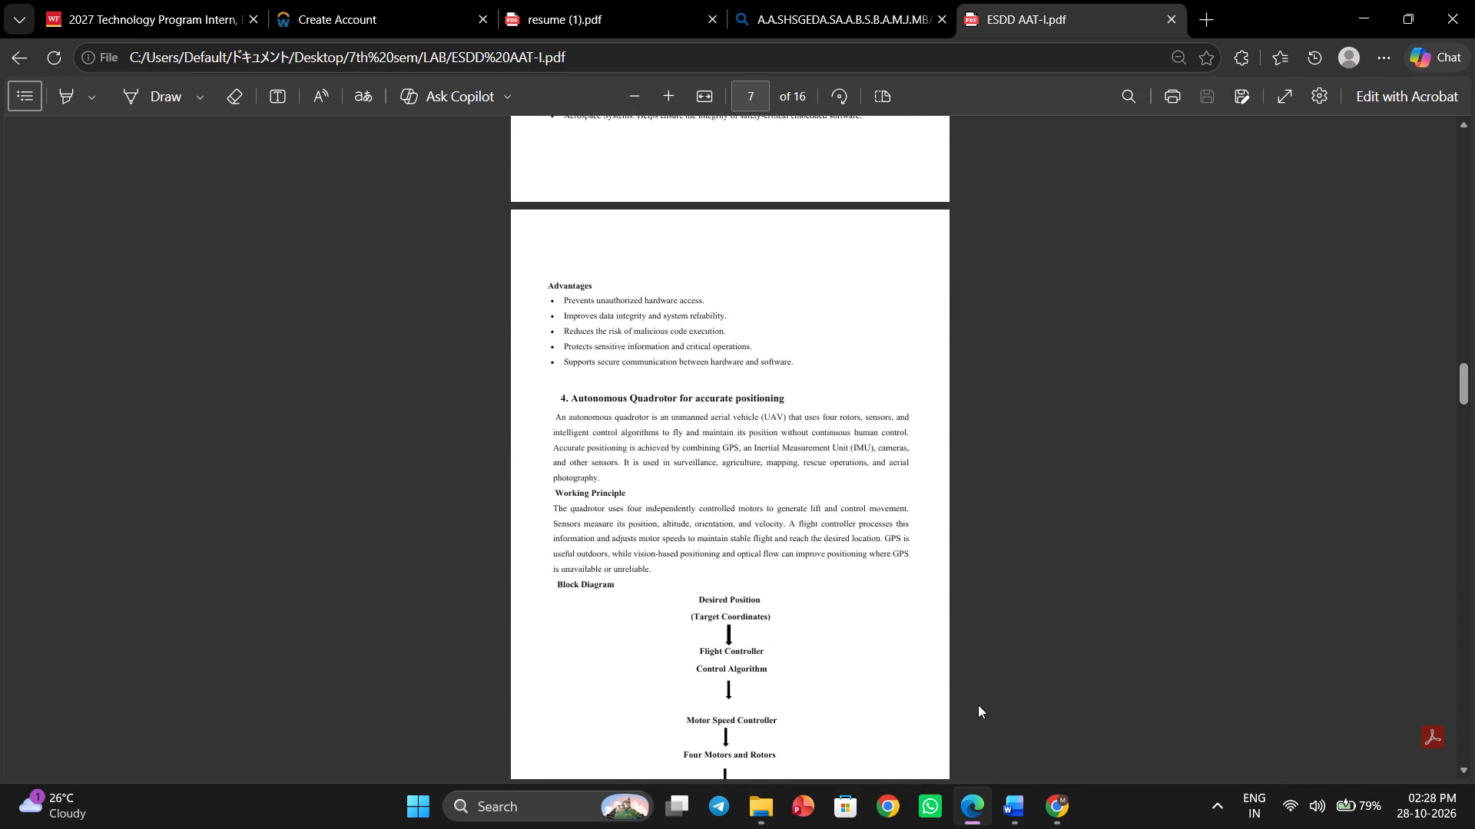
scroll(978, 705, "down", 2)
scroll(936, 706, "up", 2)
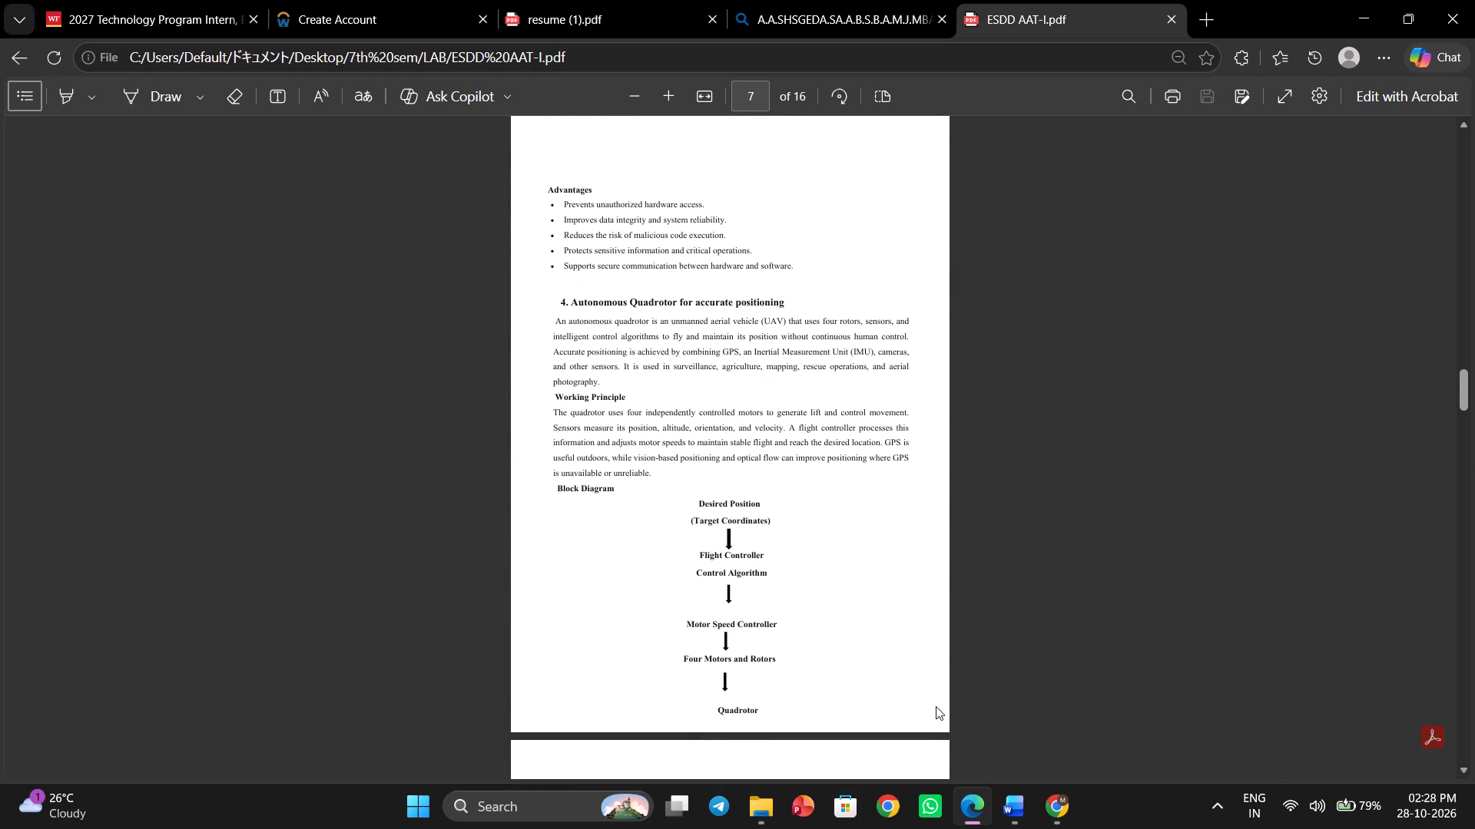
scroll(936, 706, "up", 11)
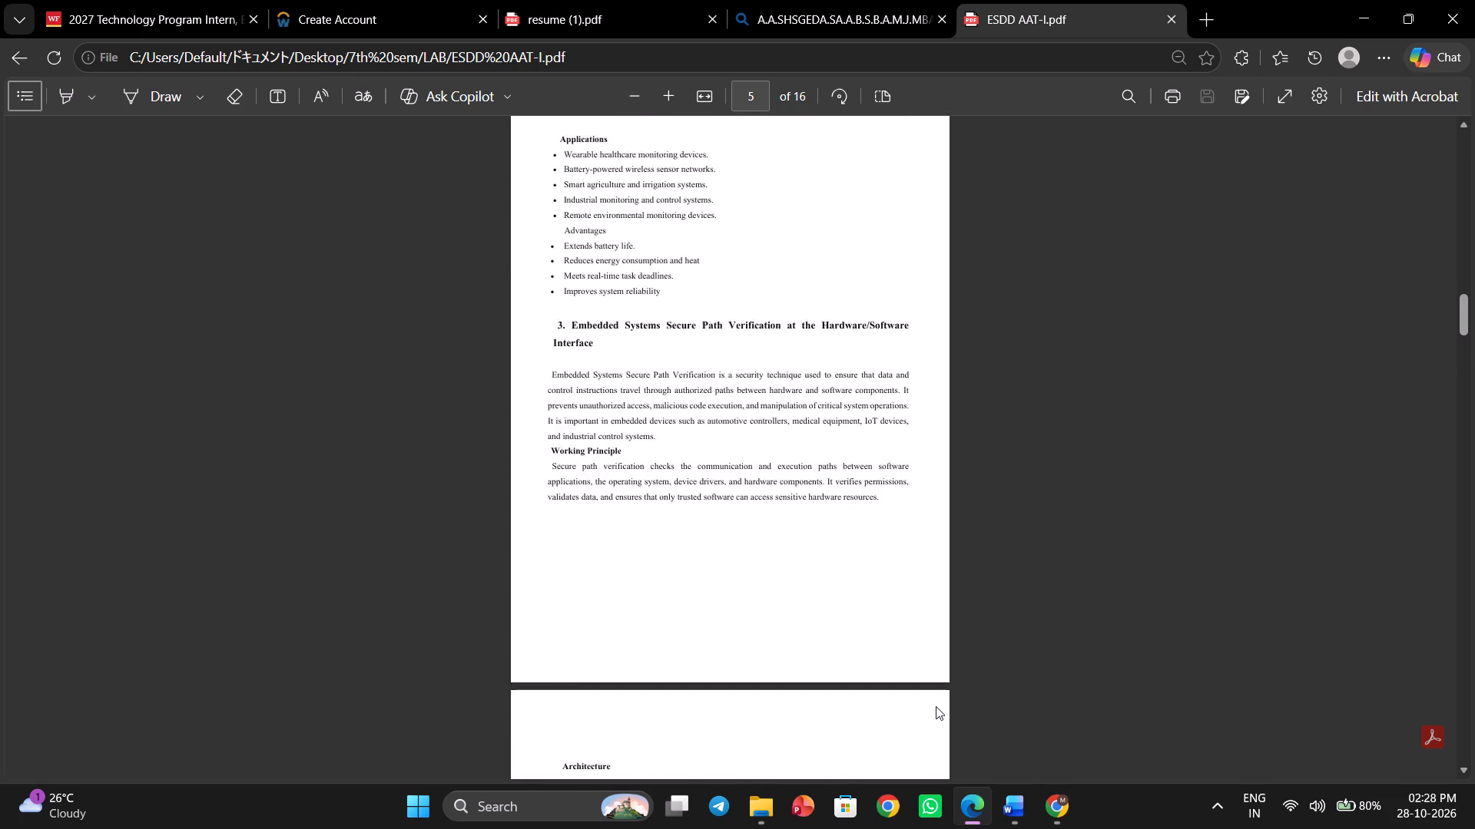
scroll(936, 706, "up", 11)
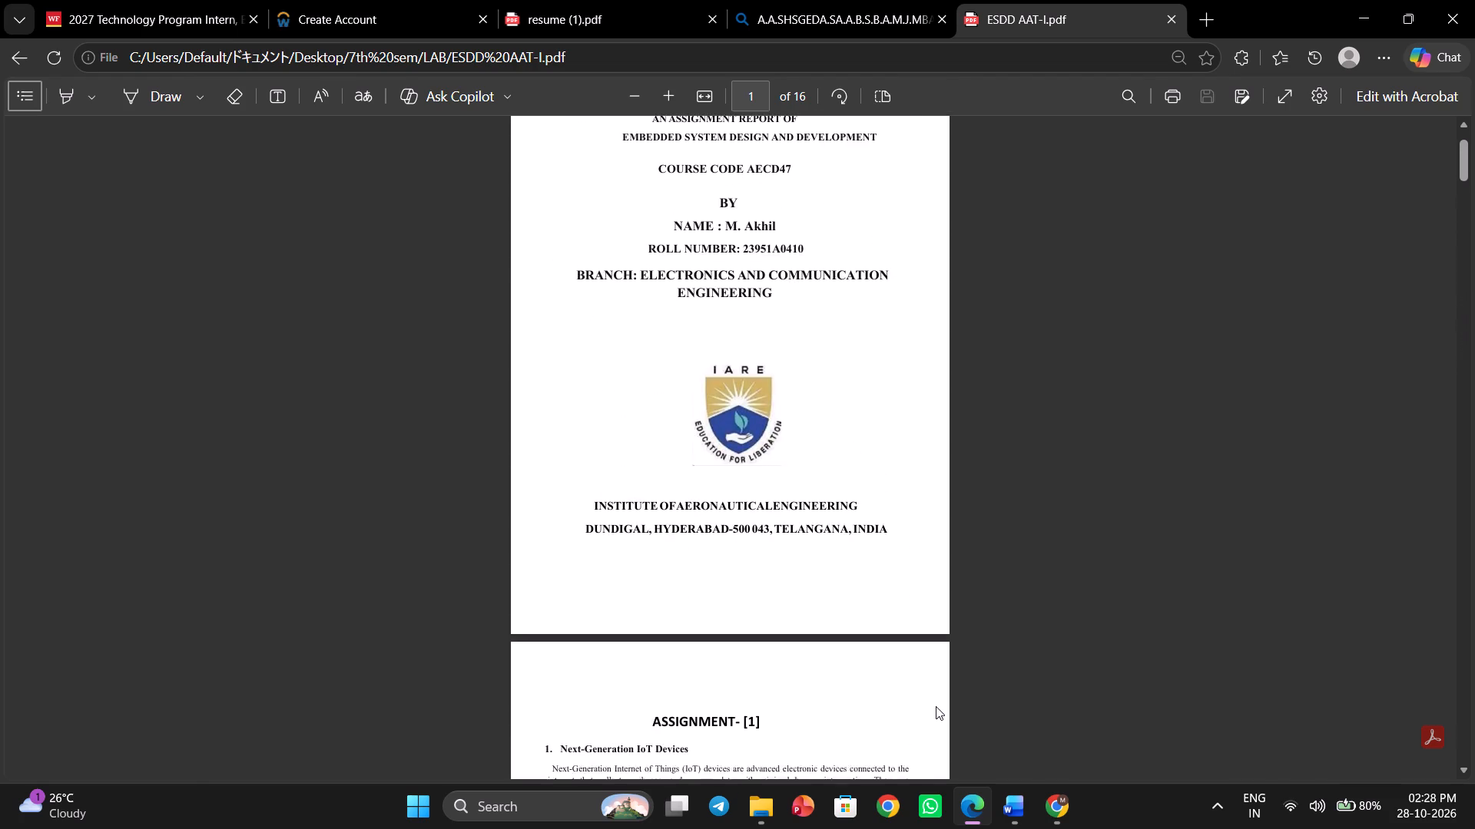
Check the PDF's layout from the cover page through to section 10's closing Advantages list, focusing on sections 8 to 10.
scroll(936, 706, "down", 2)
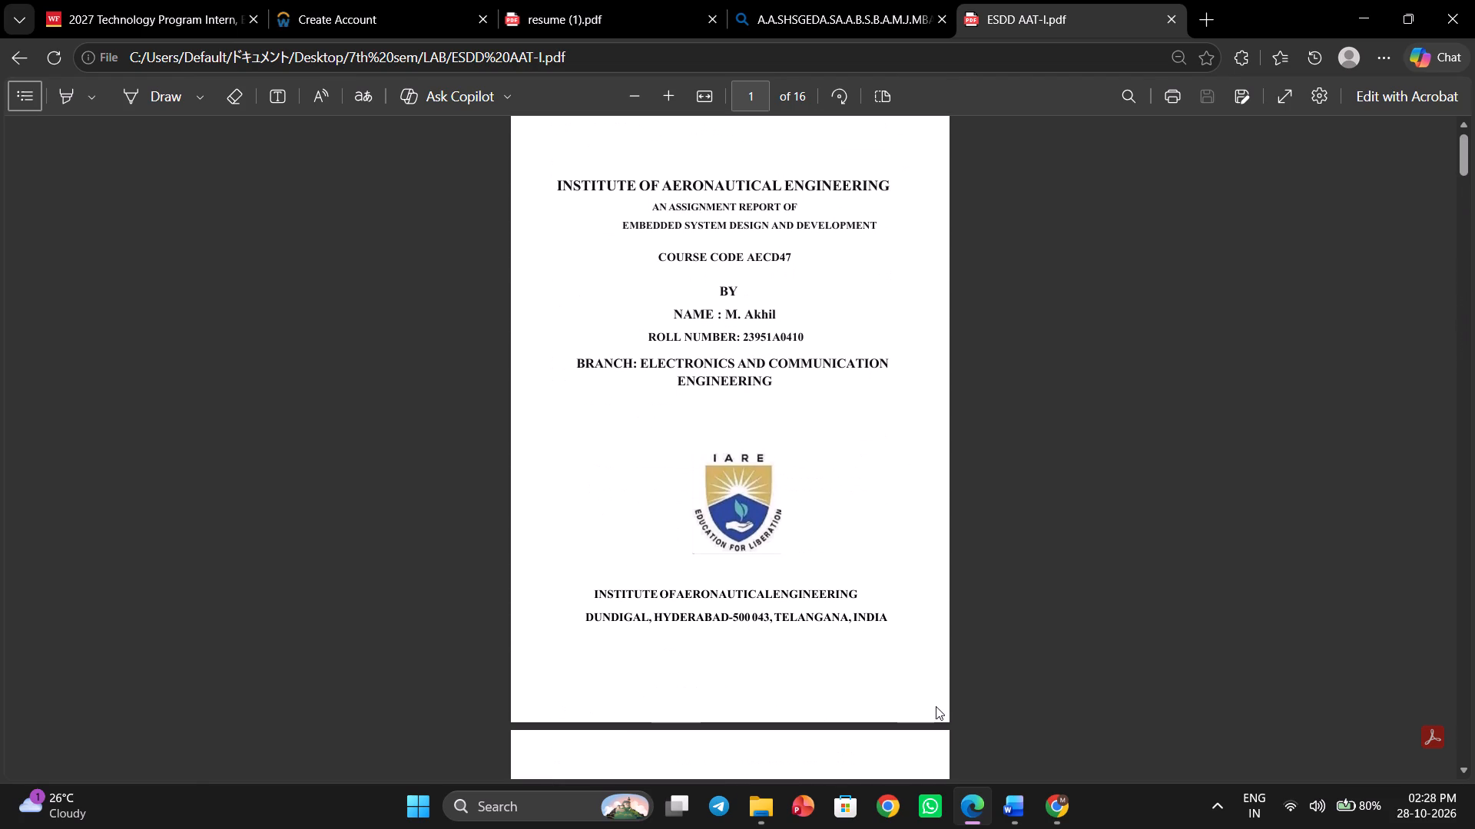
scroll(936, 706, "down", 6)
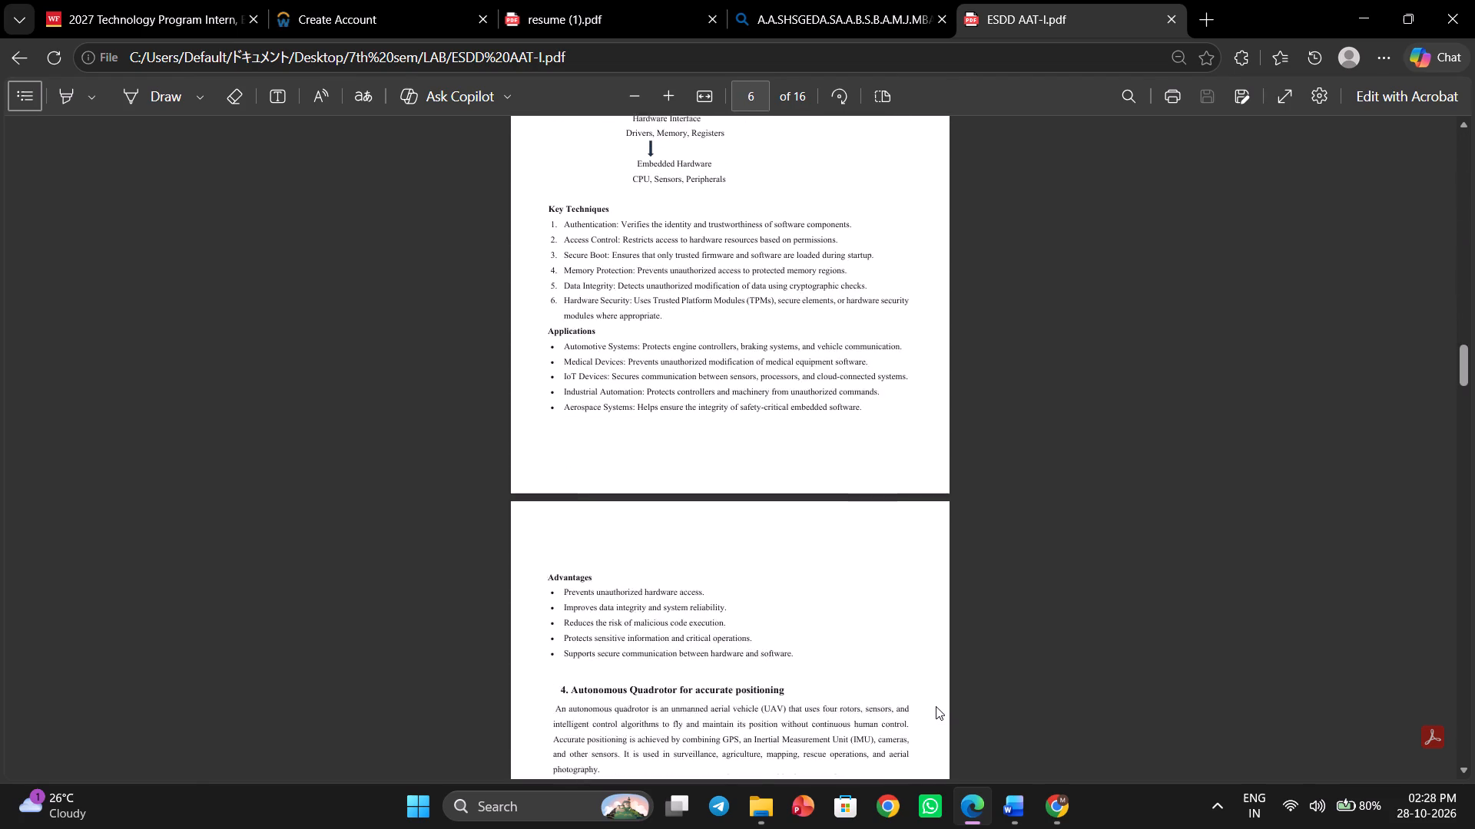
scroll(936, 706, "down", 8)
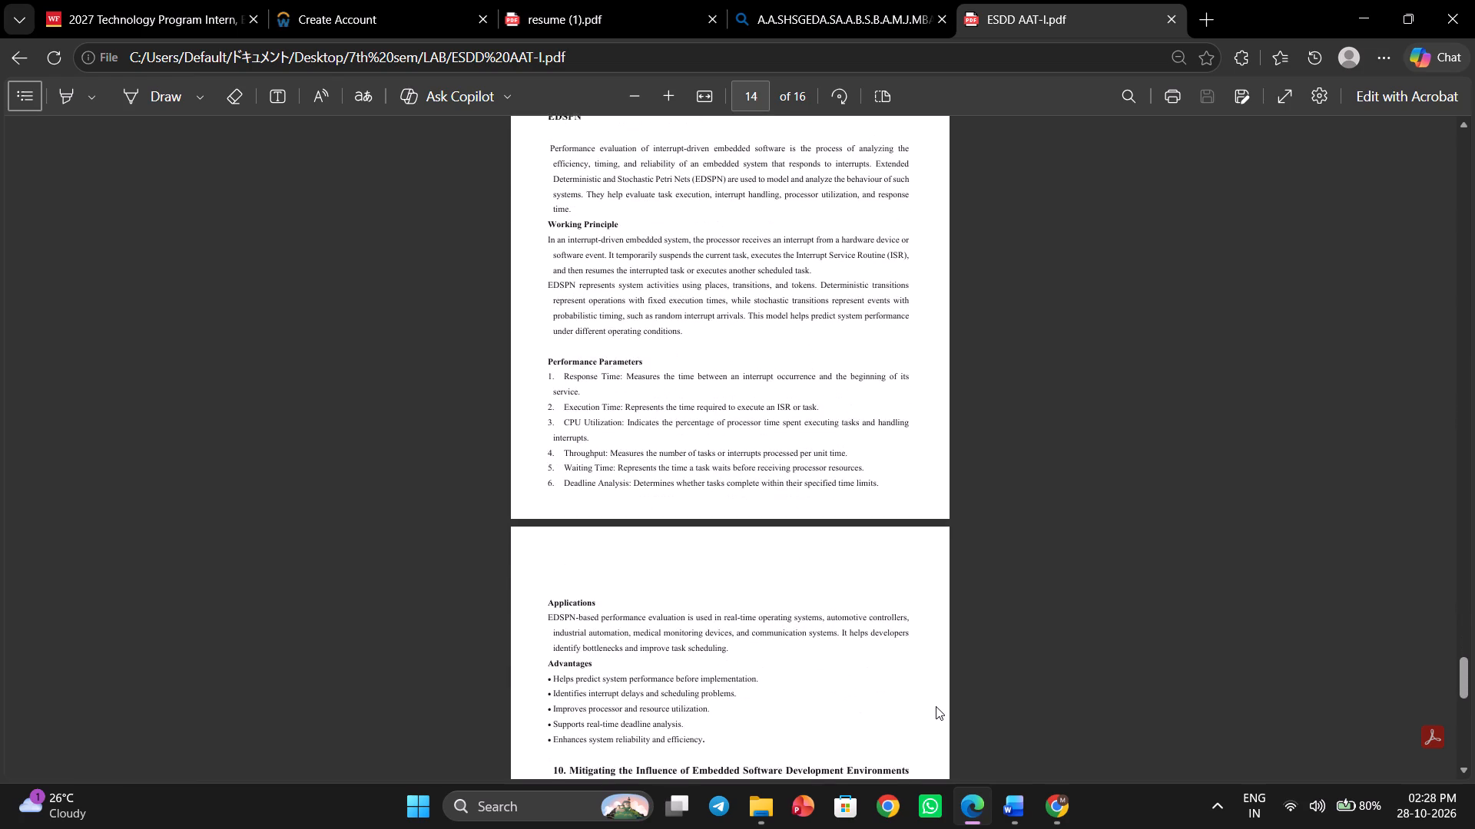
scroll(936, 706, "down", 1)
scroll(936, 706, "up", 5)
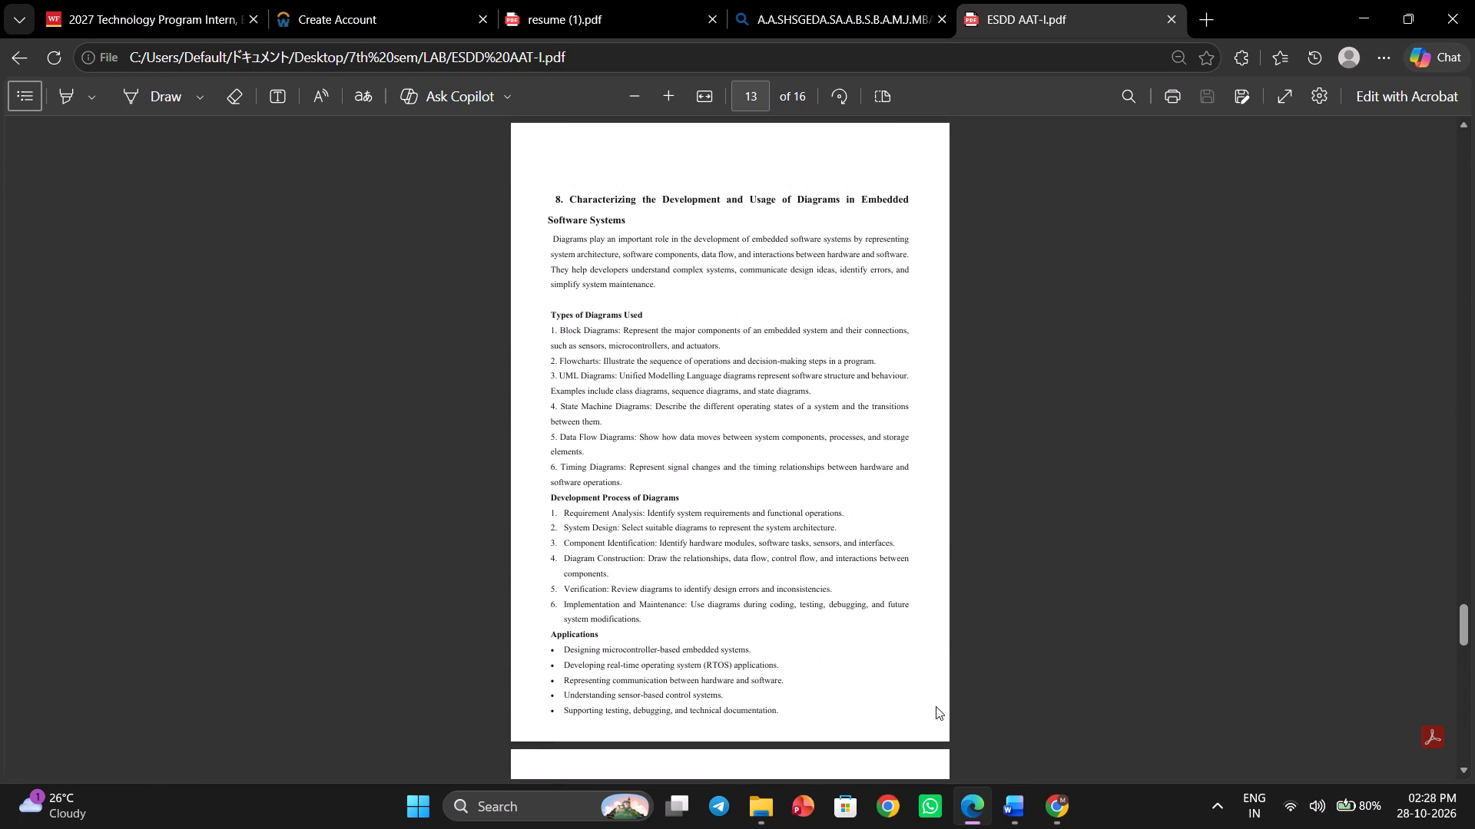
scroll(936, 706, "down", 4)
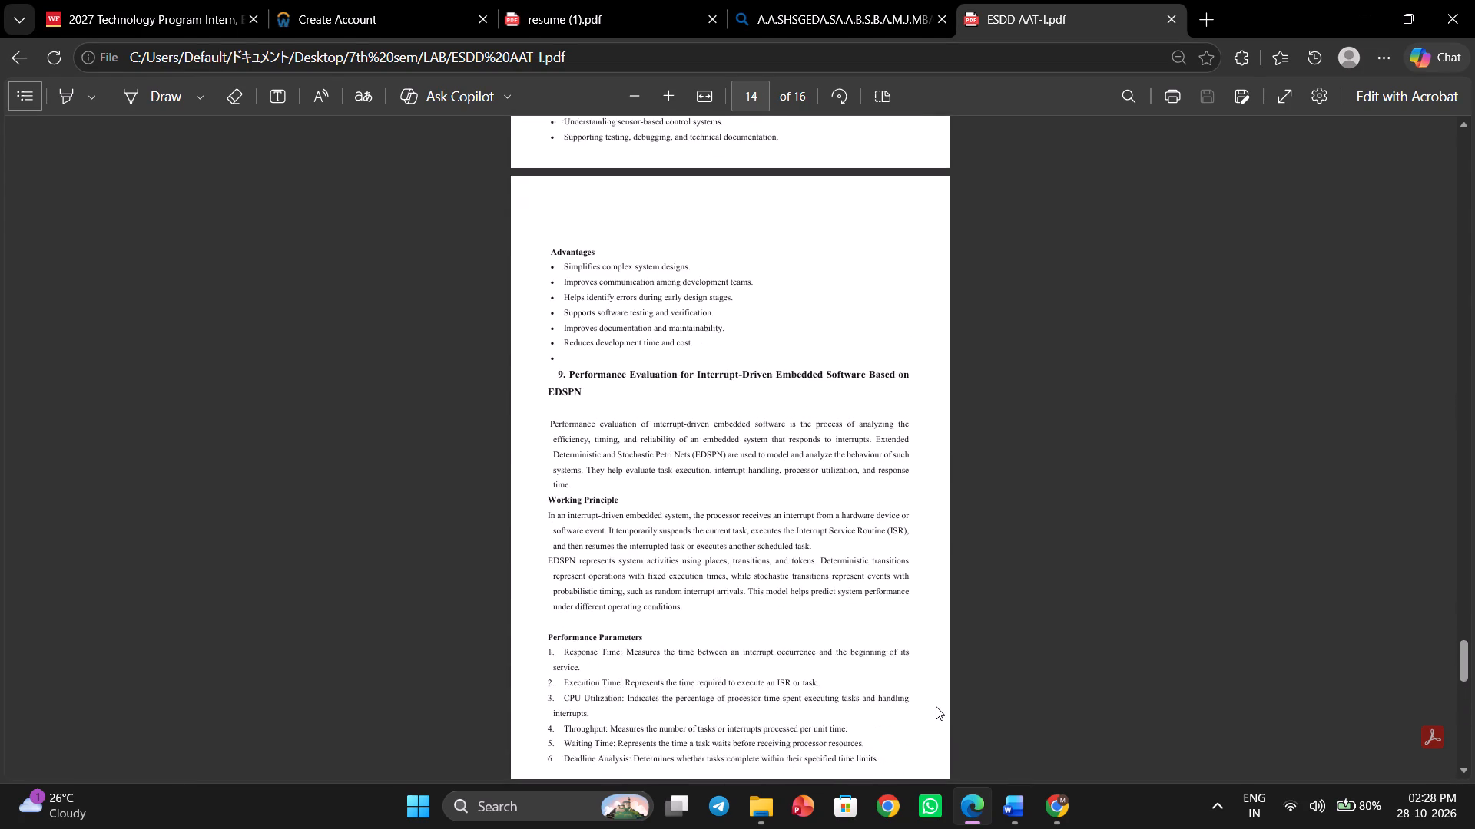
scroll(936, 706, "down", 4)
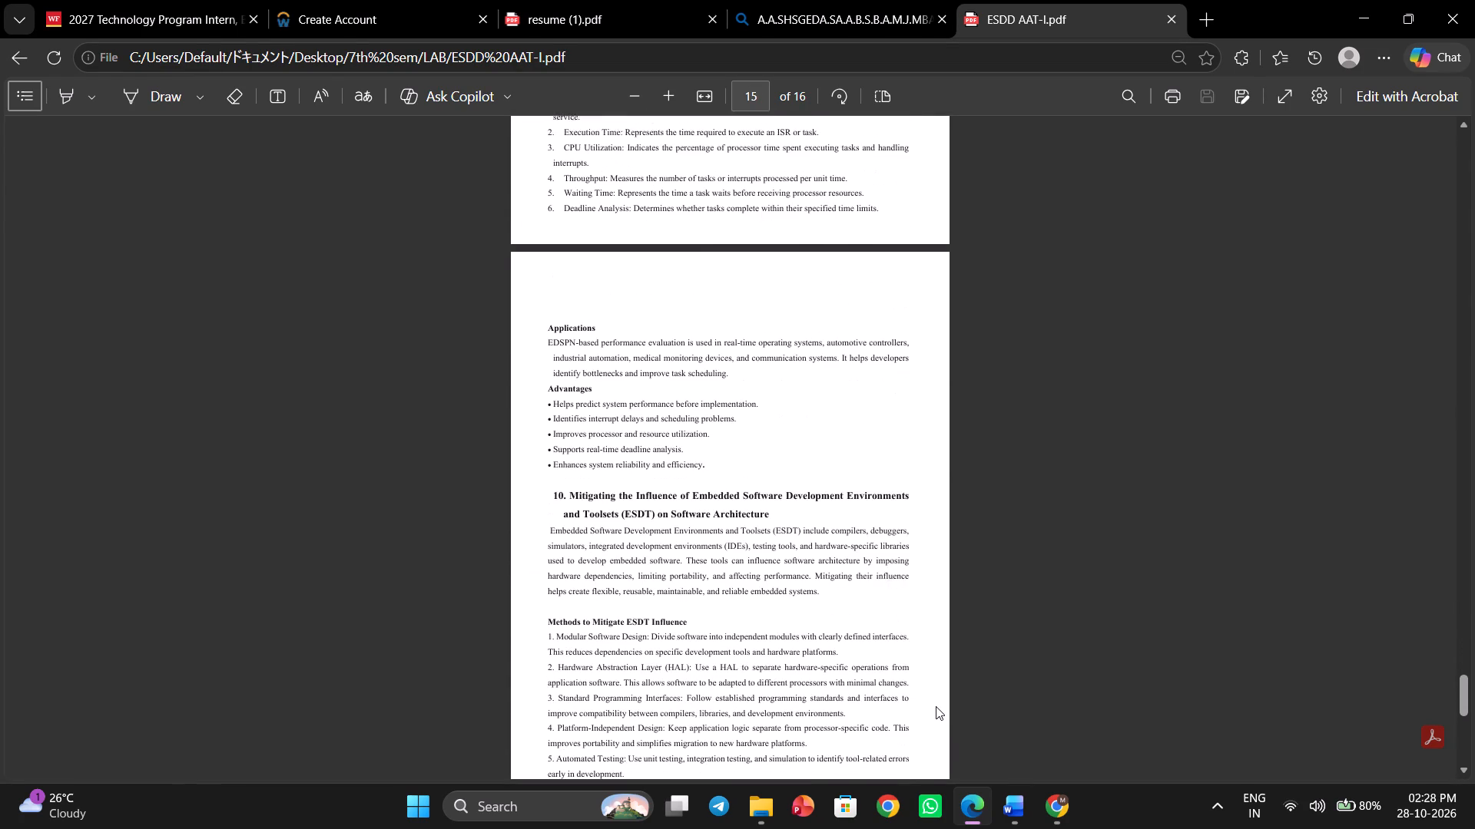
scroll(936, 706, "down", 5)
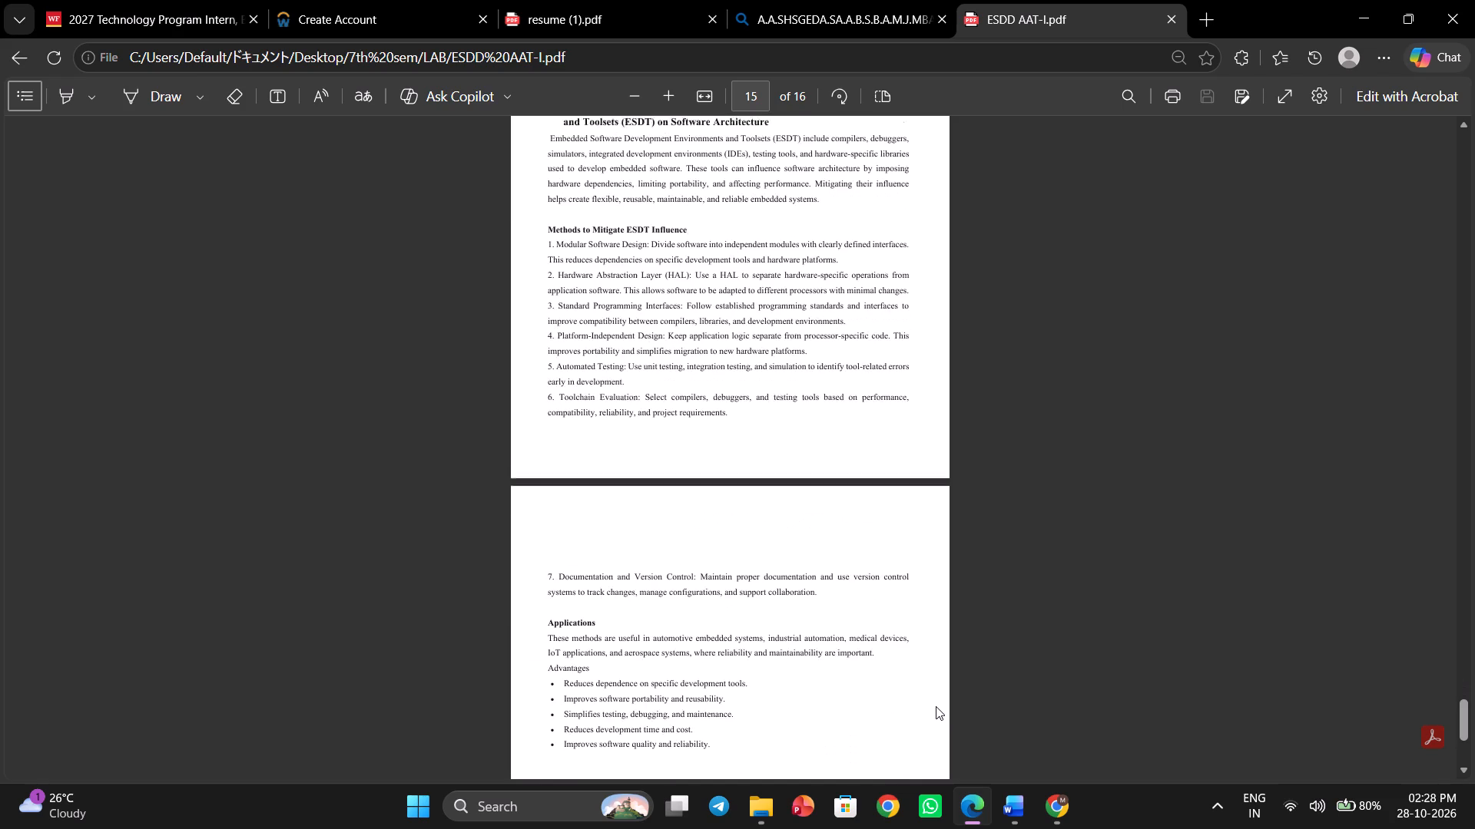
scroll(936, 706, "down", 3)
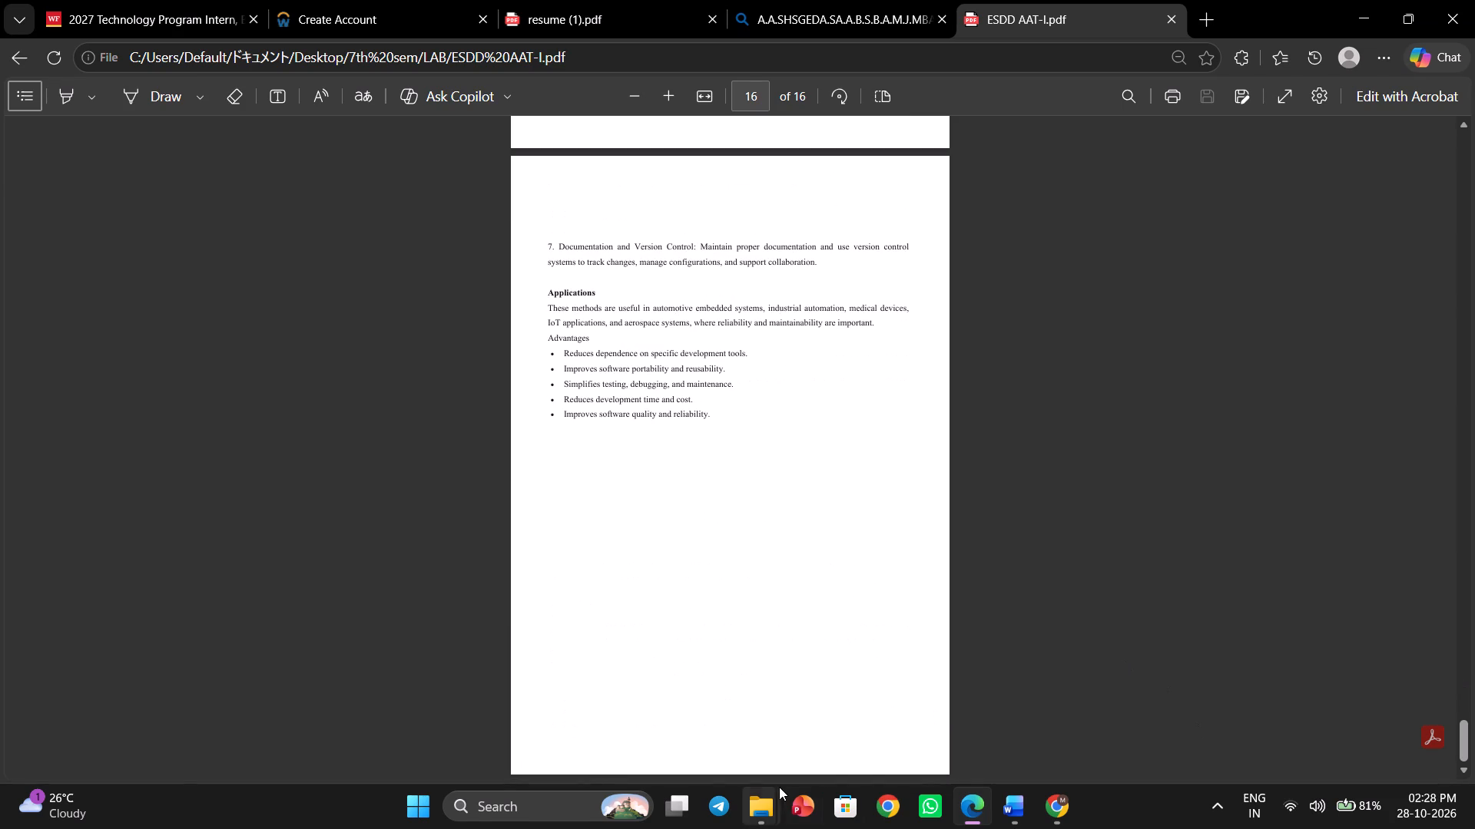
Switch to the LAB folder in File Explorer and copy ESDD AAT-I.pdf.
left_click(767, 793)
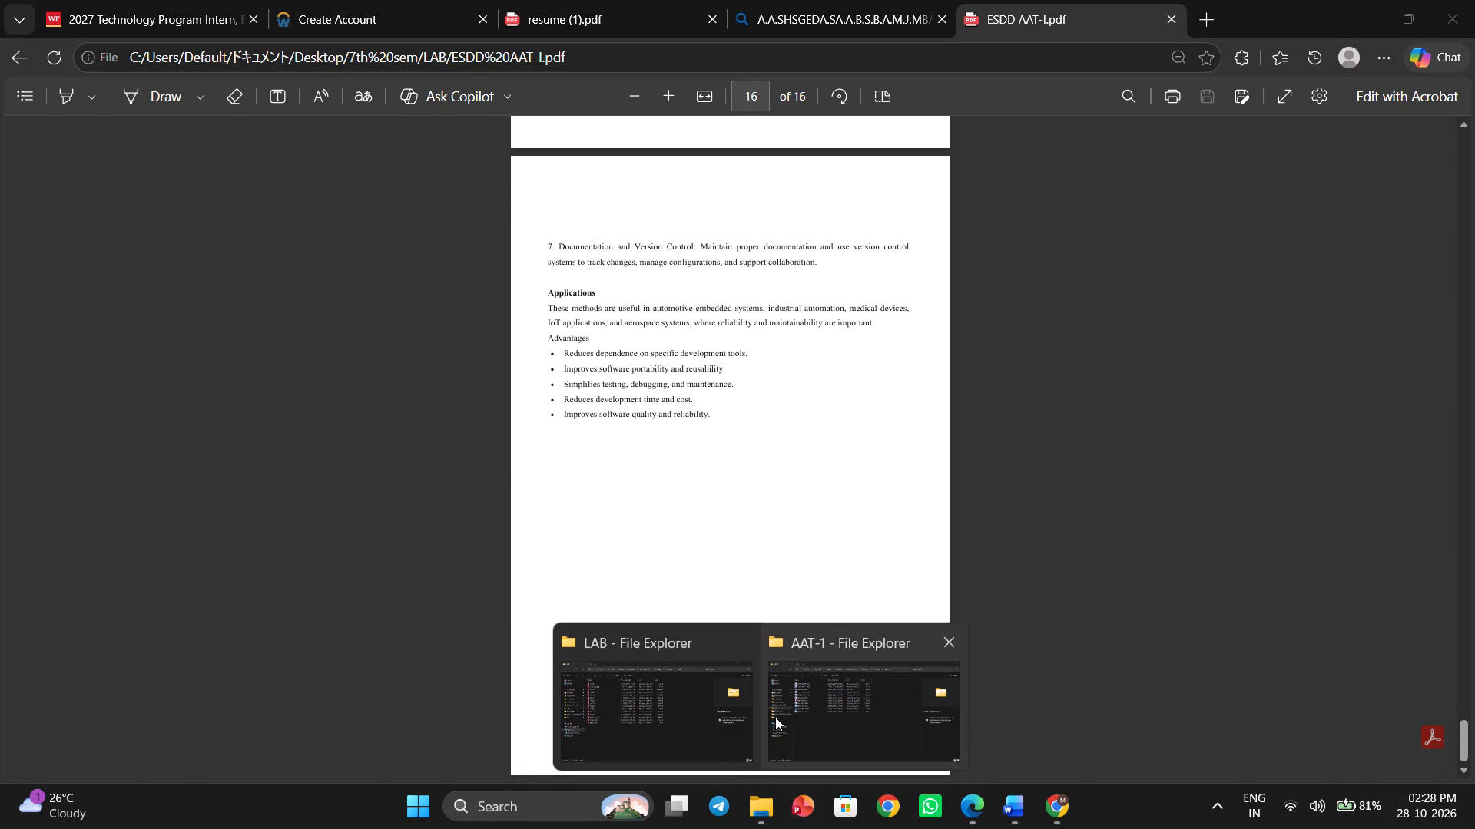
left_click(782, 717)
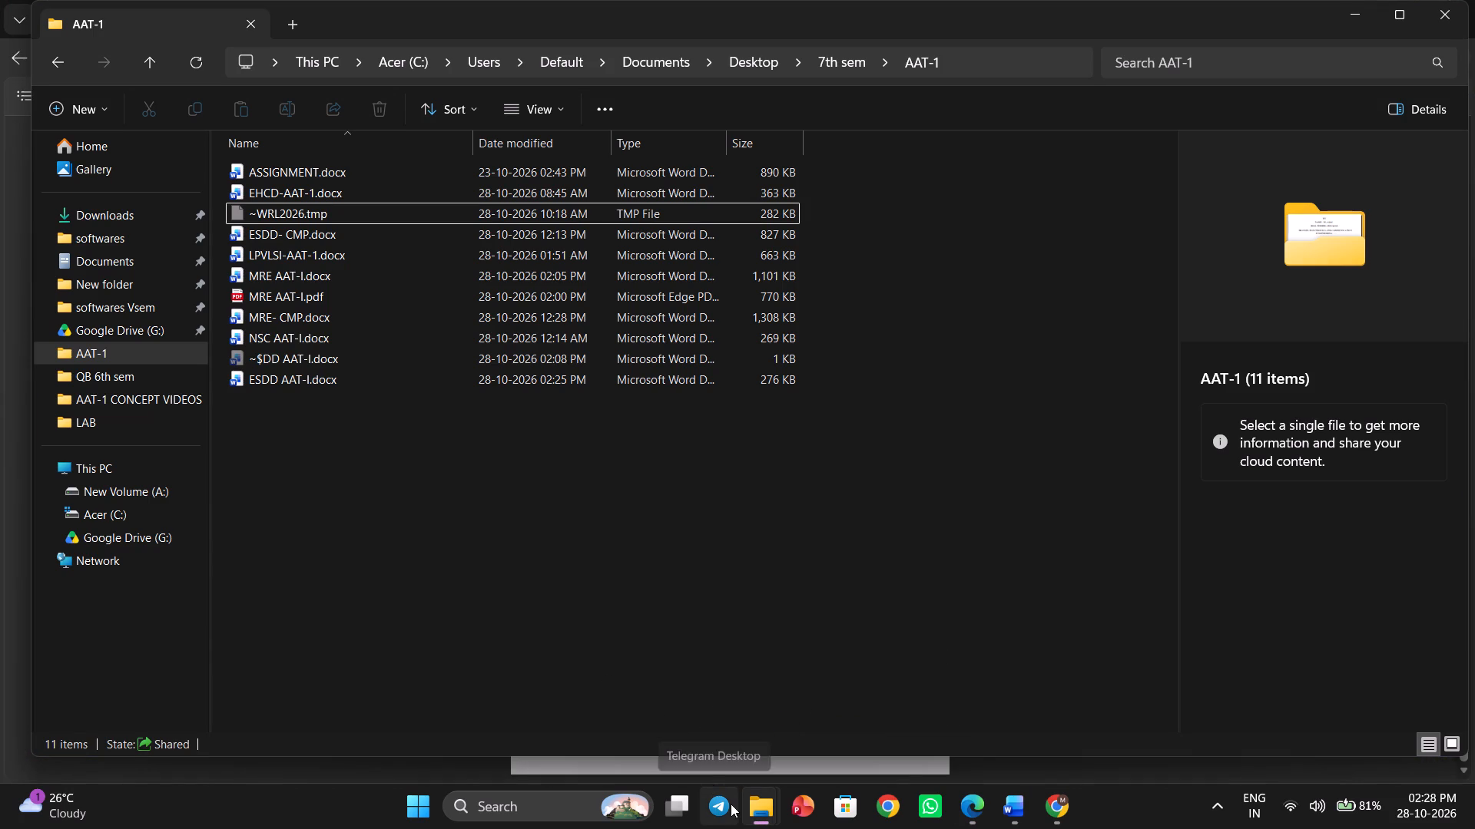
left_click(662, 715)
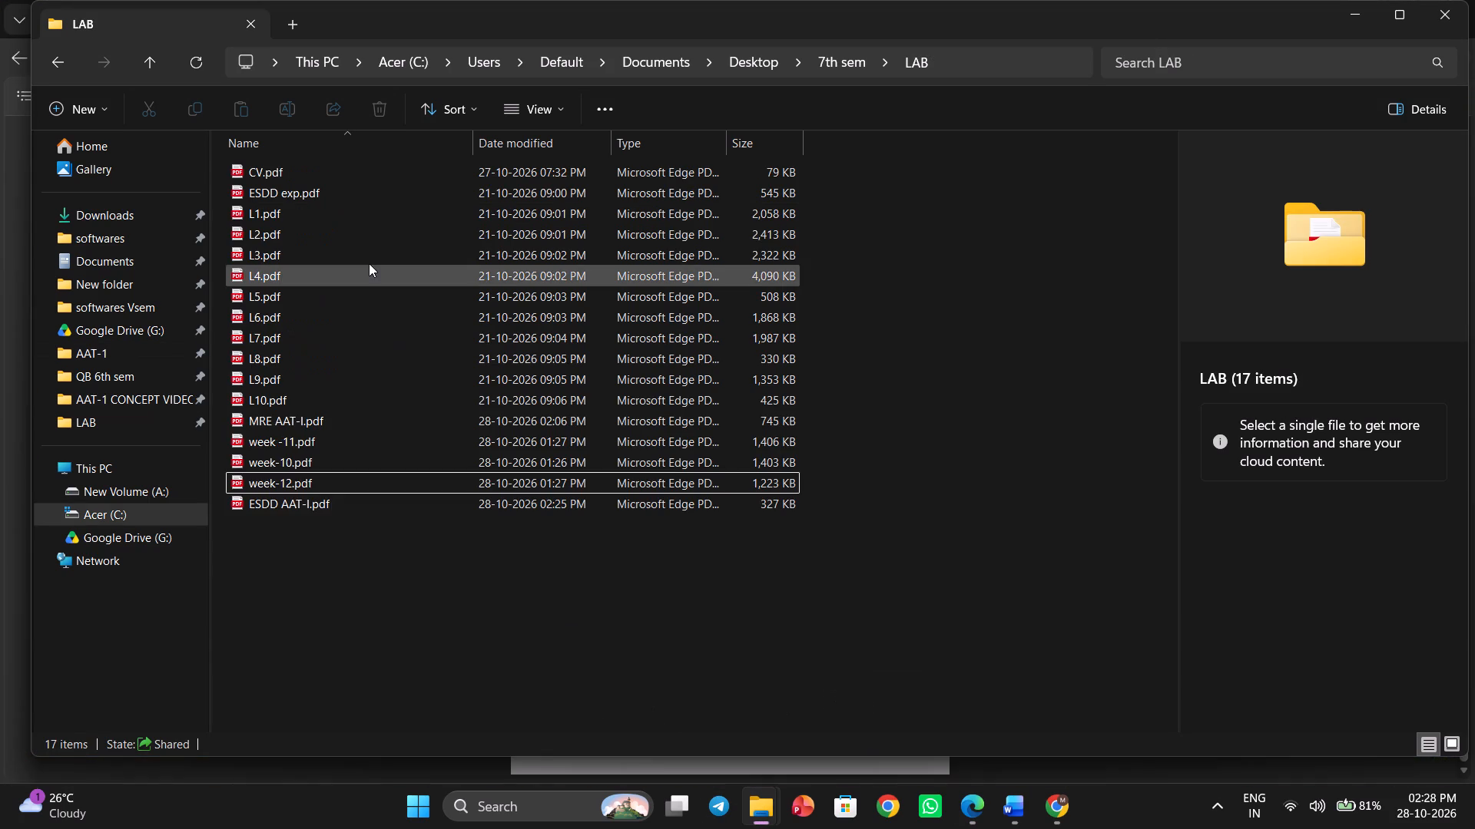
left_click(335, 496)
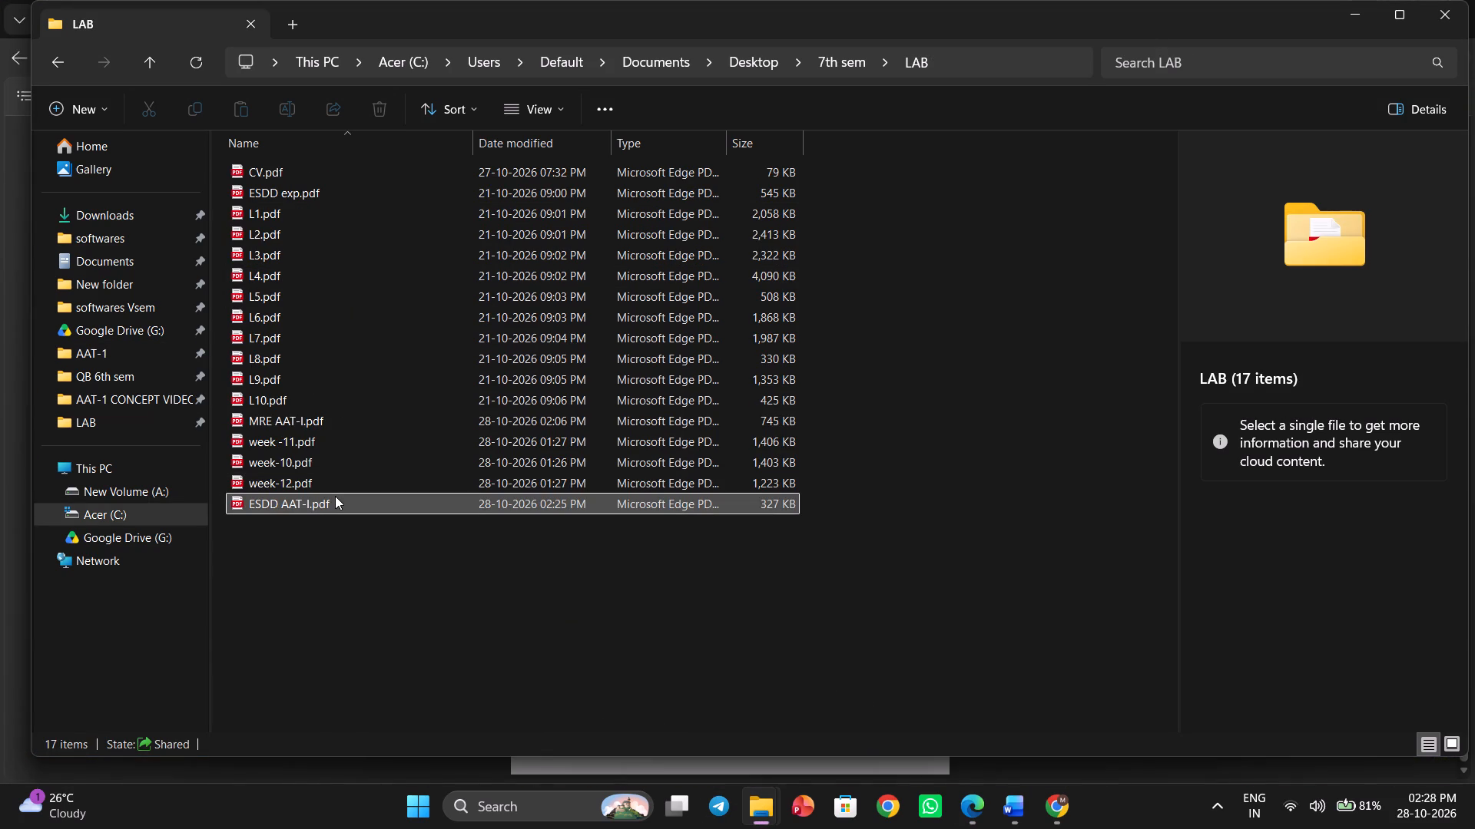
key("ctrl+c")
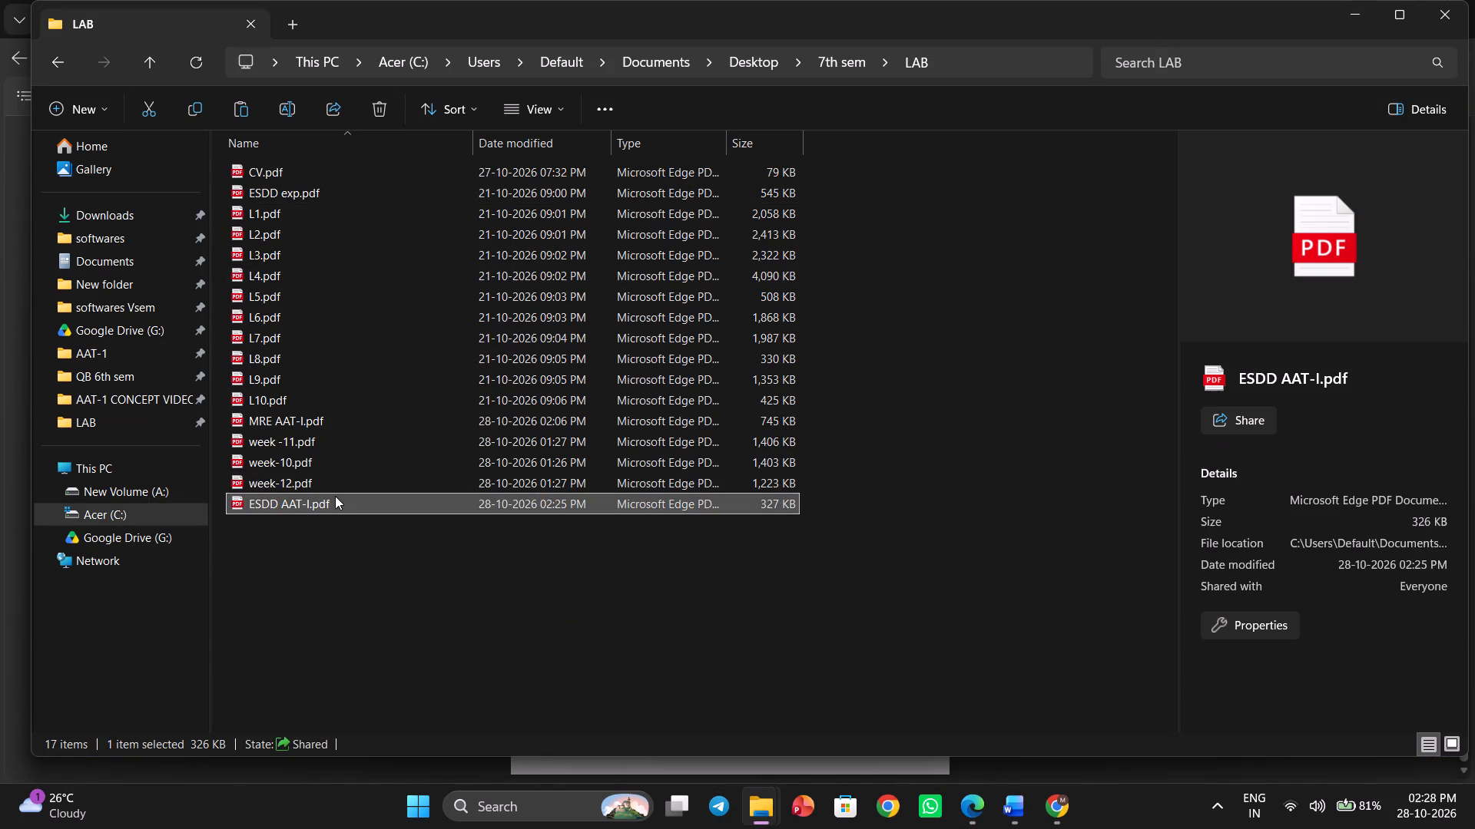
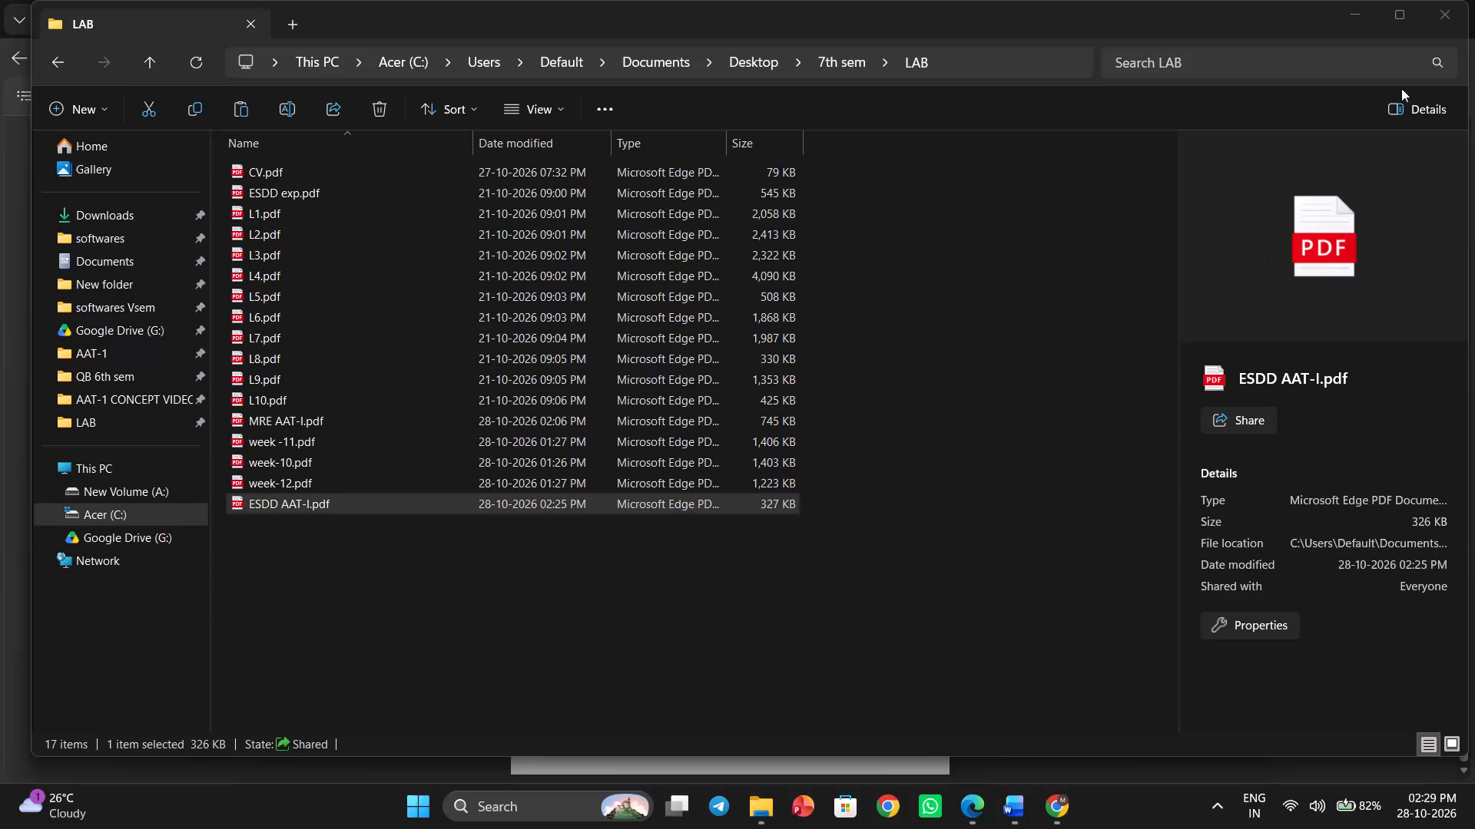
Close the LAB and AAT-1 folder windows.
left_click(1438, 12)
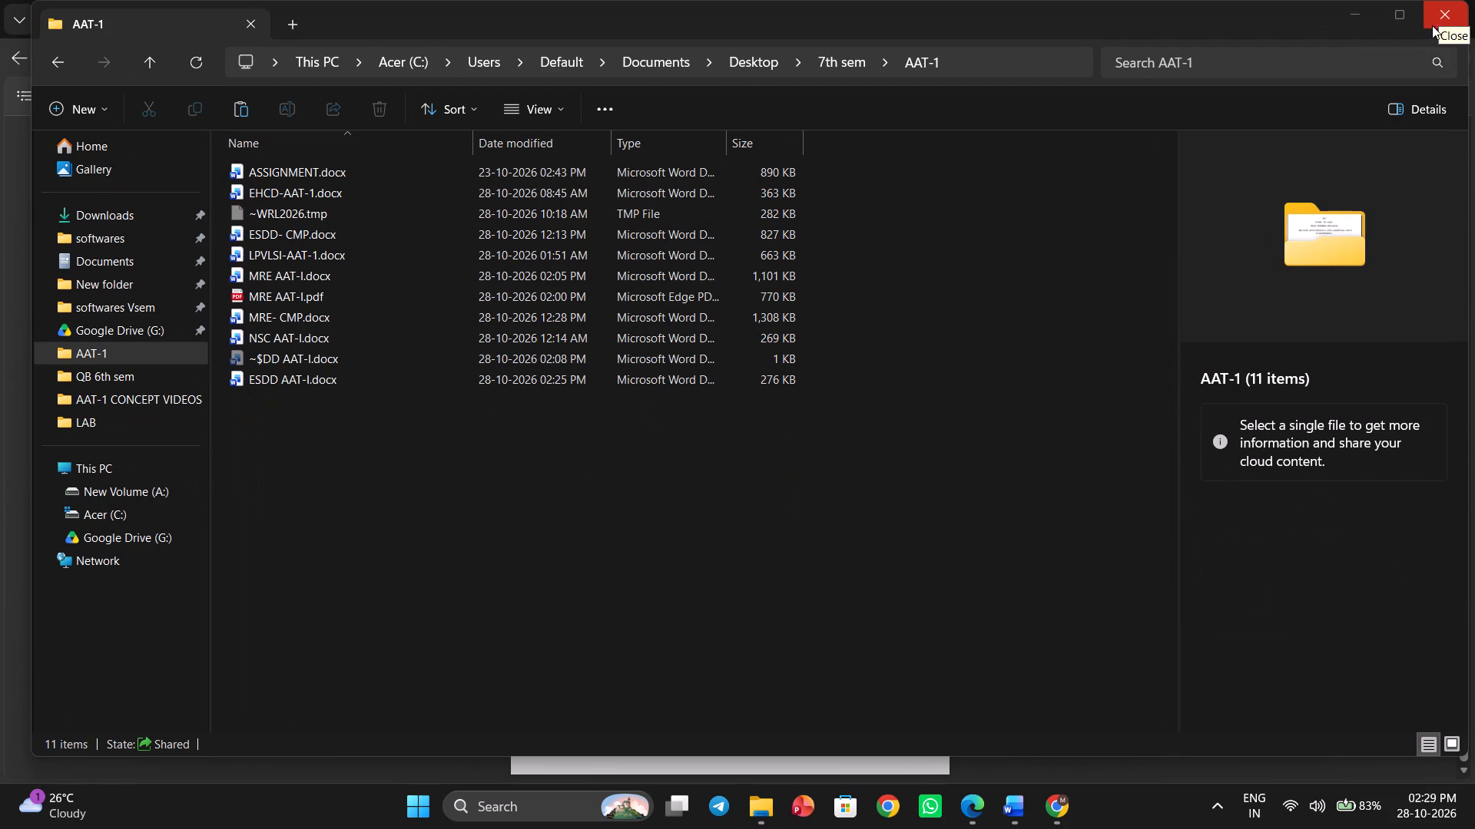
left_click(1437, 12)
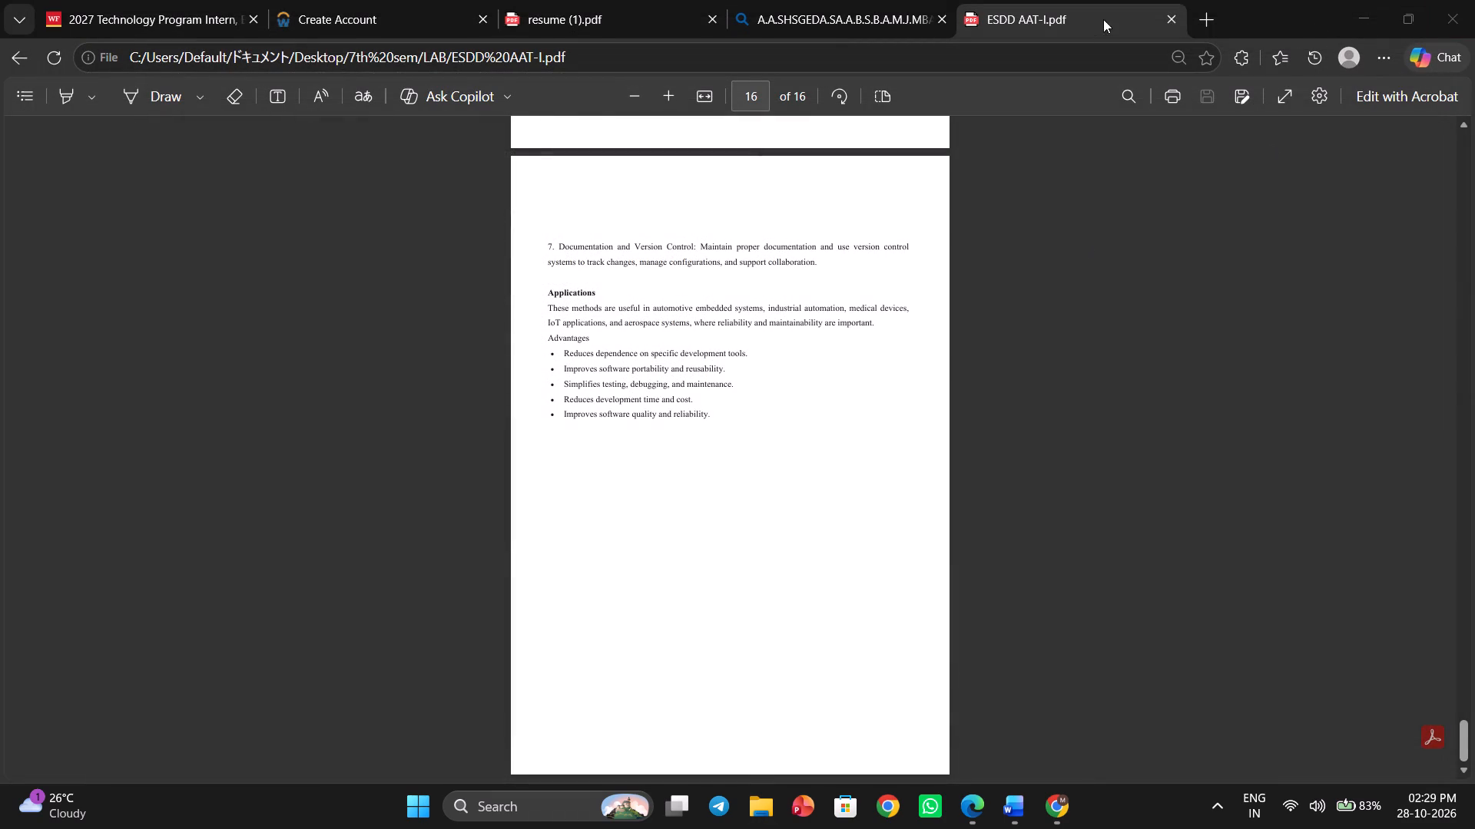
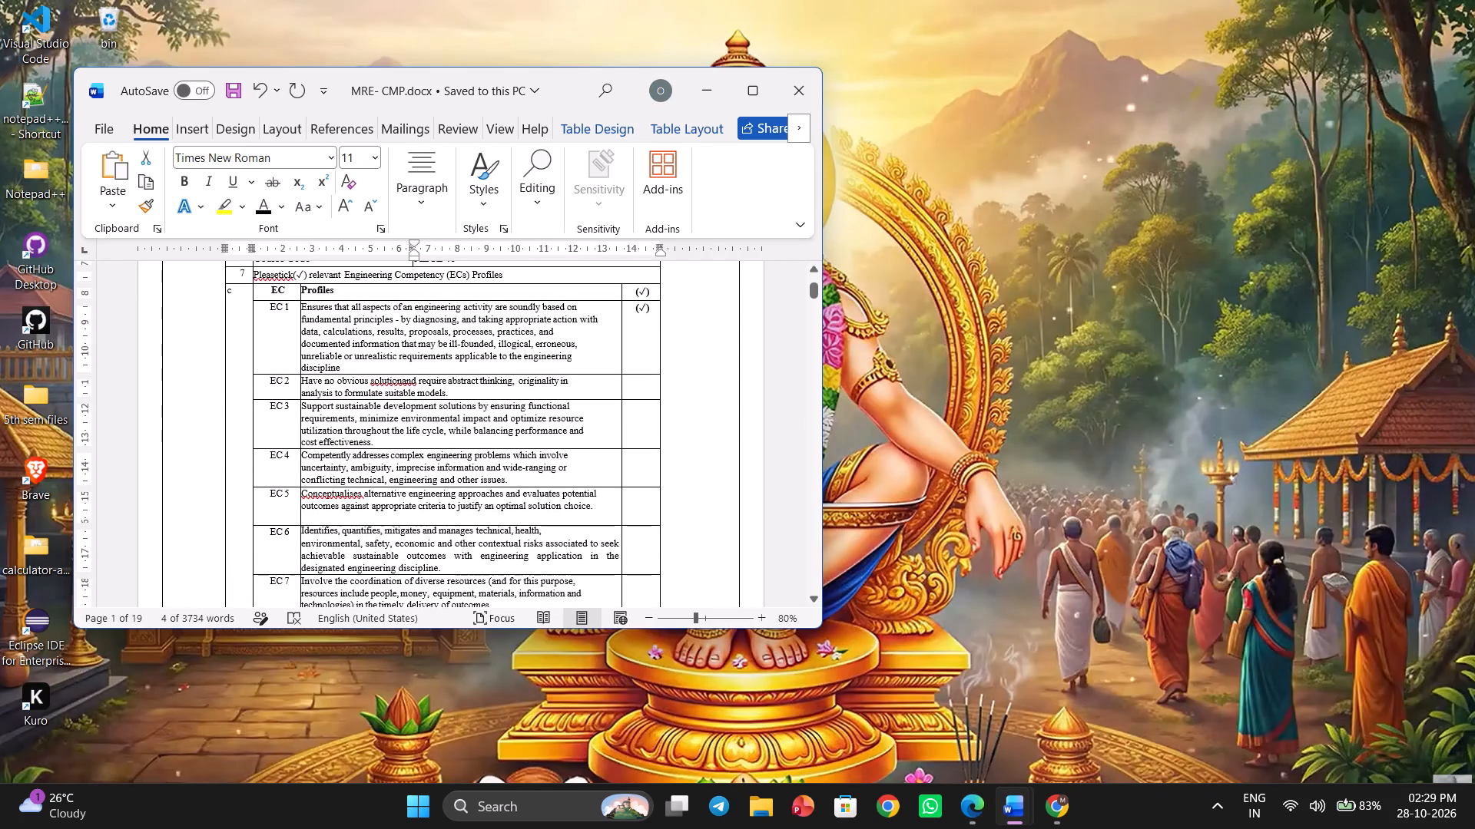
Minimize the MRE- CMP.docx document window to clear the desktop.
left_click(697, 98)
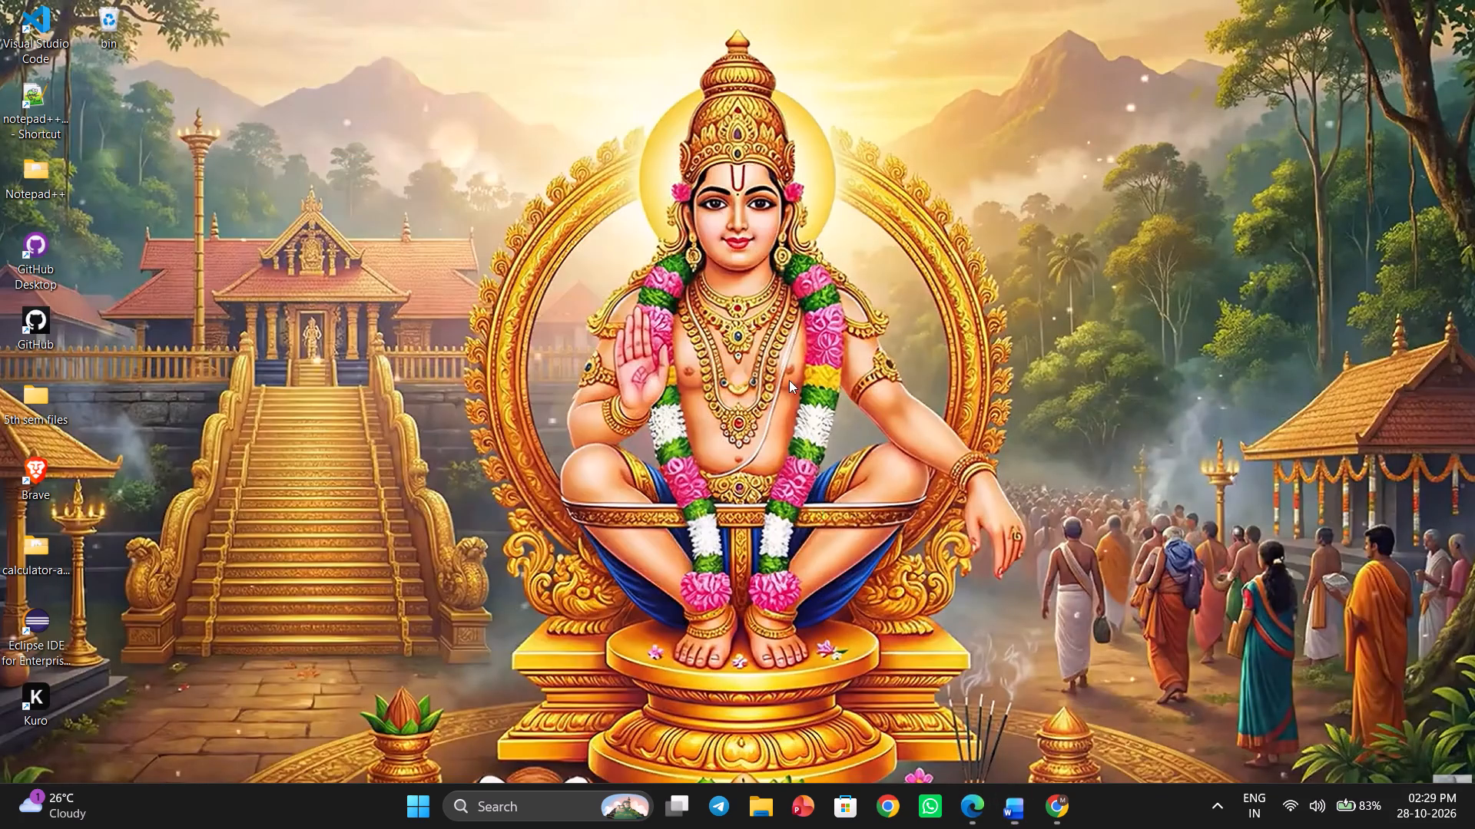
Open a new File Explorer window on the Home view.
left_click(770, 814)
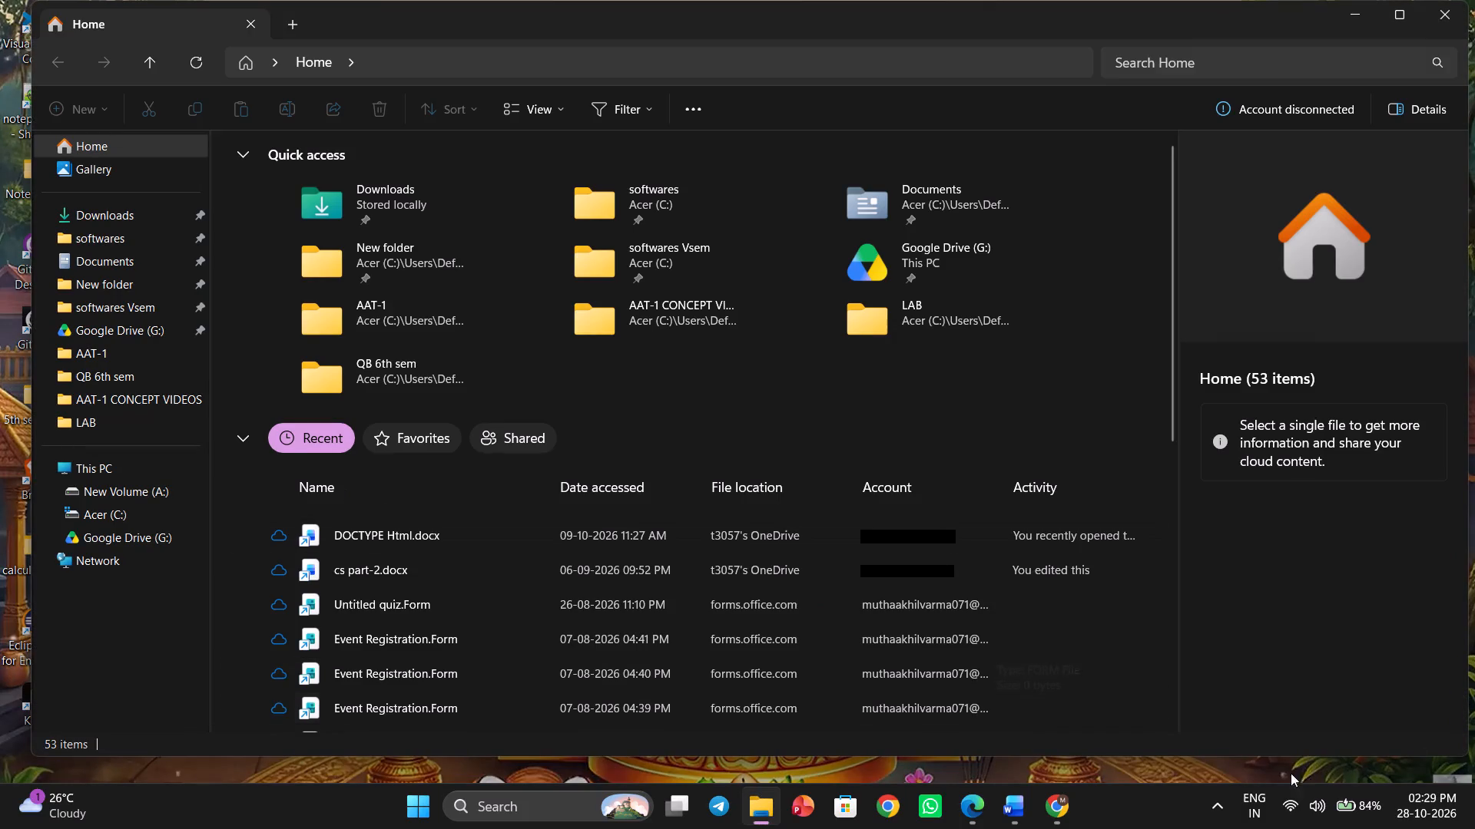
Show the hidden system tray icons.
left_click(1225, 809)
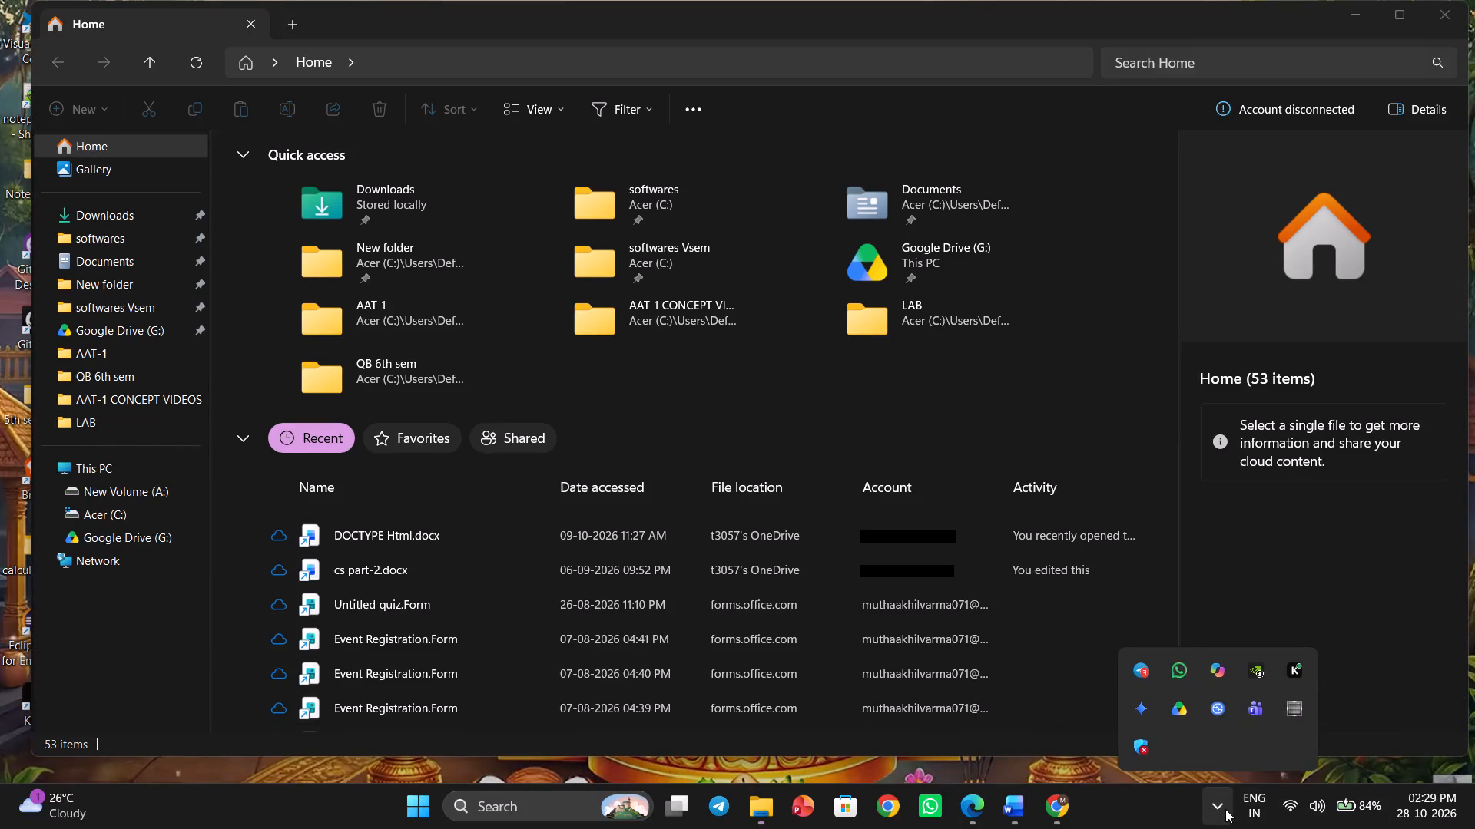
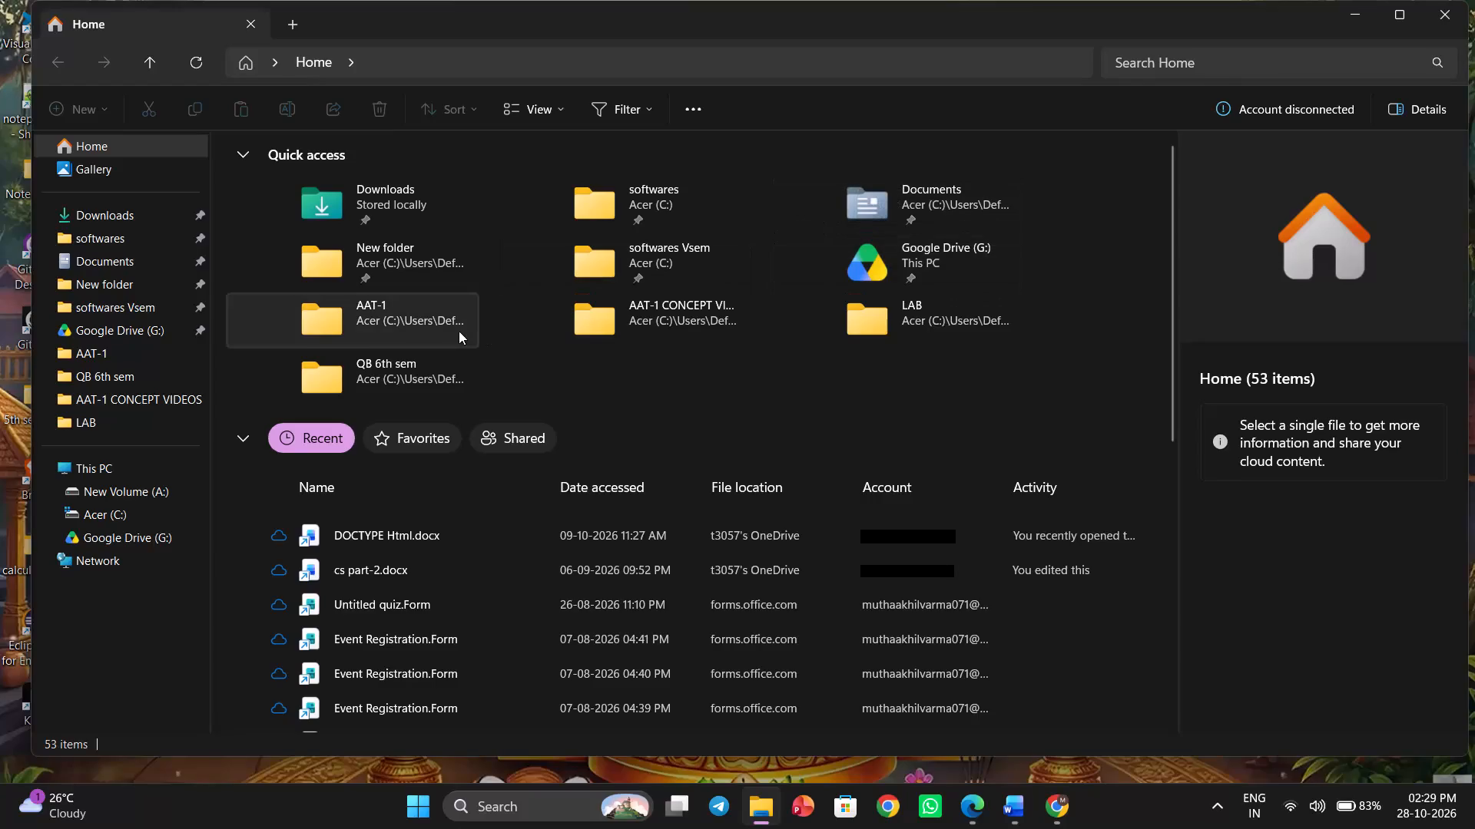
Open NSC AAT-I.docx from the AAT-1 folder and maximize its document window.
left_click(456, 331)
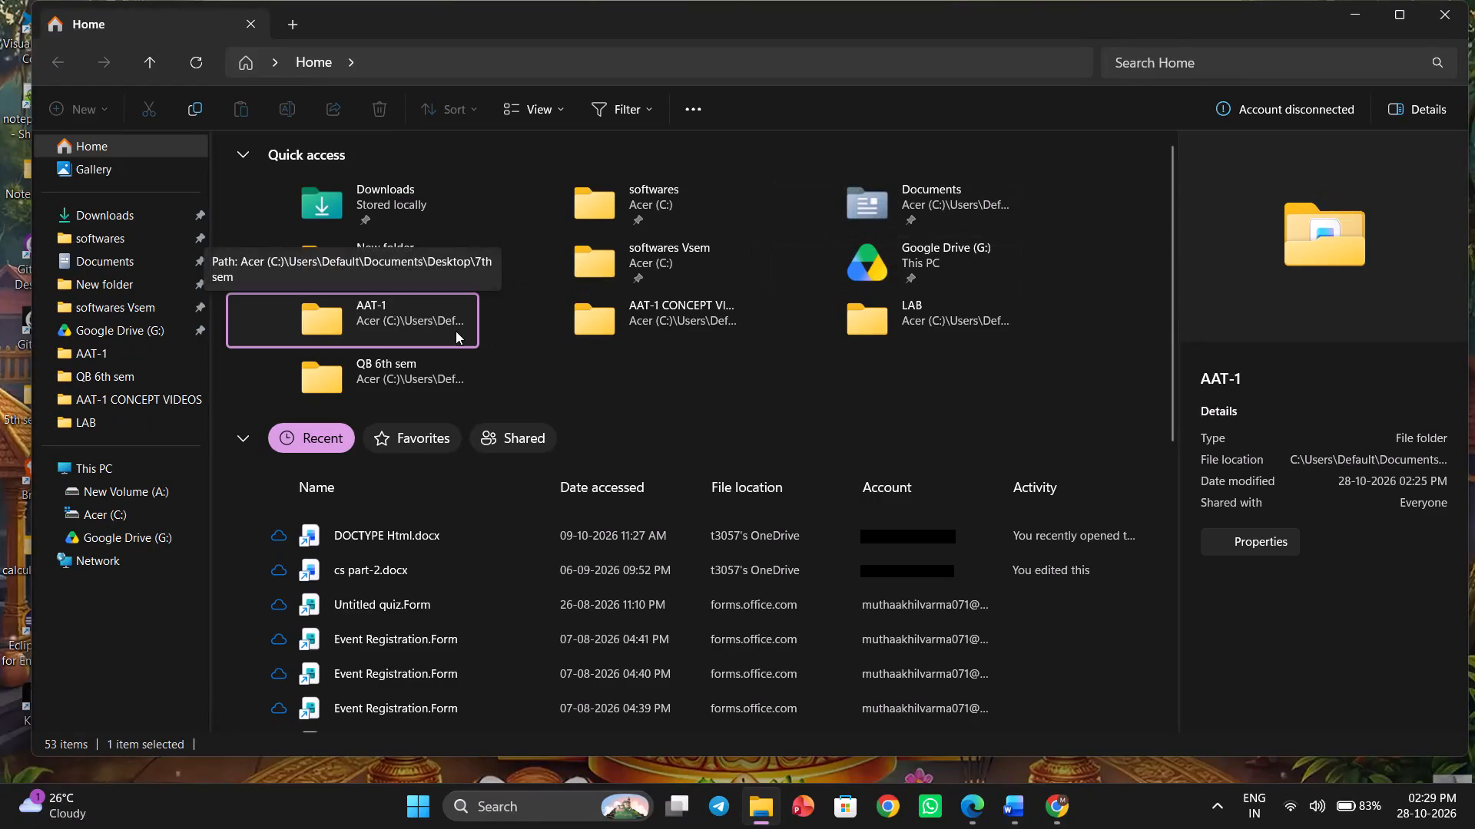
double_click(431, 325)
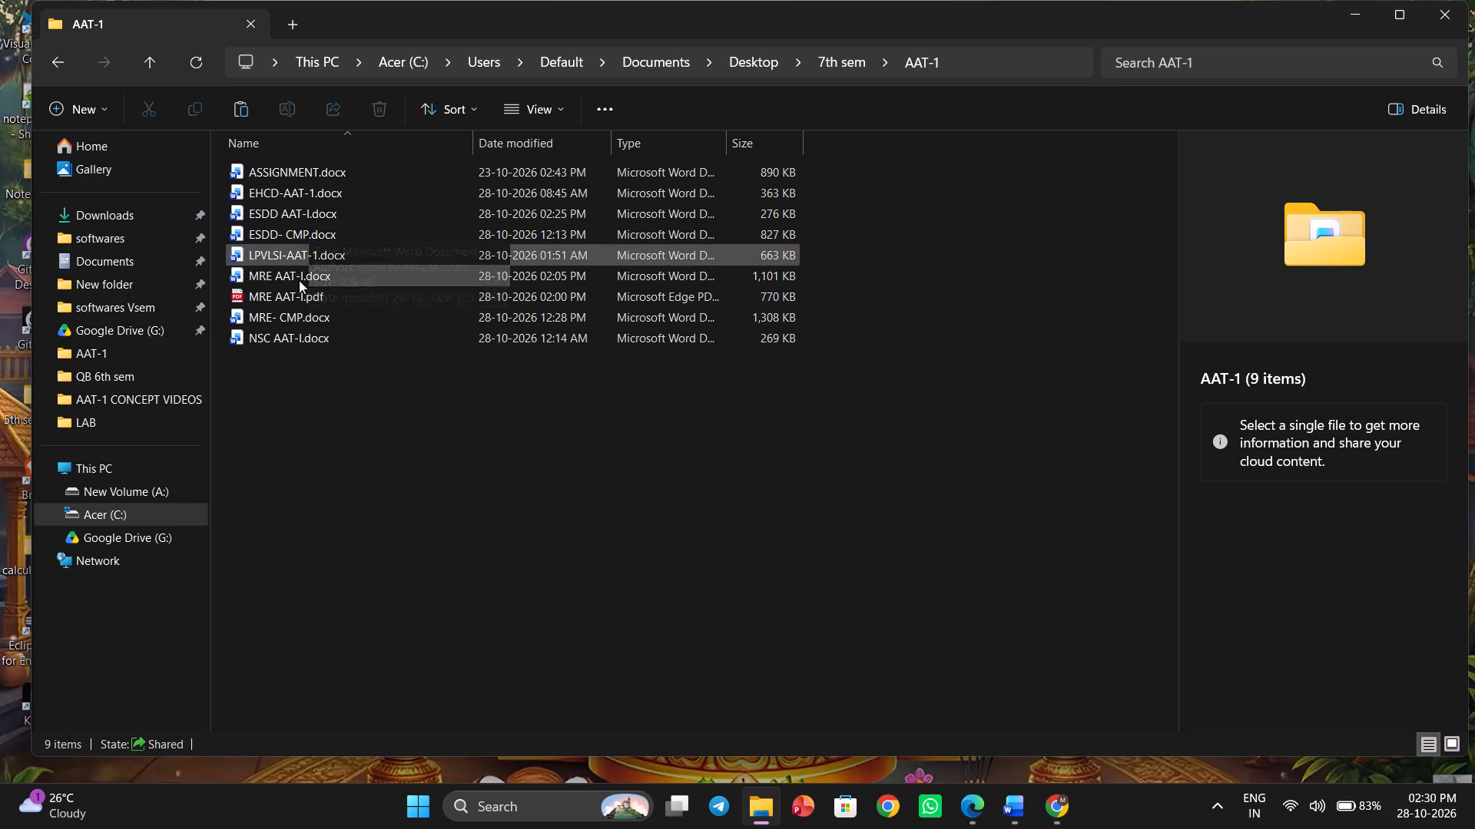
double_click(289, 336)
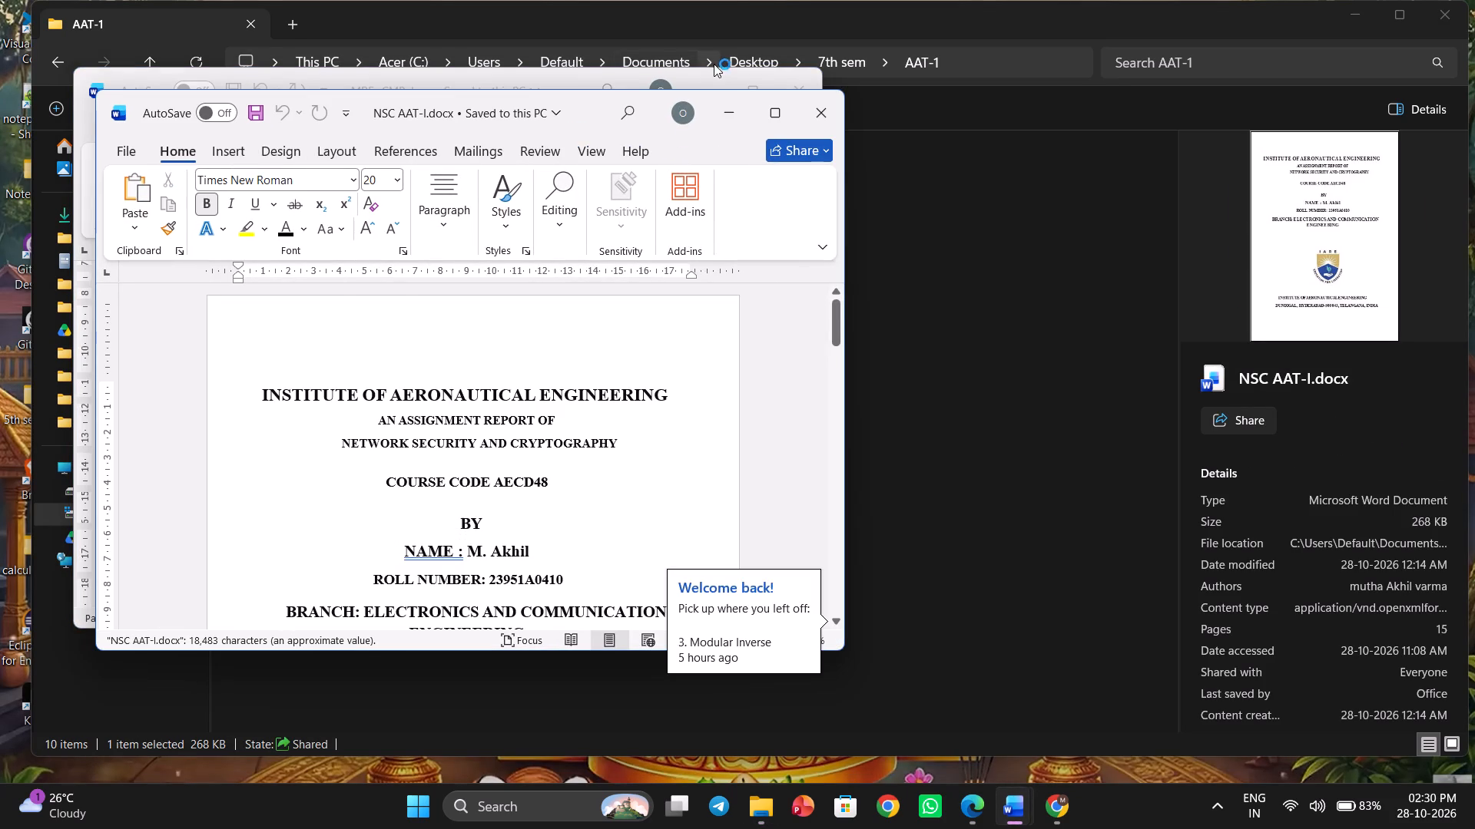
left_click(721, 70)
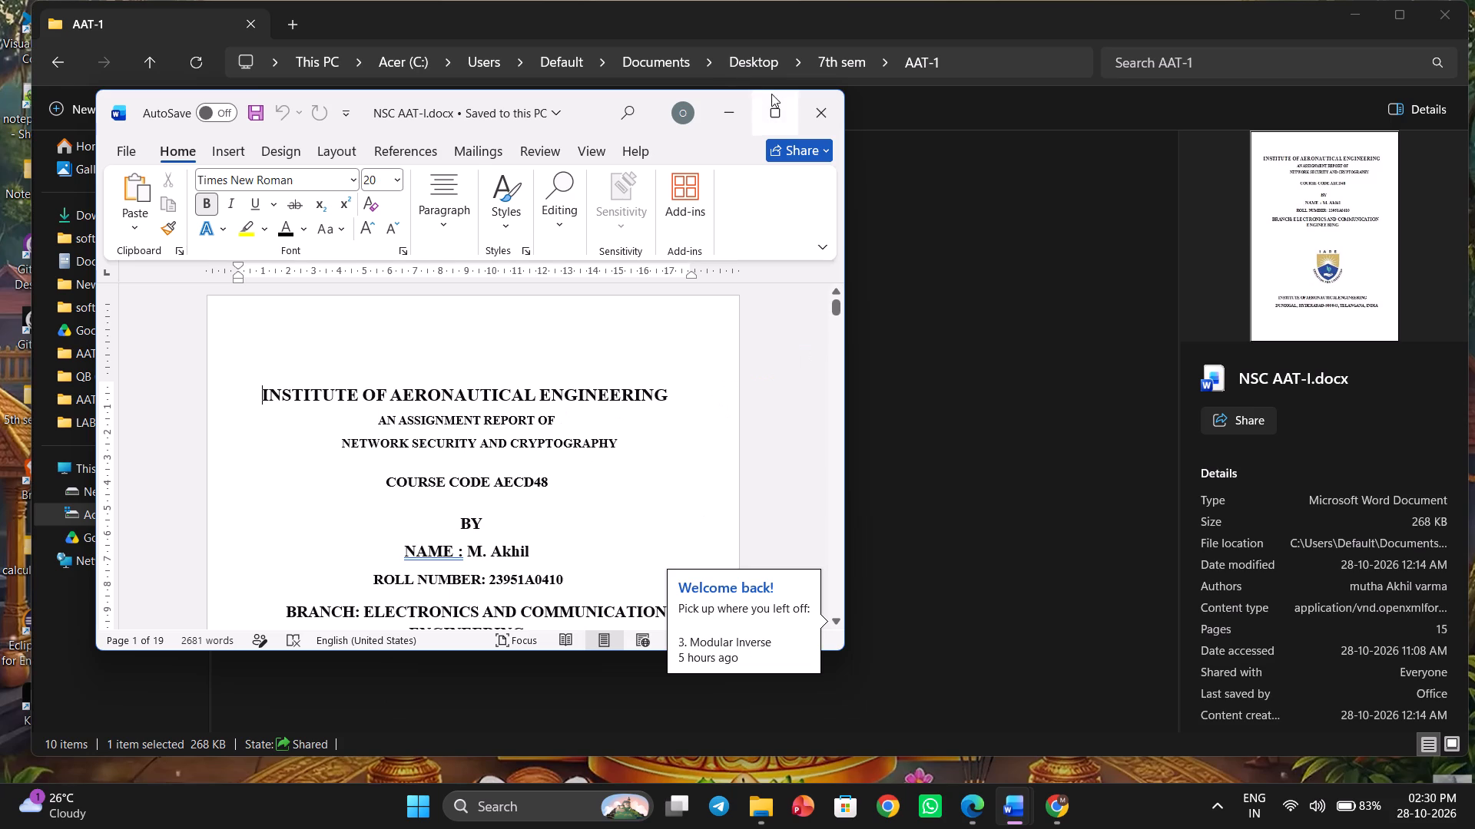
left_click(771, 94)
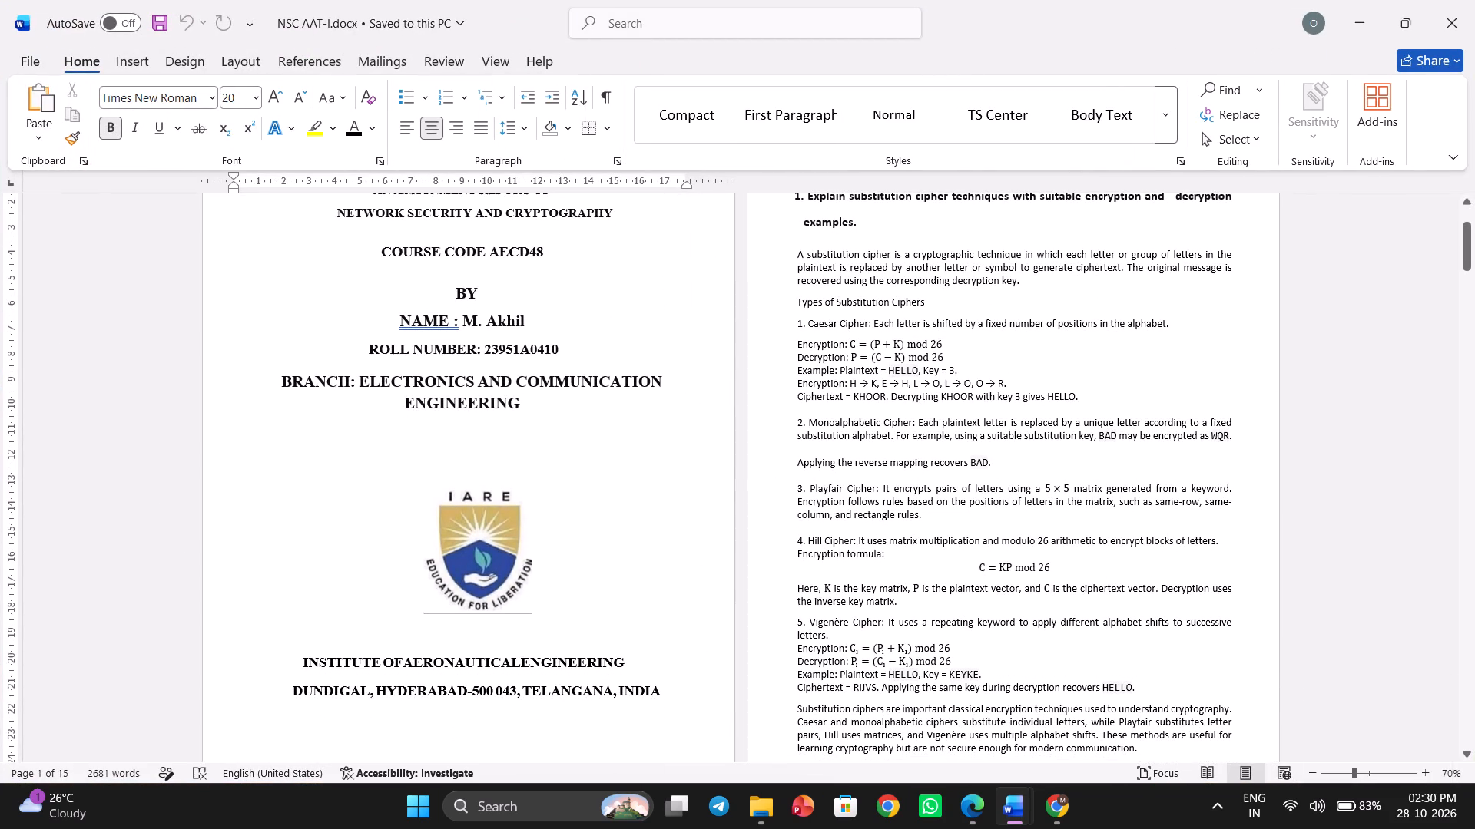
Change the font of the question 1 heading about substitution cipher techniques to Times New Roman.
scroll(954, 439, "up", 1)
left_click_drag(857, 368, 824, 348)
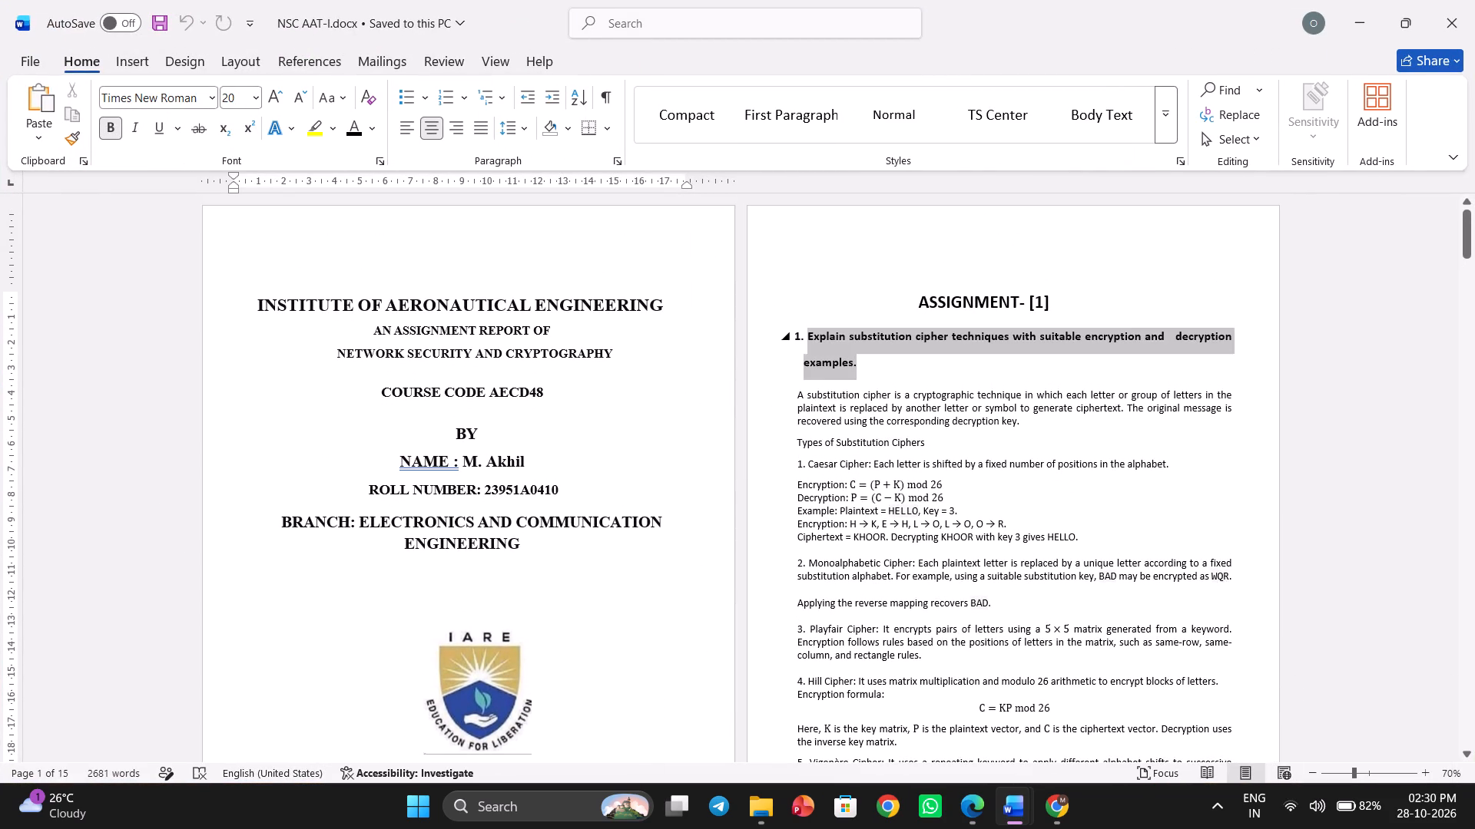
left_click_drag(824, 348, 810, 338)
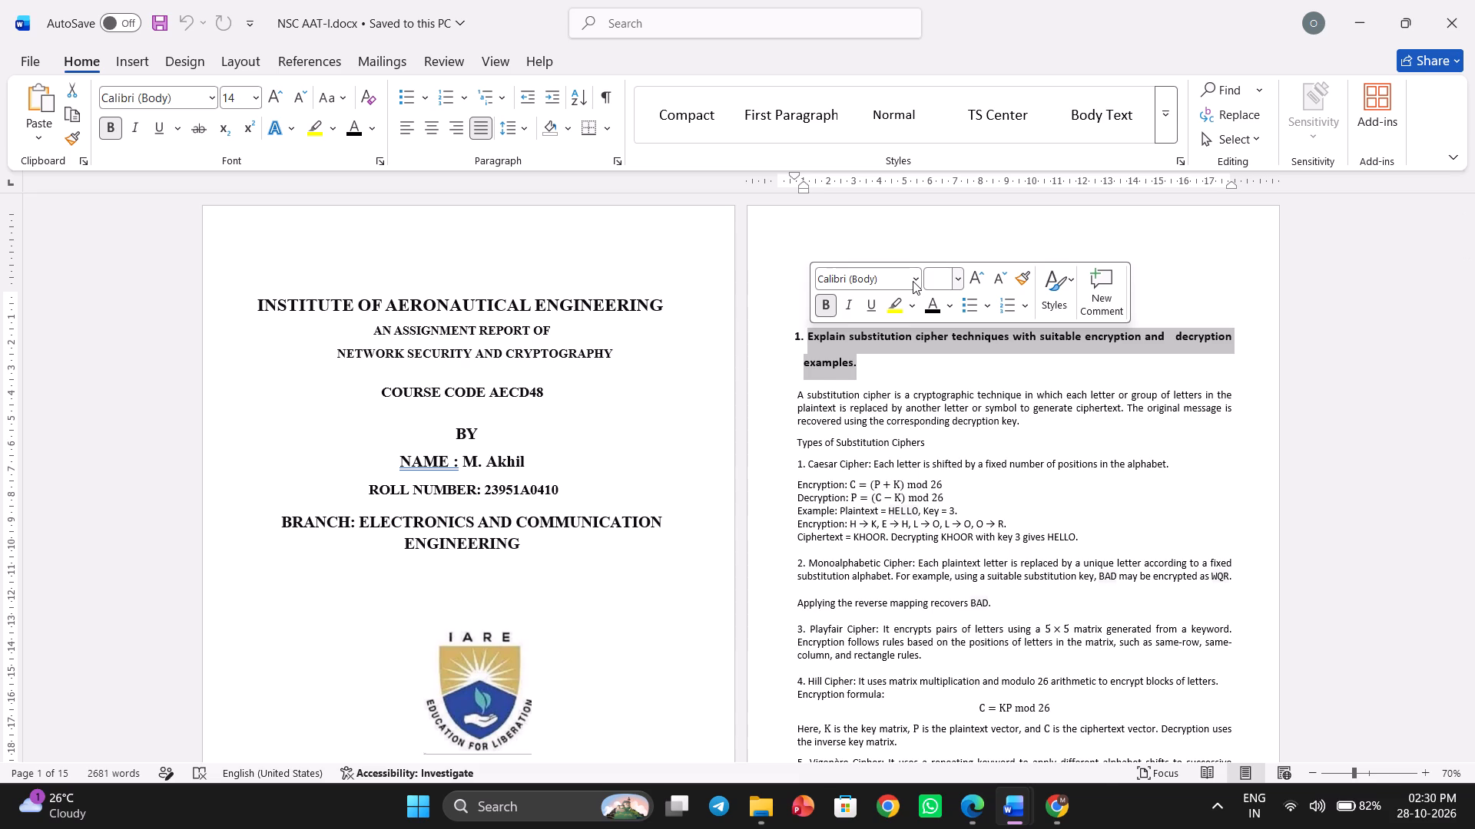
left_click(913, 281)
left_click(880, 414)
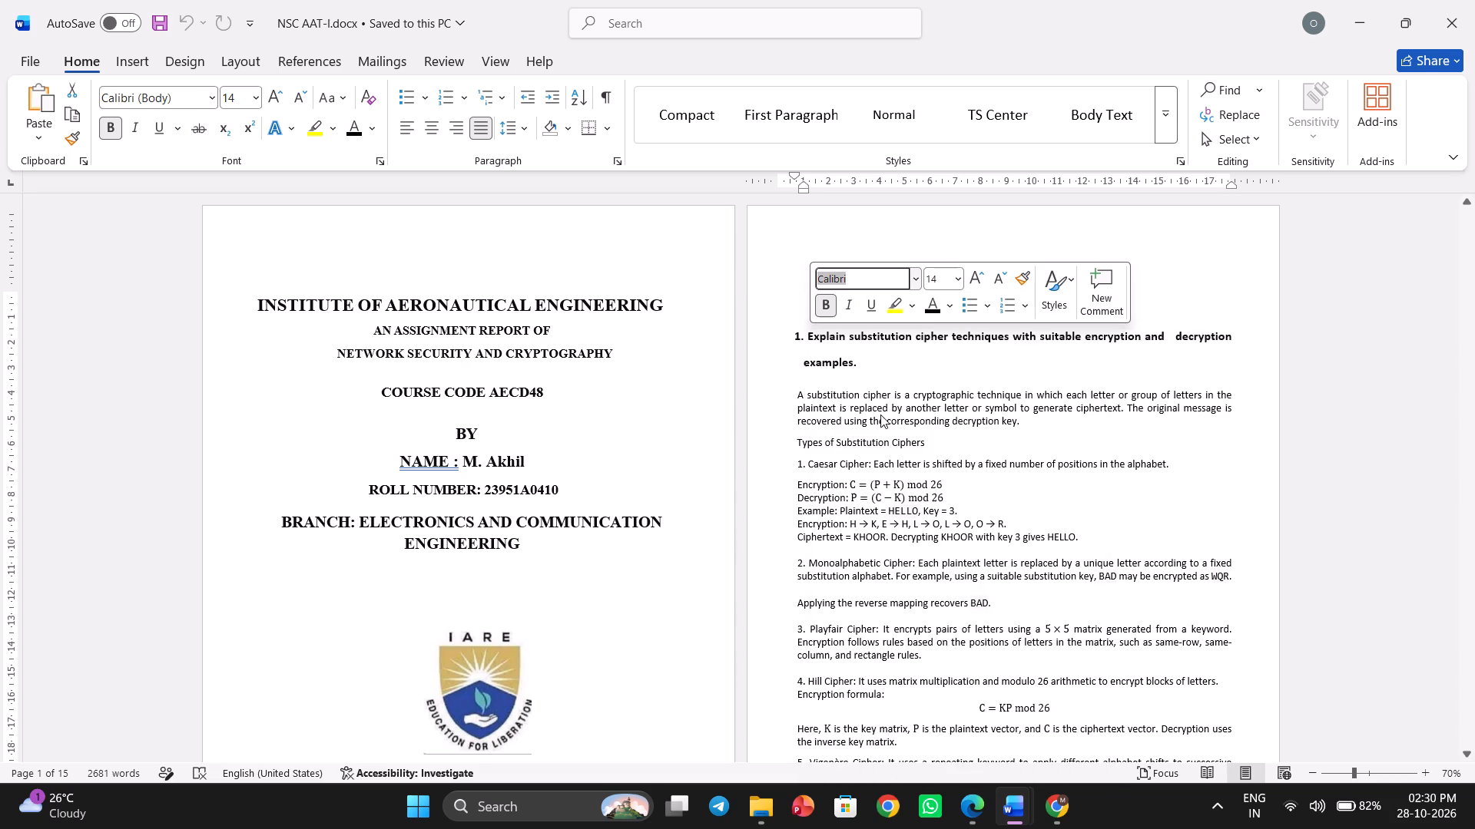
left_click(904, 381)
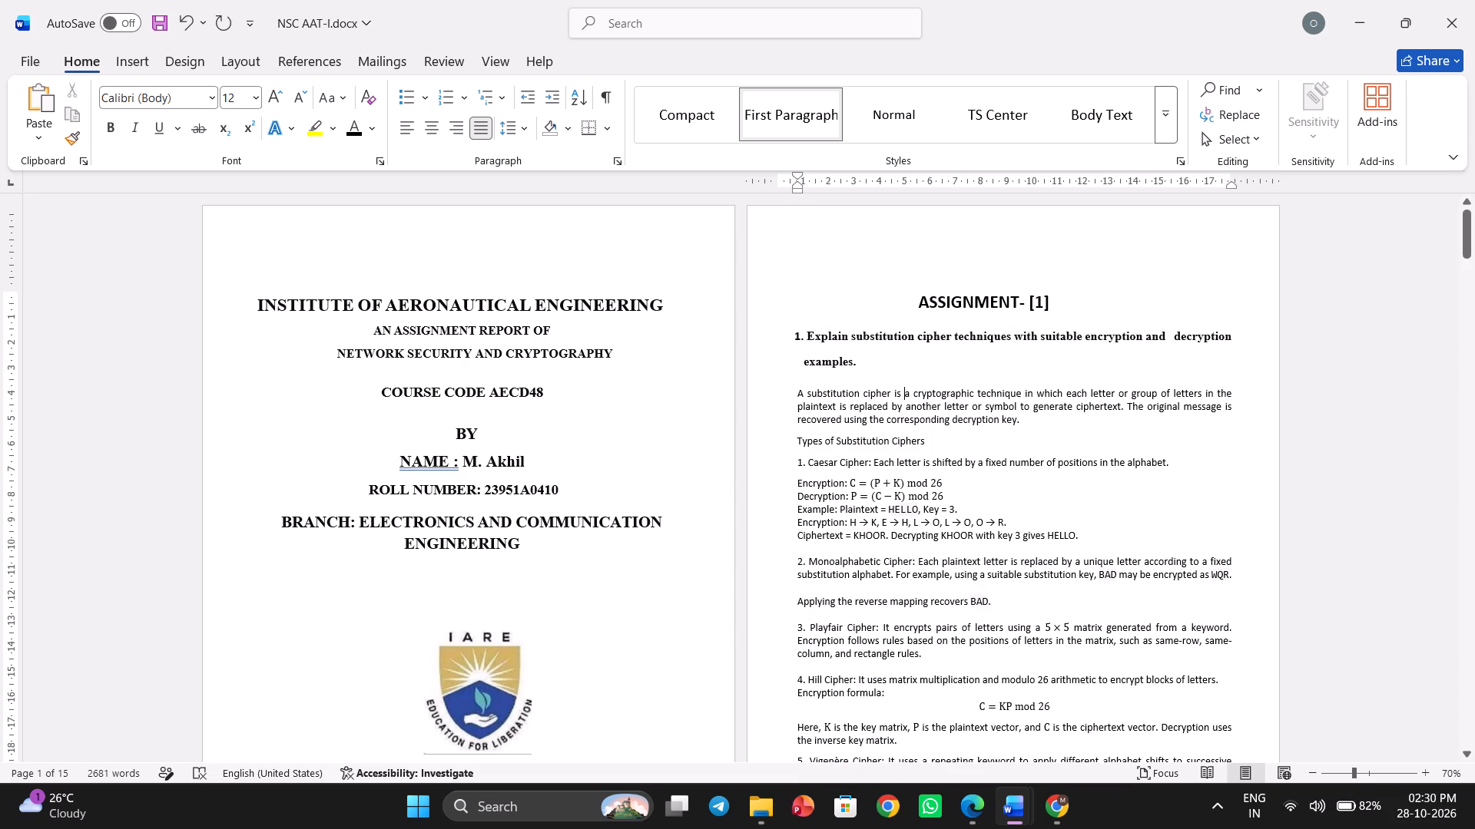
Justify the whole answer to question 1 and set its line spacing to 1.5.
left_click_drag(798, 394, 980, 781)
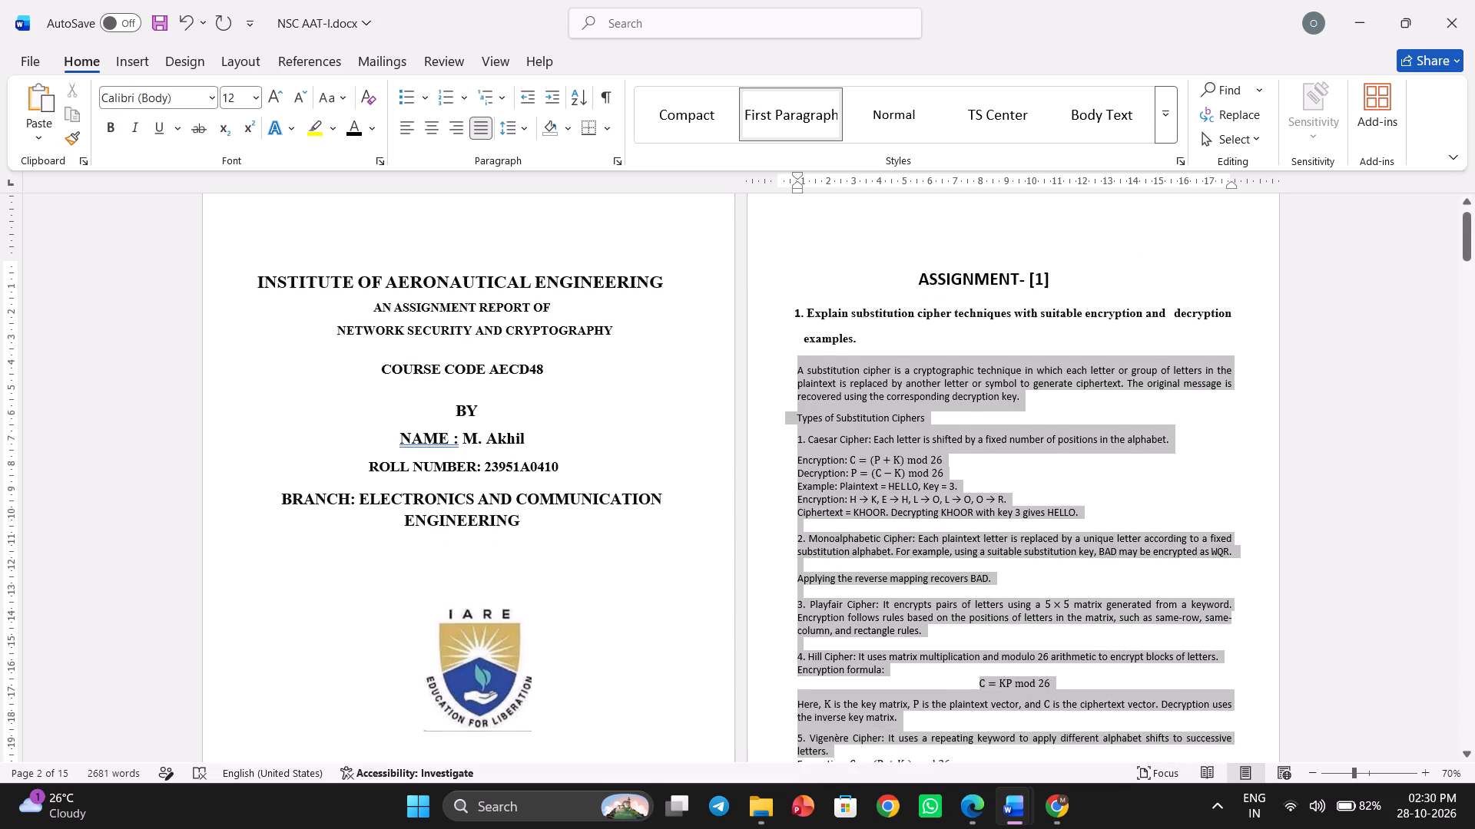
left_click_drag(980, 781, 923, 236)
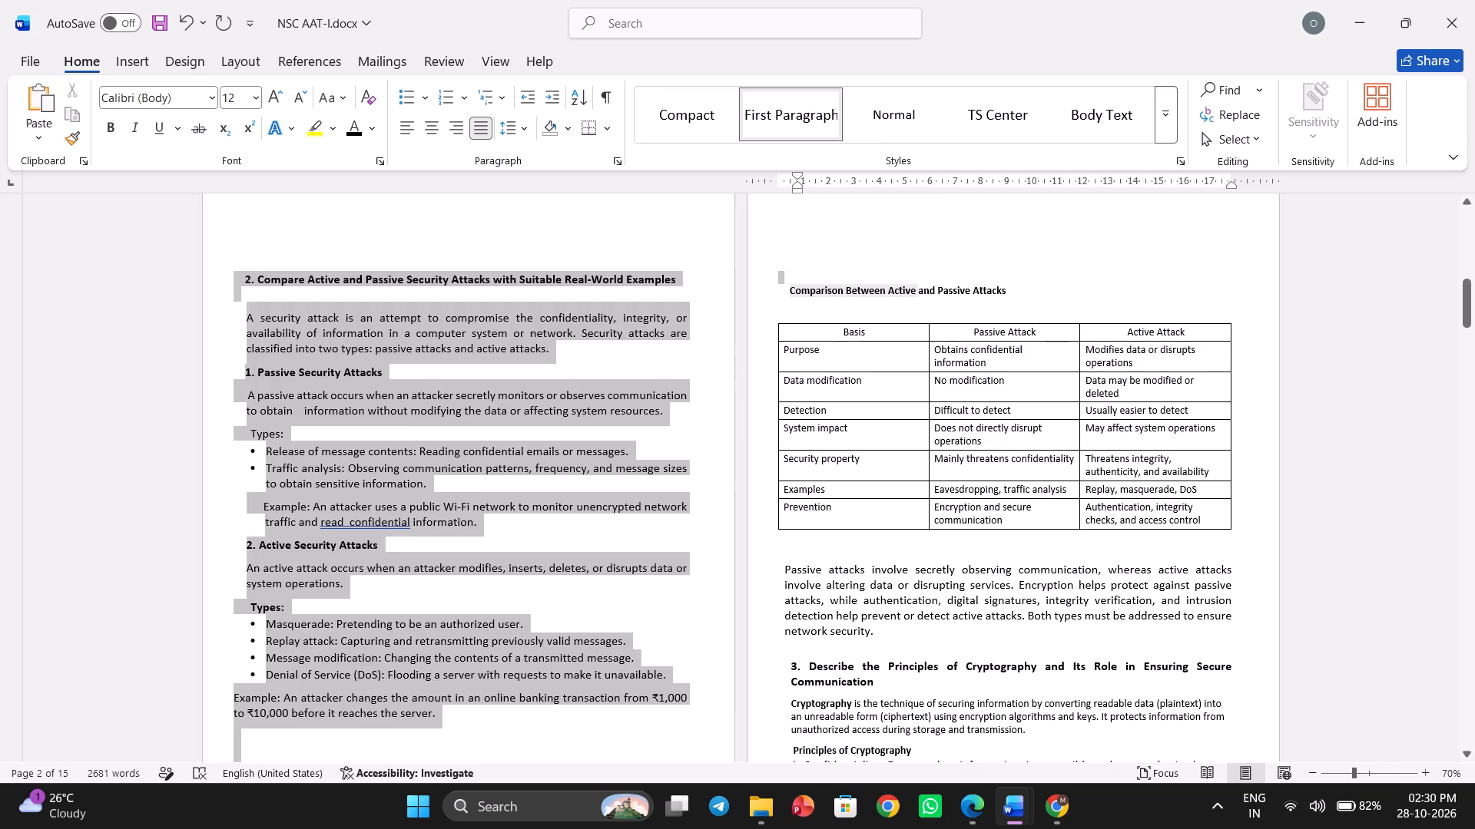
left_click_drag(923, 236, 1112, 358)
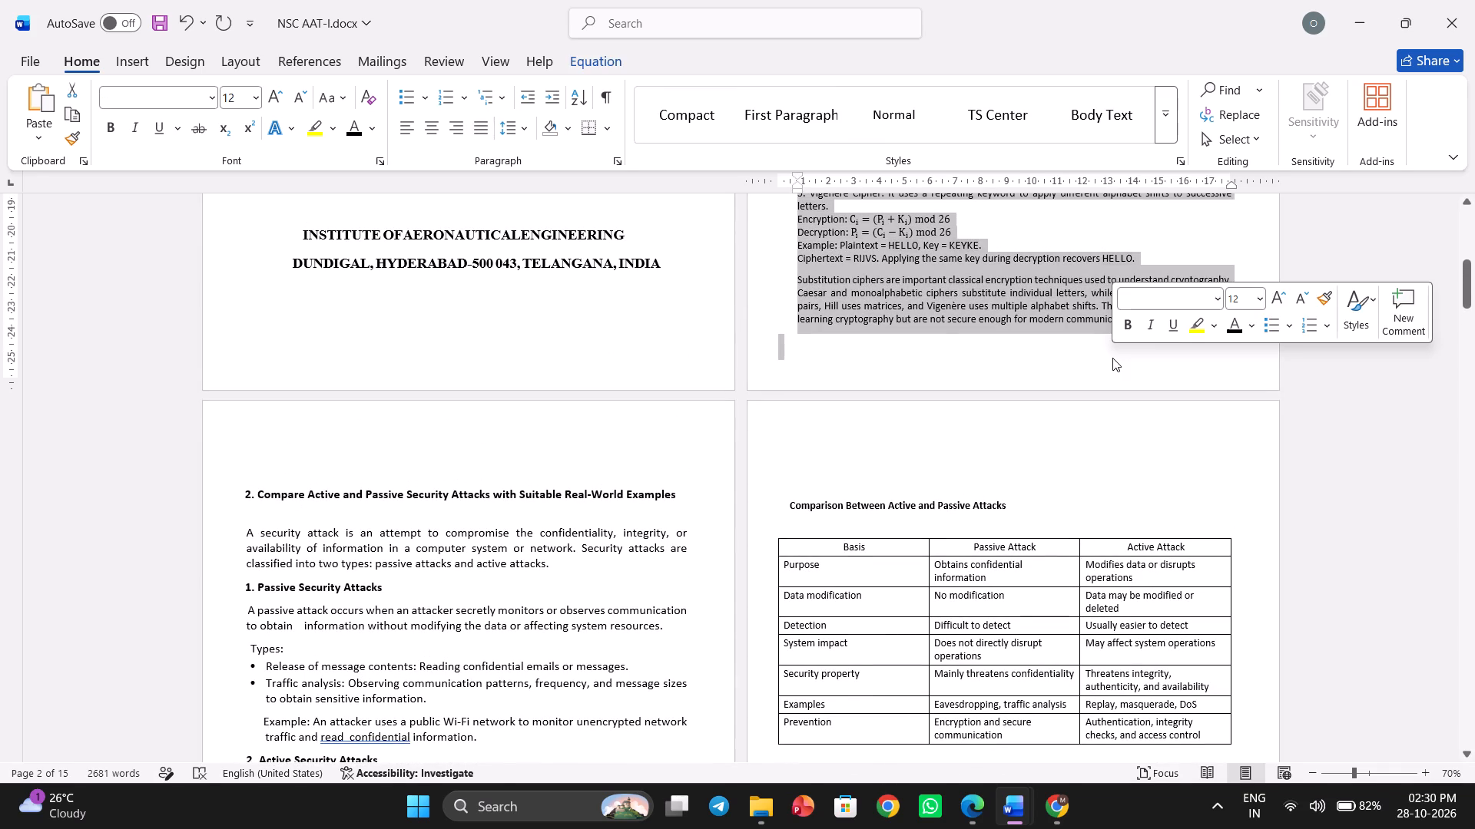
left_click(476, 130)
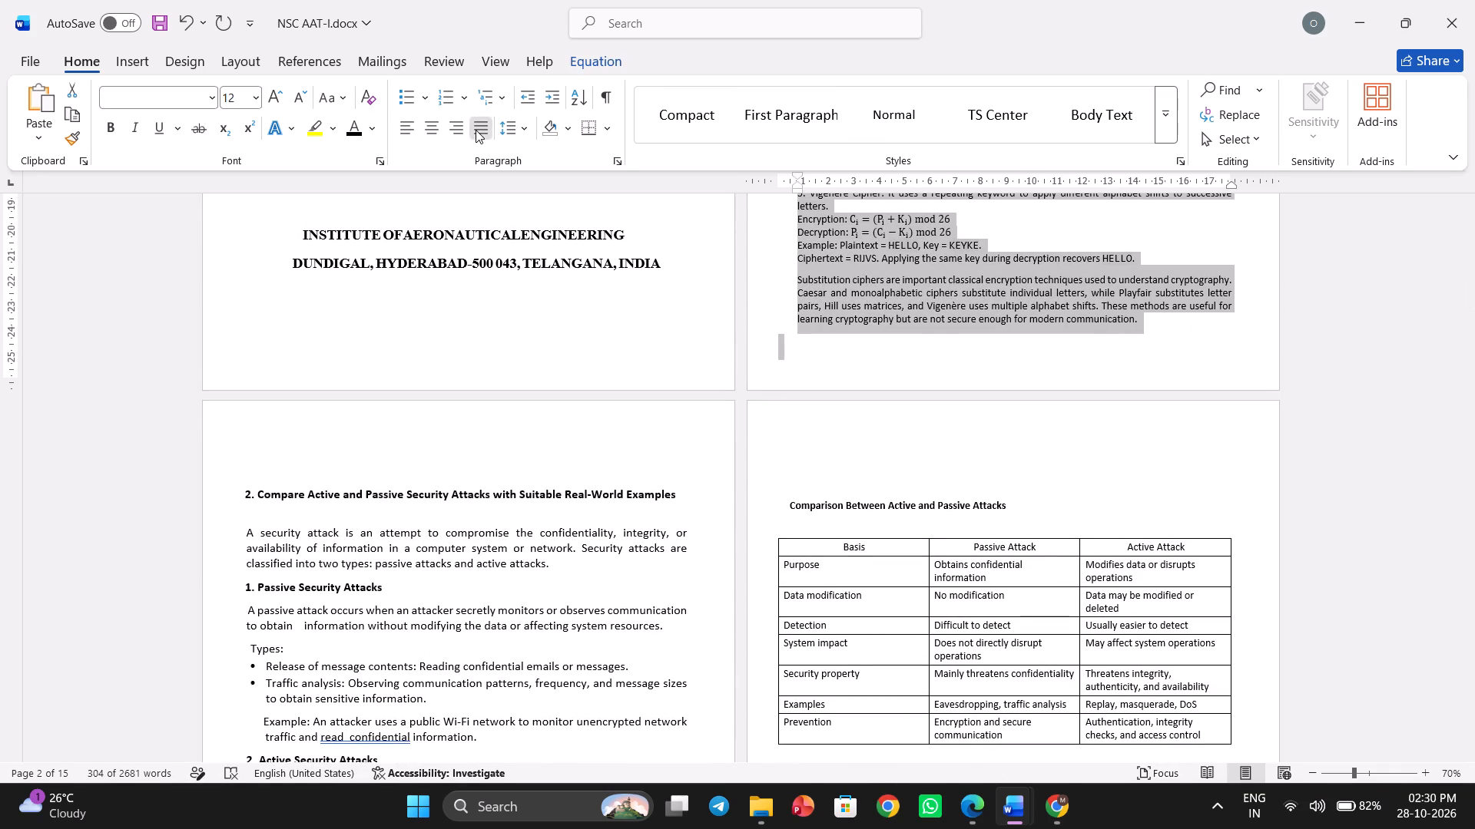
left_click(518, 125)
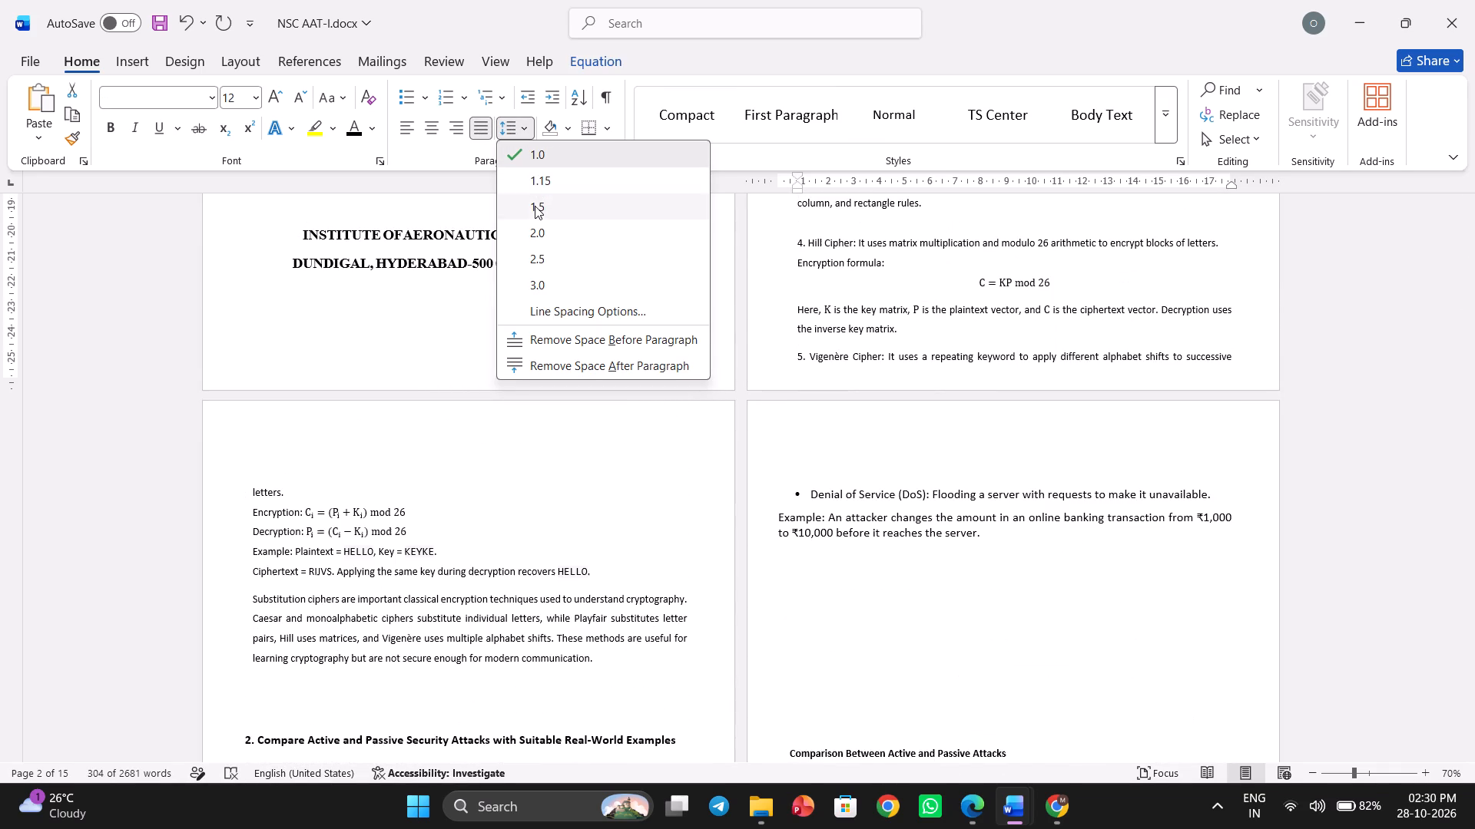
left_click(535, 206)
left_click(612, 421)
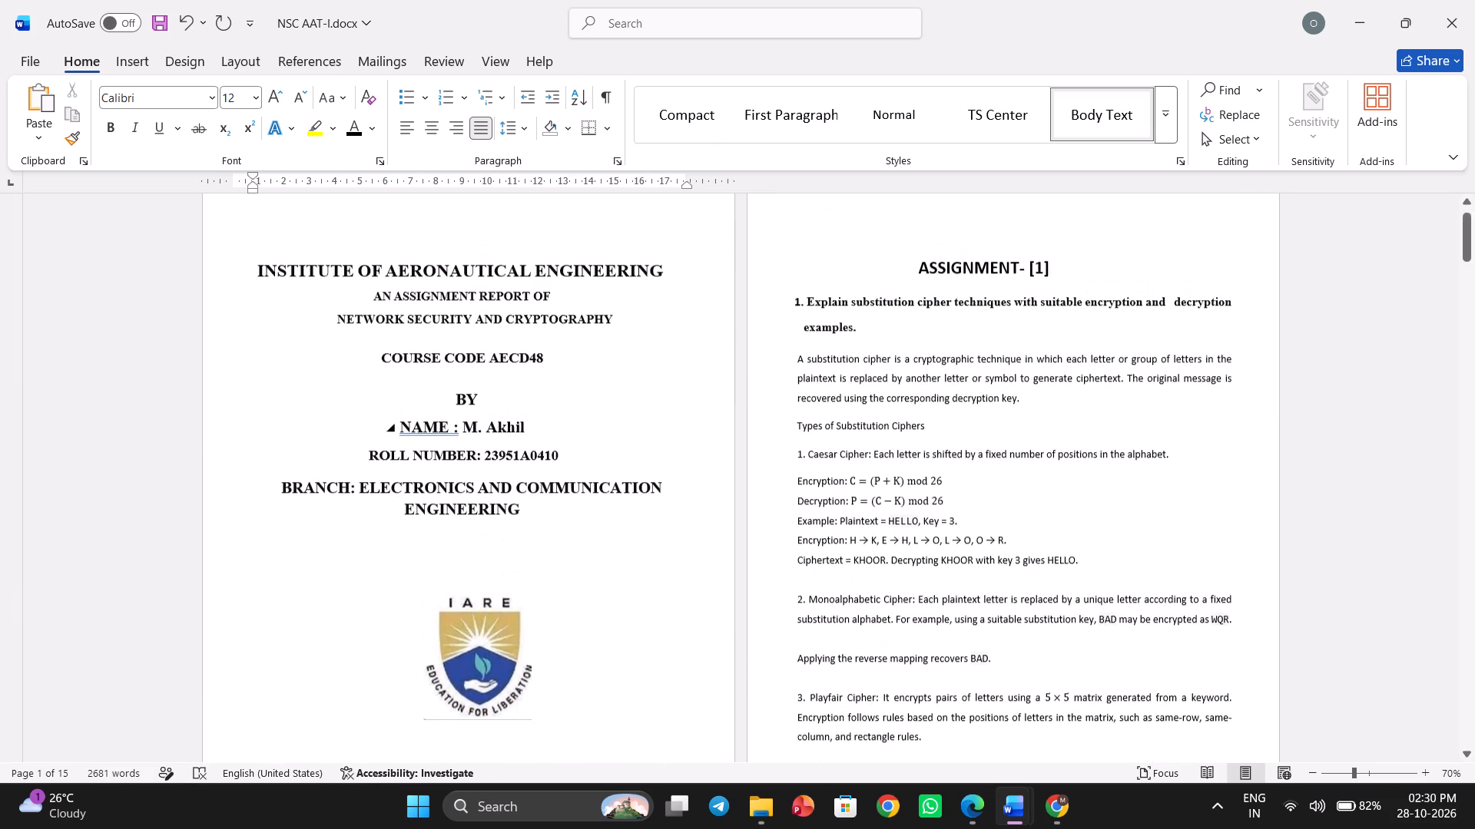
Delete the empty lines between the end of answer 1 and the question 2 heading.
scroll(612, 421, "down", 1)
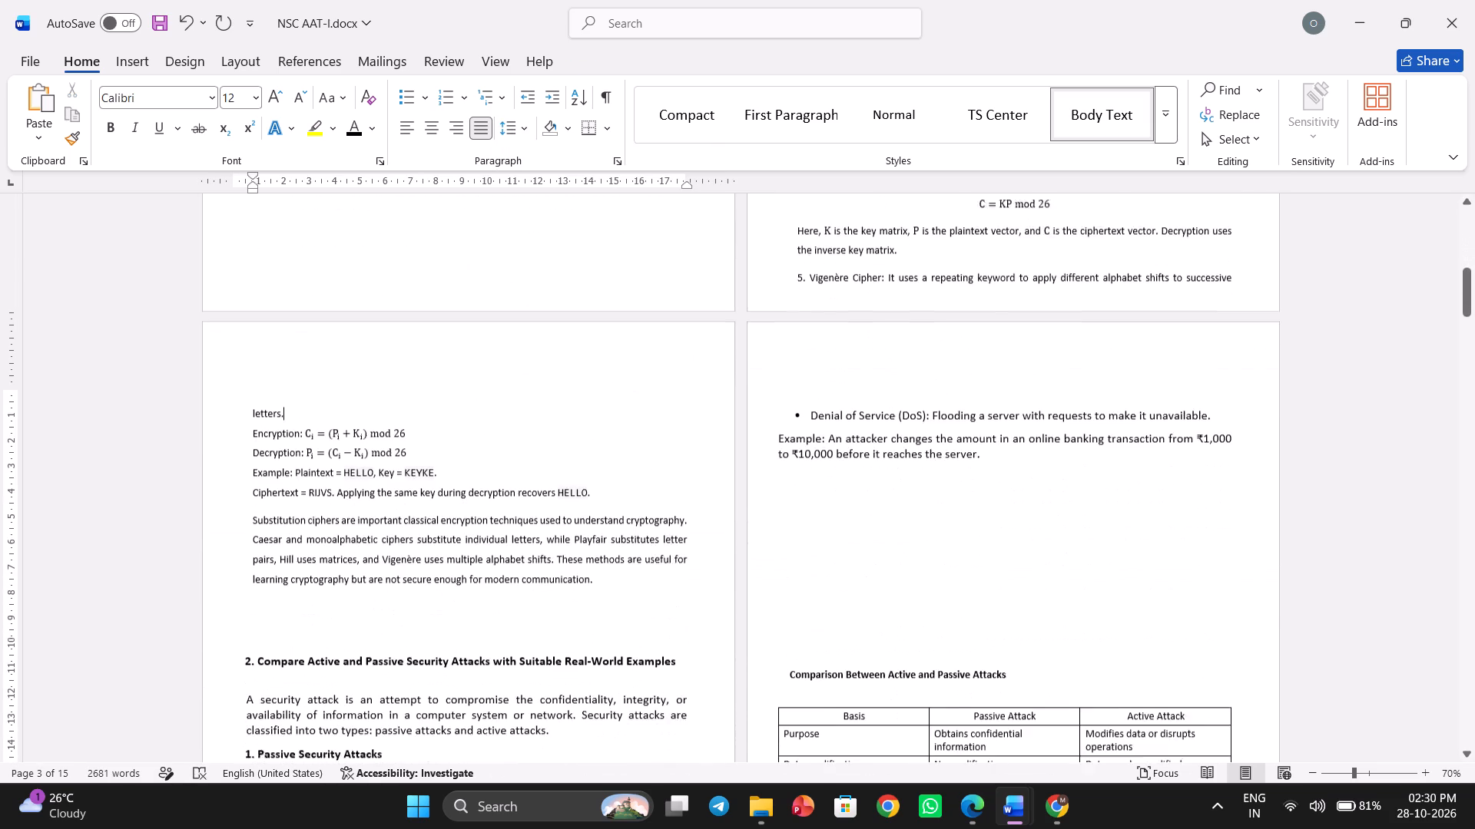
left_click_drag(271, 628, 257, 617)
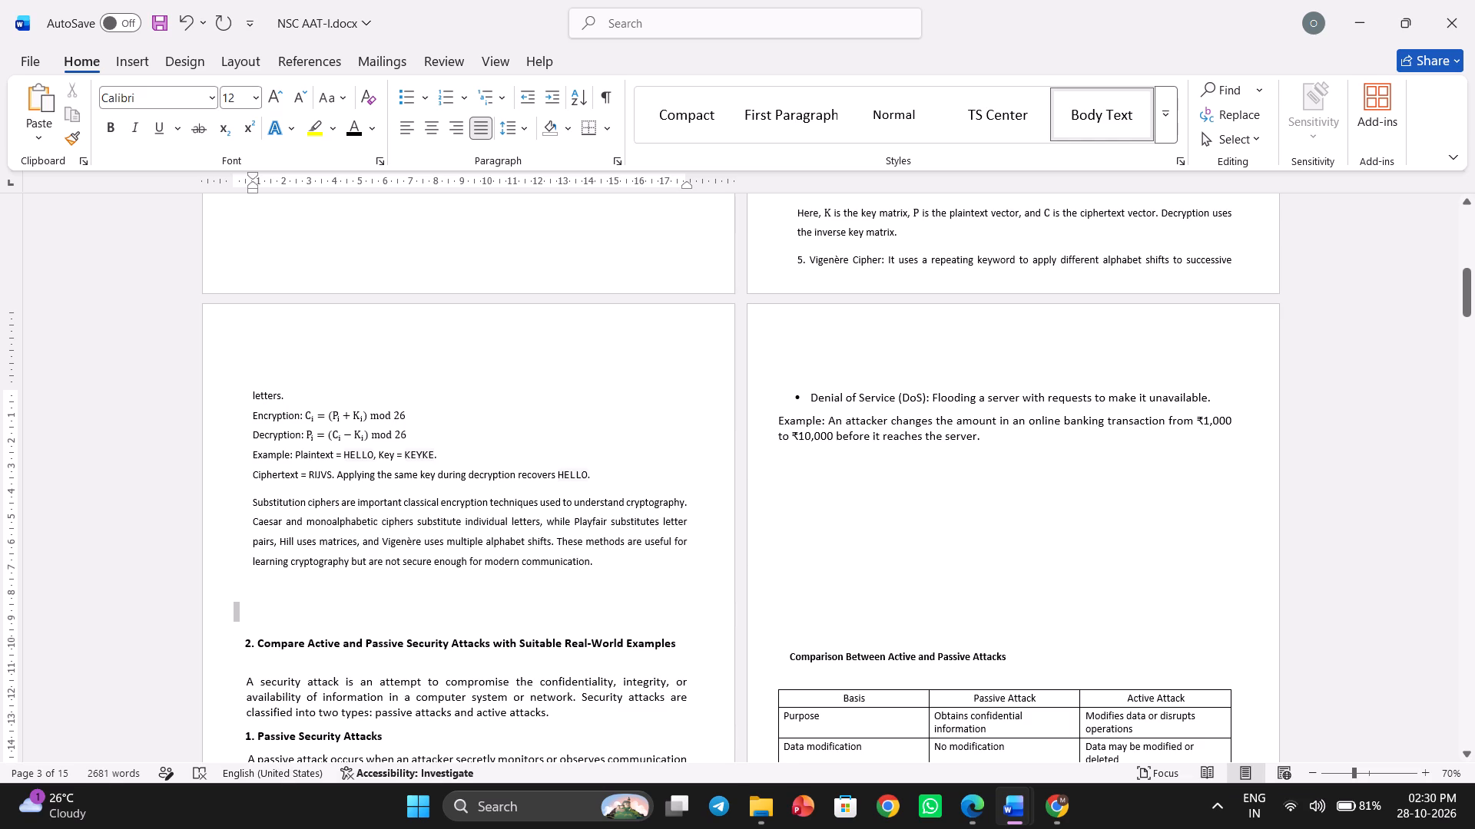
left_click_drag(257, 617, 250, 610)
key("BackSpace")
key("BackSpace")
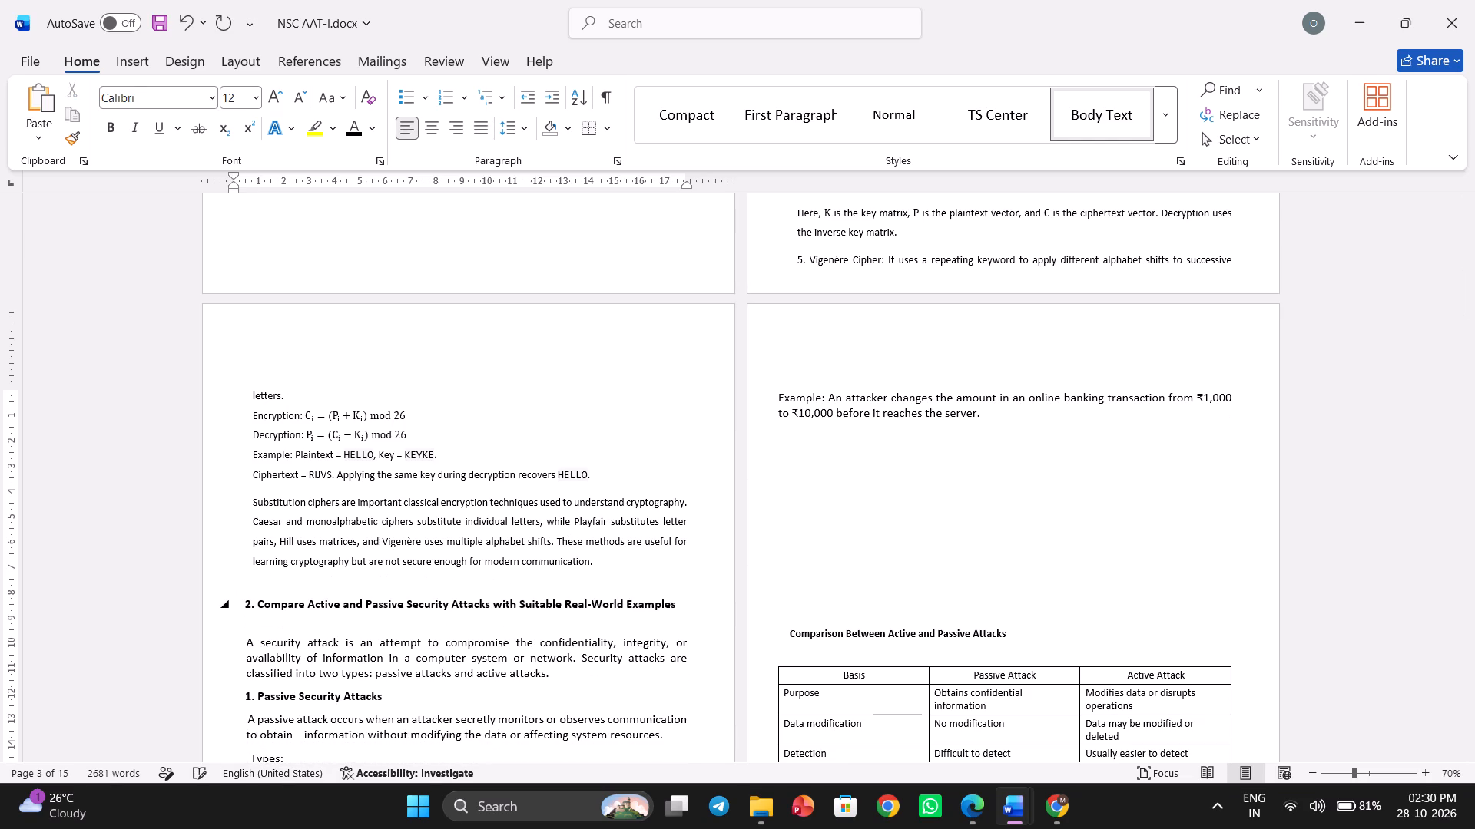
Change the font of the question 2 heading on active and passive security attacks to Times New Roman.
left_click_drag(679, 603, 225, 594)
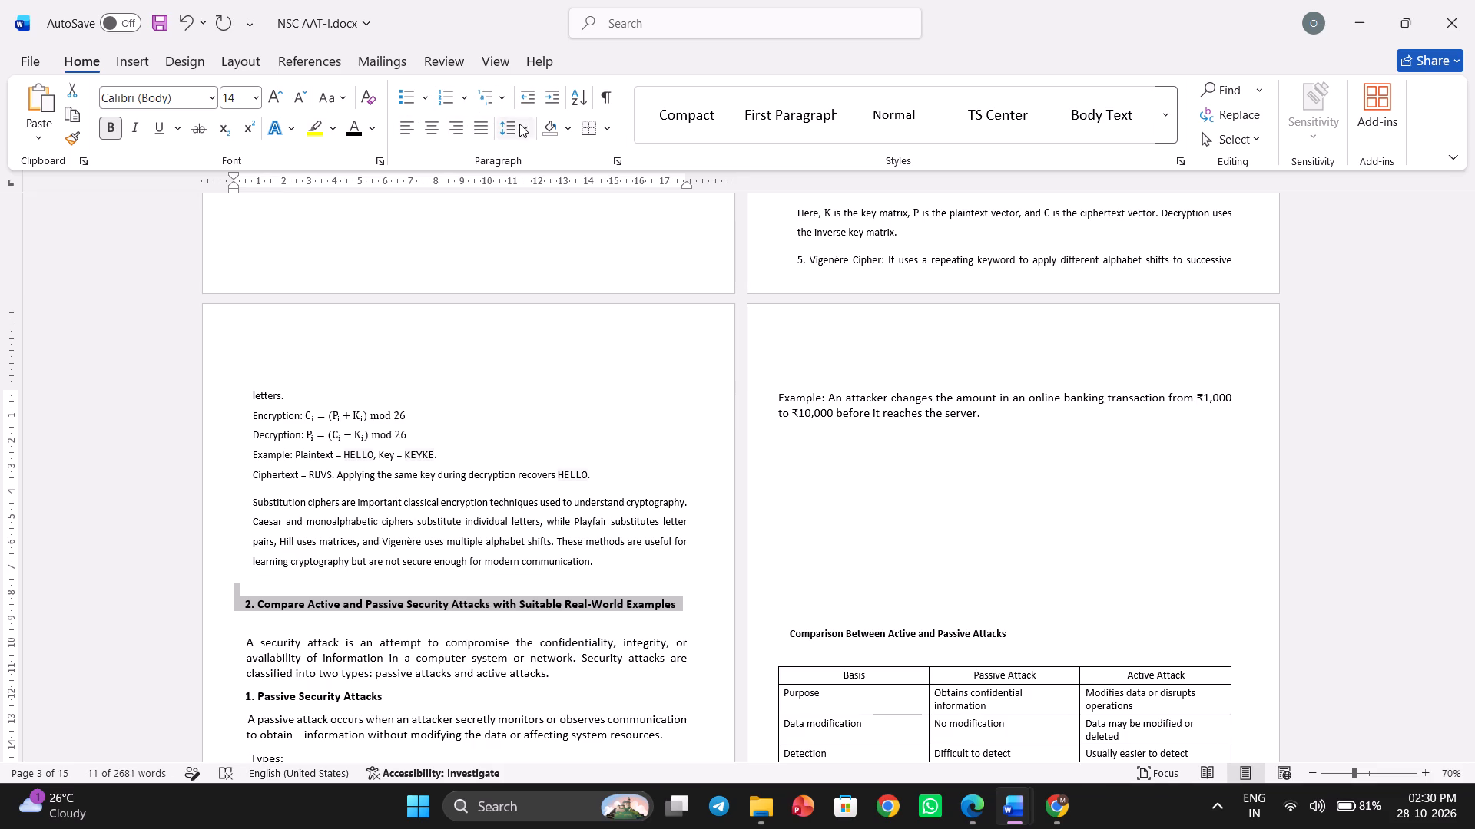
left_click(208, 97)
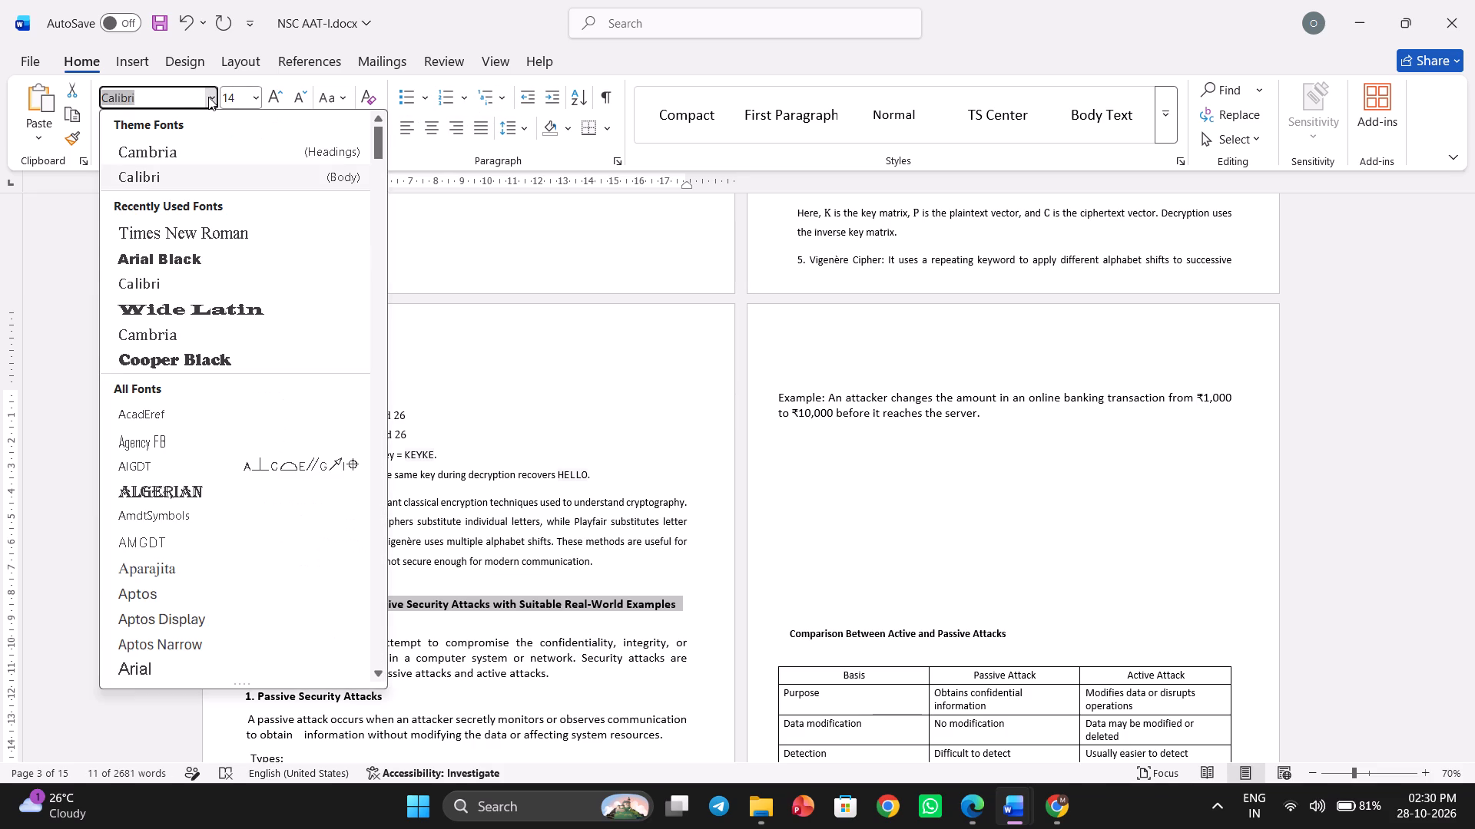
left_click(196, 235)
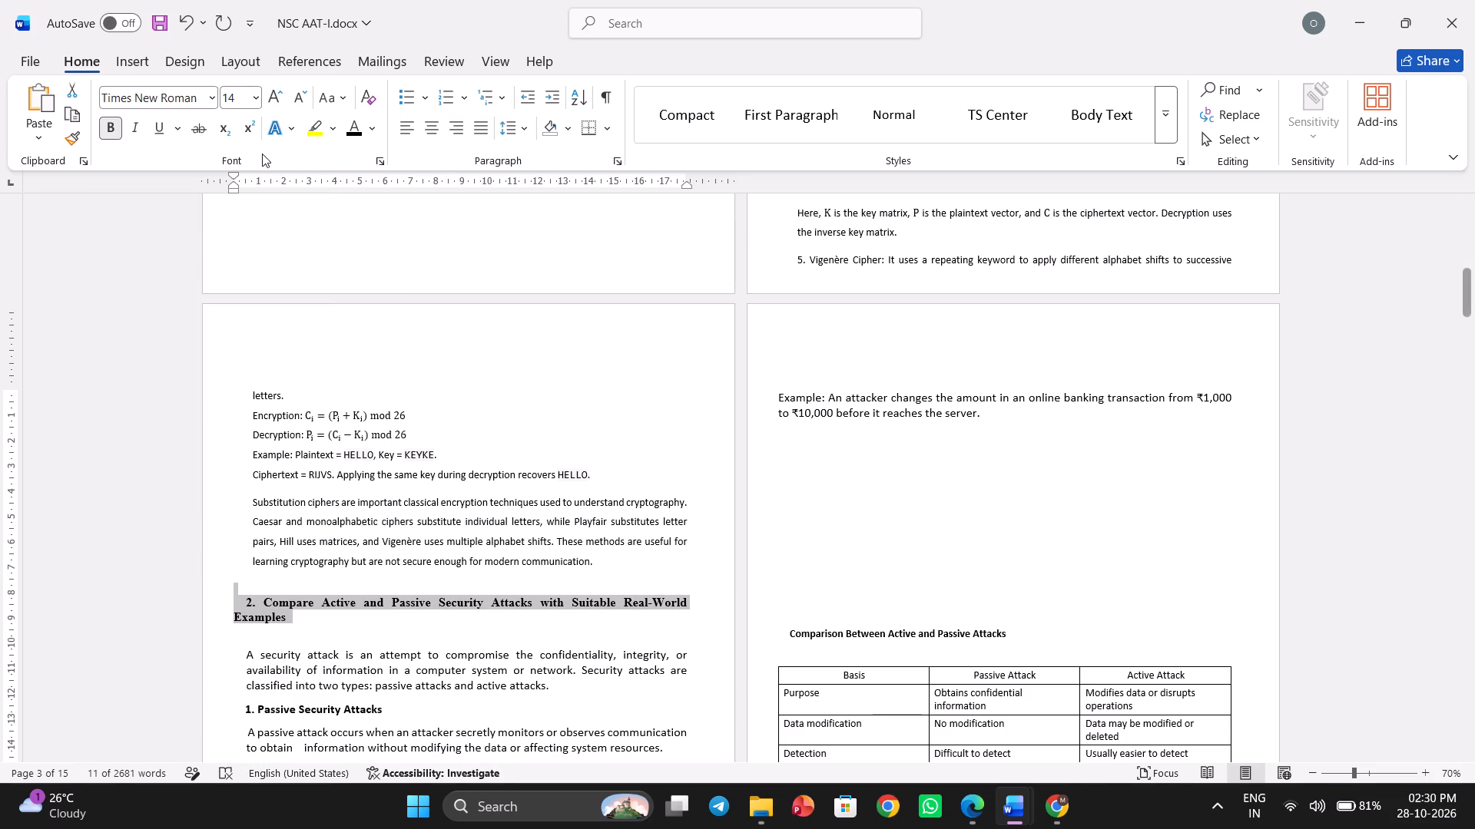
left_click(329, 636)
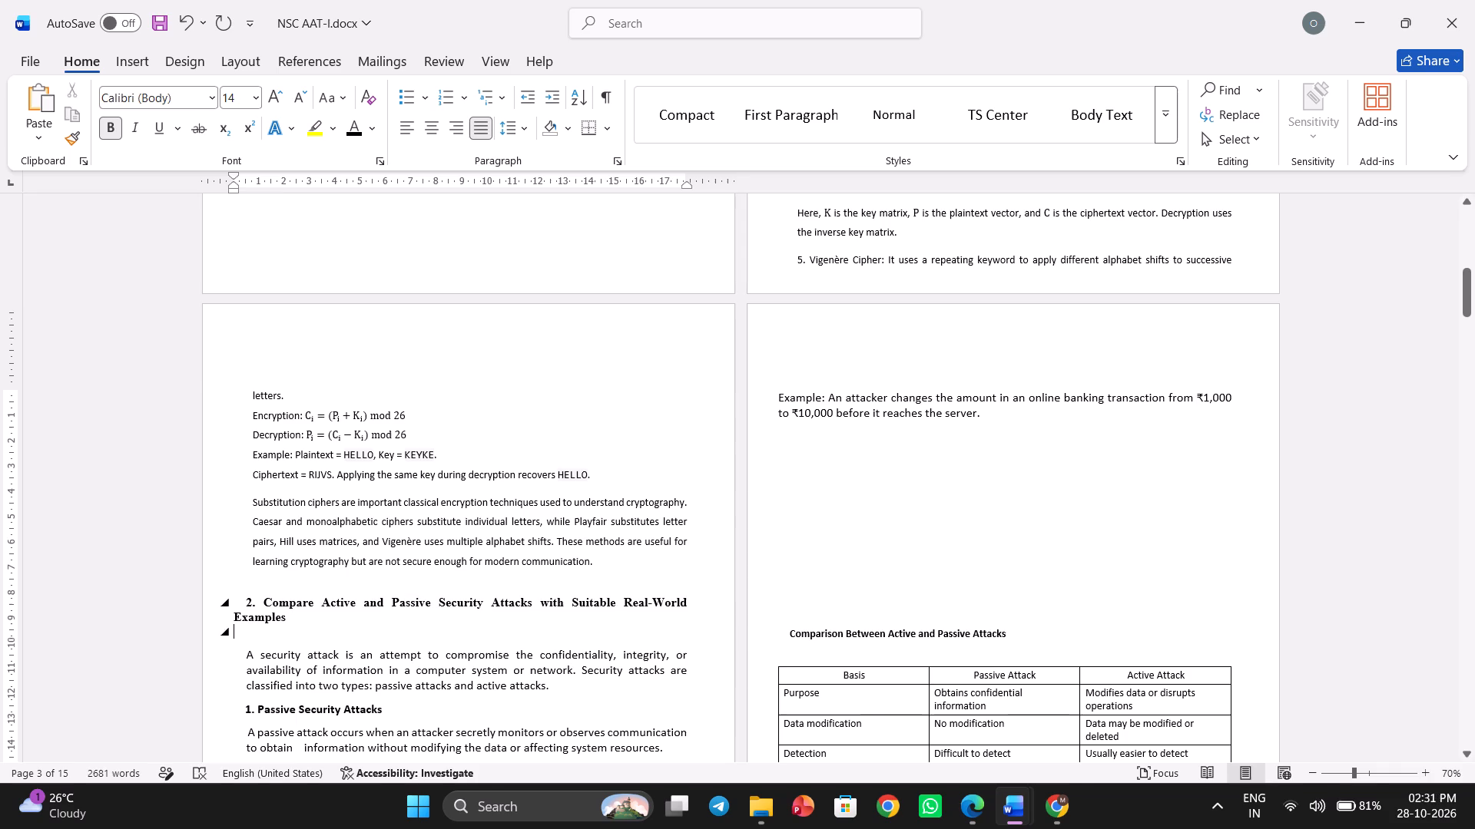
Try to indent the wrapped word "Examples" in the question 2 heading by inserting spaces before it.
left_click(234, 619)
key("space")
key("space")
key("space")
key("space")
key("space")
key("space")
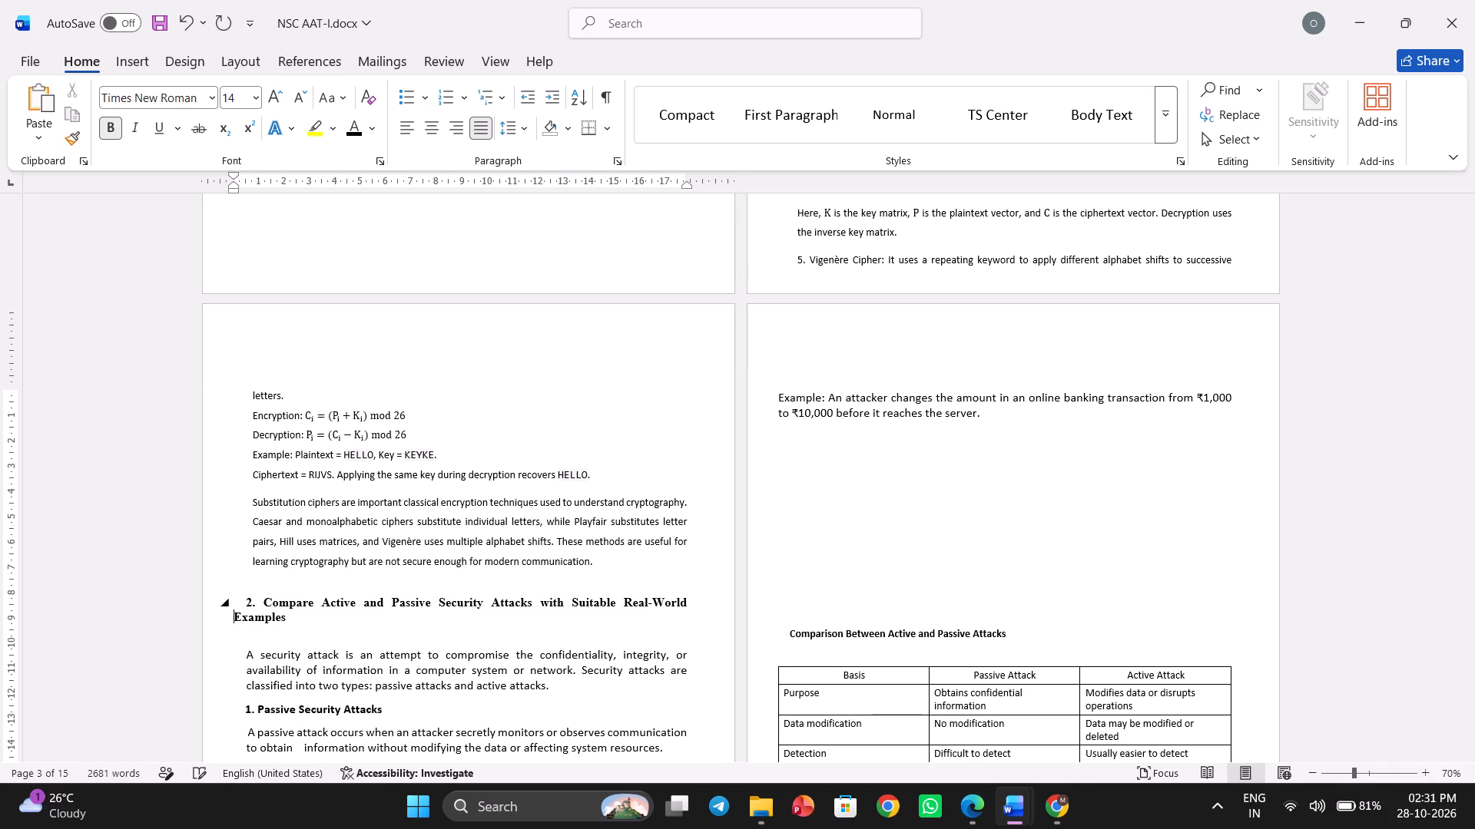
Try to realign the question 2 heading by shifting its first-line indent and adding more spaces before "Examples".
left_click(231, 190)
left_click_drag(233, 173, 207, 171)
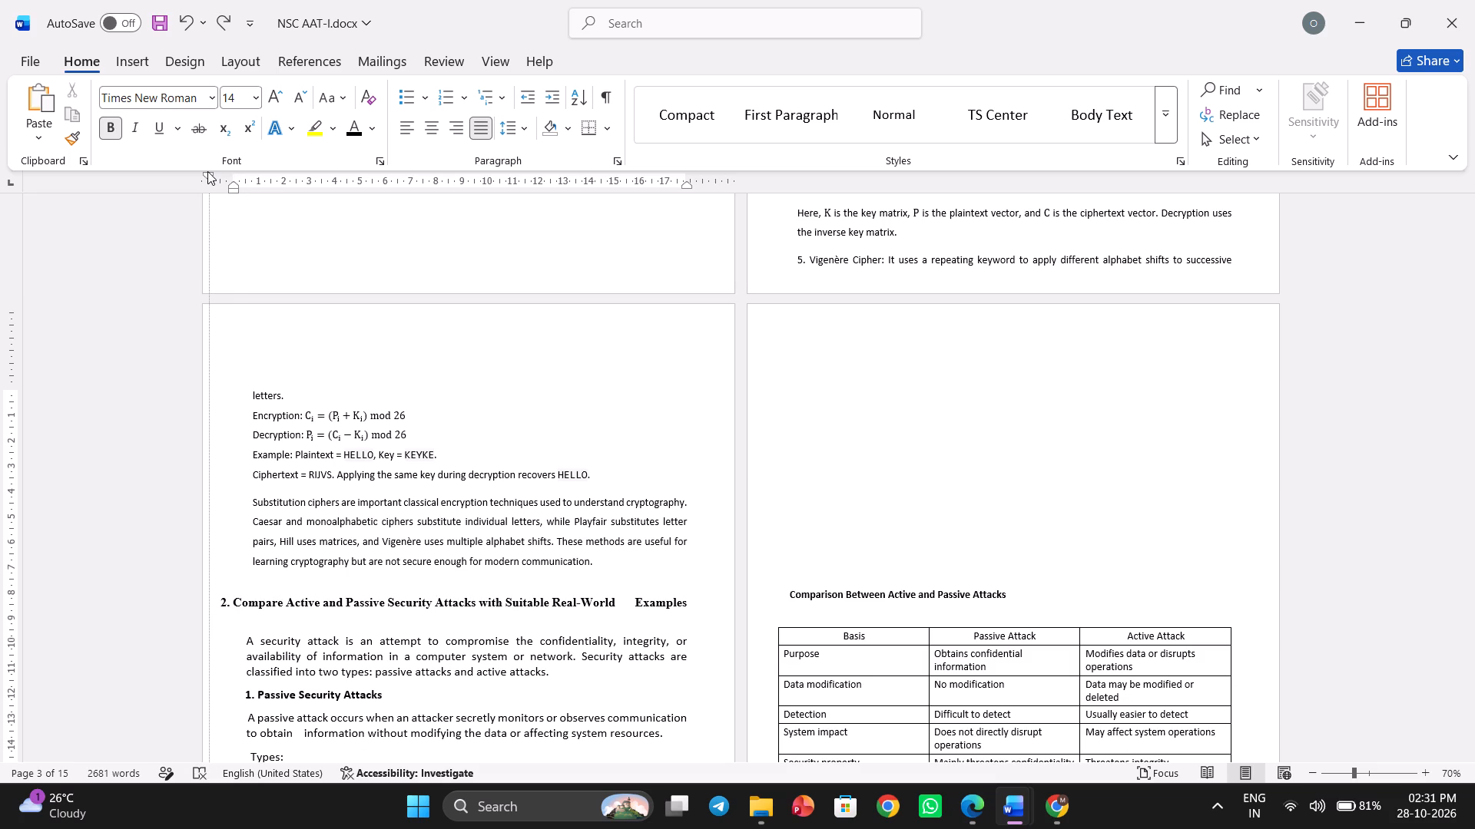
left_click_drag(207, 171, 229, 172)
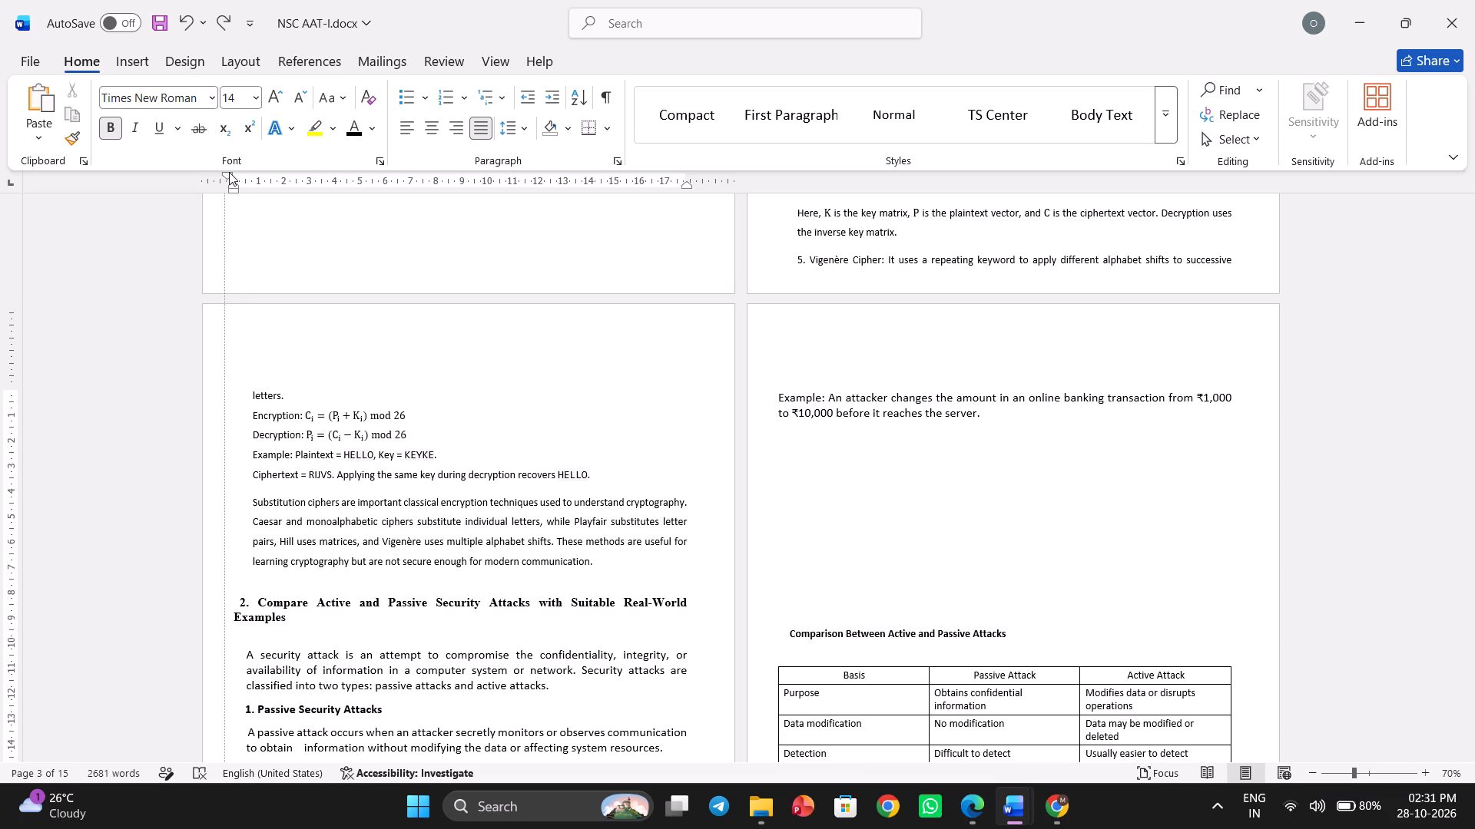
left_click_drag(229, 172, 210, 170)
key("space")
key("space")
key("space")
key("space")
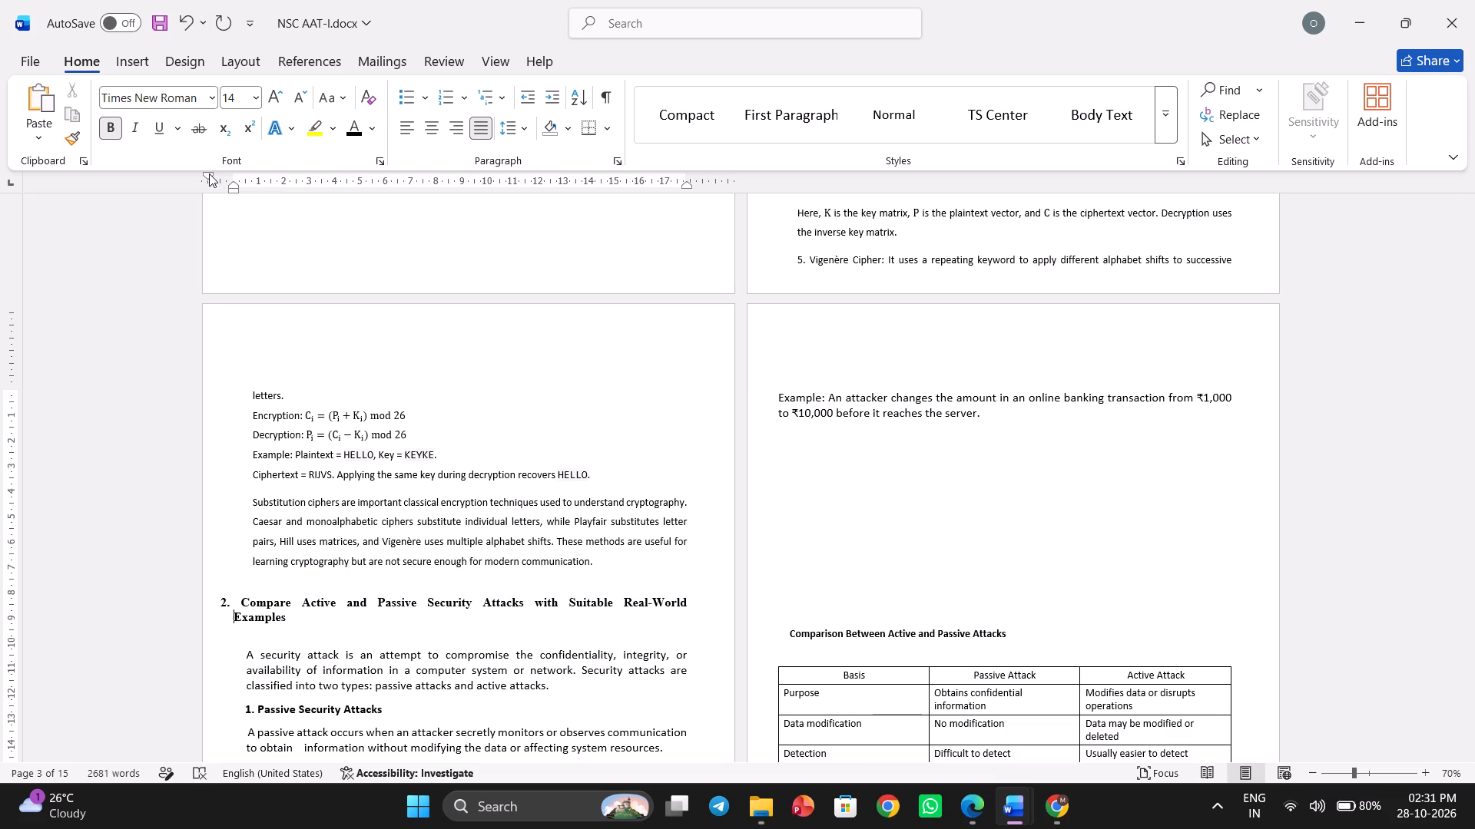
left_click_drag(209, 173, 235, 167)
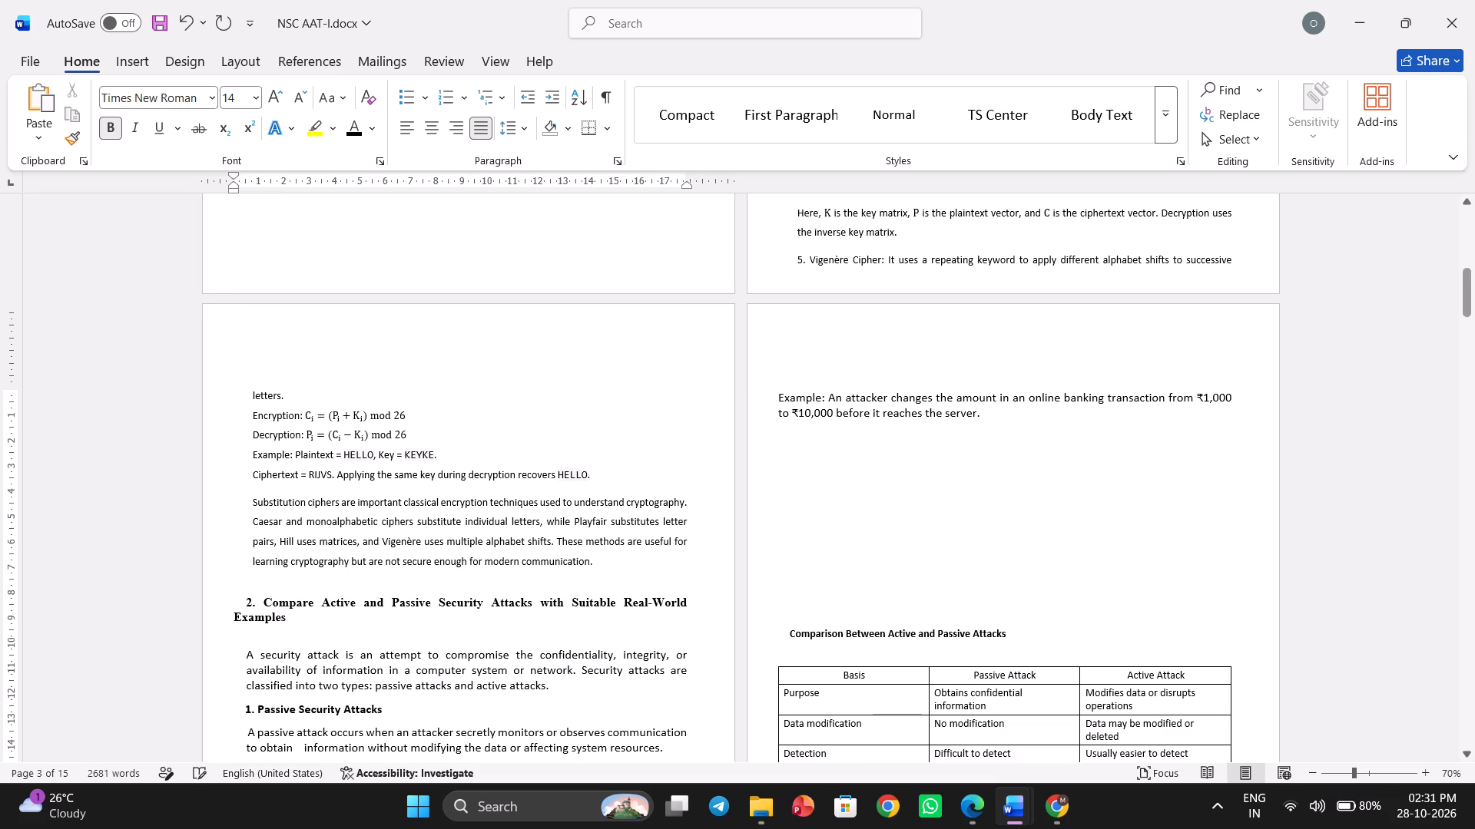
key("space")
Delete "Examples" and the extra spaces before it in the question 2 heading, and retype the word as "examples".
left_click_drag(287, 620, 240, 618)
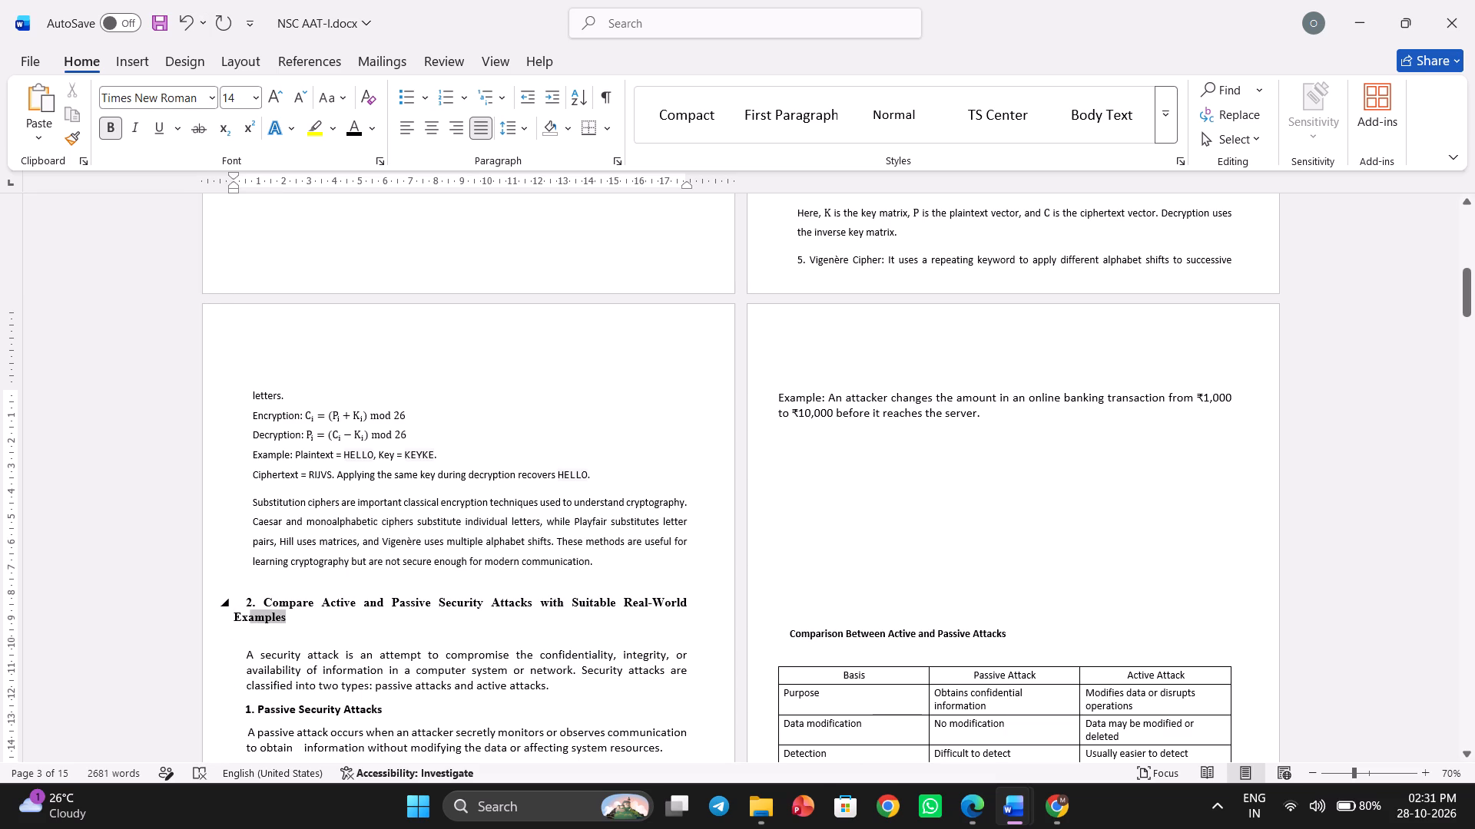
left_click_drag(240, 618, 235, 617)
key("BackSpace")
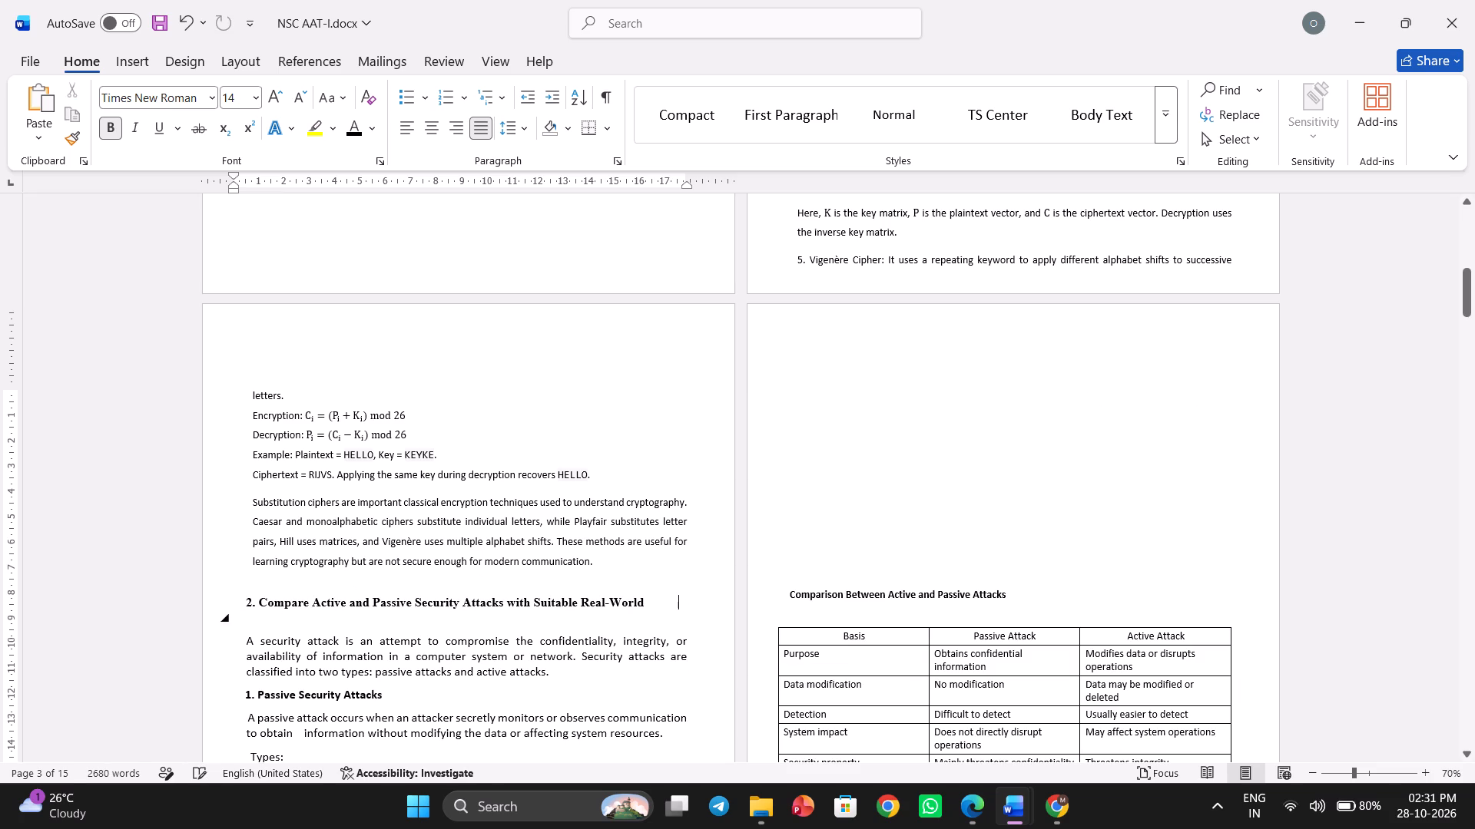
key("BackSpace")
key("BackSpace")
key("BackSpace")
key("BackSpace")
key("BackSpace")
key("BackSpace")
key("BackSpace")
key("BackSpace")
key("BackSpace")
key("BackSpace")
type("ex")
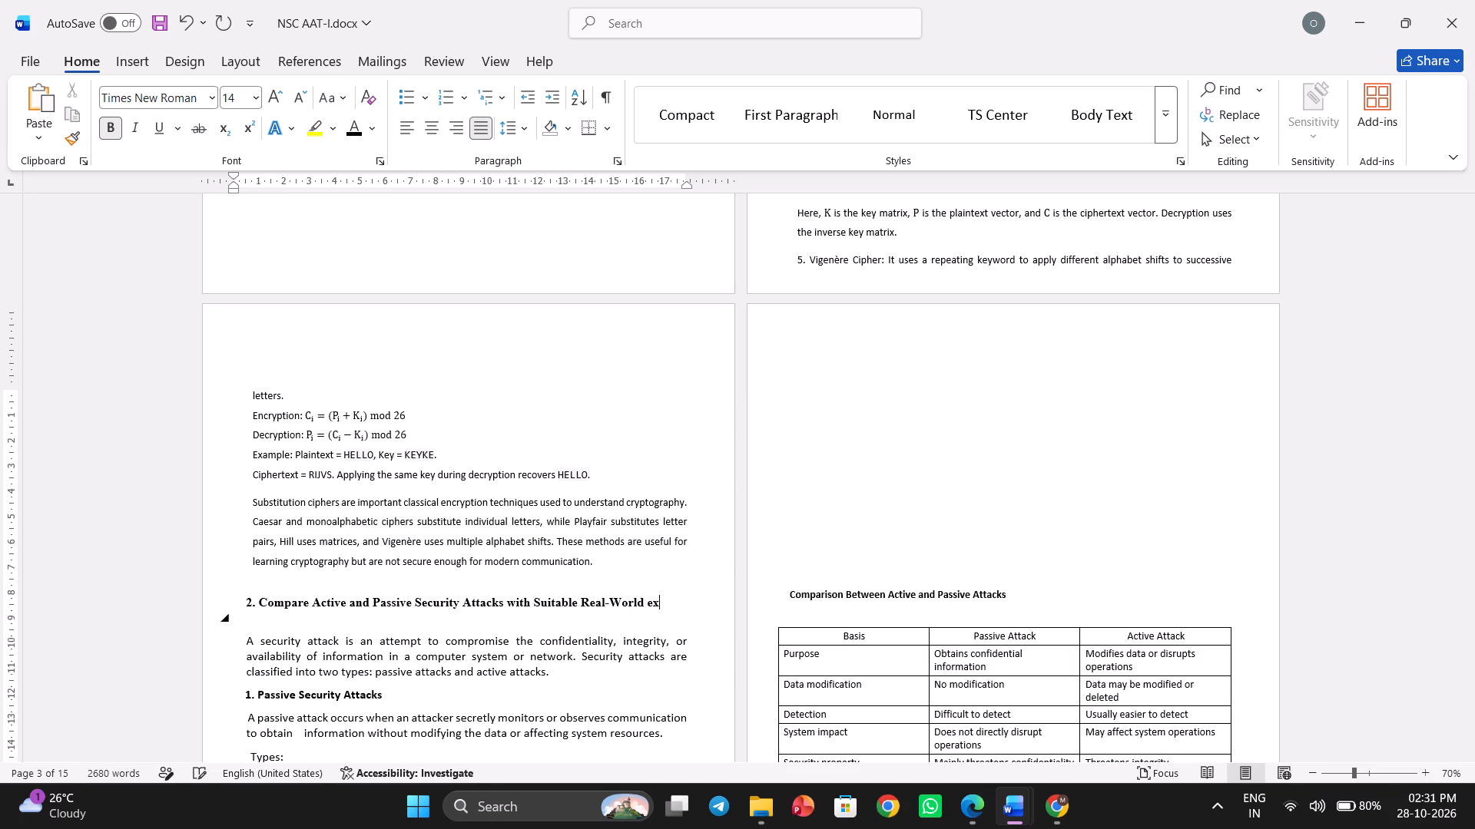
type("am")
type("ples")
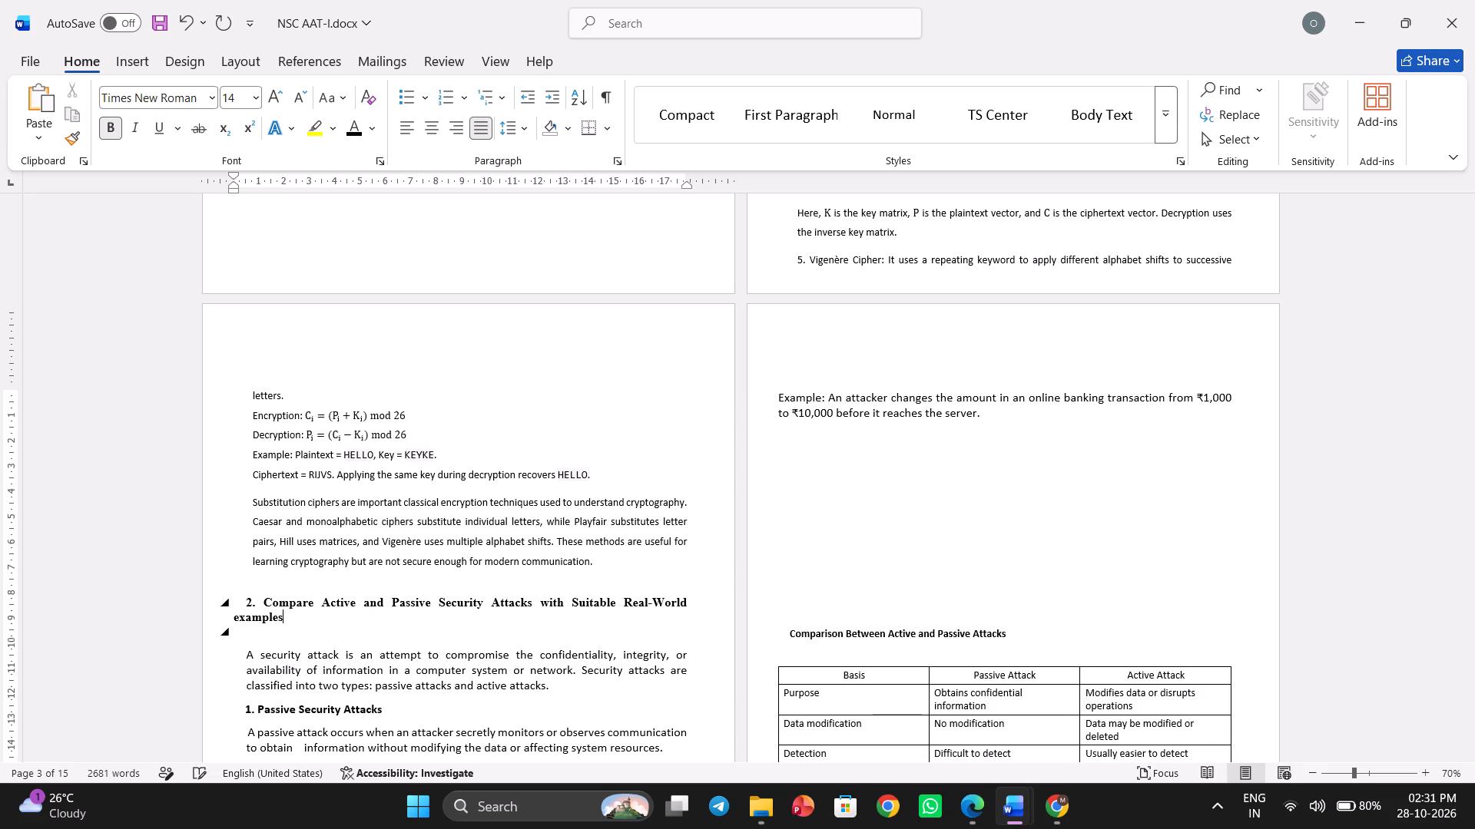
Undo the retyped "examples" in the question 2 heading and enter "ex" after "Real-World" instead.
key("ctrl+z")
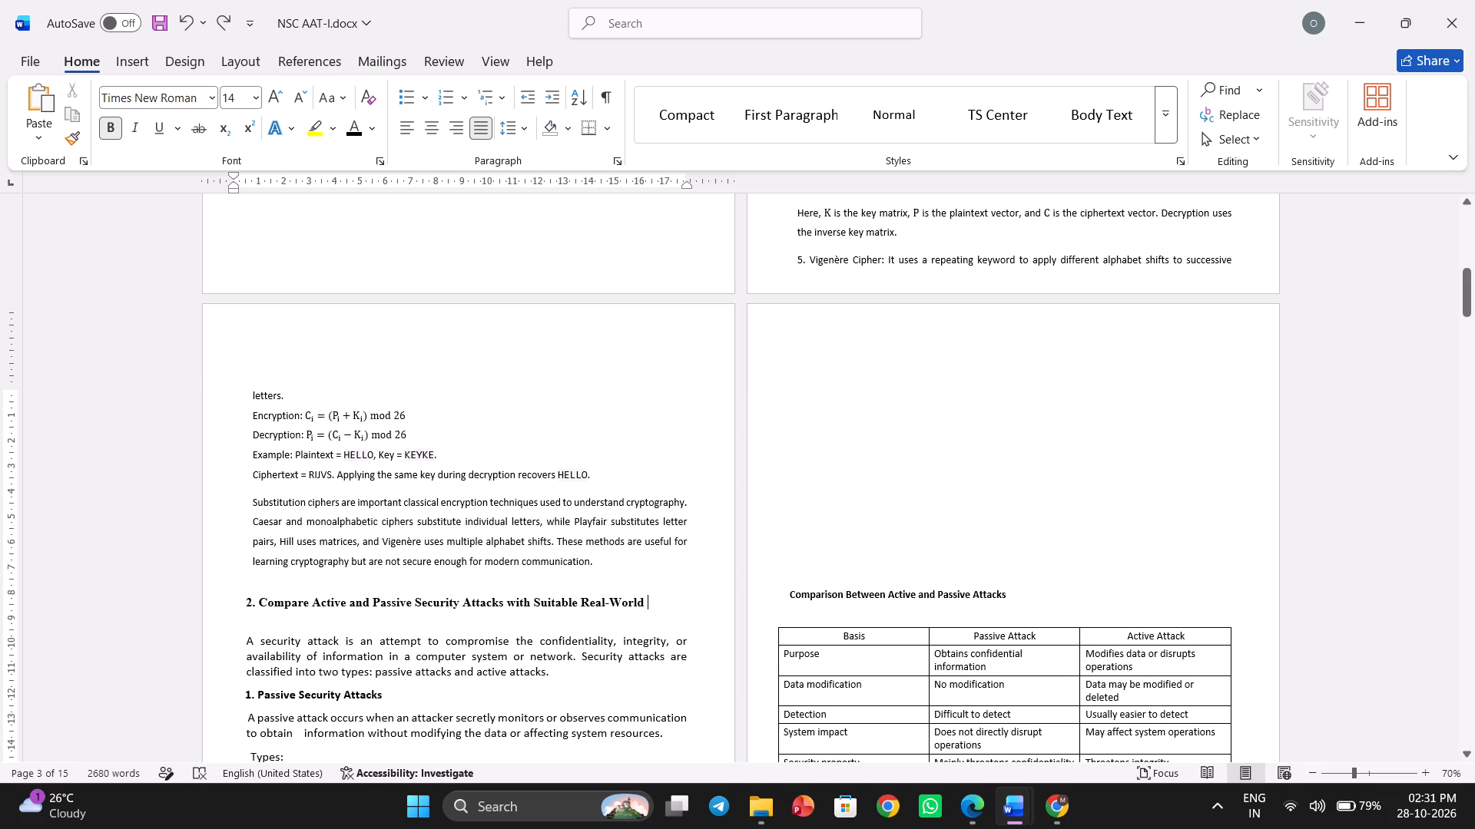
type("exc")
key("BackSpace")
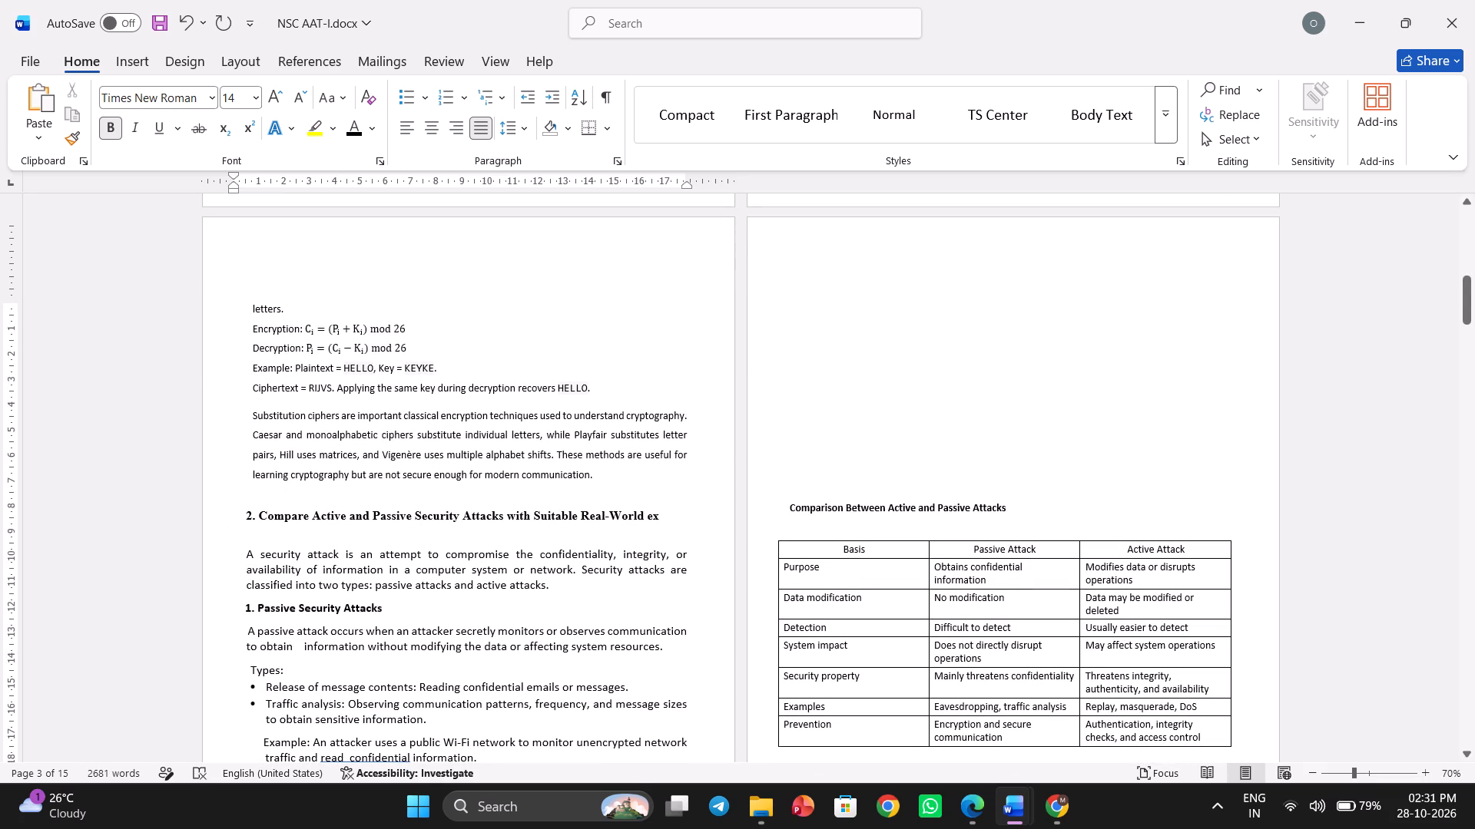
Set the question 2 answer text, from its introduction through the online banking example, to Times New Roman size 12.
scroll(486, 655, "down", 1)
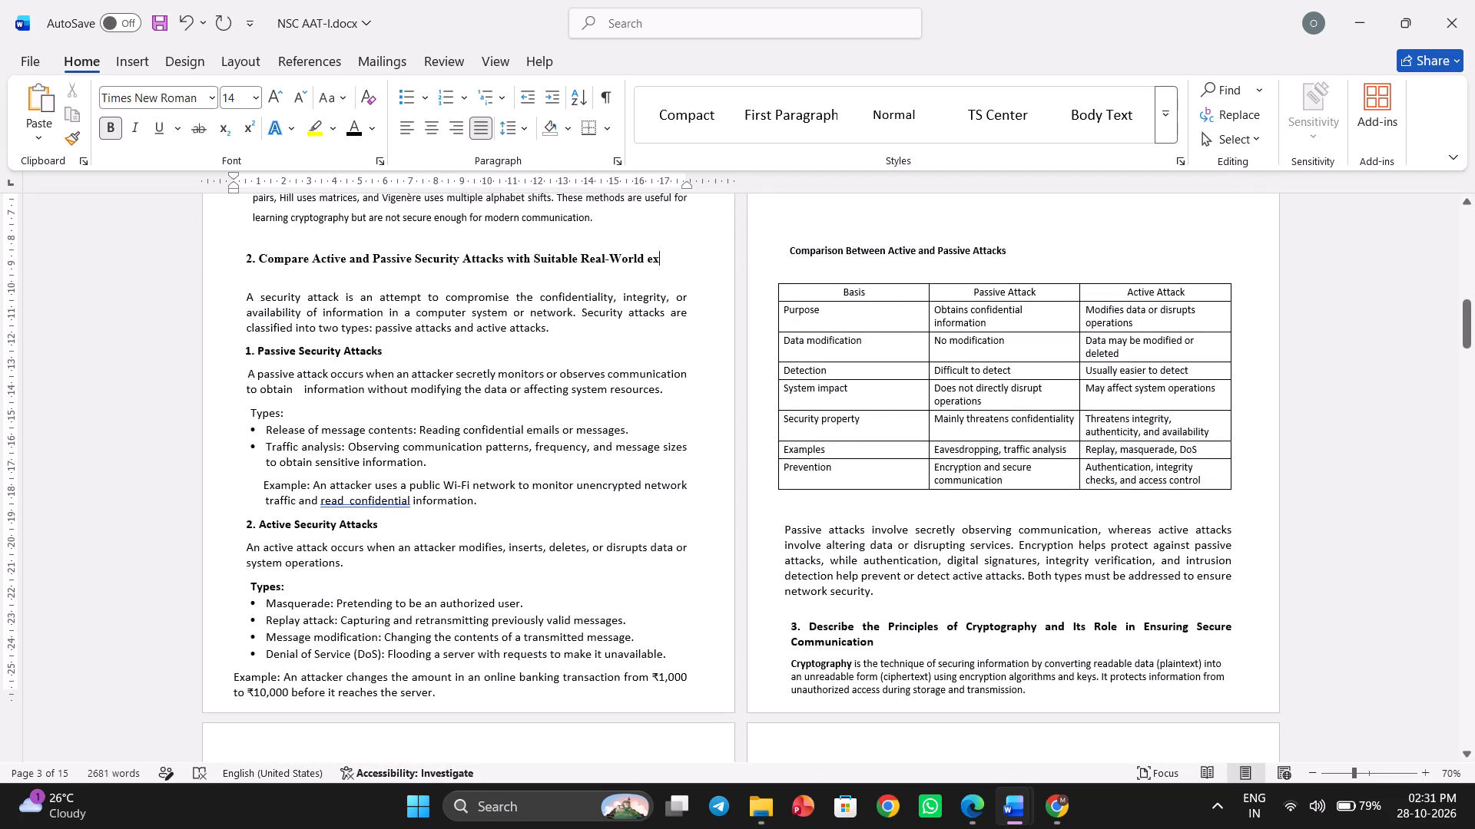
left_click_drag(450, 685, 244, 282)
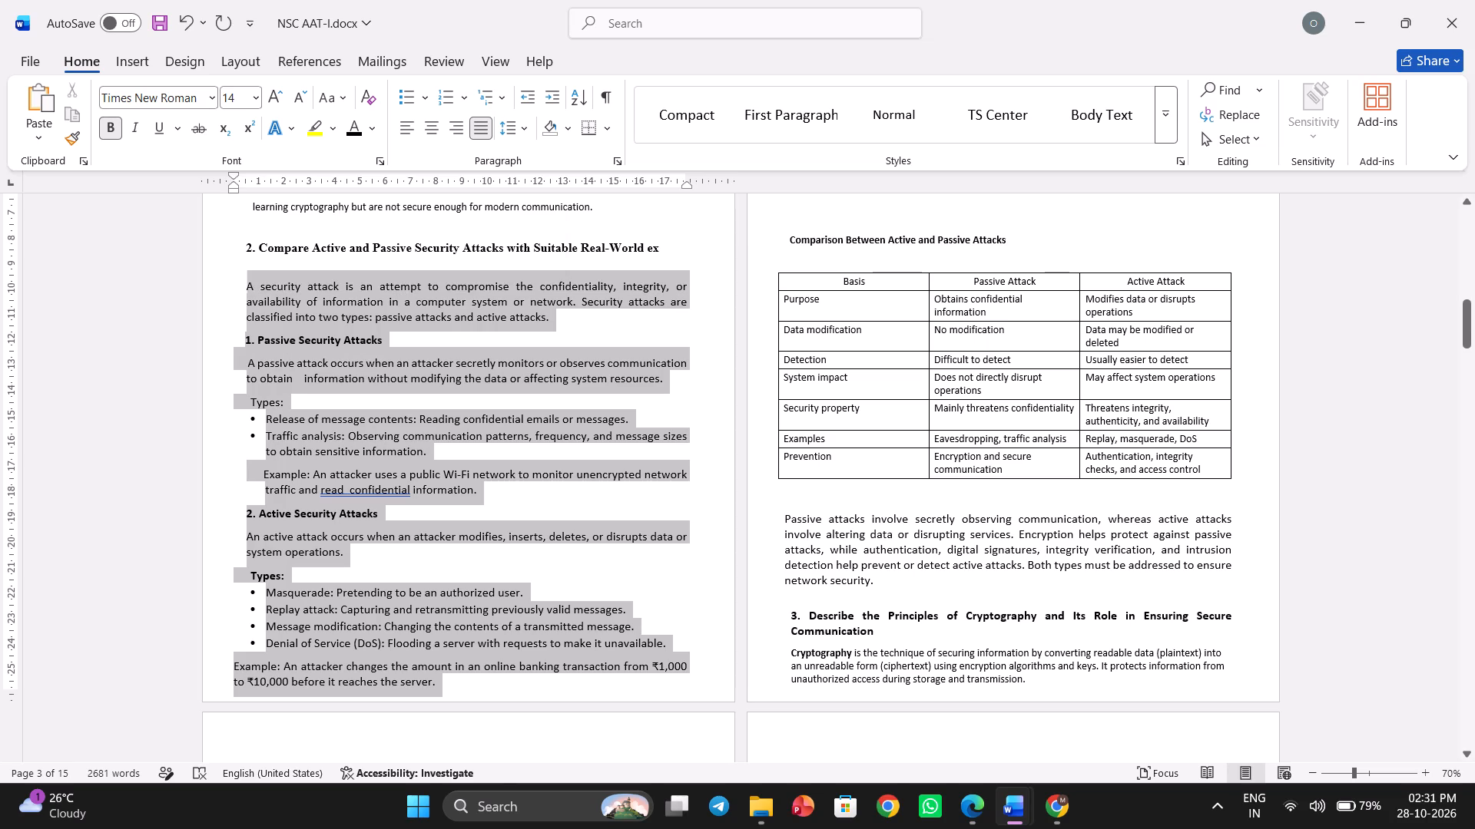
left_click(208, 100)
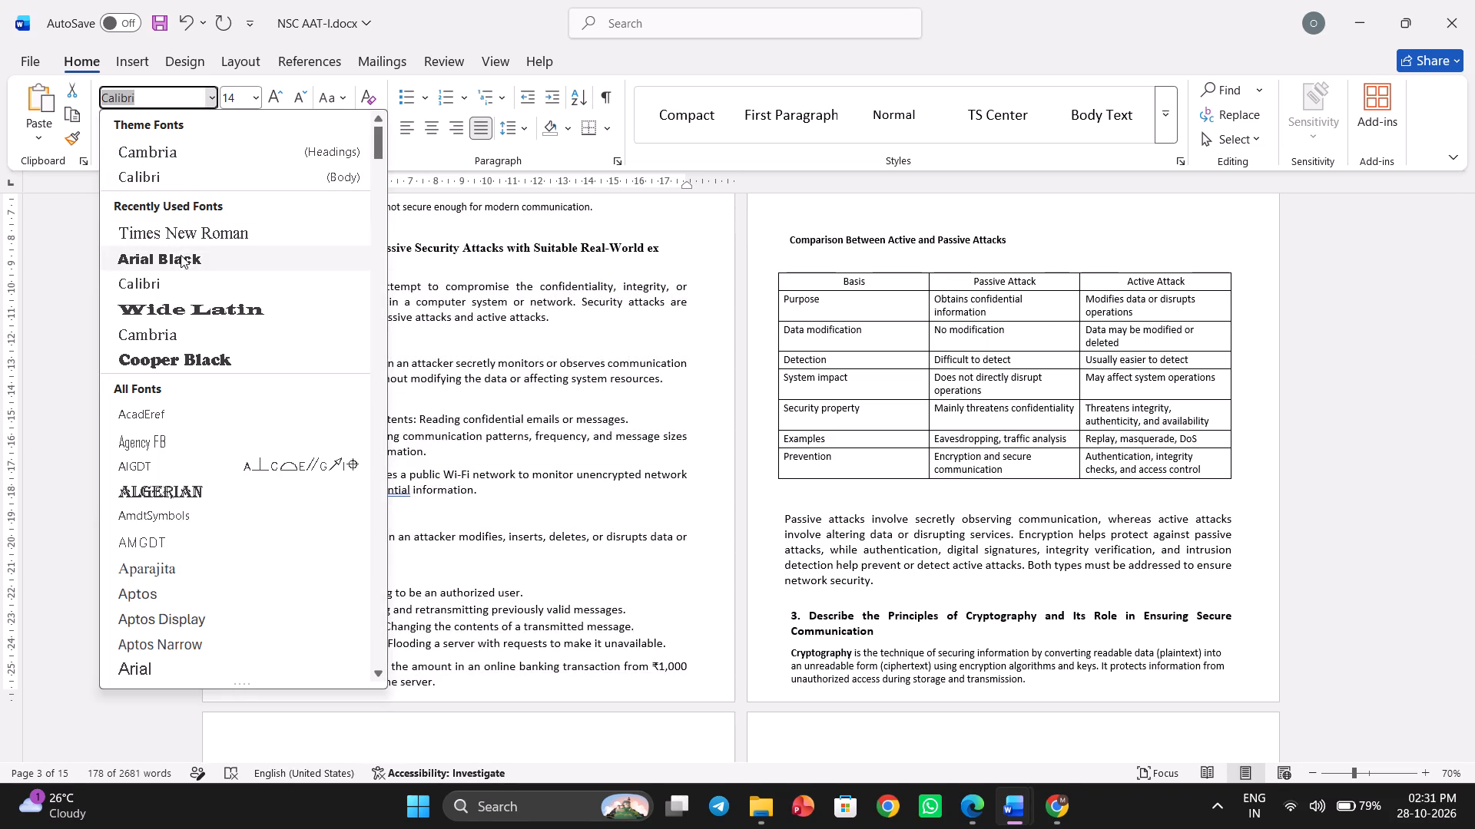
left_click(186, 239)
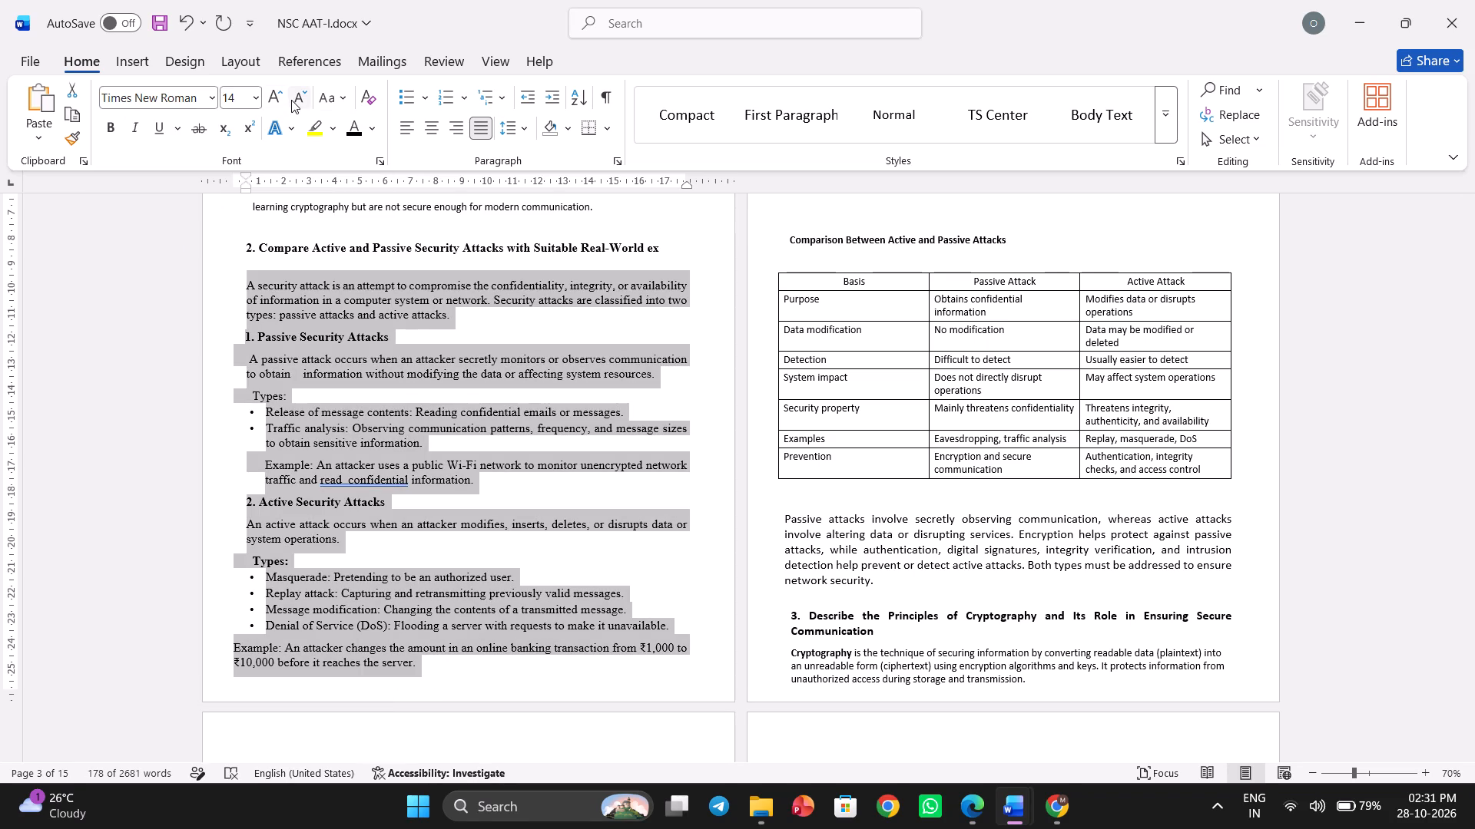
left_click(295, 97)
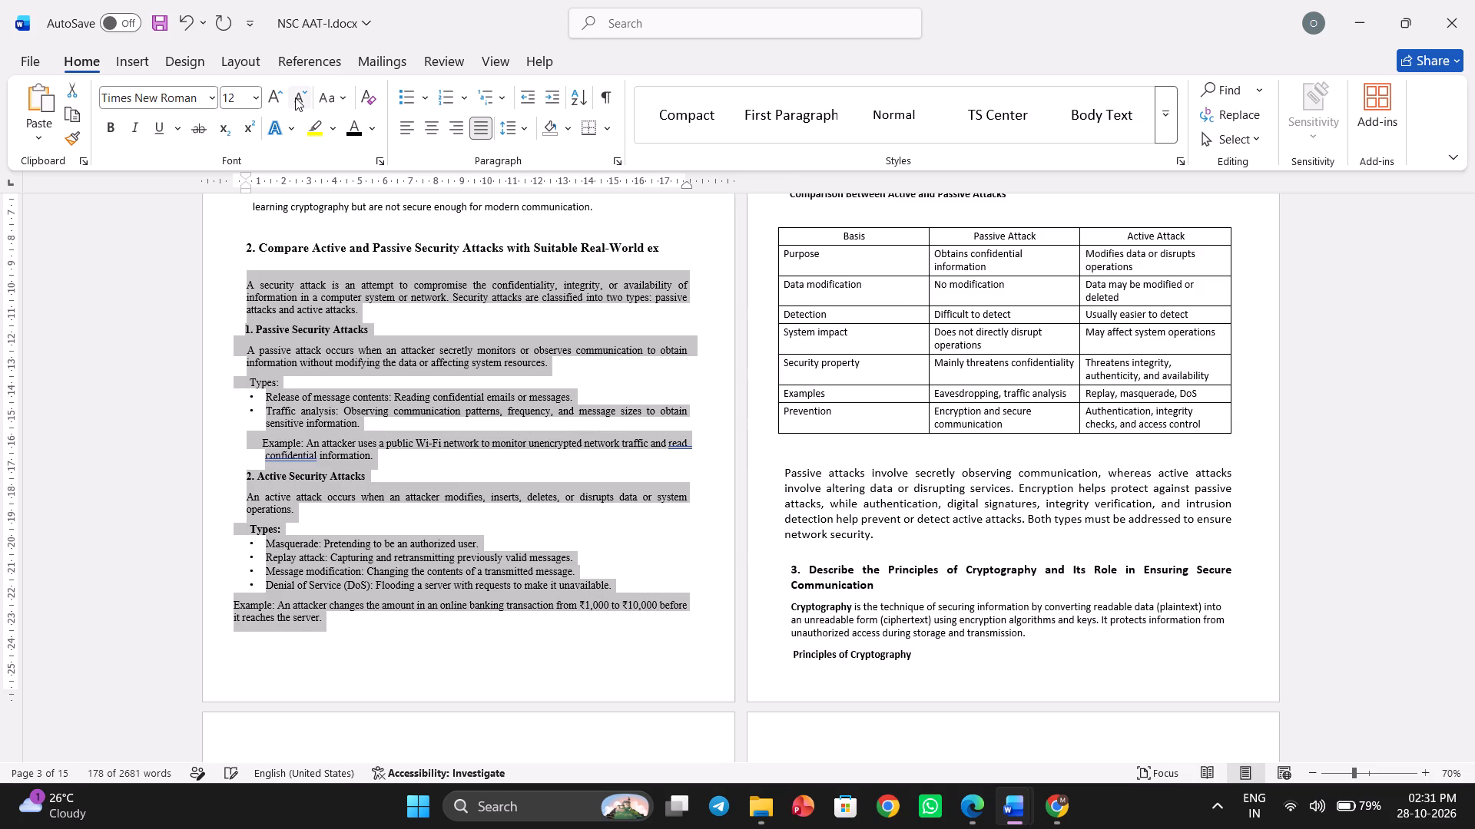
Set the line spacing of the same question 2 answer text to 1.5.
left_click(515, 114)
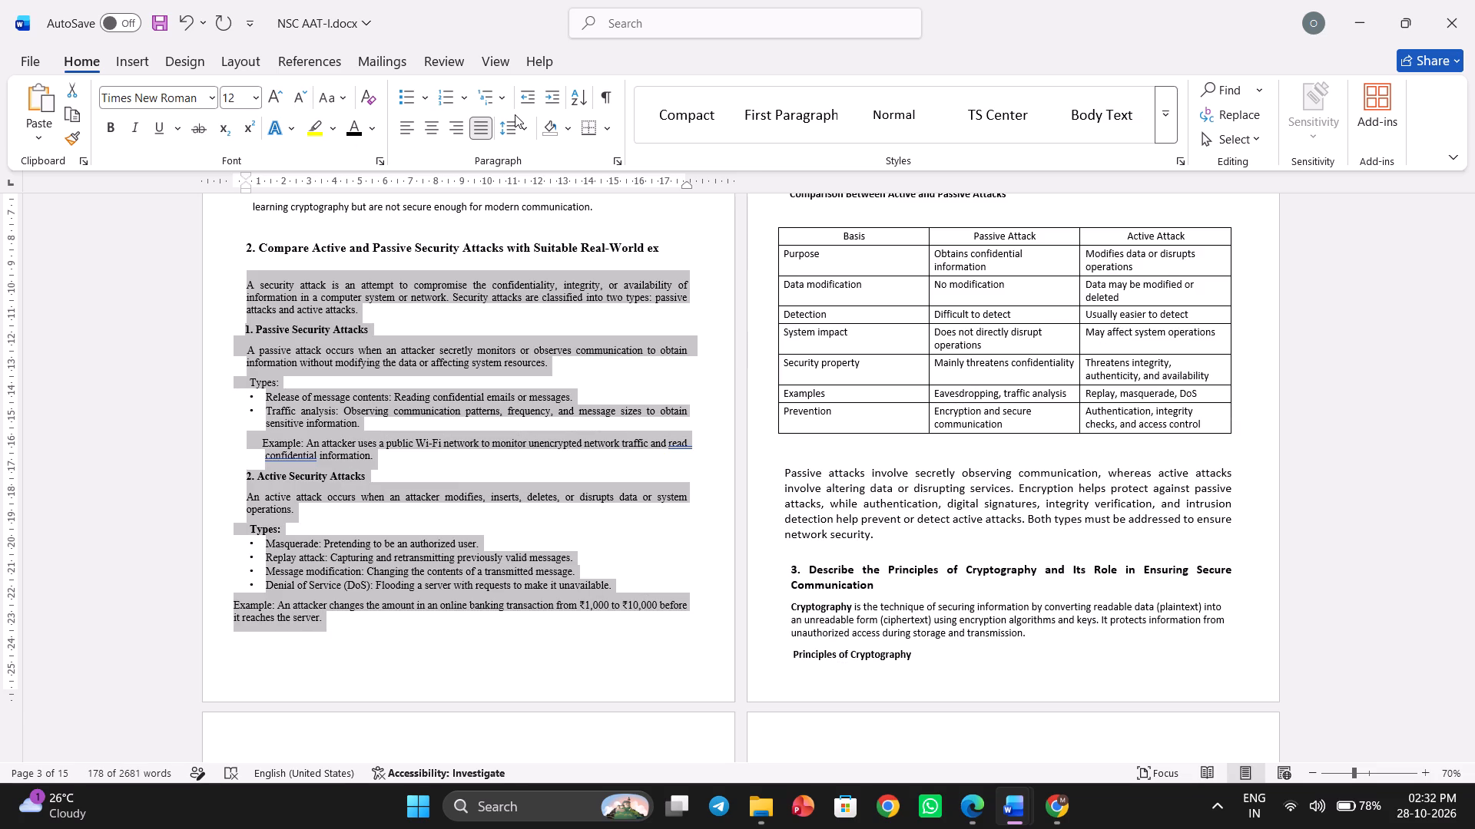
left_click(515, 122)
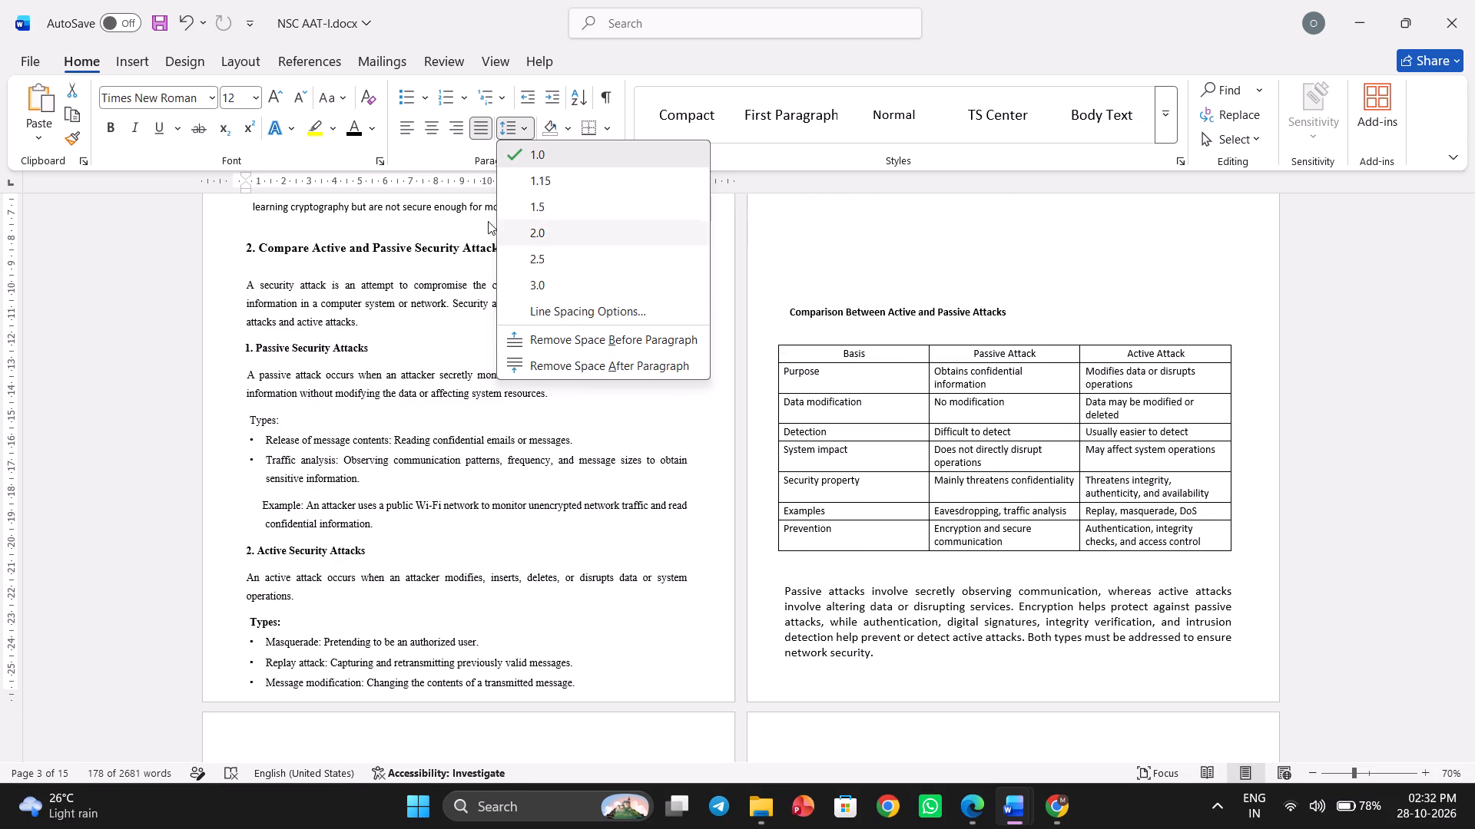
left_click(526, 203)
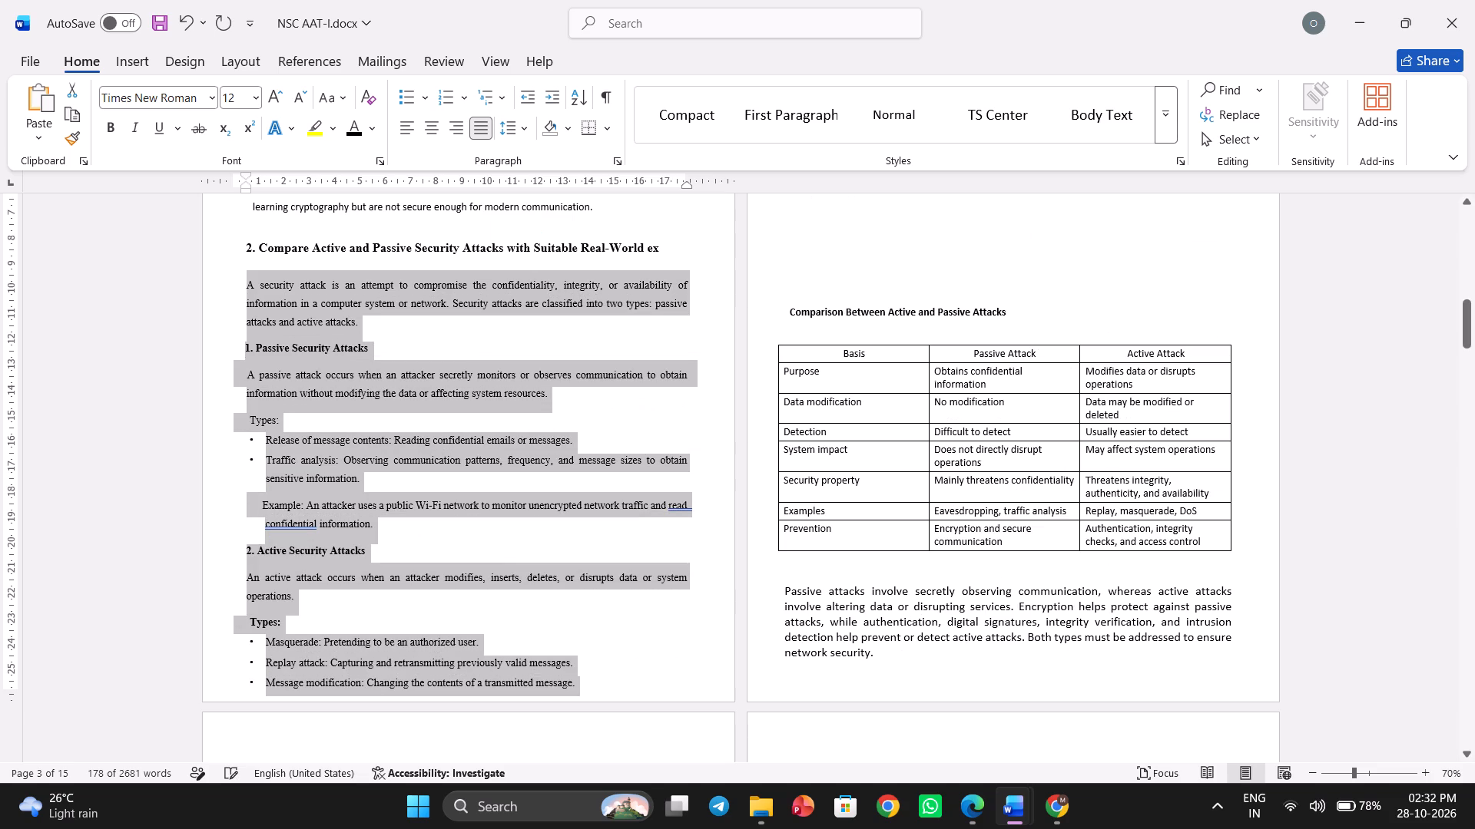
left_click(250, 192)
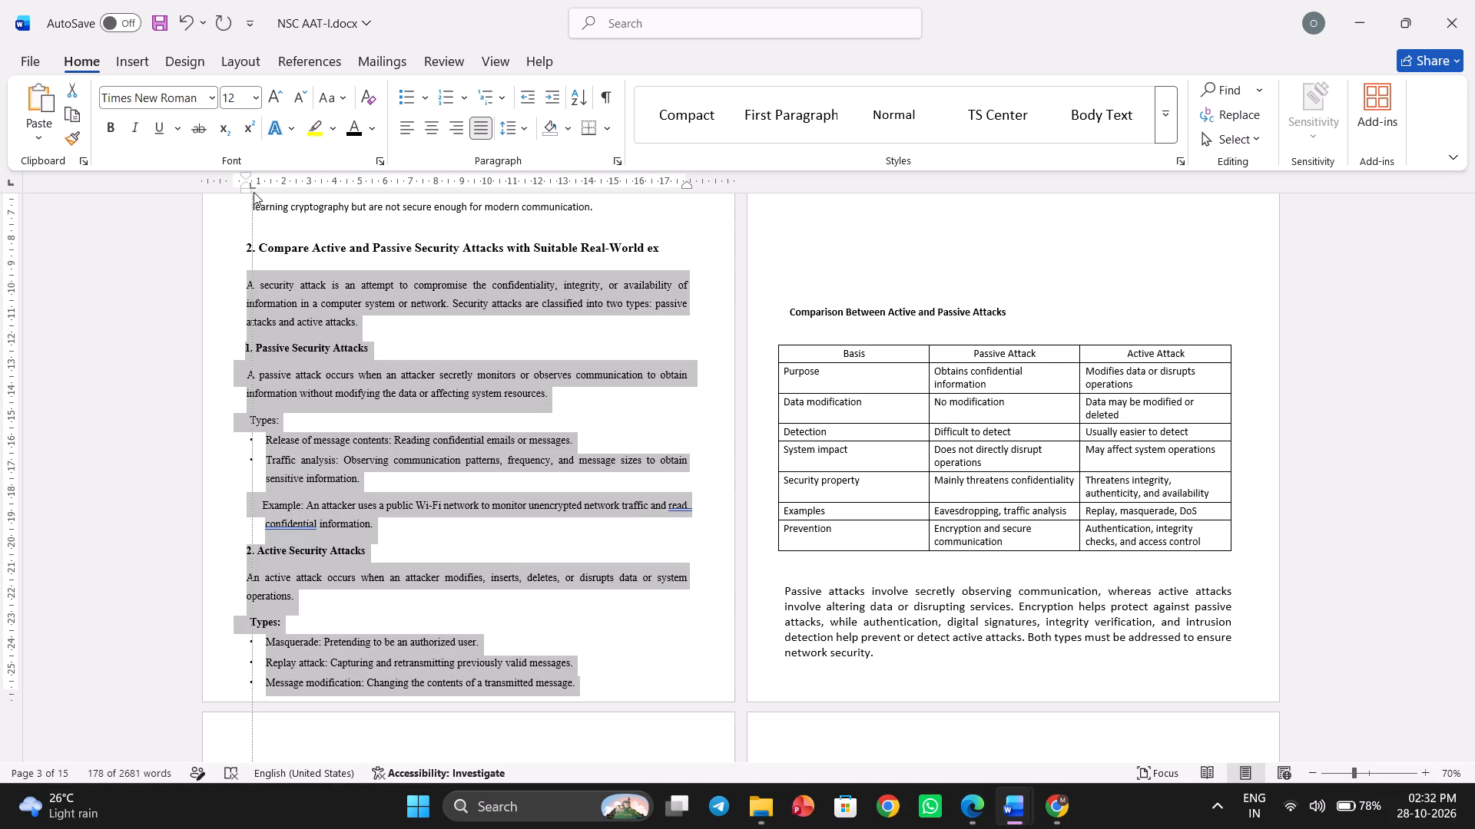
Insert blank lines above "Types:" under Active Security Attacks to push the list onto the following page.
left_click(330, 611)
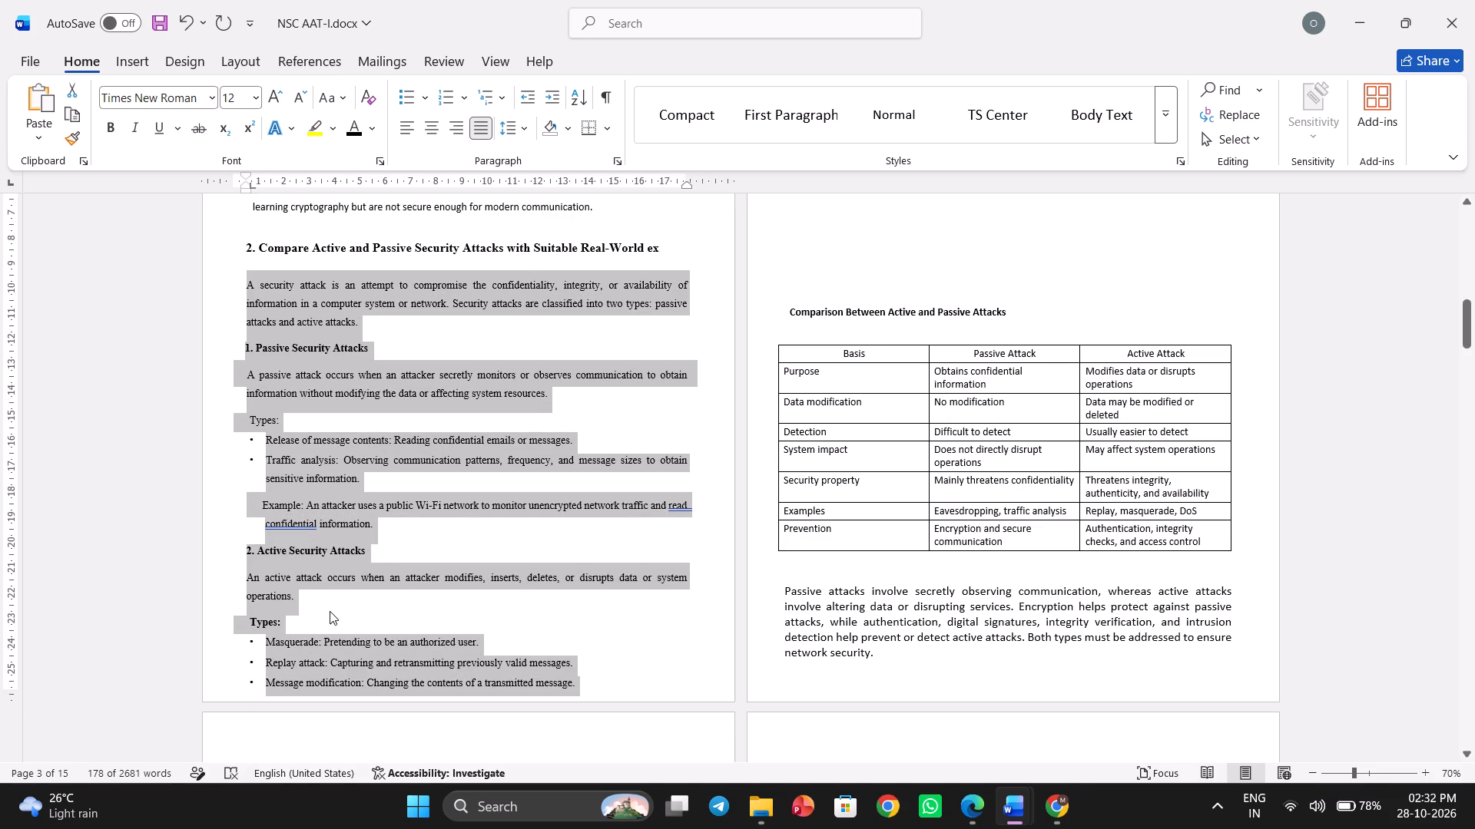
key("Return")
key("Return")
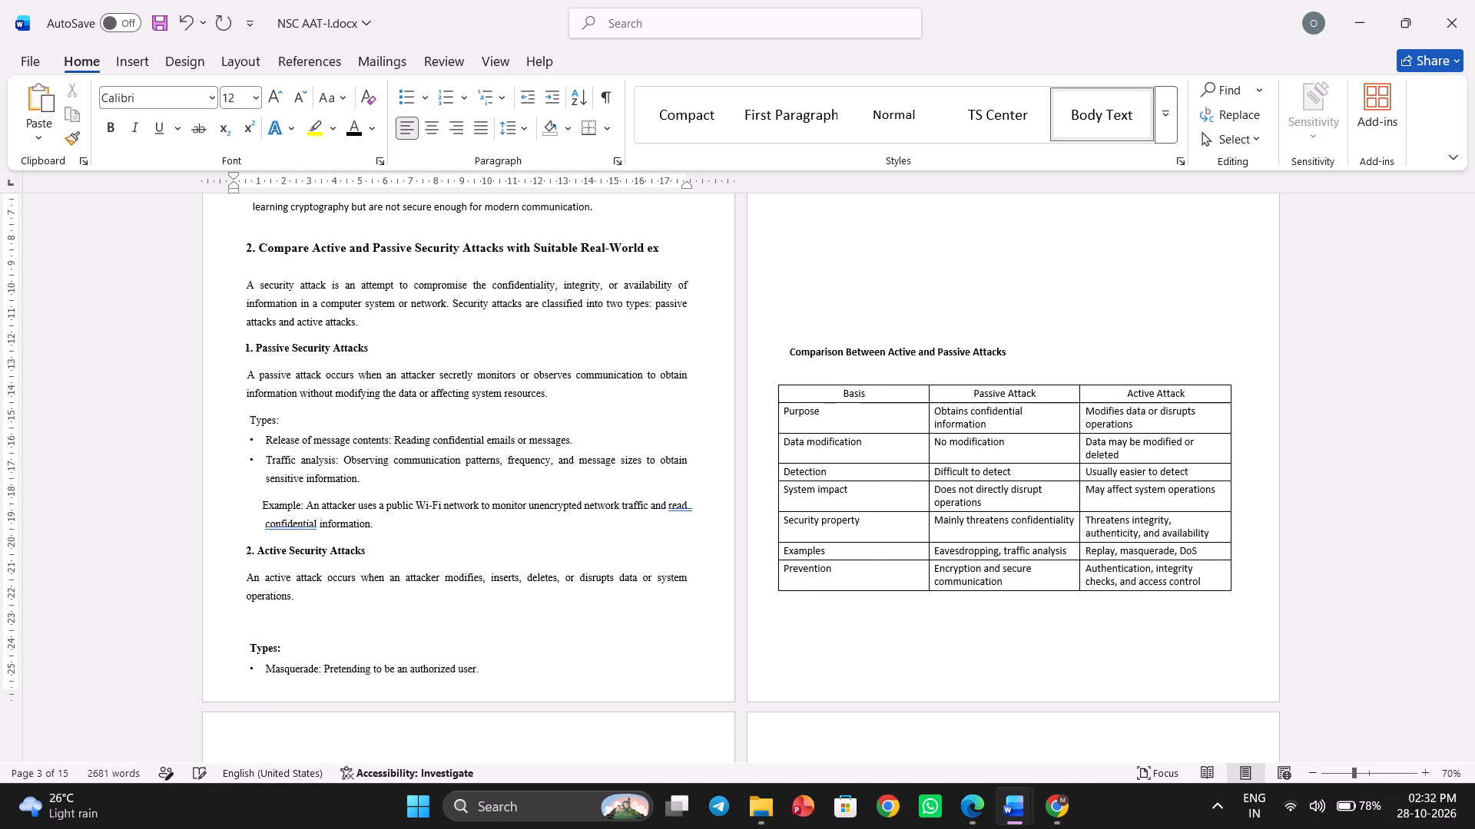
key("Return")
key("Return")
key("Return")
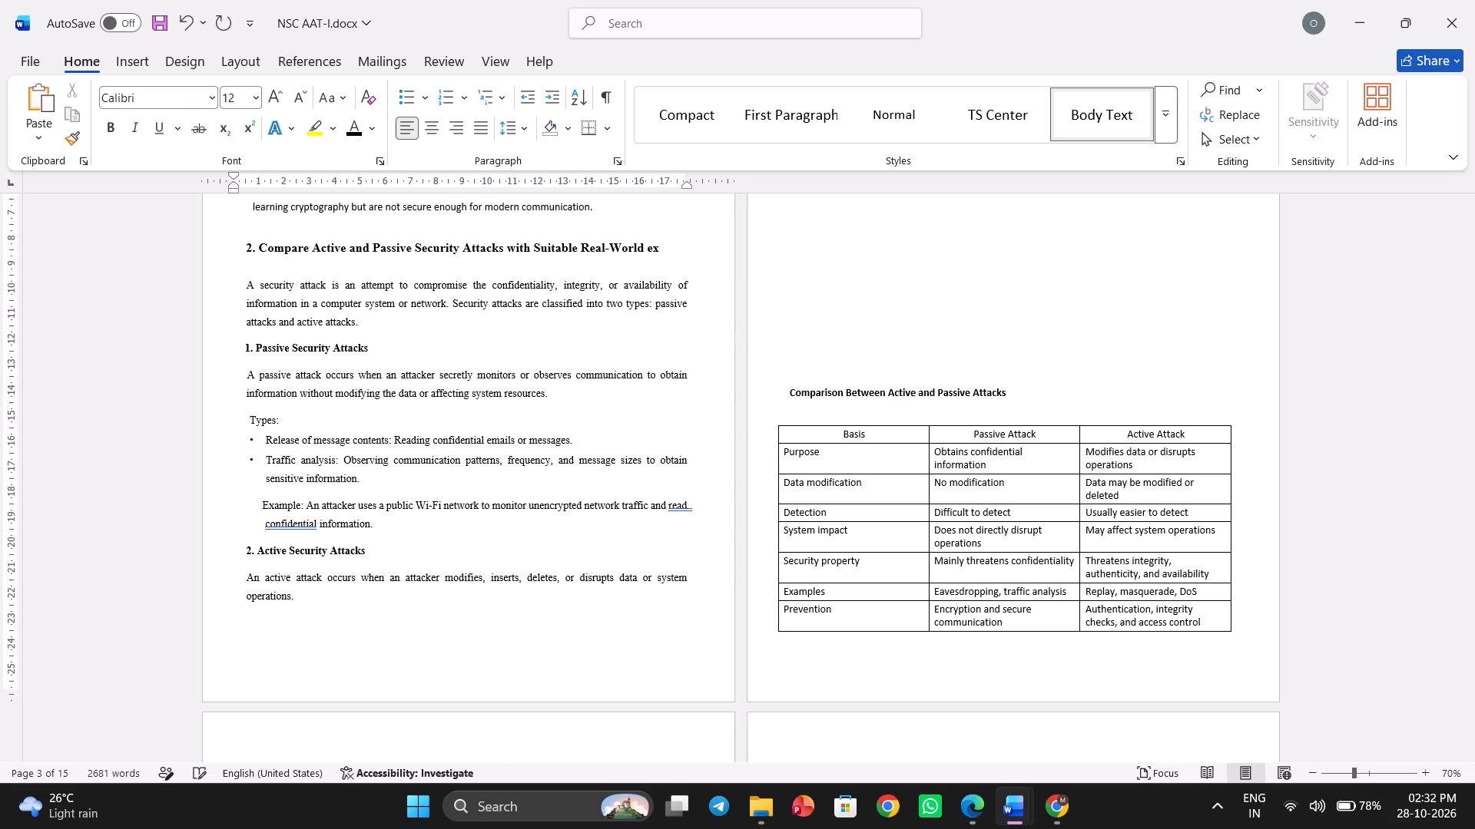
Delete the extra blank lines between the online banking example and the "Comparison Between Active and Passive Attacks" heading.
scroll(681, 601, "up", 1)
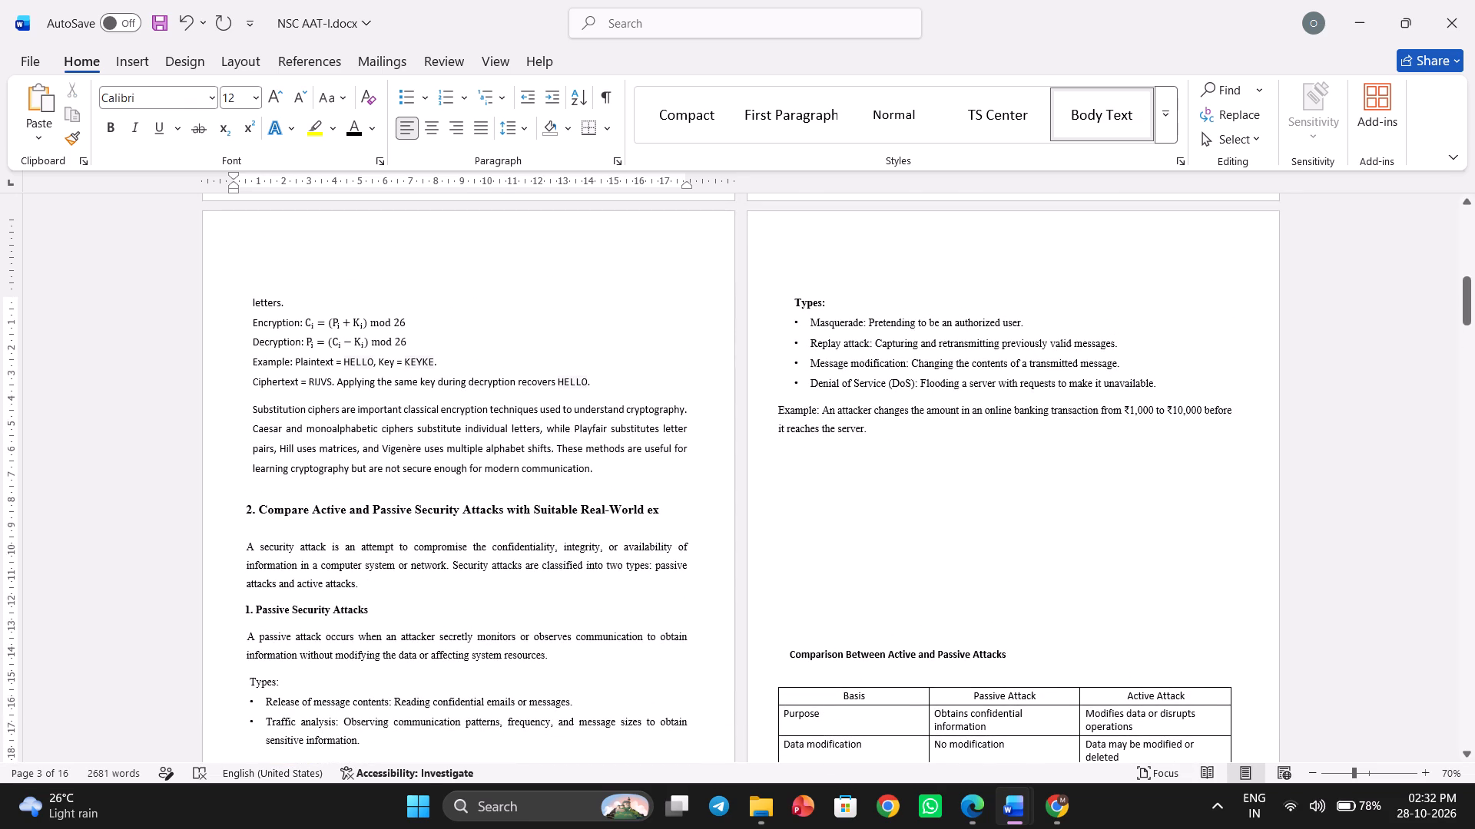
left_click_drag(796, 633, 783, 466)
key("BackSpace")
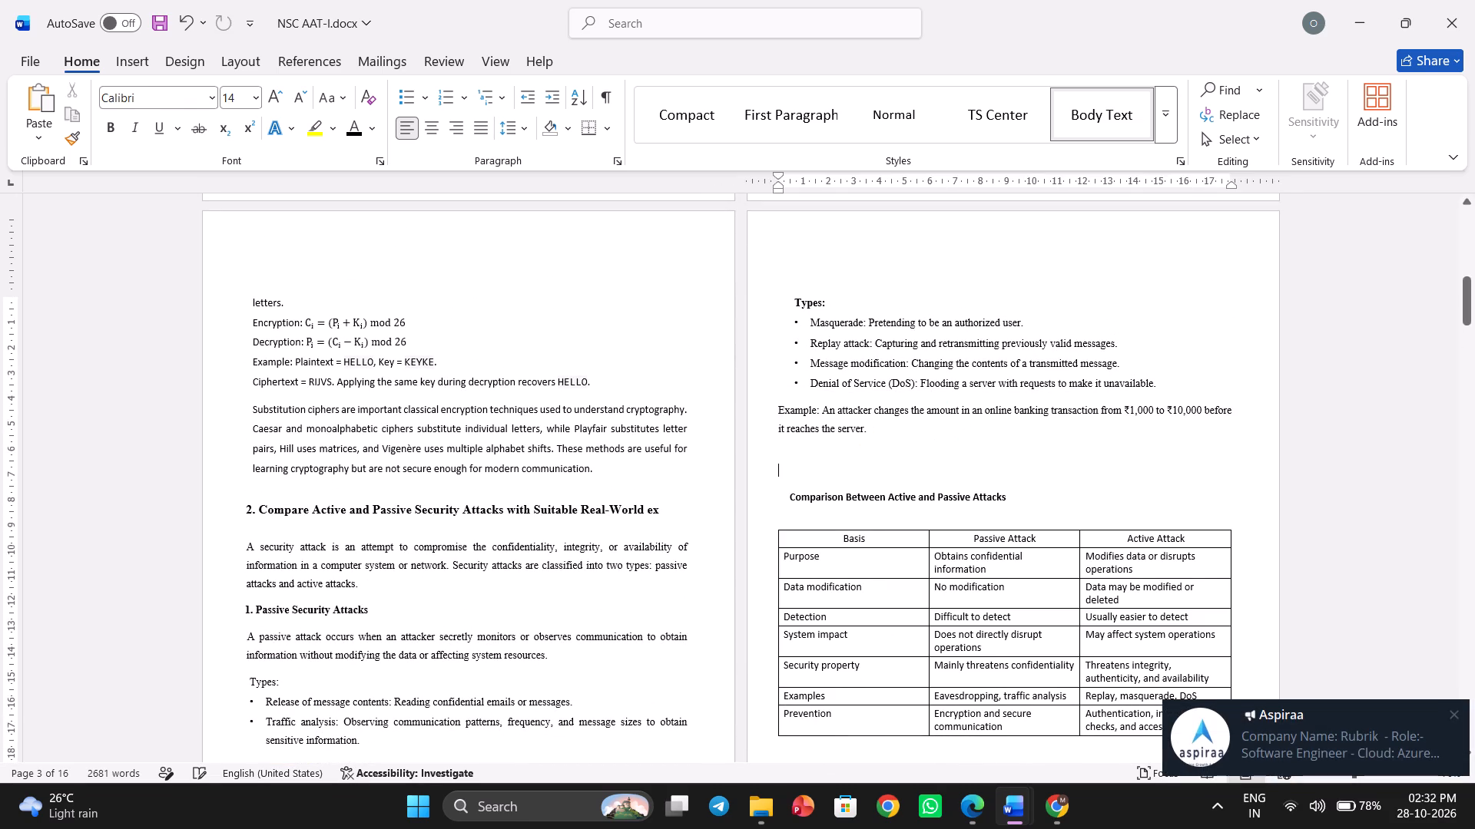
key("BackSpace")
key("BackSpace")
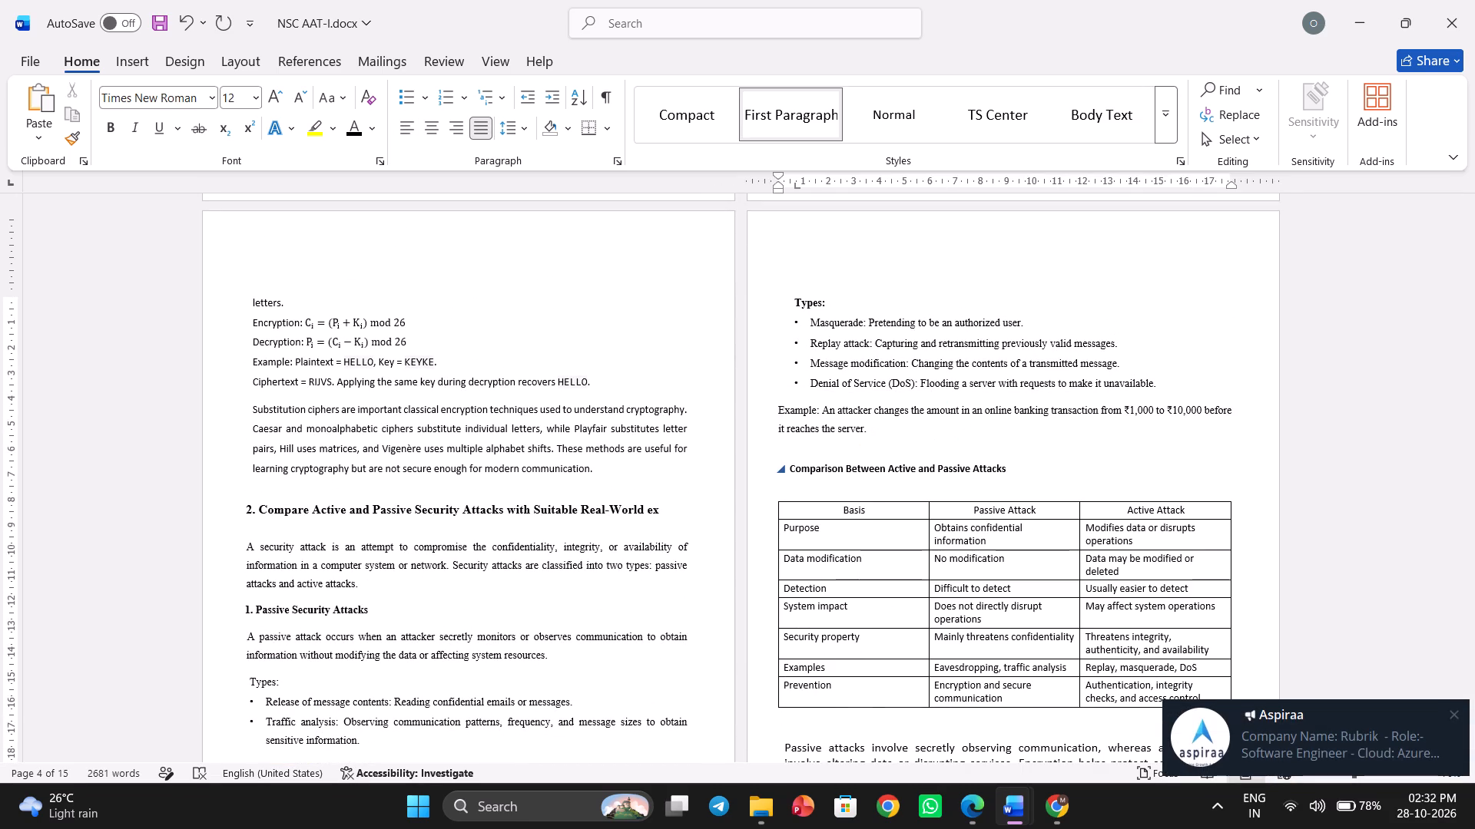
key("Down")
key("BackSpace")
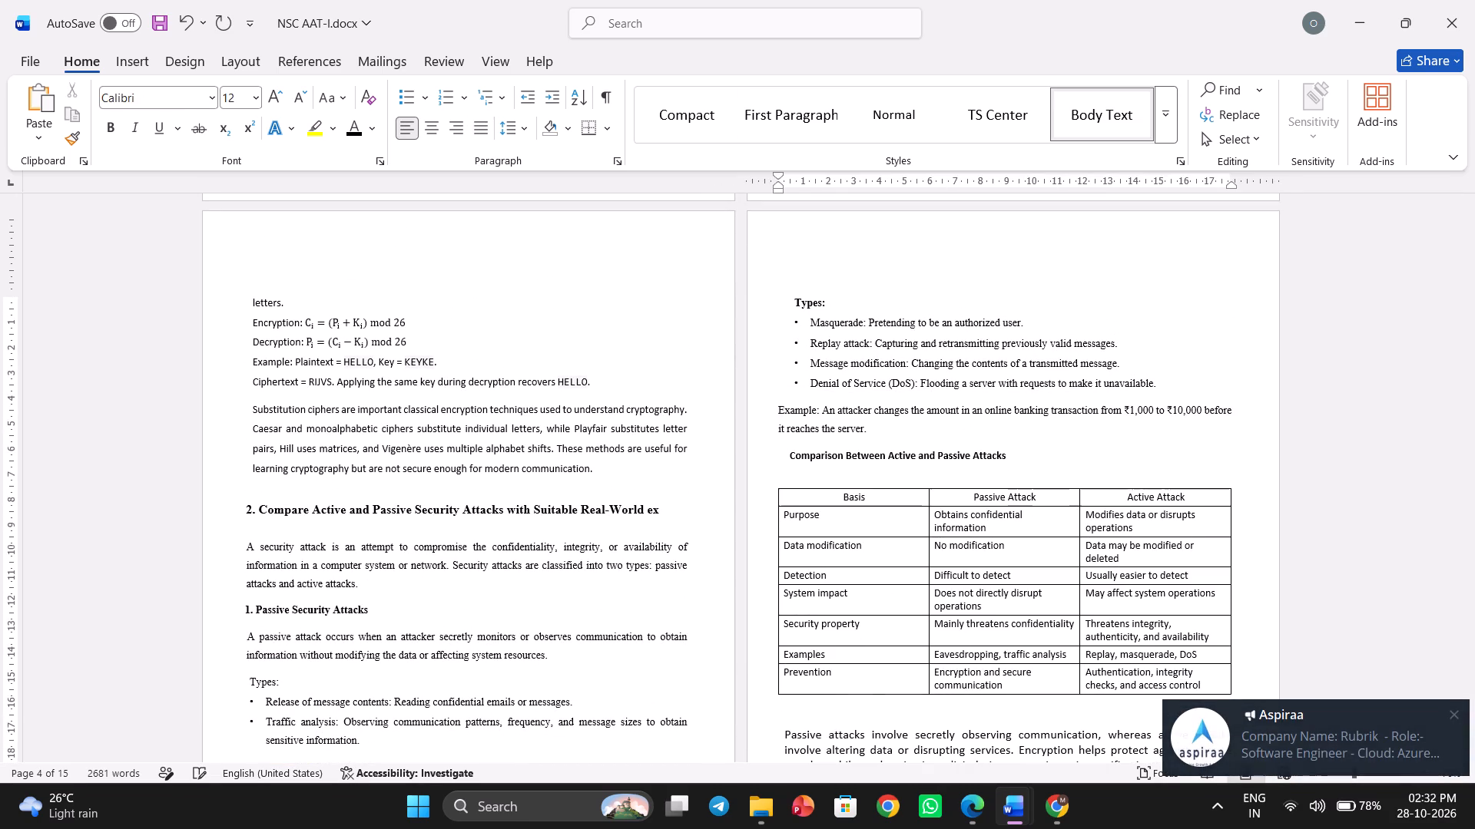
Set the text from the active attack "Types:" list through the comparison table and closing paragraph to Times New Roman size 12.
scroll(783, 466, "down", 1)
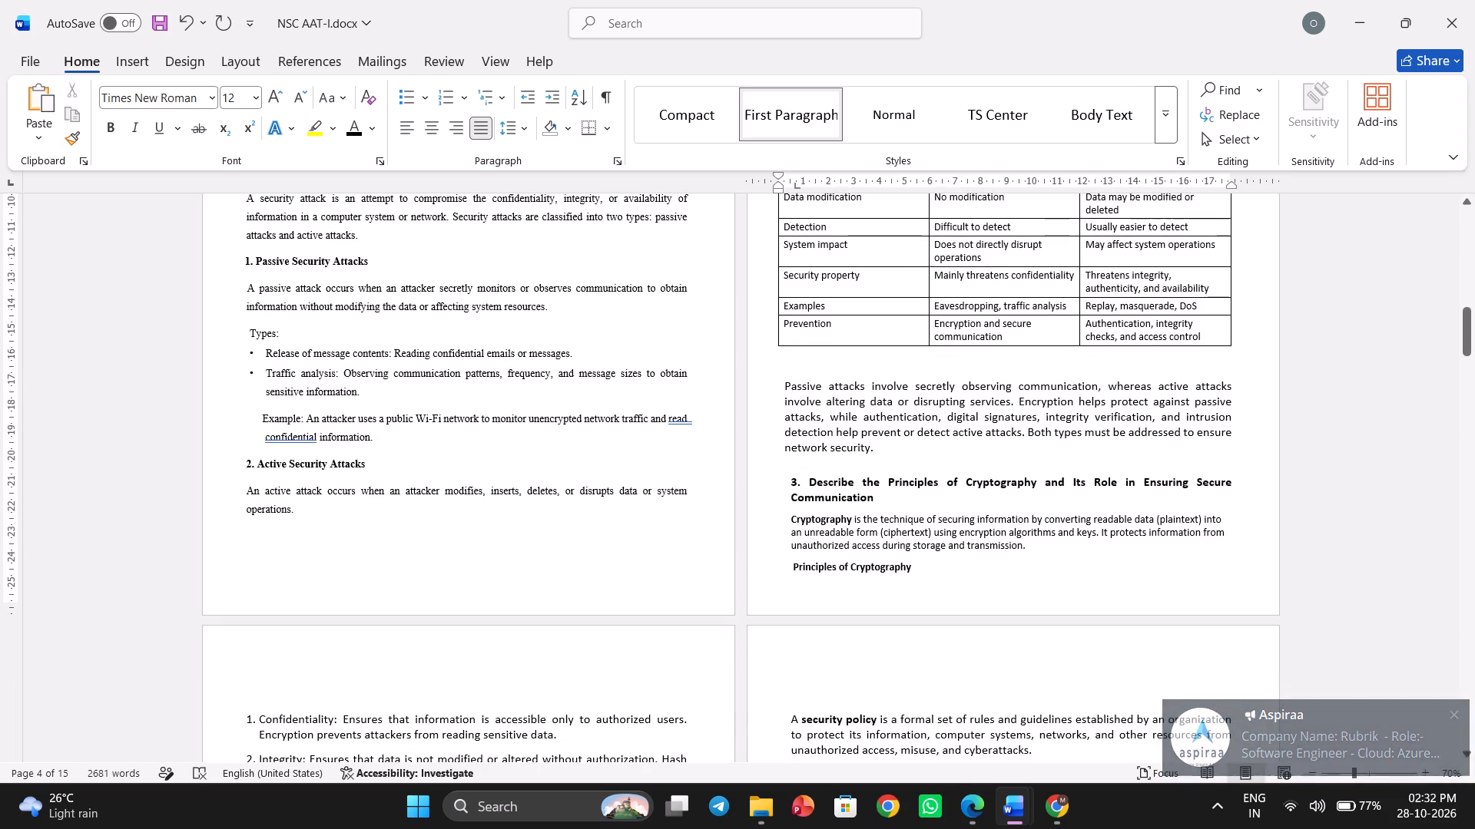
left_click_drag(875, 456, 809, 134)
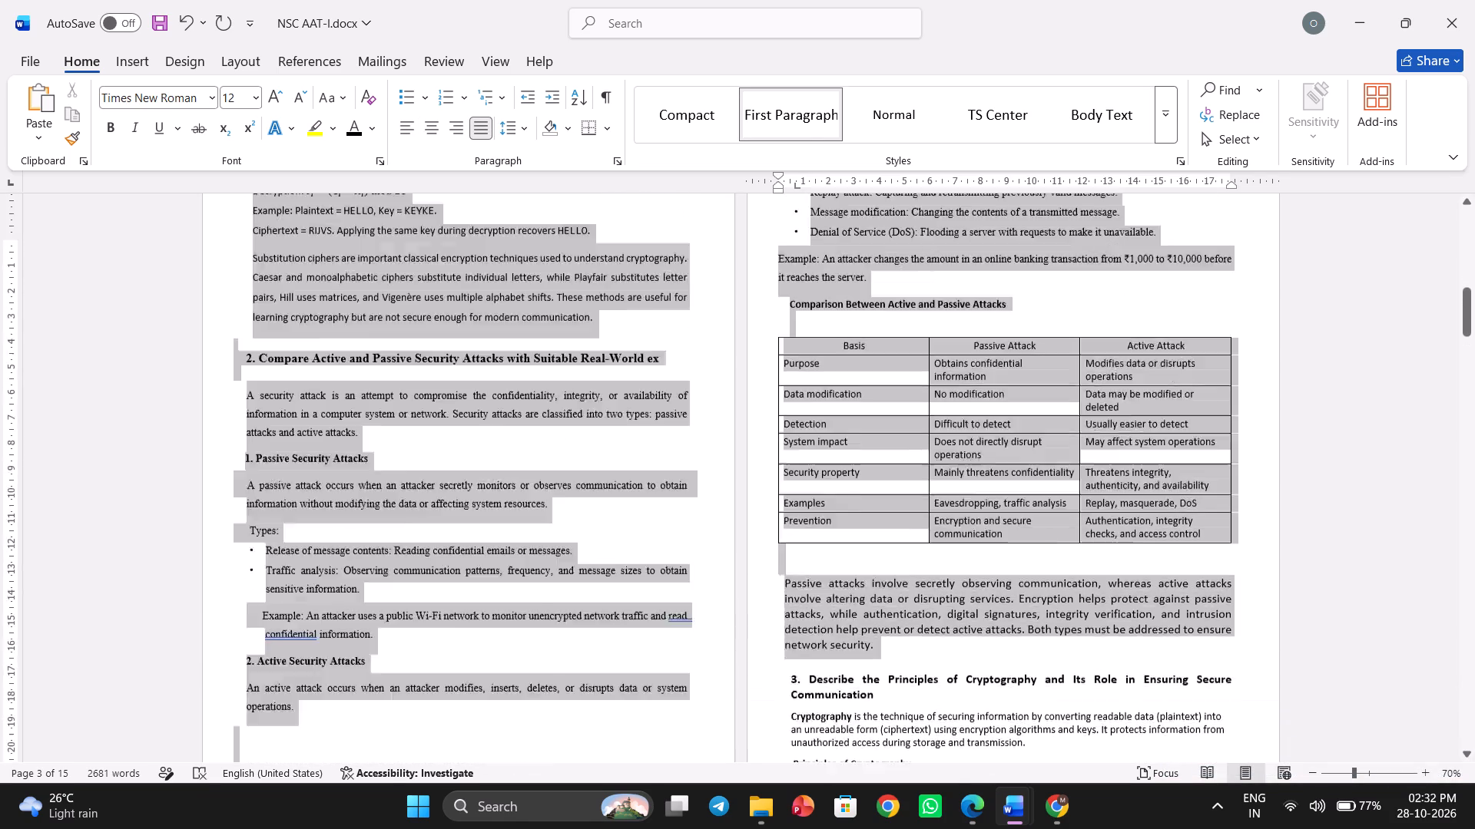
left_click_drag(809, 134, 774, 660)
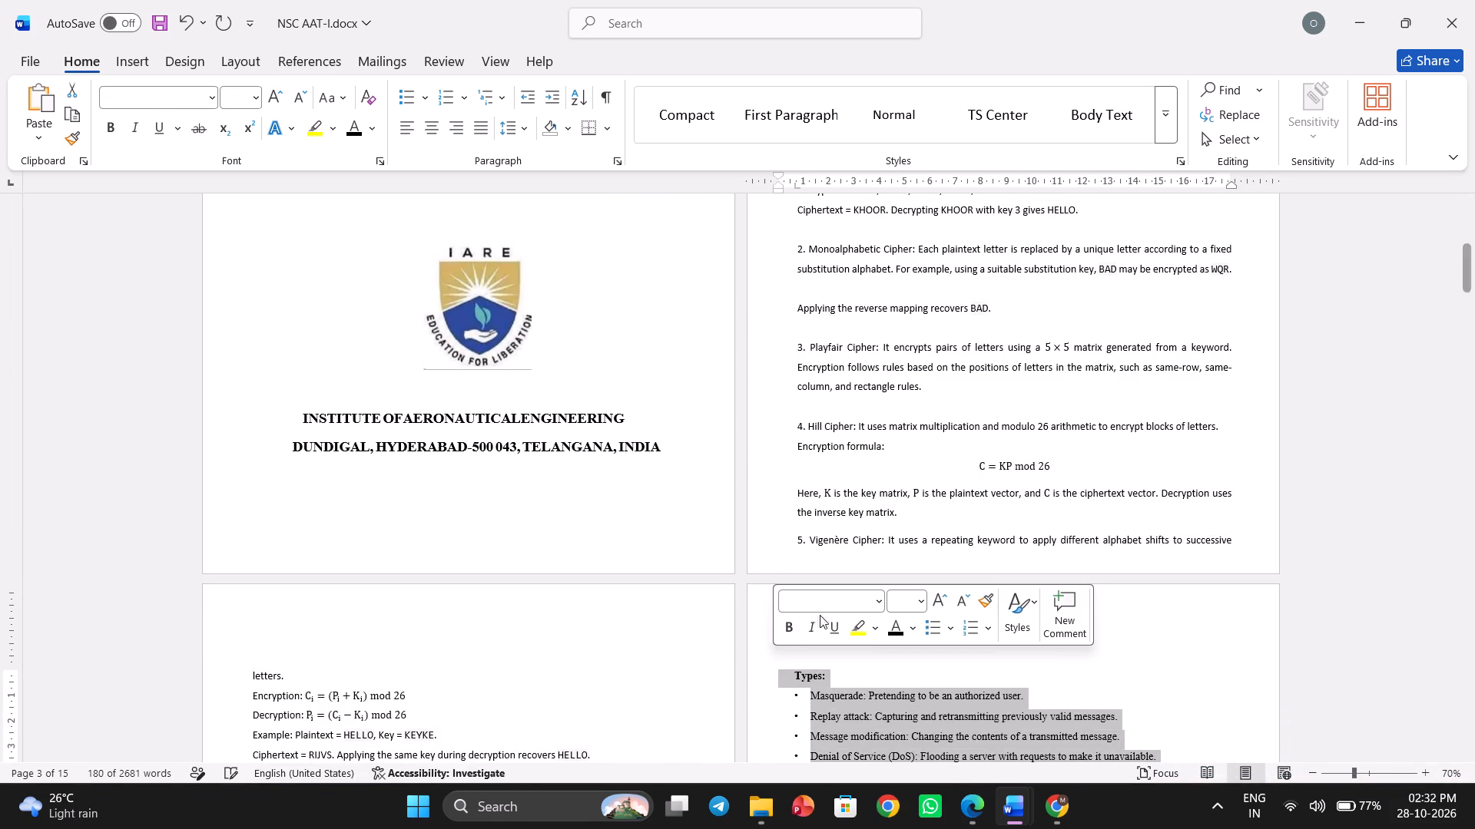
left_click(208, 100)
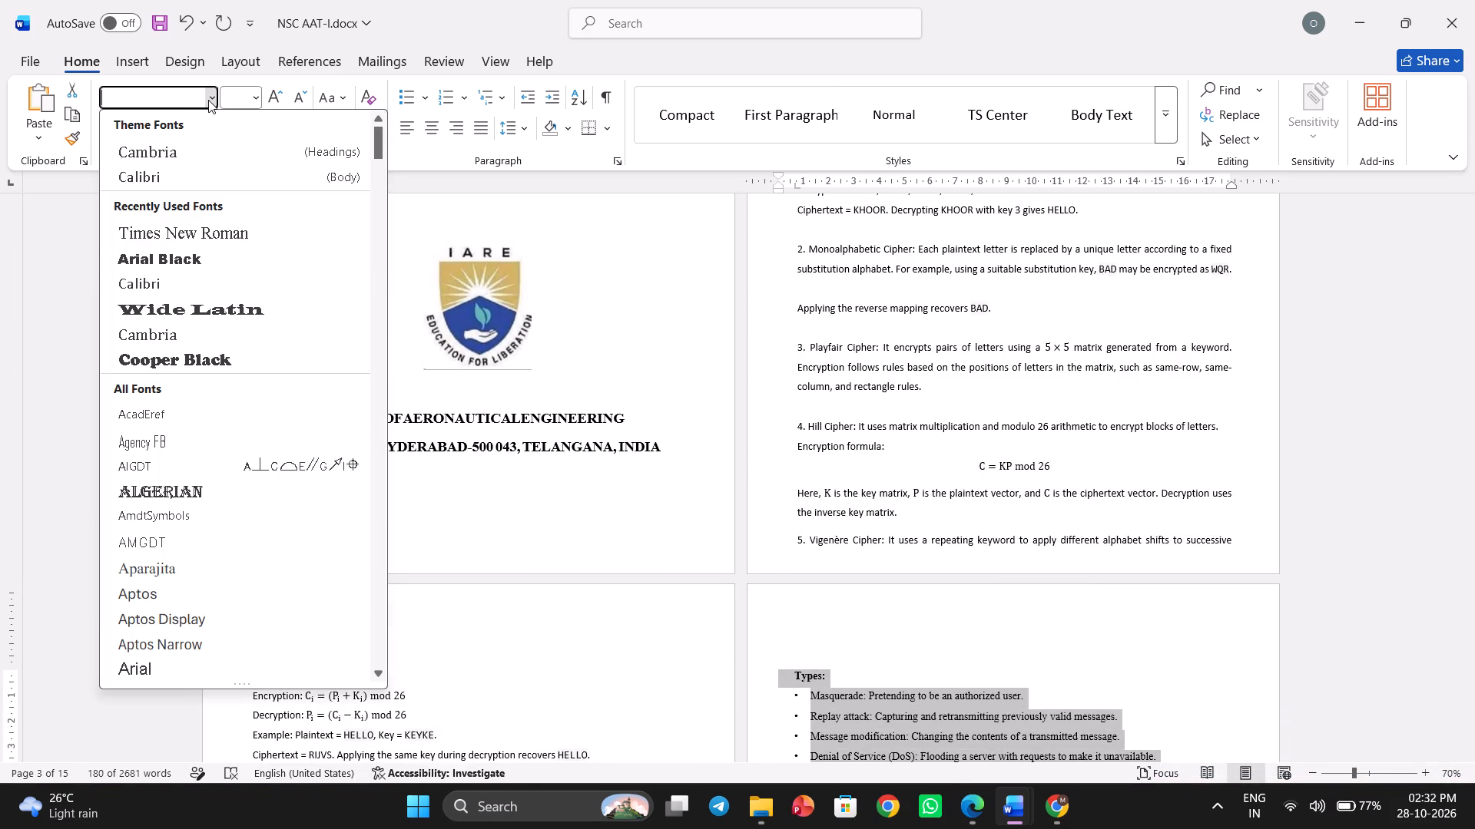
left_click(176, 236)
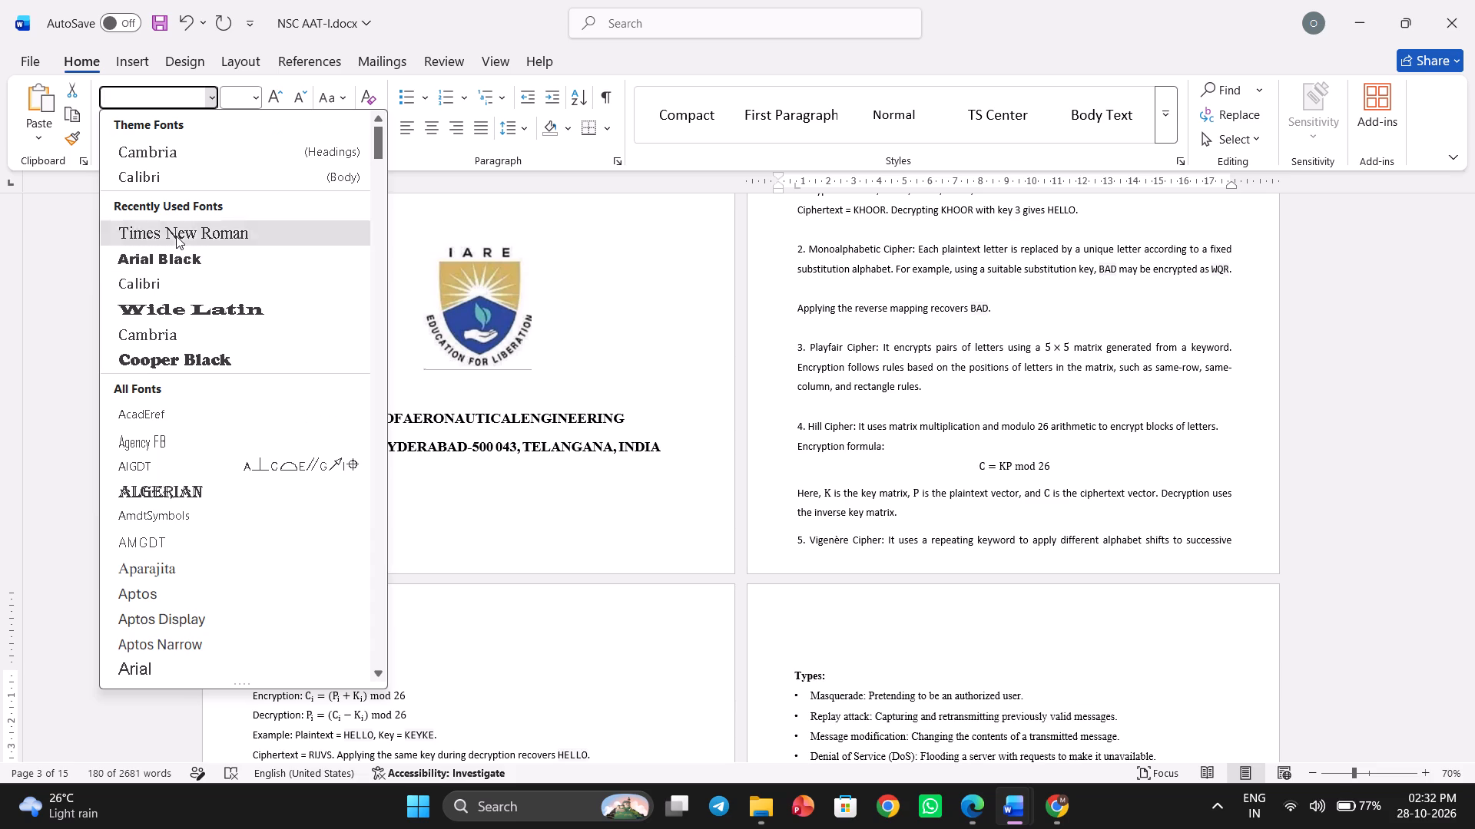
left_click(256, 101)
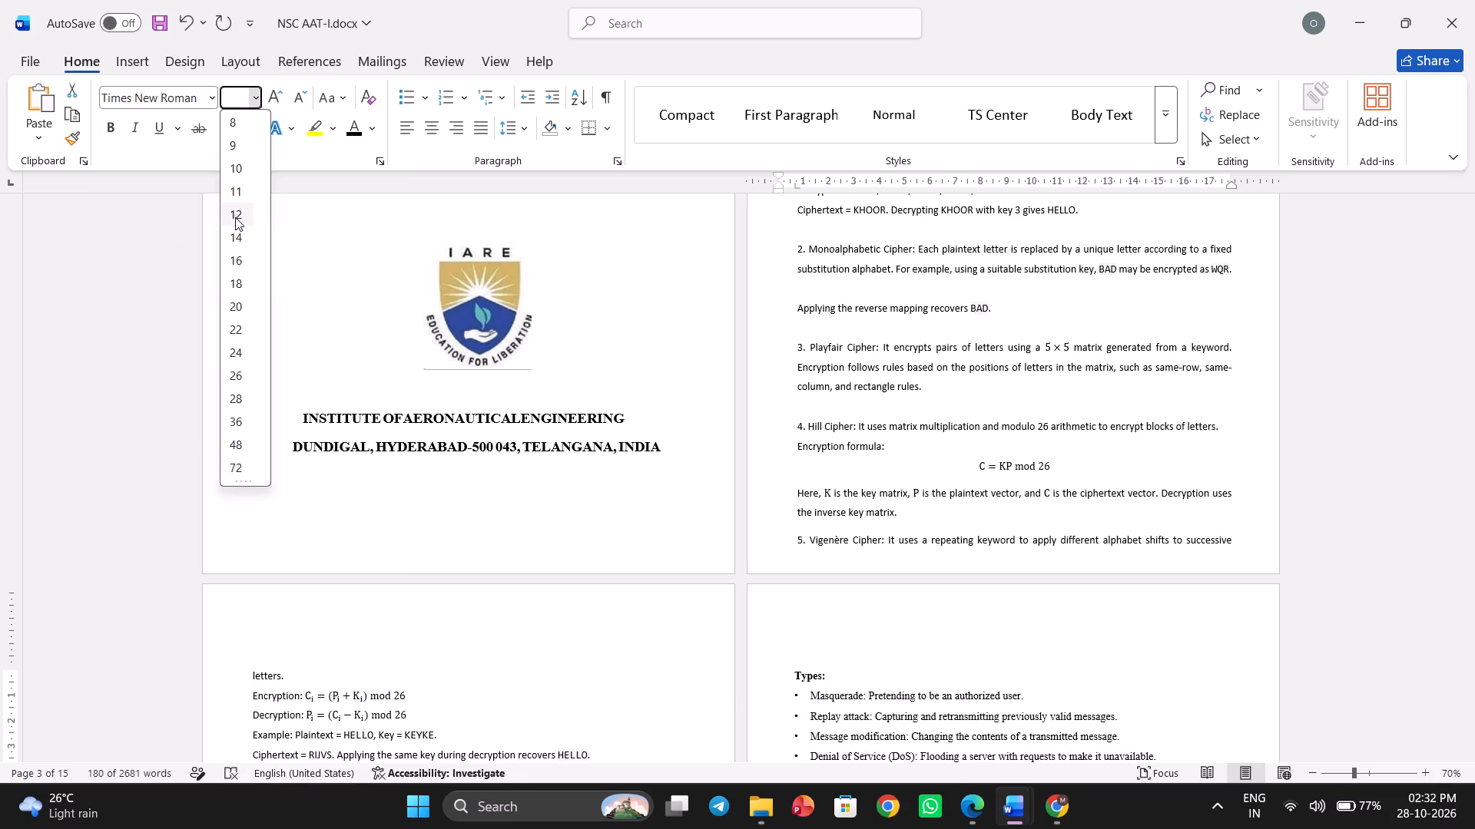
left_click(235, 216)
Set the line spacing of the question 2 closing paragraph below the comparison table to 1.5.
scroll(746, 621, "down", 1)
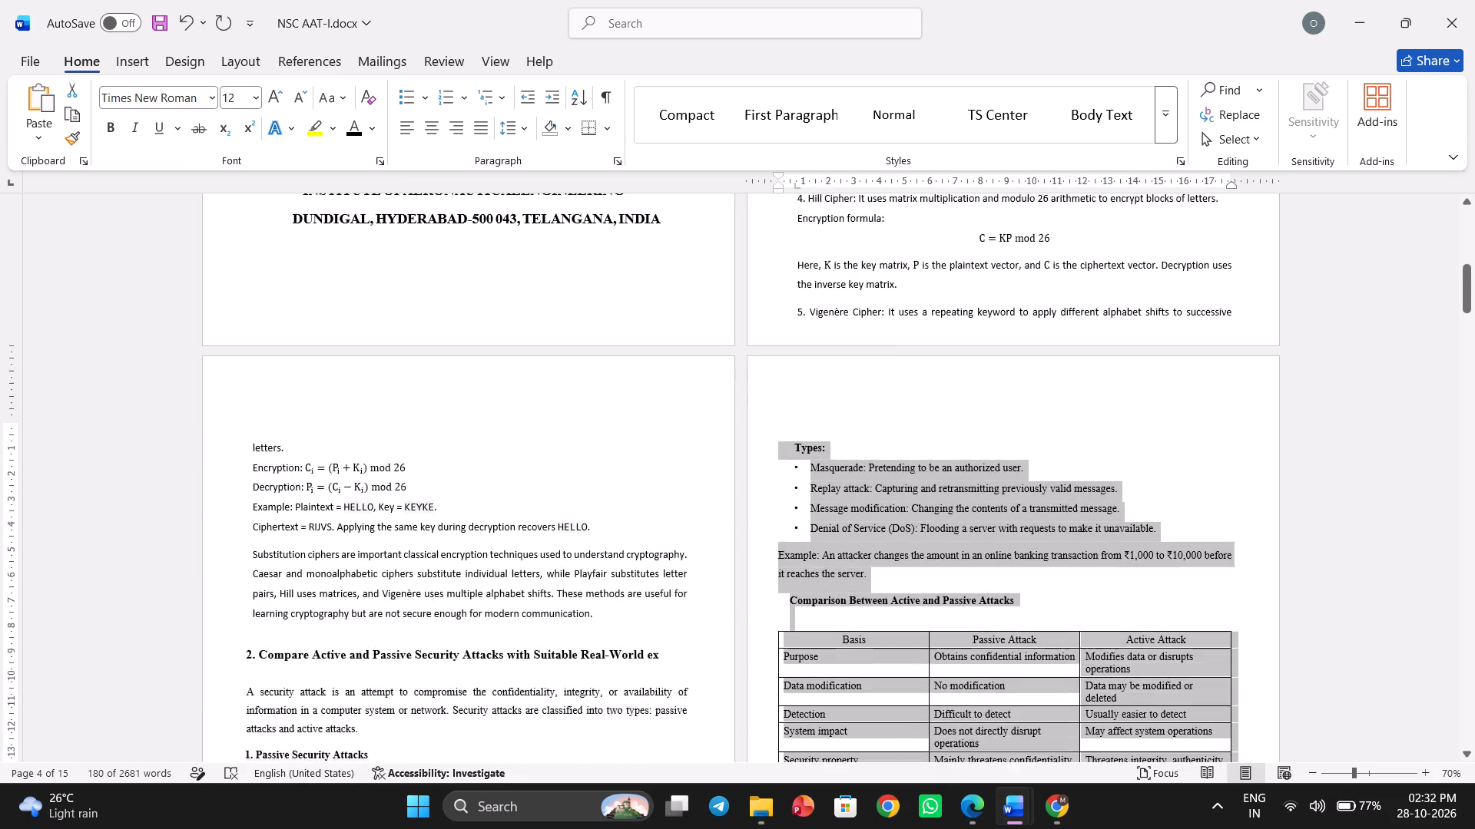
scroll(746, 621, "down", 1)
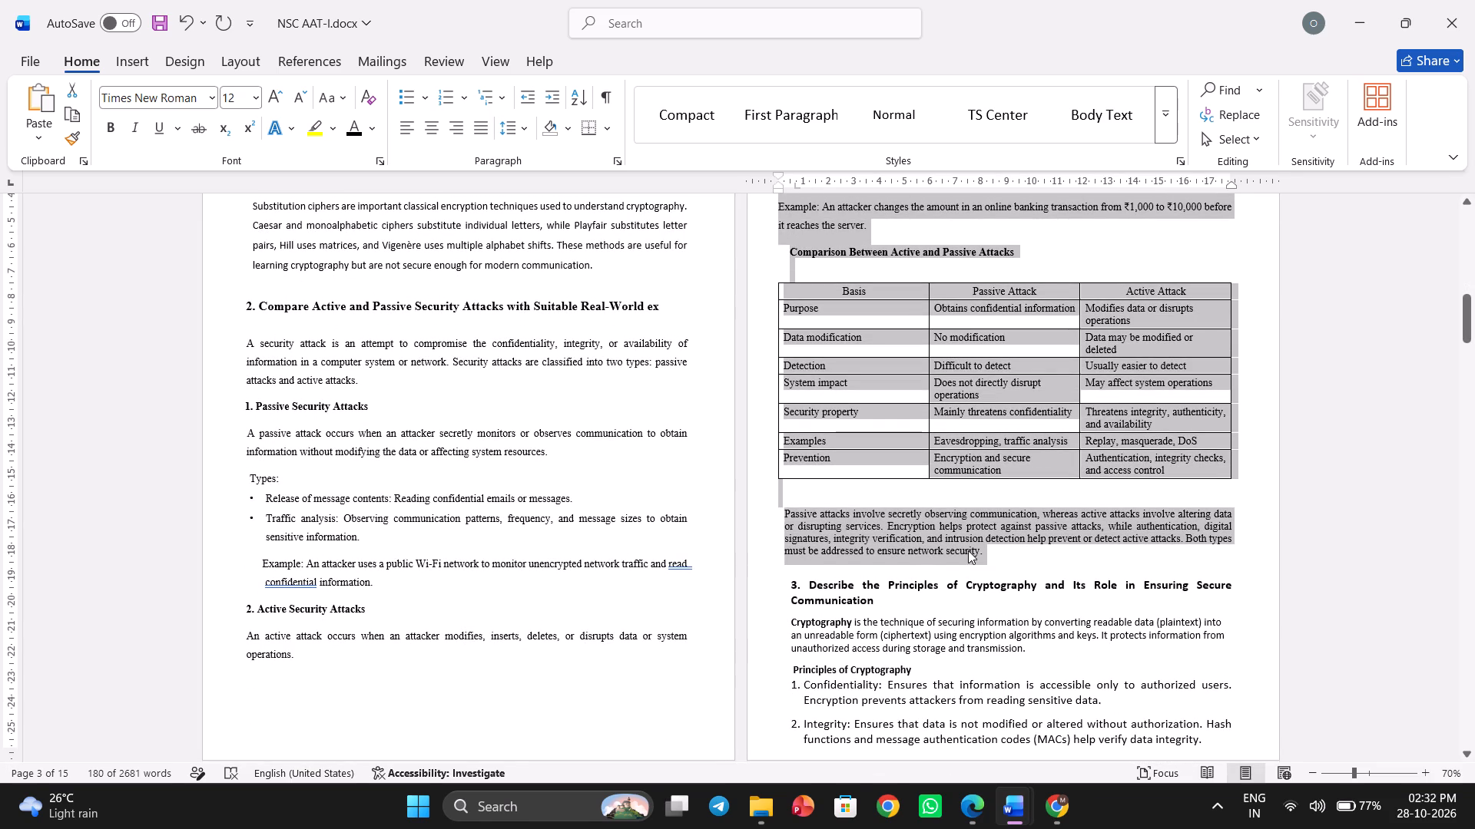
left_click(968, 550)
left_click_drag(985, 549, 860, 527)
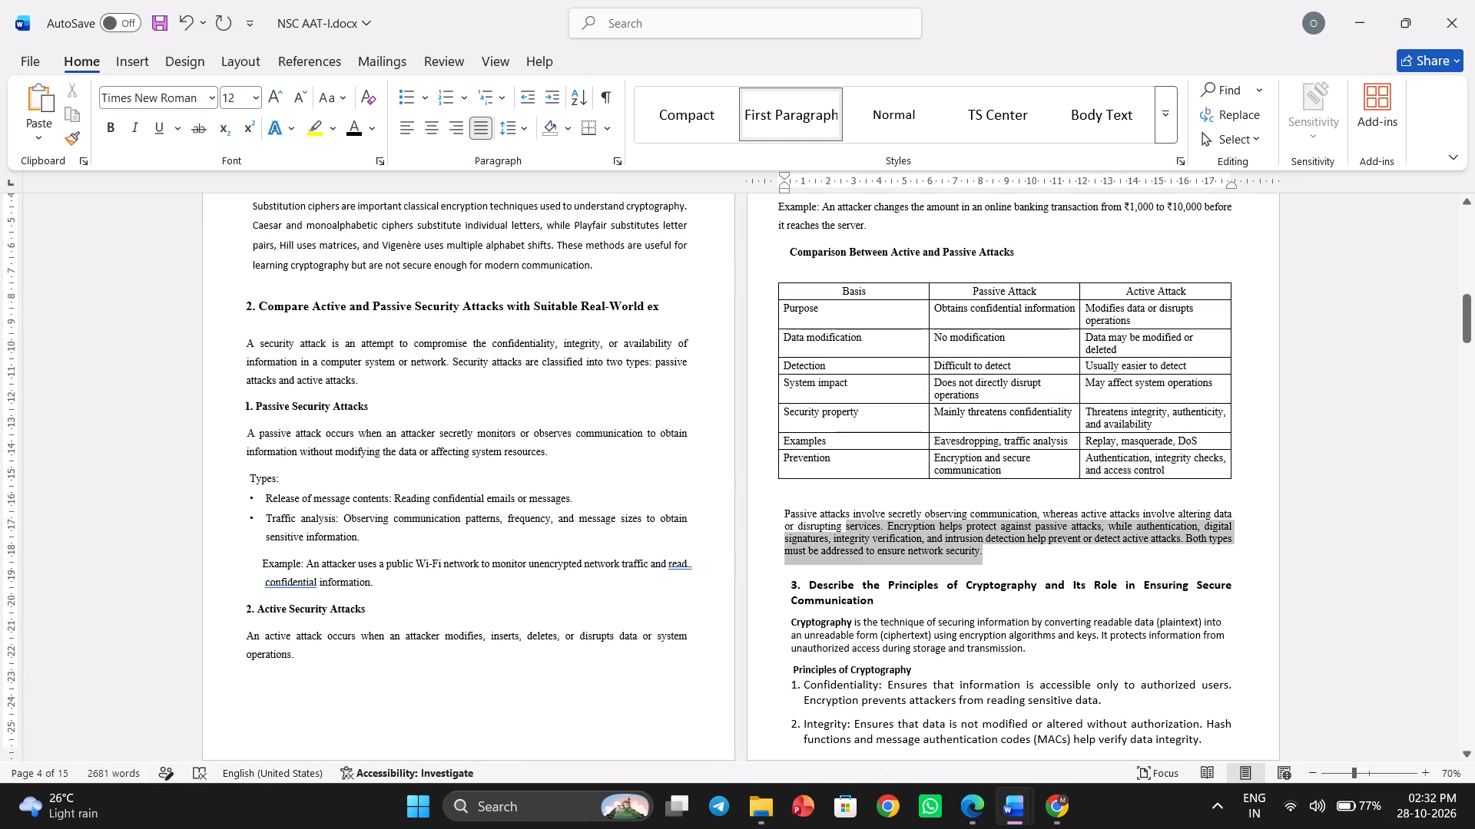
left_click_drag(860, 527, 777, 506)
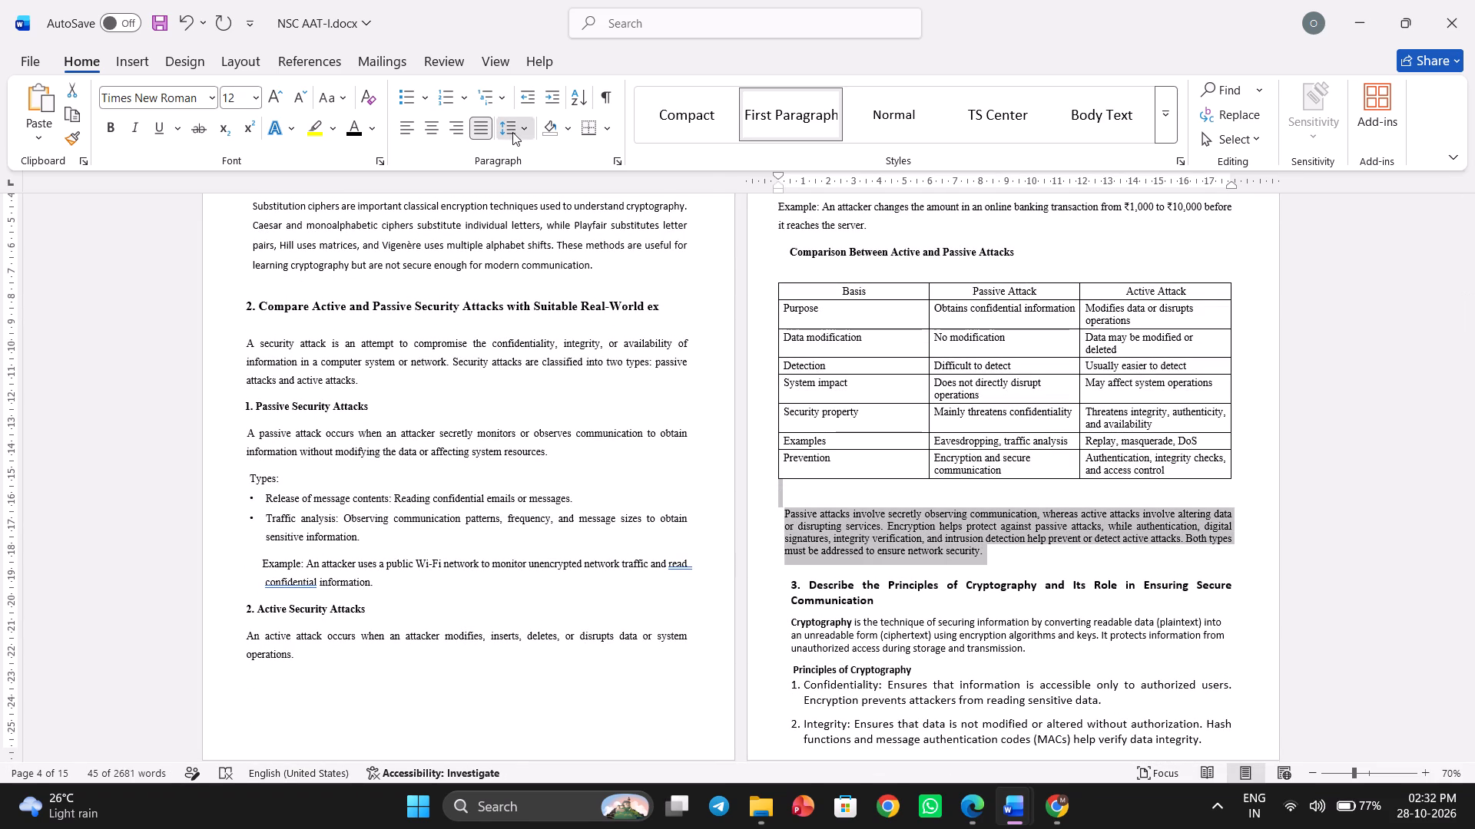
left_click(512, 132)
left_click(535, 206)
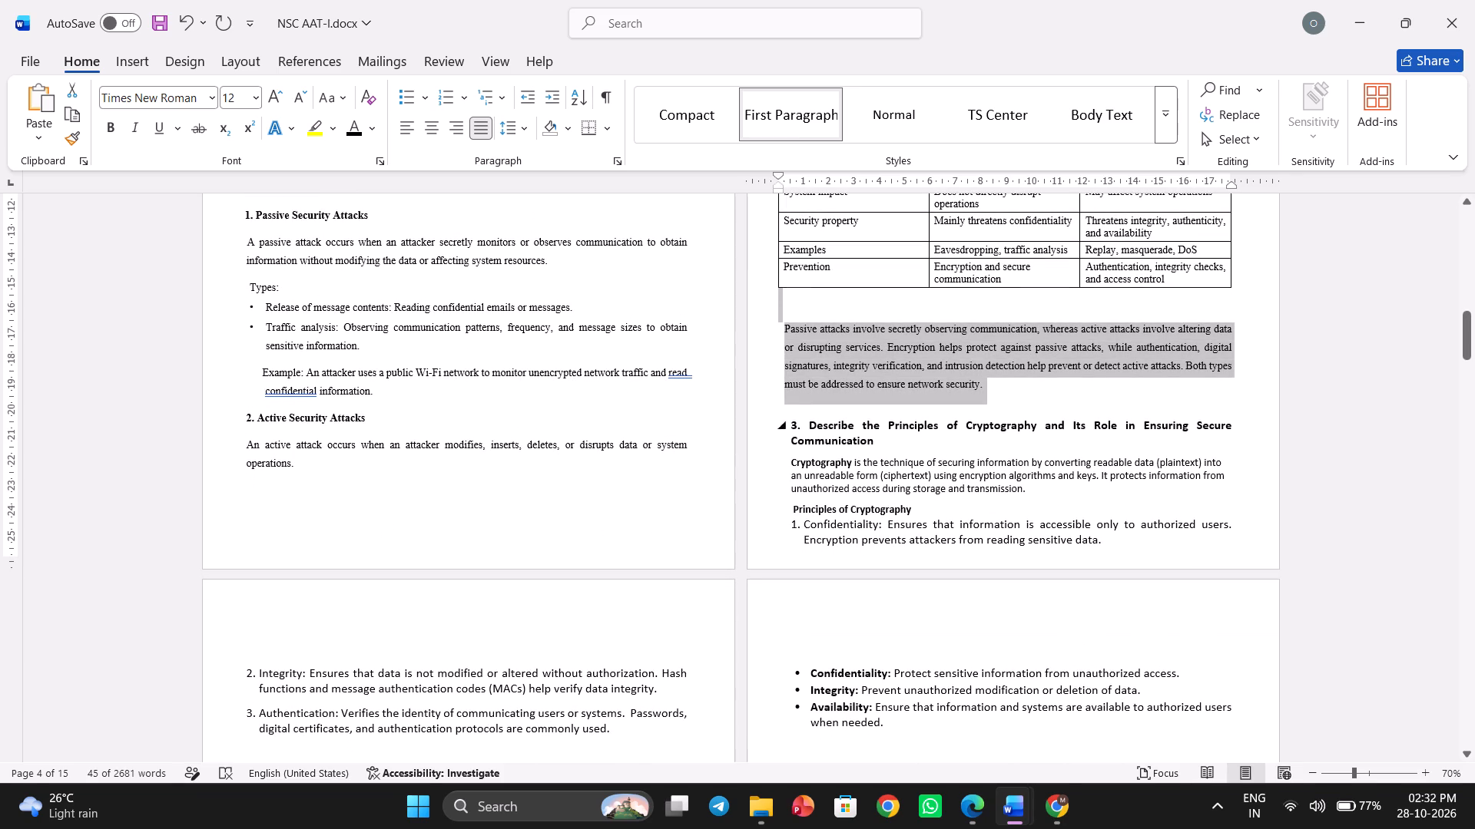
Change the font of the question 3 heading on the principles of cryptography to Times New Roman.
left_click(974, 448)
left_click_drag(907, 444, 798, 425)
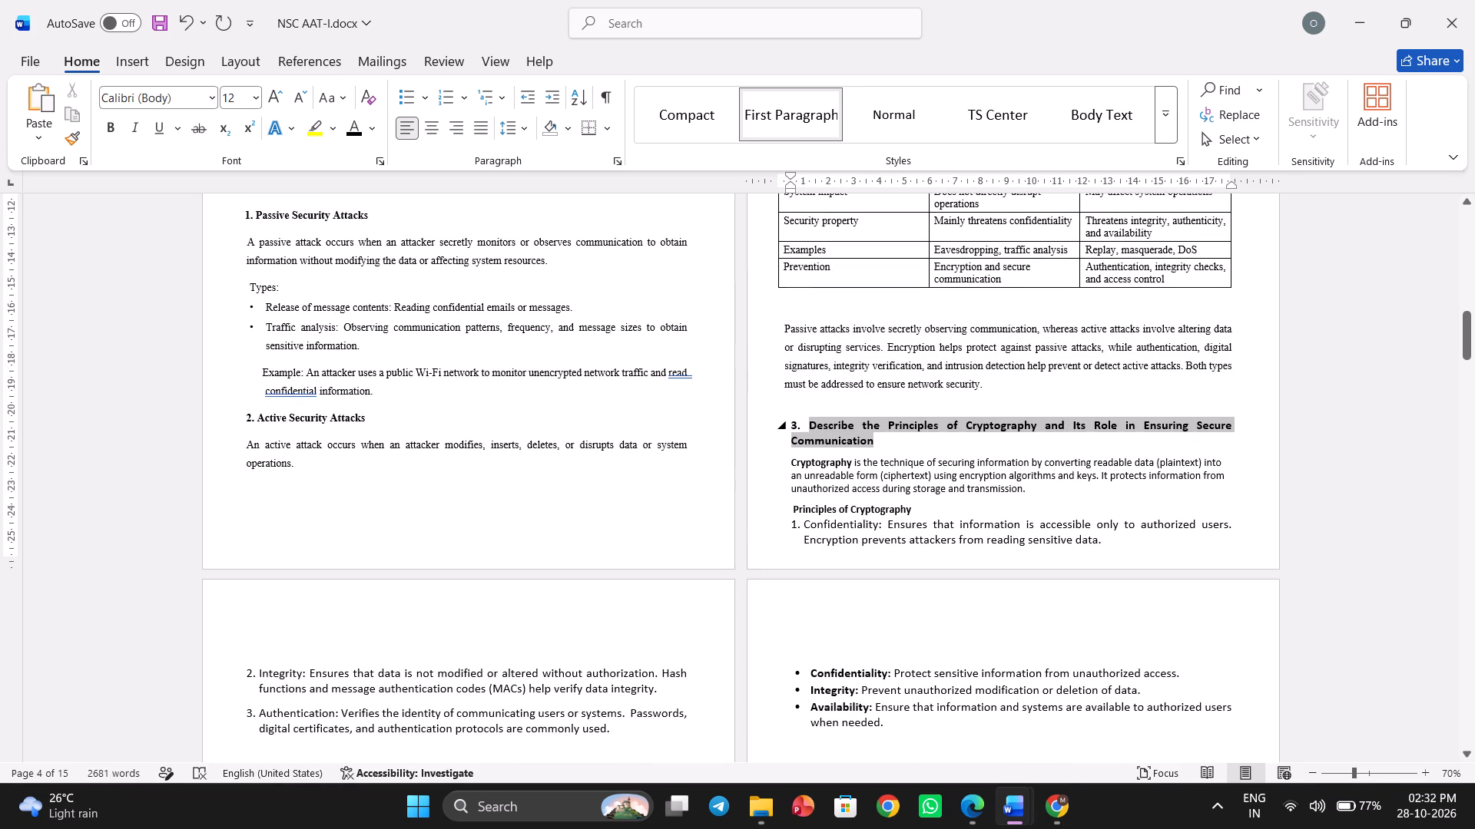
left_click_drag(798, 425, 793, 424)
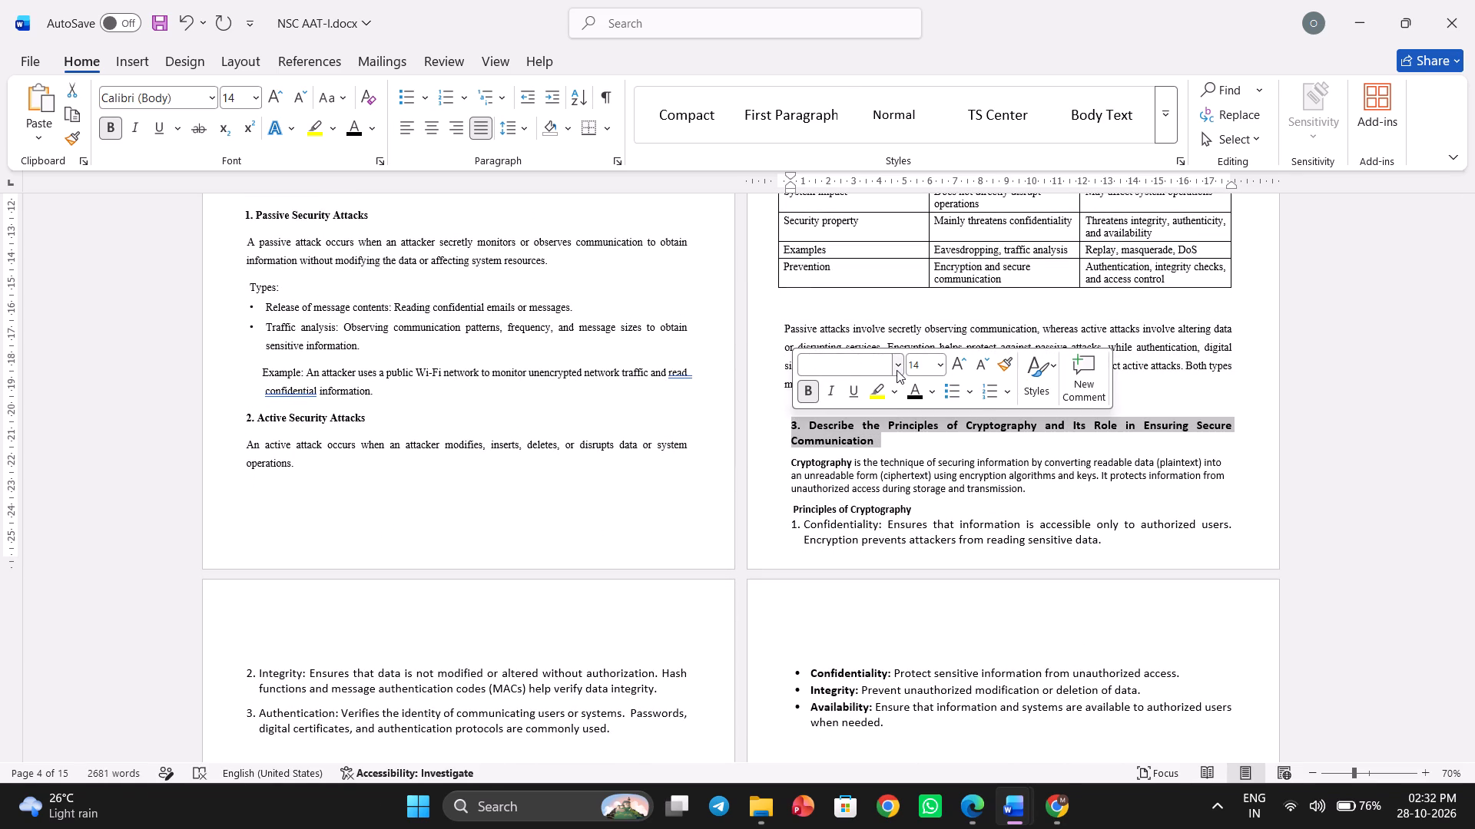
left_click(894, 369)
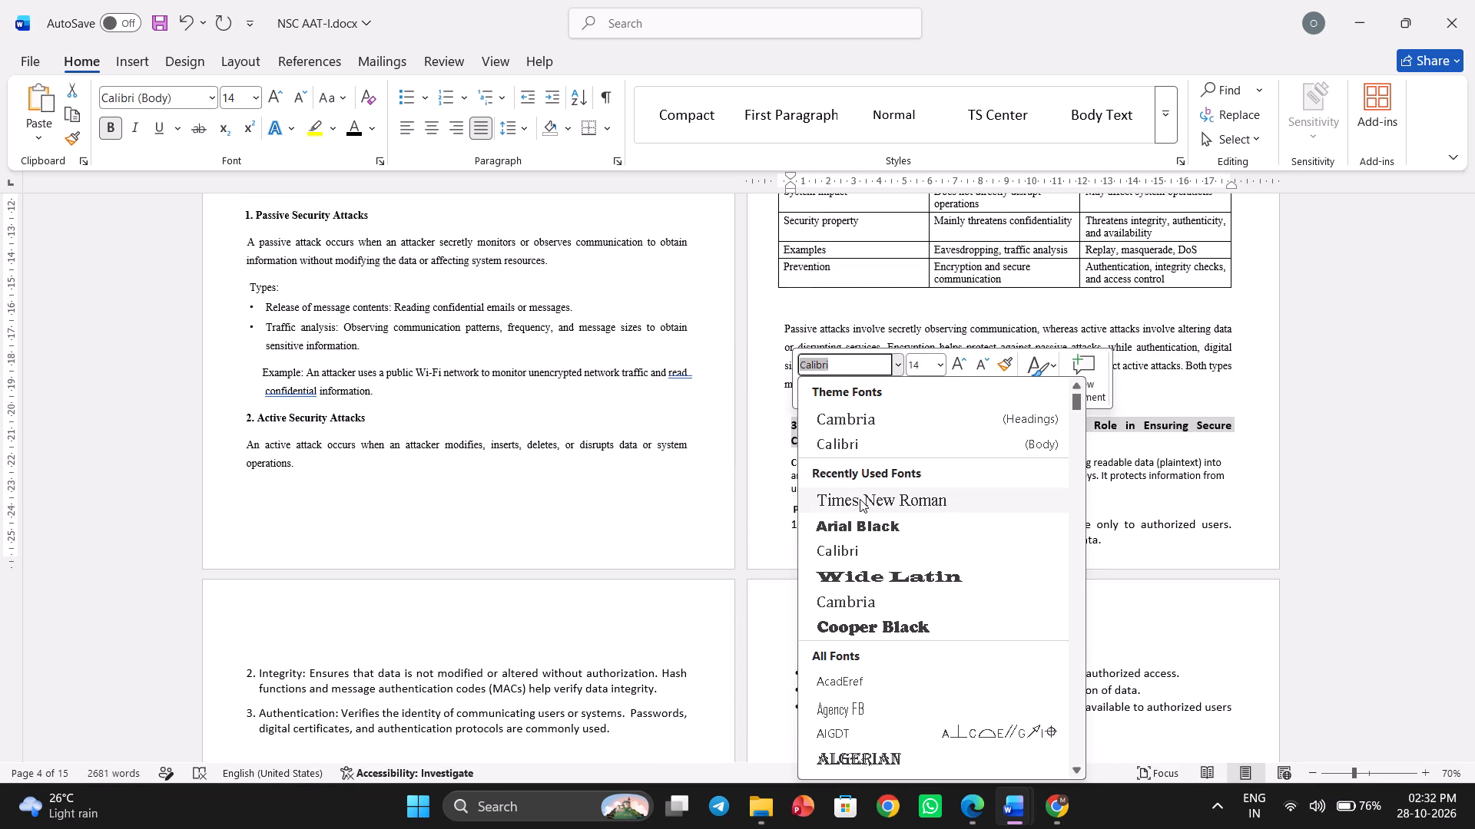
left_click(857, 499)
left_click(960, 431)
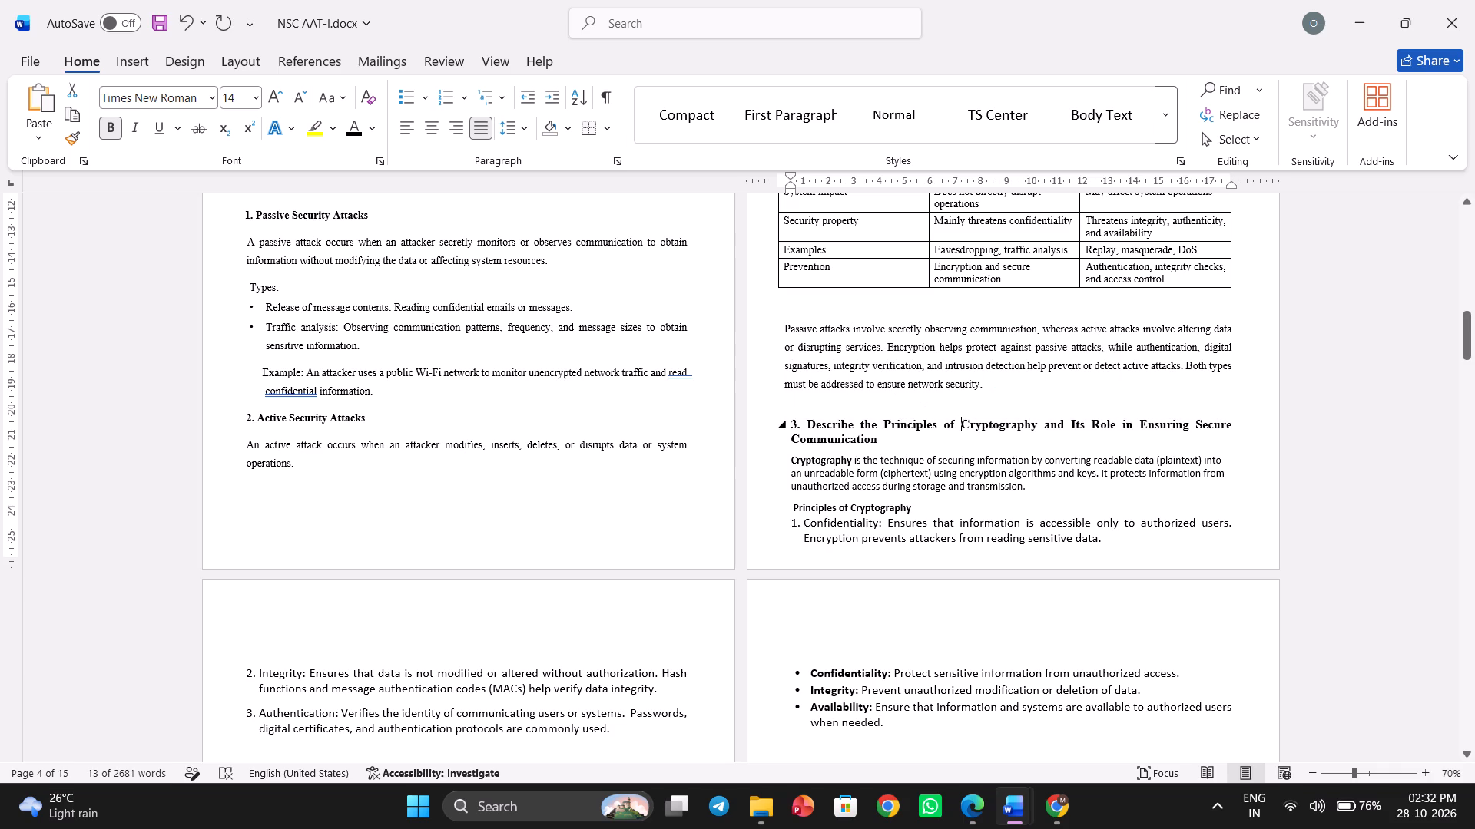
Insert blank lines above the question 3 heading to push it onto the following page.
left_click(999, 393)
key("Return")
key("Return")
key("Return")
key("Return")
key("Return")
key("Return")
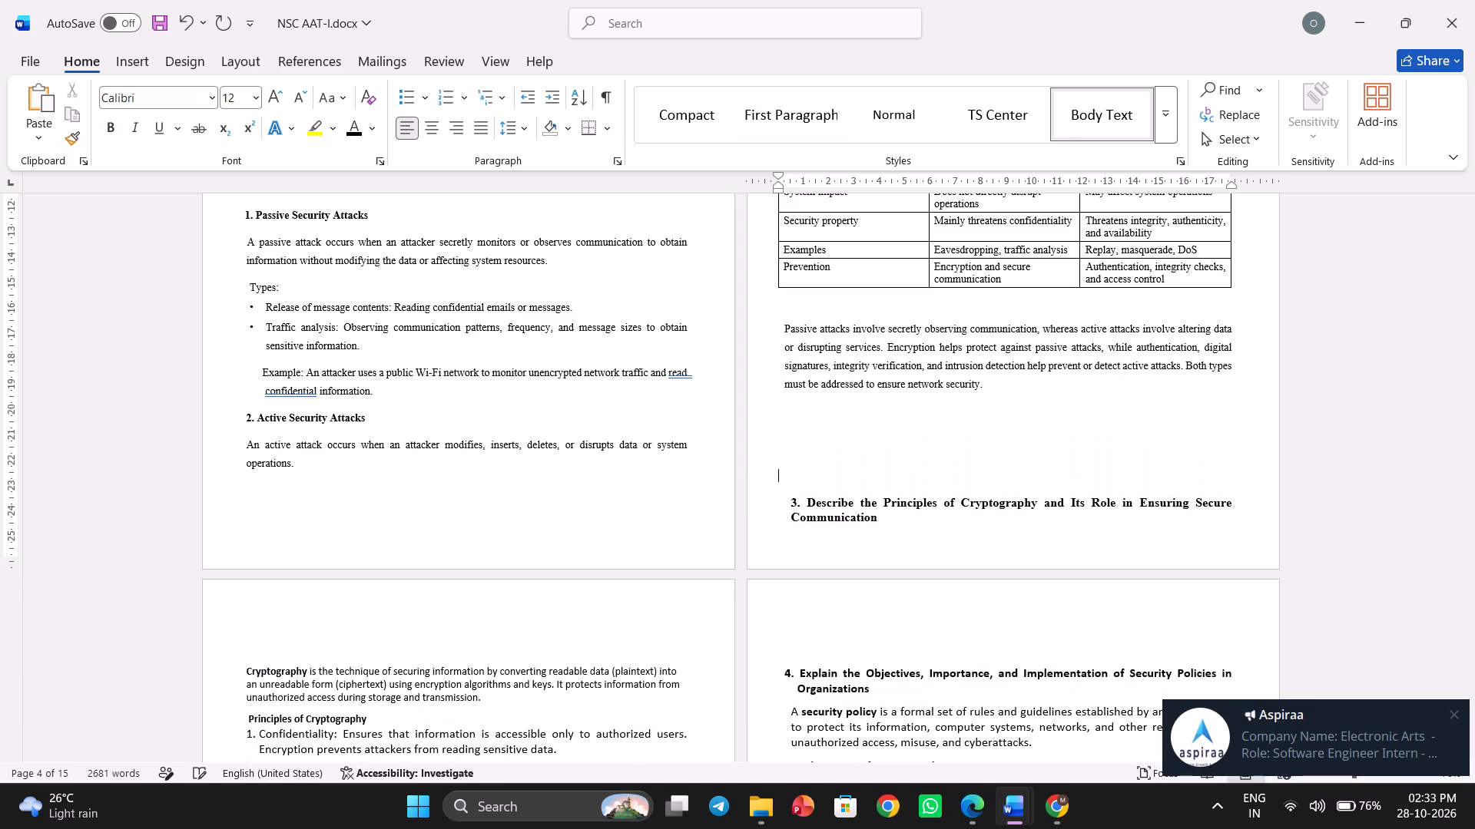
key("Return")
key("Return")
key("Return")
key("Return")
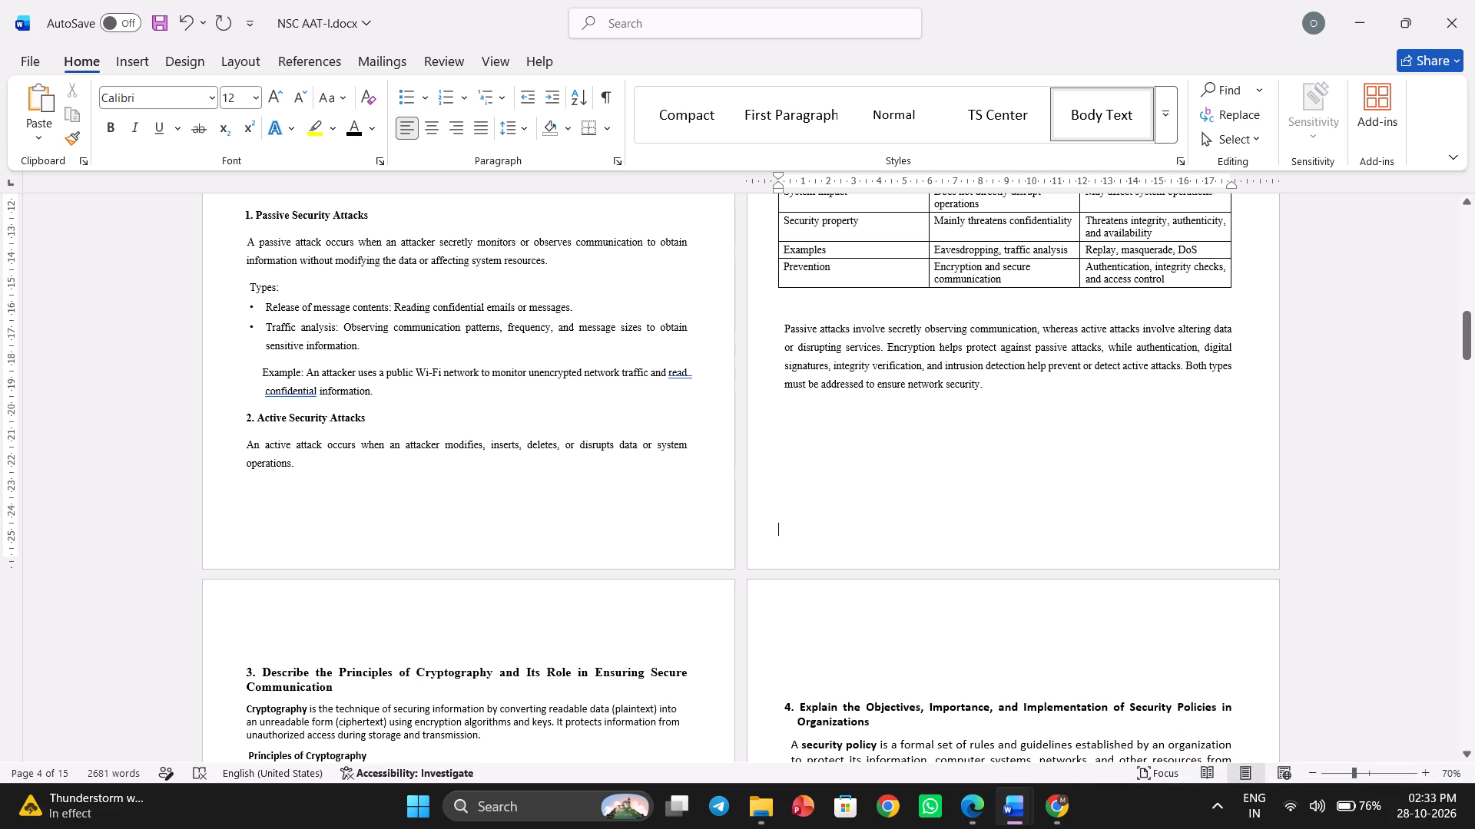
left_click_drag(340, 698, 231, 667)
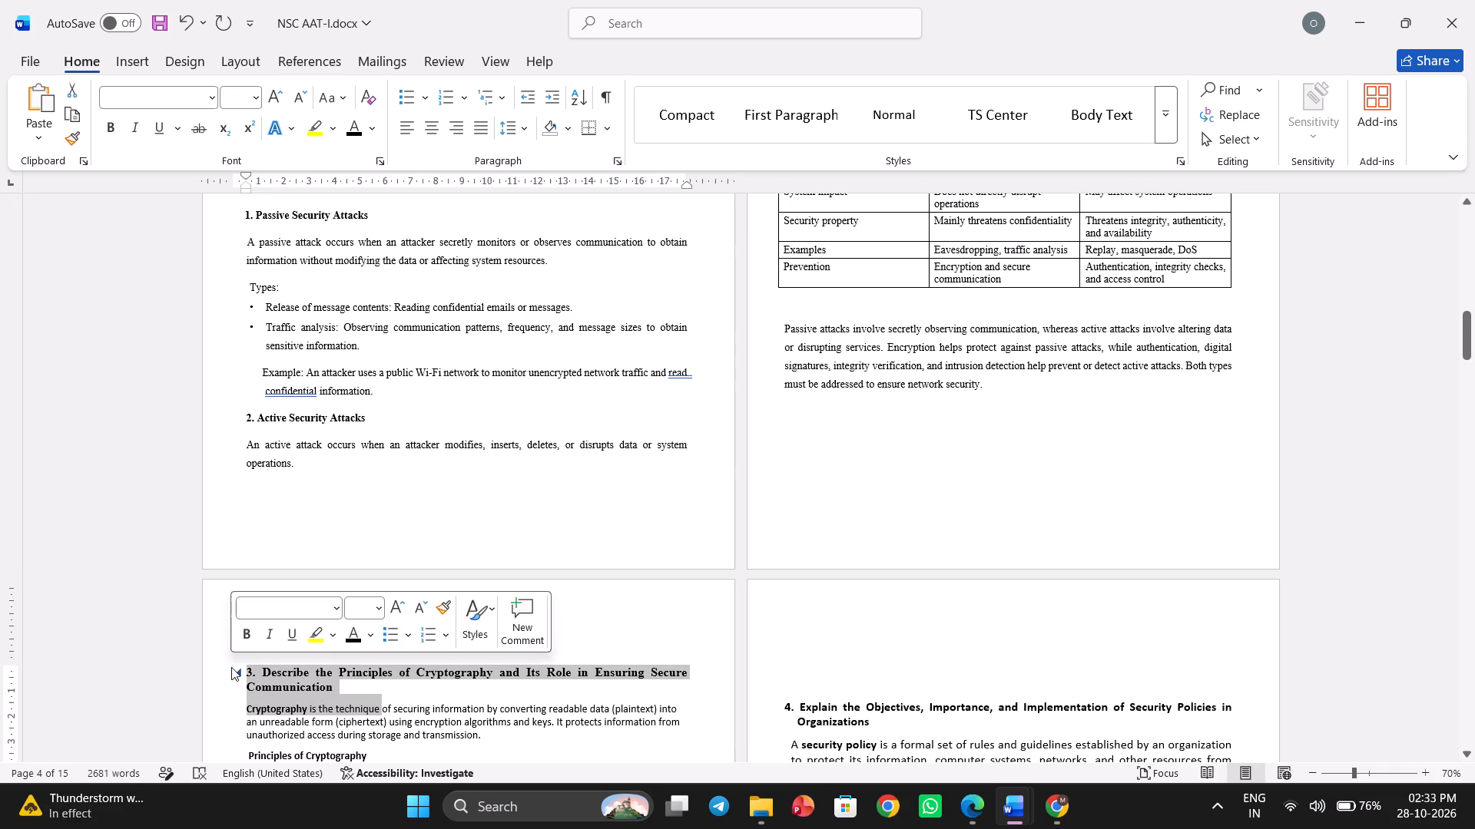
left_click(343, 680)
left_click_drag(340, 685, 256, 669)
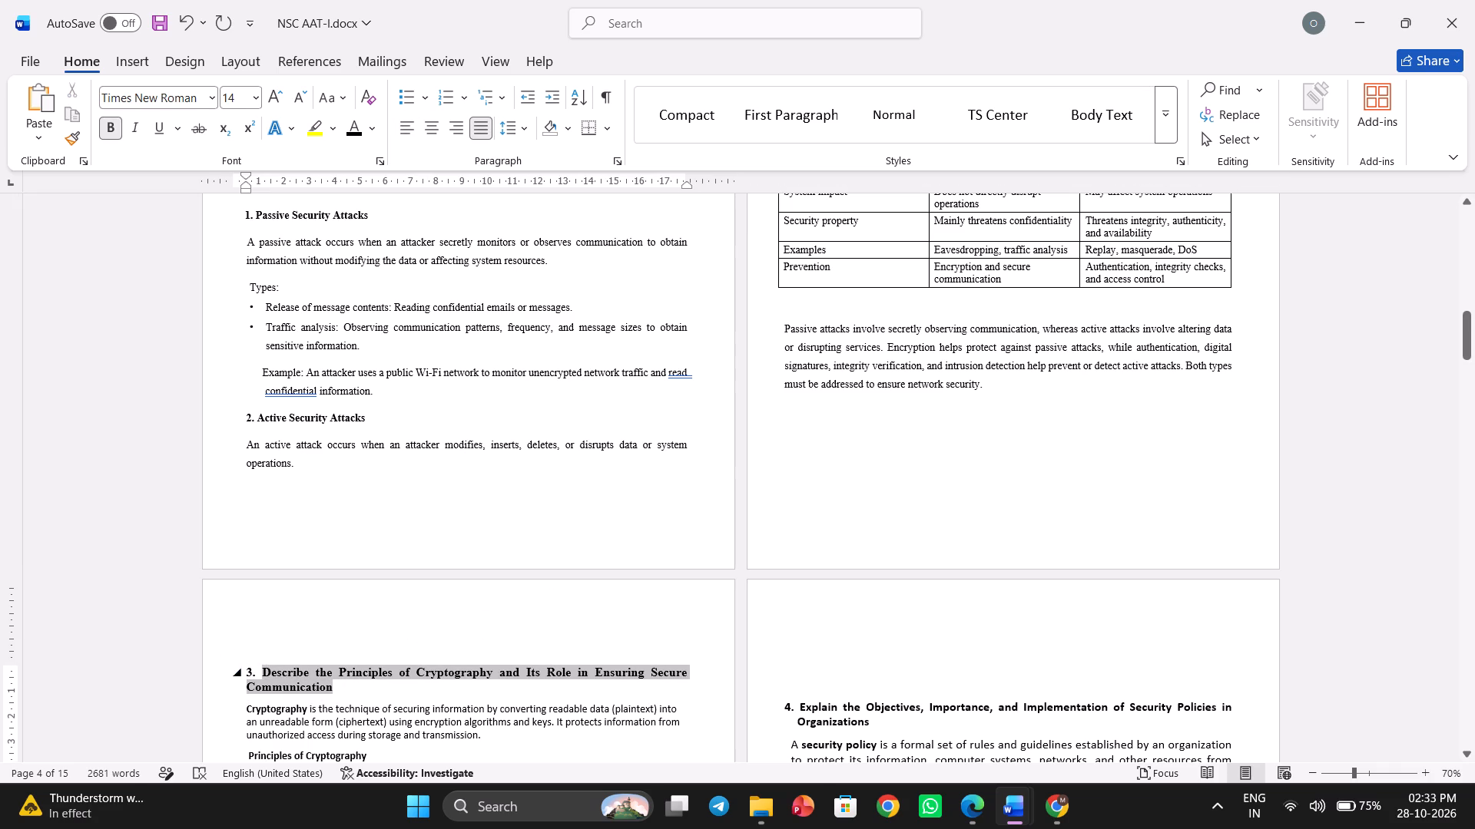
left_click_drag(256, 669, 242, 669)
Delete the blank lines between the Authentication and Non-repudiation items in the question 3 principles list.
scroll(372, 693, "down", 1)
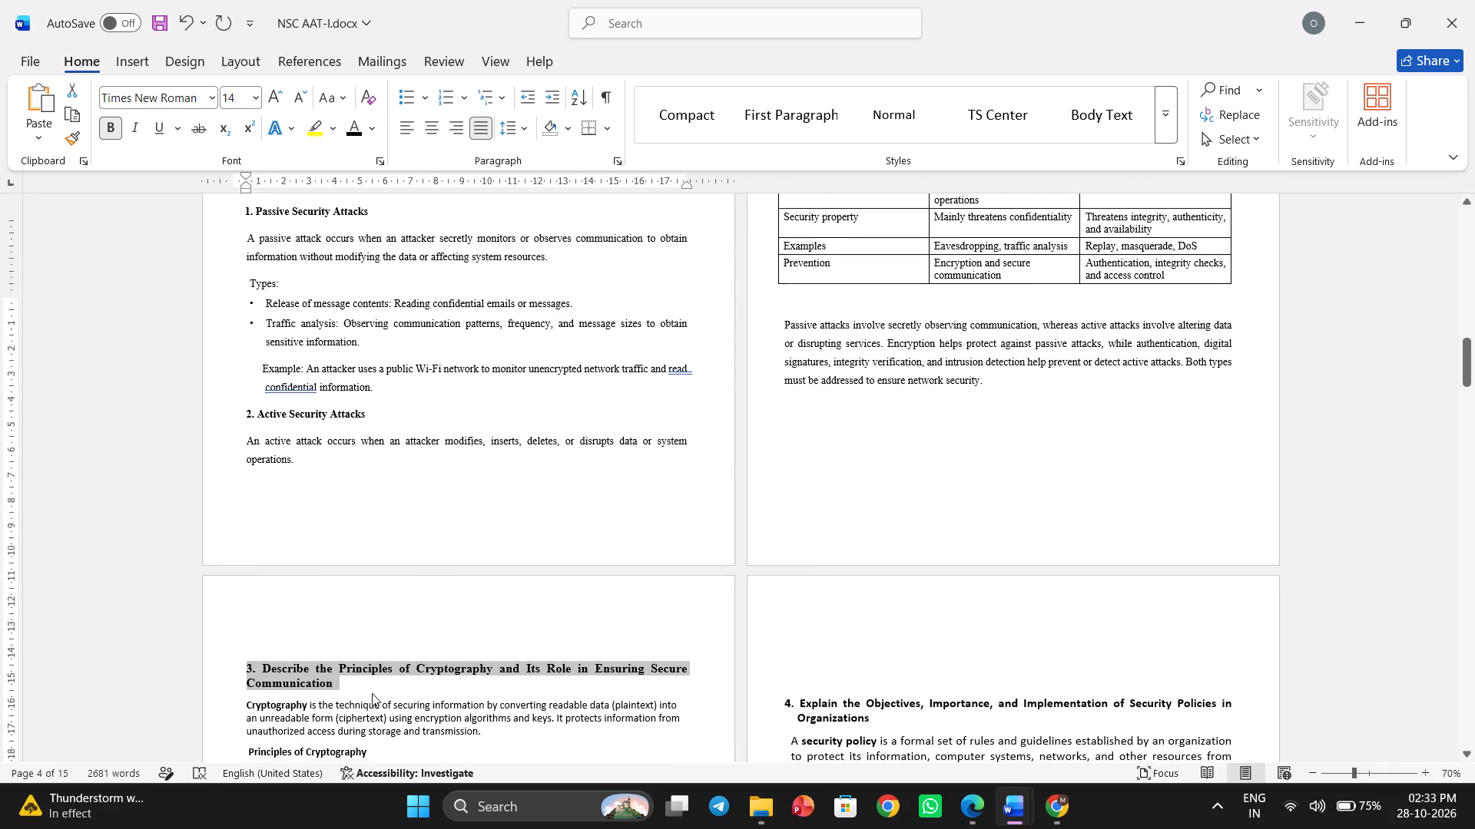
scroll(372, 693, "down", 1)
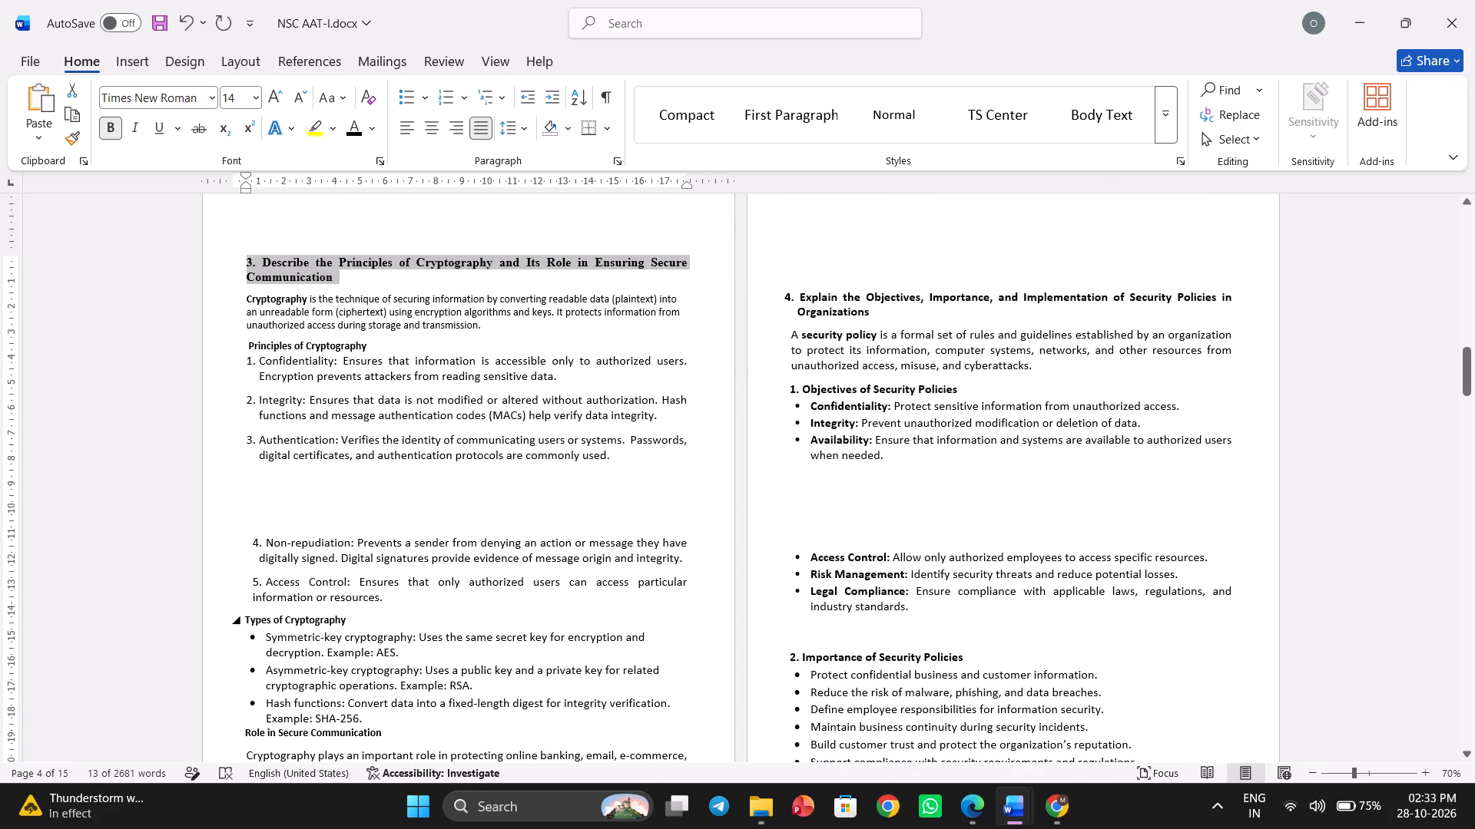
left_click_drag(260, 513, 253, 510)
key("BackSpace")
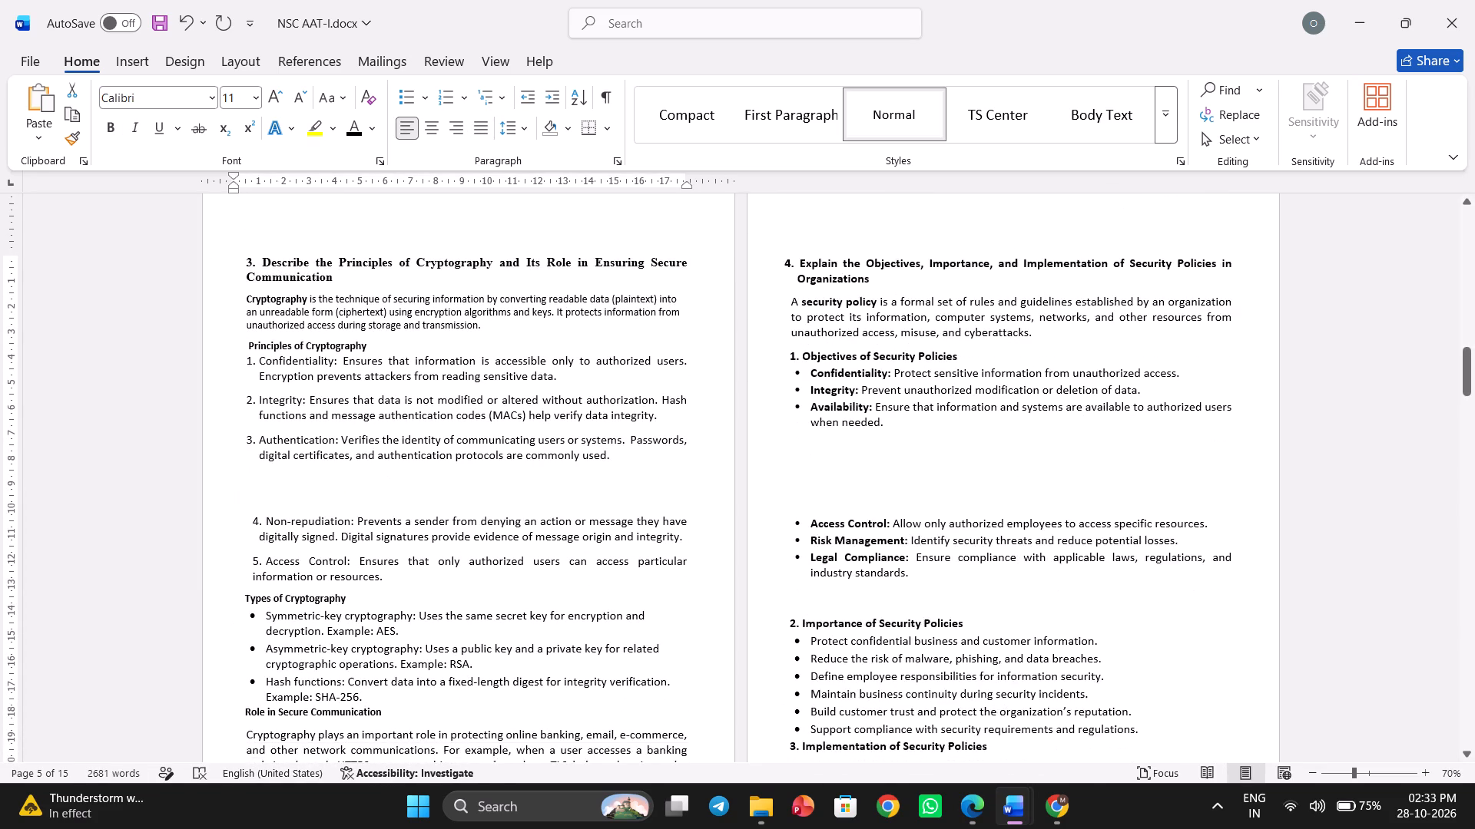
key("BackSpace")
key("BackSpace")
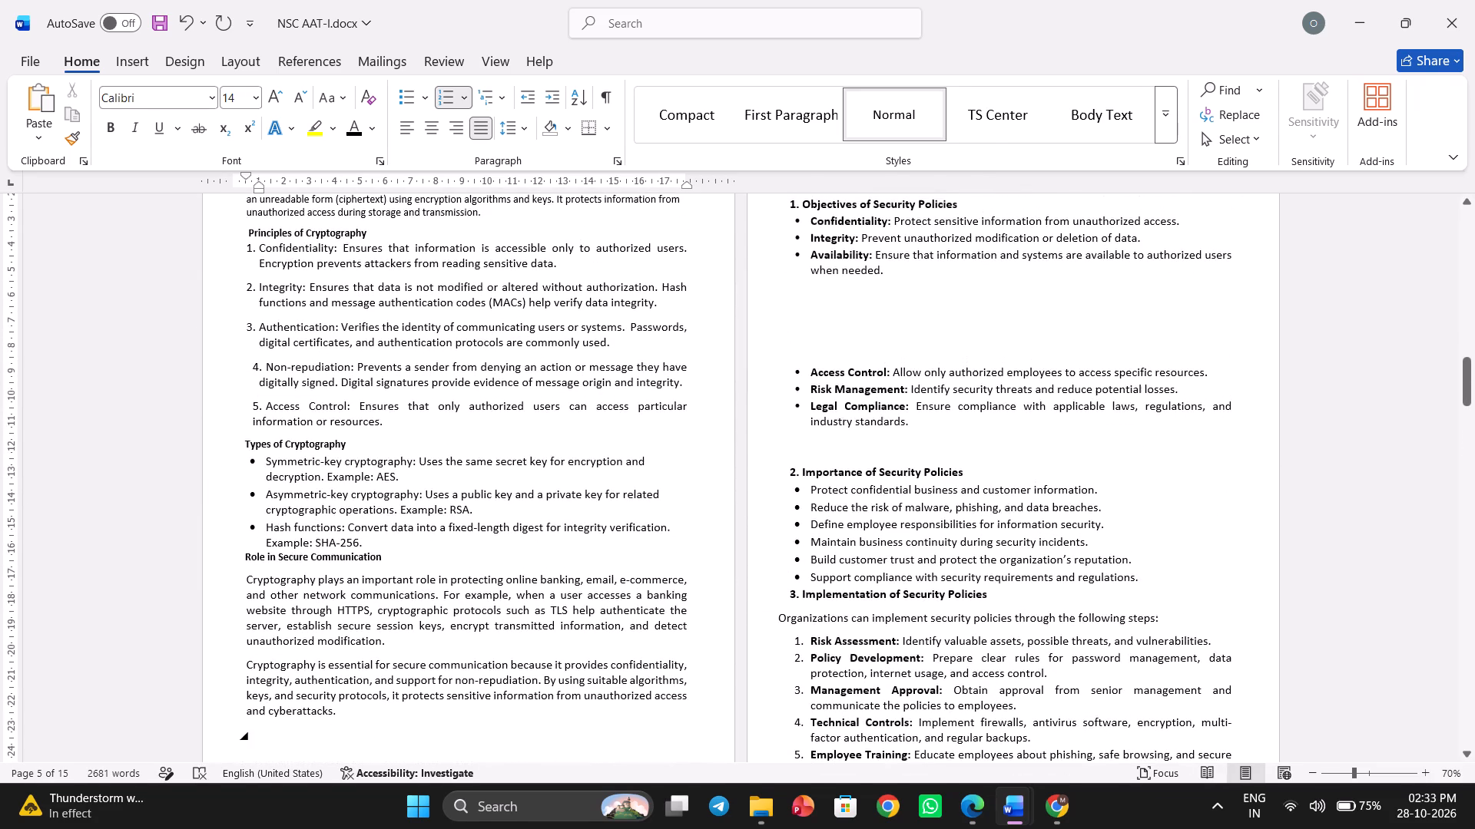
Set the question 3 answer, from the cryptography definition to its closing paragraph, to Times New Roman size 12.
left_click_drag(346, 722, 254, 184)
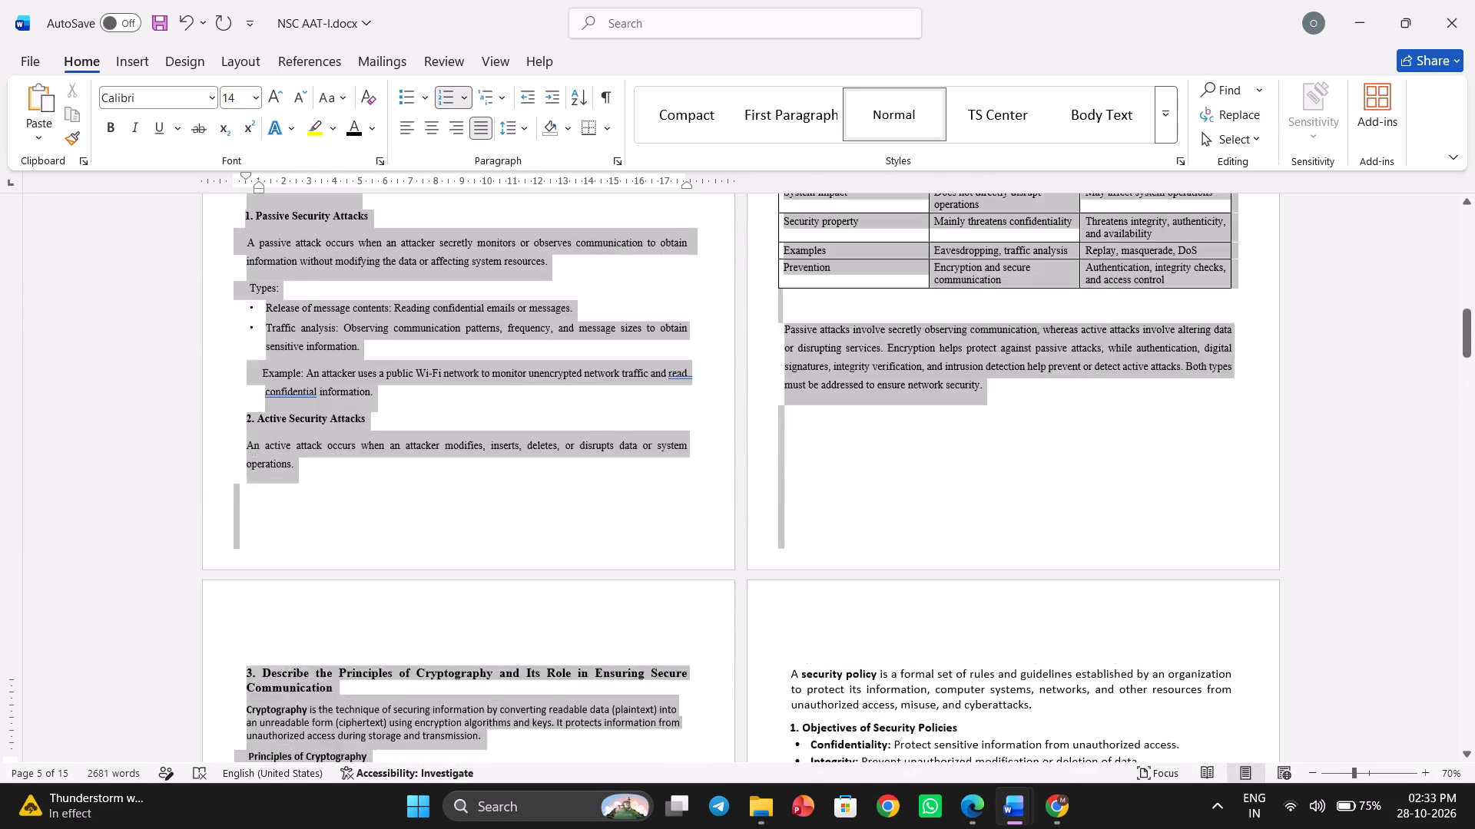
left_click_drag(254, 184, 245, 821)
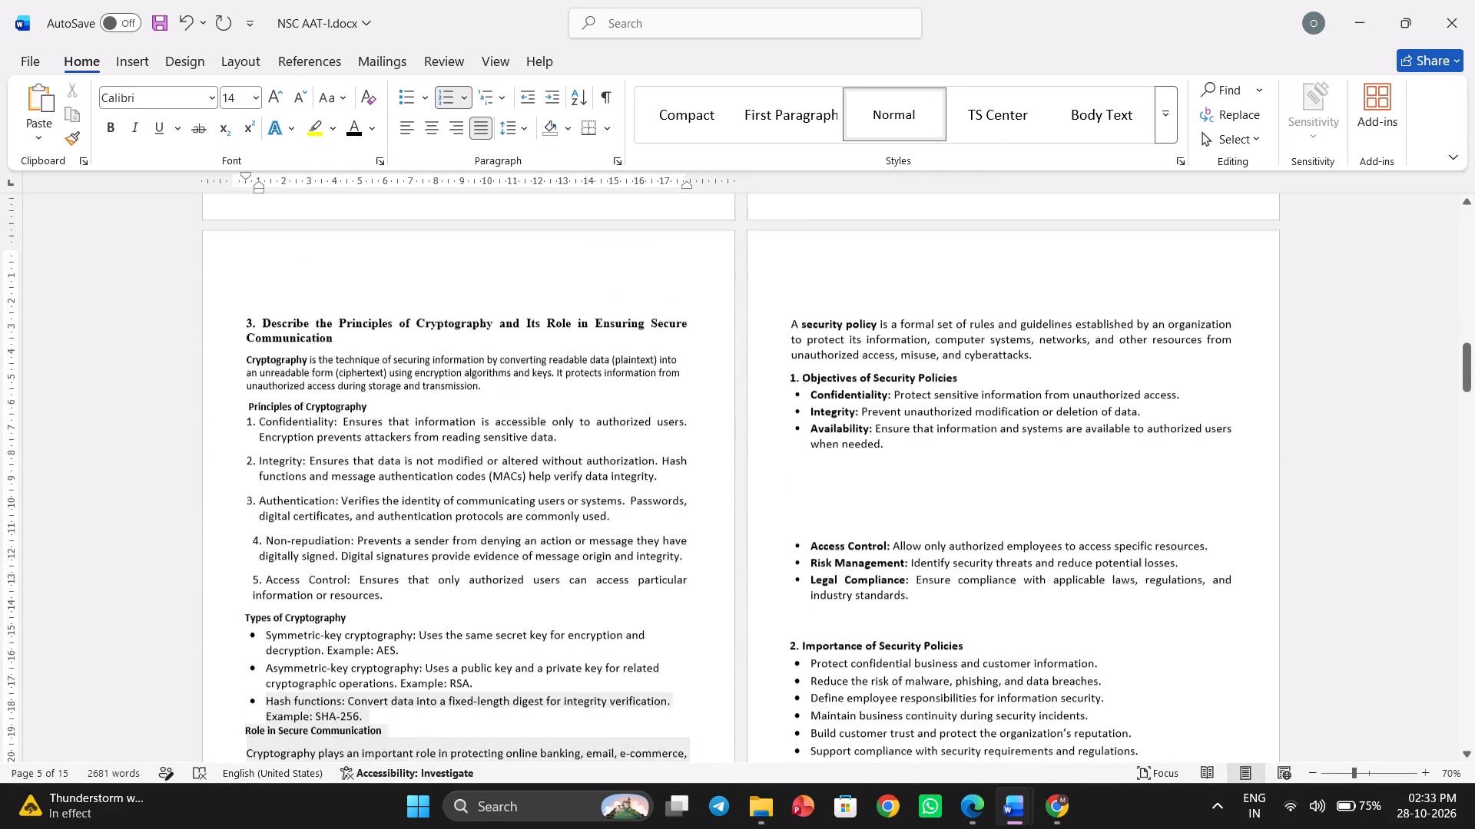
left_click_drag(245, 821, 222, 194)
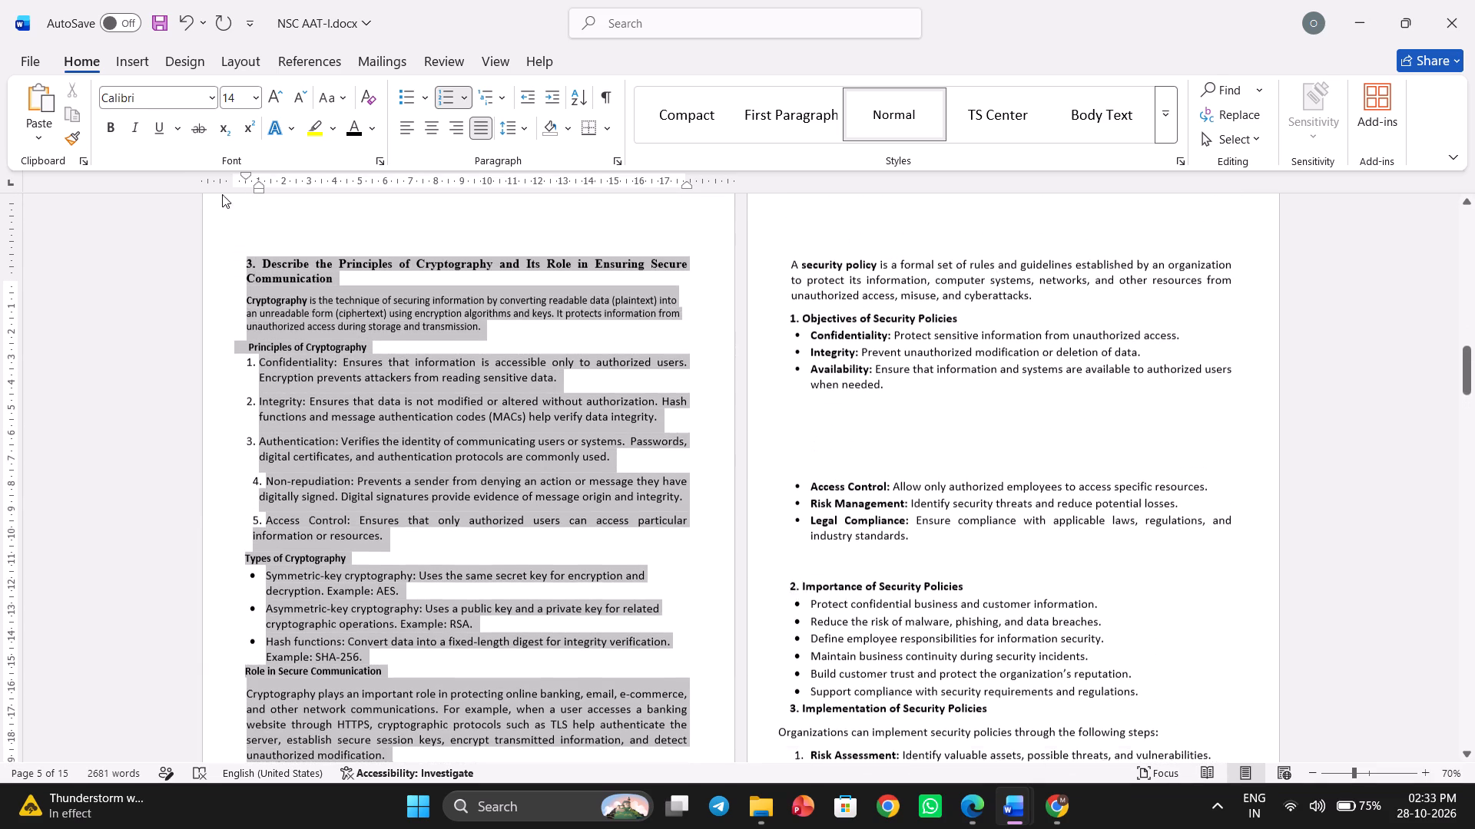
left_click_drag(222, 194, 231, 341)
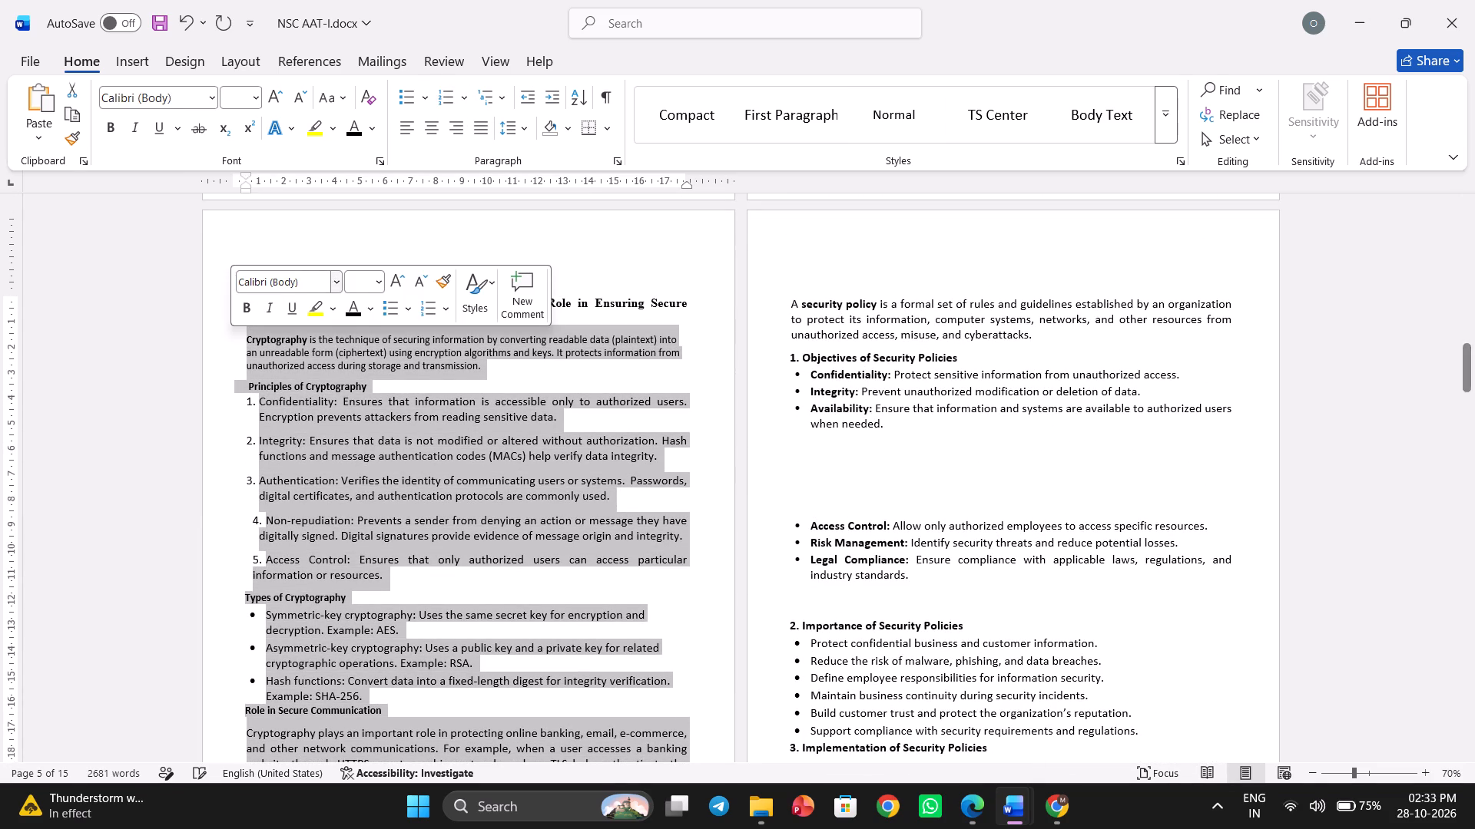
left_click(326, 284)
left_click(336, 282)
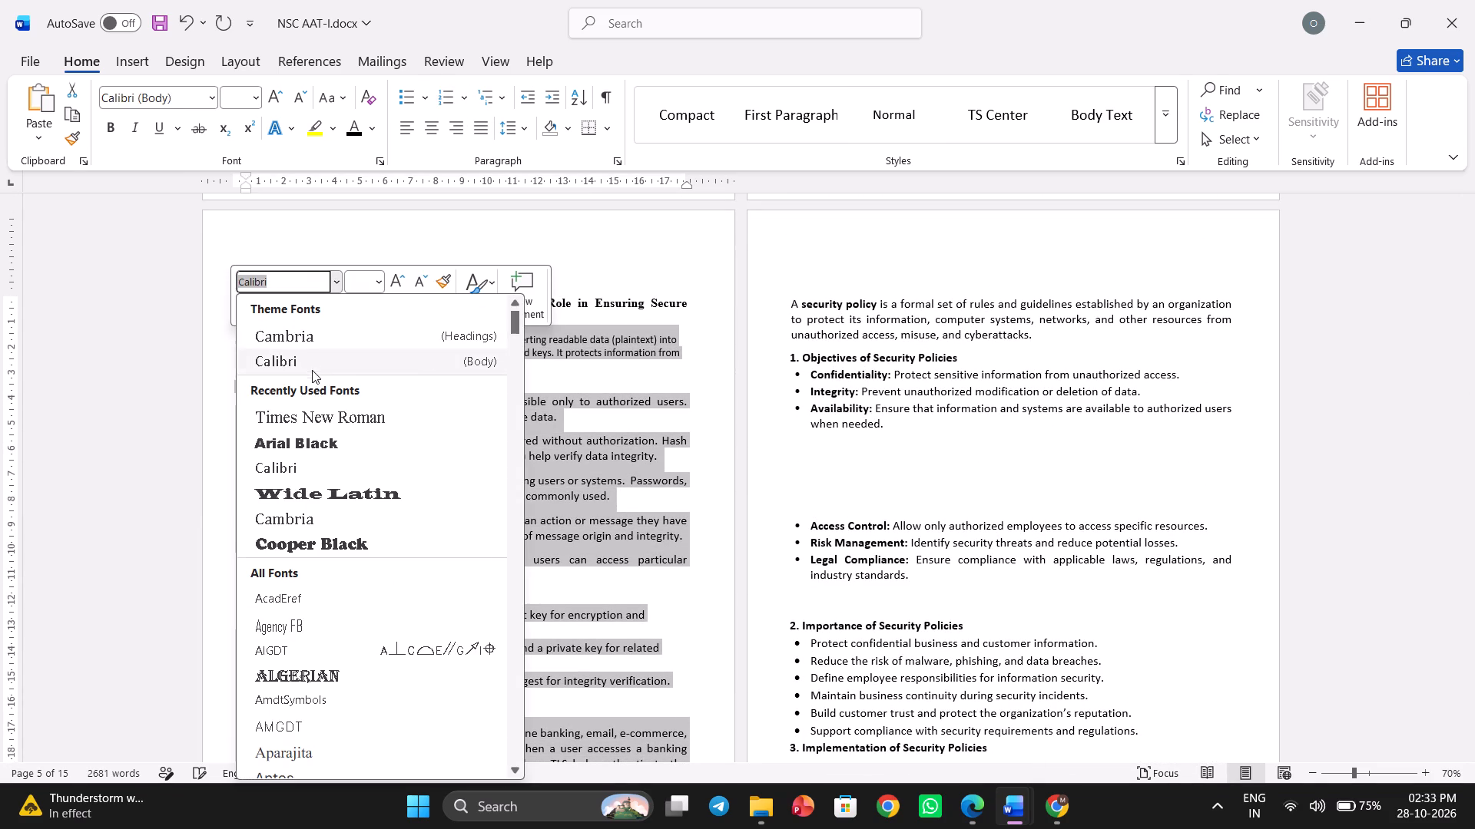
left_click(293, 415)
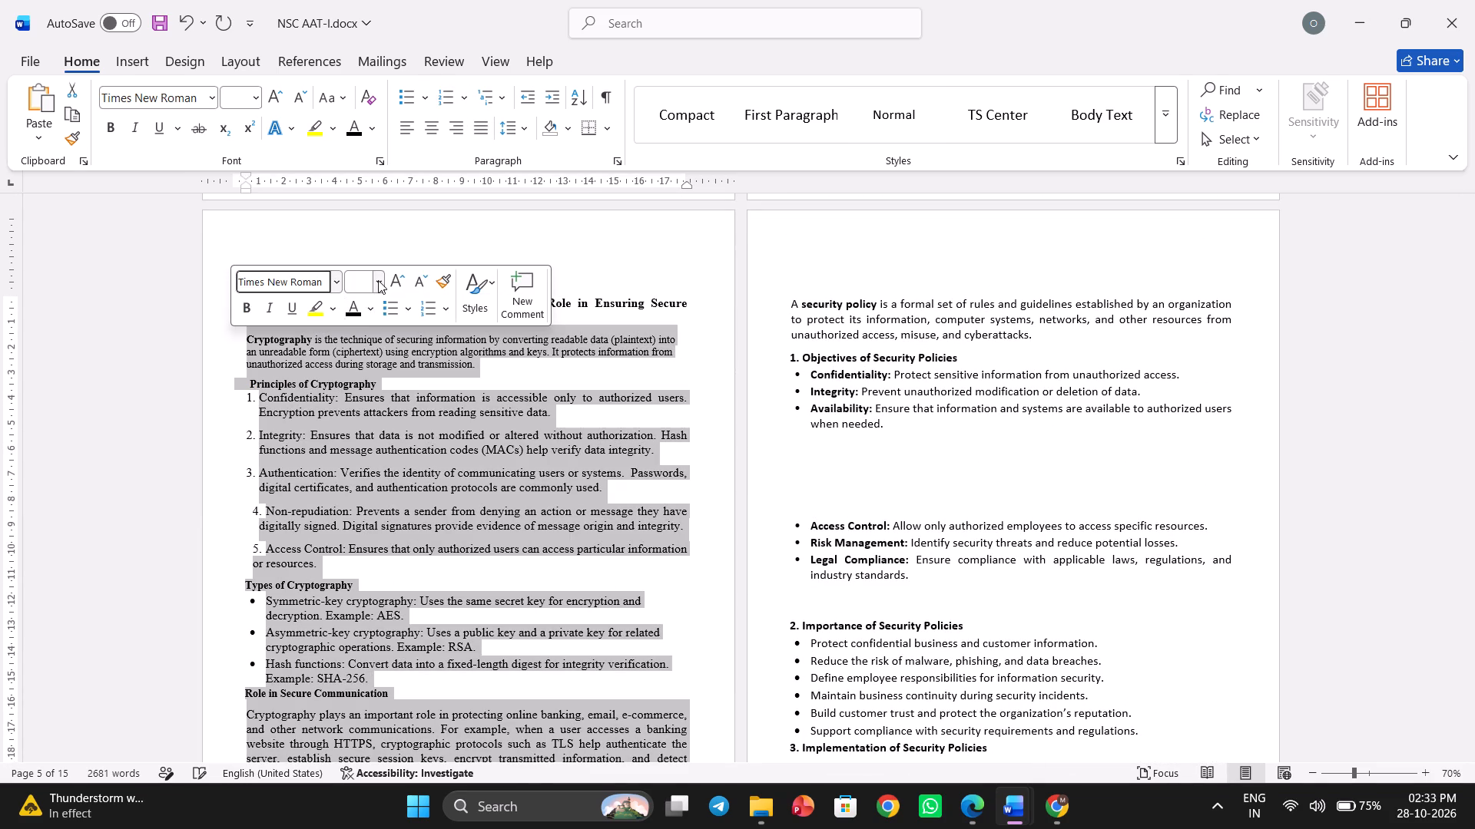
left_click(378, 280)
left_click(364, 401)
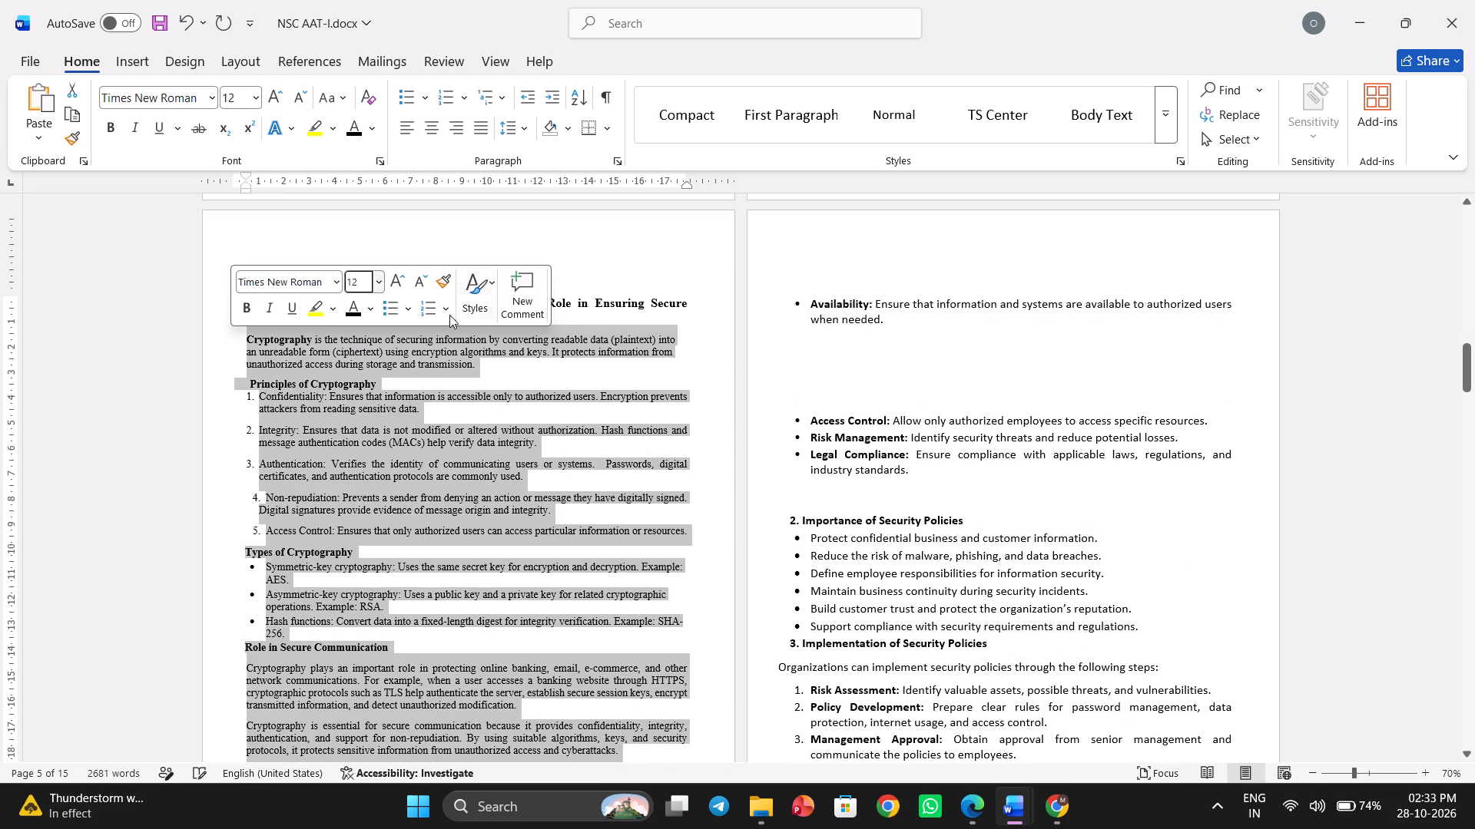
Set the line spacing of the whole question 3 answer to 1.5.
left_click(515, 134)
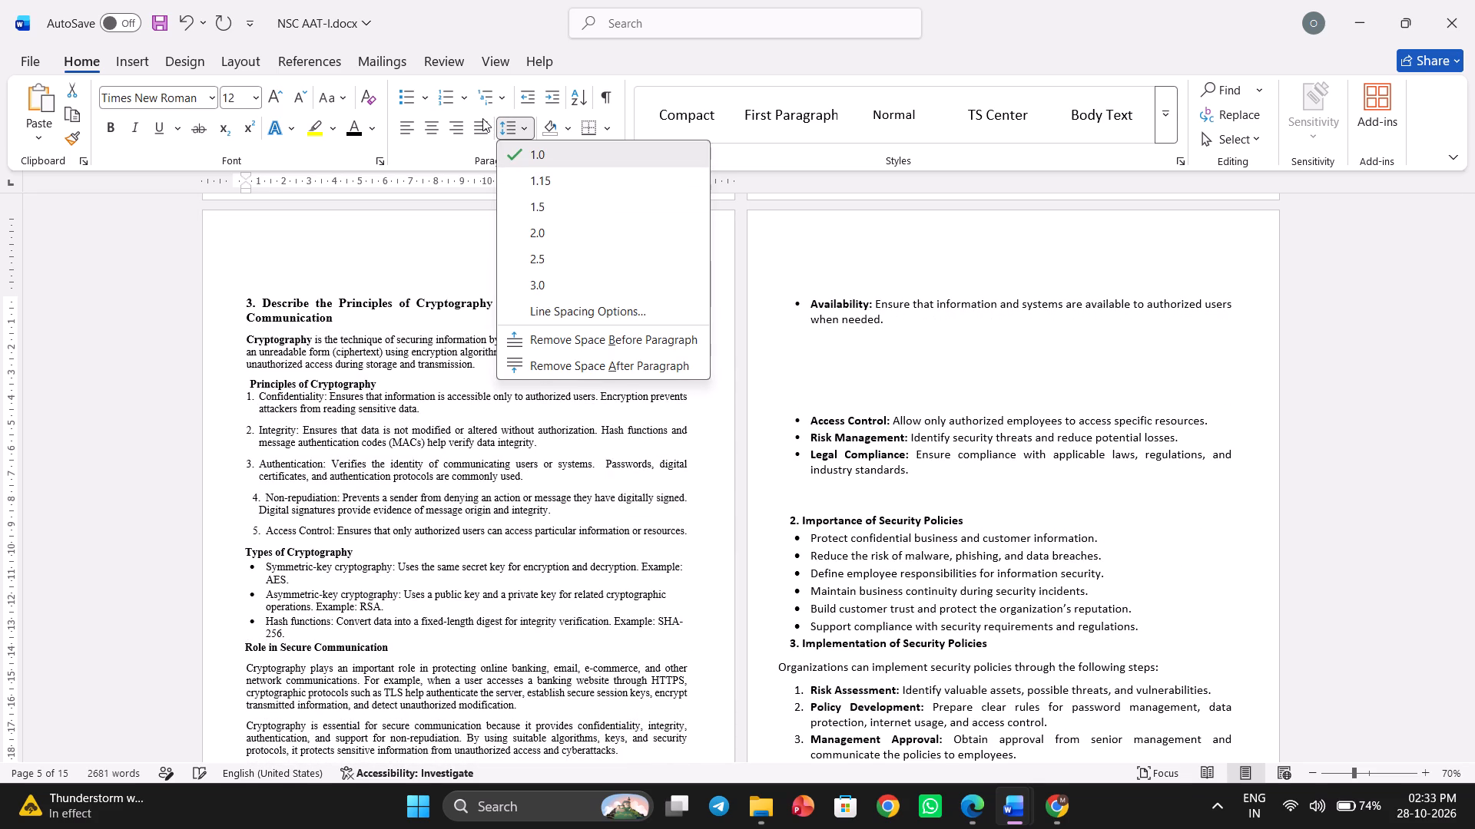
left_click(482, 118)
left_click(507, 125)
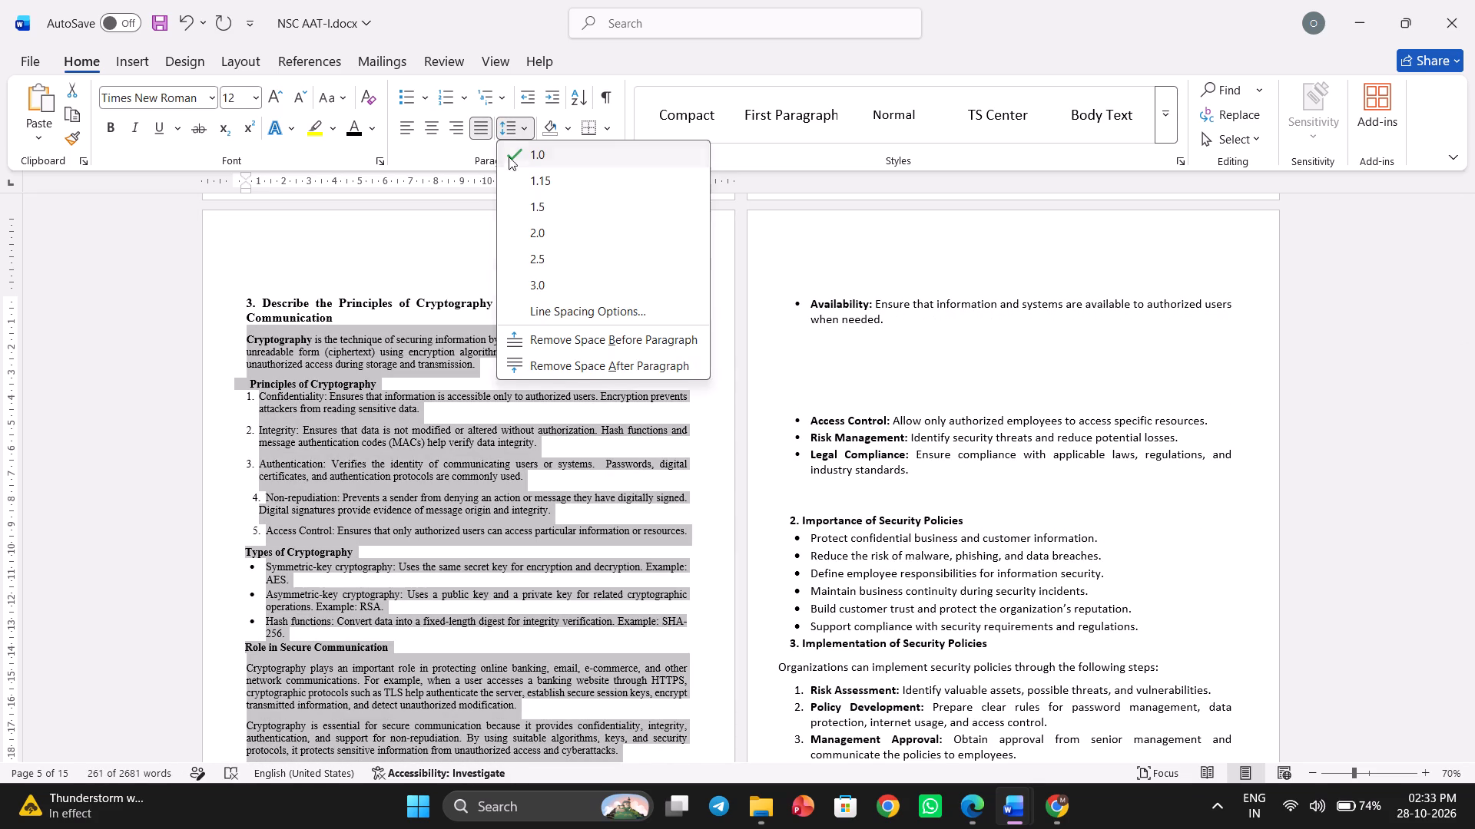
left_click(526, 210)
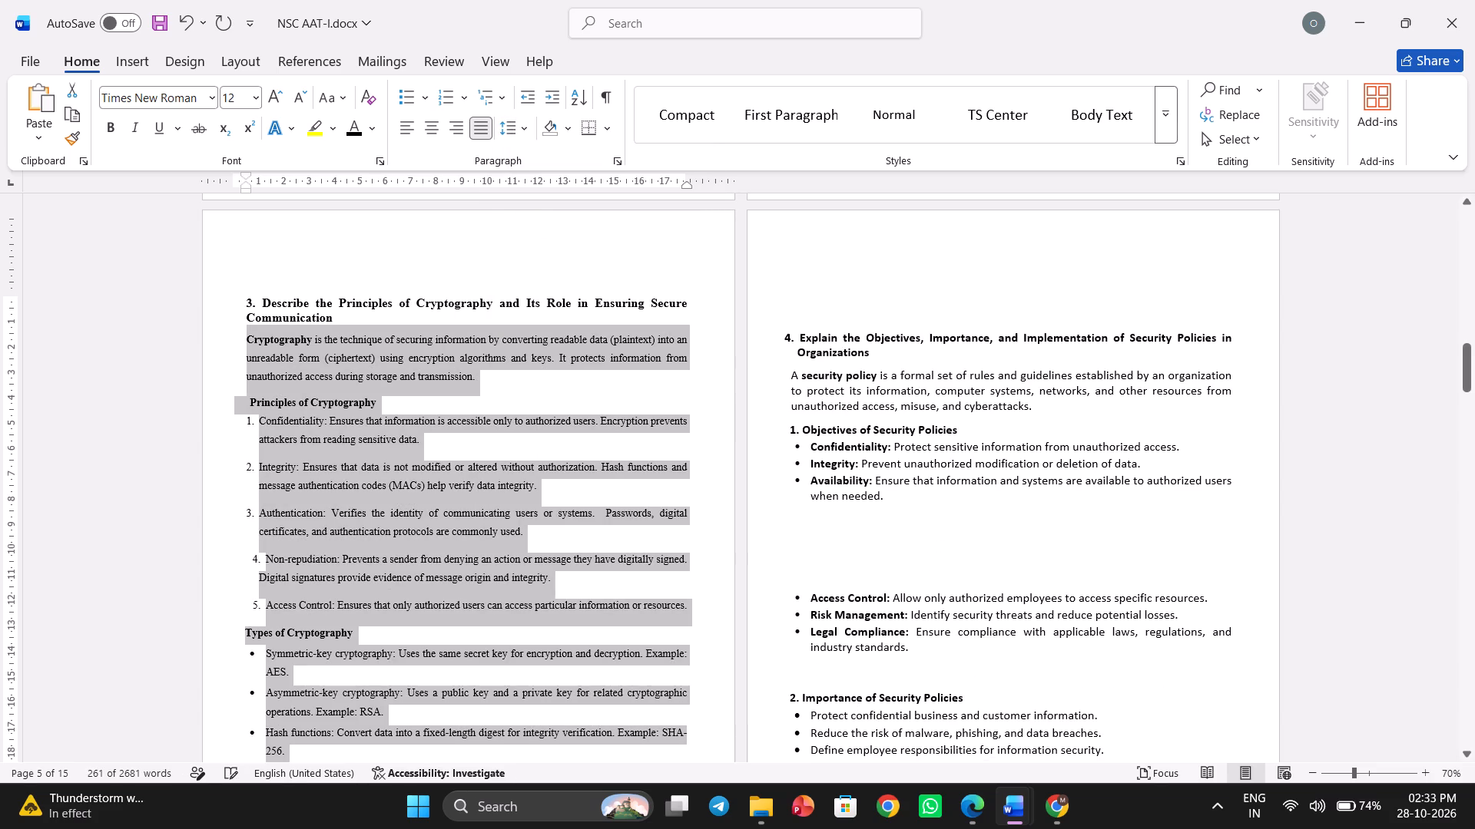
left_click(496, 346)
Change the font of the question 4 heading on security policies to Times New Roman.
scroll(423, 416, "down", 1)
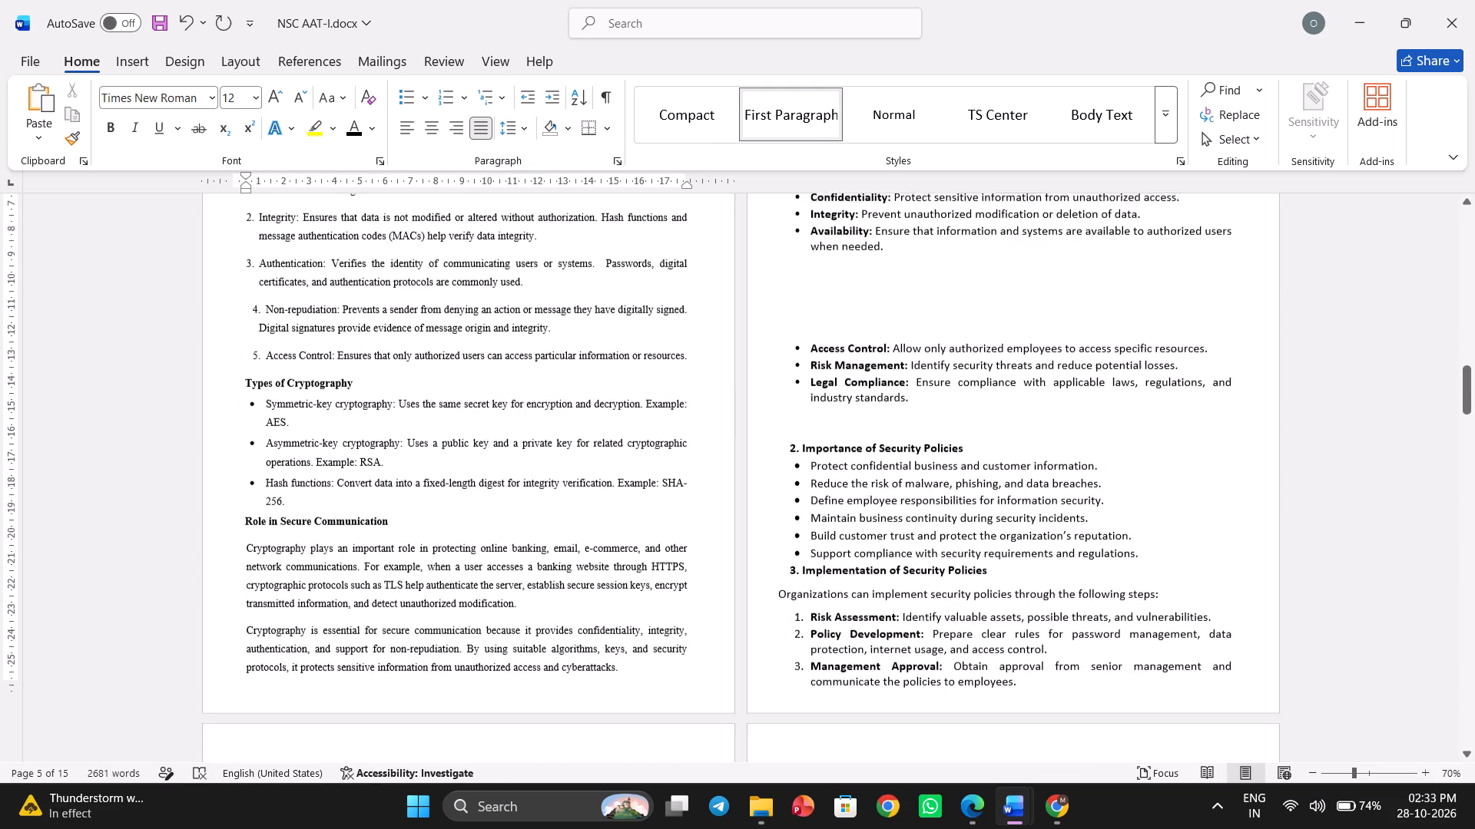
scroll(423, 416, "down", 1)
scroll(423, 416, "up", 1)
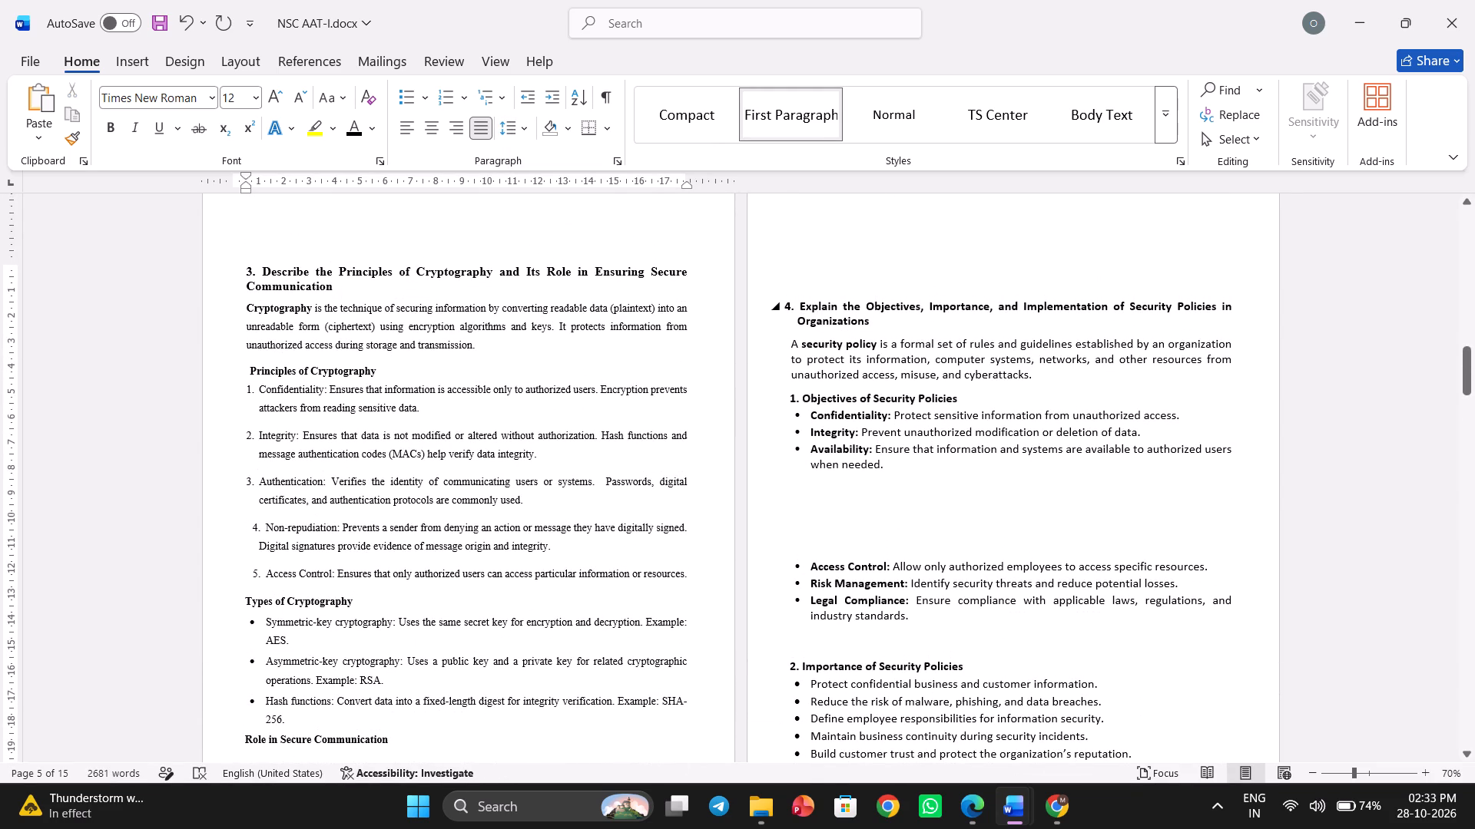
left_click_drag(879, 325, 787, 296)
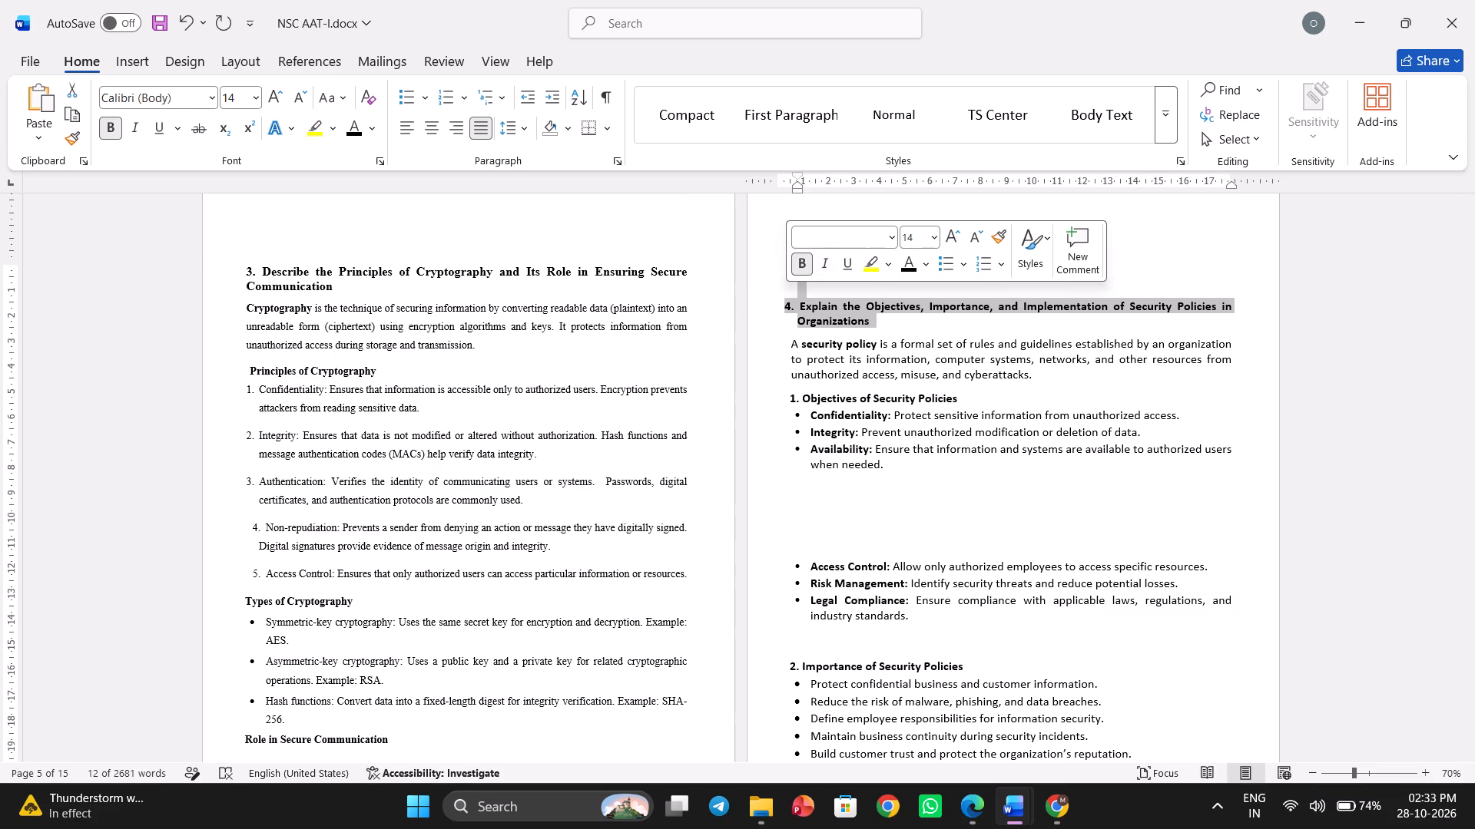
left_click(890, 236)
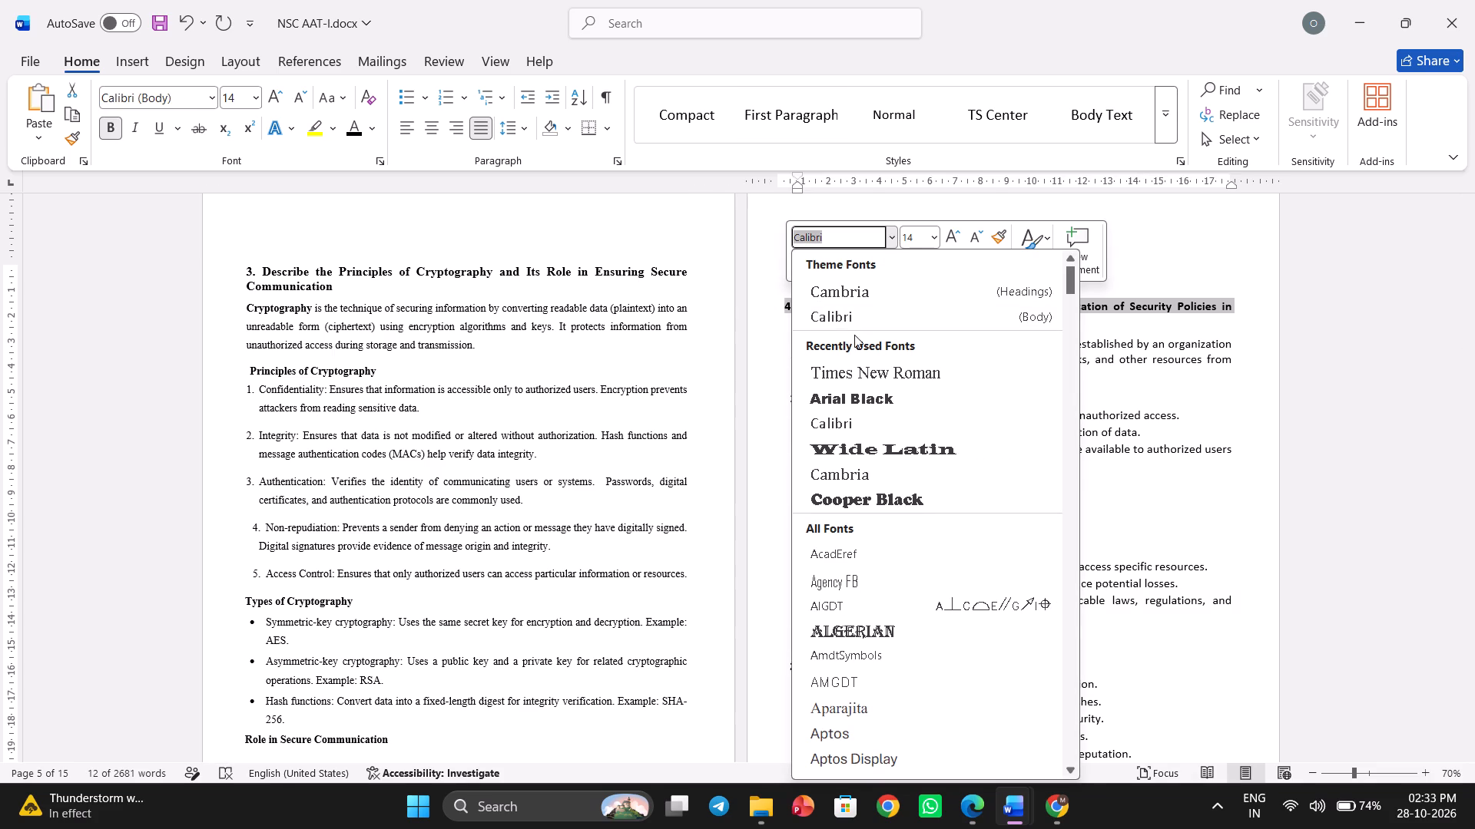
left_click(857, 375)
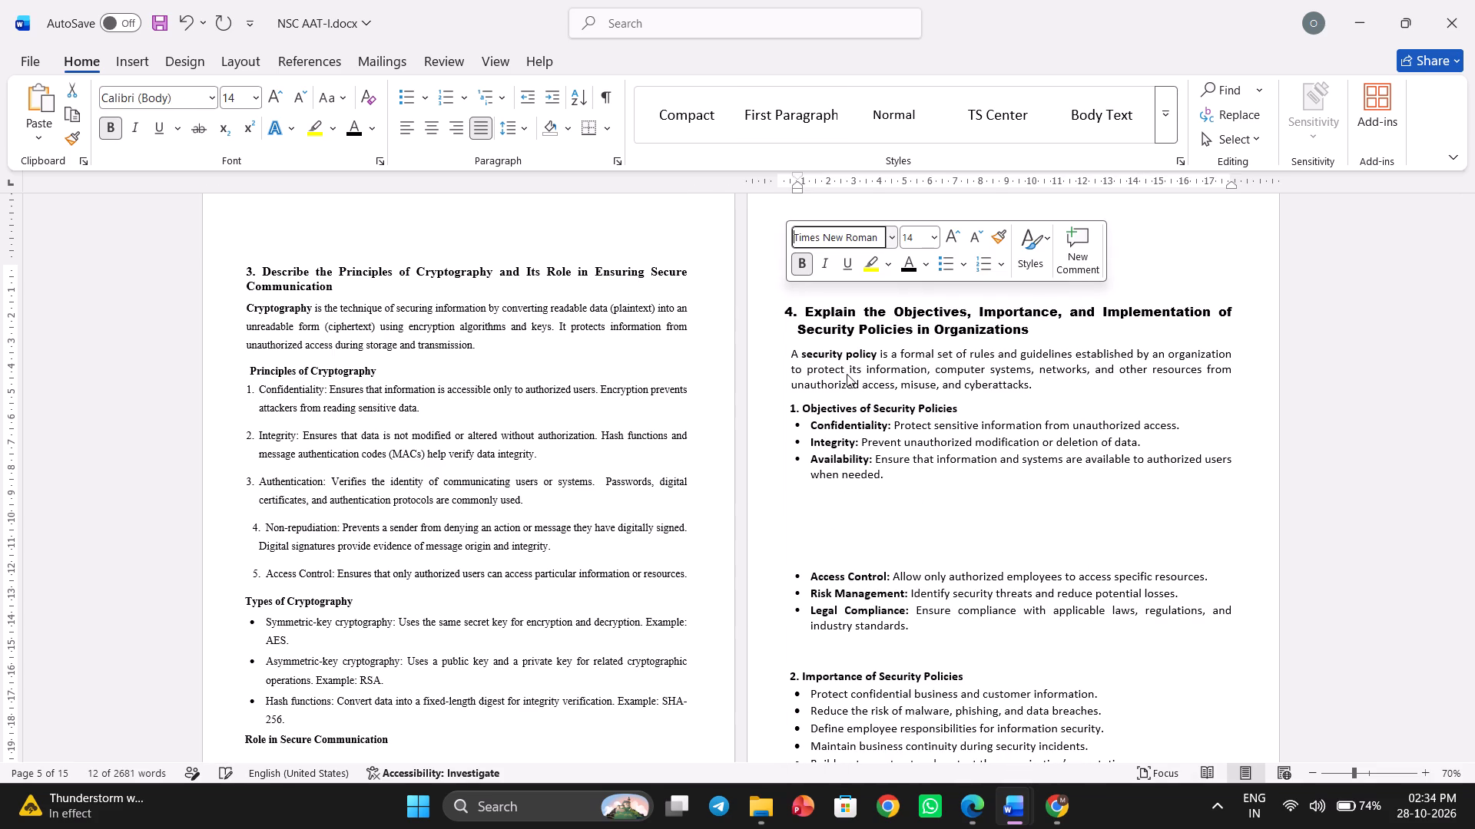
left_click(844, 373)
left_click(824, 278)
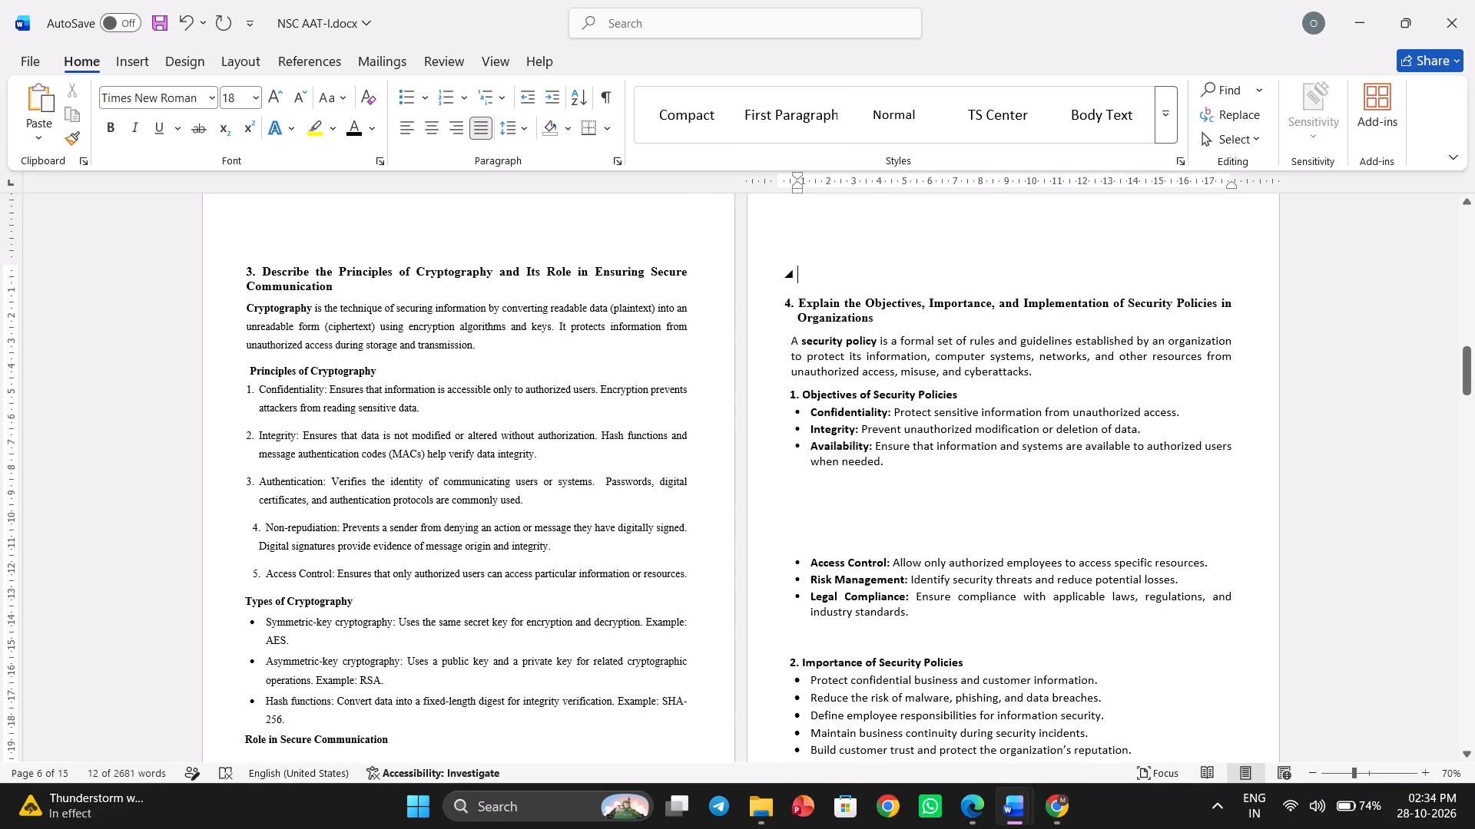
left_click_drag(885, 313, 791, 291)
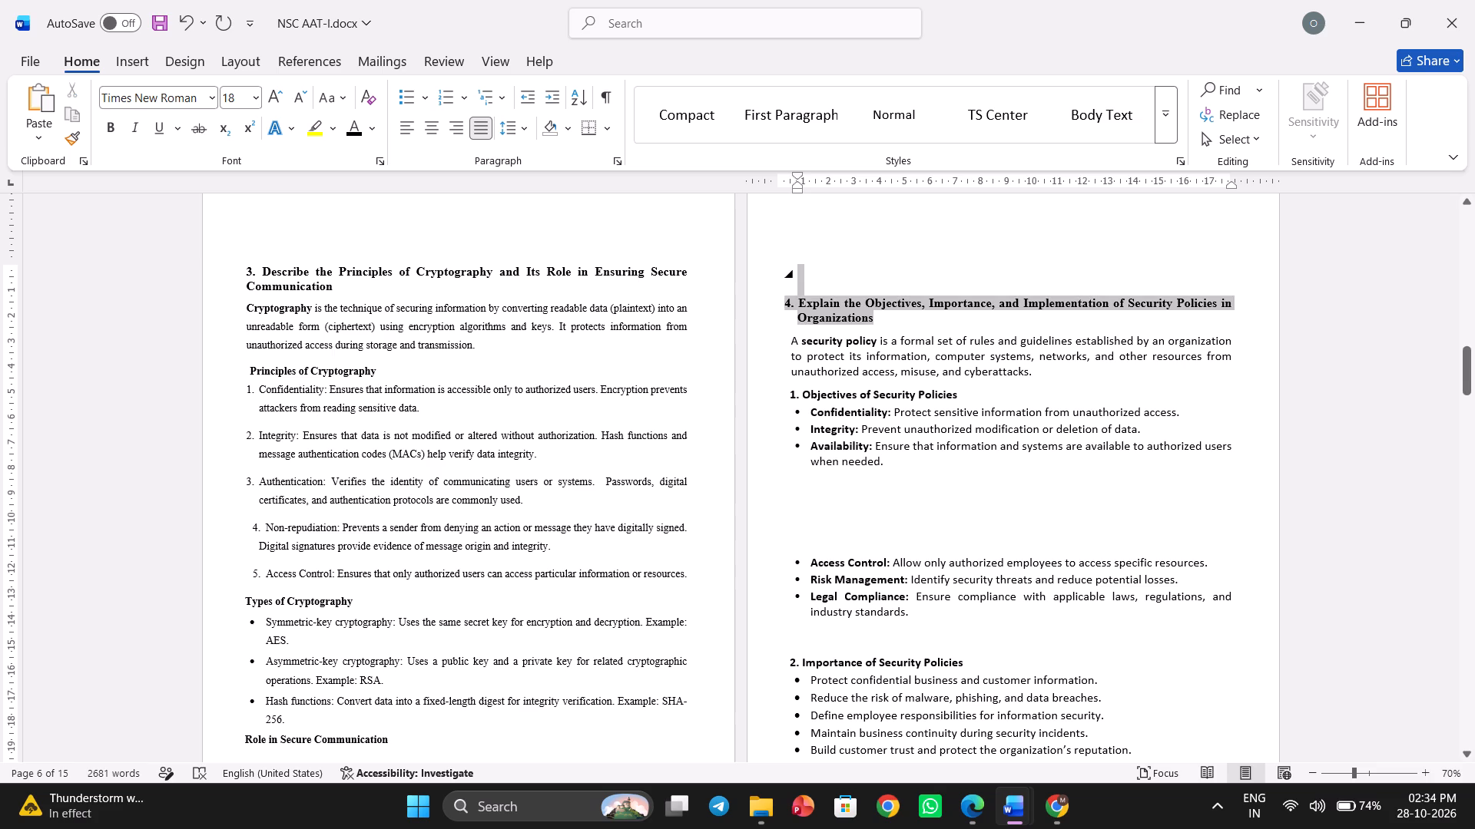
left_click_drag(791, 291, 787, 289)
Set the question 4 answer, from the security policy definition through the bank example, to Times New Roman size 12.
left_click(808, 345)
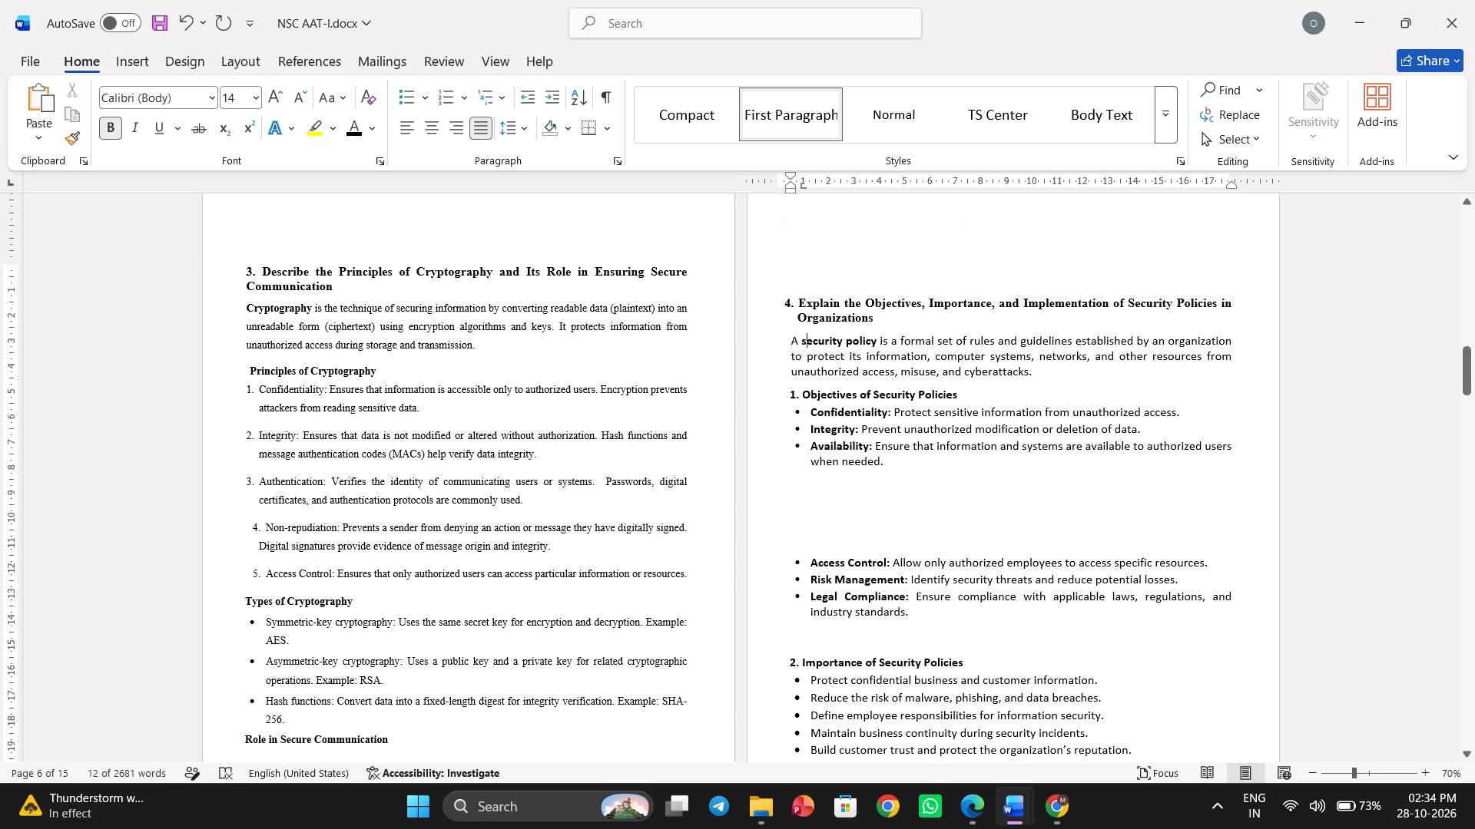
left_click_drag(794, 336, 881, 538)
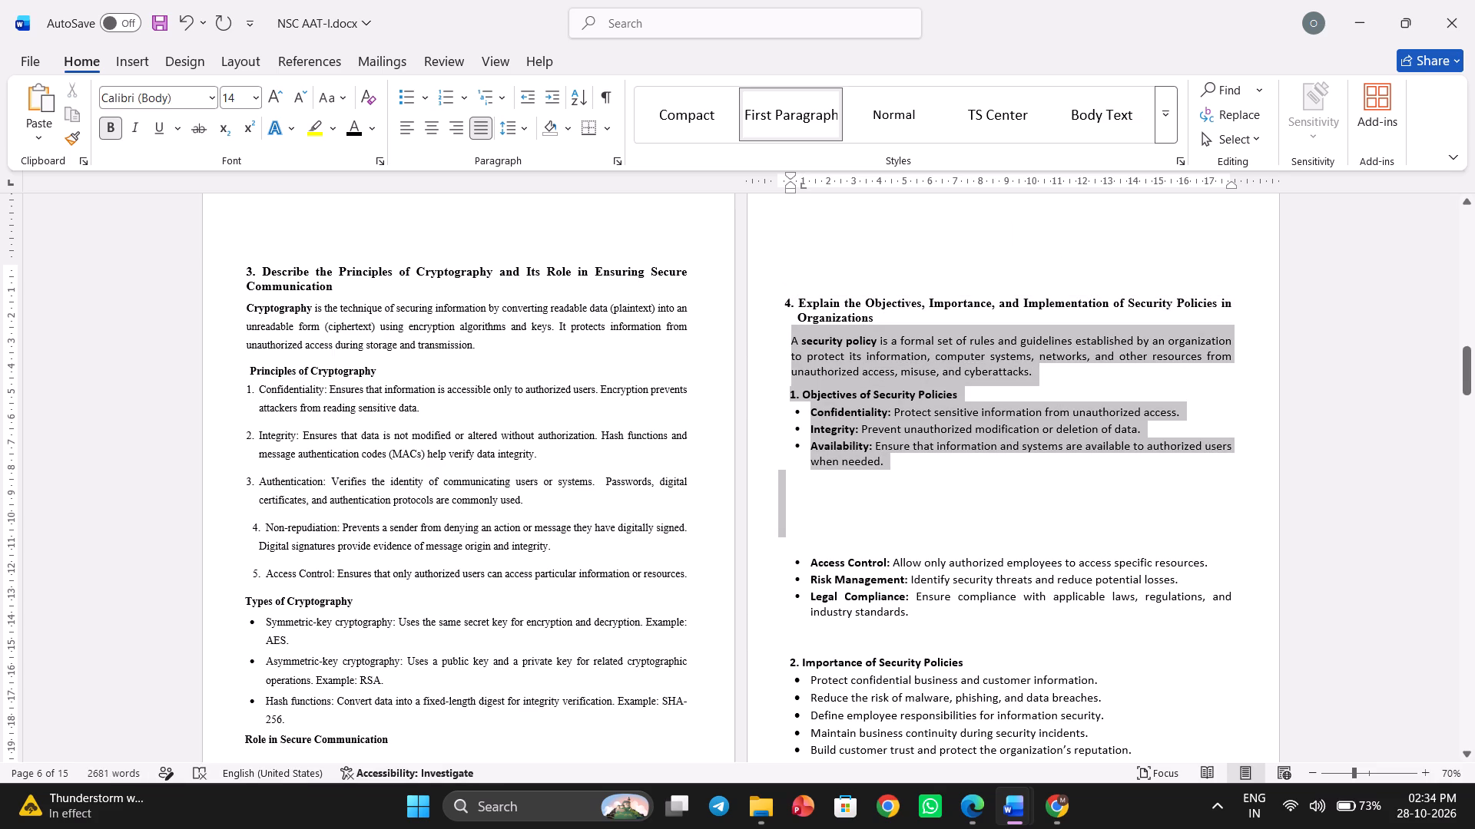
left_click_drag(881, 538, 884, 684)
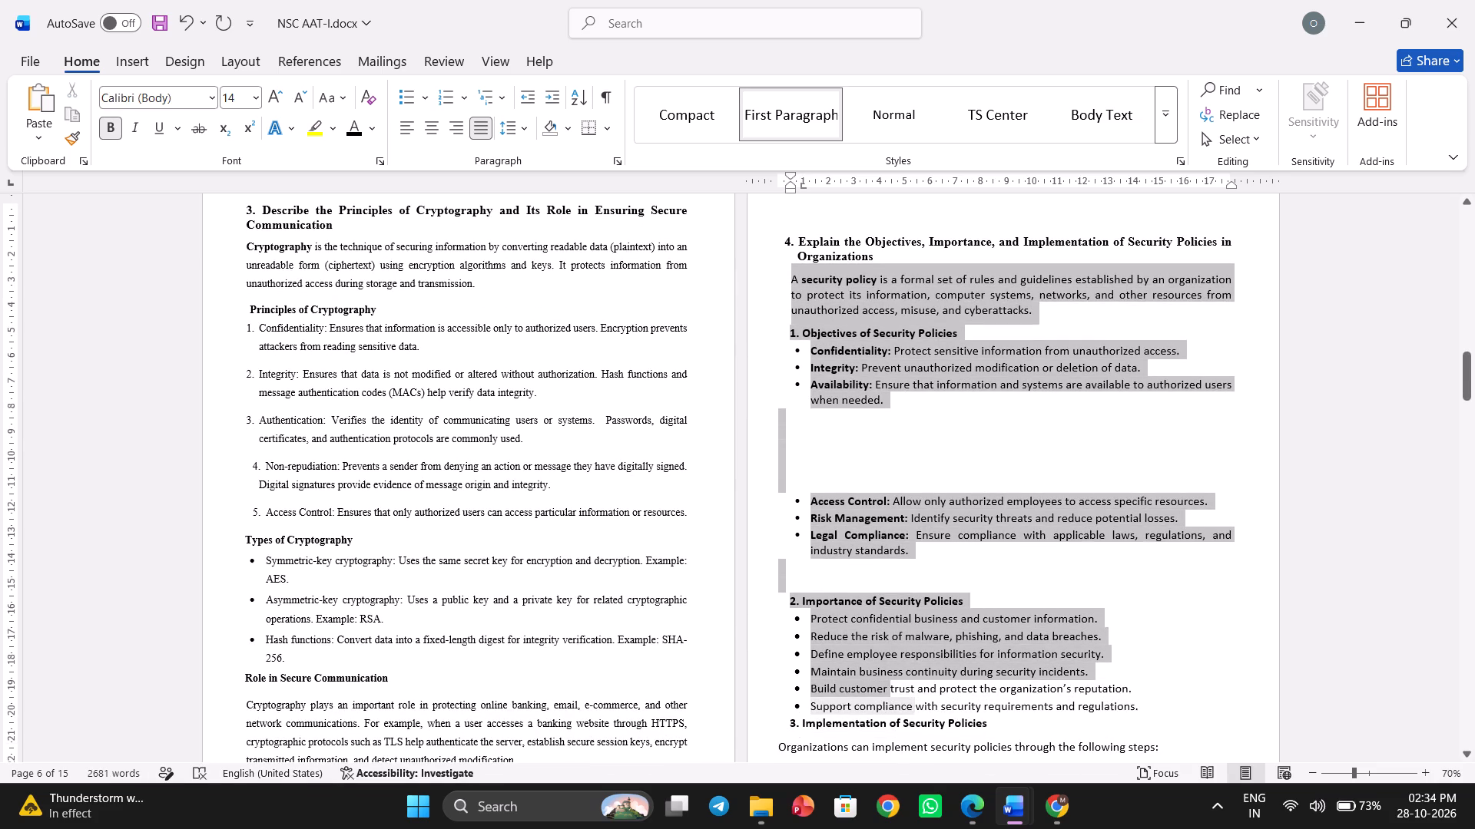
left_click_drag(884, 684, 526, 652)
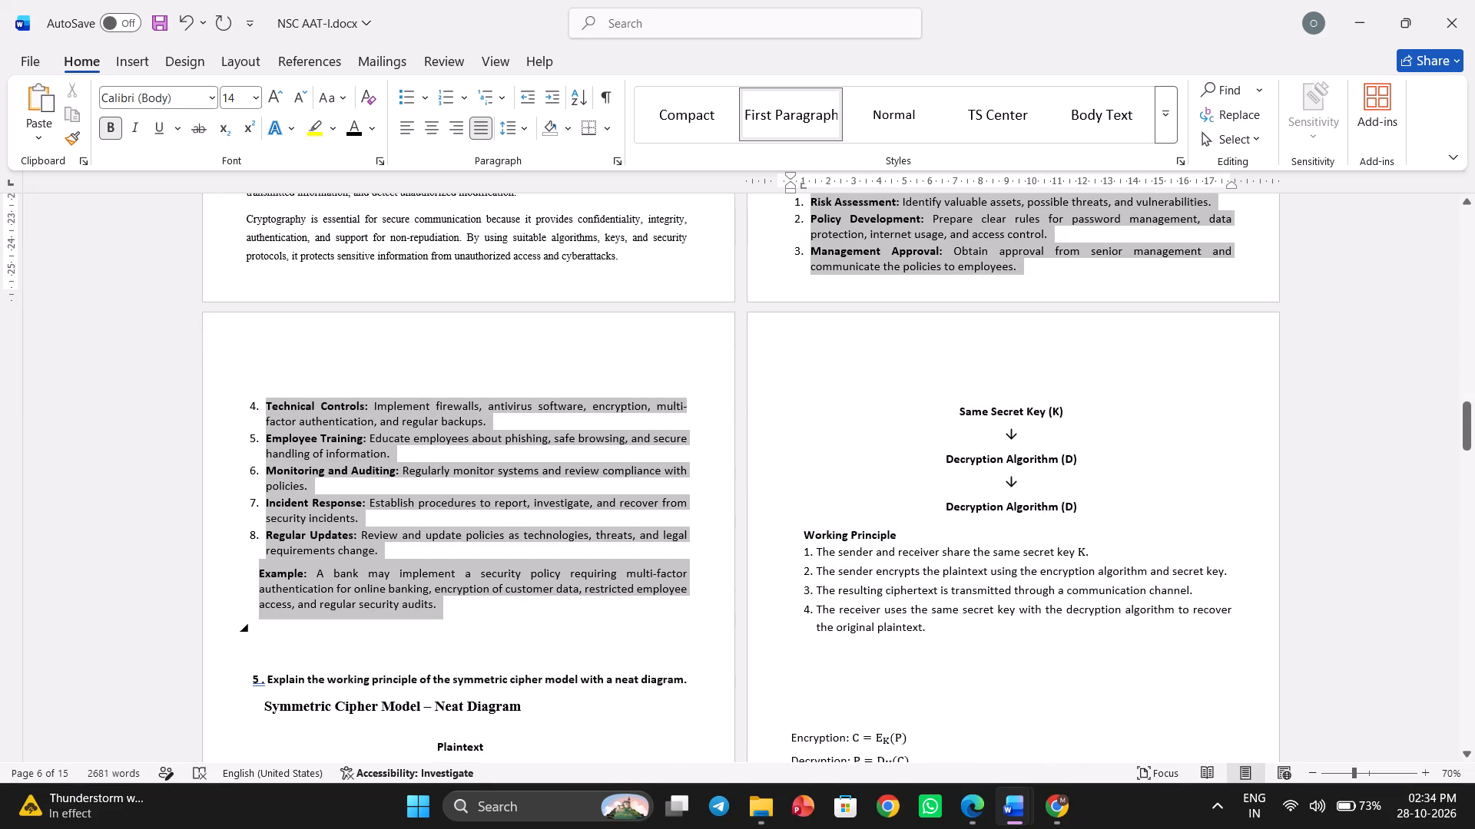
left_click_drag(526, 652, 521, 658)
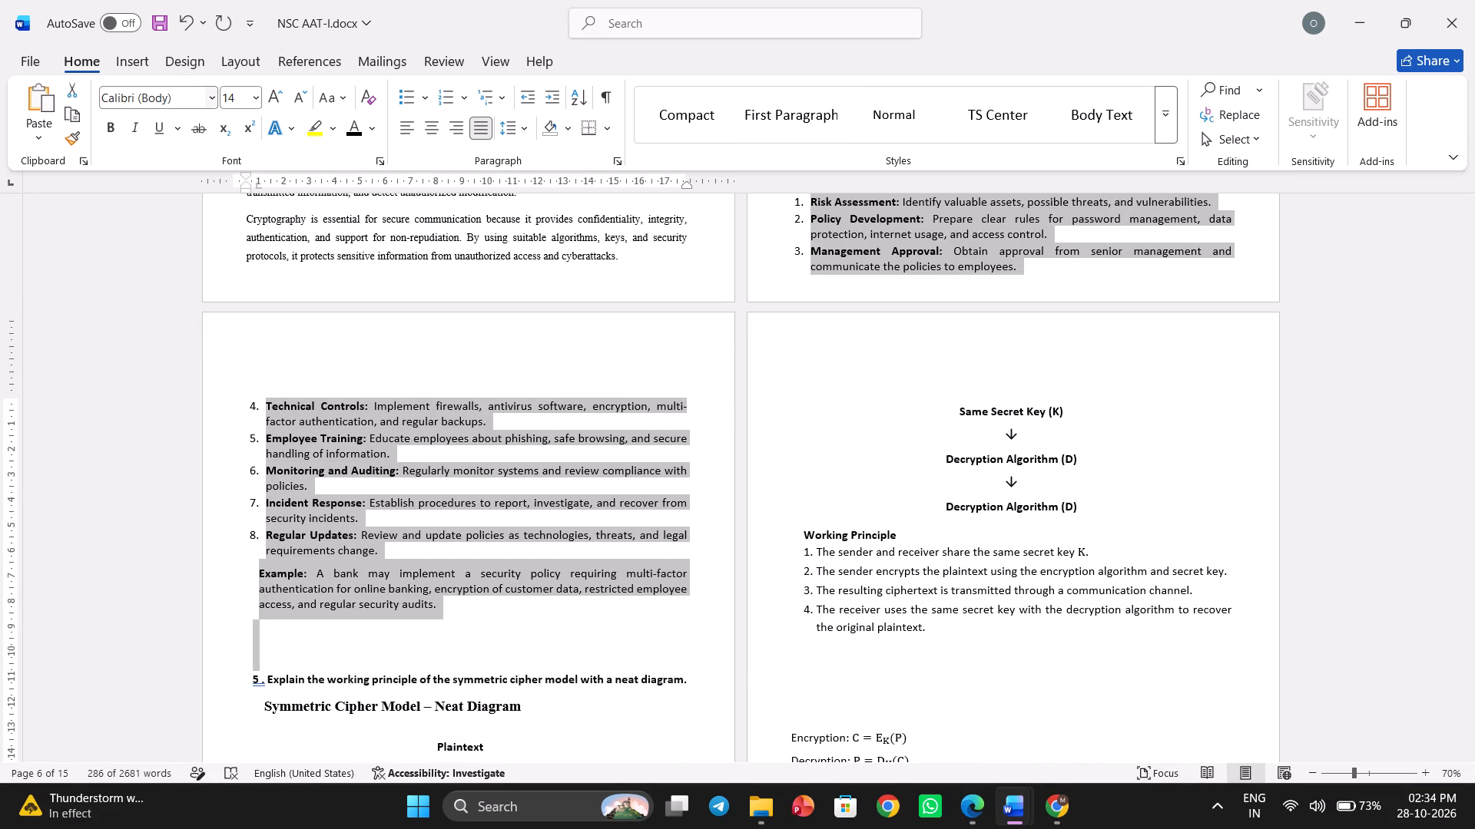
left_click(214, 104)
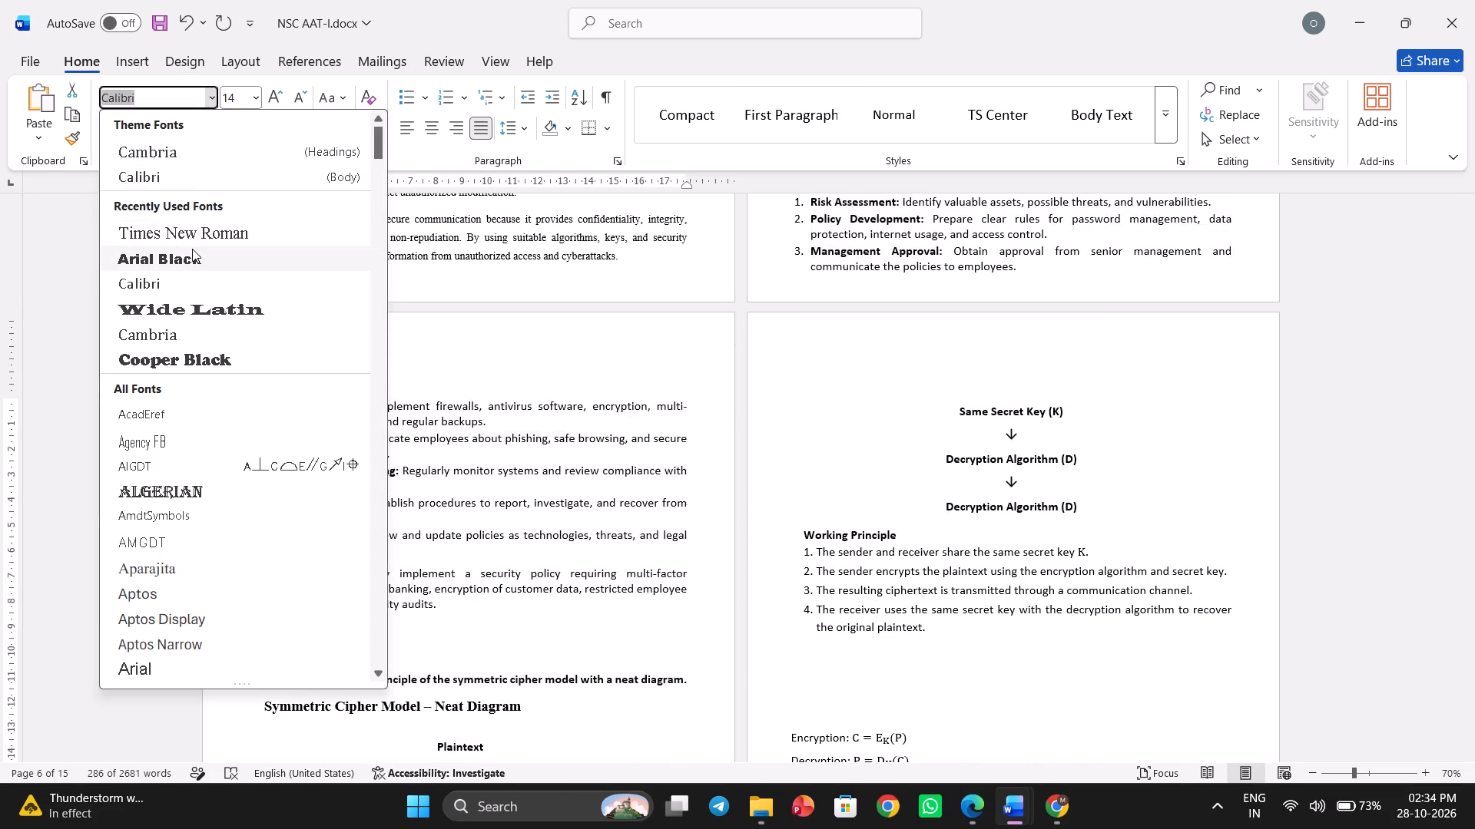
left_click(201, 238)
left_click(294, 97)
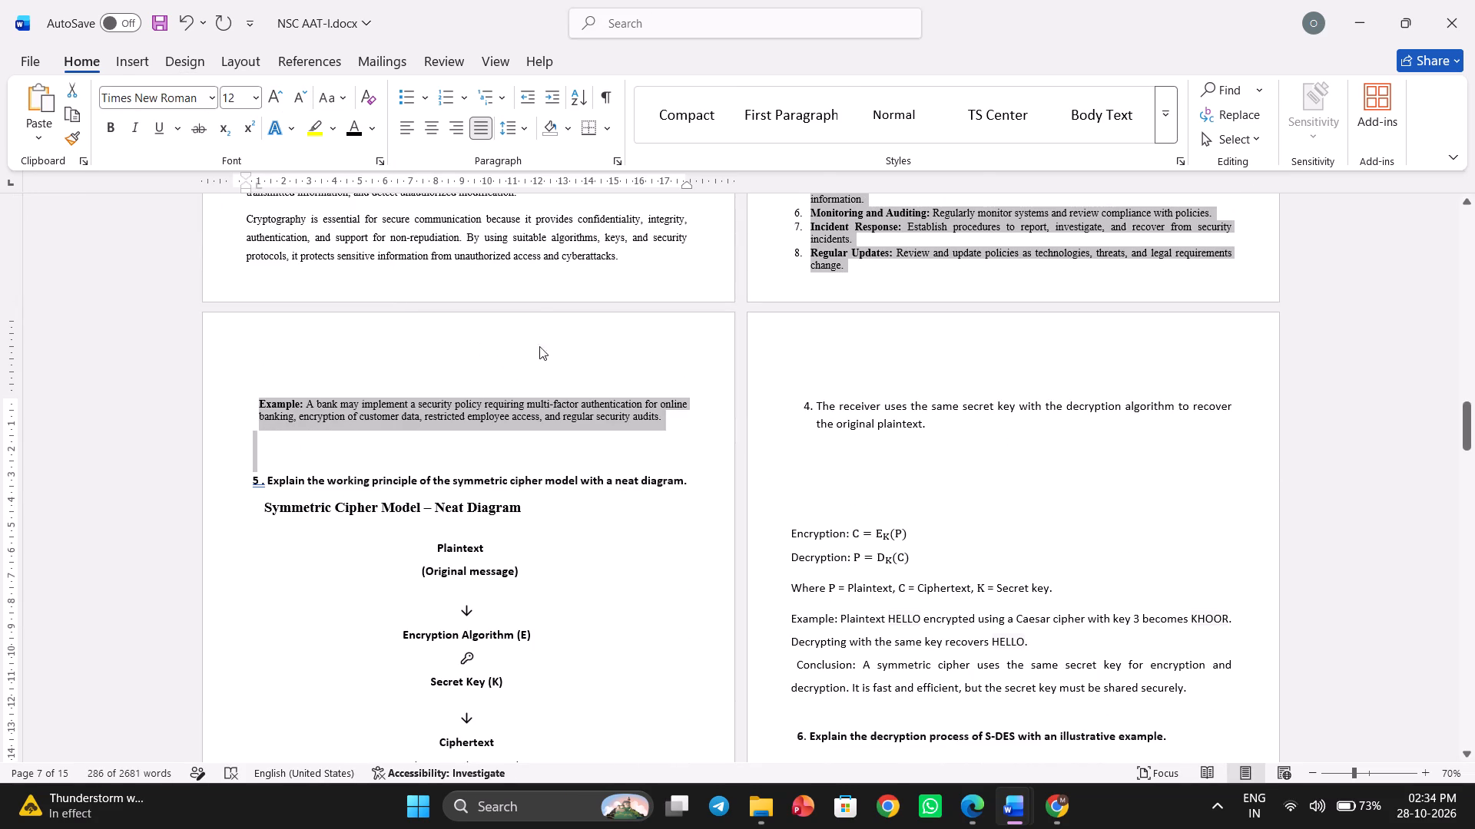
Set the line spacing of the question 4 answer to 1.5.
left_click(510, 126)
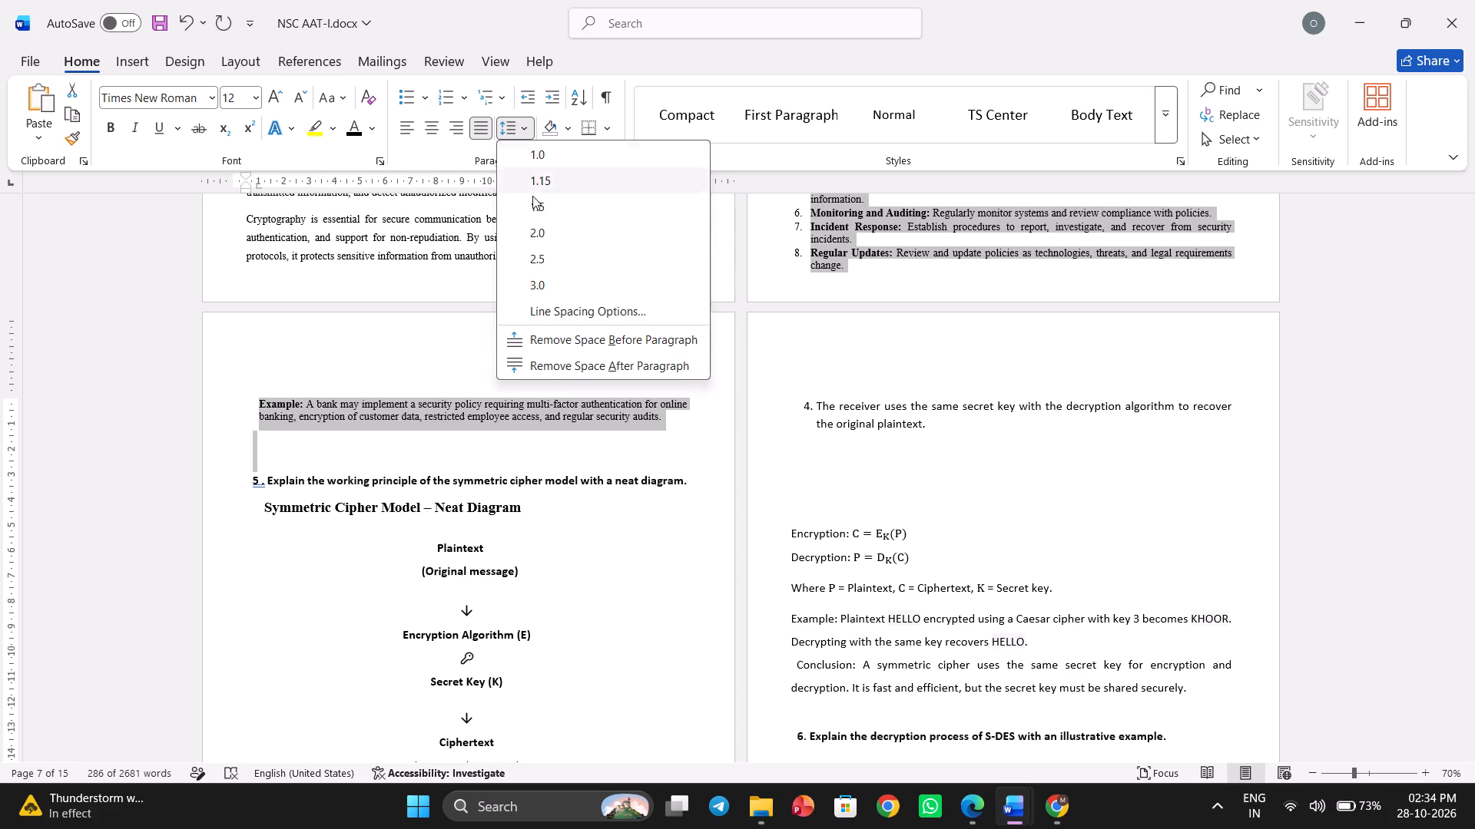
left_click(545, 214)
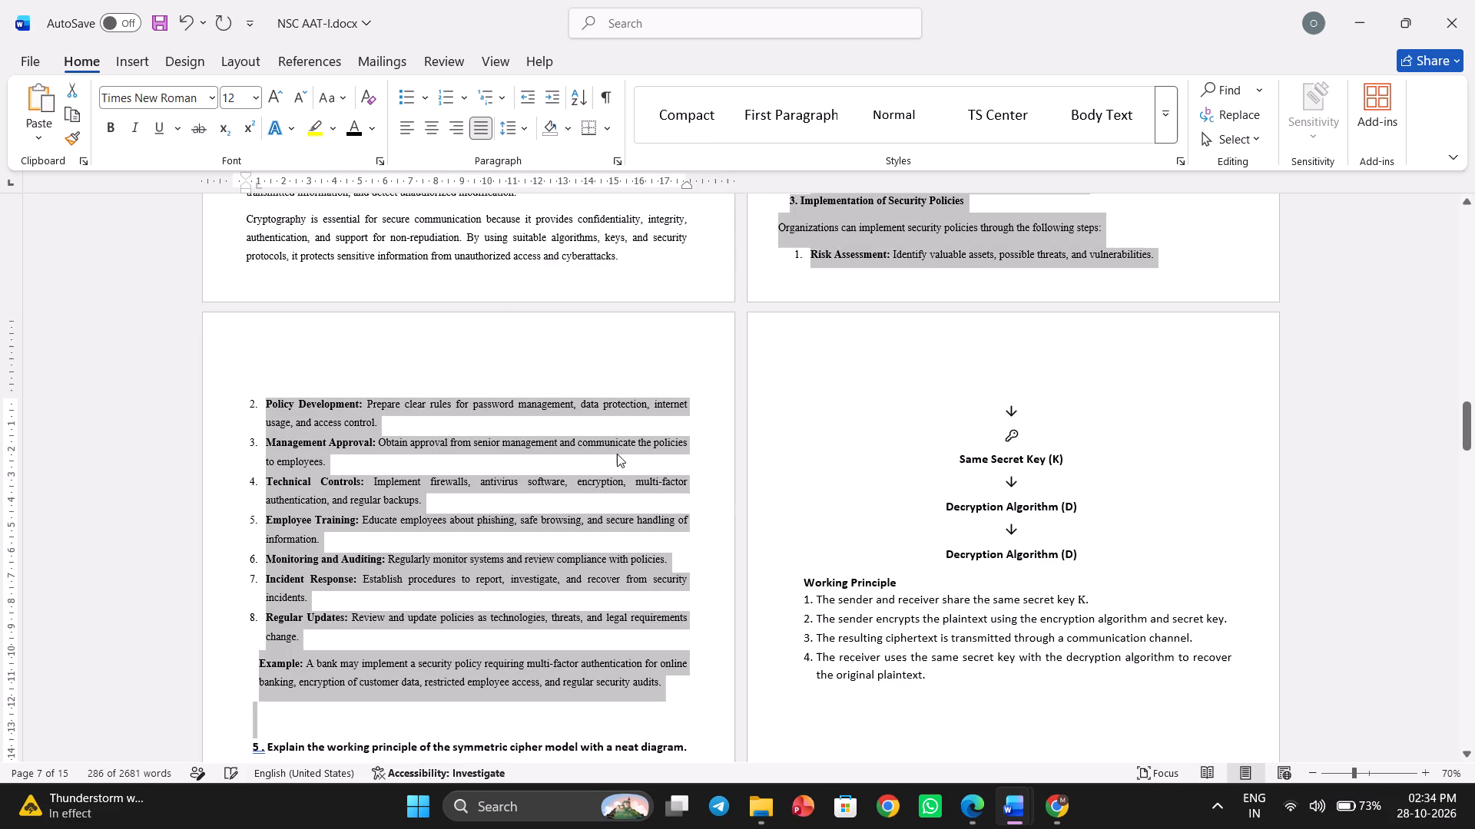
Reduce the blank space between the Legal Compliance bullet and the "2. Importance of Security Policies" subheading to one empty line.
scroll(617, 454, "up", 1)
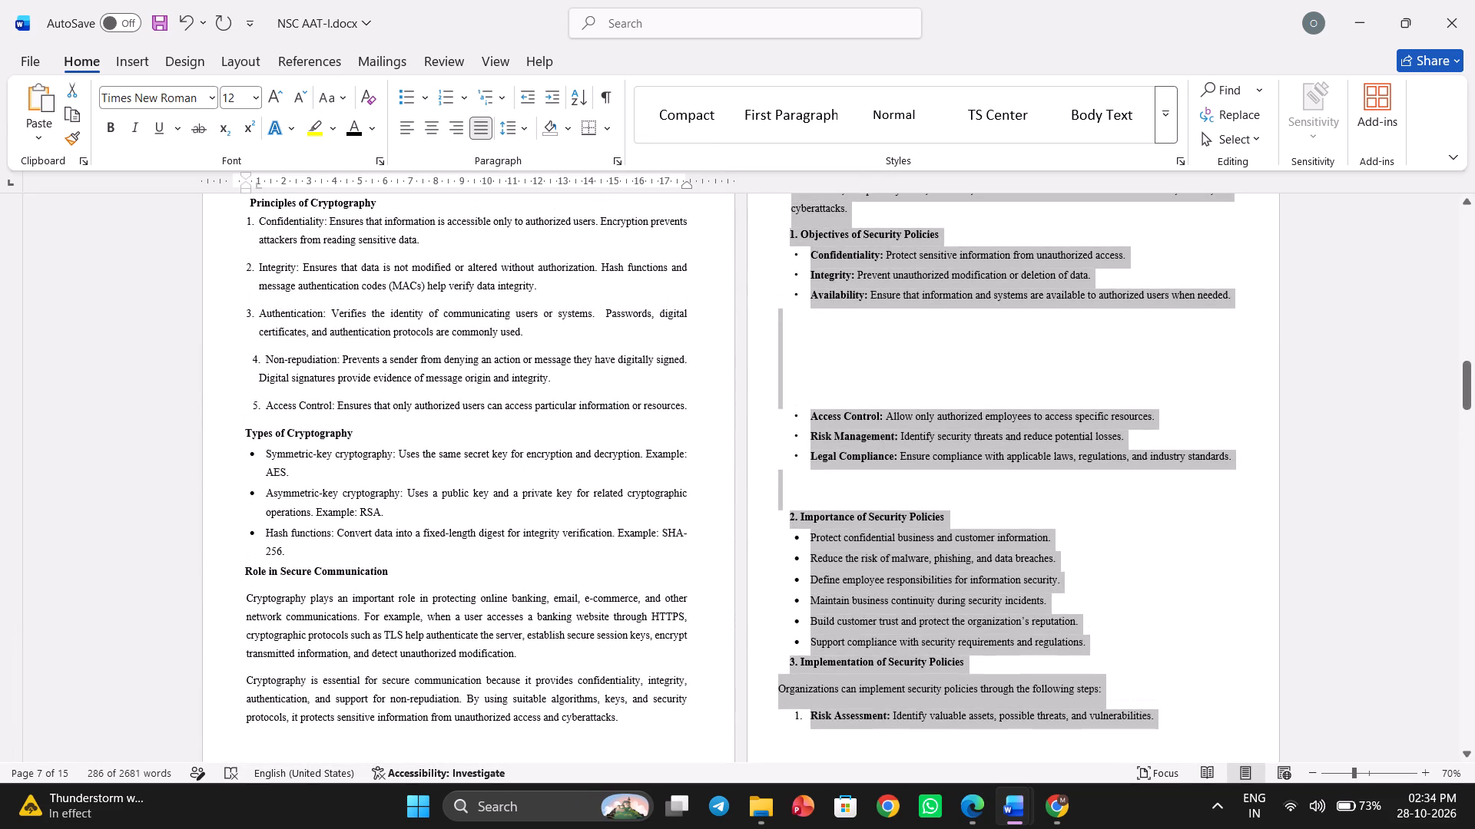
left_click(807, 501)
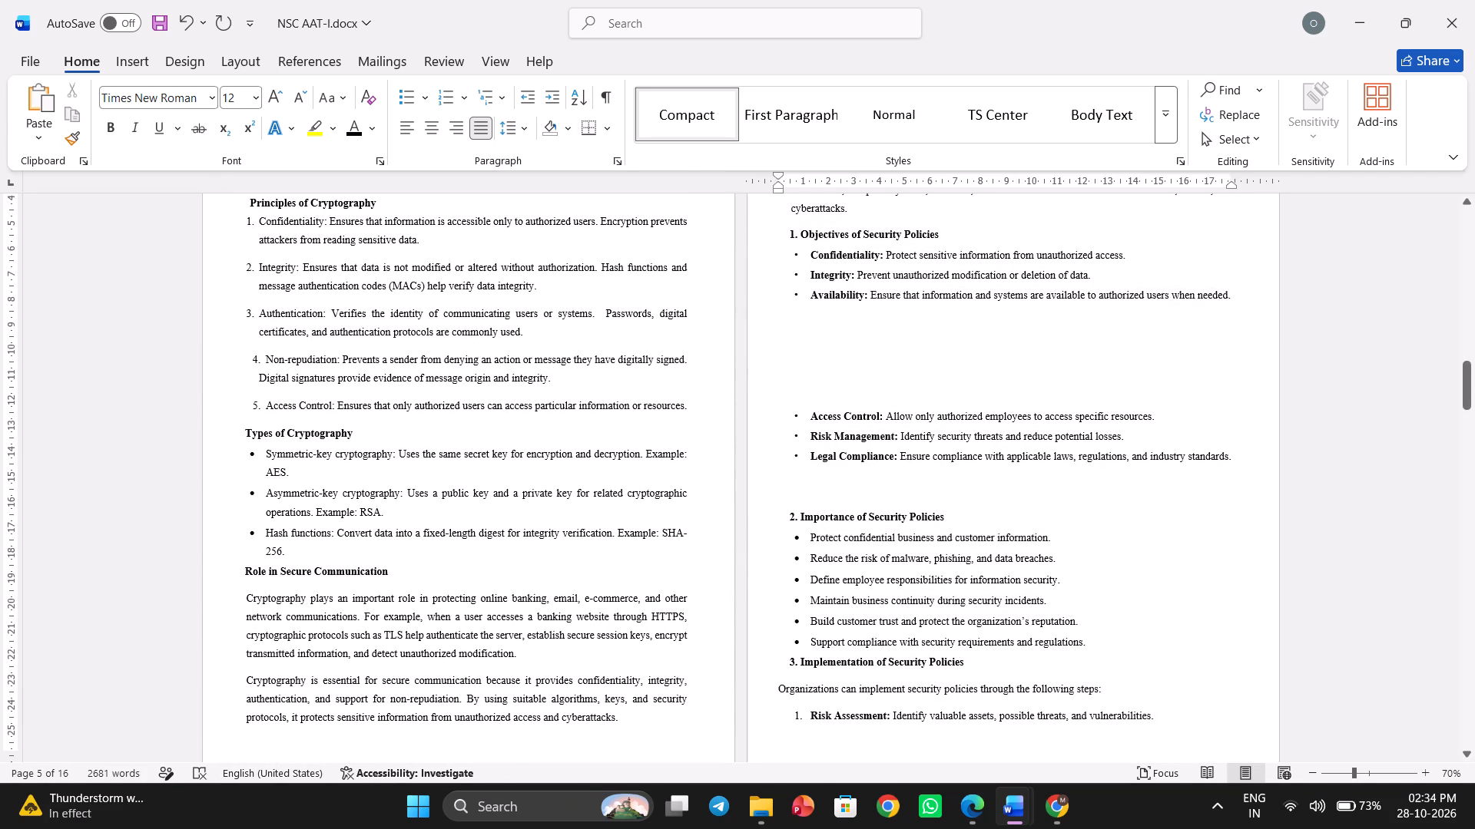
key("BackSpace")
key("BackSpace")
key("Return")
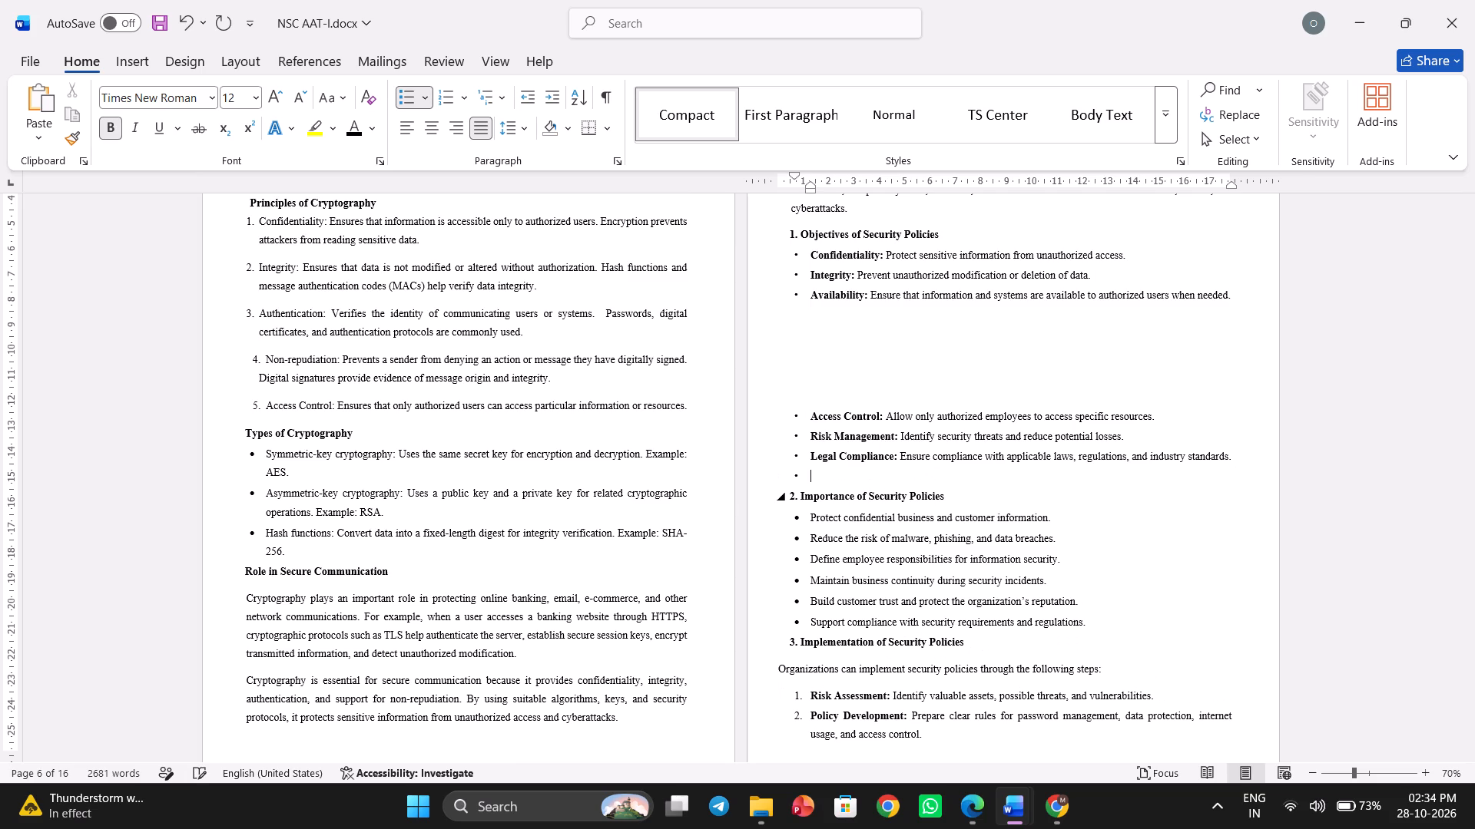
key("BackSpace")
Remove the blank lines between the Availability and Access Control bullets under Objectives of Security Policies.
left_click(812, 385)
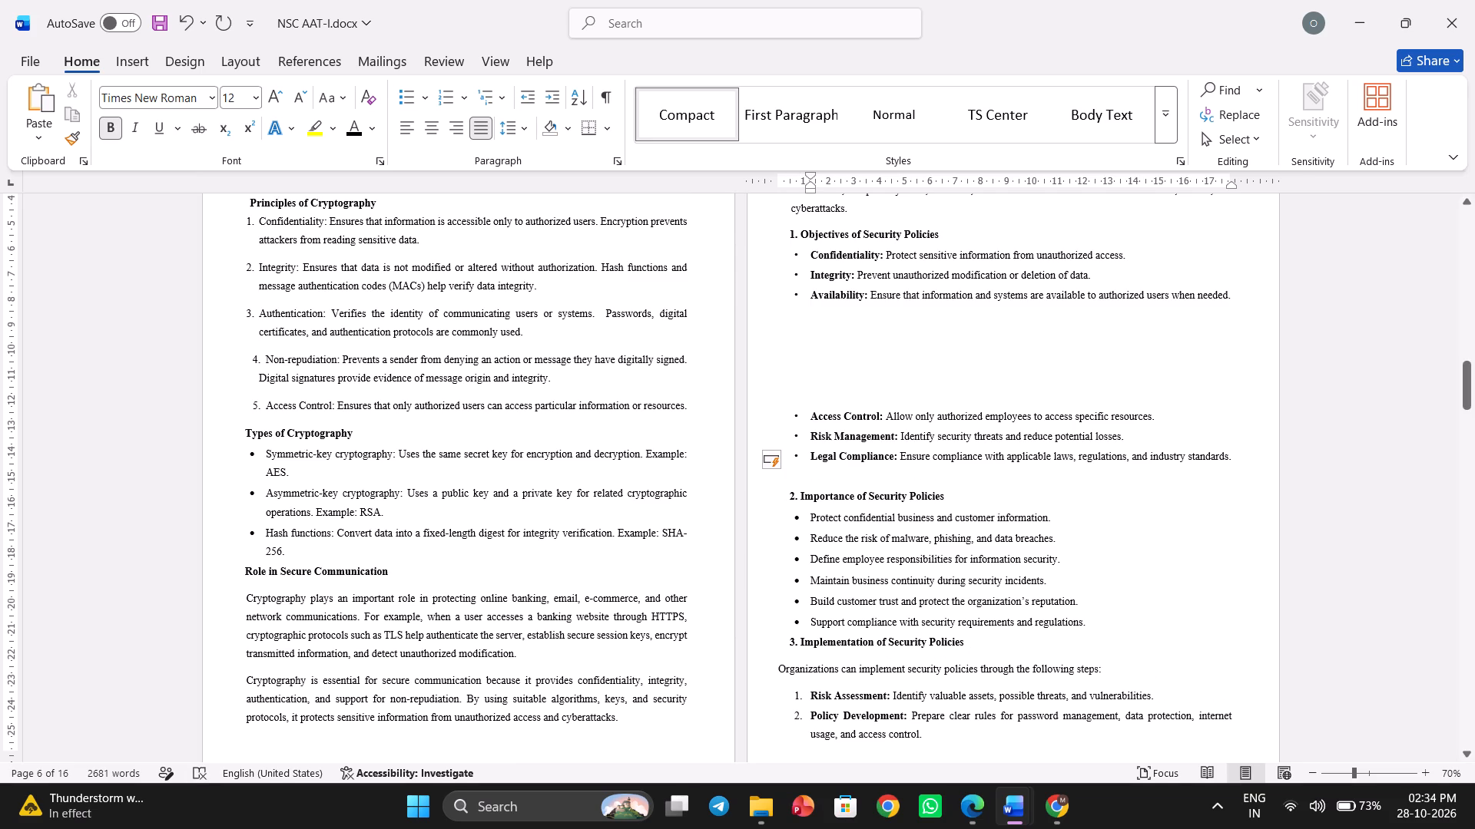
key("BackSpace")
key("BackSpace")
key("BackSpace")
key("BackSpace")
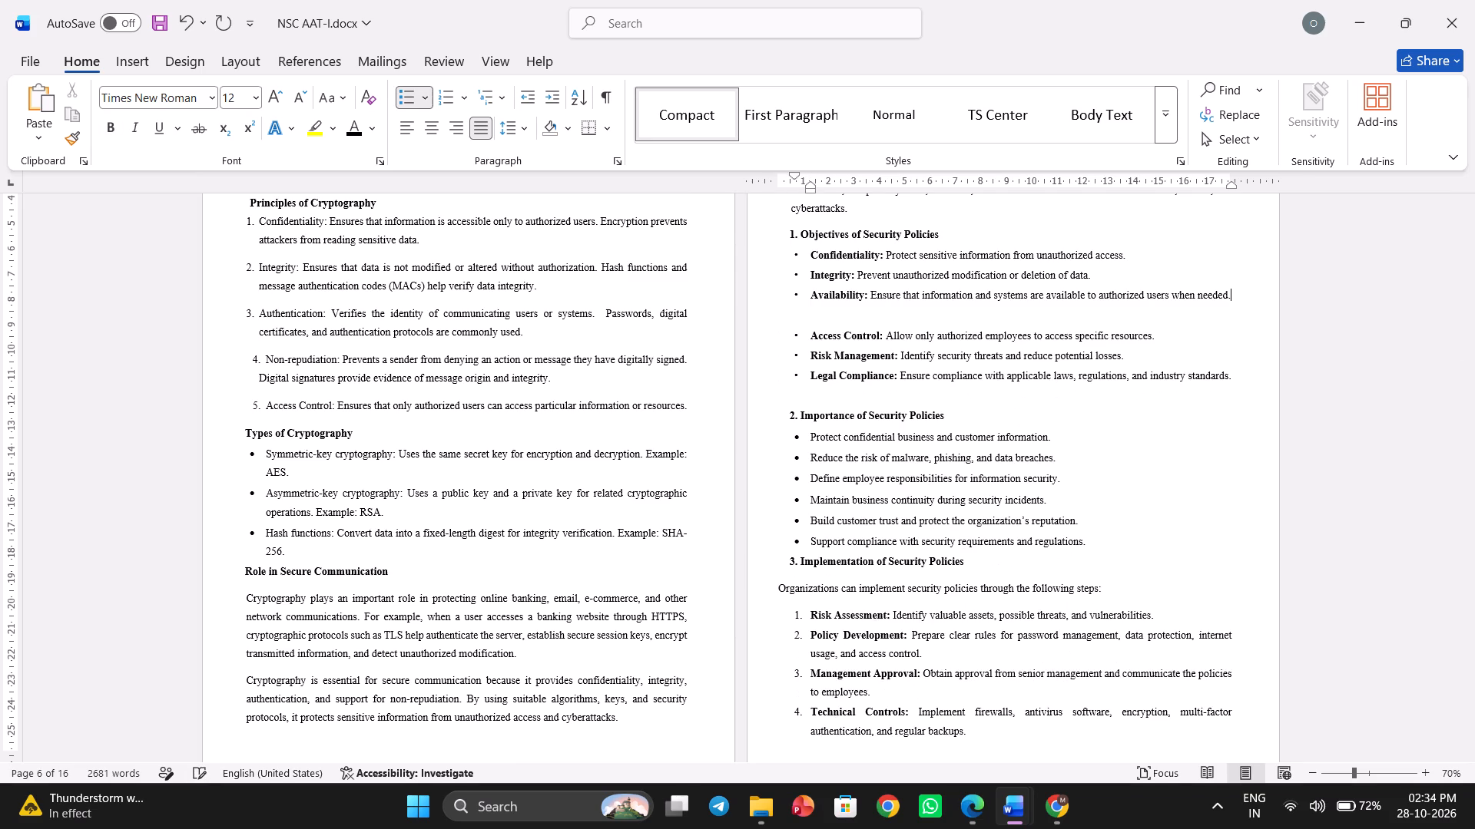
key("Down")
key("BackSpace")
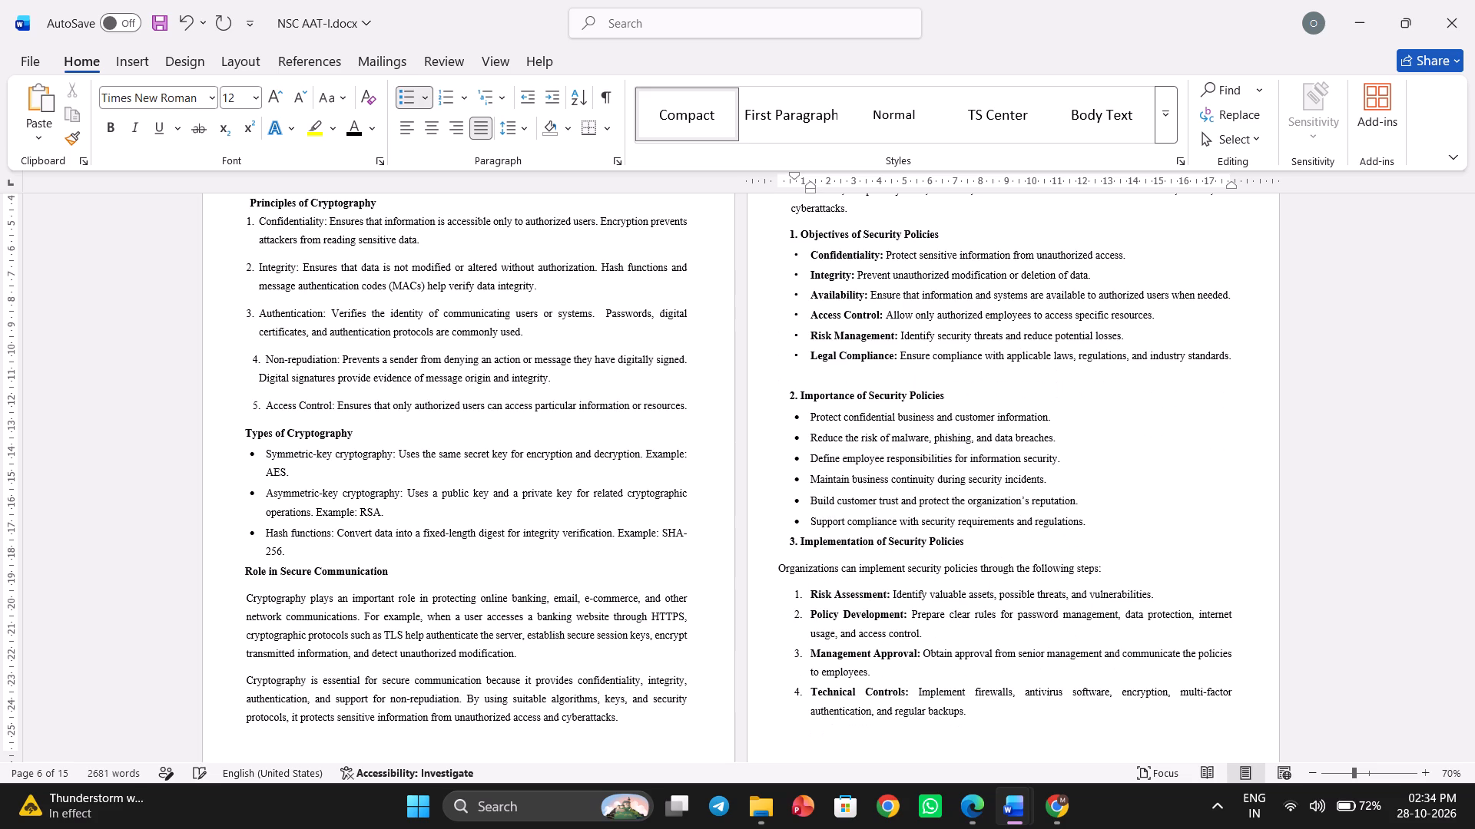
Set the question 5 heading and the "Symmetric Cipher Model – Neat Diagram" subheading to Times New Roman size 14.
scroll(794, 566, "down", 1)
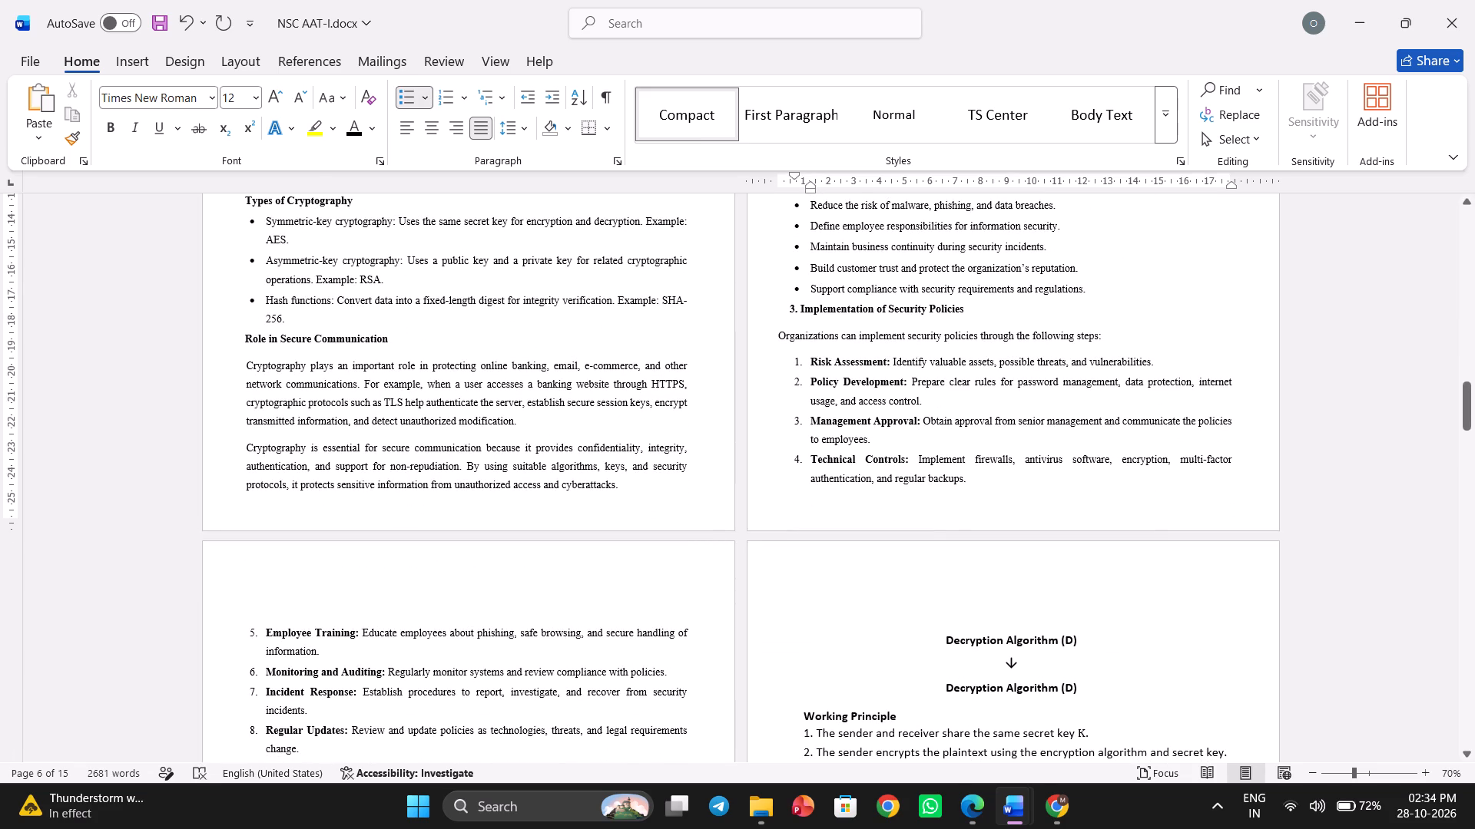
scroll(673, 655, "down", 1)
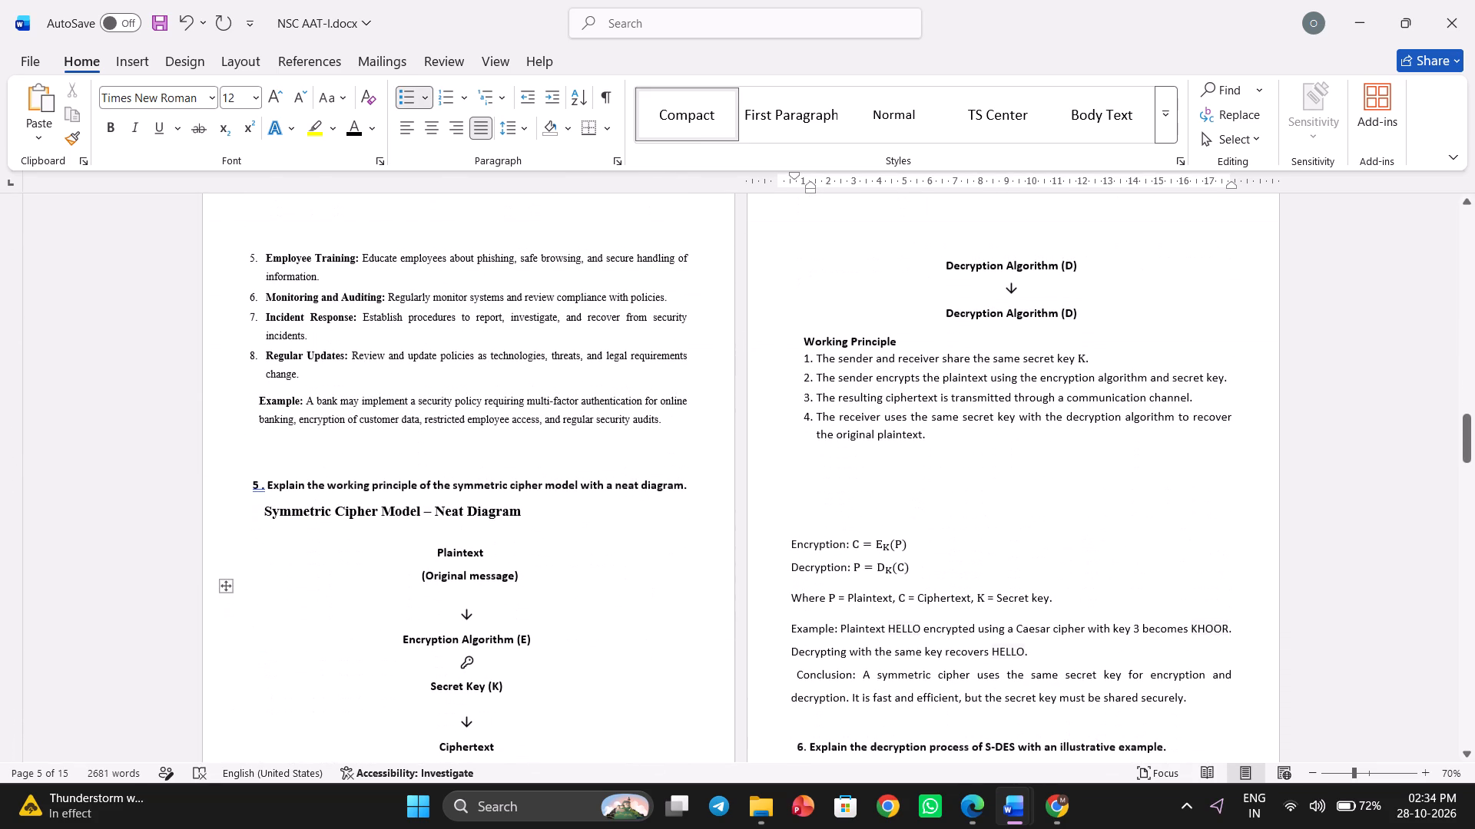
left_click_drag(525, 533, 259, 487)
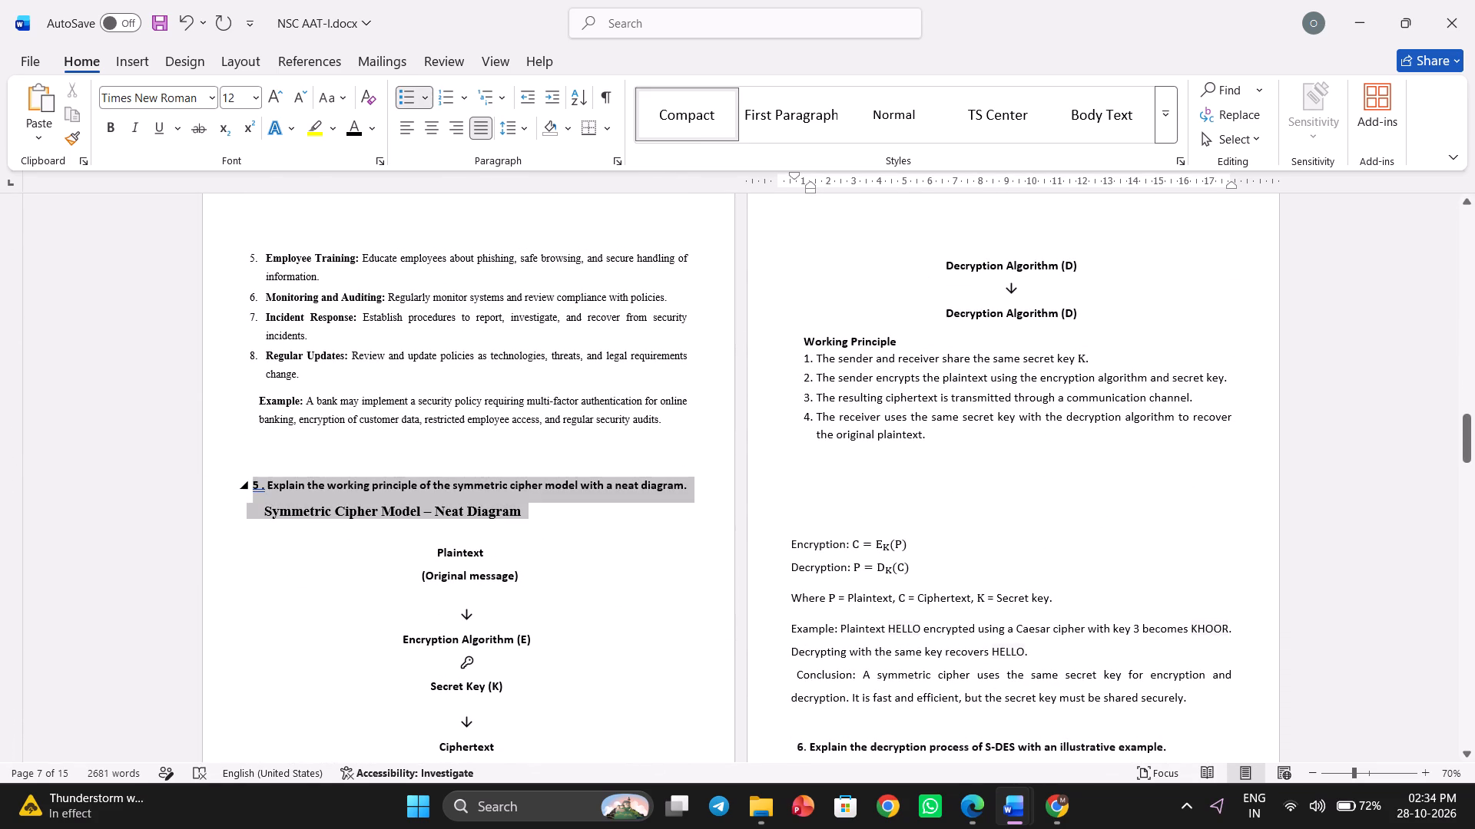
left_click_drag(259, 487, 246, 486)
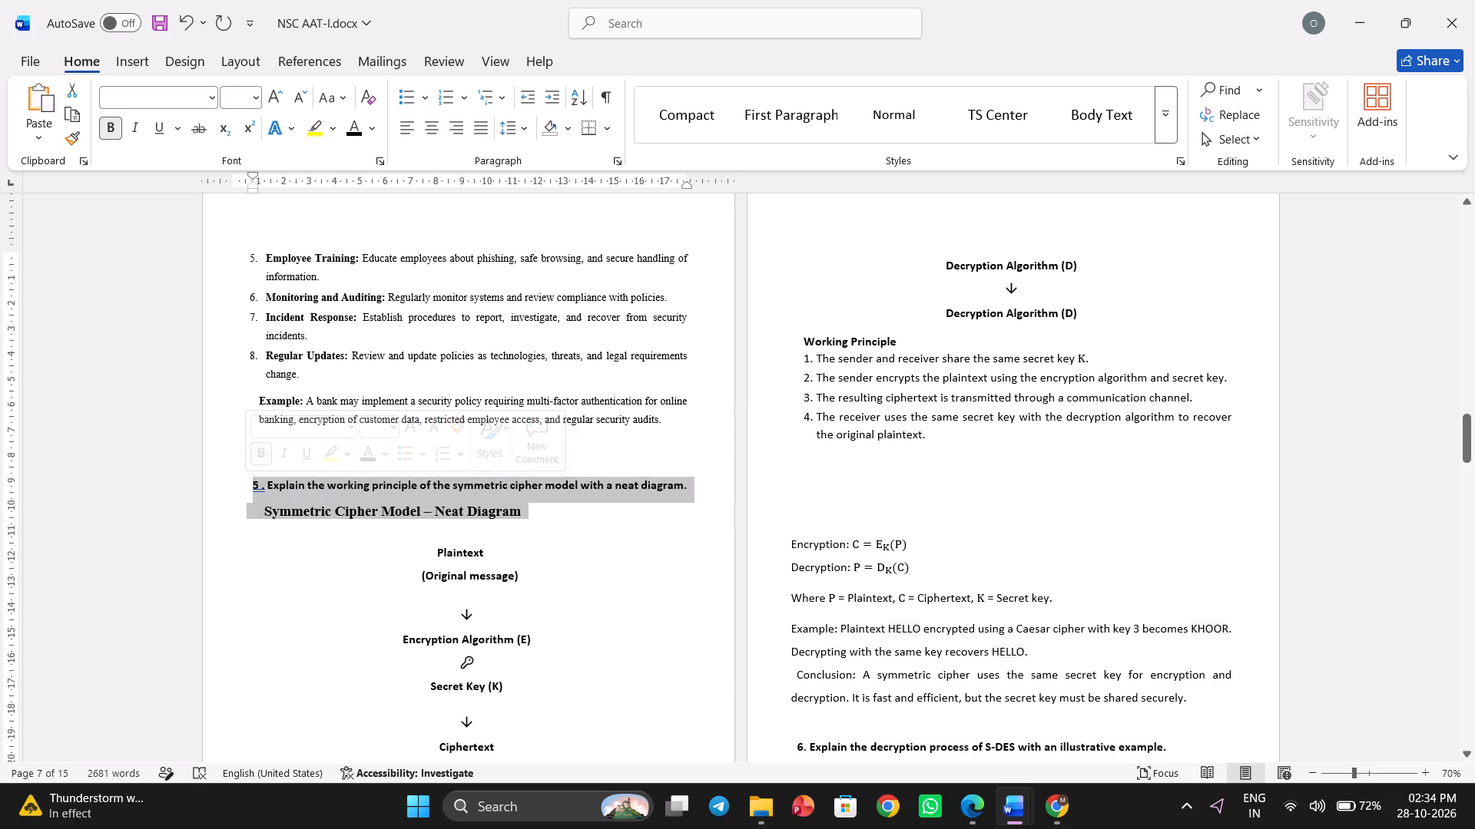
left_click(519, 537)
left_click_drag(543, 524, 285, 485)
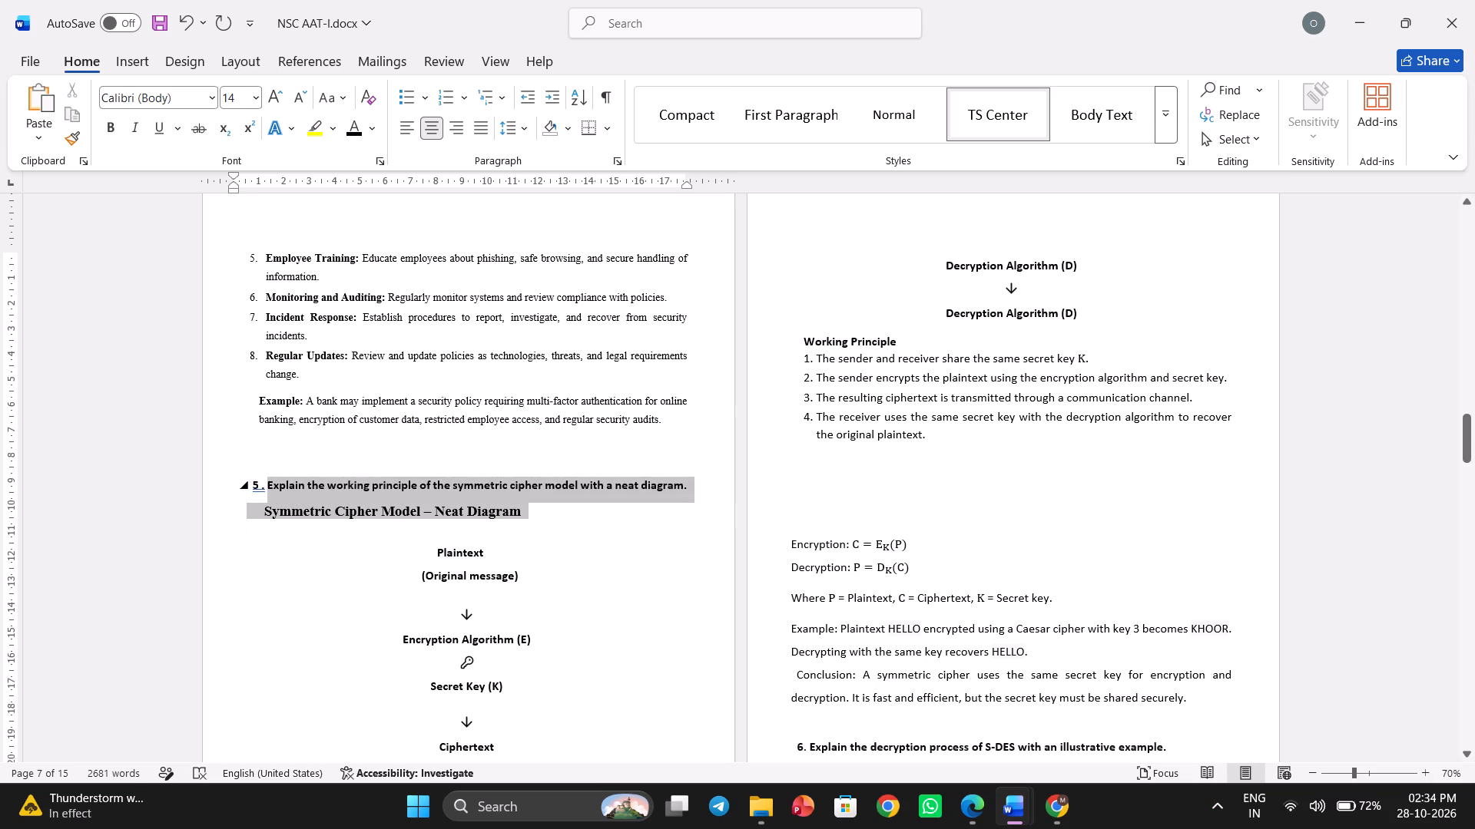
left_click_drag(285, 485, 250, 477)
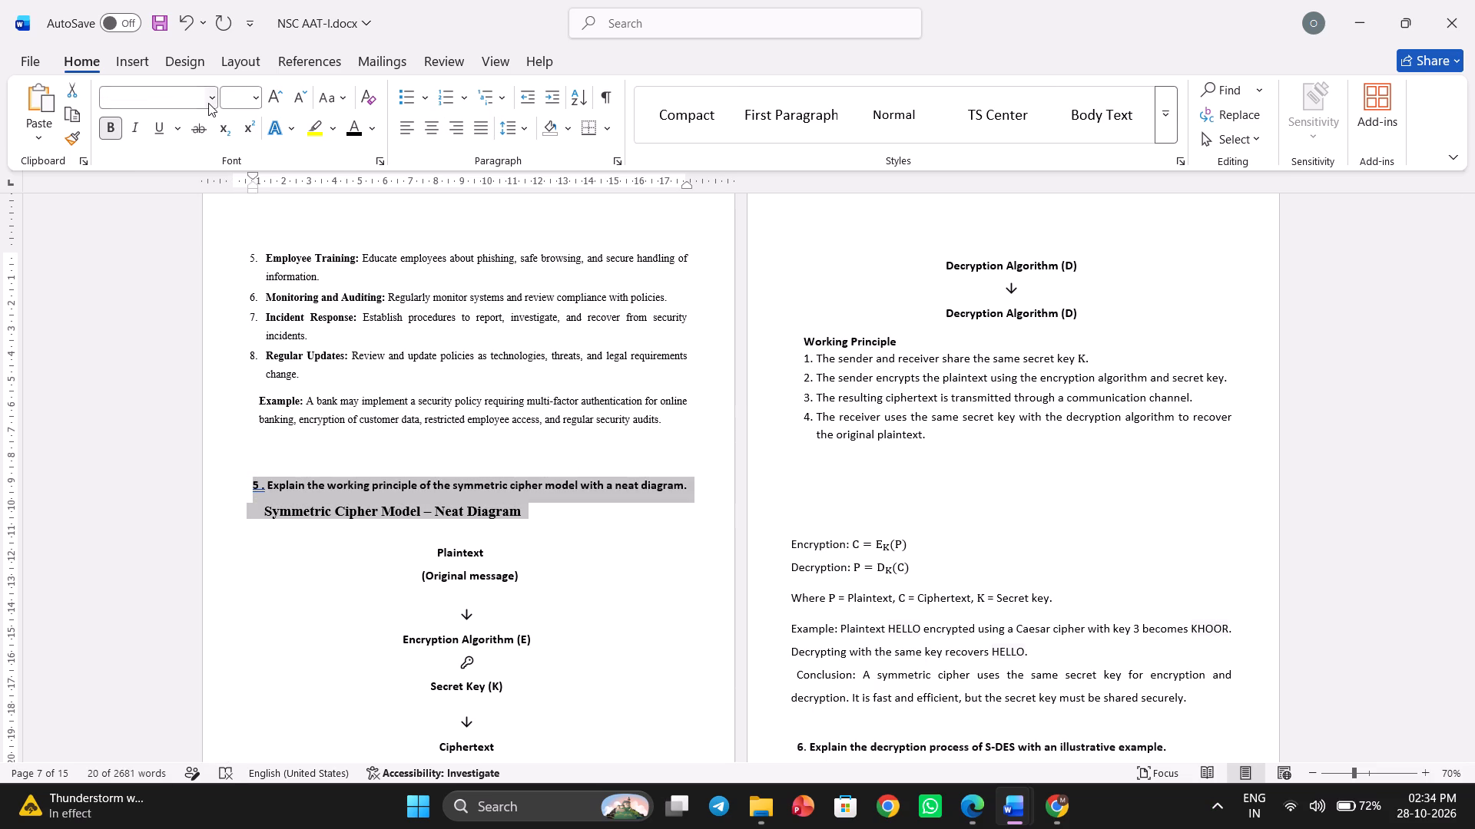
left_click(208, 103)
left_click(201, 225)
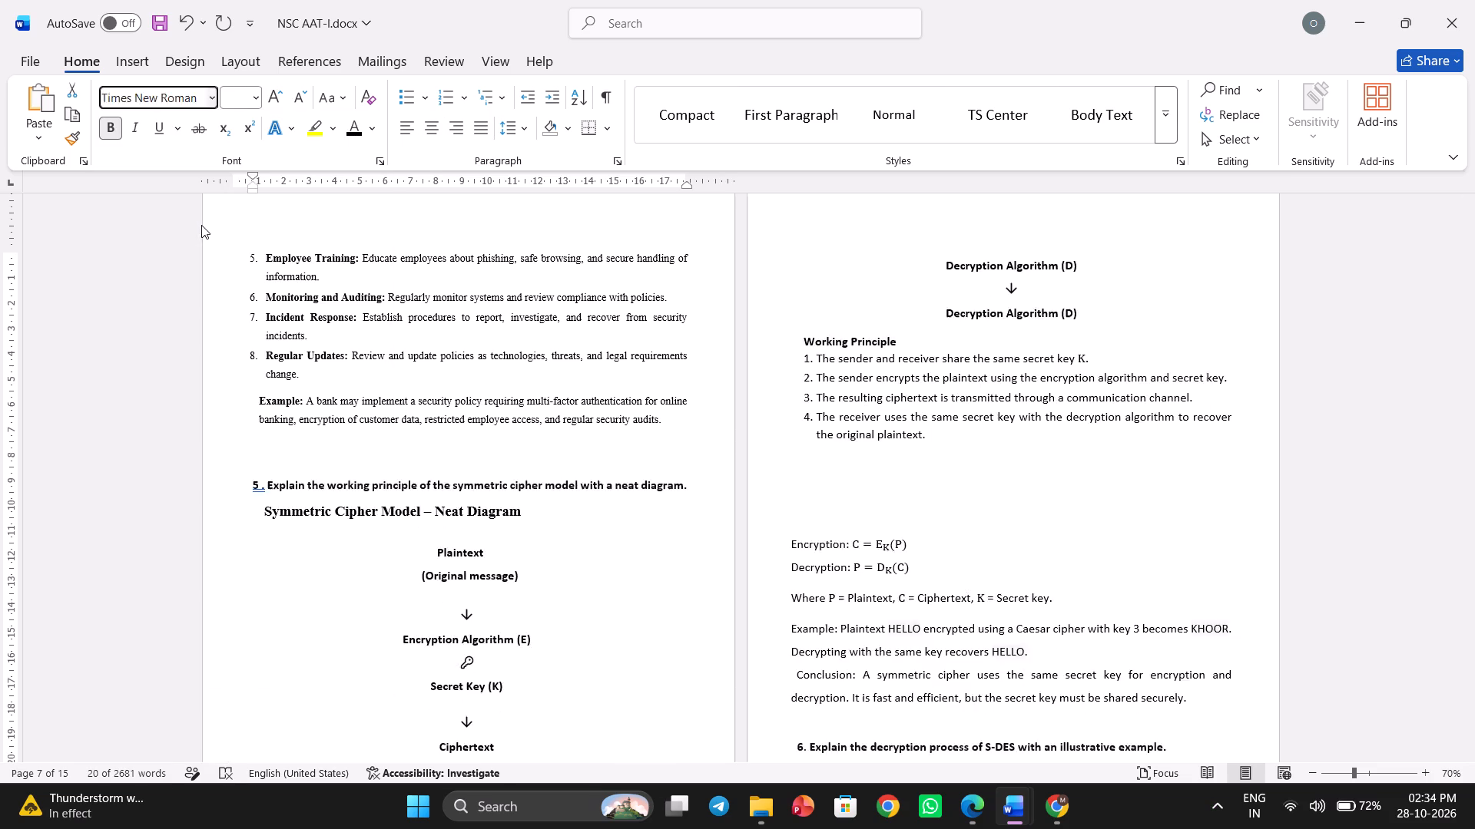
left_click(259, 102)
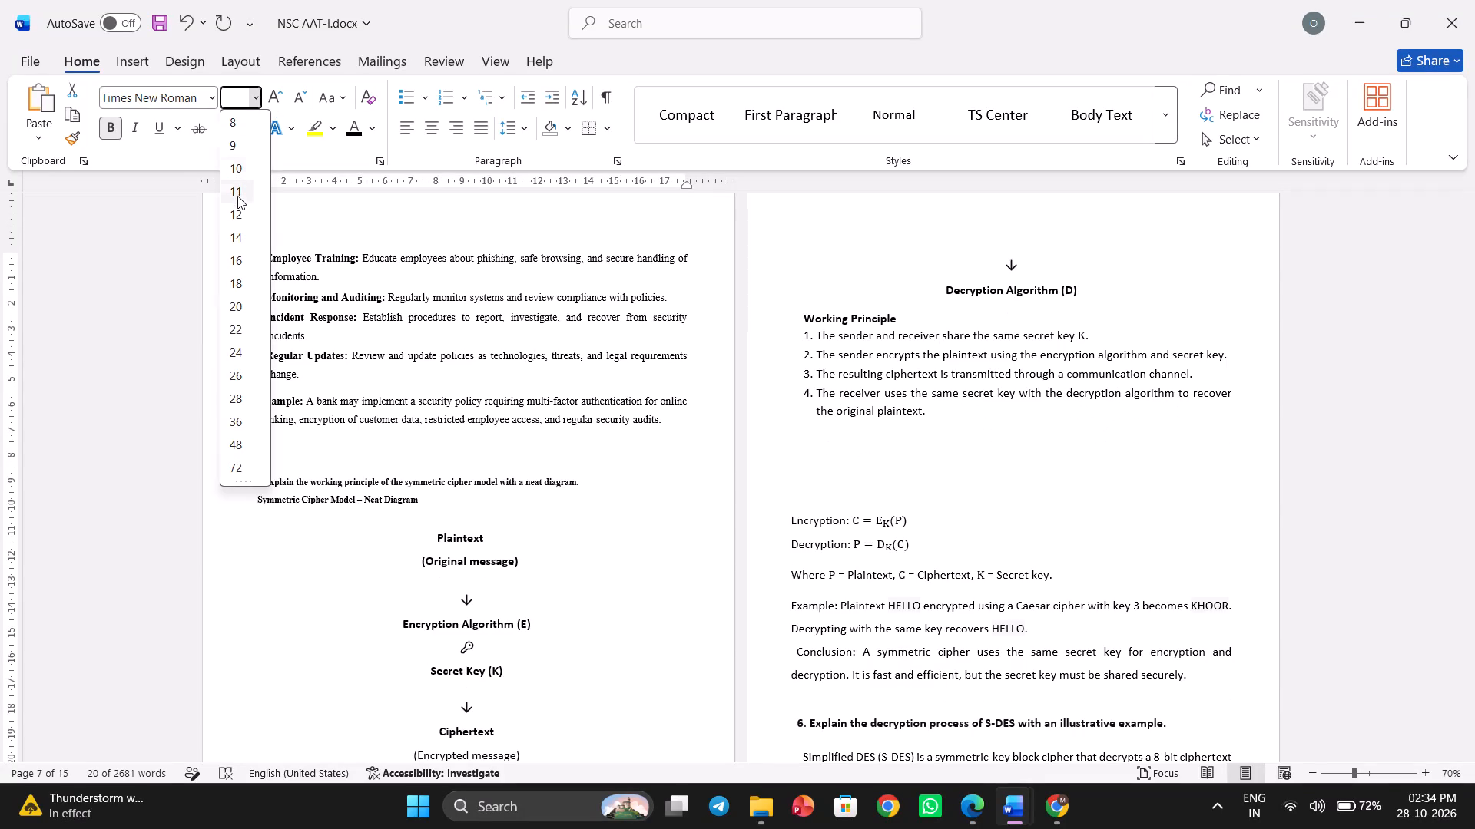
left_click(235, 235)
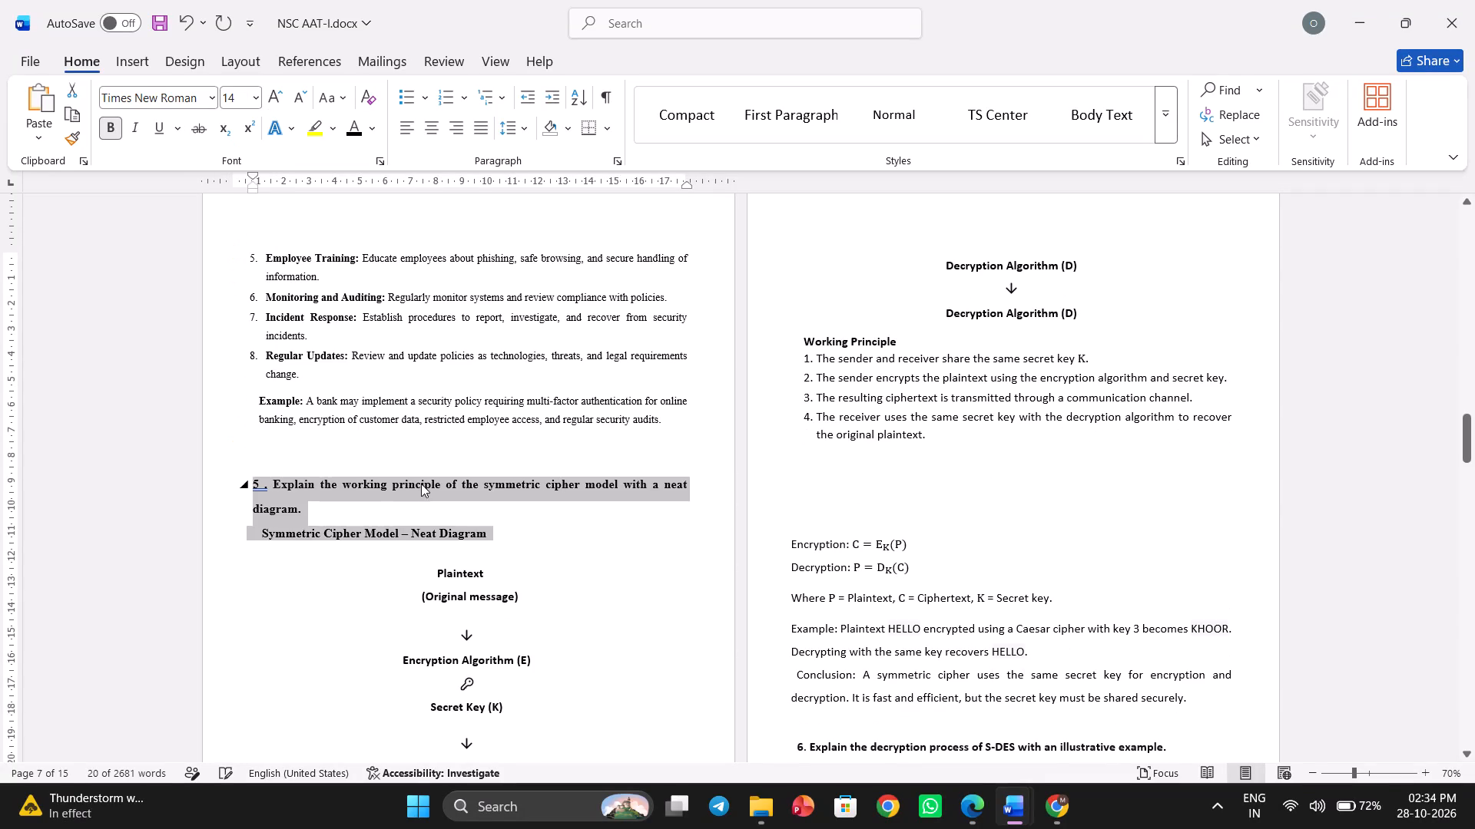
Reduce the "Symmetric Cipher Model – Neat Diagram" subheading to size 12.
left_click(481, 533)
left_click_drag(494, 533, 260, 524)
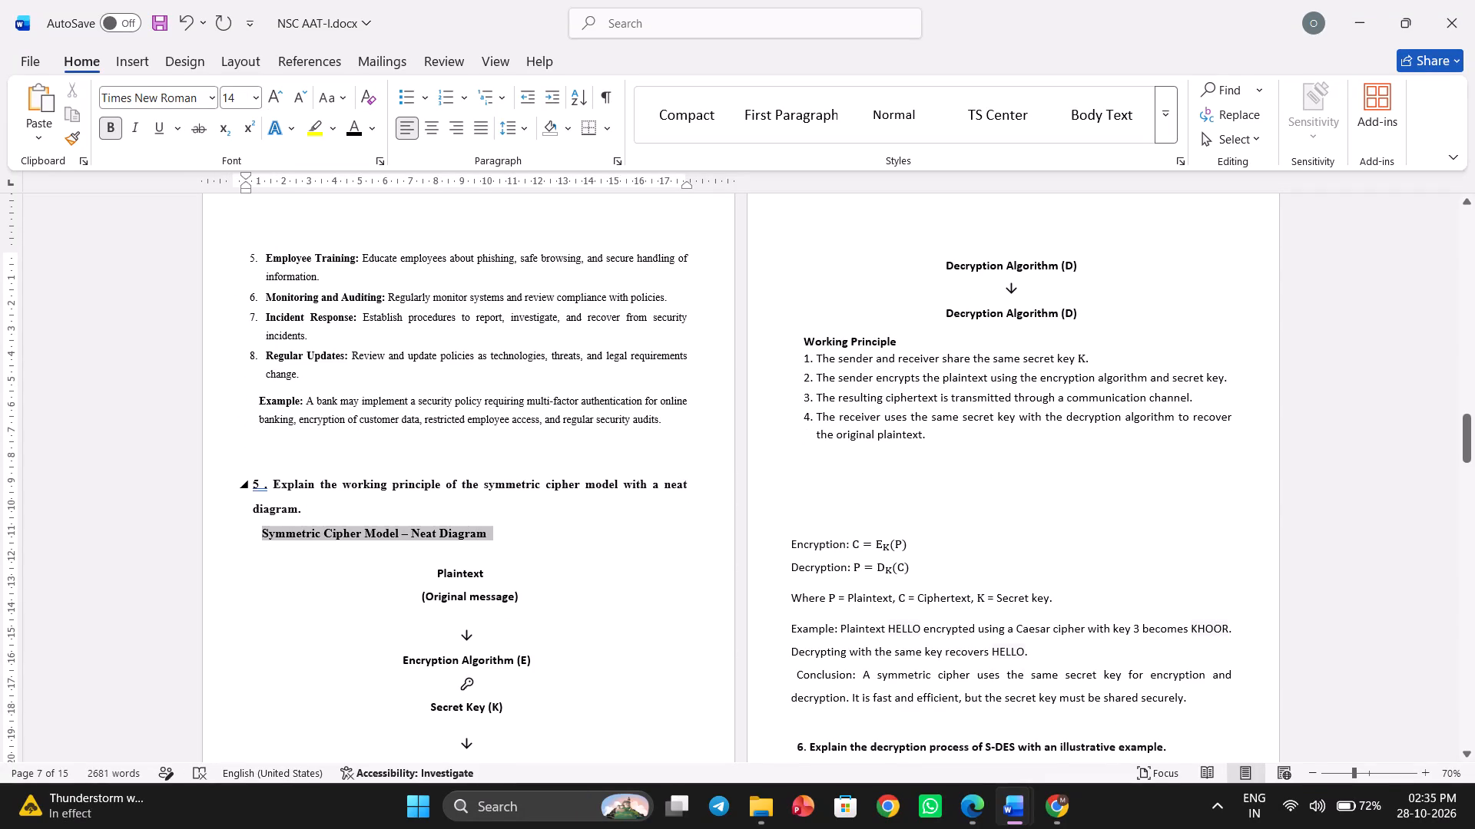
left_click_drag(260, 524, 262, 534)
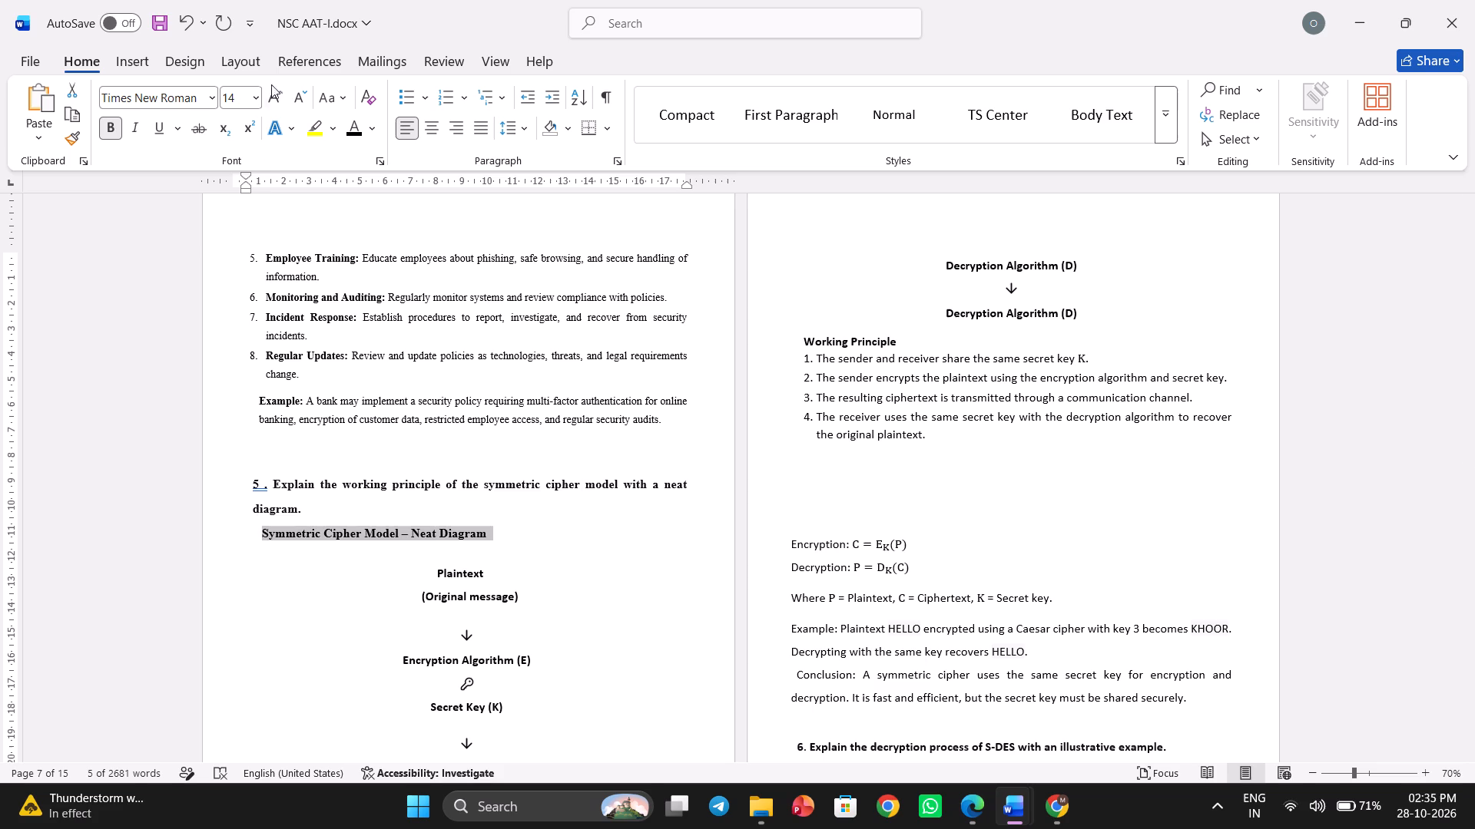
left_click(293, 101)
Remove the blank lines between the Working Principle list and the Encryption formula in the question 5 answer.
scroll(365, 523, "down", 1)
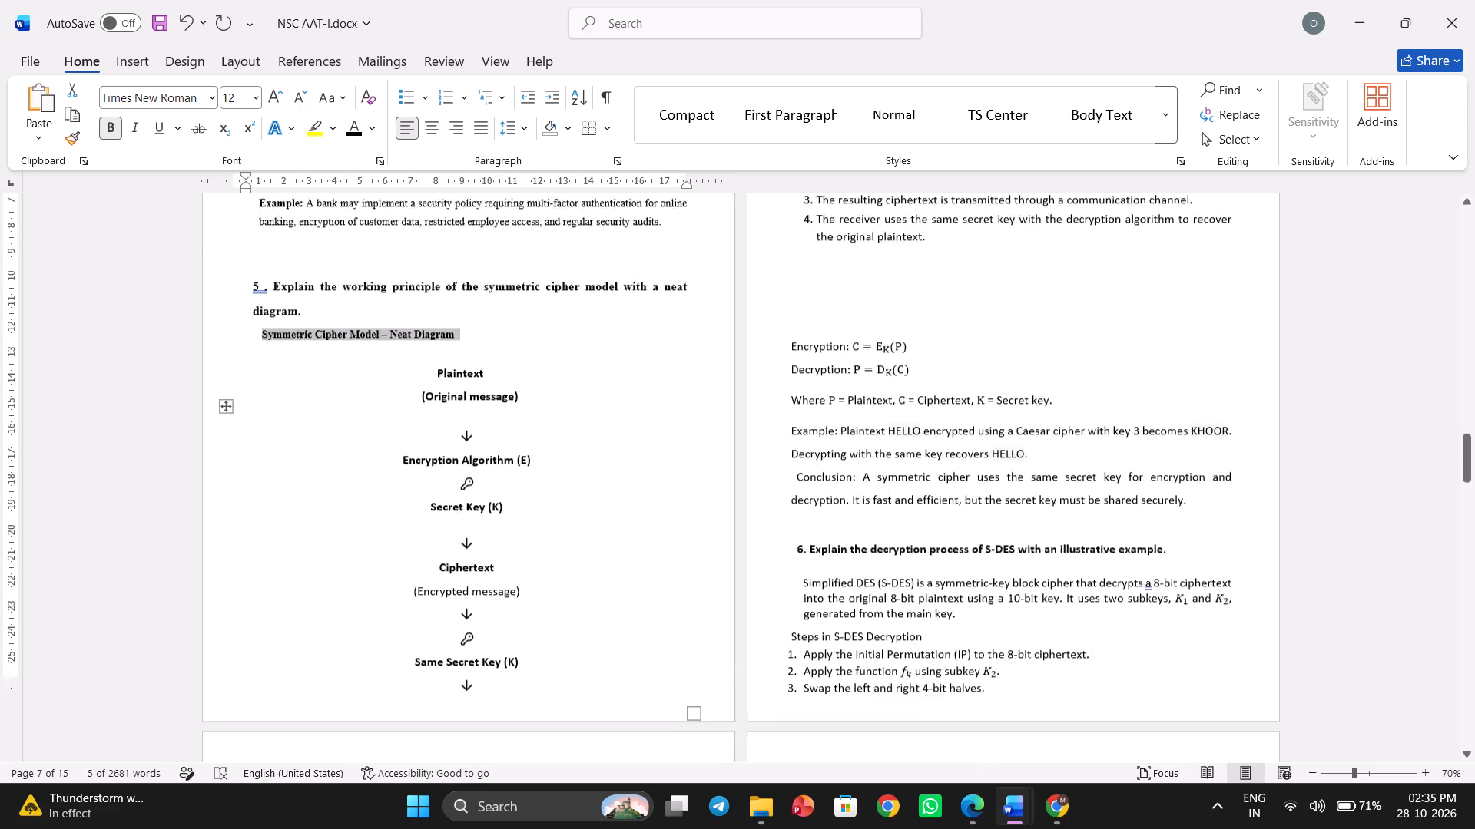
scroll(365, 523, "down", 1)
scroll(365, 523, "up", 1)
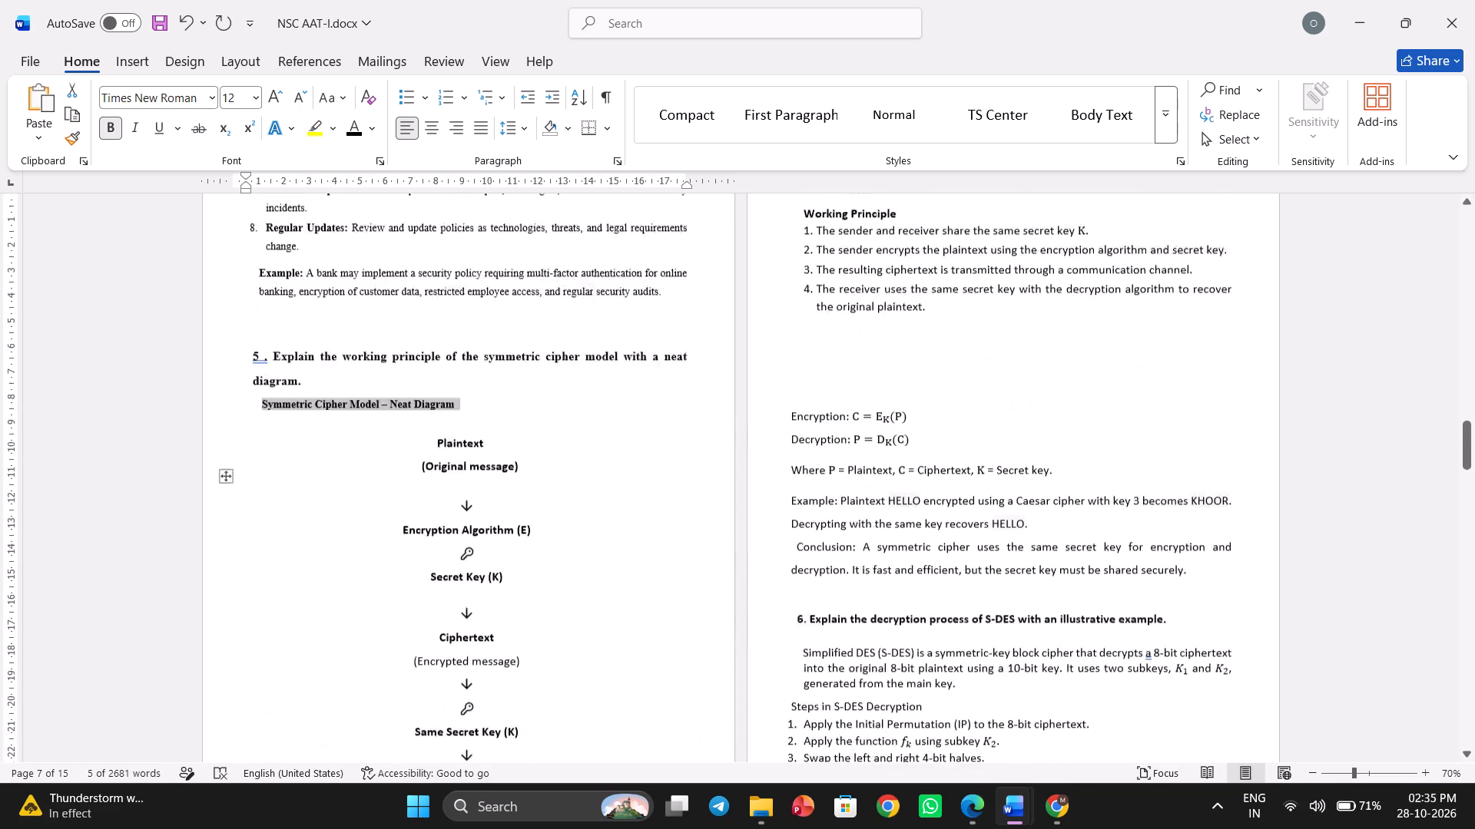
scroll(365, 523, "up", 1)
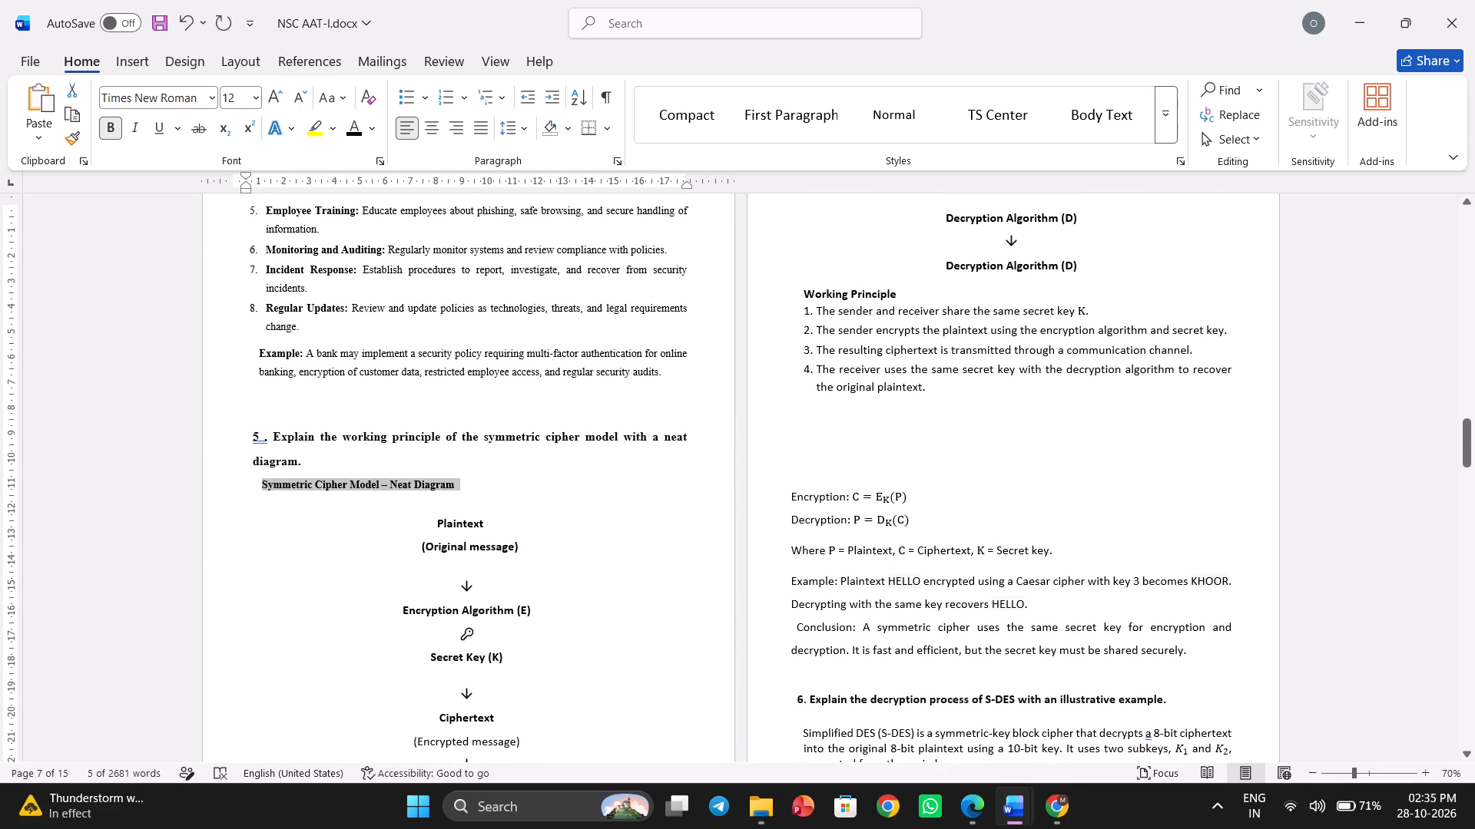
left_click_drag(827, 487, 825, 449)
left_click(825, 449)
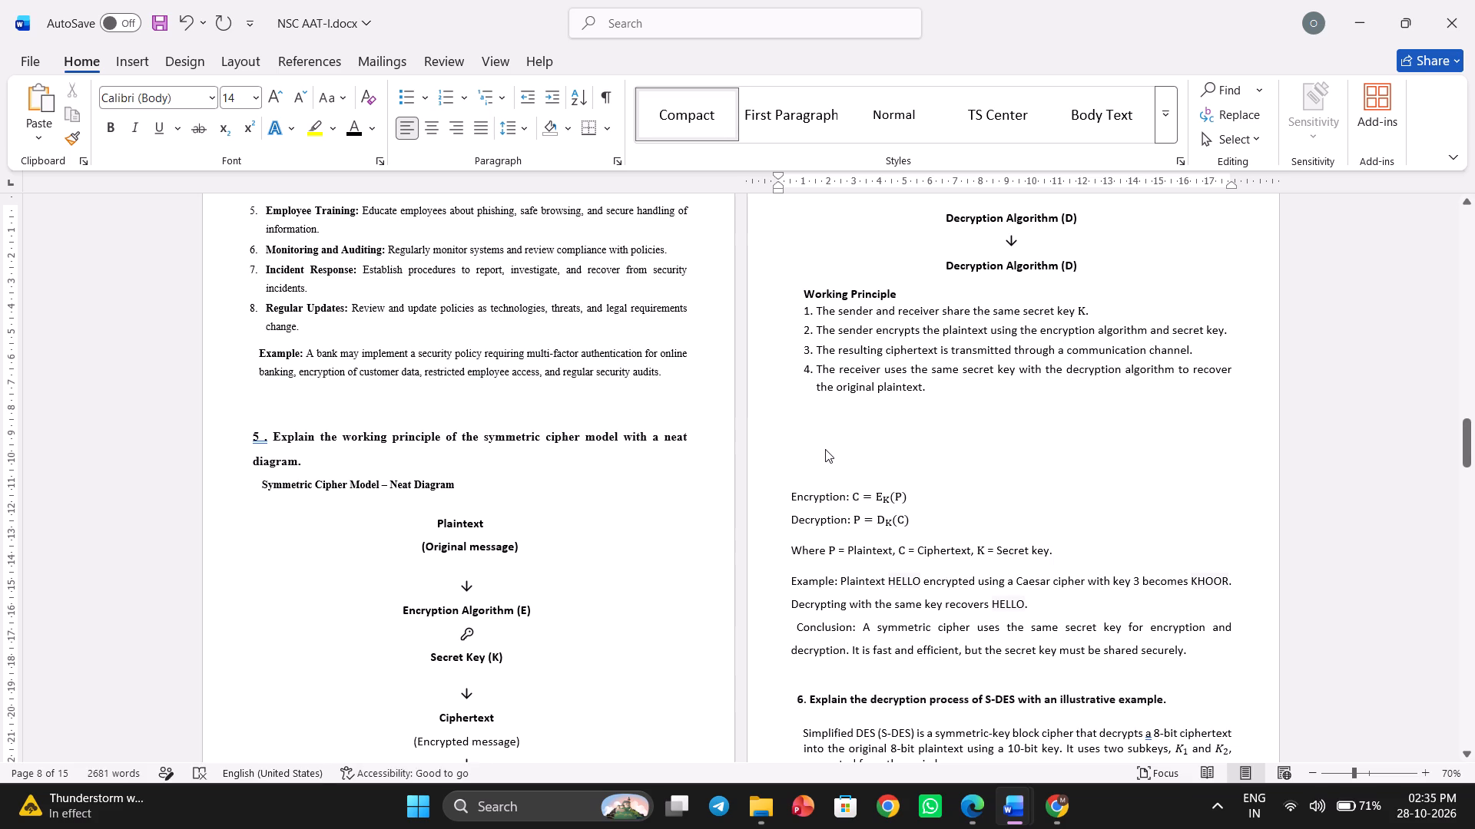
key("Down")
key("BackSpace")
key("BackSpace")
key("BackSpace")
key("BackSpace")
key("BackSpace")
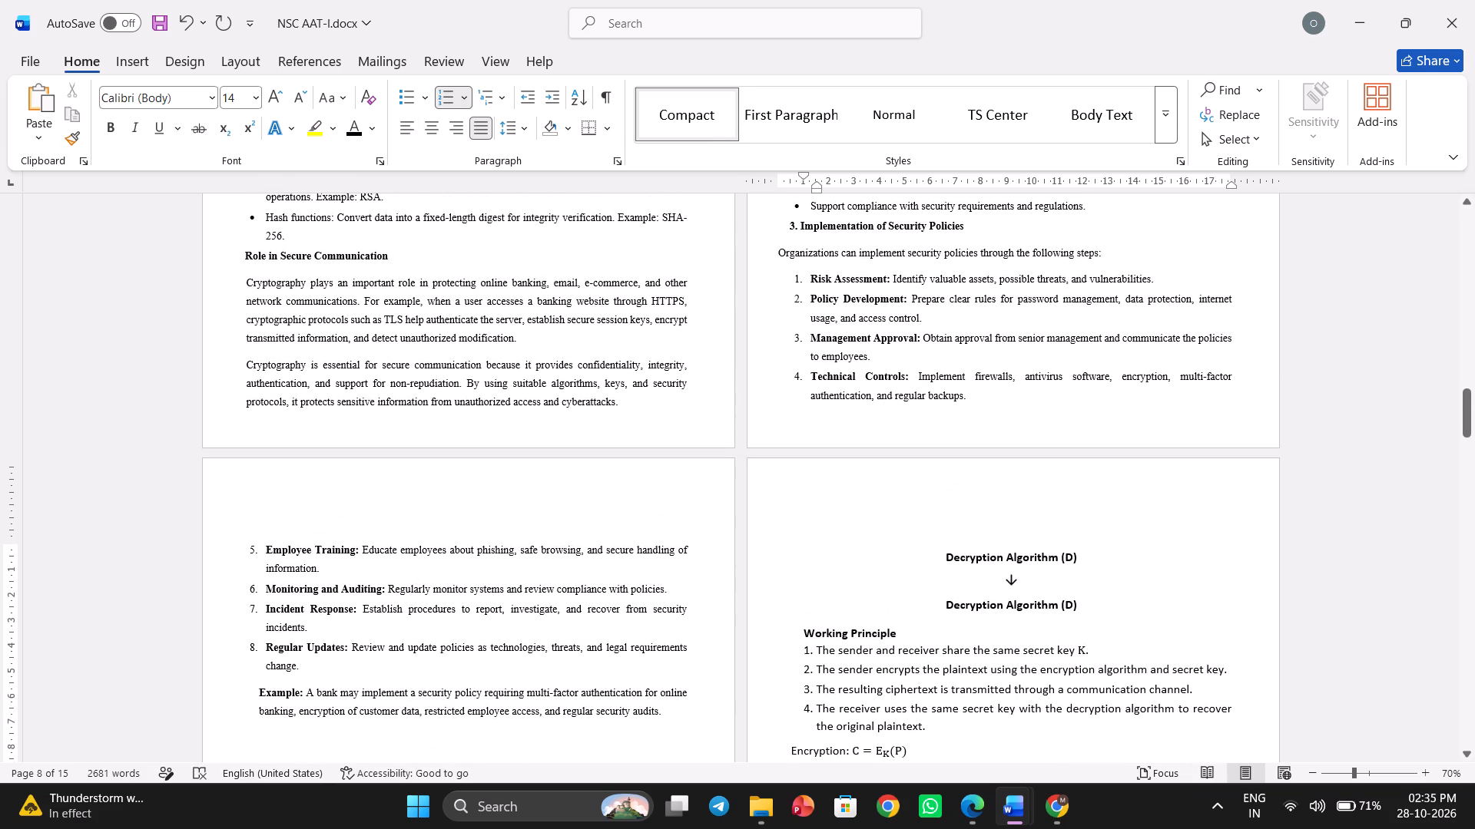
Set the question 5 text from Working Principle through the conclusion to Times New Roman size 12.
scroll(879, 504, "down", 1)
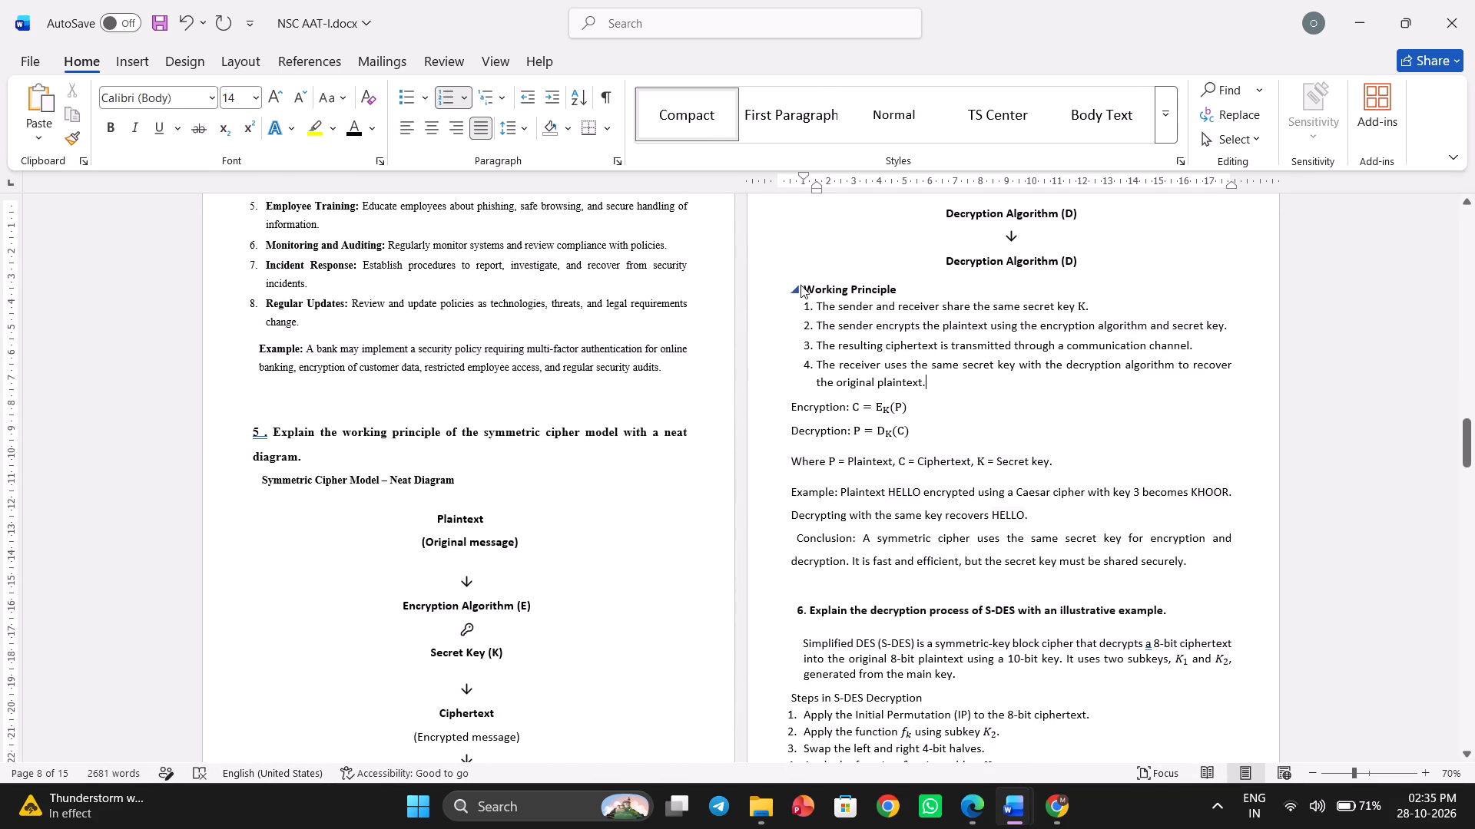
left_click(800, 284)
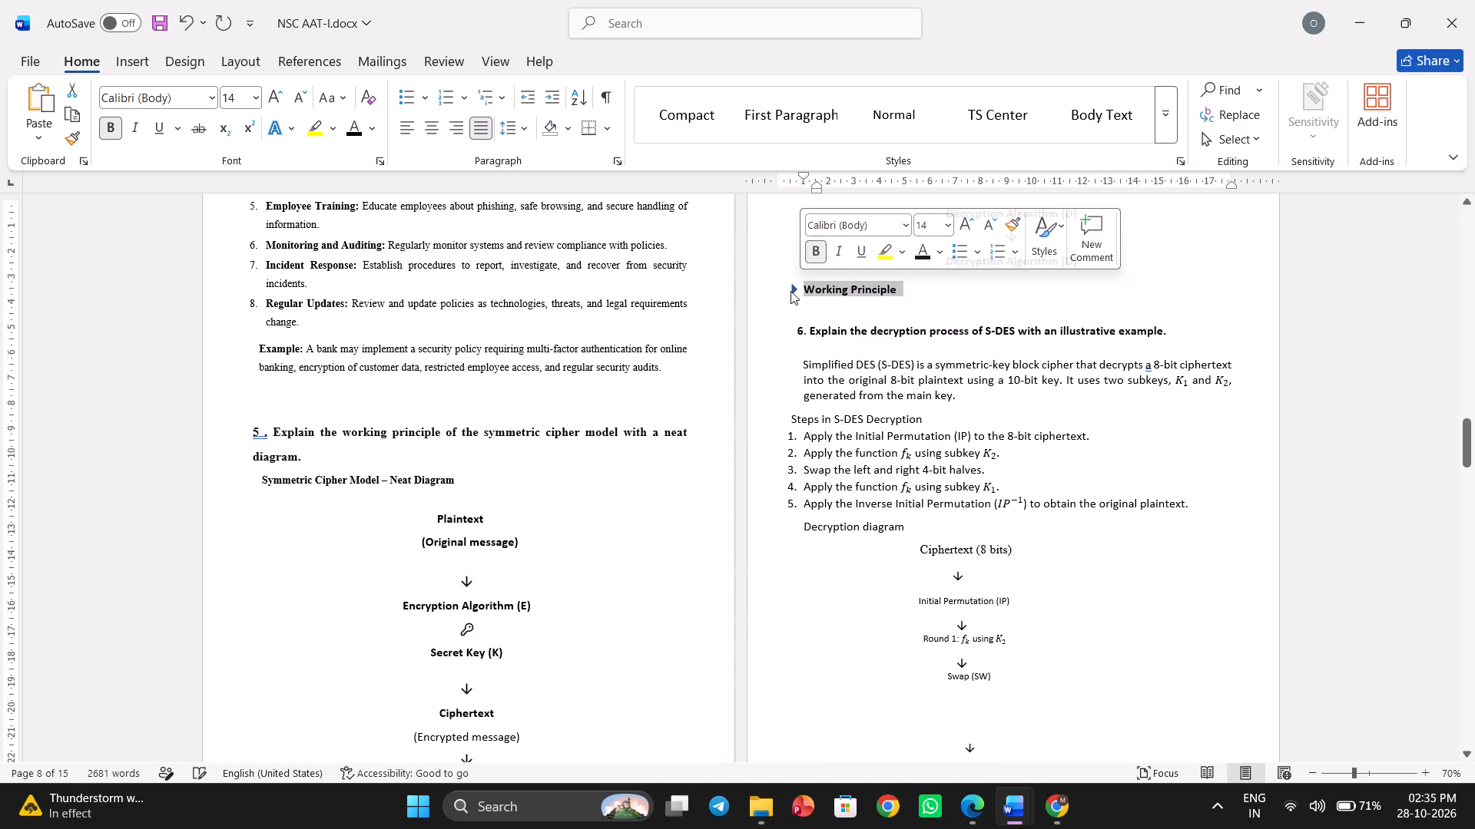
left_click(791, 291)
left_click(808, 287)
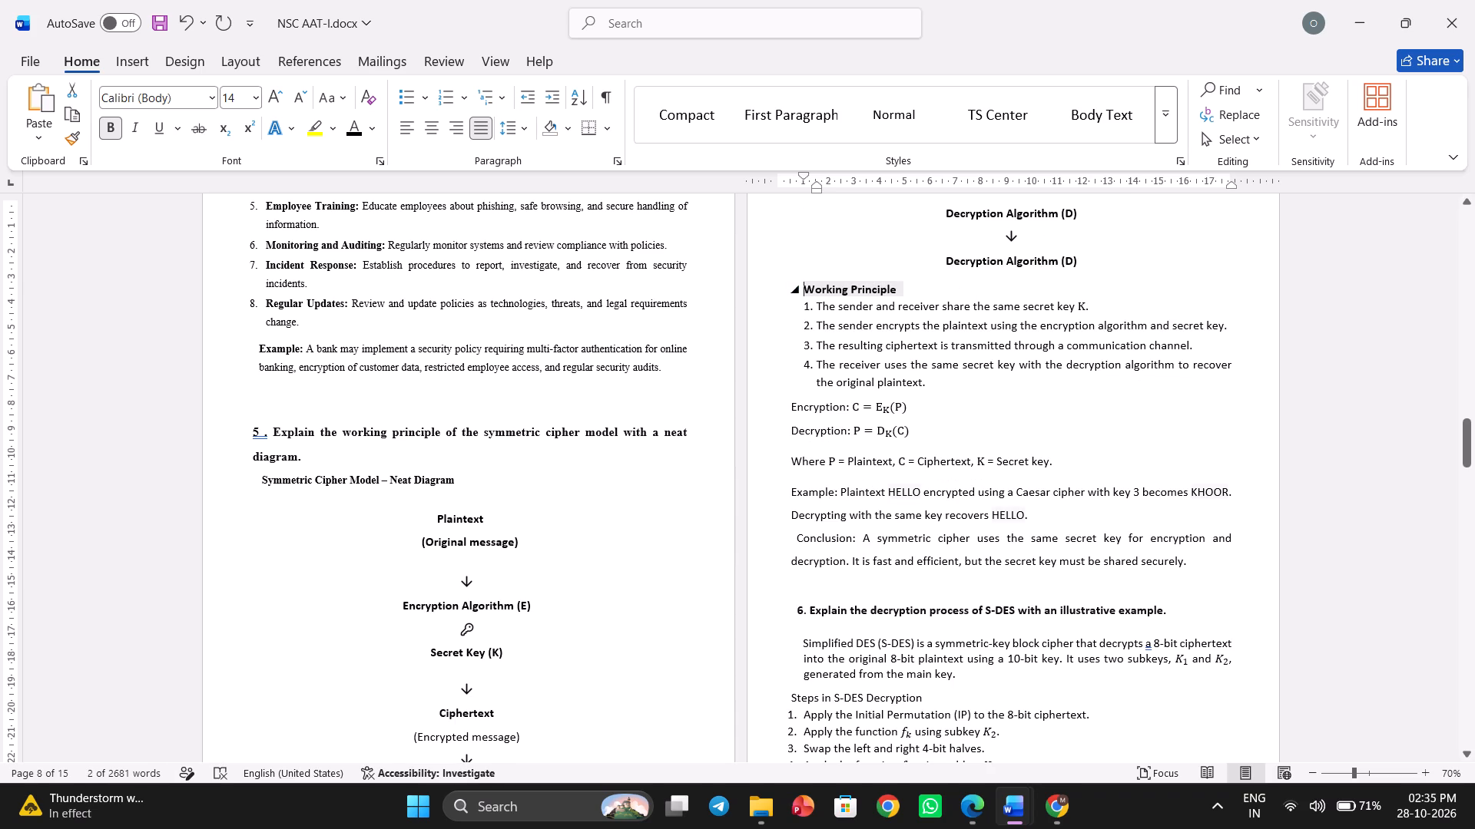
left_click_drag(808, 287, 1032, 576)
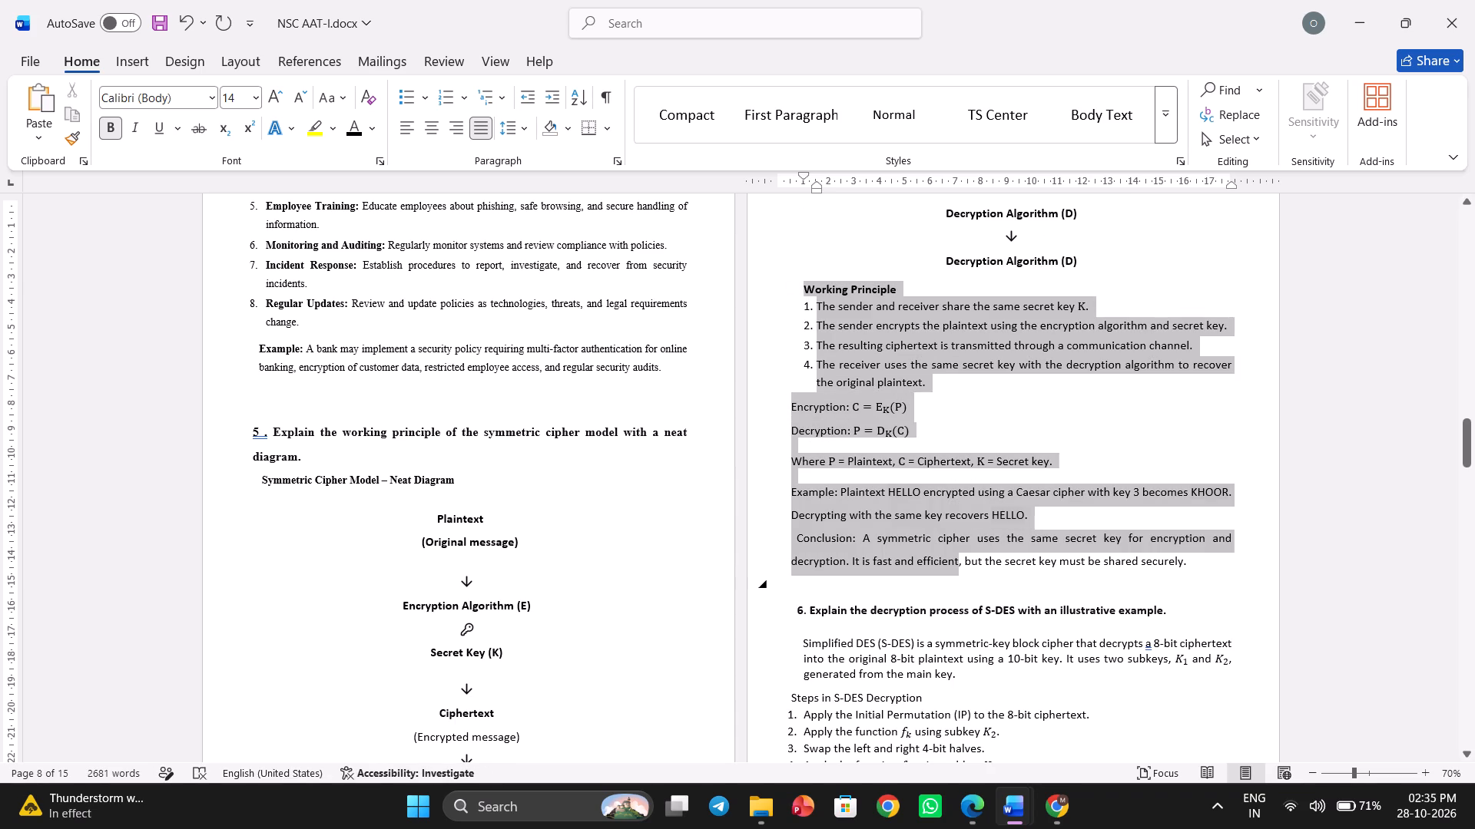
left_click_drag(1032, 576, 1189, 566)
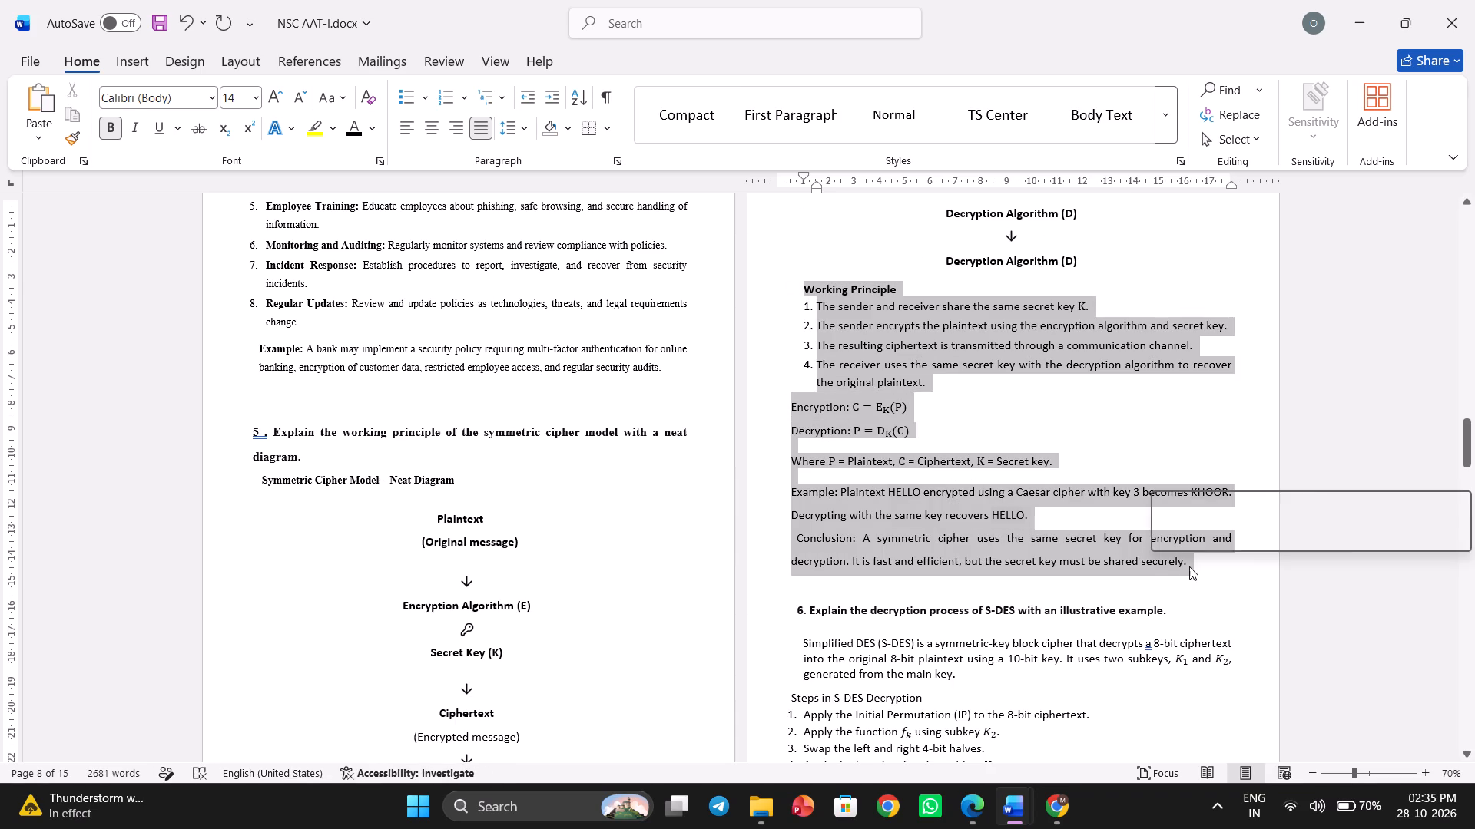
left_click(214, 103)
left_click(209, 220)
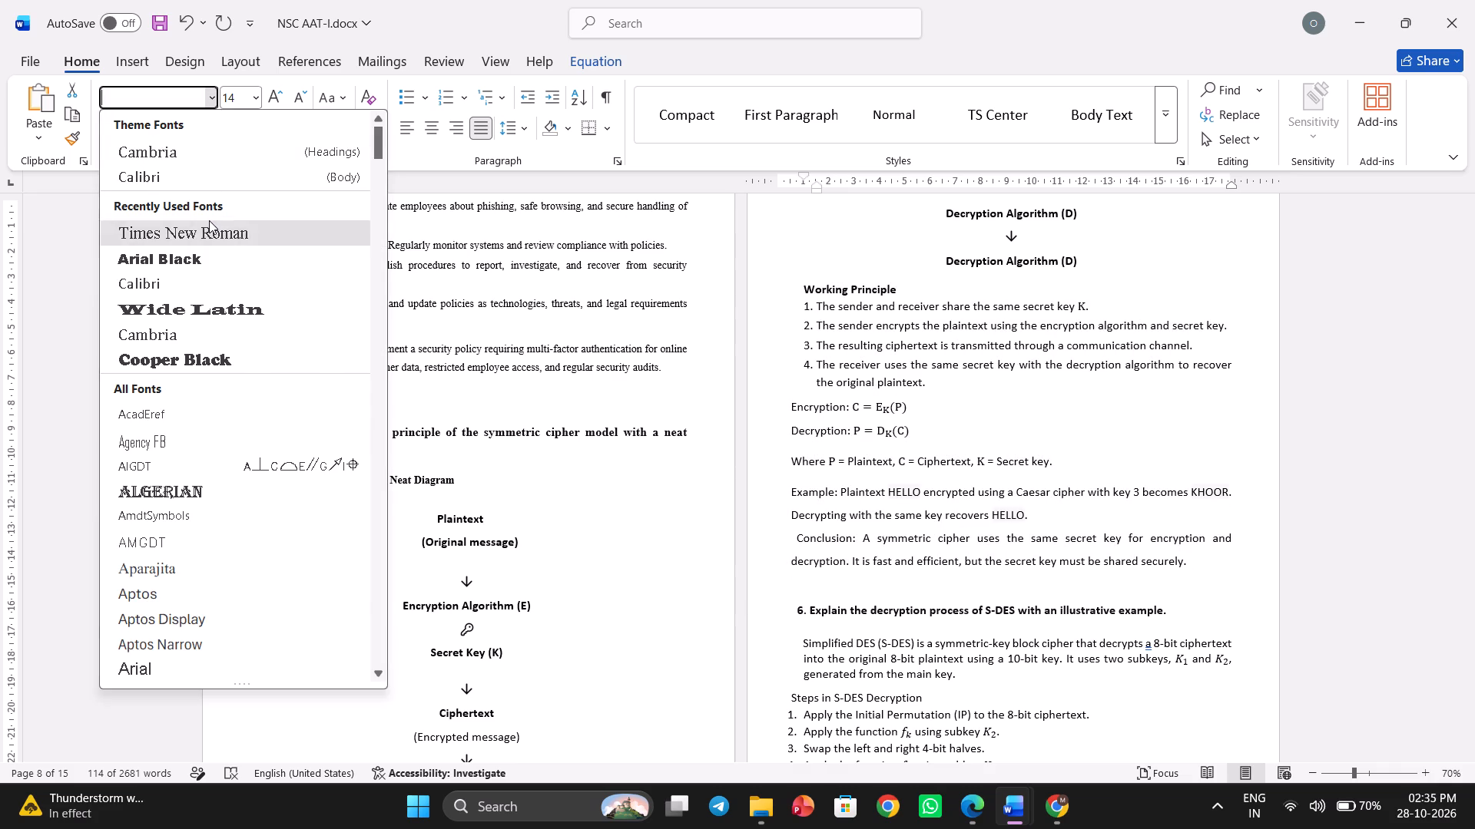
left_click(299, 107)
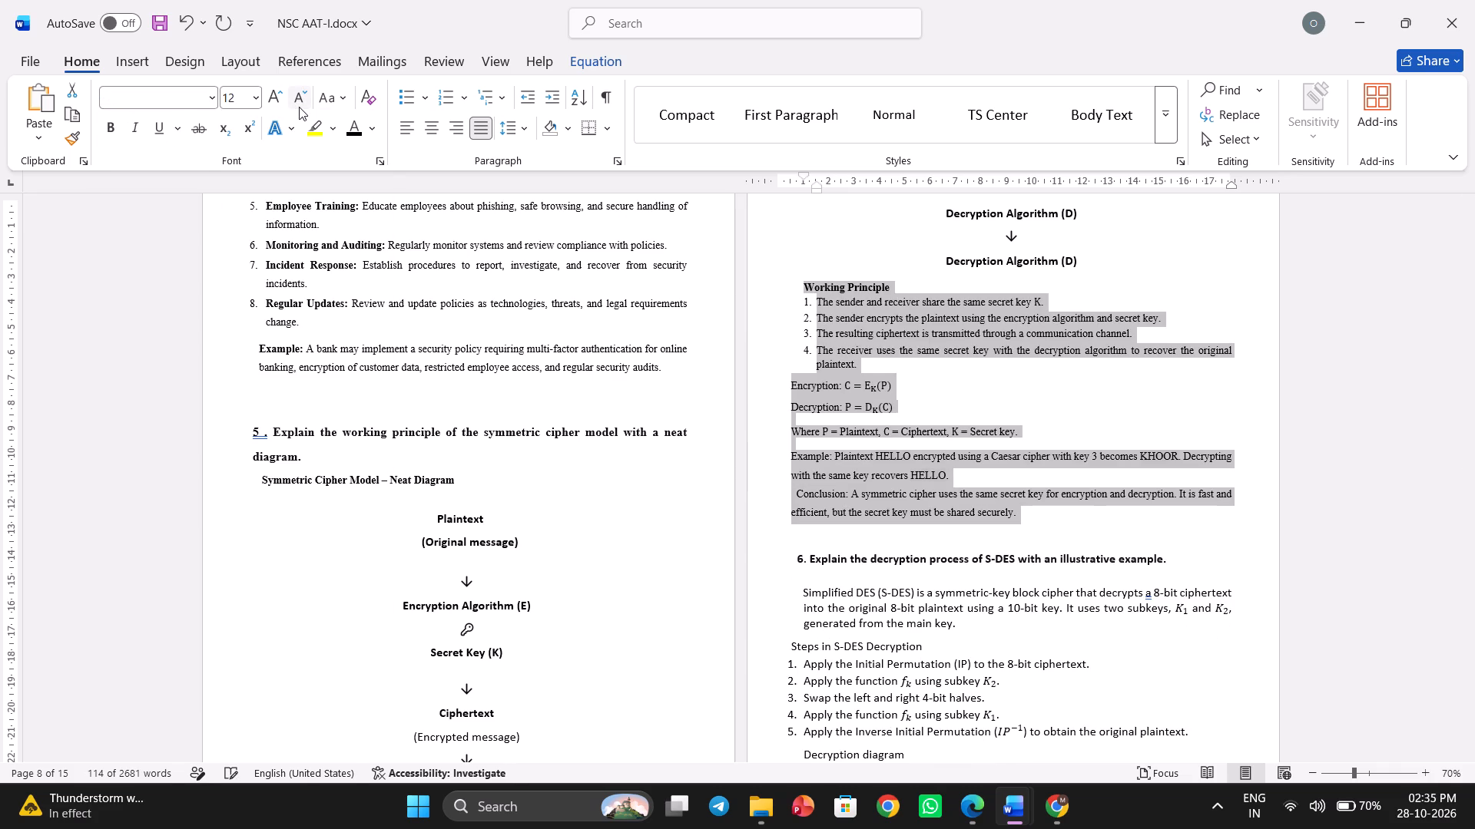
Set the line spacing of the question 5 text from Working Principle through the conclusion to 1.5.
left_click(502, 113)
left_click(511, 127)
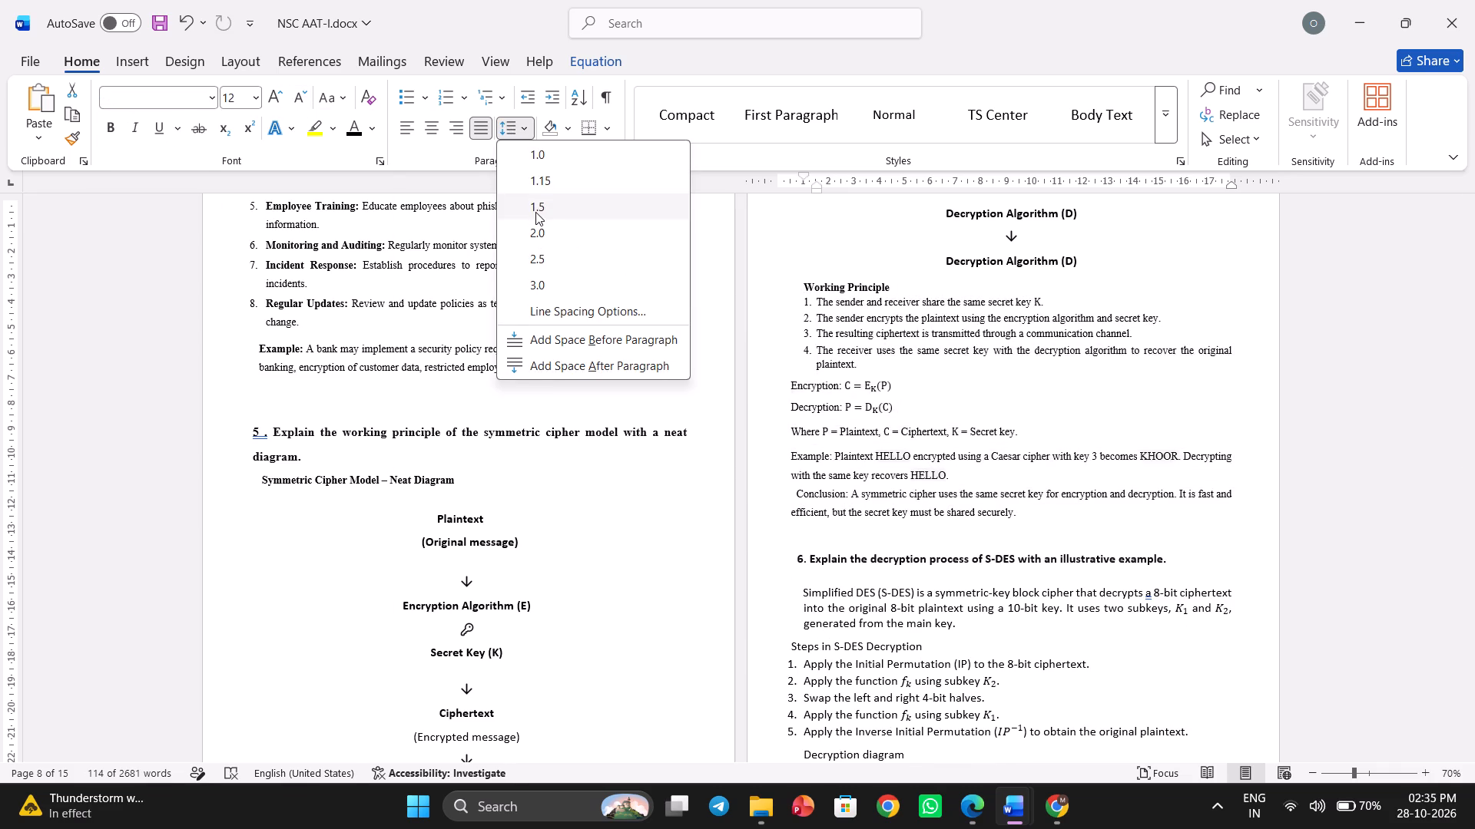
left_click(542, 207)
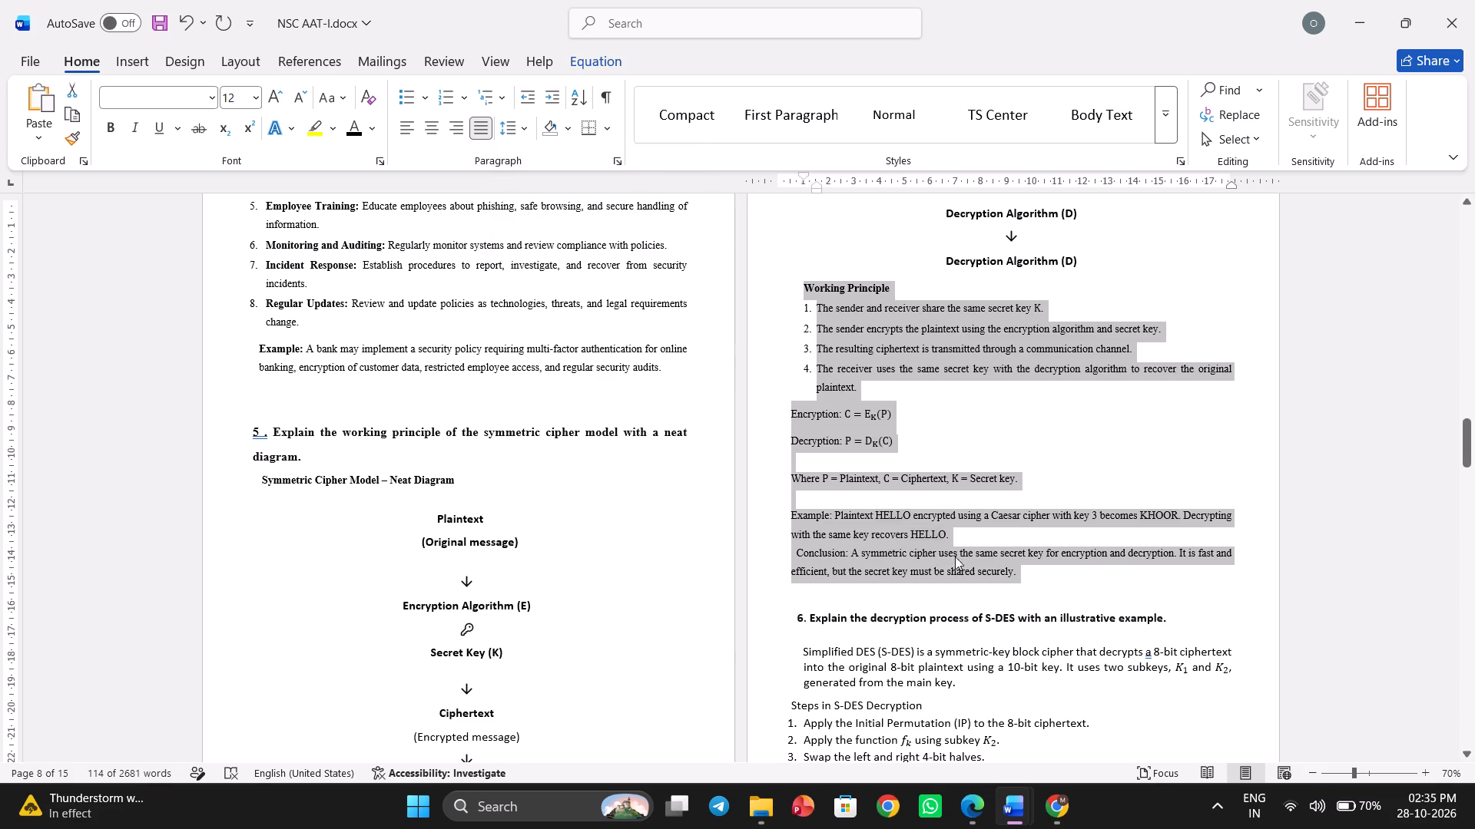
left_click(984, 560)
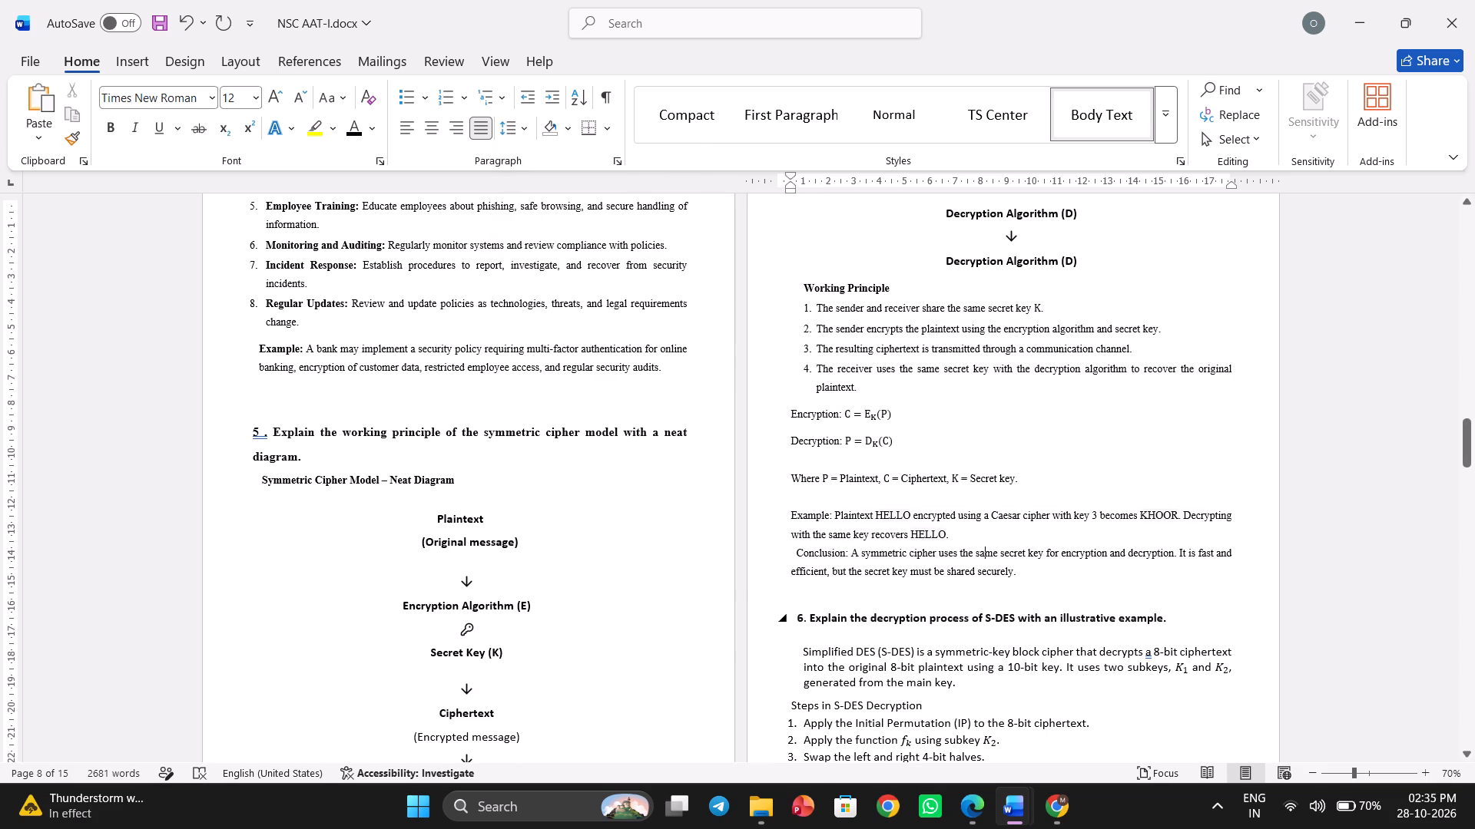
Set the question 6 heading on the S-DES decryption process to Times New Roman.
left_click_drag(1172, 623, 833, 603)
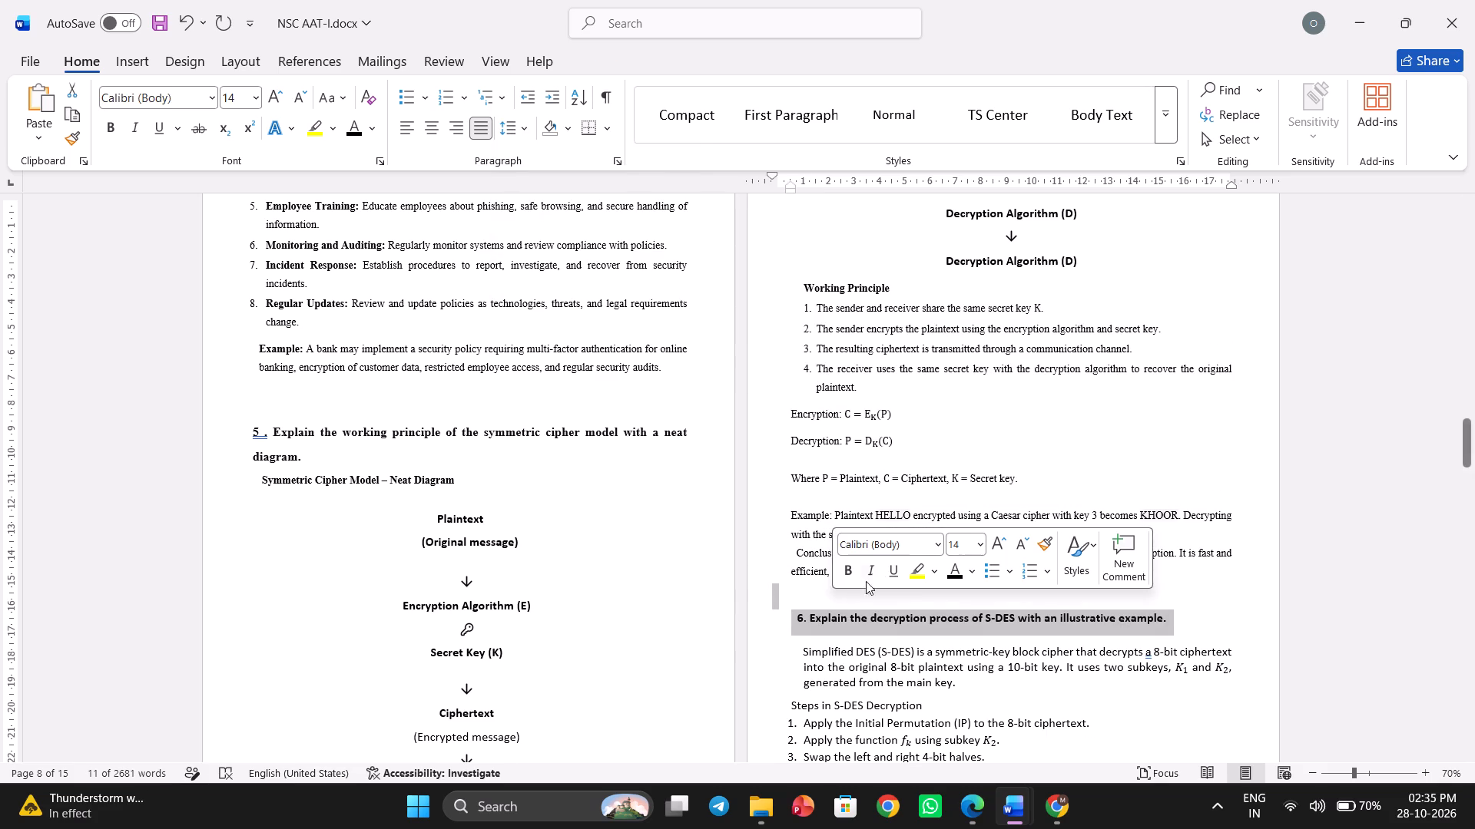
left_click(937, 547)
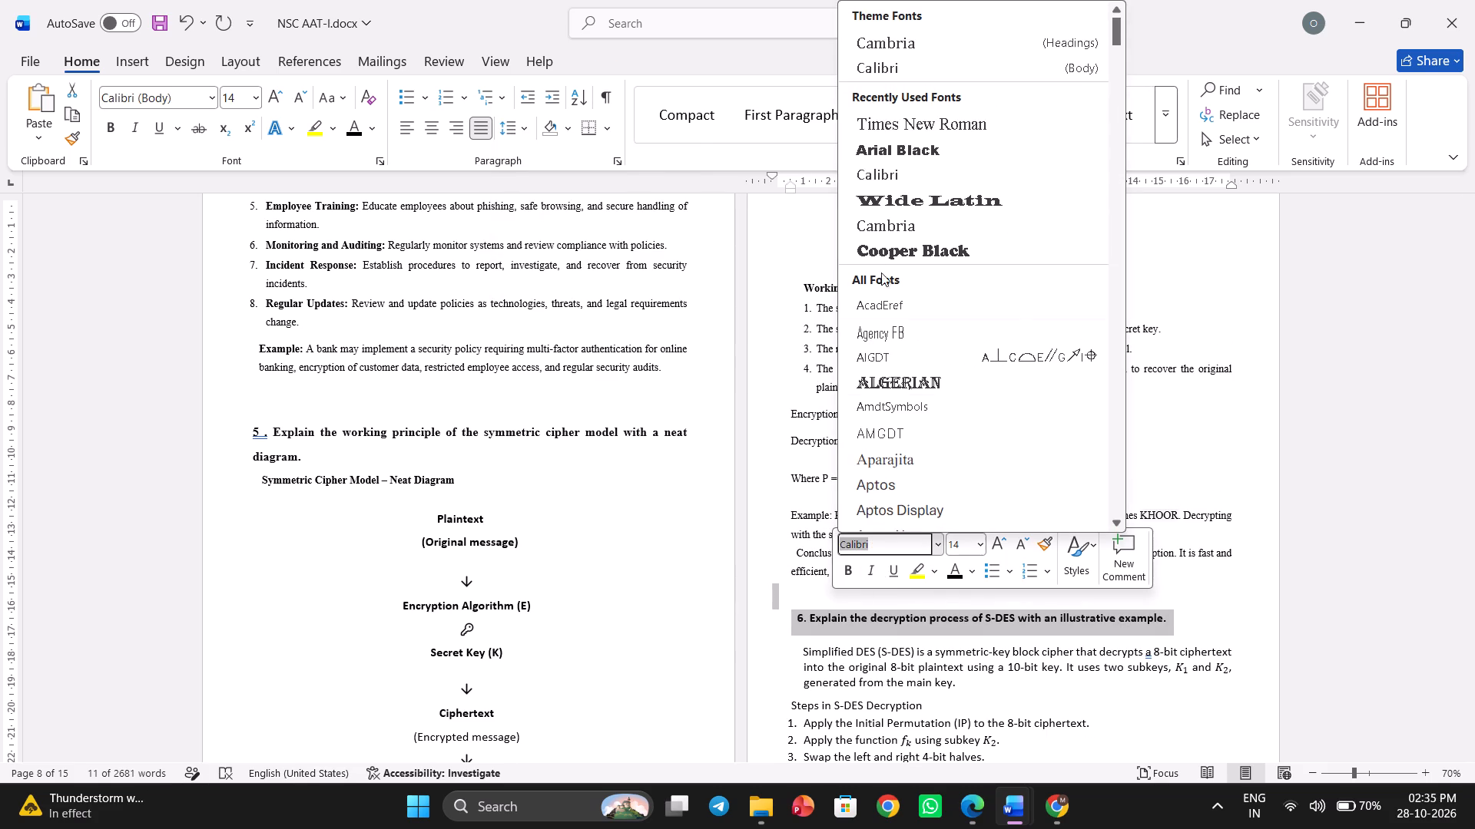
left_click(875, 126)
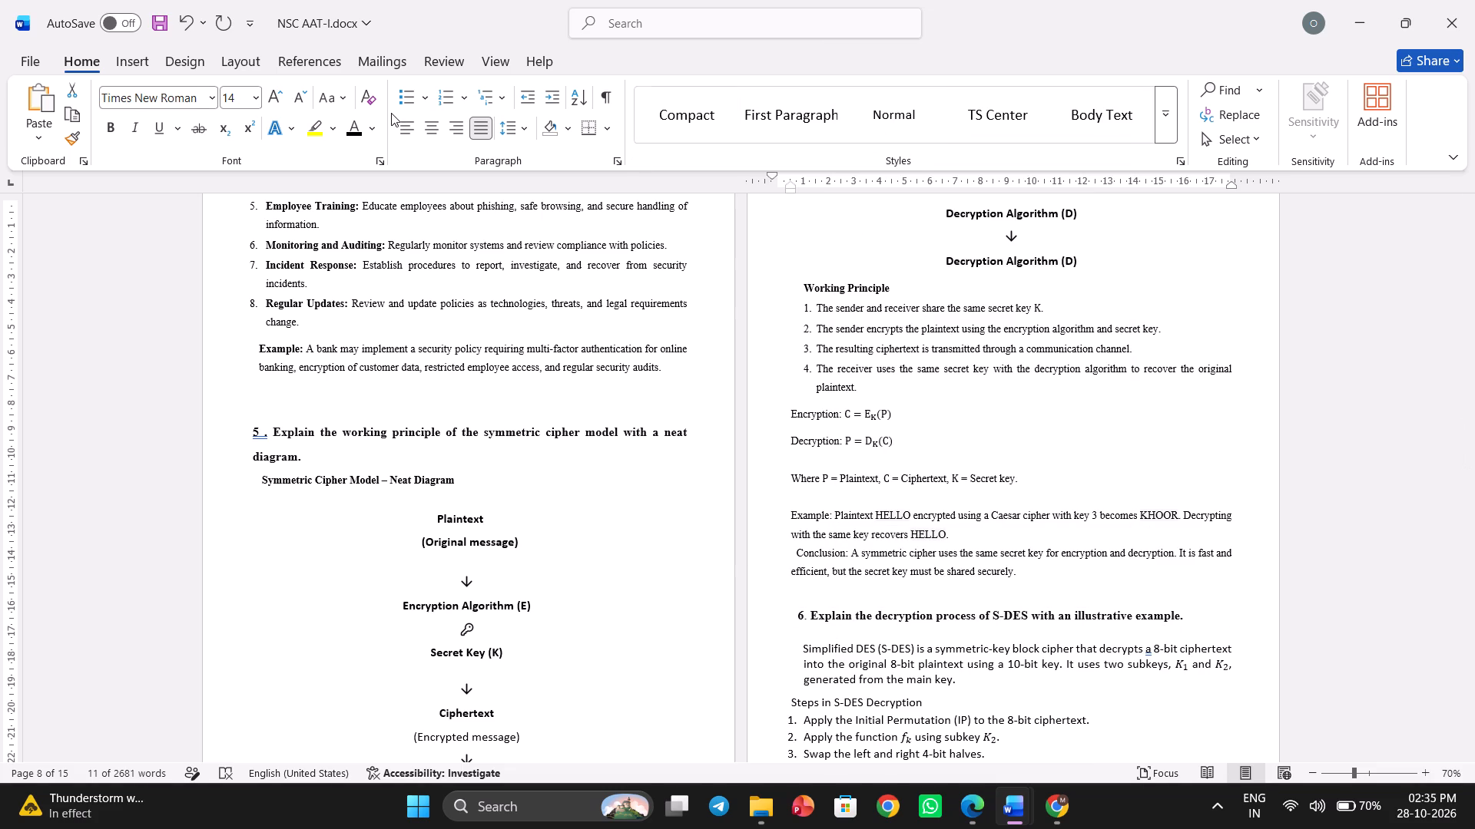
Set the question 6 answer from its opening paragraph through "Ciphertext (8 bits)" to Times New Roman size 12.
left_click(1035, 725)
scroll(1035, 725, "down", 1)
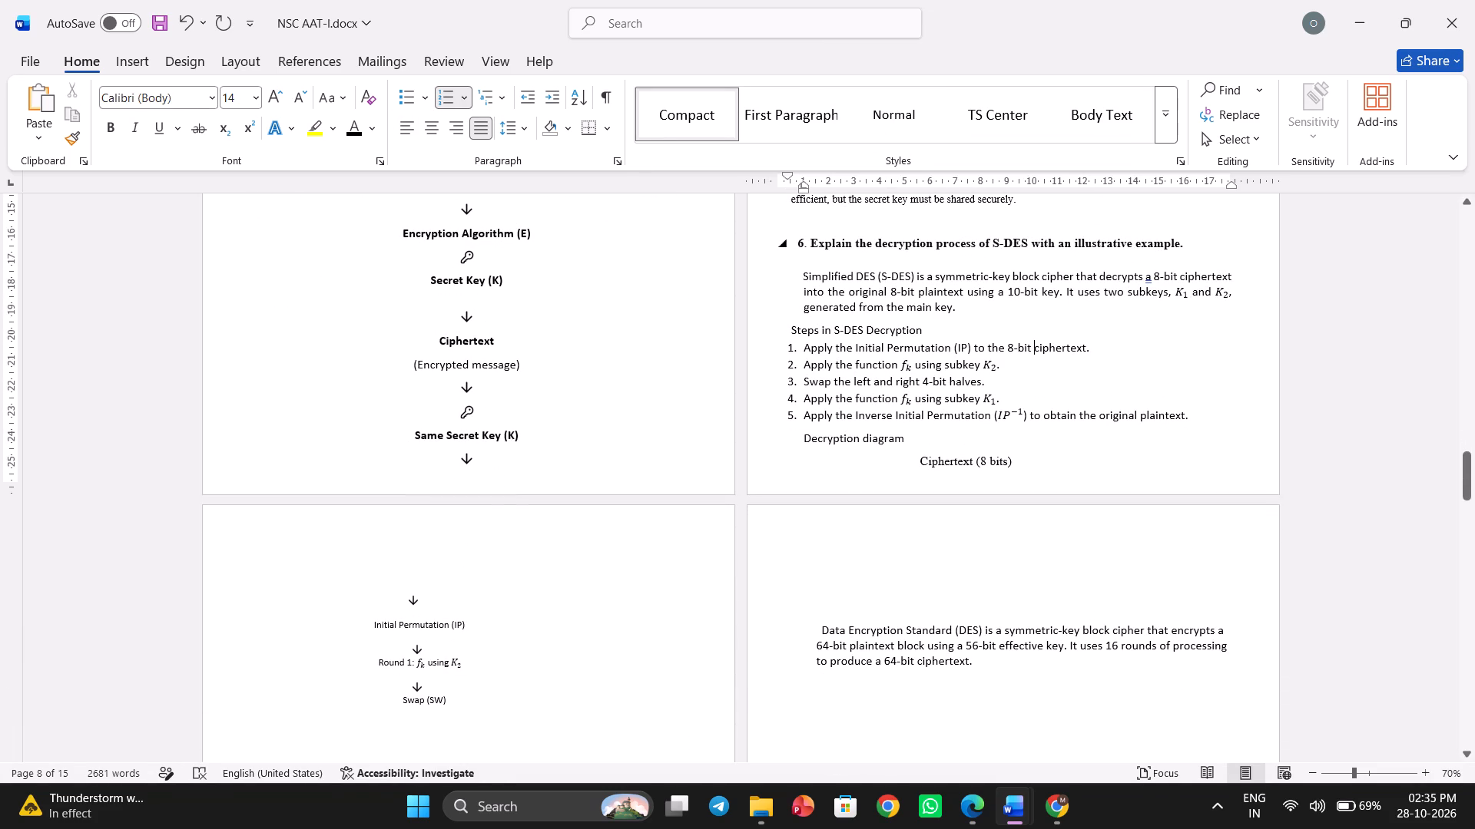
left_click_drag(797, 275, 1012, 472)
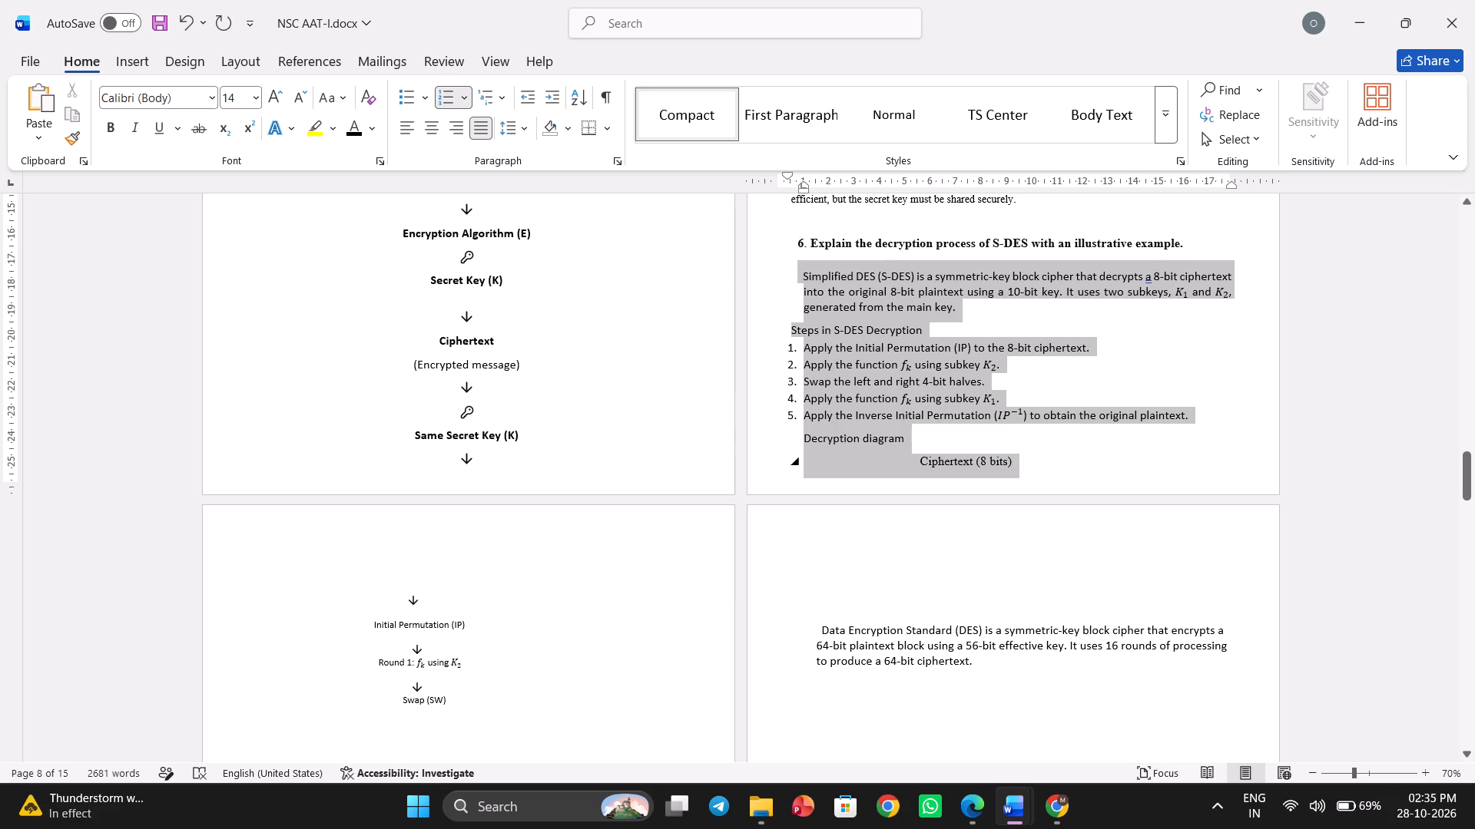
left_click(216, 97)
left_click(194, 233)
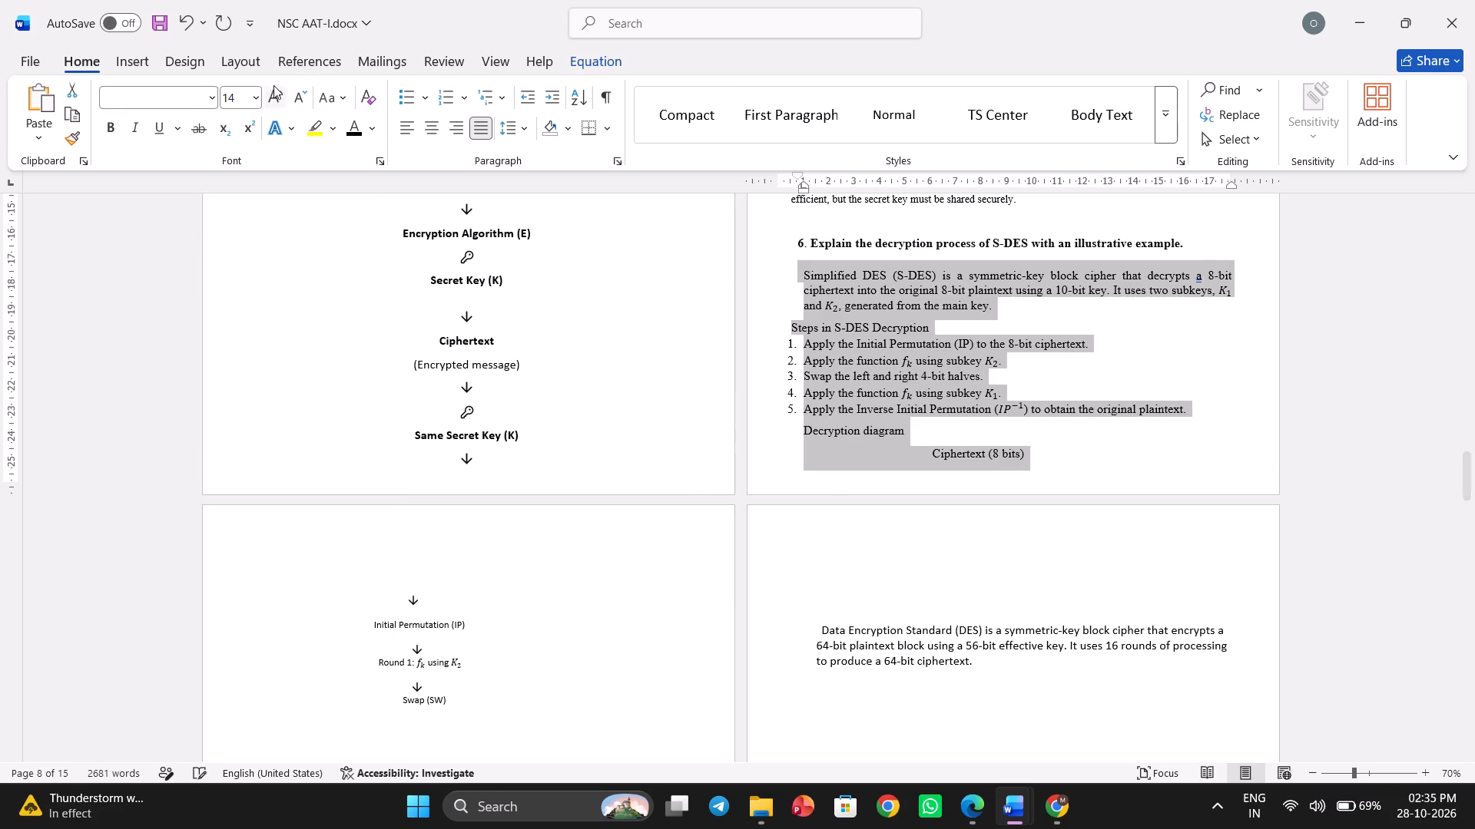
left_click(302, 92)
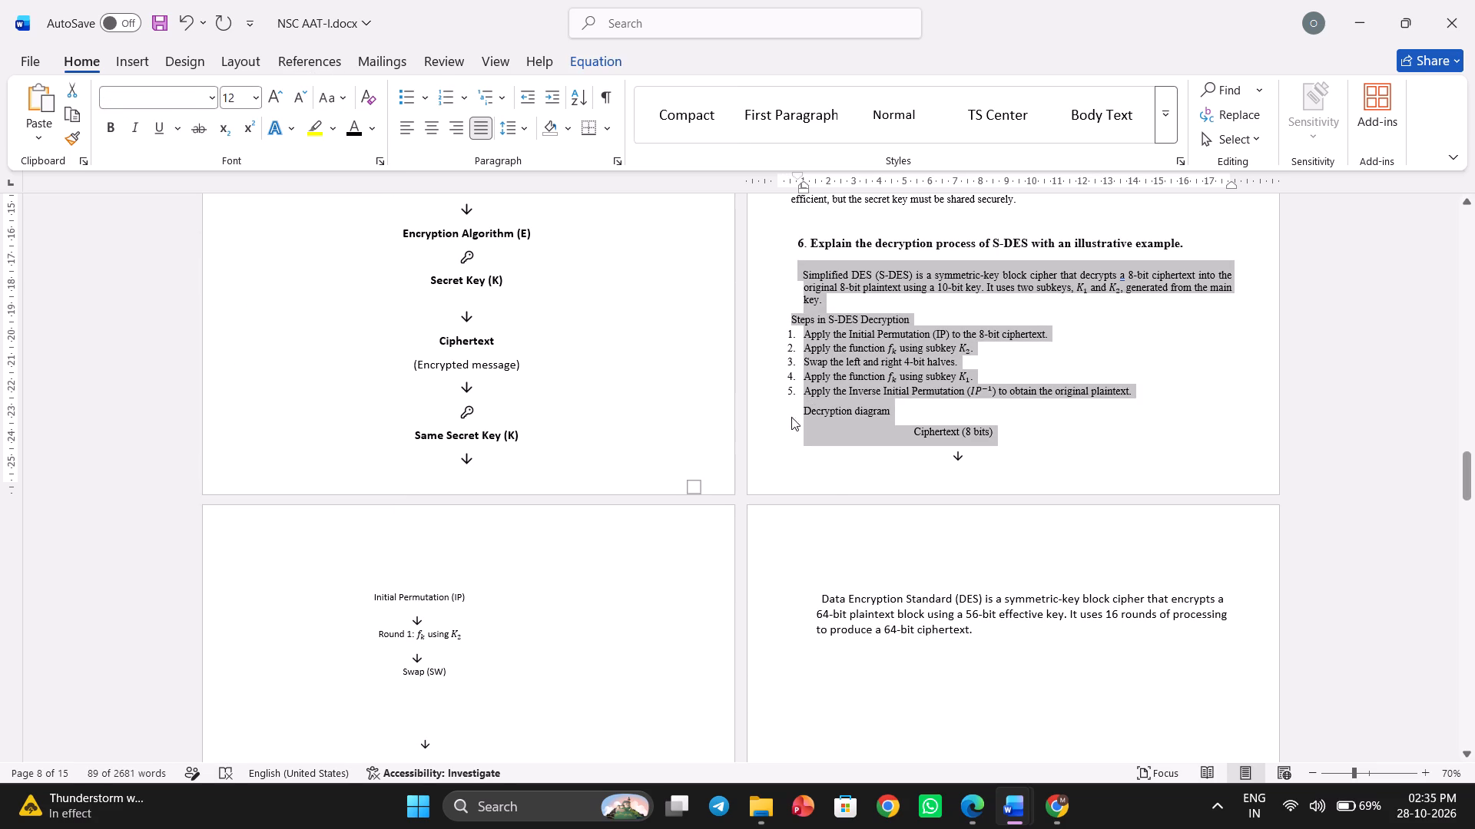
Insert blank lines after item 5 of the S-DES decryption steps so the Decryption diagram starts on the next page.
left_click(907, 461)
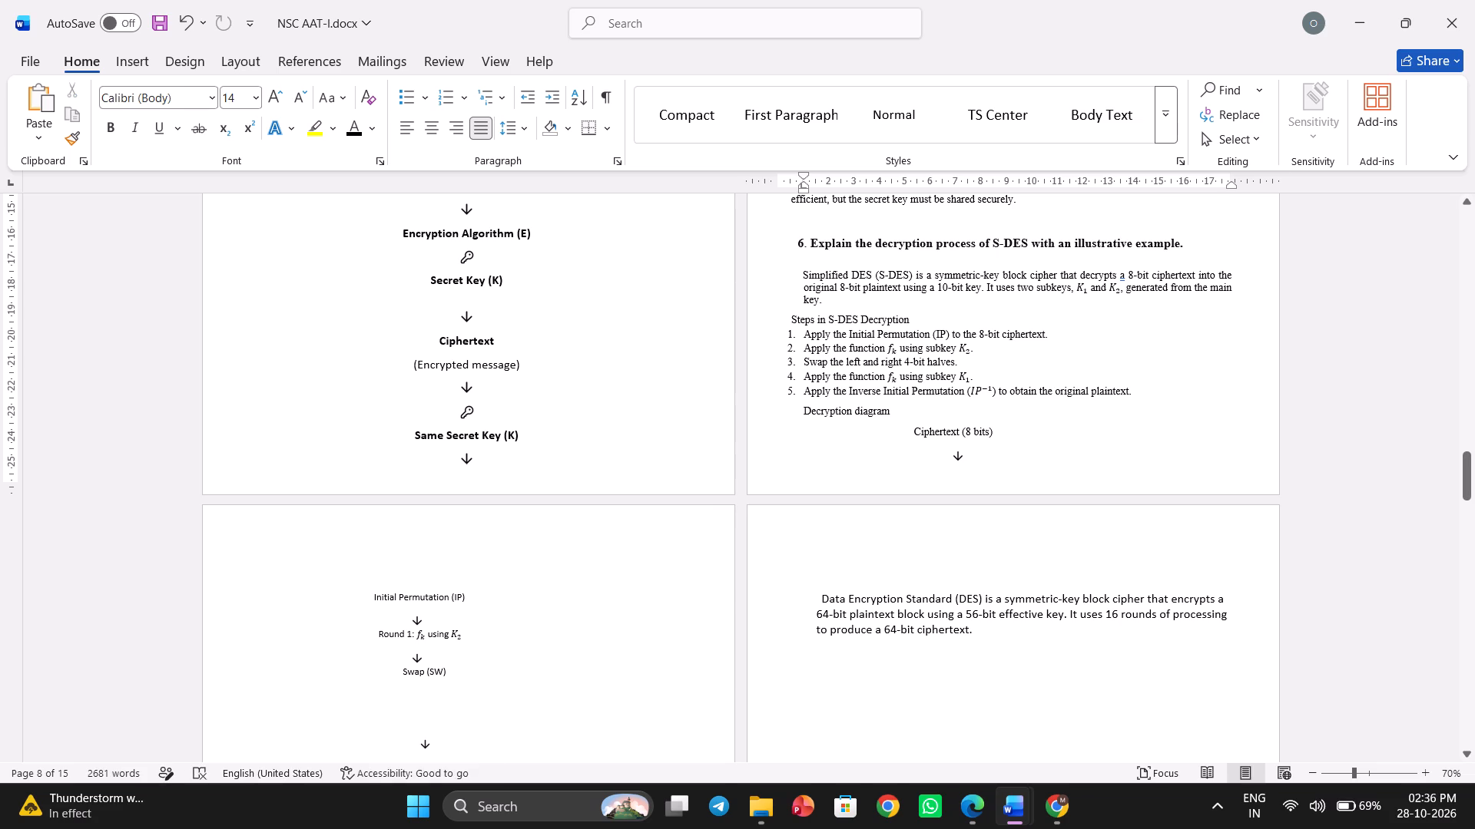
left_click(1149, 385)
key("Return")
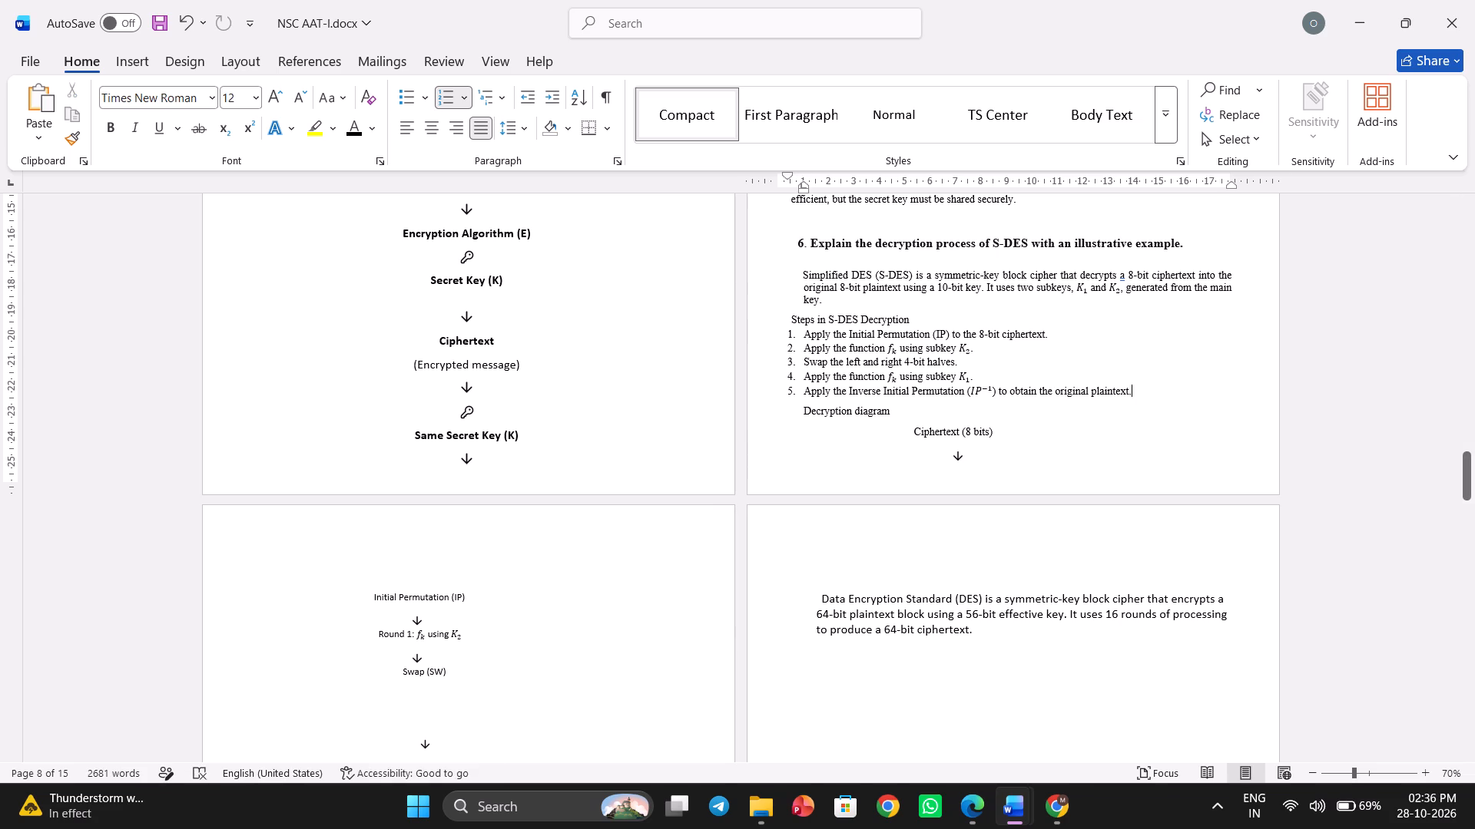
key("Return")
key("Return")
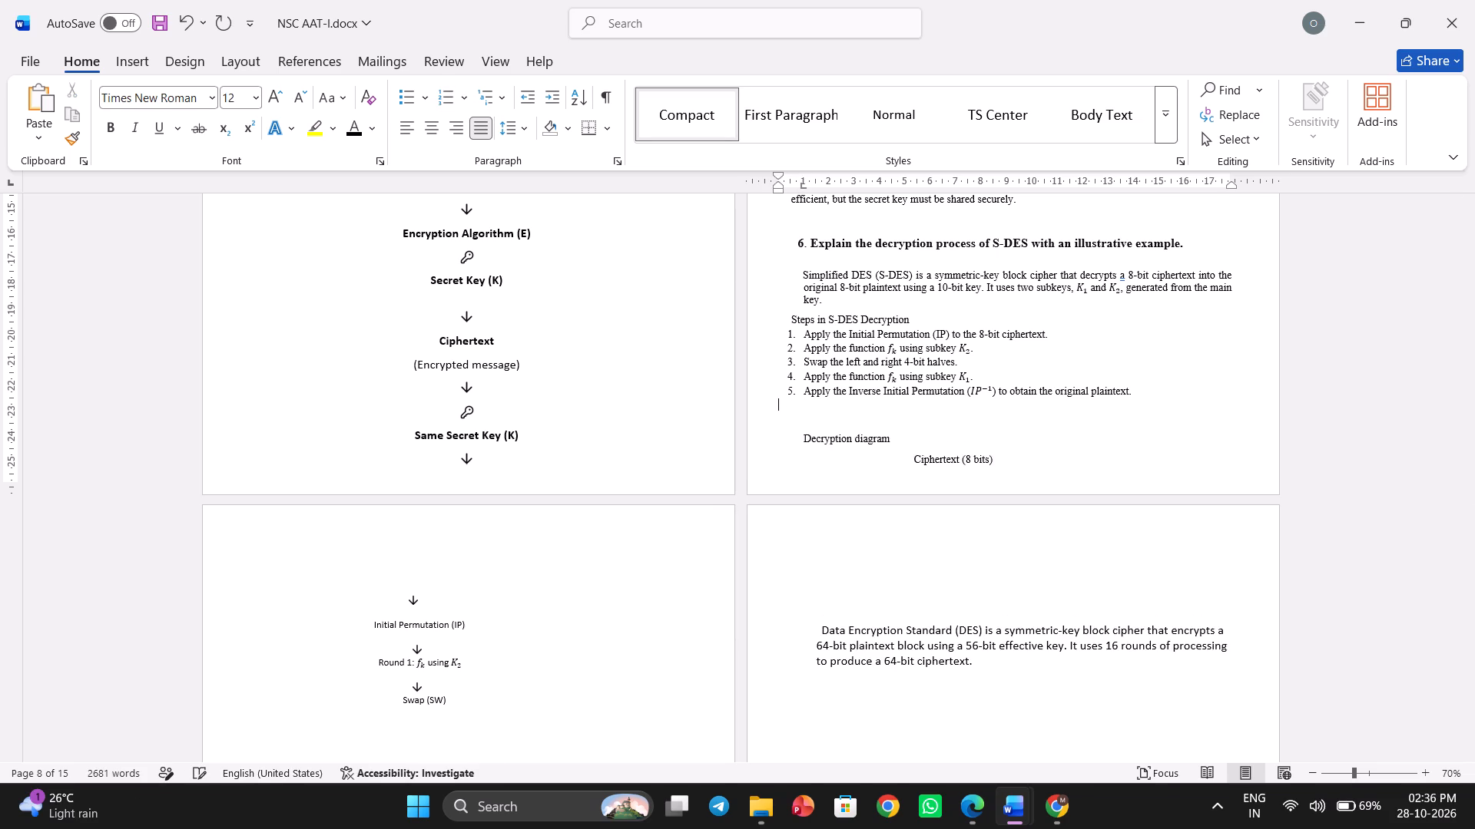
key("Return")
key("Return")
key("Return")
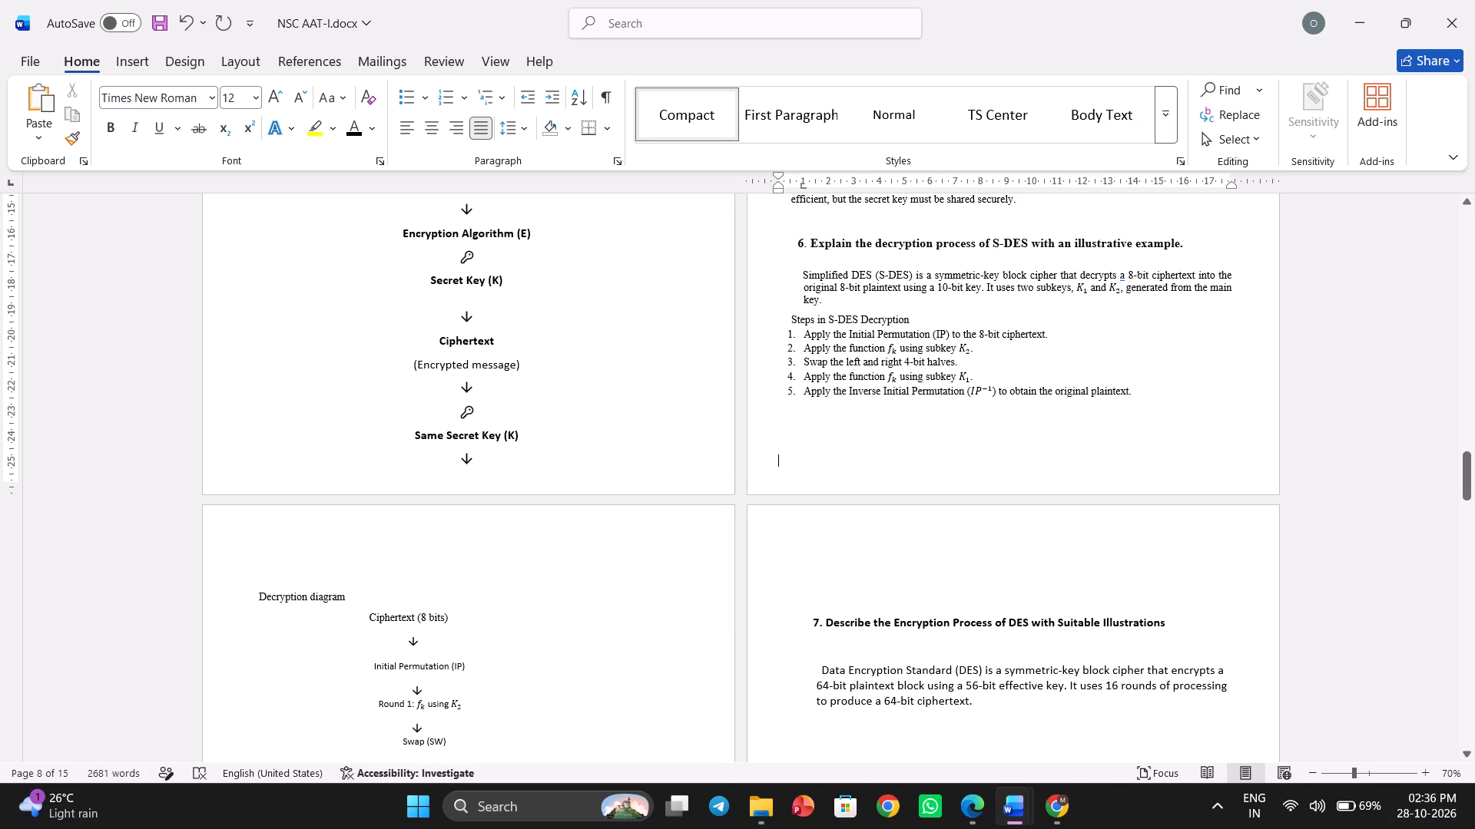
Remove the blank lines between "Swap (SW)" and the arrow below it in the Decryption diagram, keeping the label intact.
scroll(459, 671, "down", 2)
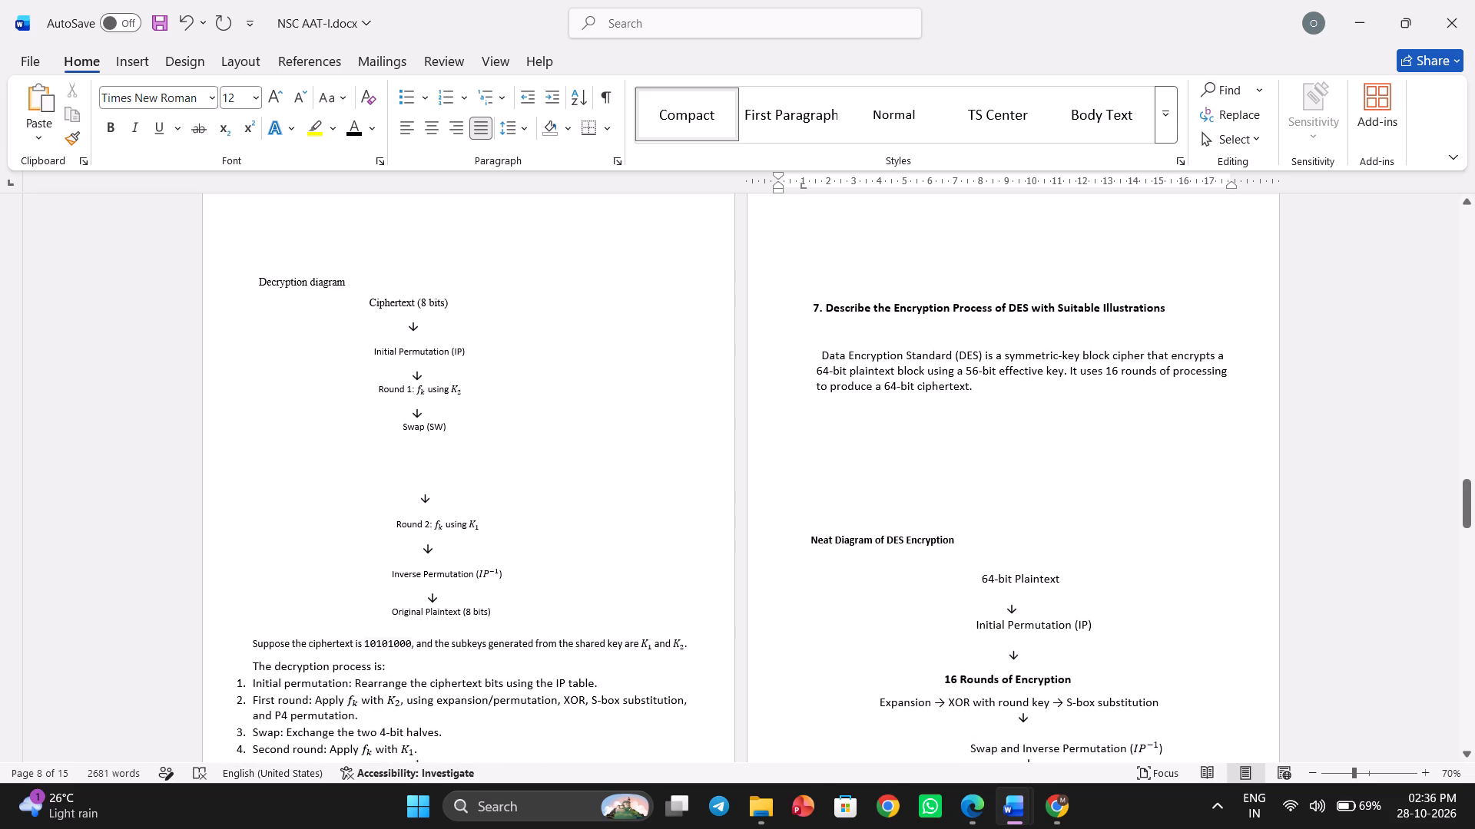
left_click(401, 477)
key("BackSpace")
key("BackSpace")
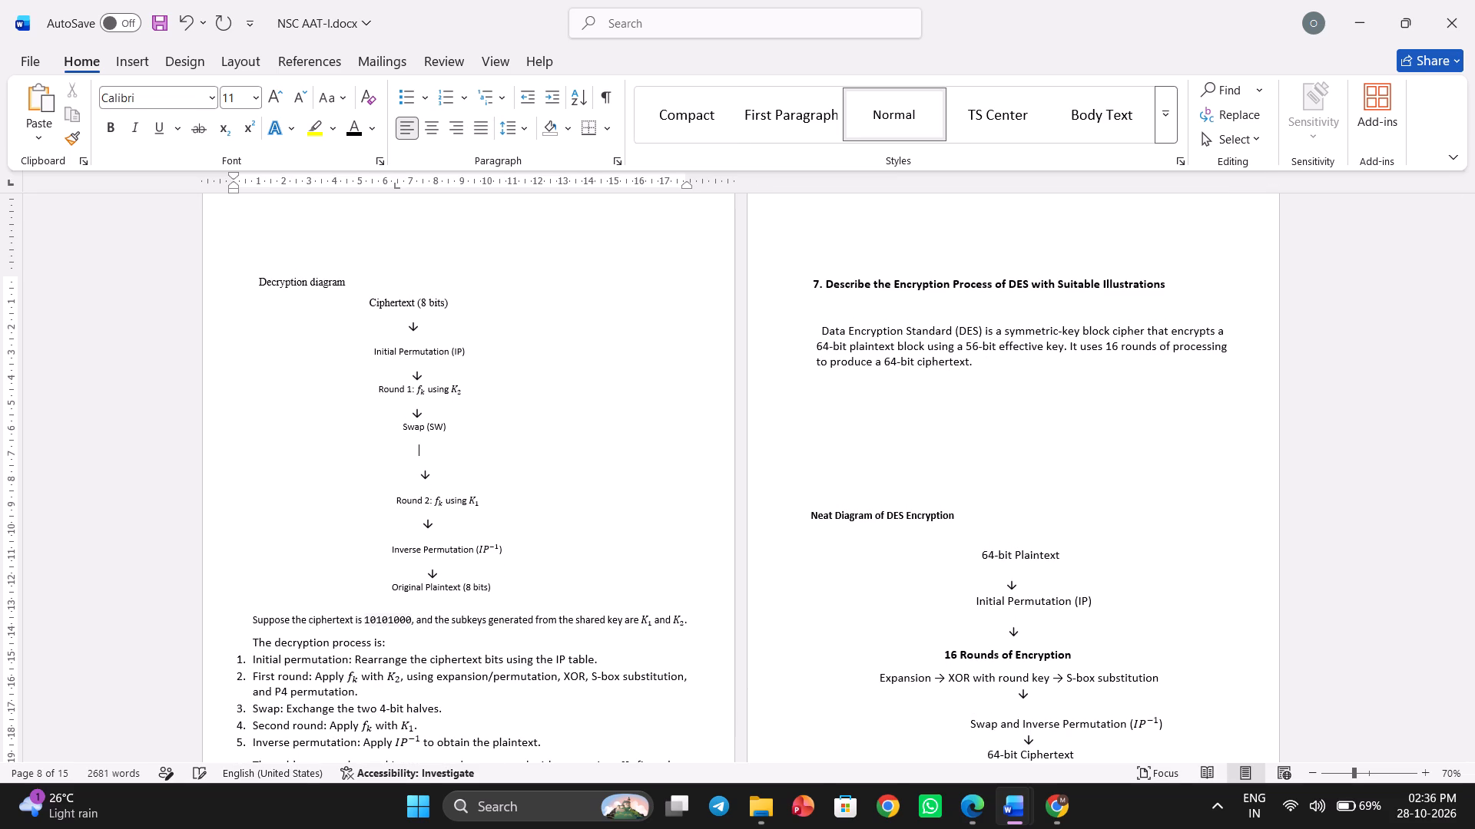
key("BackSpace")
key("BackSpace")
key("BackSpace")
key("BackSpace")
key("BackSpace")
key("BackSpace")
key("BackSpace")
key("BackSpace")
key("BackSpace")
key("BackSpace")
key("BackSpace")
key("BackSpace")
key("BackSpace")
key("BackSpace")
key("BackSpace")
key("BackSpace")
key("BackSpace")
key("BackSpace")
key("BackSpace")
key("BackSpace")
key("BackSpace")
key("BackSpace")
key("BackSpace")
key("BackSpace")
key("BackSpace")
key("BackSpace")
key("BackSpace")
key("BackSpace")
key("BackSpace")
key("BackSpace")
key("BackSpace")
key("BackSpace")
key("BackSpace")
key("BackSpace")
key("BackSpace")
key("BackSpace")
key("BackSpace")
key("BackSpace")
key("BackSpace")
key("BackSpace")
key("BackSpace")
key("BackSpace")
key("BackSpace")
key("BackSpace")
key("BackSpace")
key("BackSpace")
key("BackSpace")
key("BackSpace")
key("BackSpace")
key("BackSpace")
key("BackSpace")
key("BackSpace")
key("BackSpace")
key("BackSpace")
key("BackSpace")
key("BackSpace")
key("BackSpace")
key("BackSpace")
key("BackSpace")
key("BackSpace")
key("BackSpace")
key("BackSpace")
key("BackSpace")
key("BackSpace")
key("BackSpace")
key("BackSpace")
key("BackSpace")
key("BackSpace")
key("BackSpace")
key("BackSpace")
key("BackSpace")
key("BackSpace")
key("BackSpace")
key("BackSpace")
key("BackSpace")
key("BackSpace")
key("BackSpace")
key("BackSpace")
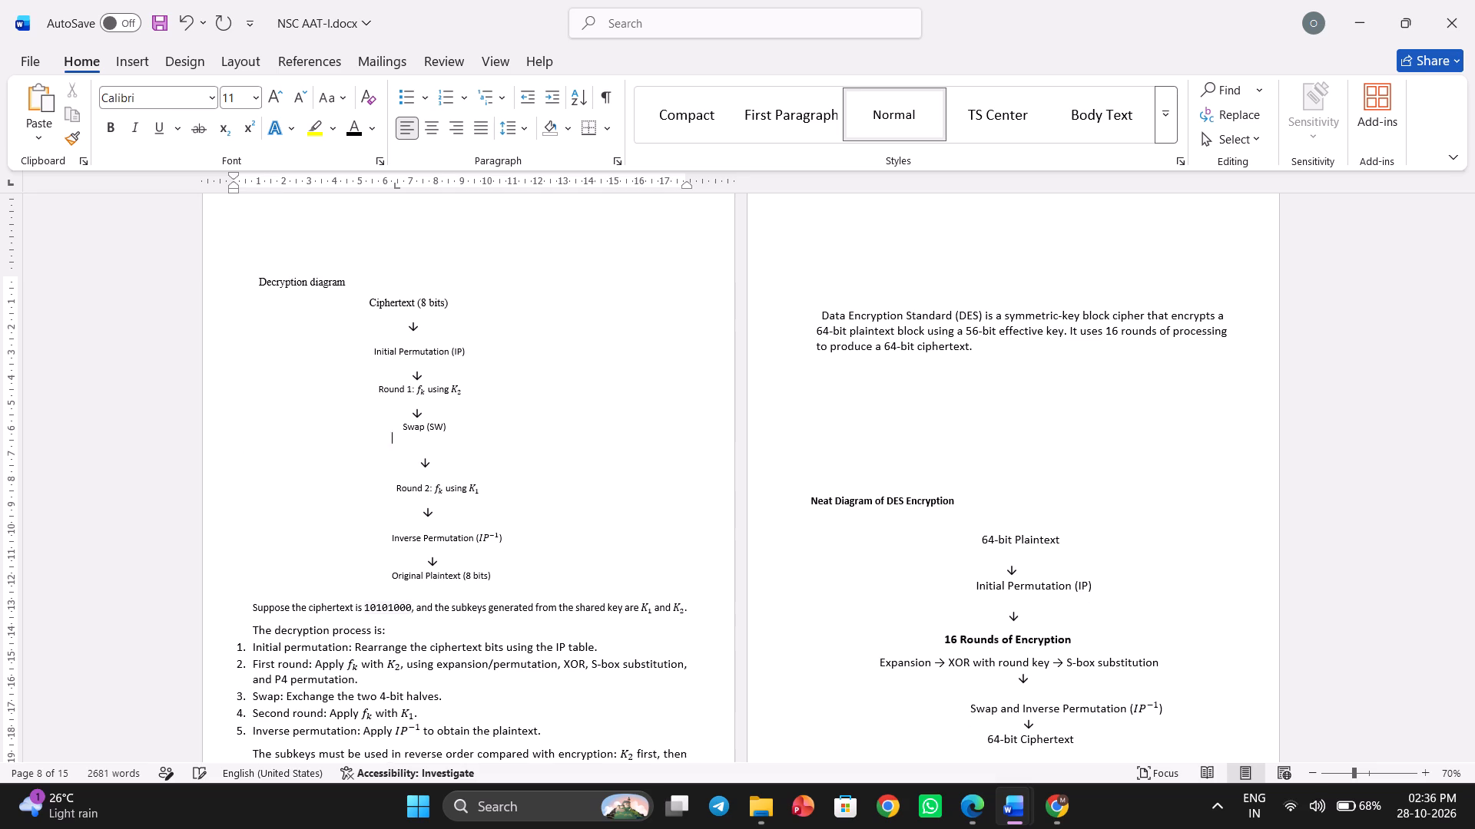
key("BackSpace")
key("BackSpace")
key("BackSpace")
key("BackSpace")
key("BackSpace")
key("BackSpace")
key("BackSpace")
key("BackSpace")
key("BackSpace")
key("BackSpace")
key("BackSpace")
key("BackSpace")
key("BackSpace")
key("BackSpace")
key("BackSpace")
key("BackSpace")
key("BackSpace")
key("BackSpace")
key("BackSpace")
key("BackSpace")
key("BackSpace")
key("BackSpace")
key("BackSpace")
key("BackSpace")
key("BackSpace")
key("BackSpace")
key("BackSpace")
key("BackSpace")
key("BackSpace")
key("BackSpace")
key("BackSpace")
key("BackSpace")
key("BackSpace")
key("BackSpace")
key("BackSpace")
key("BackSpace")
key("BackSpace")
key("BackSpace")
key("BackSpace")
key("BackSpace")
key("BackSpace")
key("BackSpace")
key("BackSpace")
key("BackSpace")
key("BackSpace")
key("BackSpace")
key("BackSpace")
key("BackSpace")
key("BackSpace")
key("BackSpace")
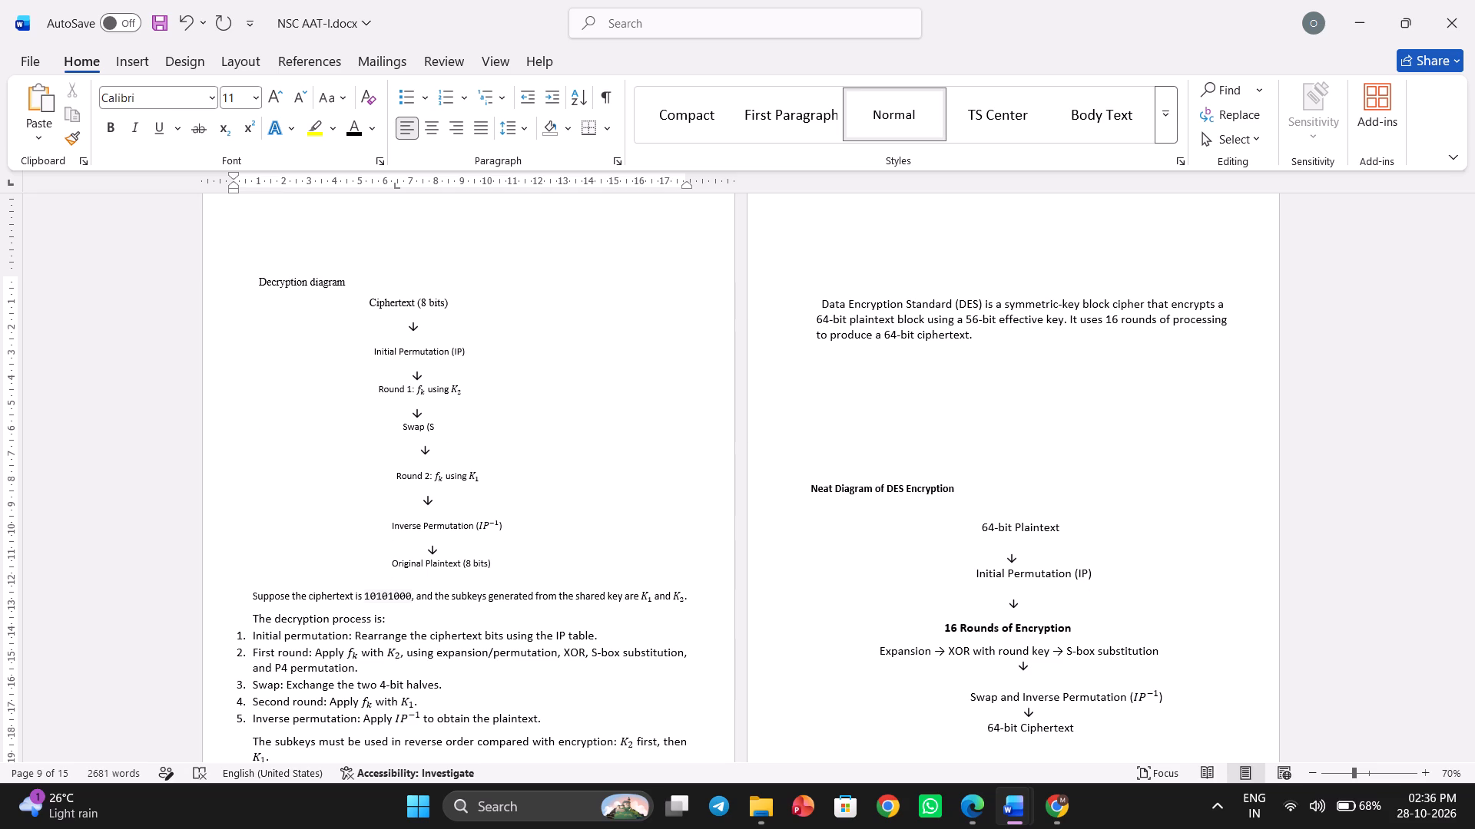
key("ctrl+z")
key("ctrl+z")
key("ctrl+z")
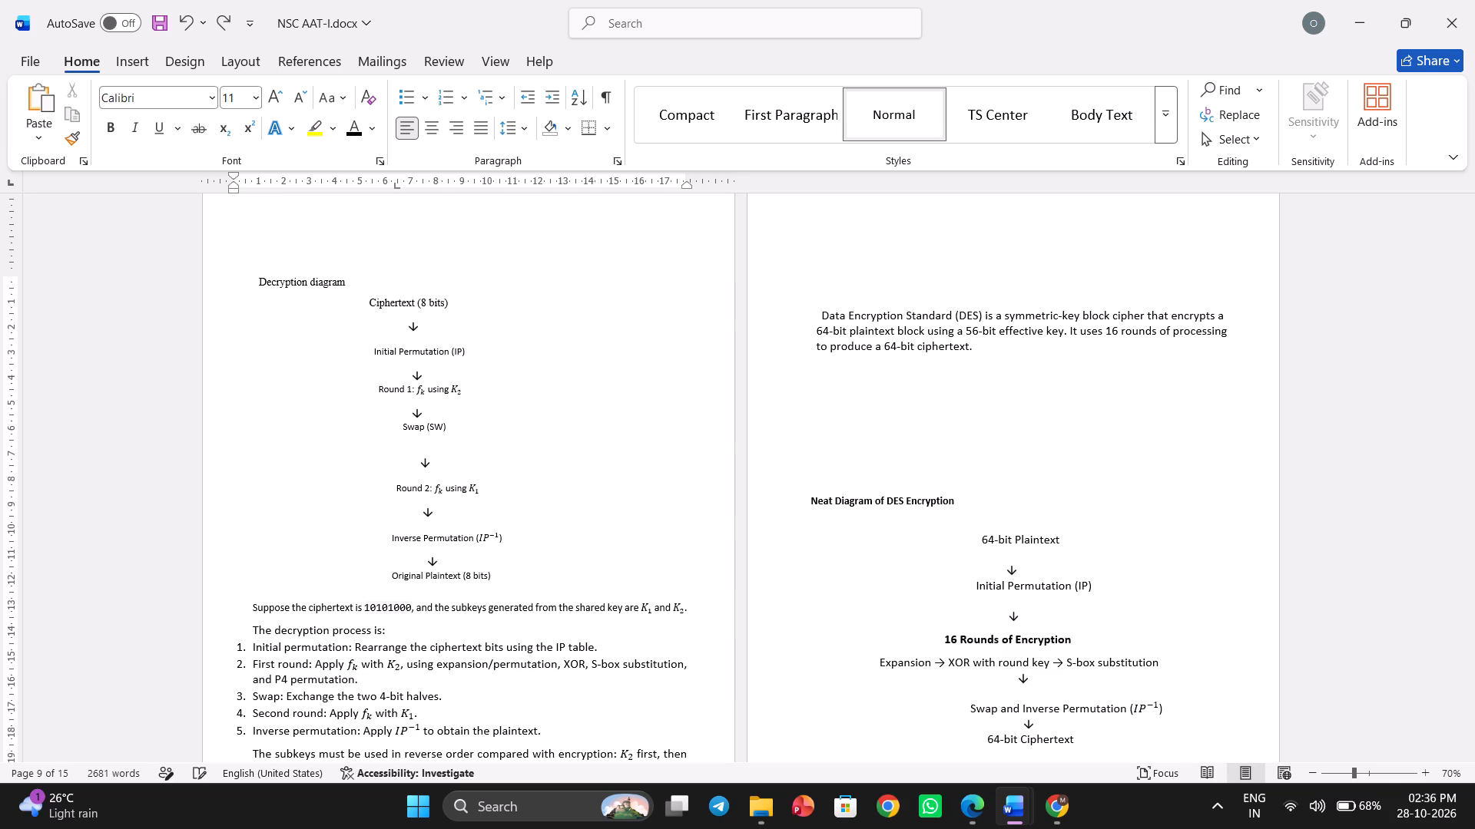
key("BackSpace")
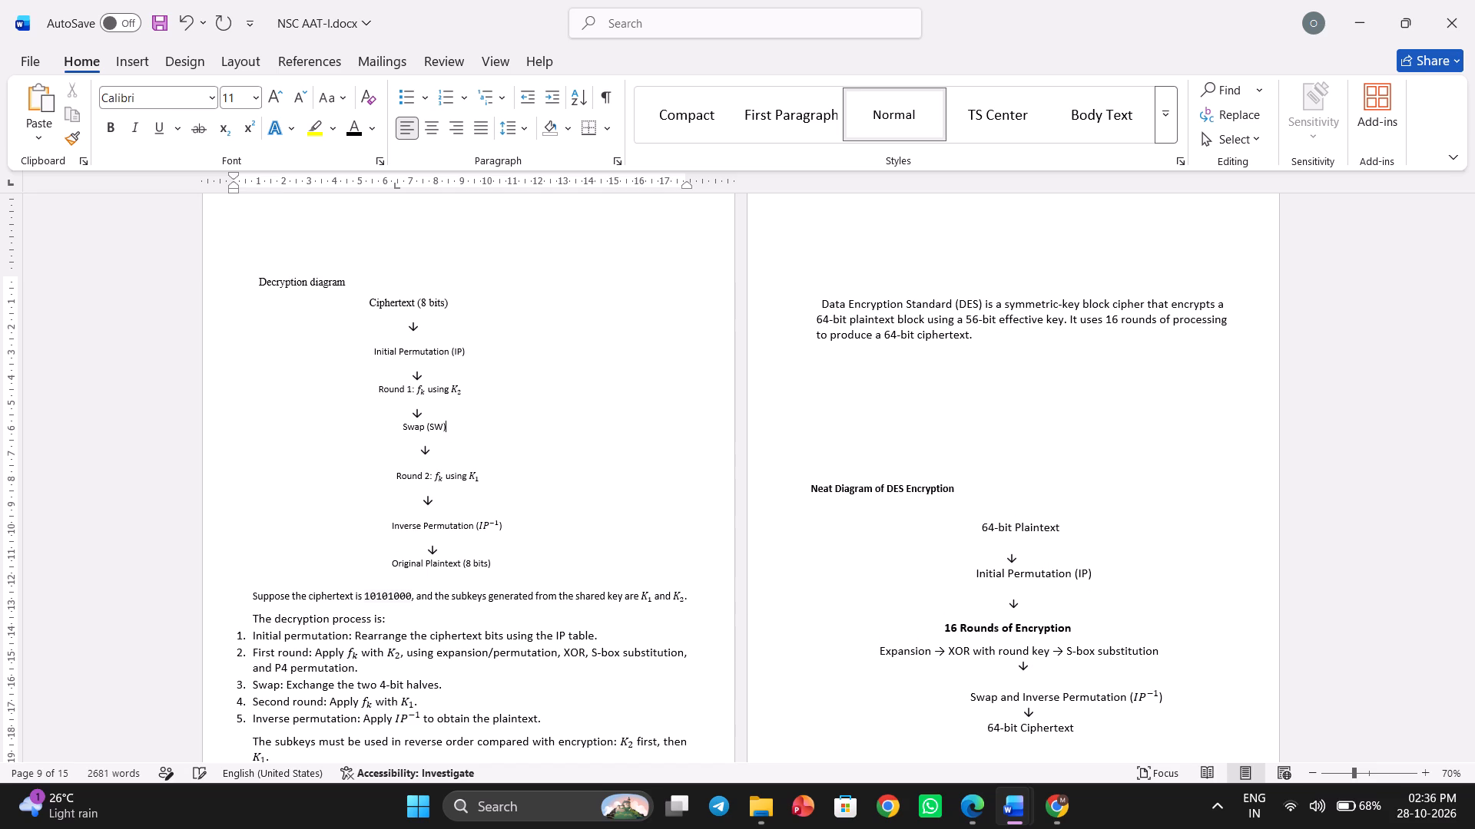
Set the rest of the question 6 answer, from "Suppose the ciphertext is 10101000" to its closing paragraph, to Times New Roman size 12.
scroll(434, 541, "down", 1)
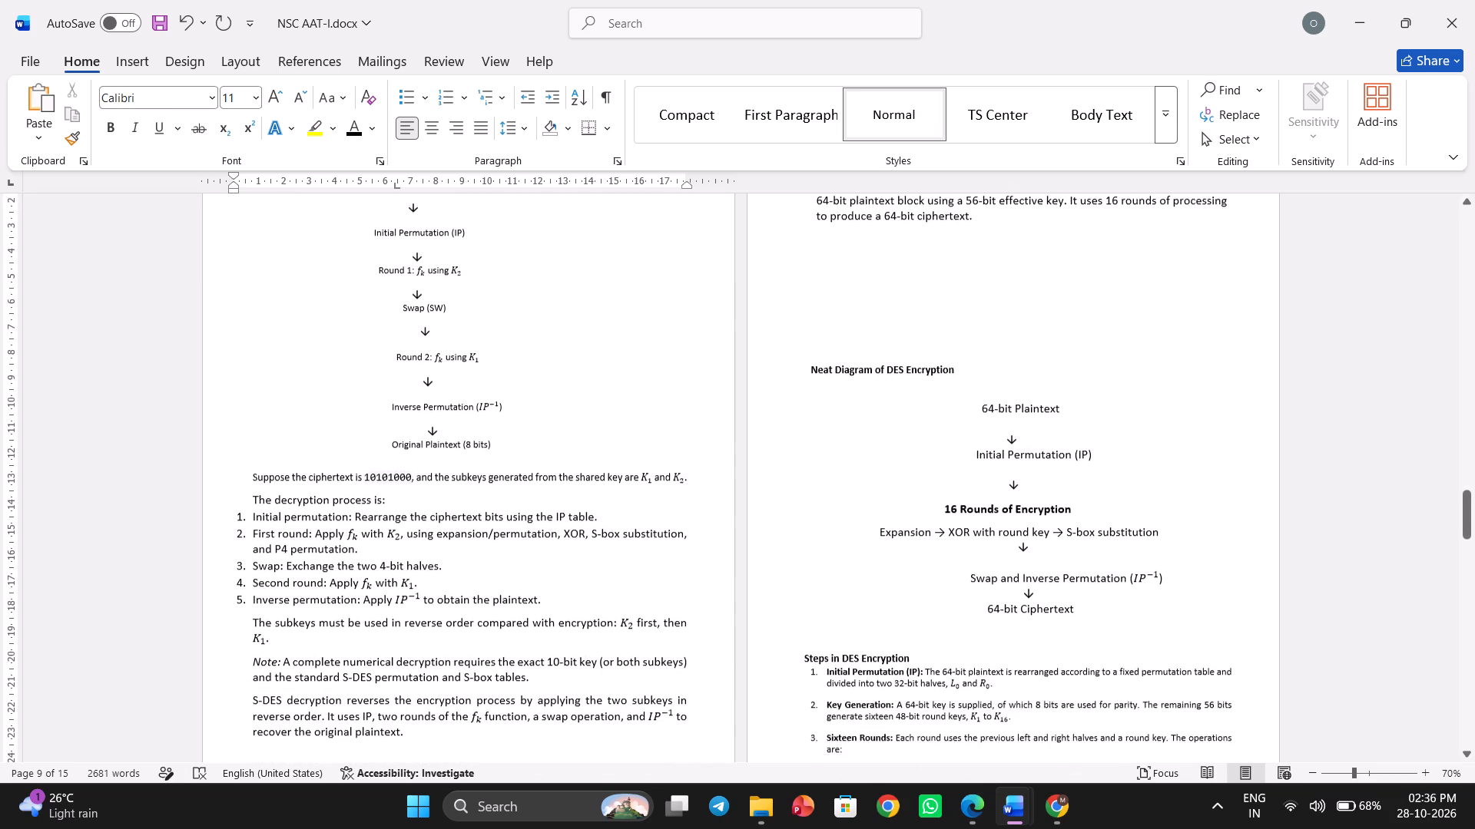
left_click_drag(399, 726, 214, 421)
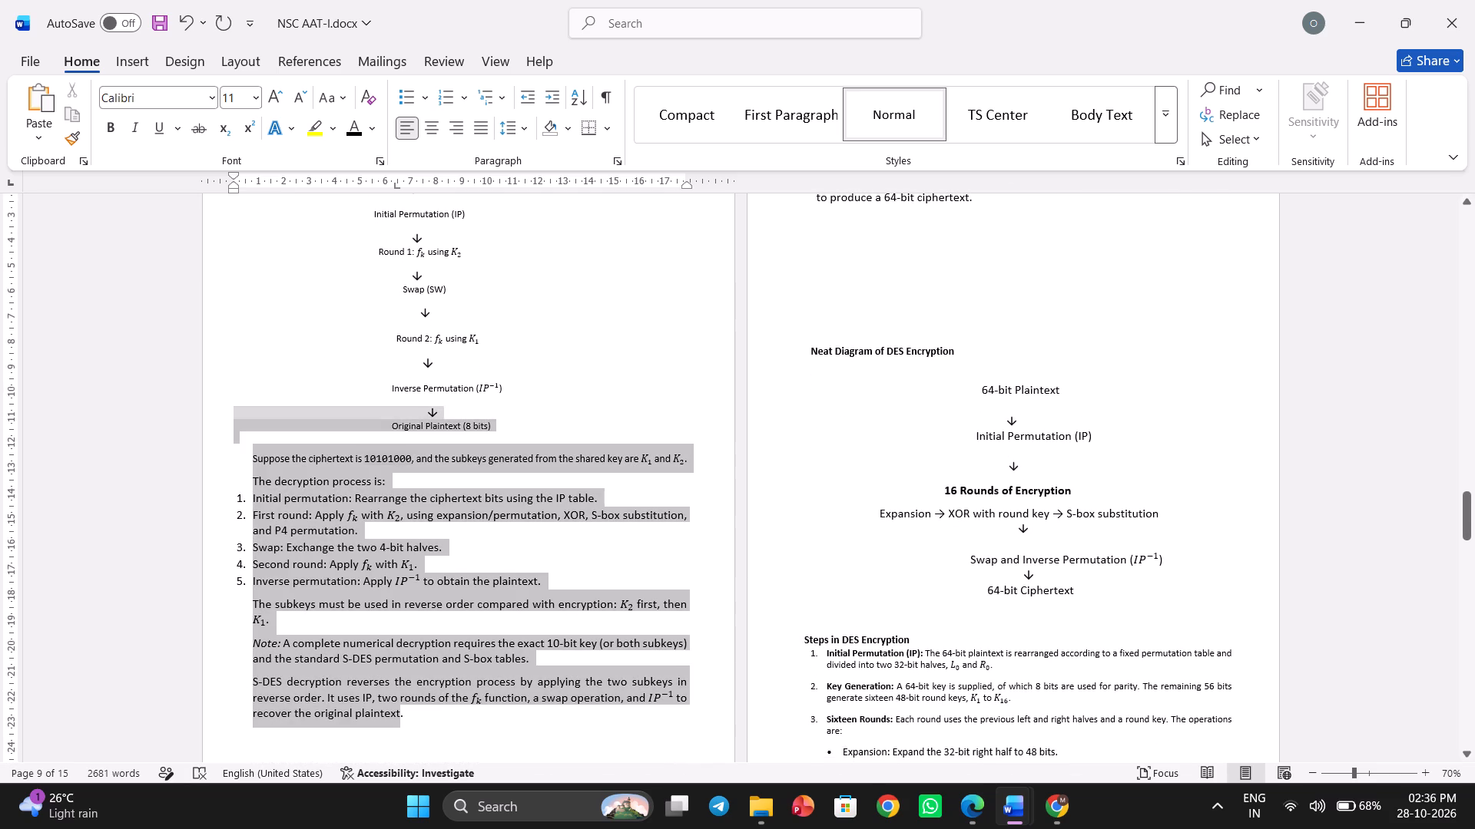
left_click_drag(214, 421, 227, 457)
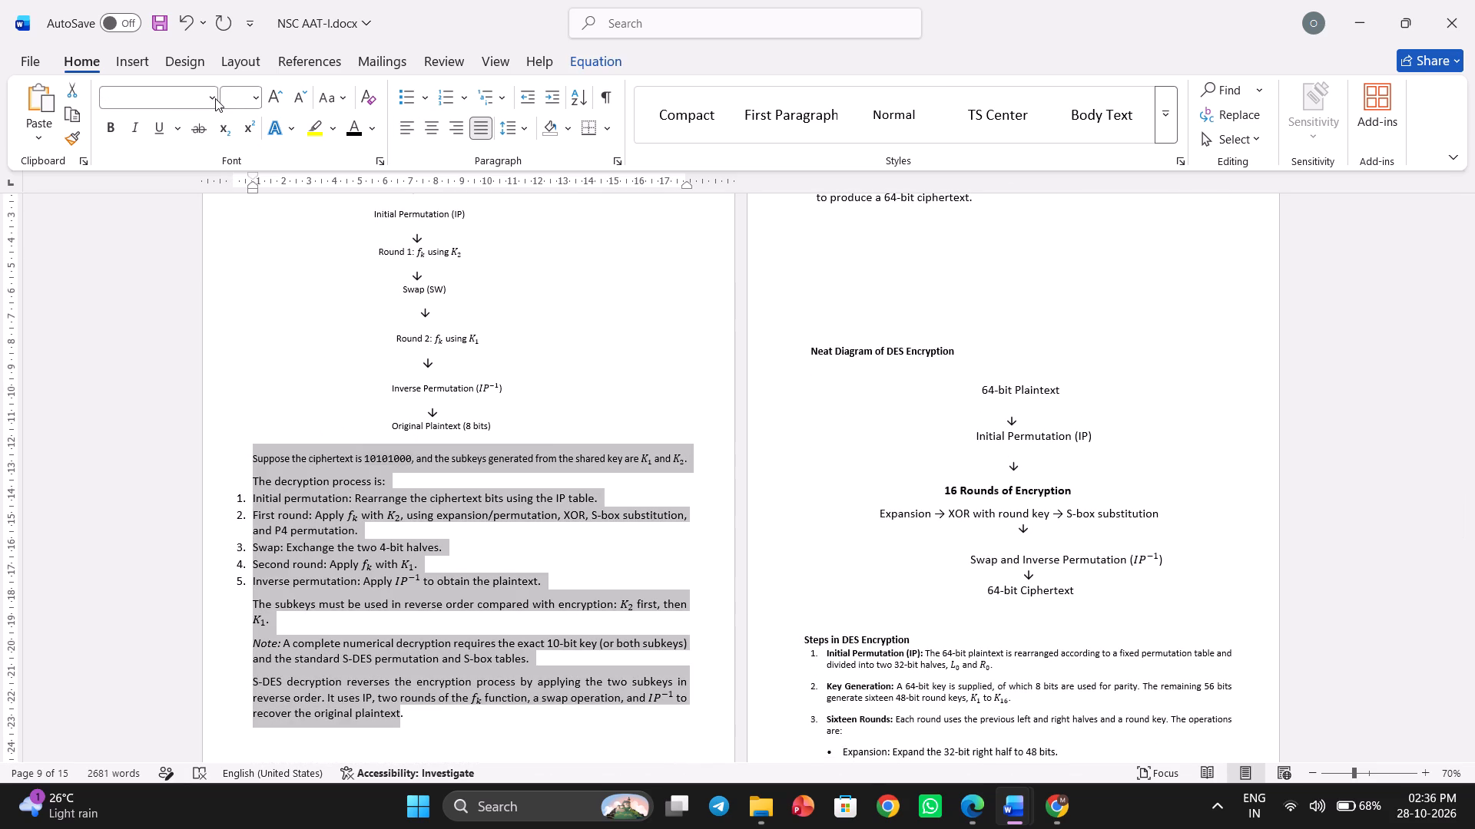
left_click(215, 98)
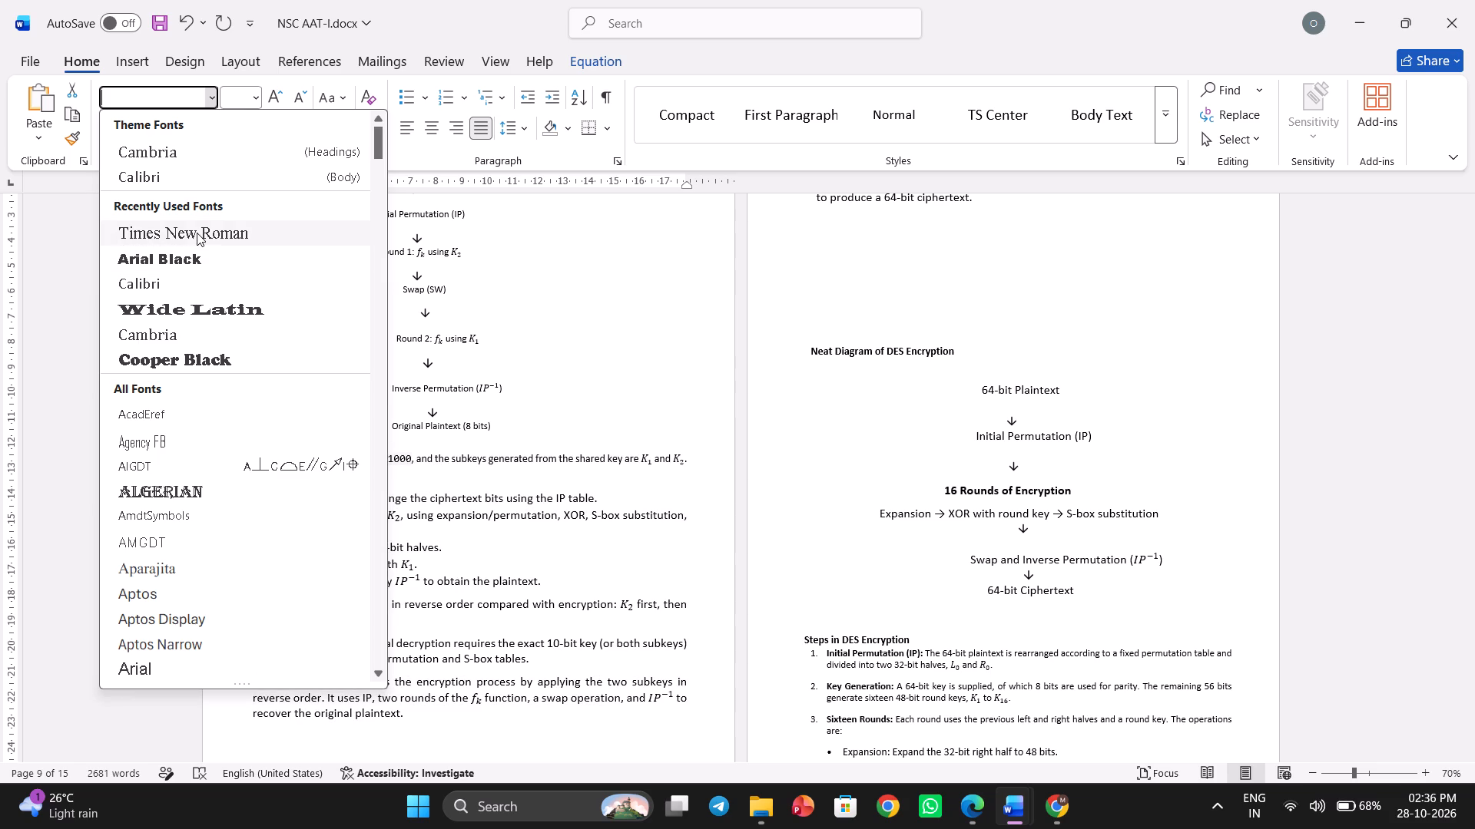
left_click(197, 233)
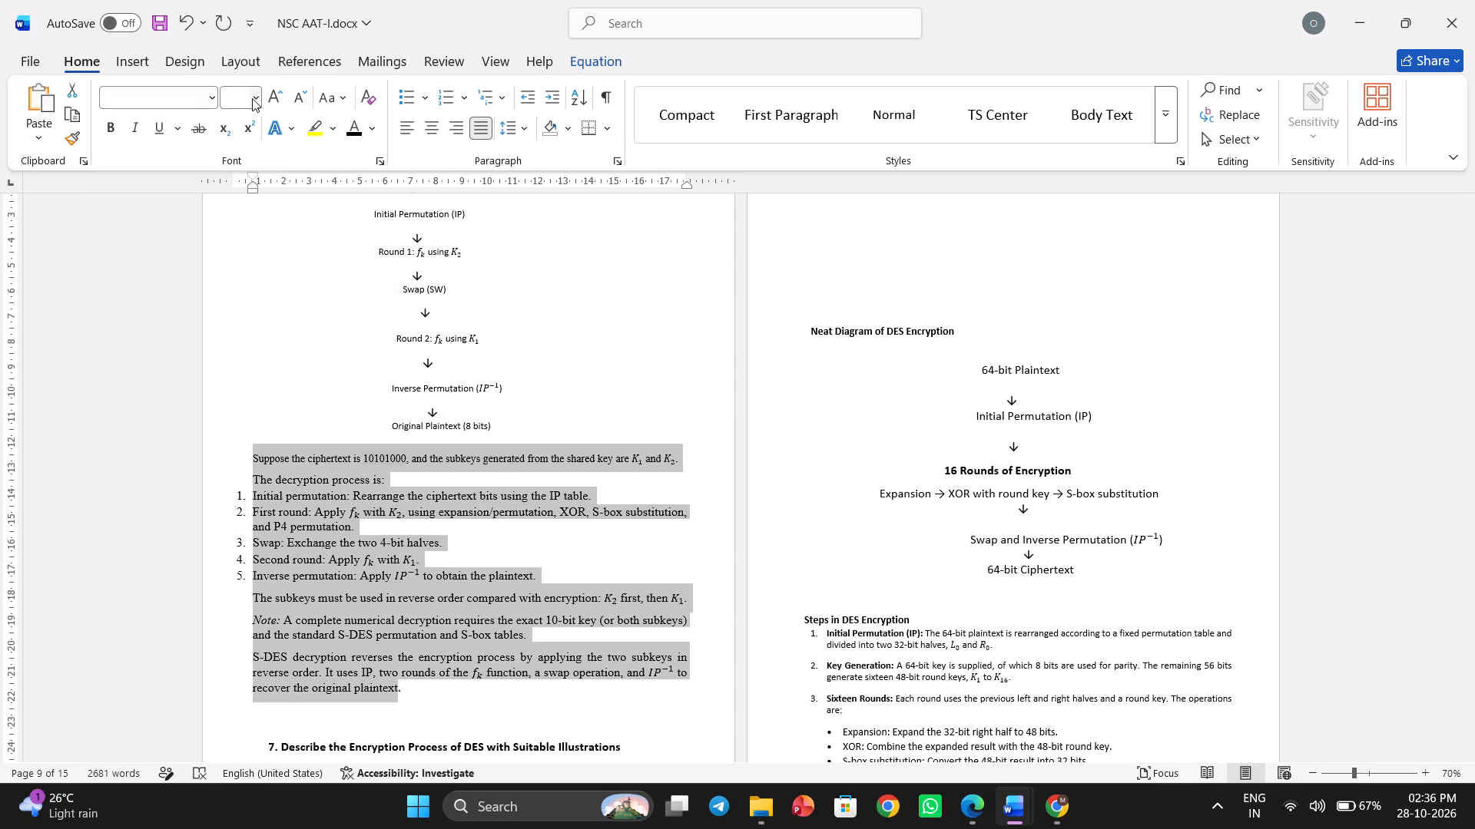
left_click(252, 98)
left_click(242, 212)
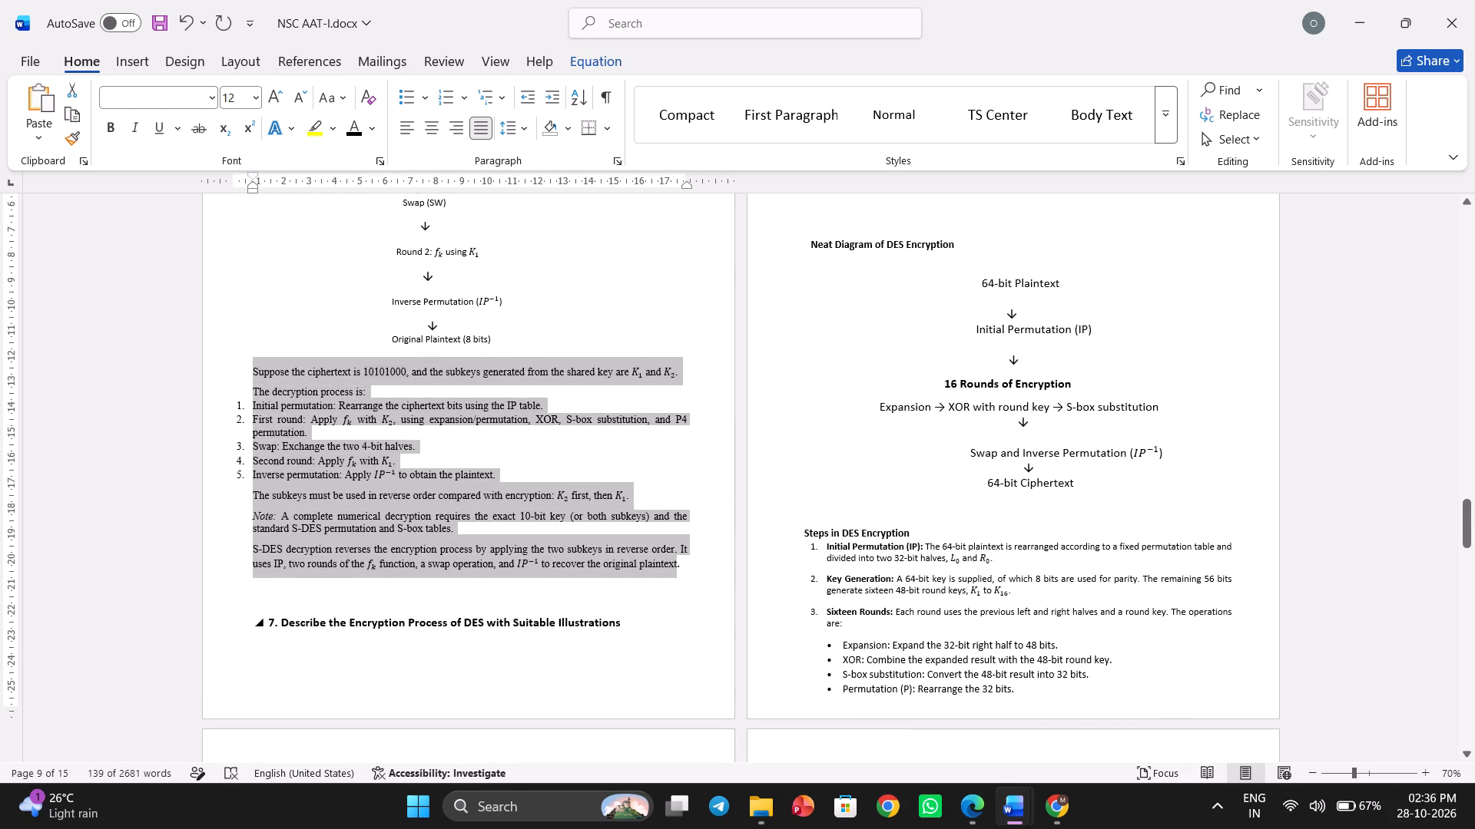
Insert blank lines after the question 6 answer so the question 7 heading starts on the next page.
left_click(406, 618)
left_click(329, 596)
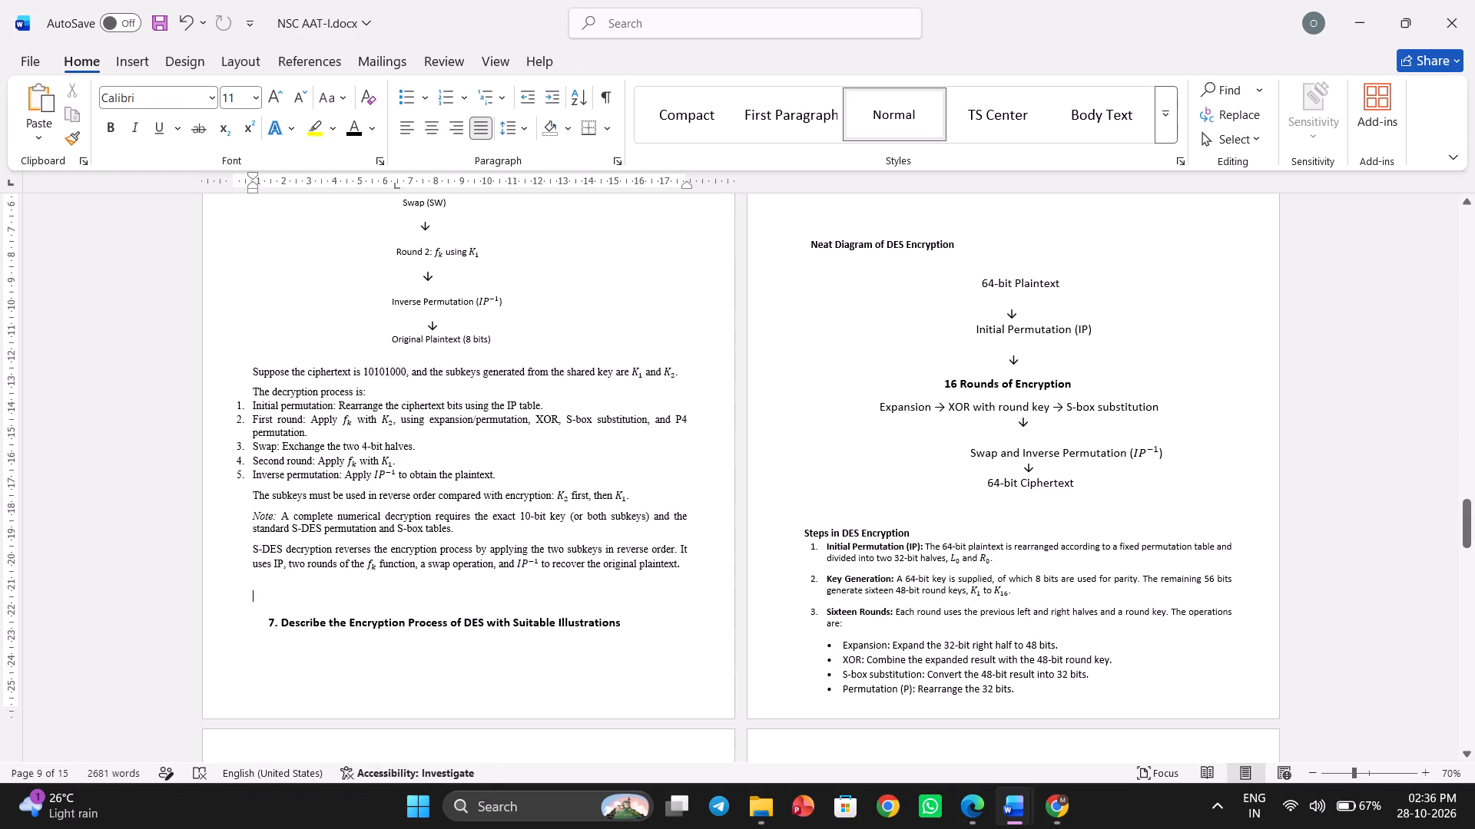
key("Return")
key("Return")
key("Return")
key("Return")
key("Return")
key("Return")
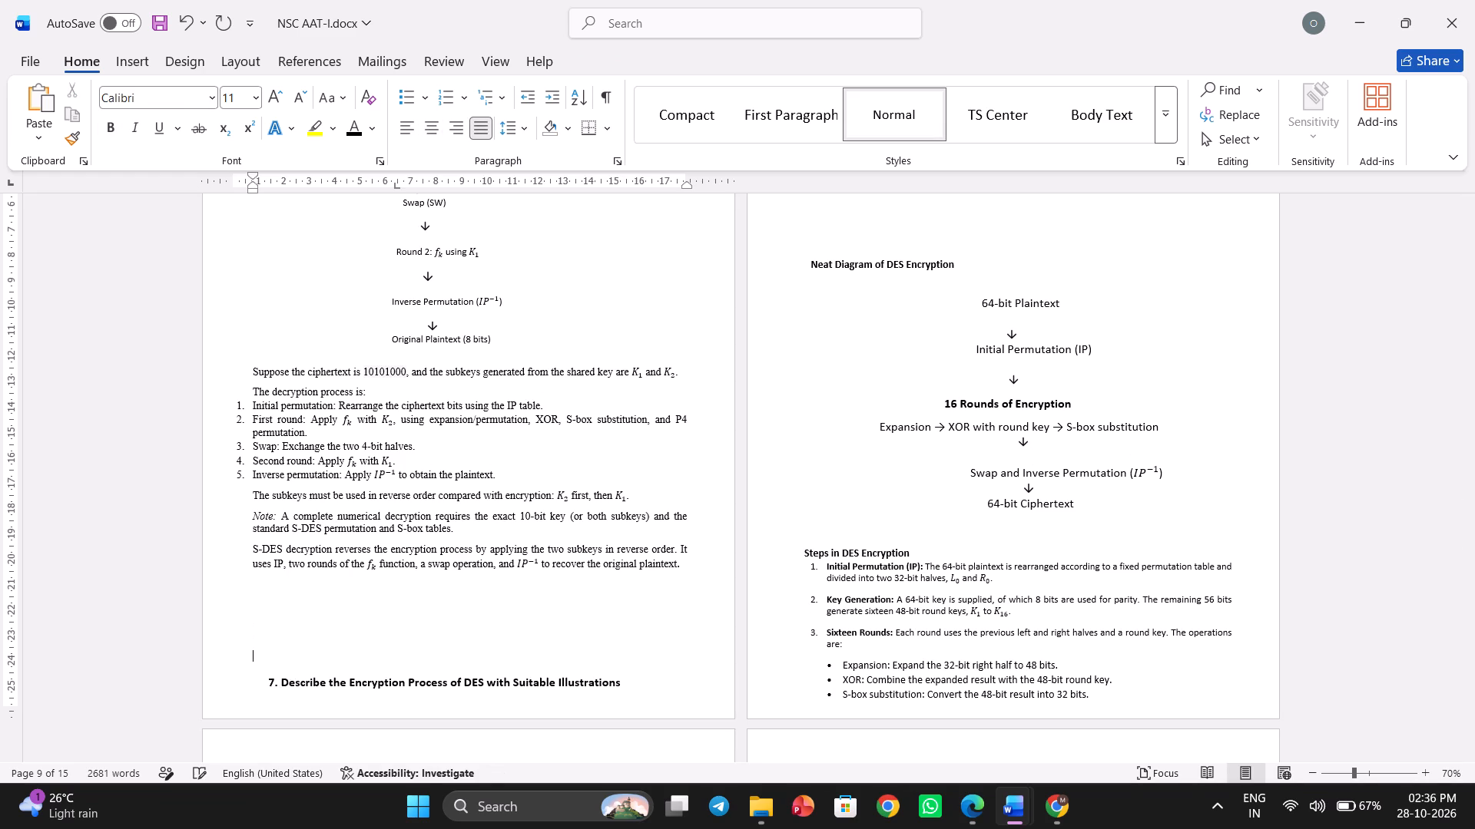
key("Return")
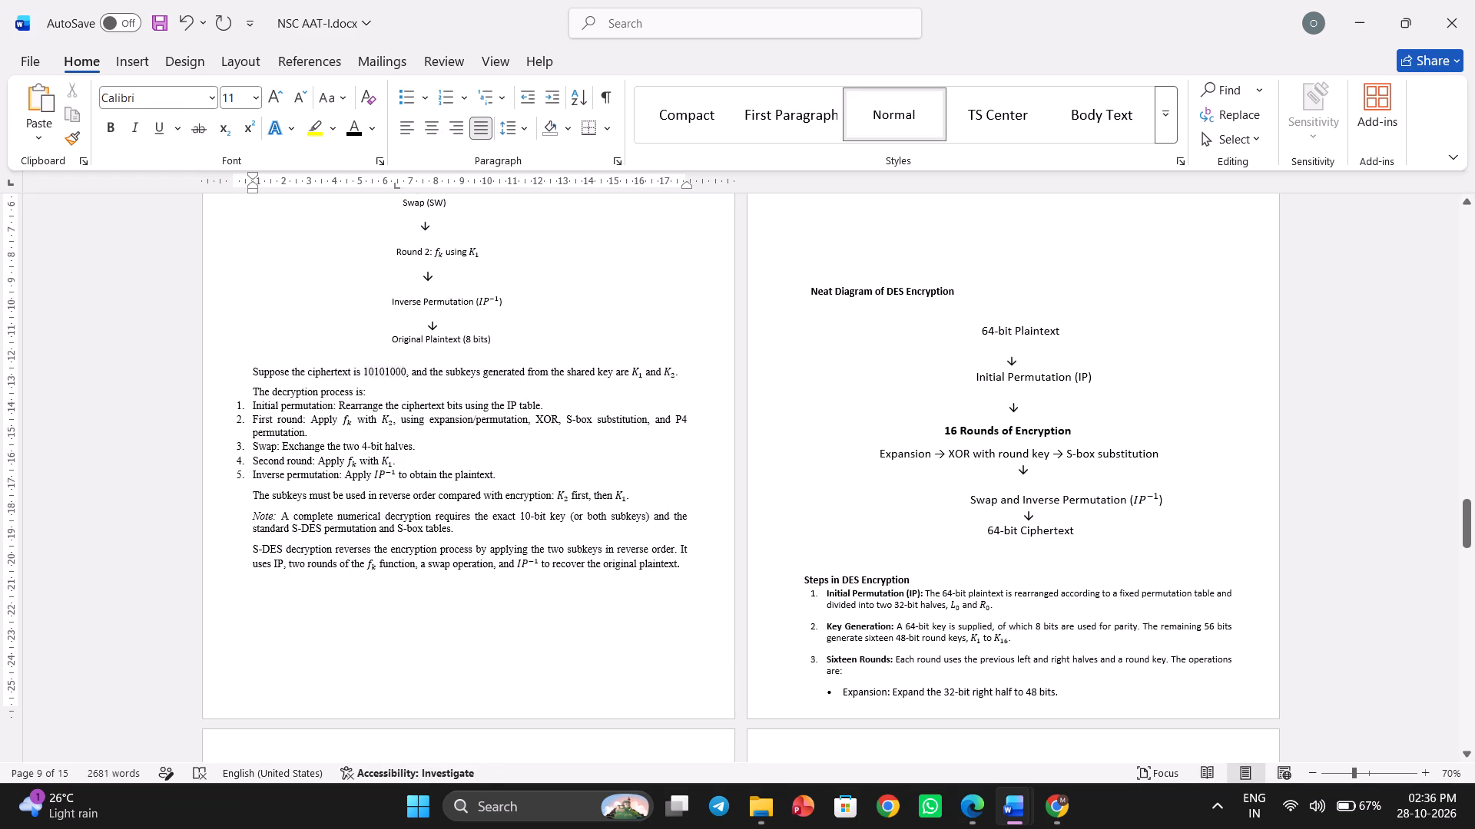
Set the question 7 heading on the DES encryption process to Times New Roman.
scroll(767, 562, "up", 1)
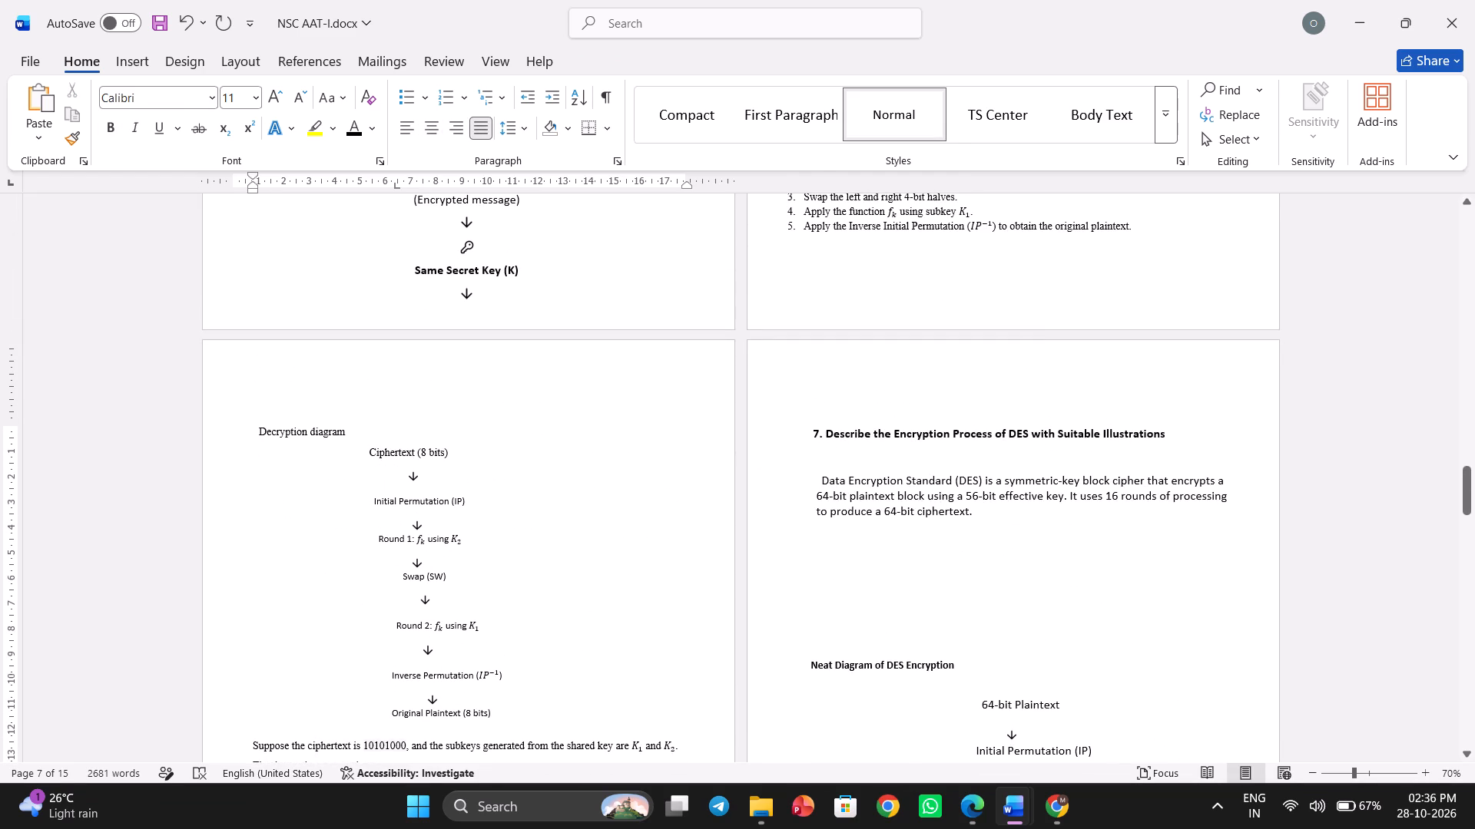
left_click_drag(1170, 430, 804, 423)
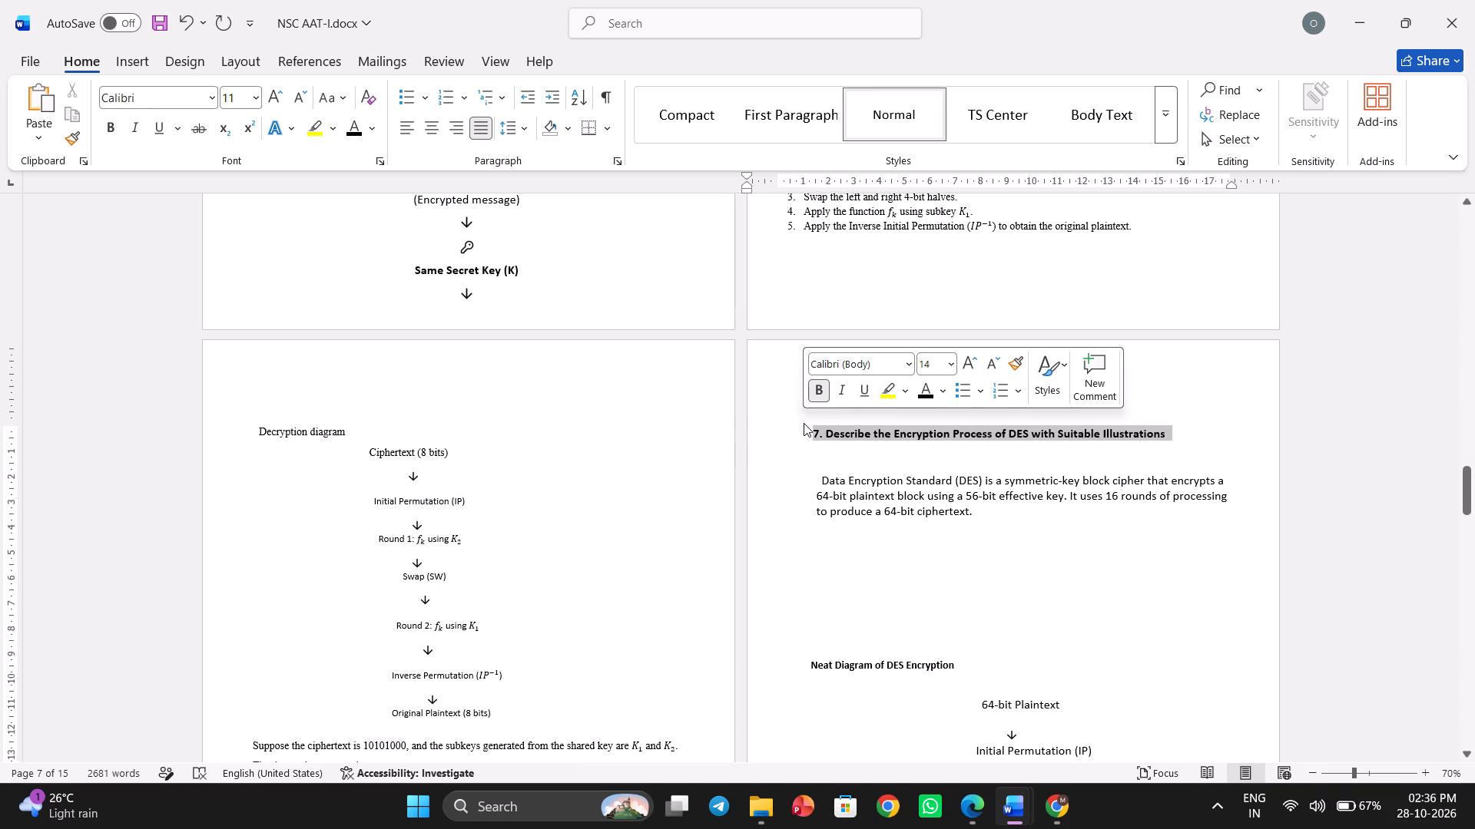
left_click(912, 366)
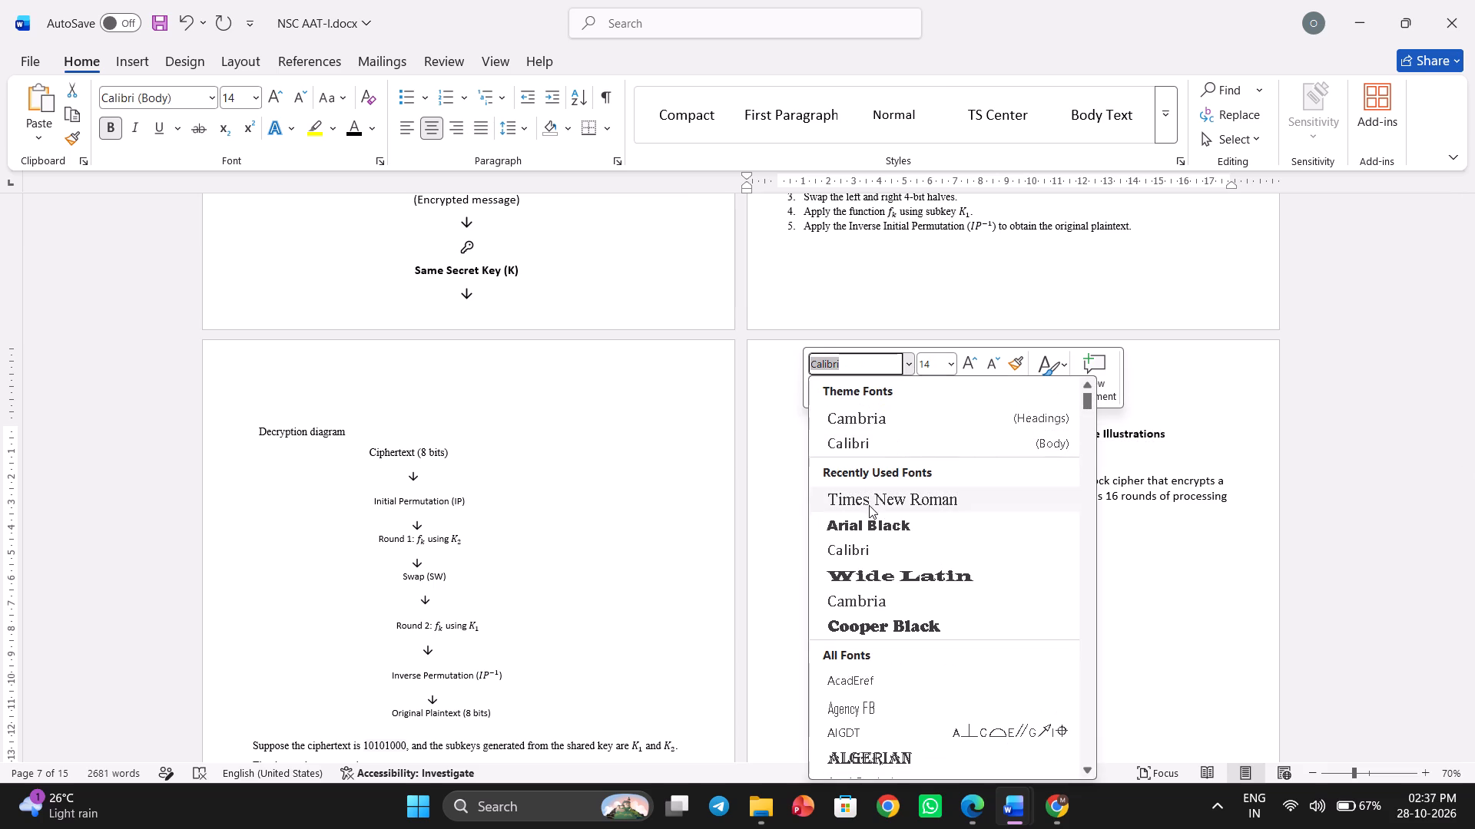
left_click(869, 505)
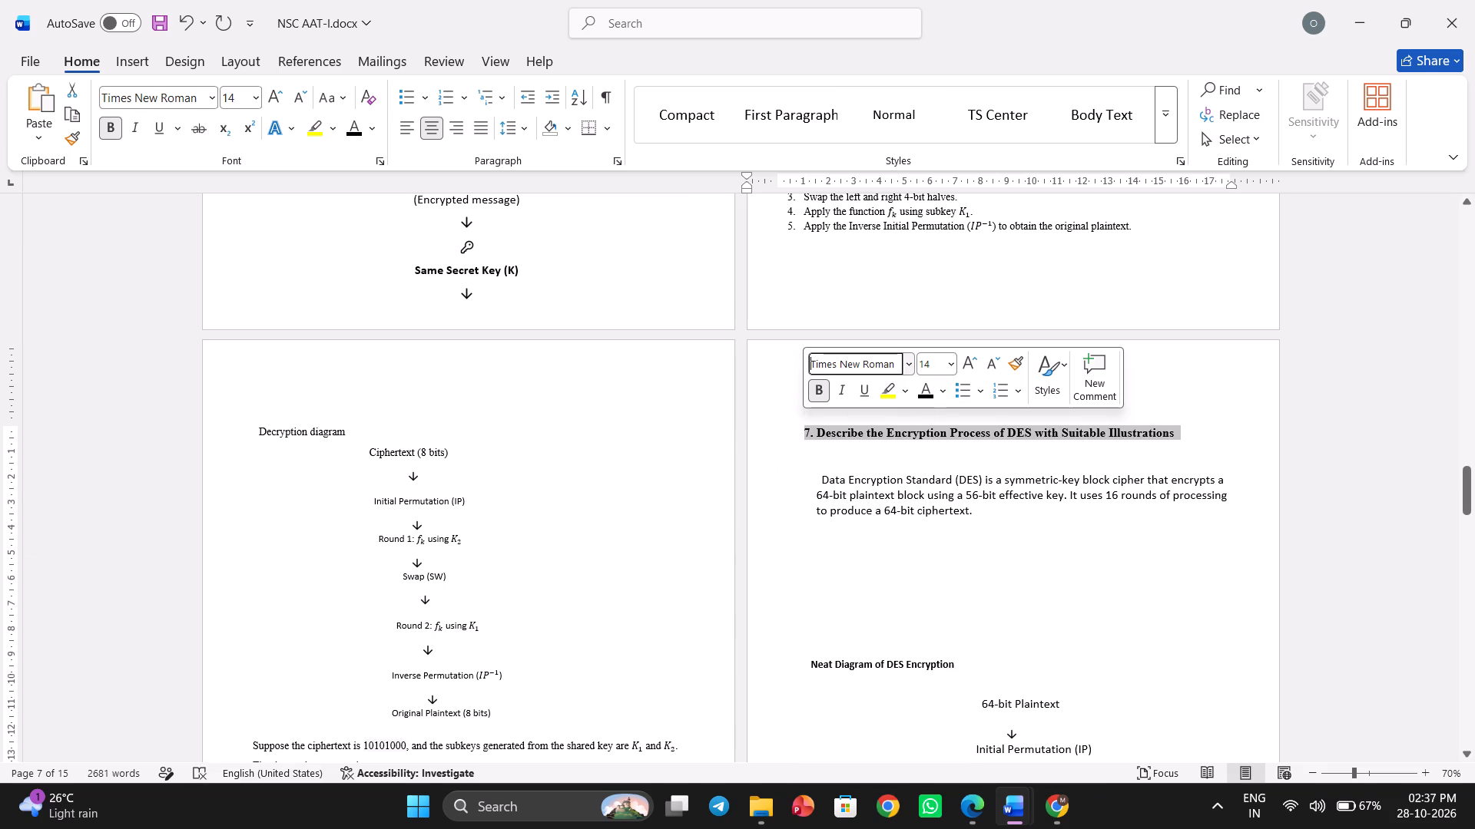
Remove the blank lines between the DES introduction paragraph and the "Neat Diagram of DES Encryption" subheading.
left_click(890, 481)
left_click_drag(860, 652, 854, 589)
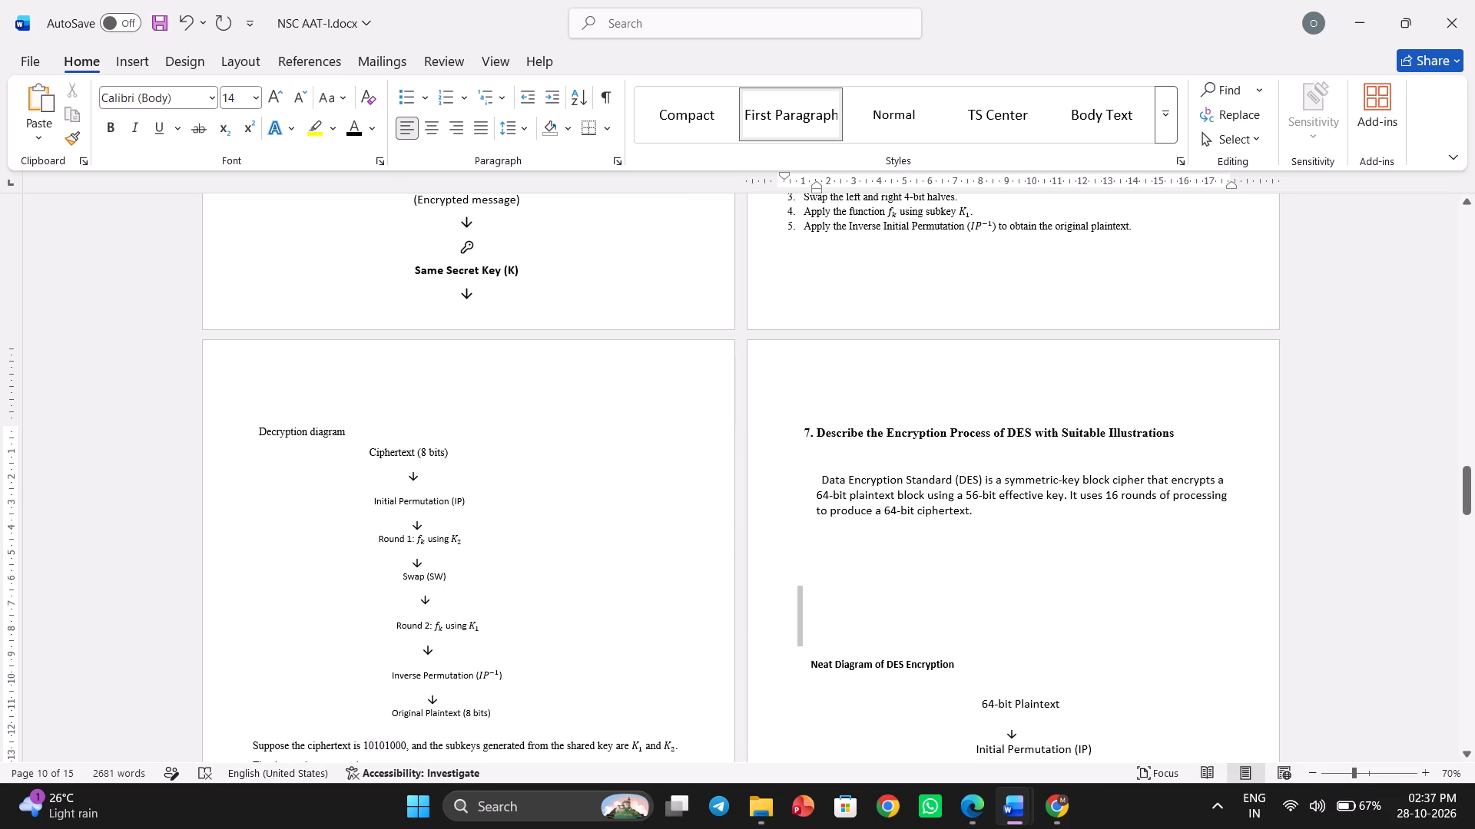
left_click_drag(854, 589, 854, 587)
key("BackSpace")
key("BackSpace")
key("BackSpace")
key("BackSpace")
key("BackSpace")
key("BackSpace")
key("BackSpace")
key("BackSpace")
key("BackSpace")
key("BackSpace")
key("BackSpace")
key("BackSpace")
key("BackSpace")
key("BackSpace")
key("BackSpace")
key("BackSpace")
key("BackSpace")
key("BackSpace")
key("BackSpace")
key("BackSpace")
key("BackSpace")
key("BackSpace")
key("BackSpace")
key("BackSpace")
key("BackSpace")
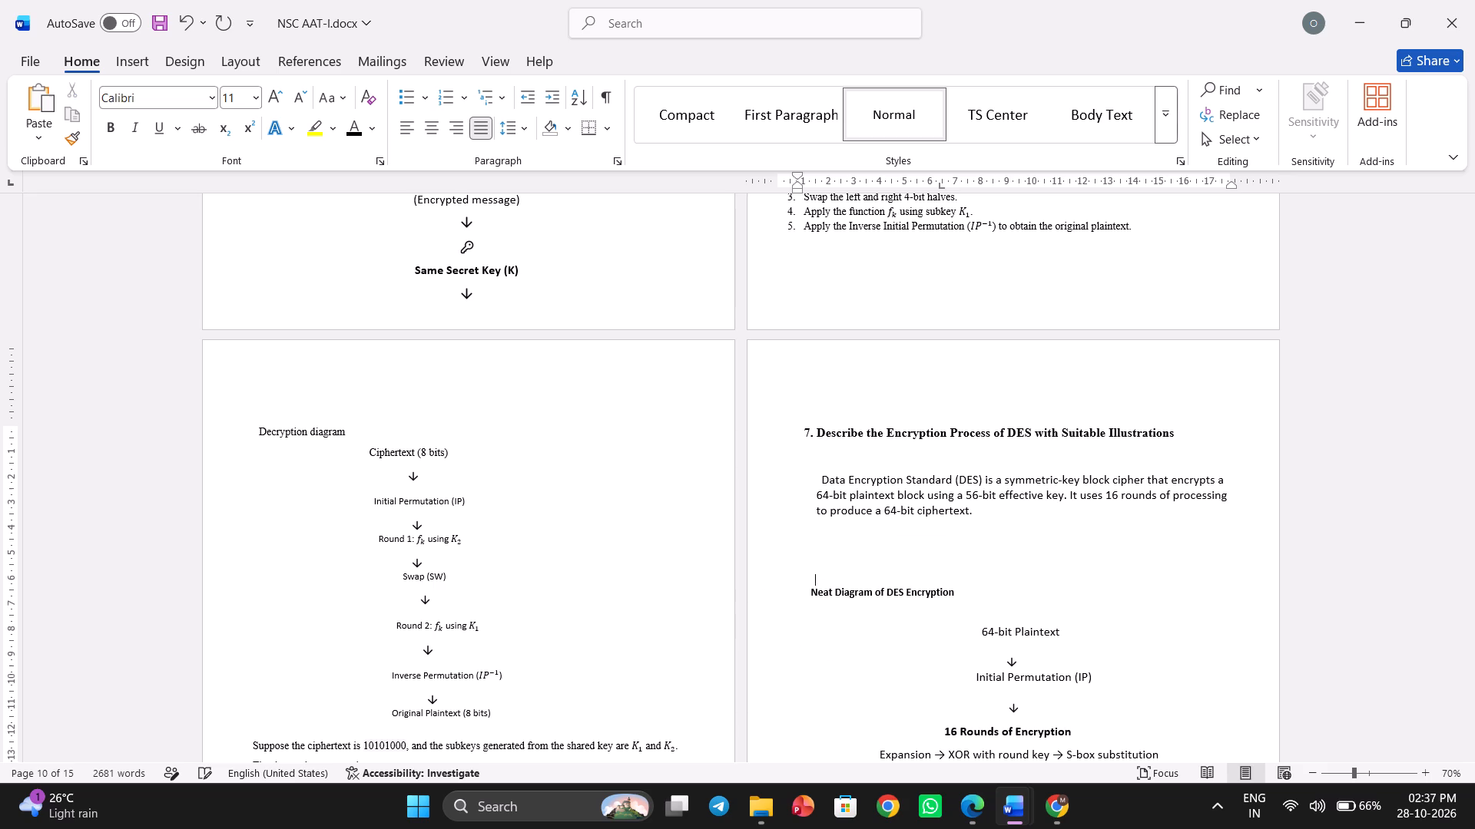
key("BackSpace")
key("BackSpace")
key("BackSpace")
key("BackSpace")
key("BackSpace")
key("BackSpace")
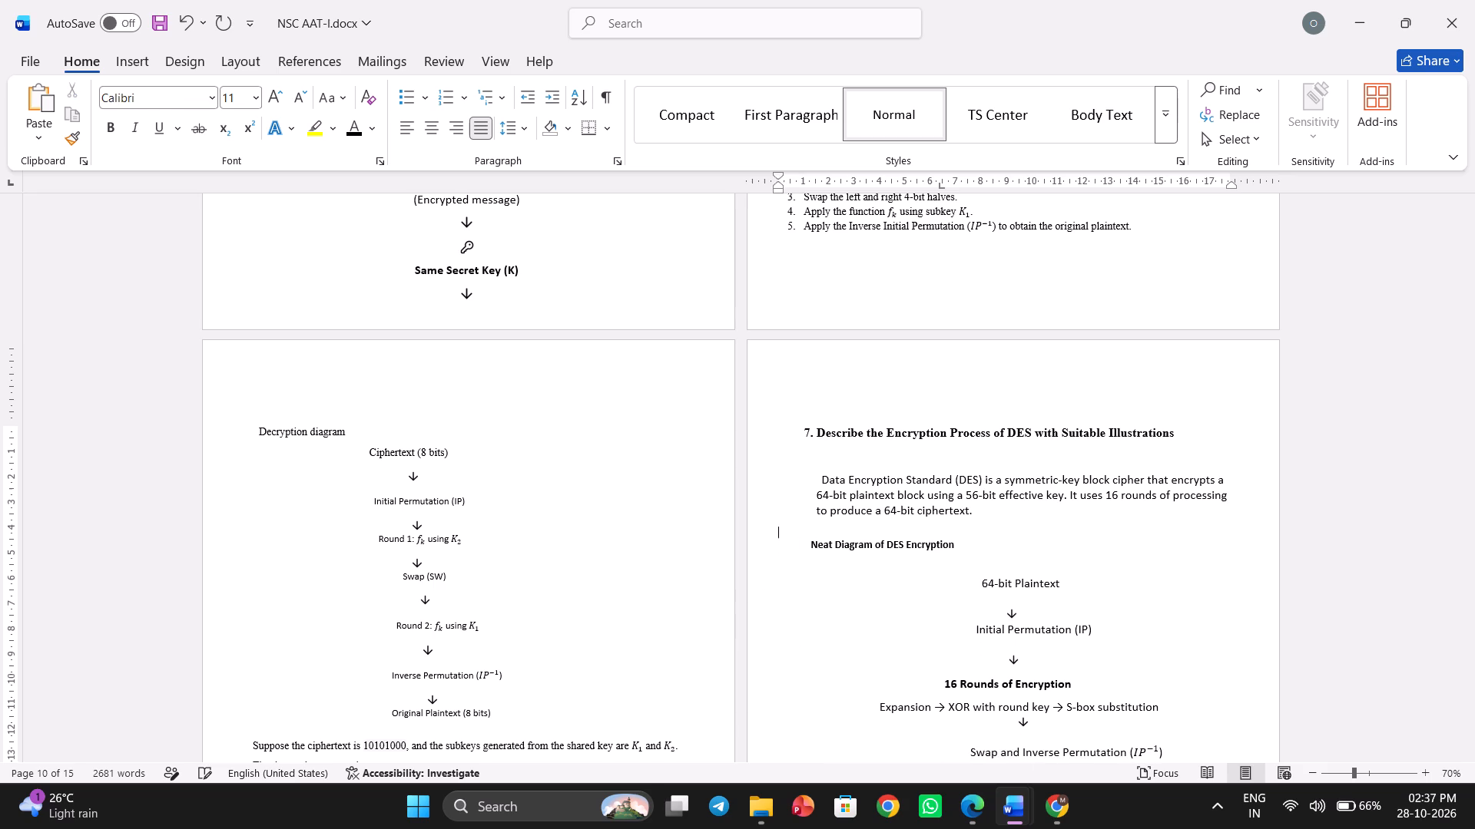
Set the question 7 answer, from its opening paragraph through item 5 "Inverse Initial Permutation", to Times New Roman size 12.
scroll(854, 587, "down", 1)
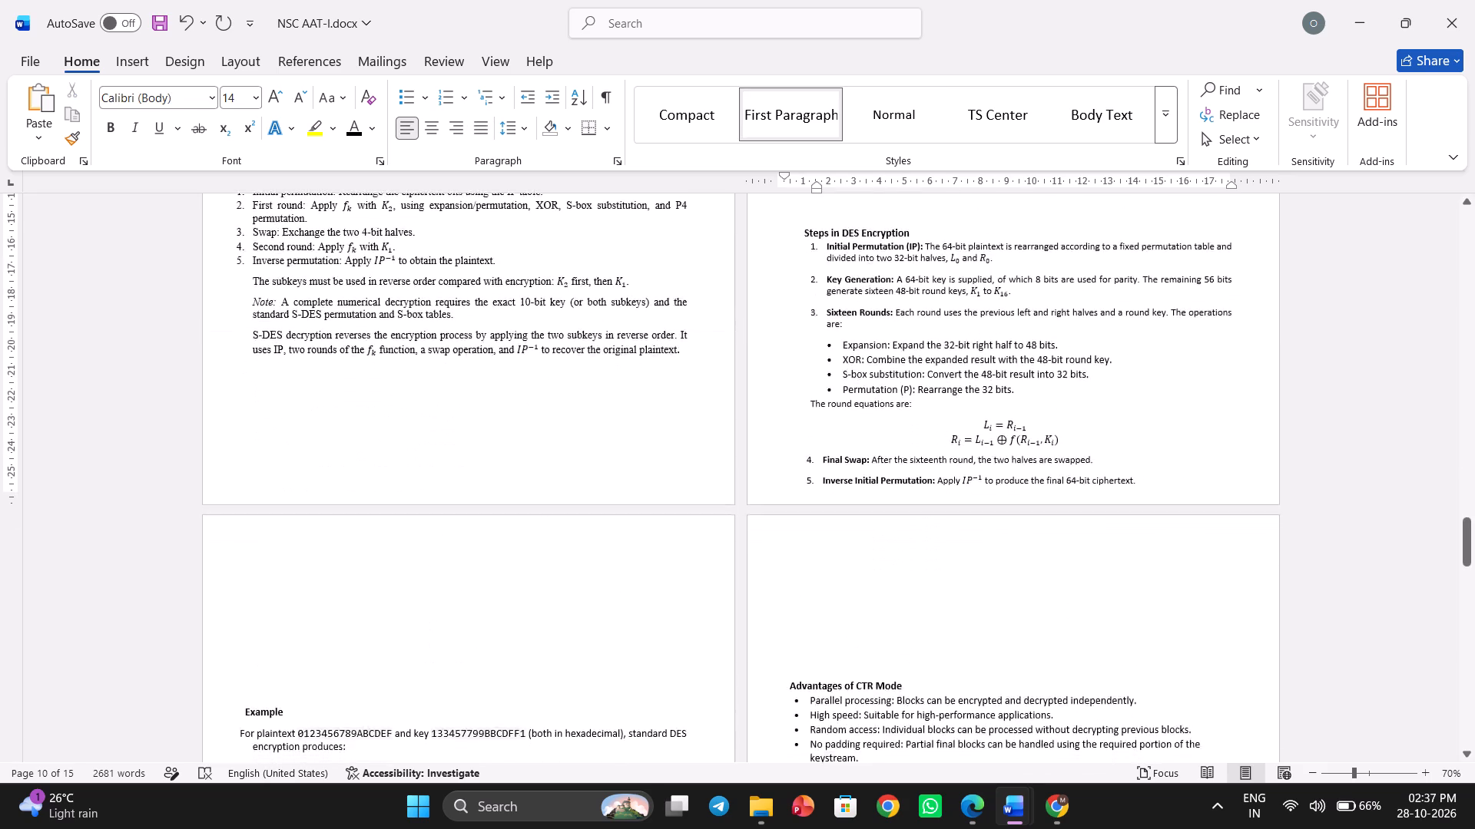
scroll(854, 587, "down", 2)
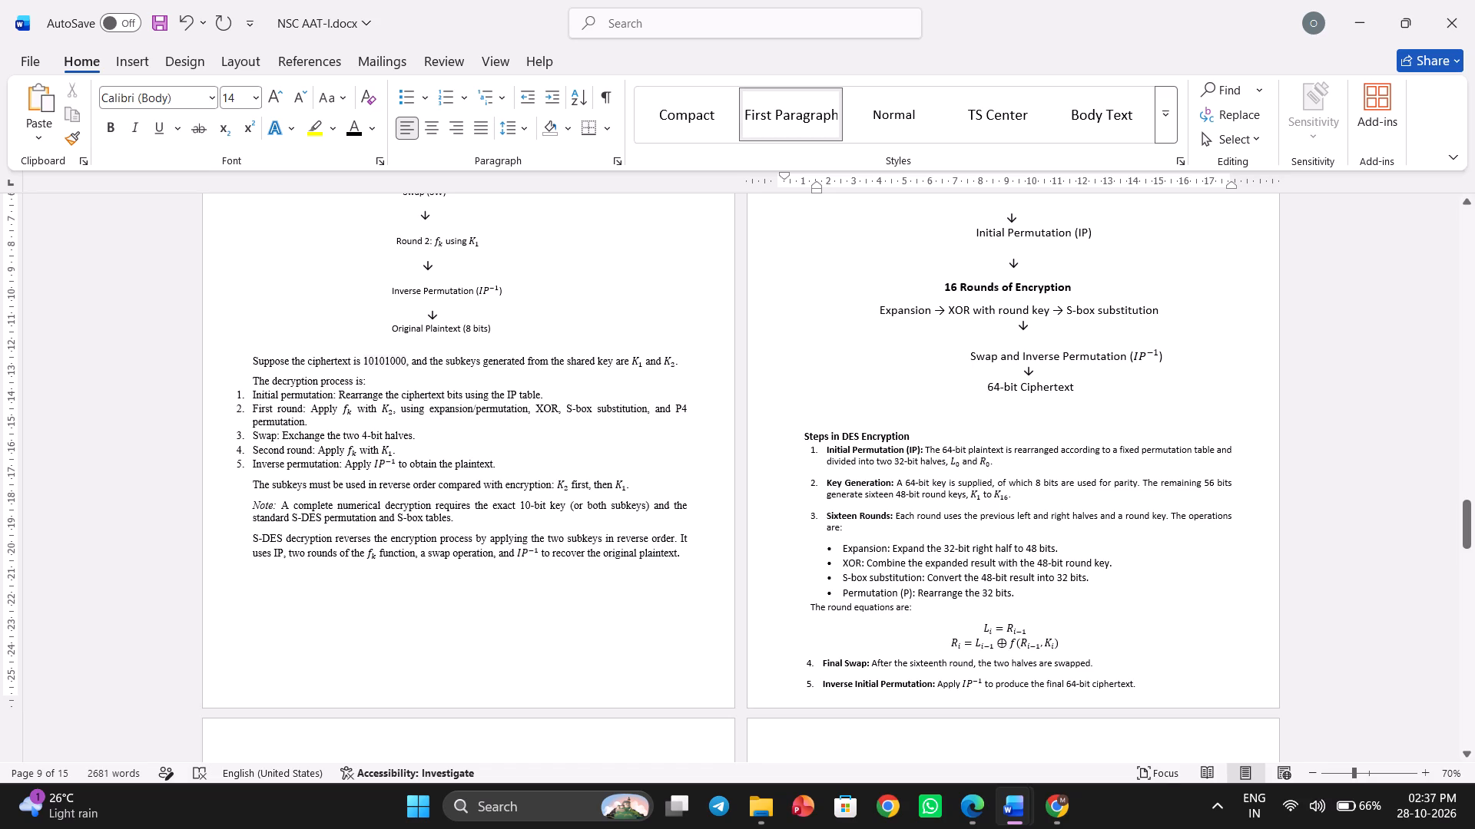
scroll(910, 563, "up", 1)
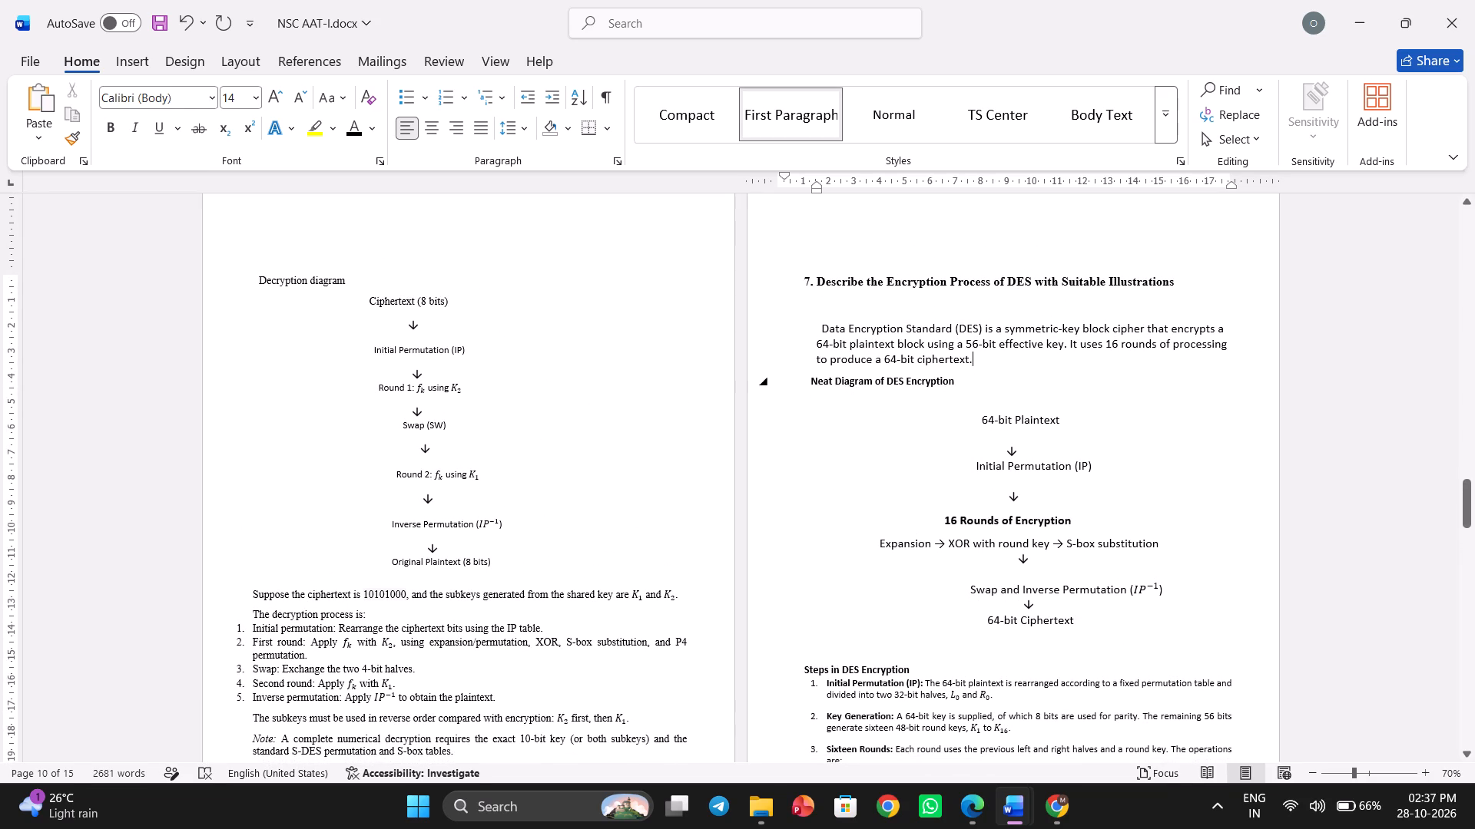
left_click_drag(819, 324, 1027, 757)
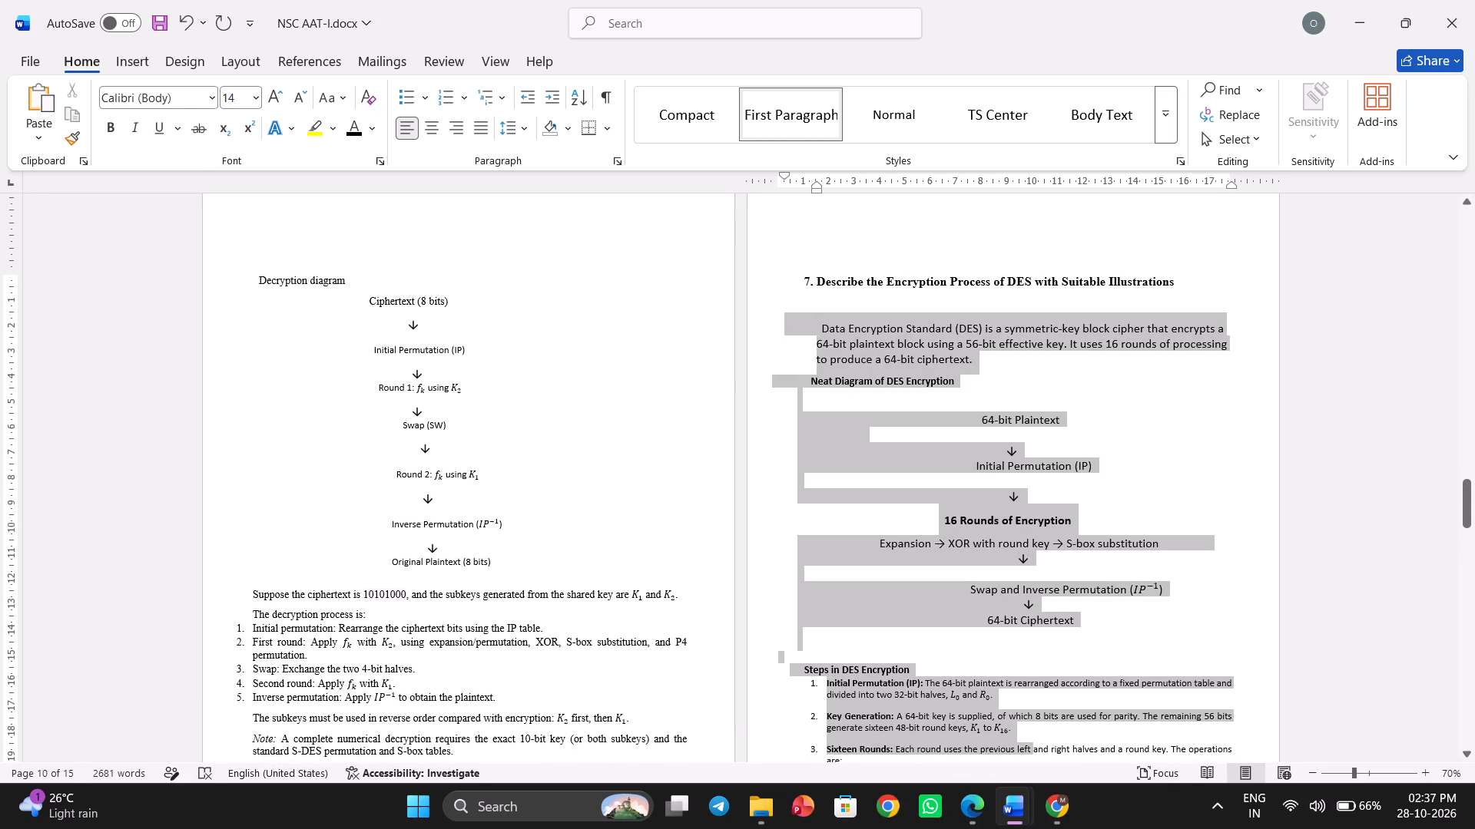
left_click_drag(1027, 757, 1138, 647)
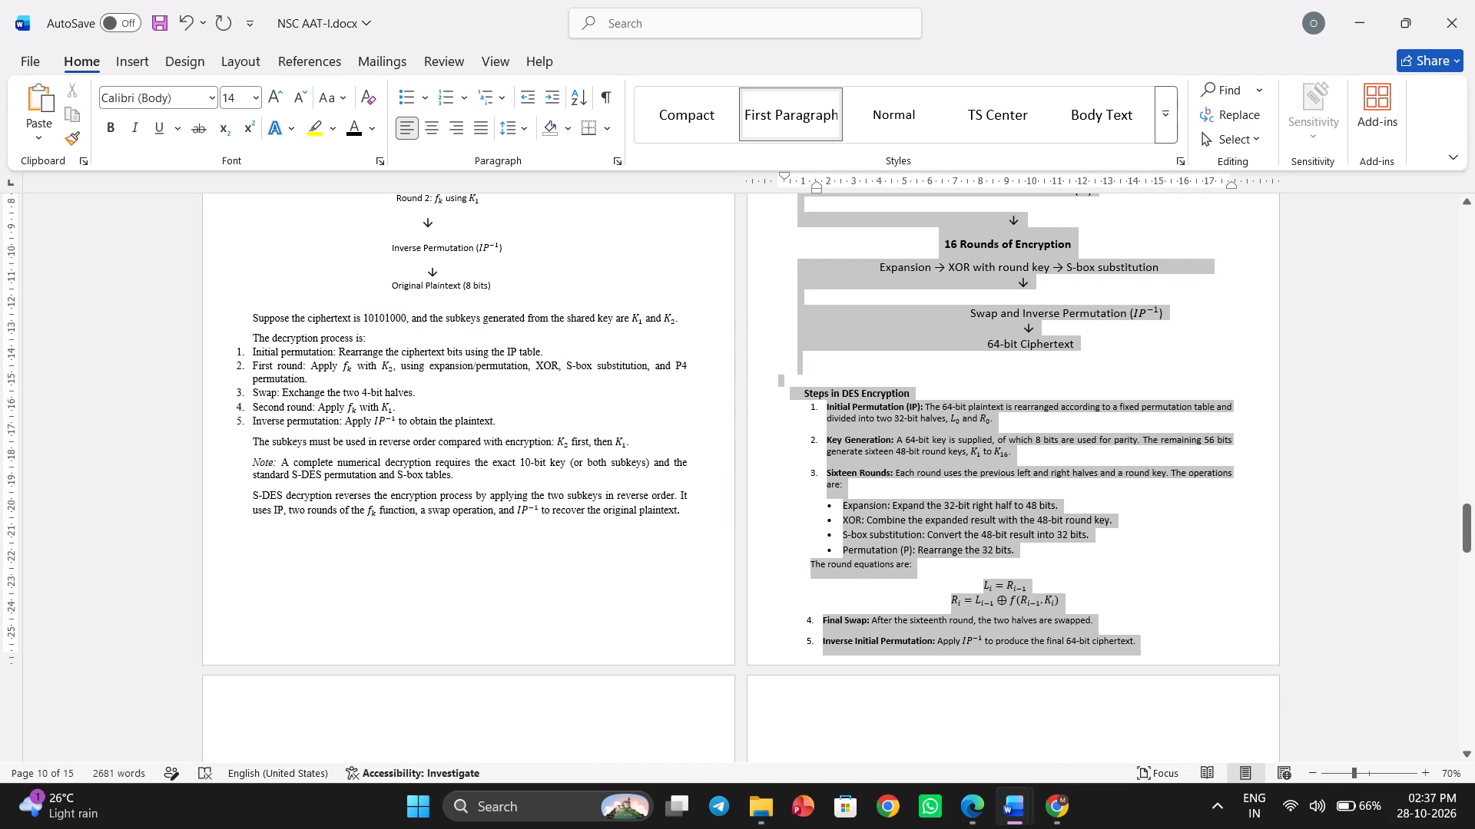
left_click_drag(1138, 647, 1142, 647)
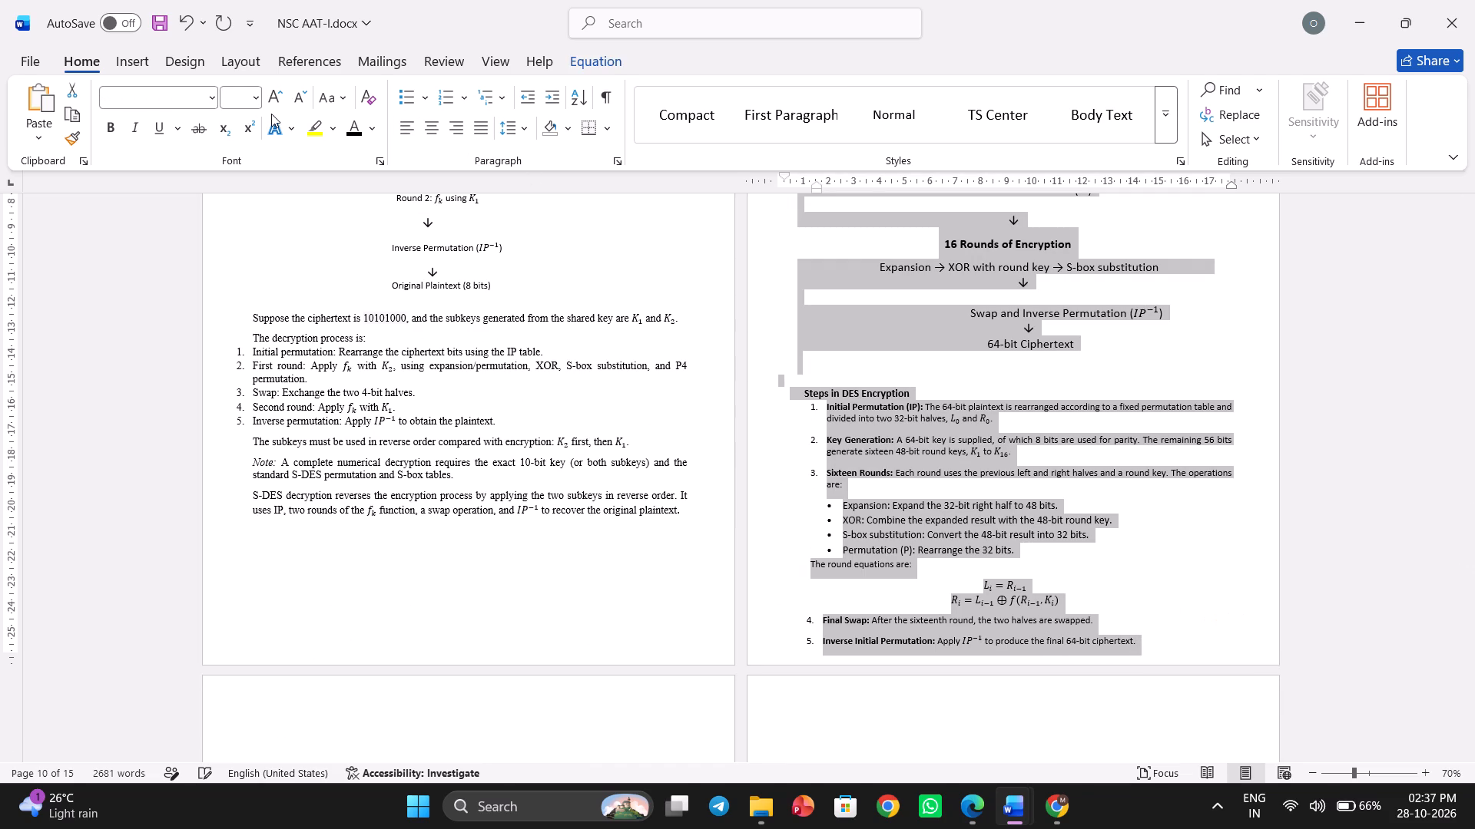
left_click(206, 97)
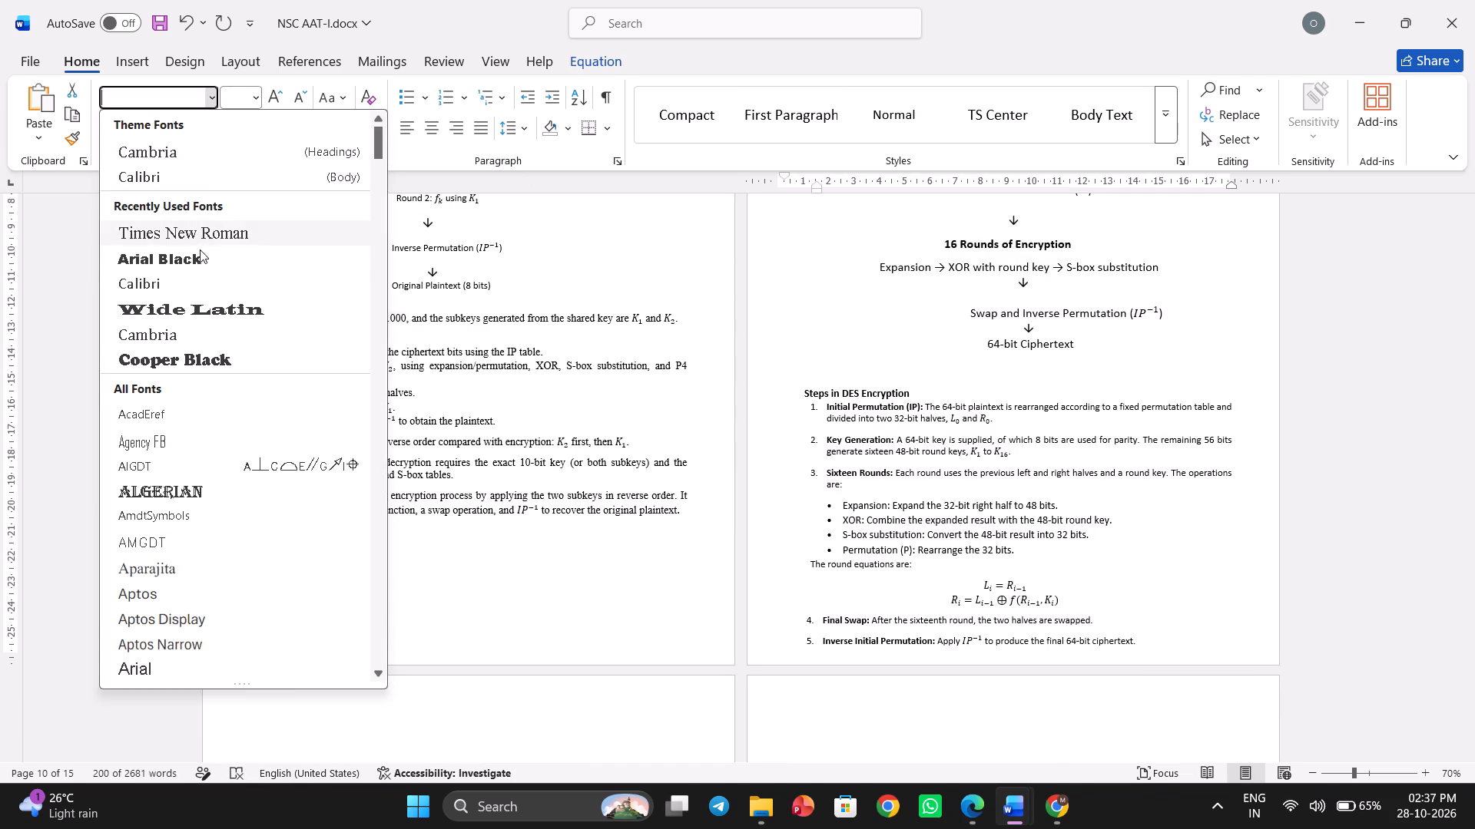
left_click(202, 236)
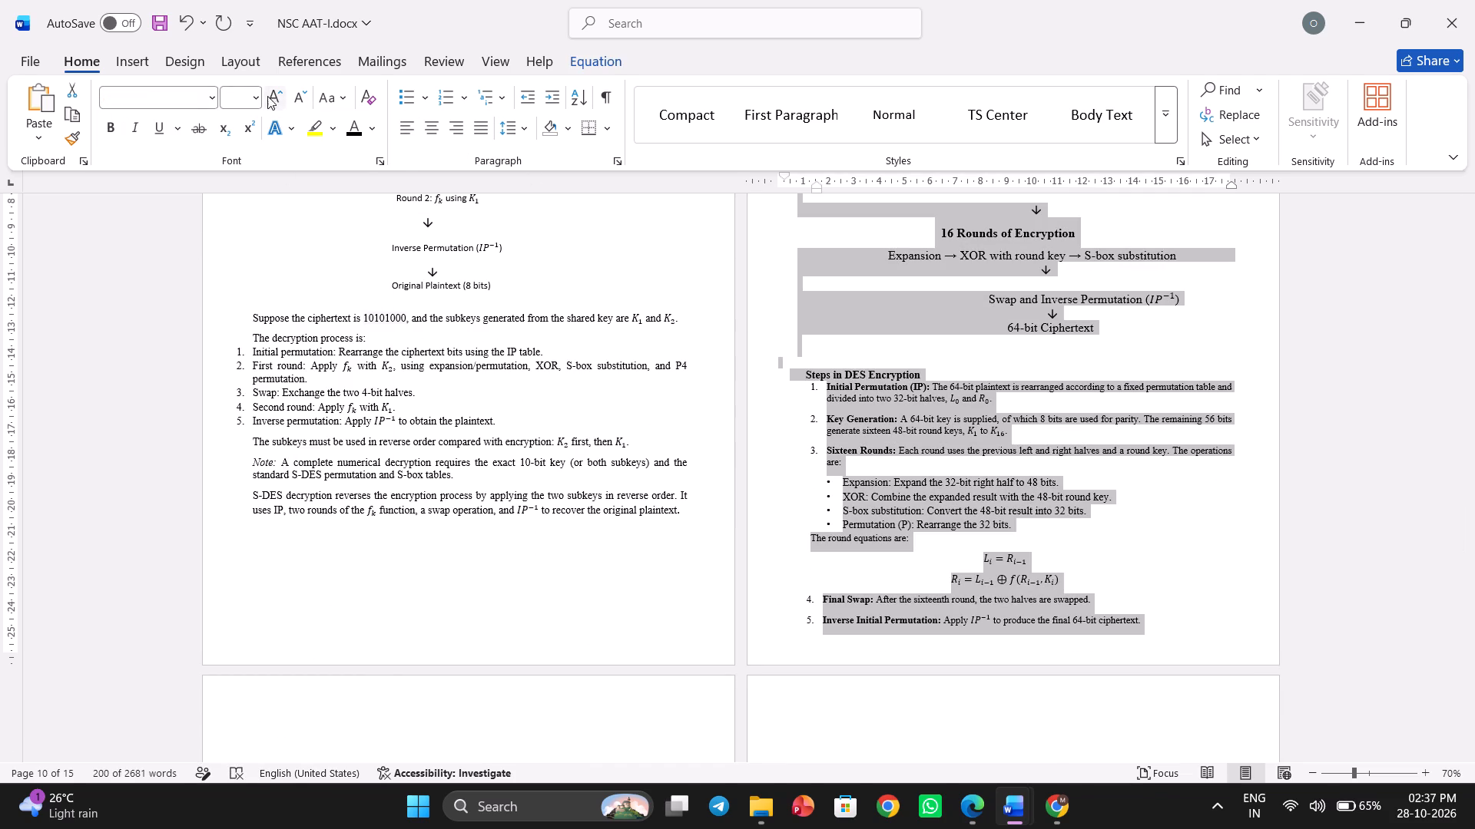
left_click(254, 96)
left_click(250, 212)
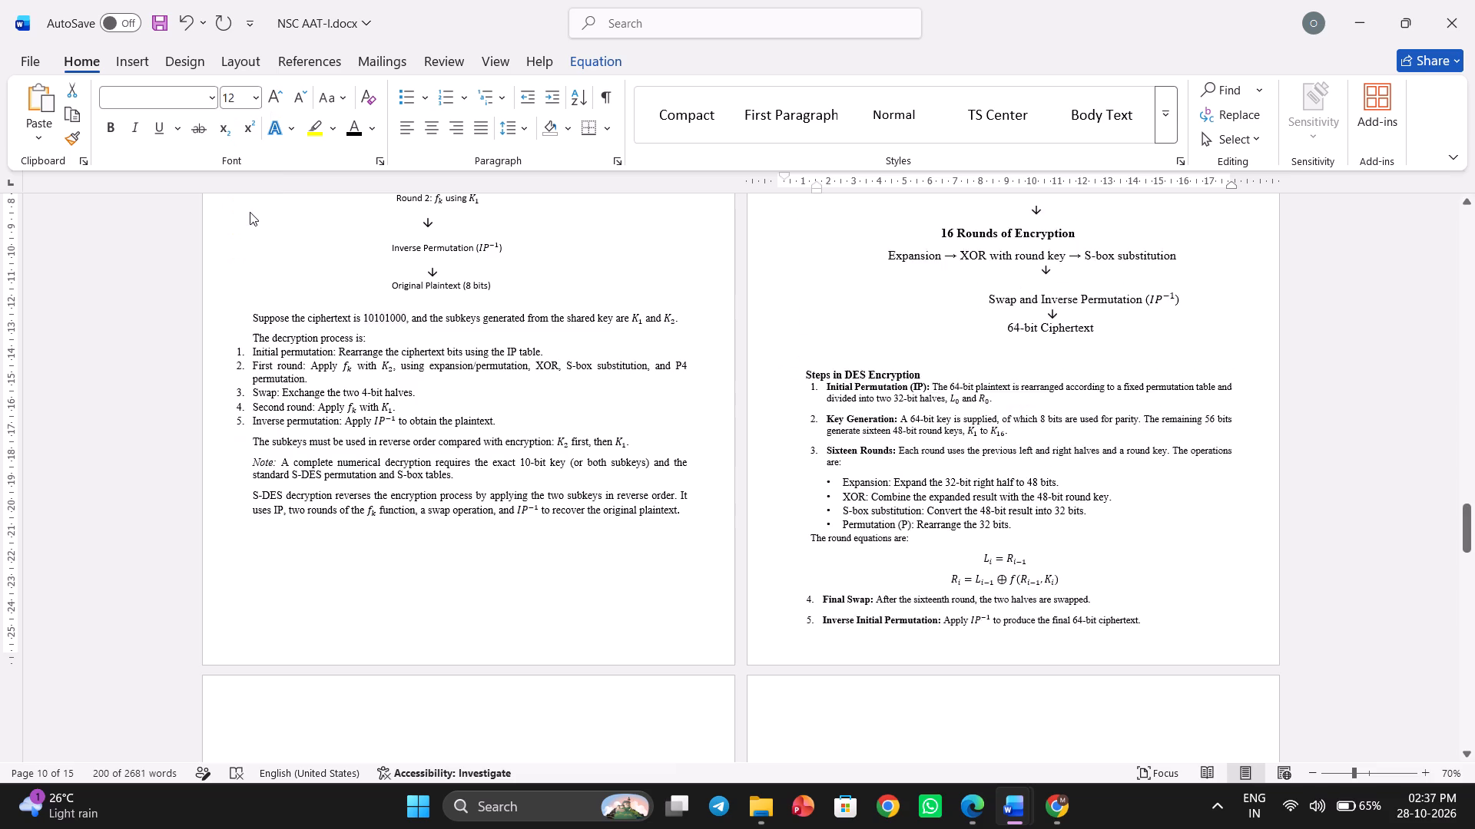
Justify the selected question 7 answer and set its line spacing to 1.5.
left_click(477, 123)
left_click(511, 127)
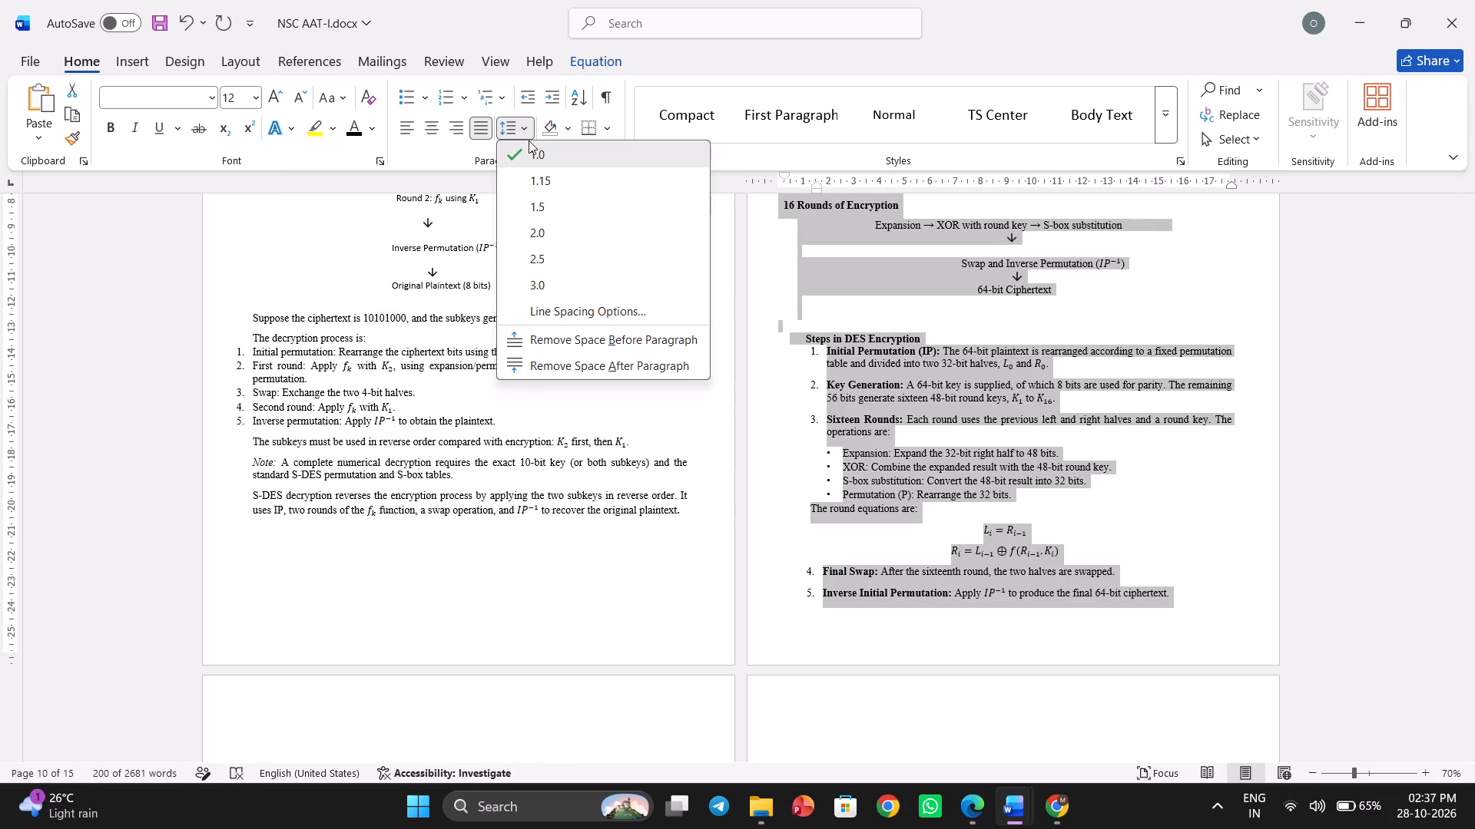
left_click(549, 204)
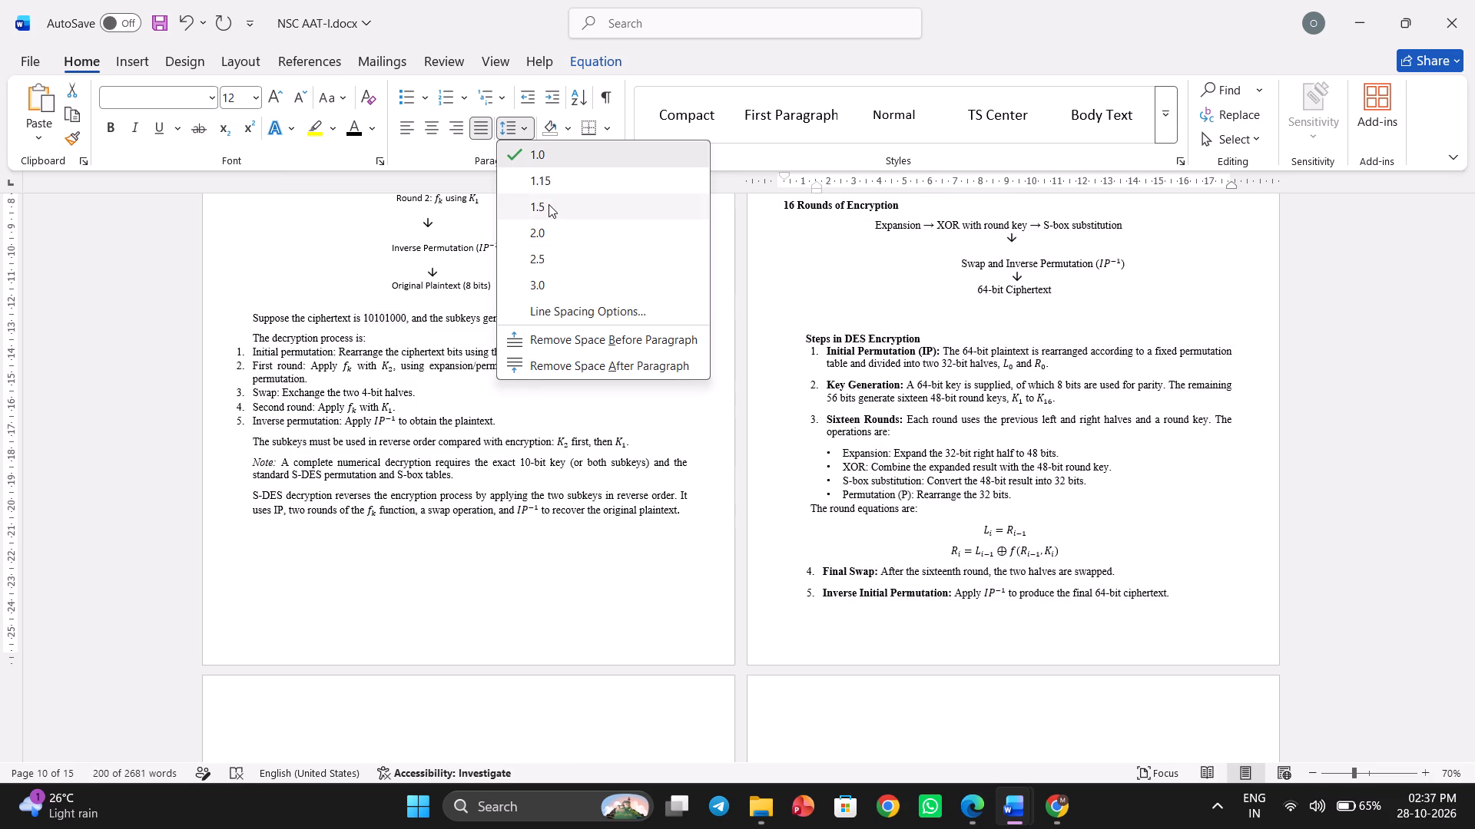
left_click(880, 318)
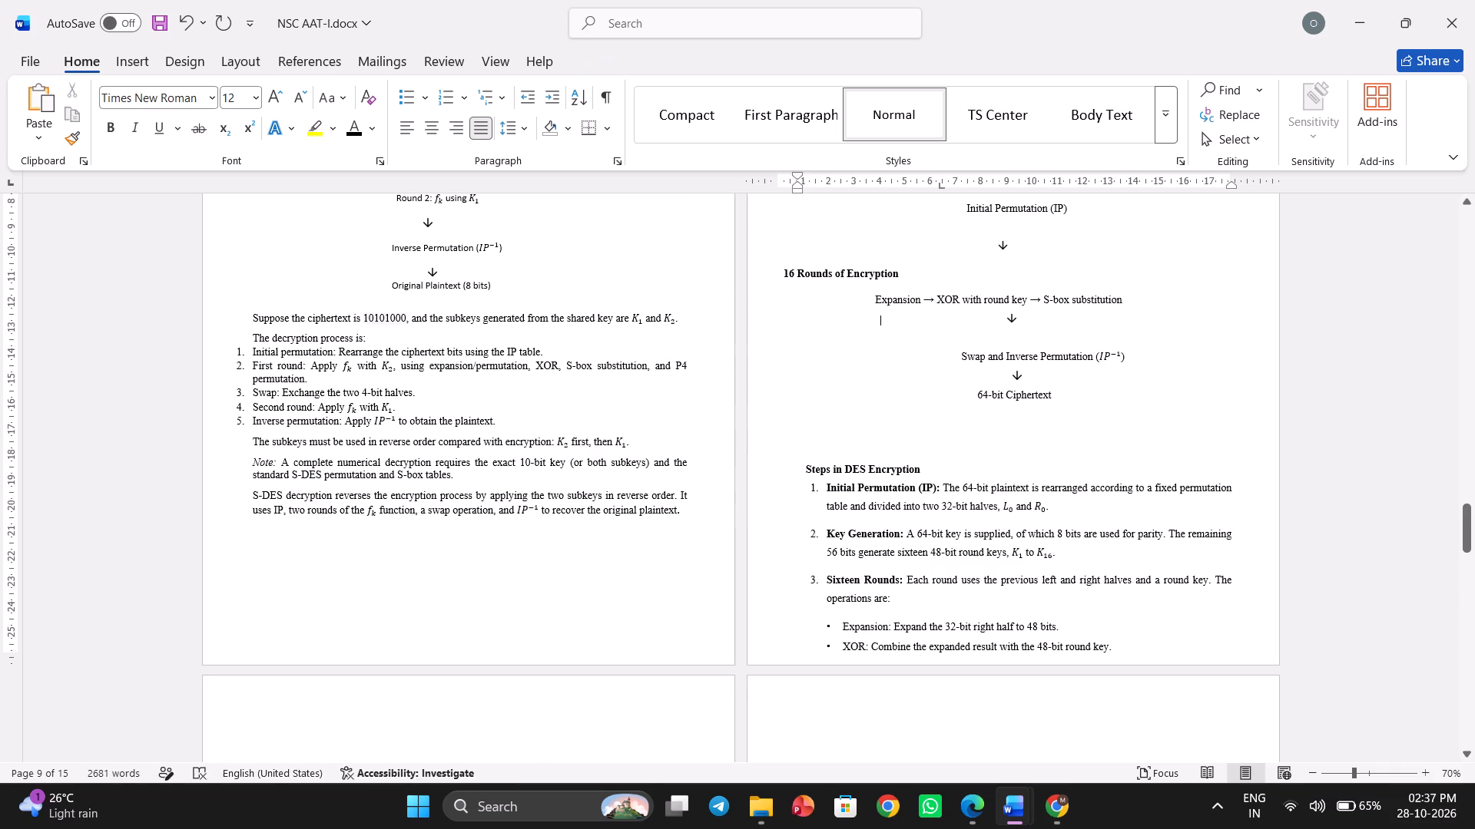
Remove bold from the "16 Rounds of Encryption" label and indent it with leading spaces to centre it in the DES diagram.
left_click_drag(909, 440, 777, 442)
left_click(791, 407)
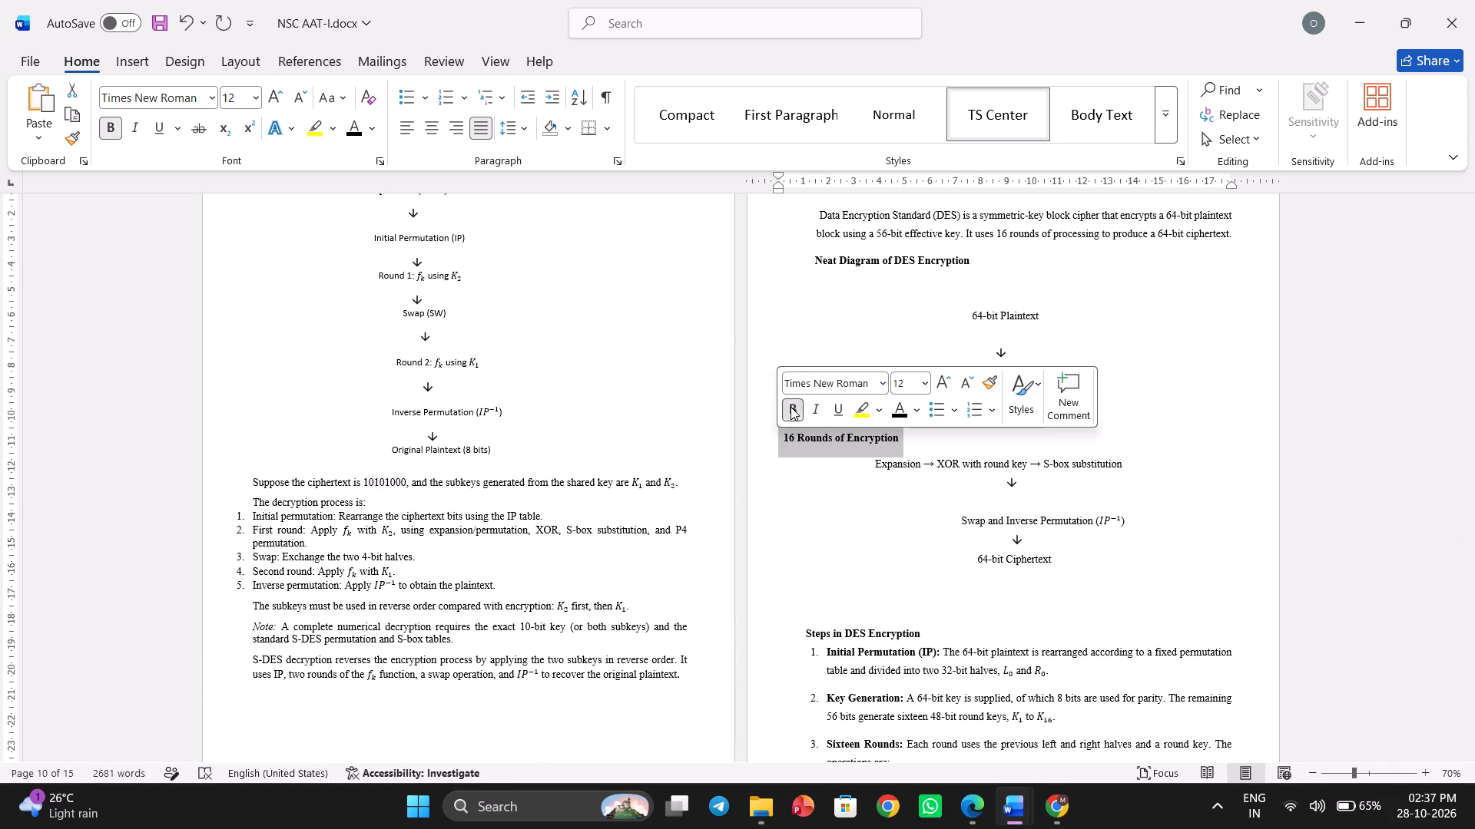
left_click(779, 441)
key("space")
key("space")
key("space")
key("space")
key("space")
key("space")
key("space")
key("space")
key("space")
key("space")
key("space")
key("space")
key("space")
key("space")
key("space")
key("space")
key("space")
key("space")
key("space")
key("space")
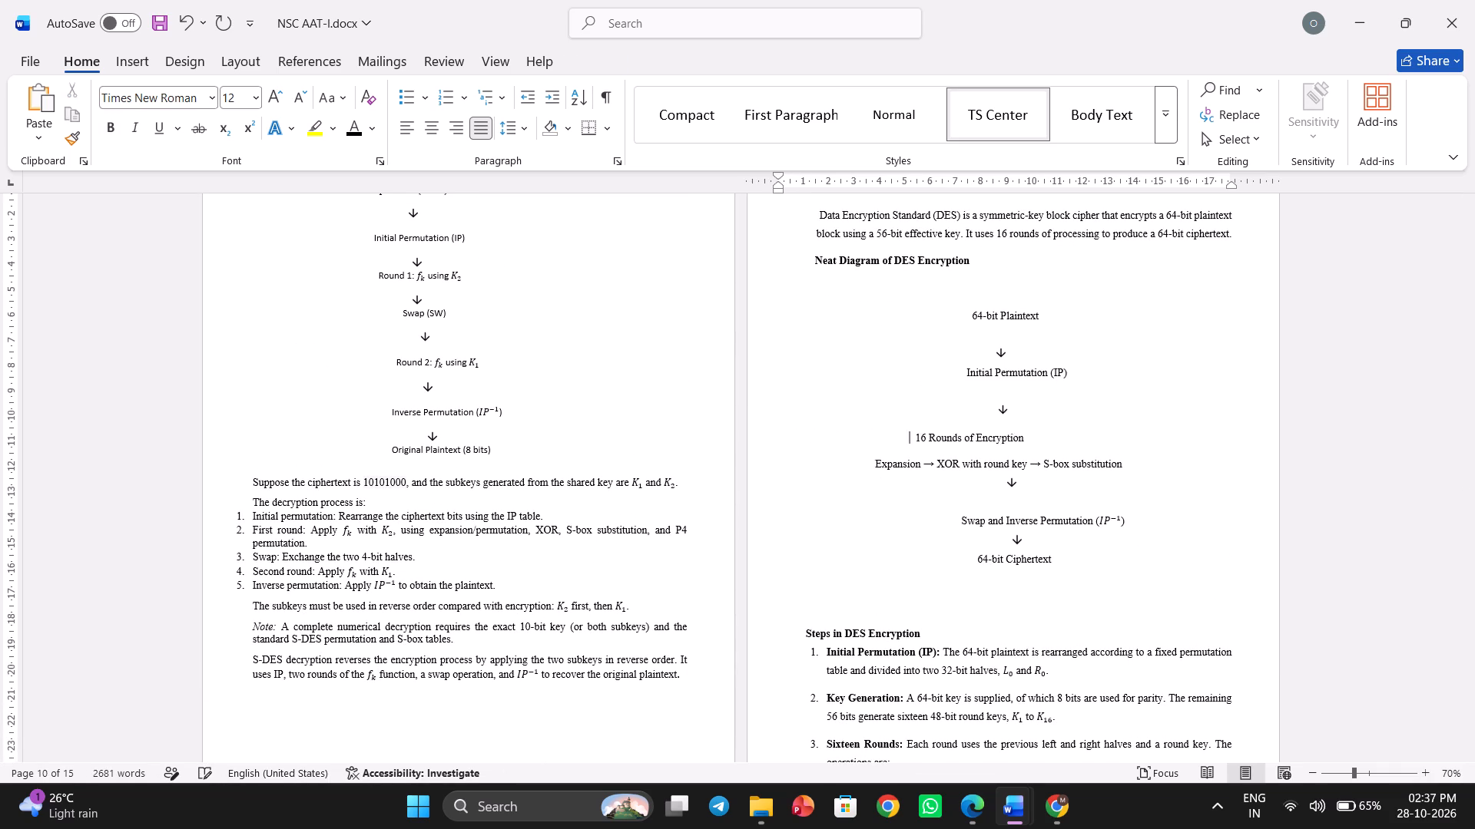
Insert blank lines after "operations are:" in item 3 "Sixteen Rounds" so the Expansion bullet starts on the next page.
scroll(779, 441, "down", 1)
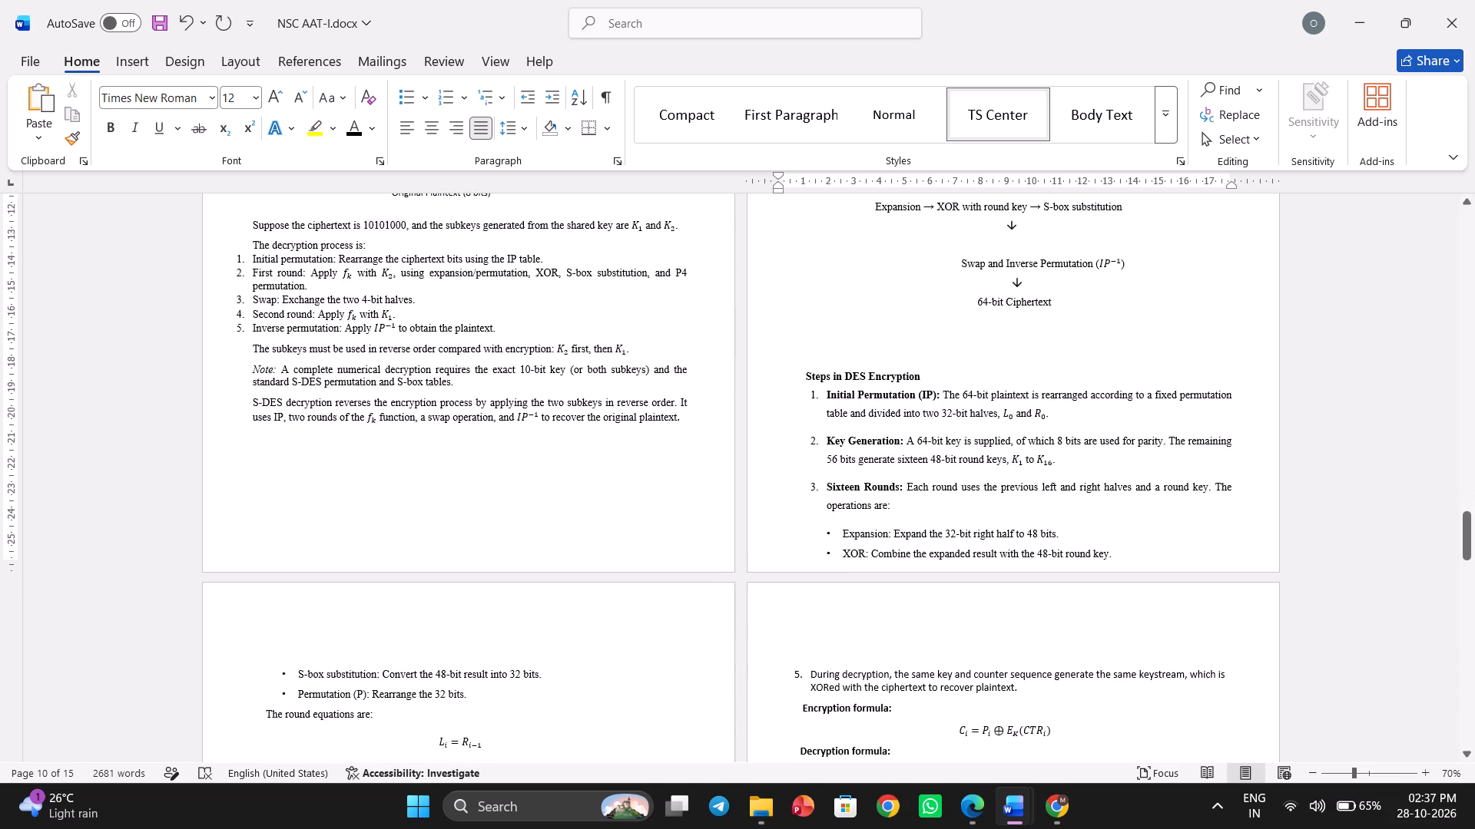
left_click(891, 510)
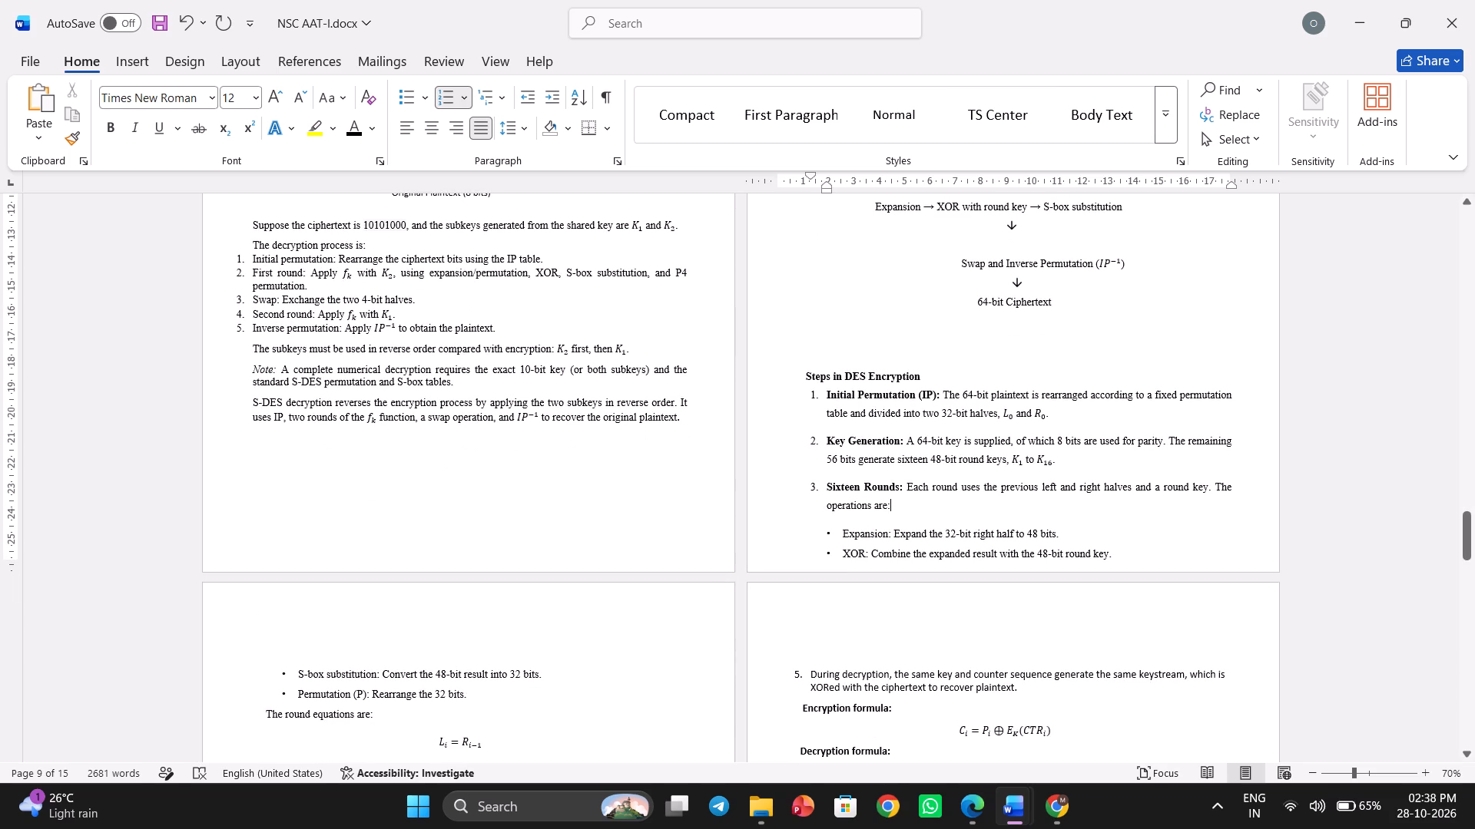
key("Return")
key("Return")
Apply Times New Roman to the question 7 text from the Expansion bullet through item 5 "Inverse Initial Permutation".
scroll(891, 510, "down", 1)
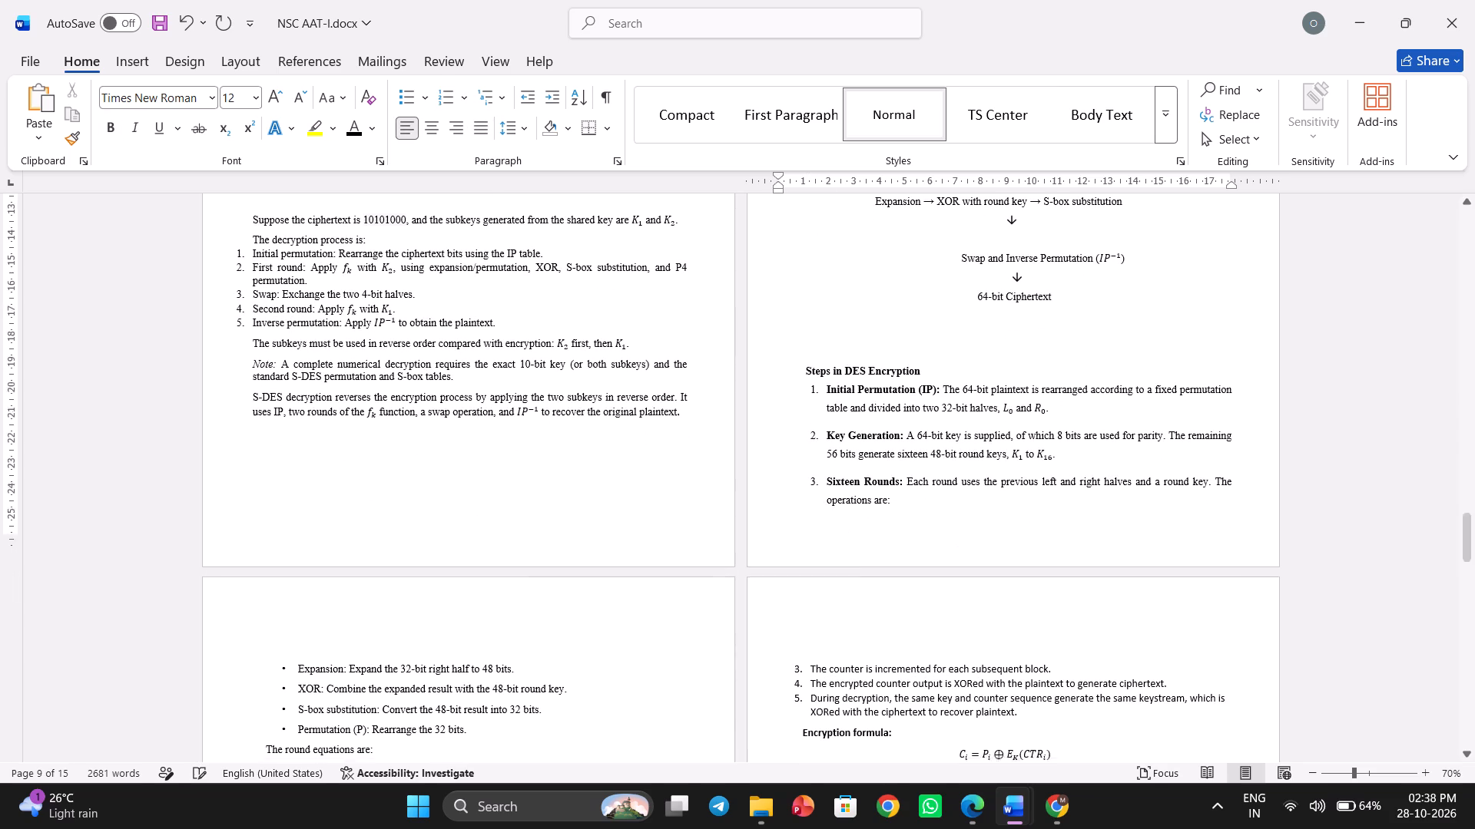
scroll(891, 510, "down", 1)
left_click_drag(621, 689, 273, 479)
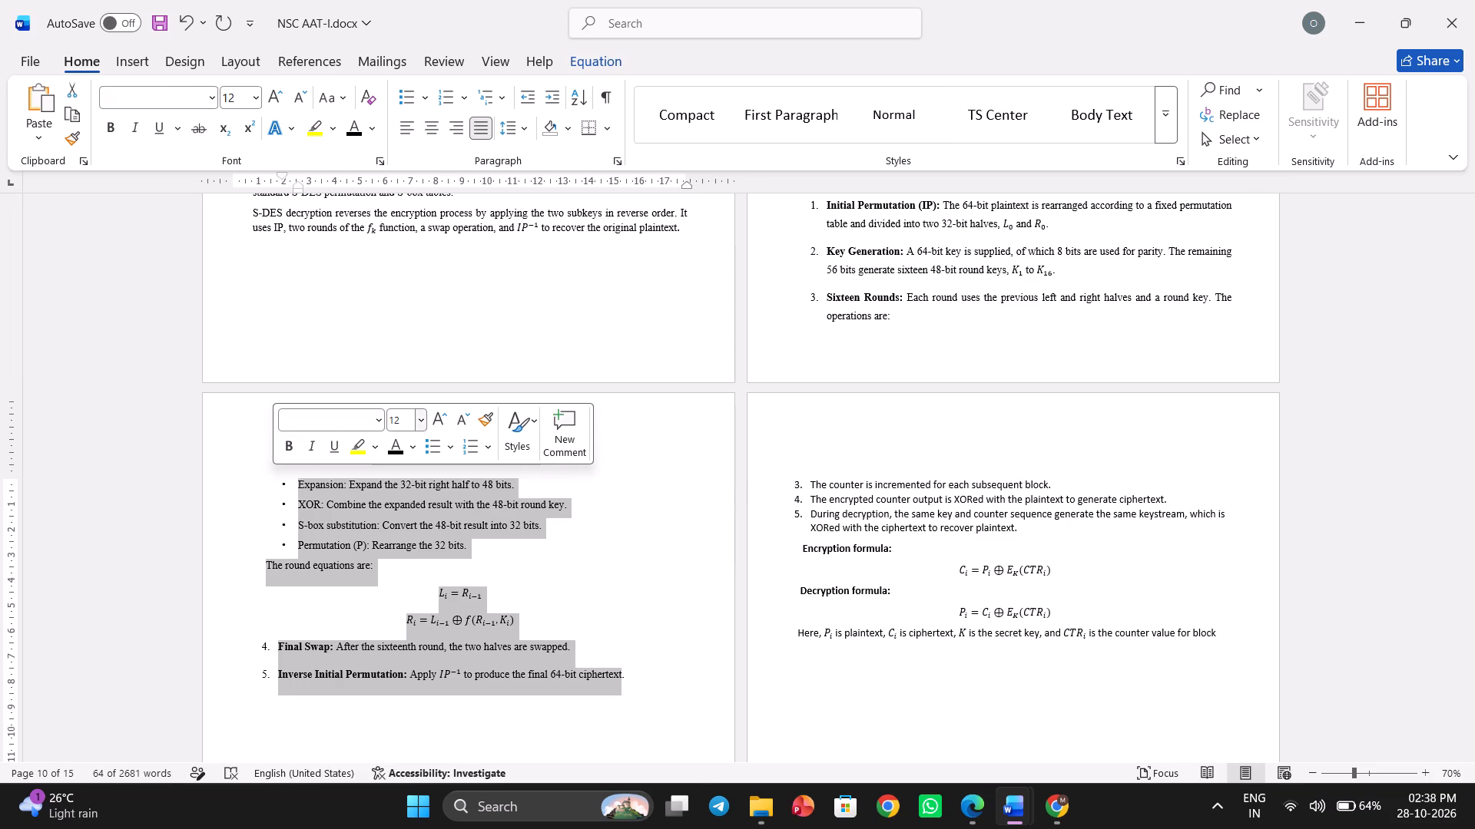
left_click(373, 422)
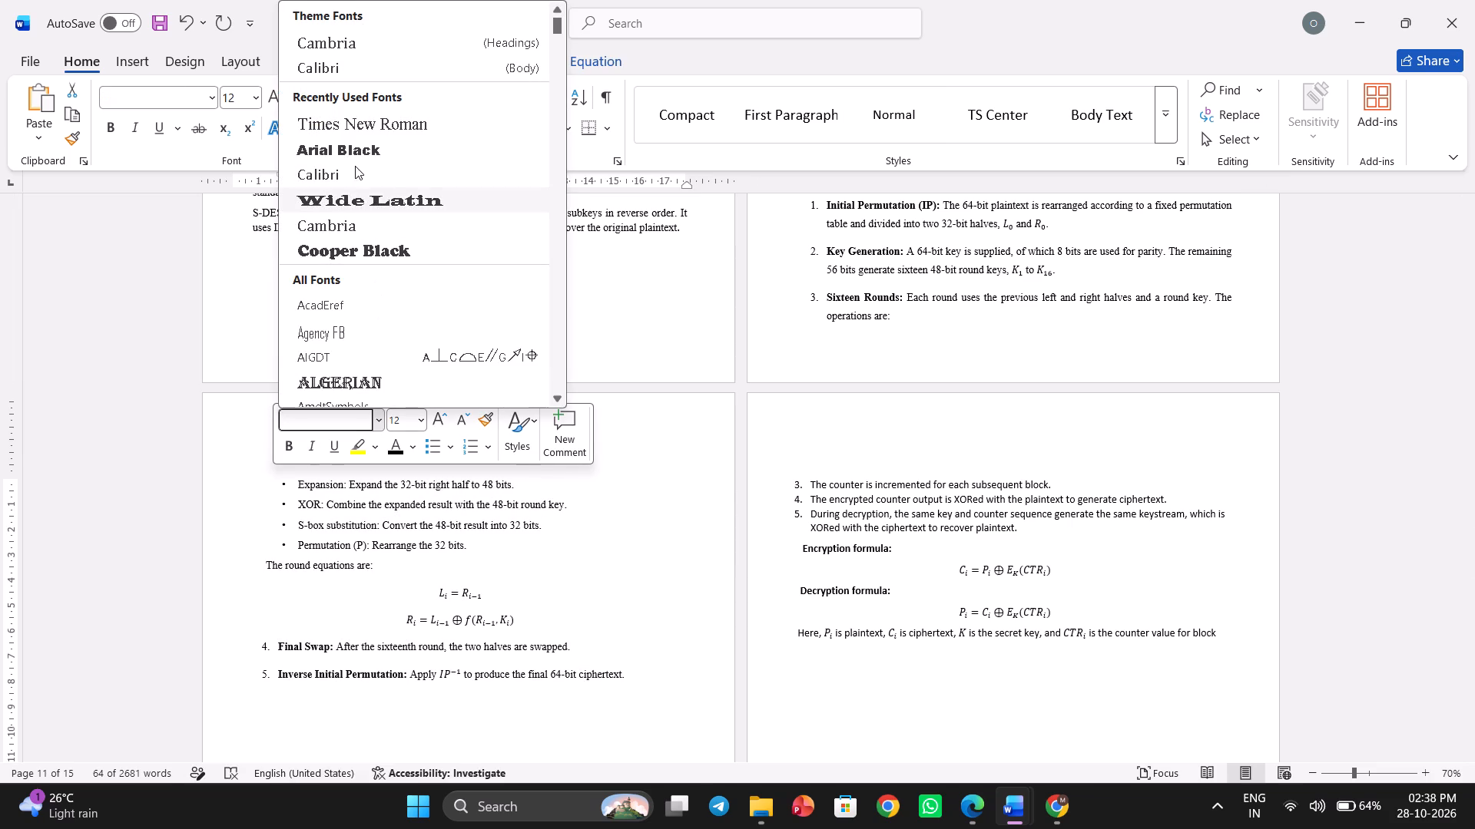
left_click(349, 133)
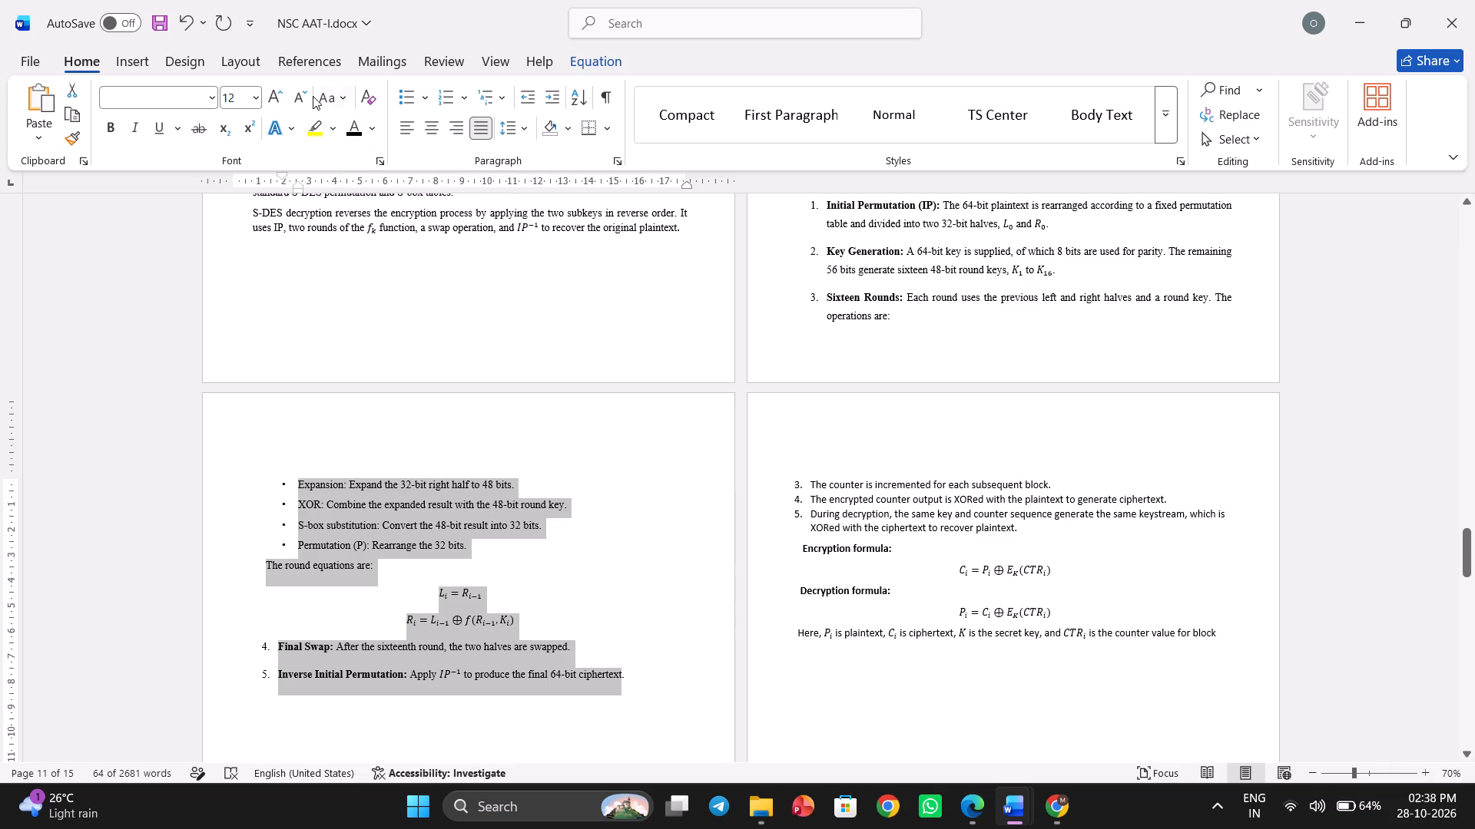
left_click(519, 127)
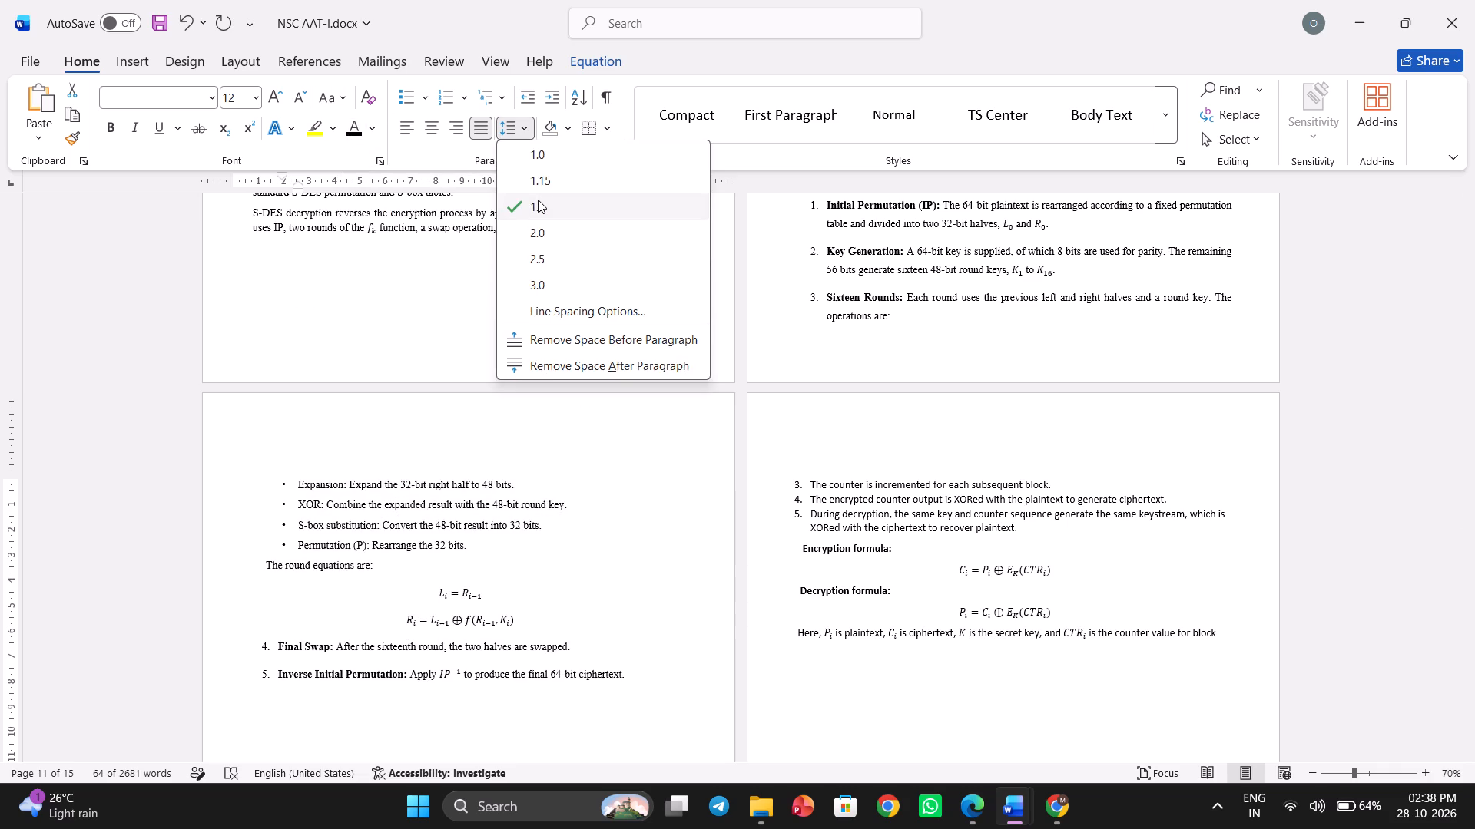
left_click(601, 408)
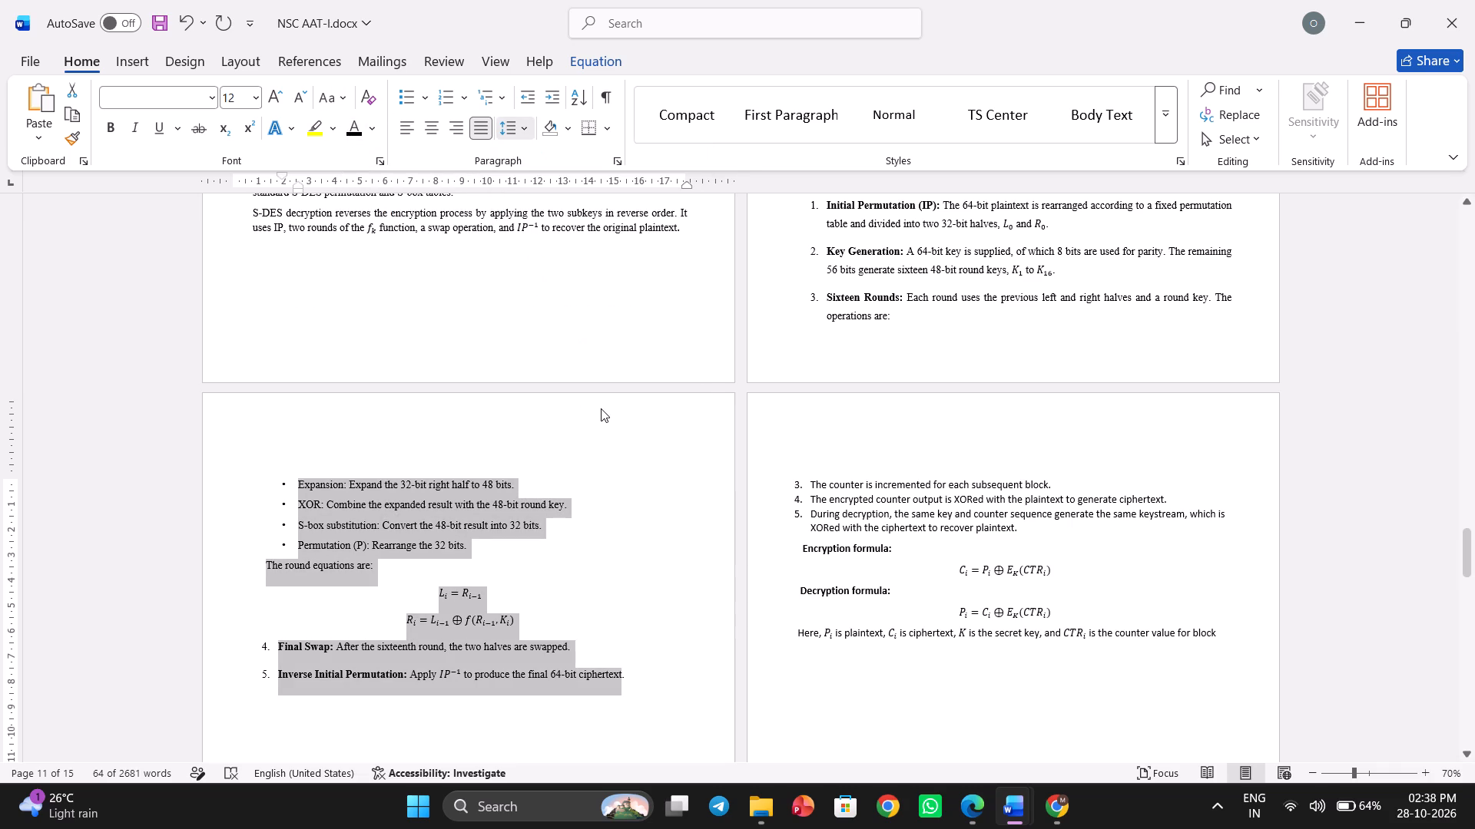
Delete the blank lines between item 5 "Inverse Initial Permutation" and the "Example" heading.
scroll(601, 408, "down", 1)
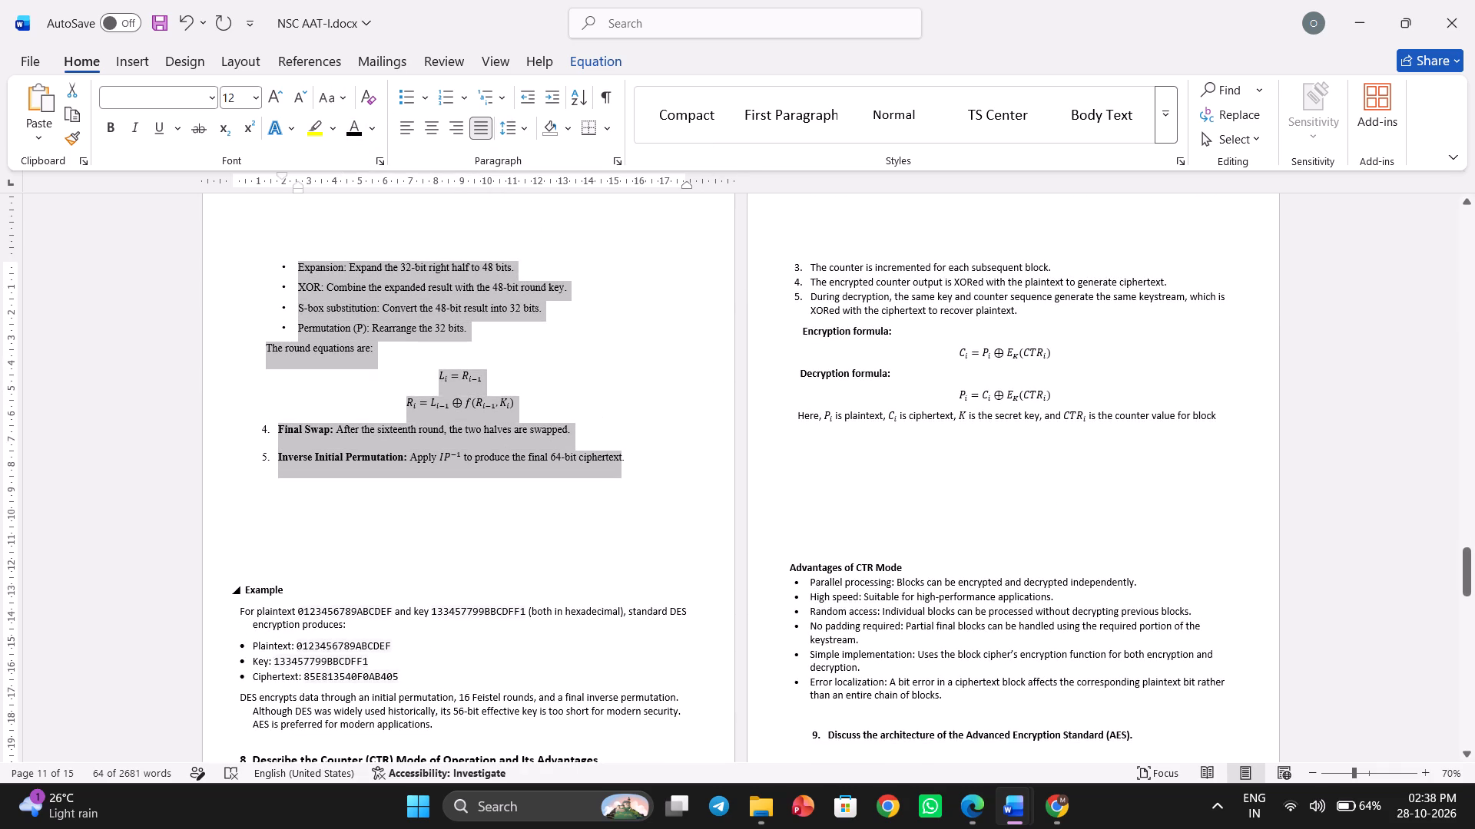
left_click(410, 586)
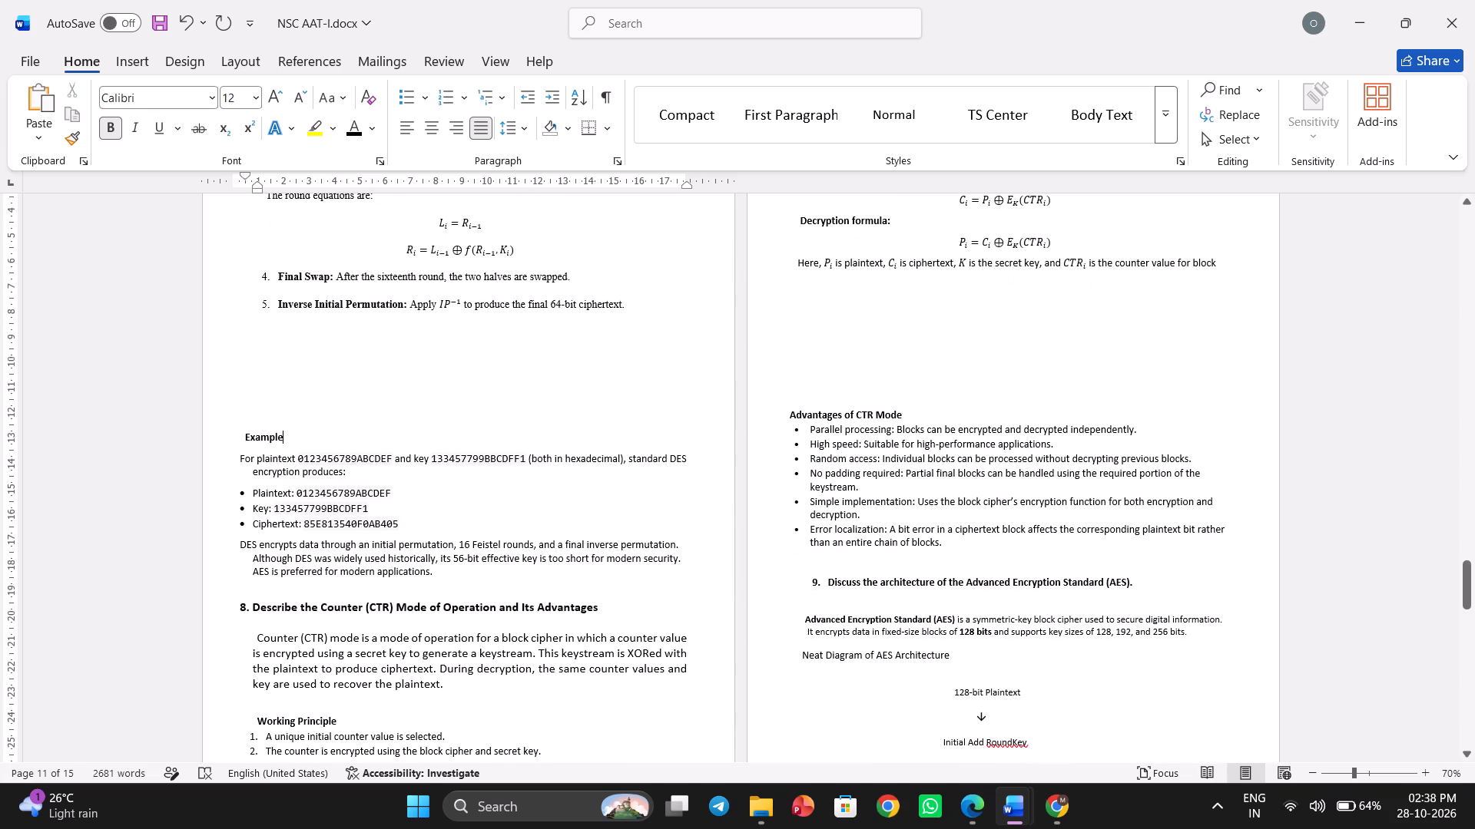
left_click(277, 402)
key("Down")
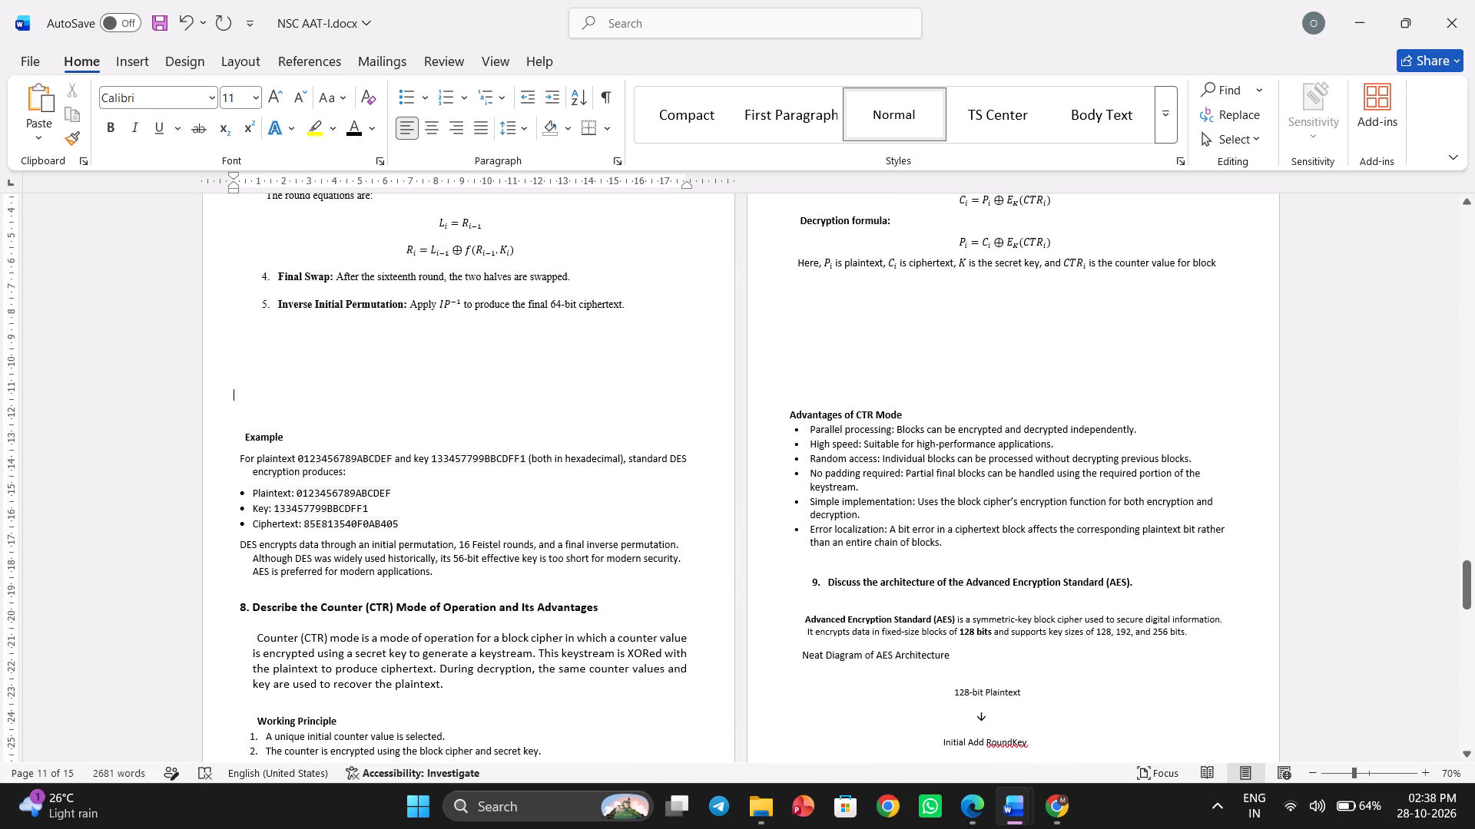
key("BackSpace")
key("BackSpace")
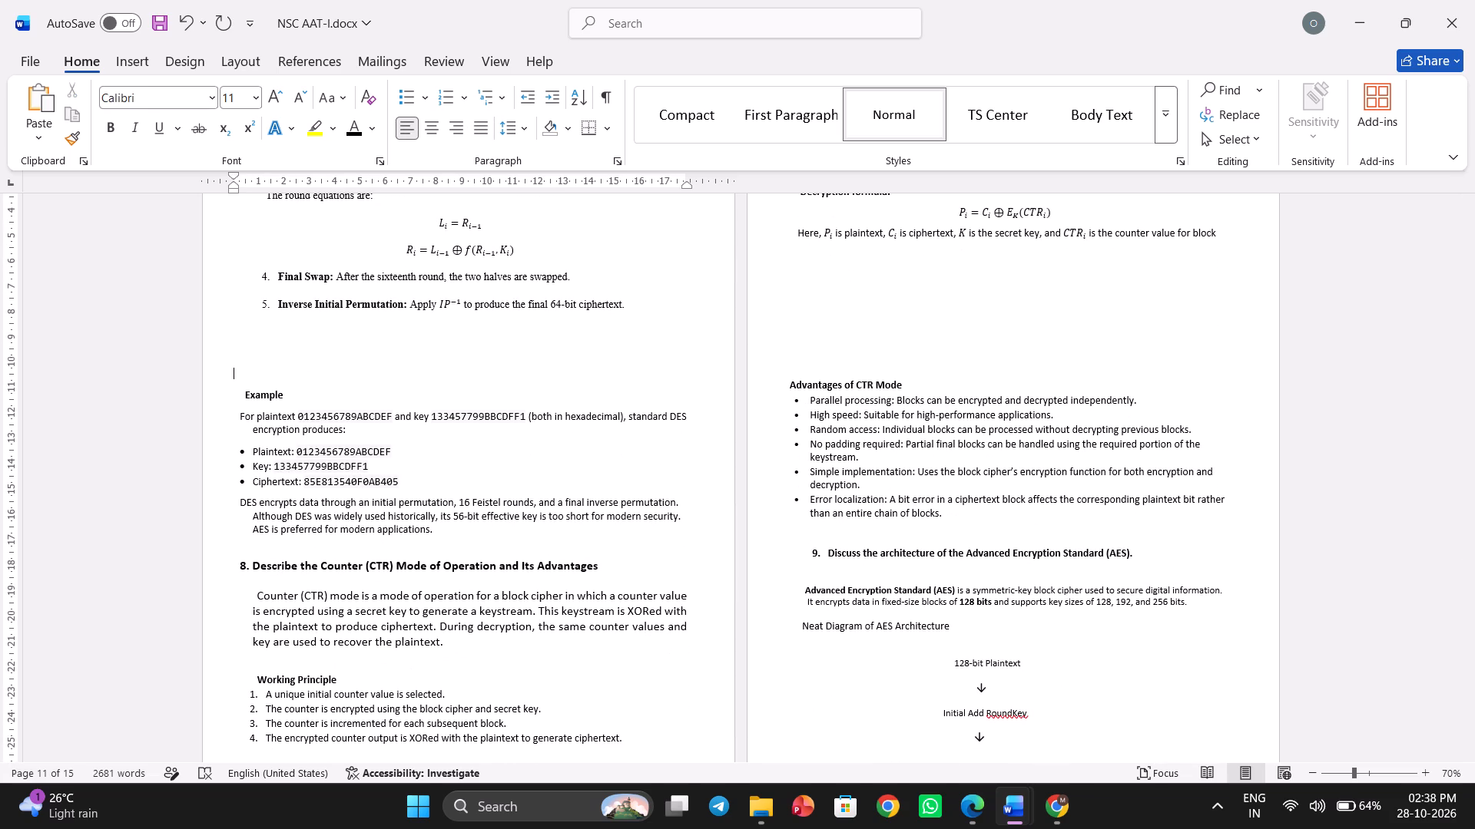
key("BackSpace")
key("BackSpace")
key("BackSpace")
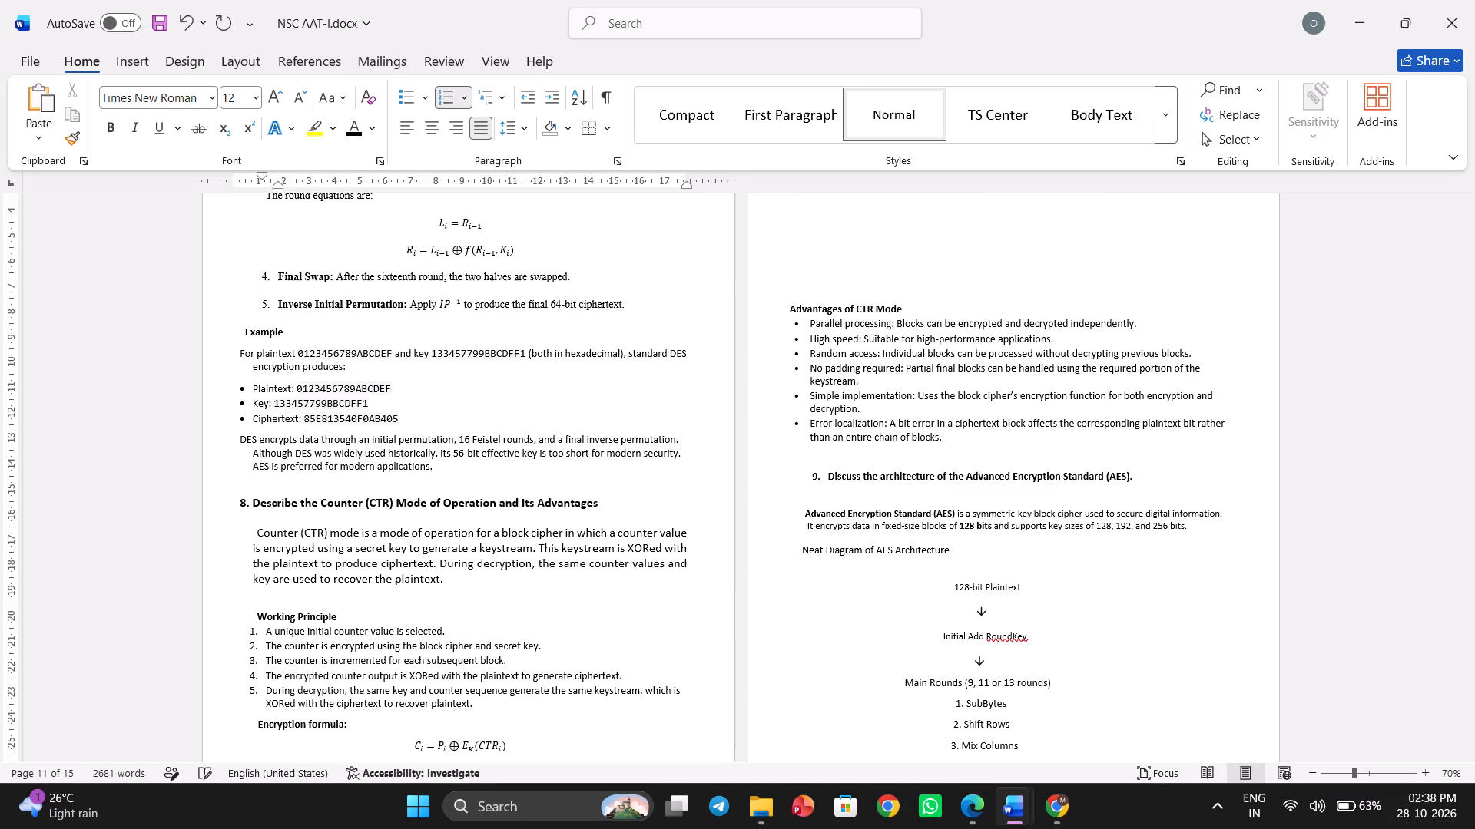
Format the text from item 4 "Final Swap" to the end of the DES example as Times New Roman, justified, with 1.5 line spacing.
left_click_drag(464, 464, 430, 454)
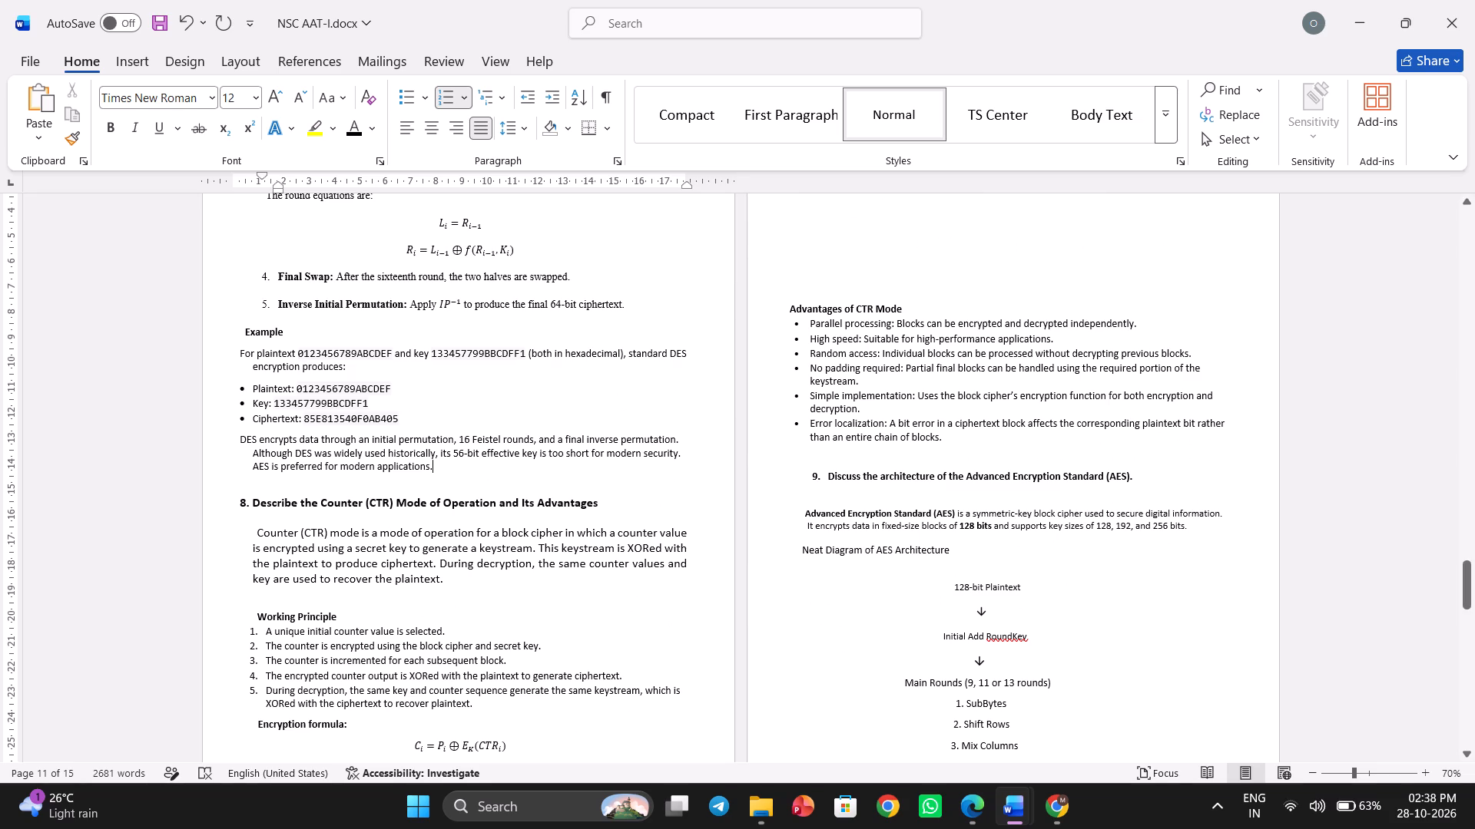
left_click_drag(430, 454, 247, 273)
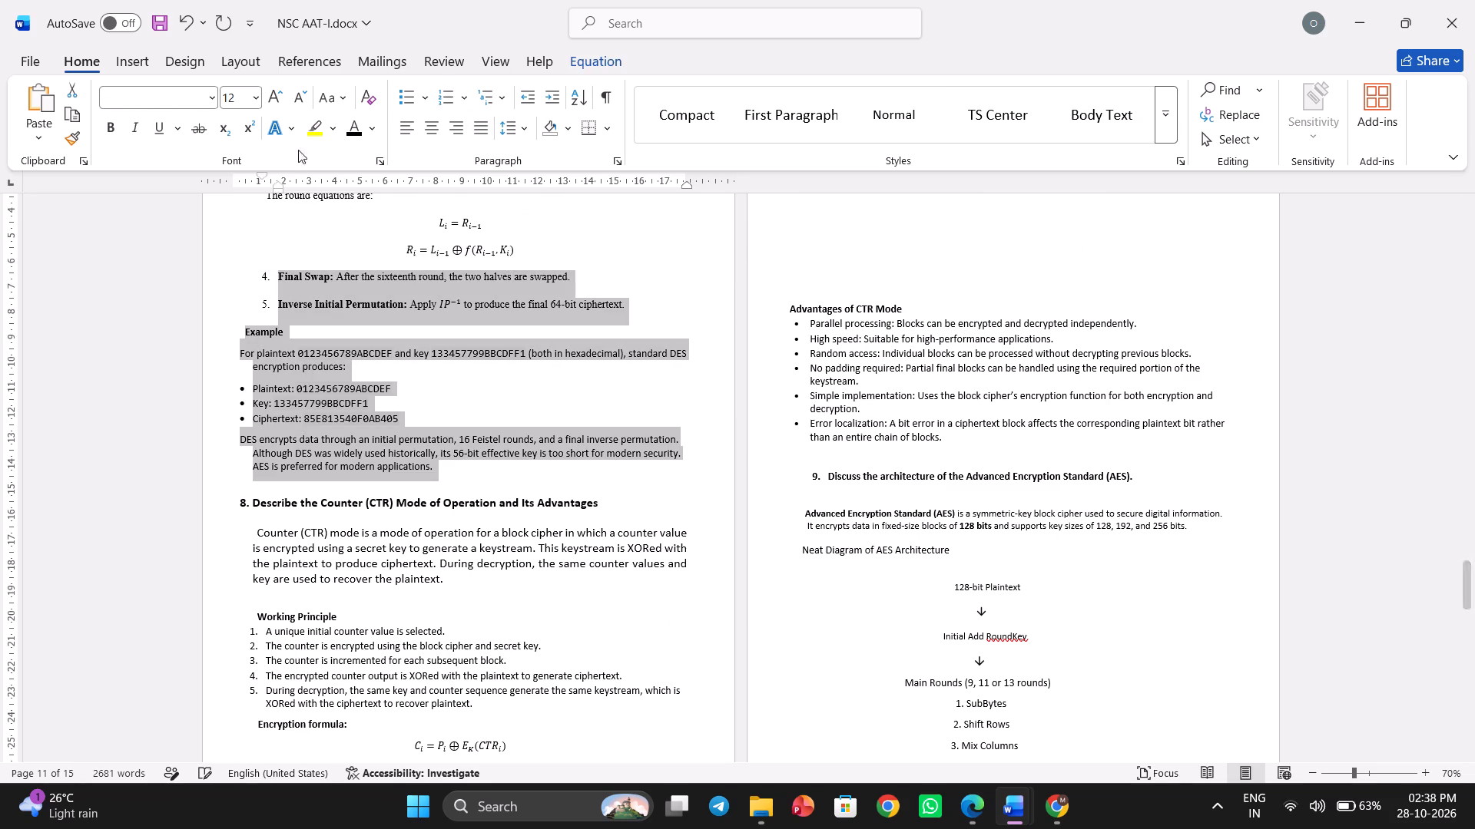
left_click(208, 92)
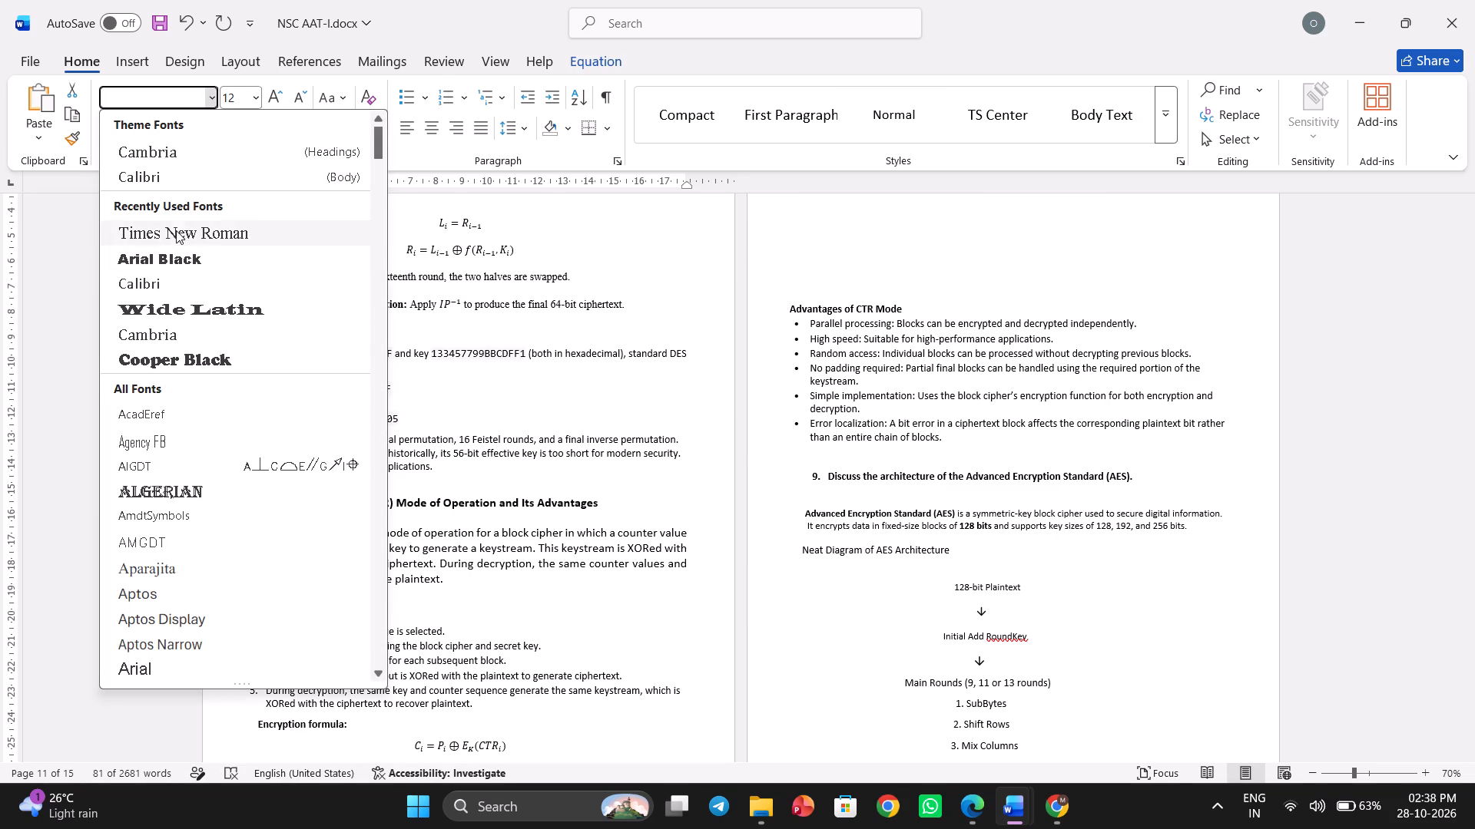
left_click(177, 228)
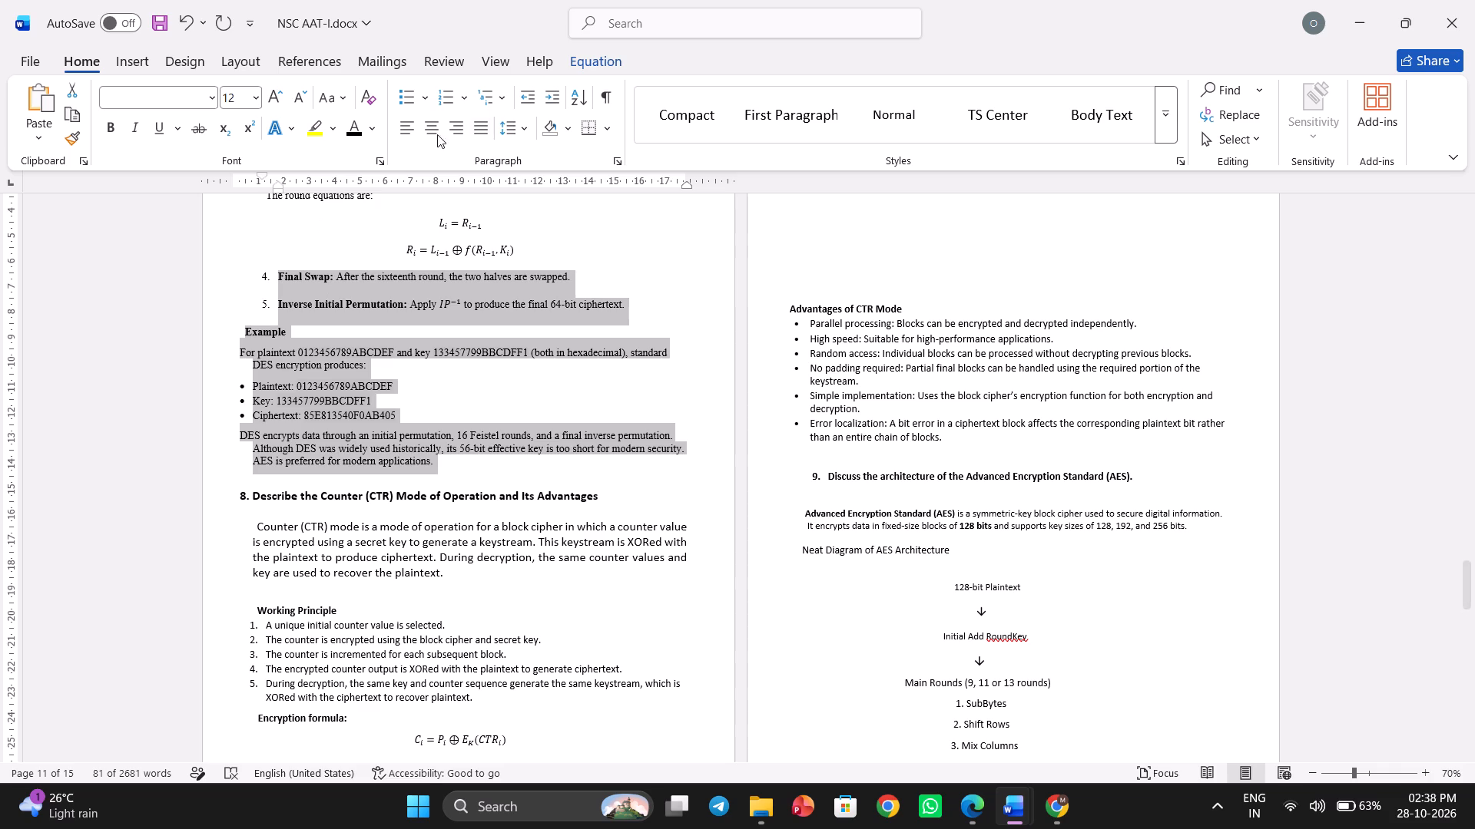
left_click(479, 126)
left_click(522, 131)
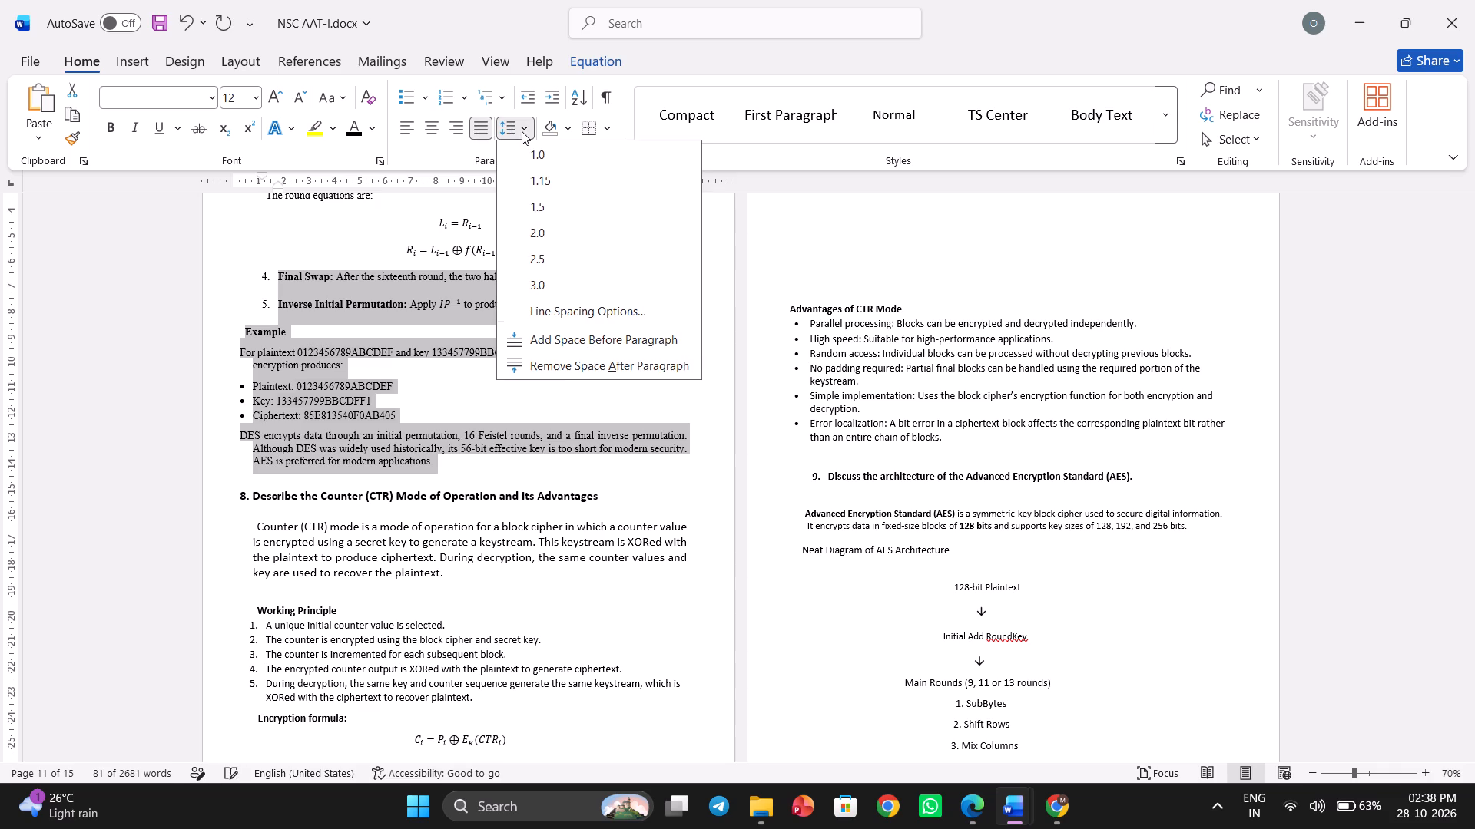
left_click(559, 212)
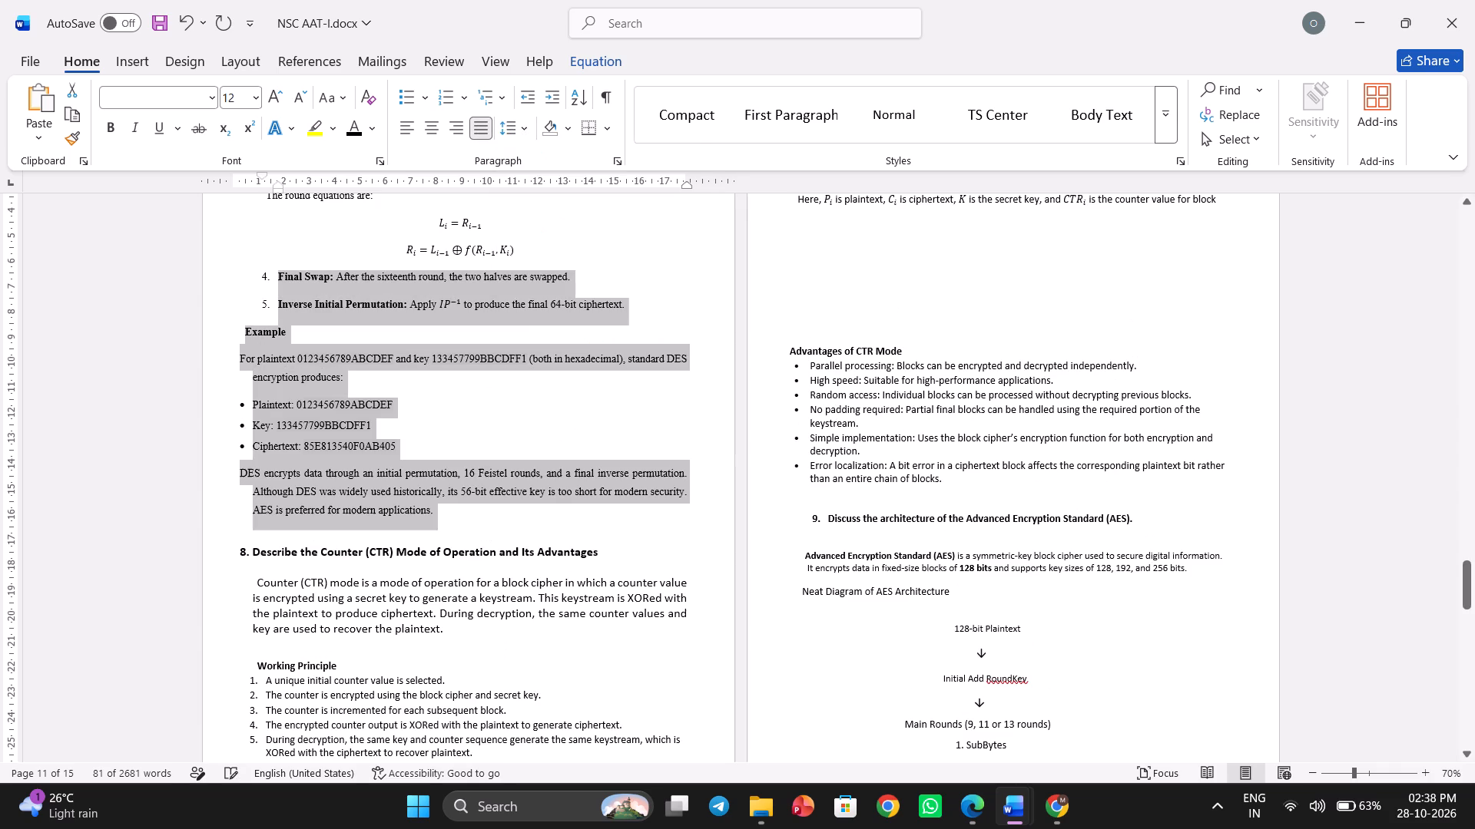
left_click(508, 348)
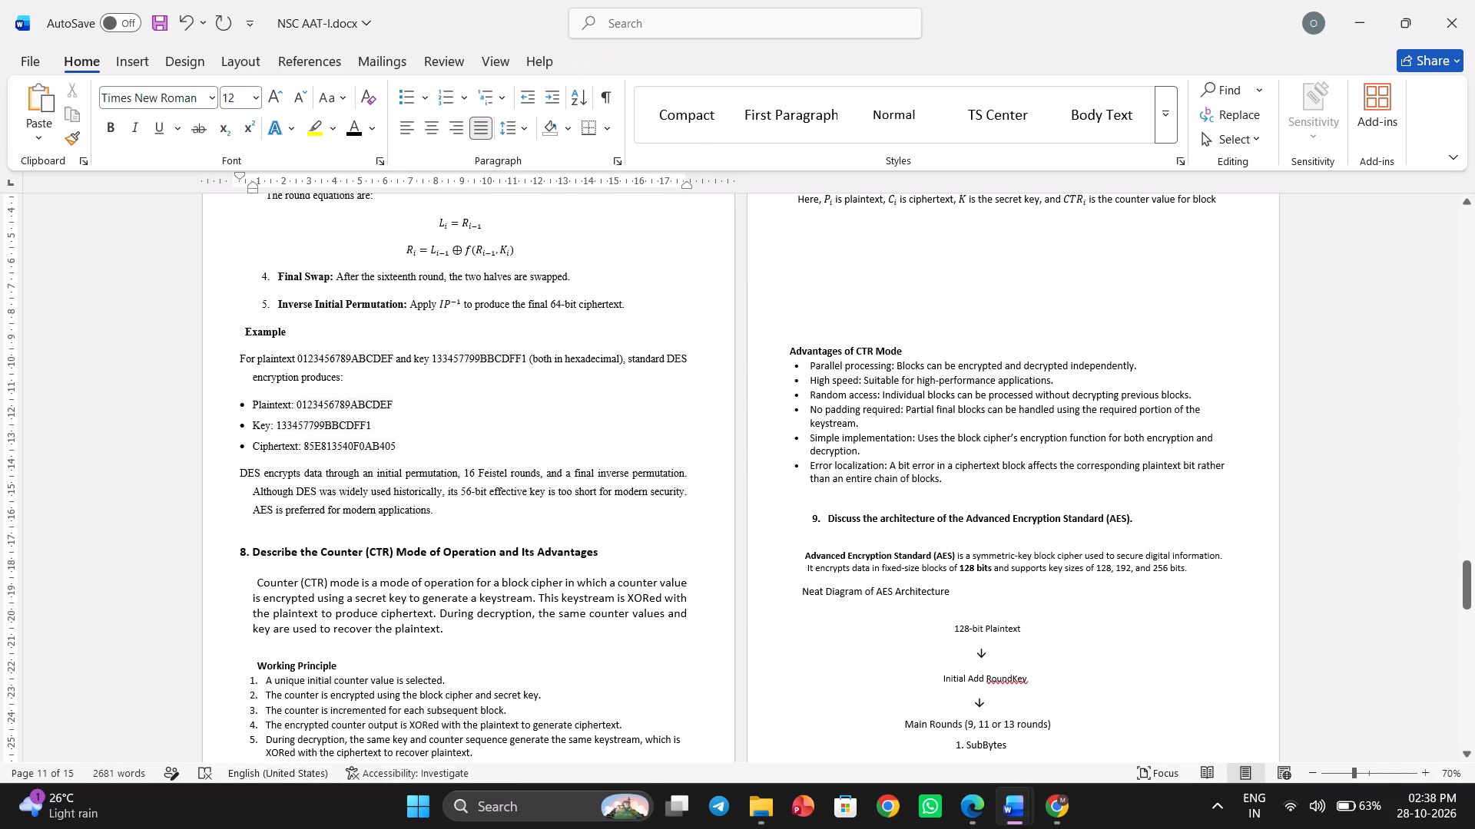
Format the question 8 heading on Counter (CTR) Mode as Times New Roman, justified, with 1.5 line spacing.
left_click_drag(603, 559, 233, 554)
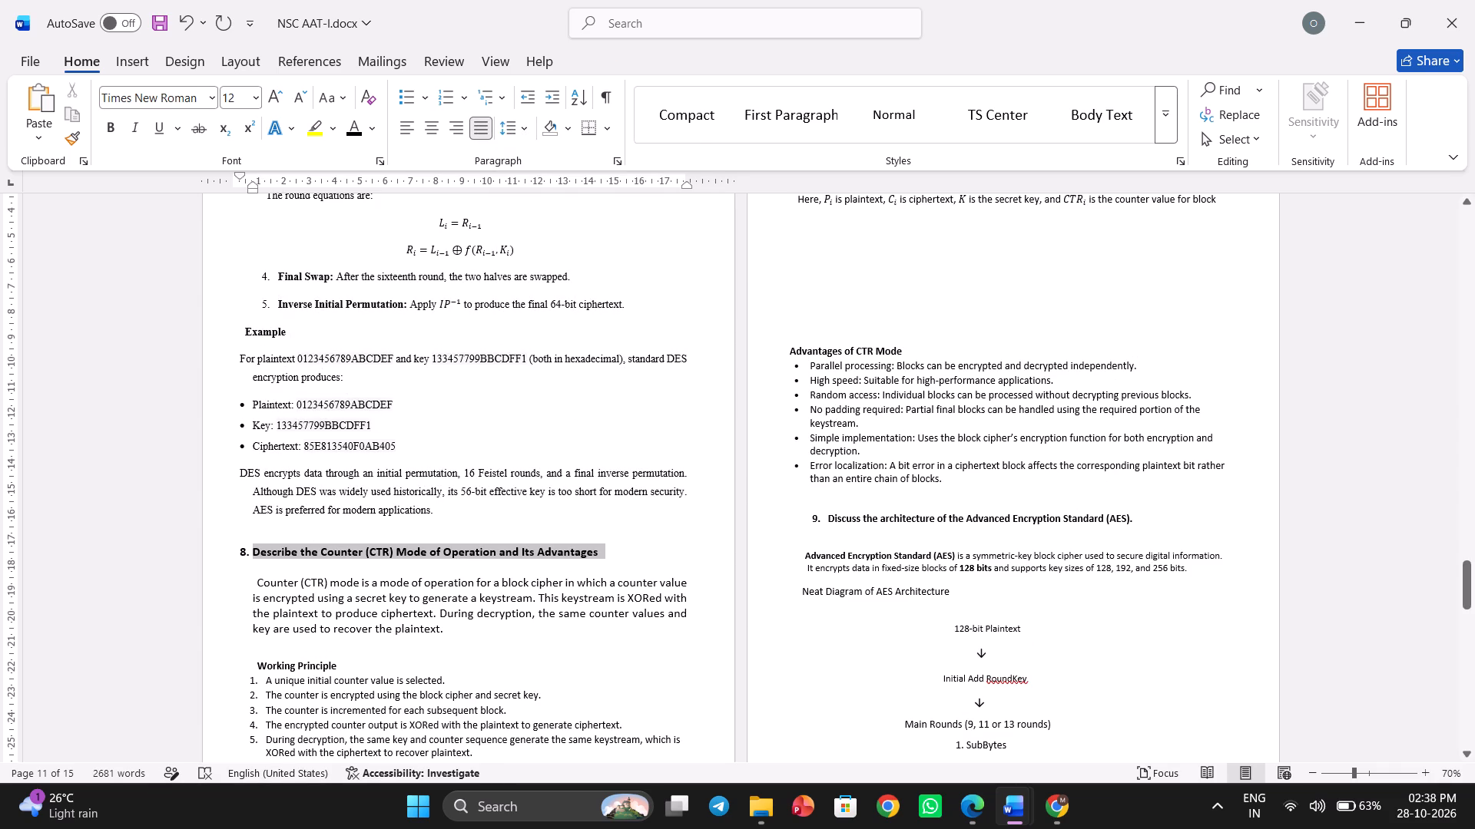
left_click_drag(233, 554, 224, 552)
left_click(331, 494)
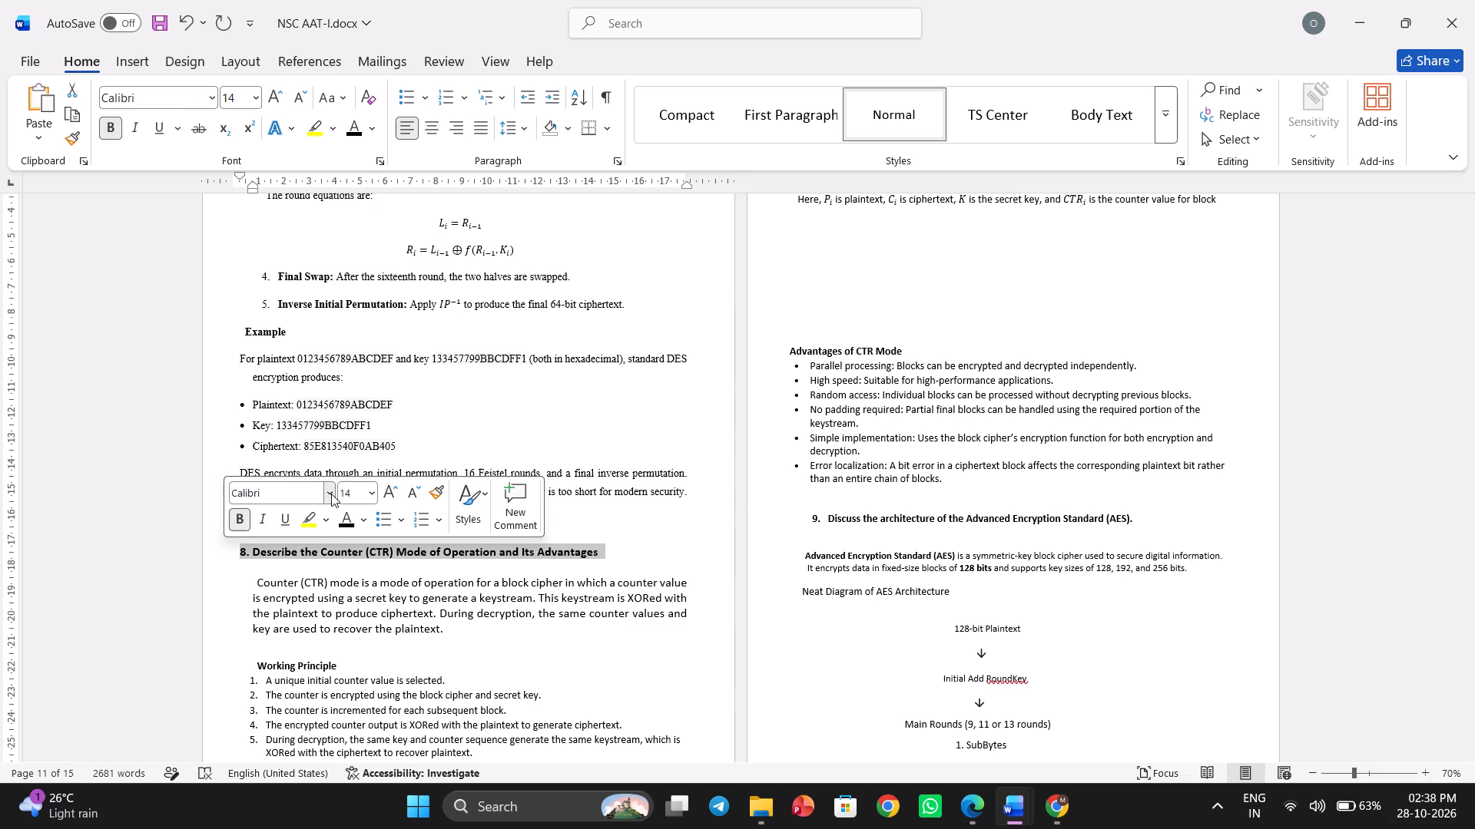
left_click(342, 118)
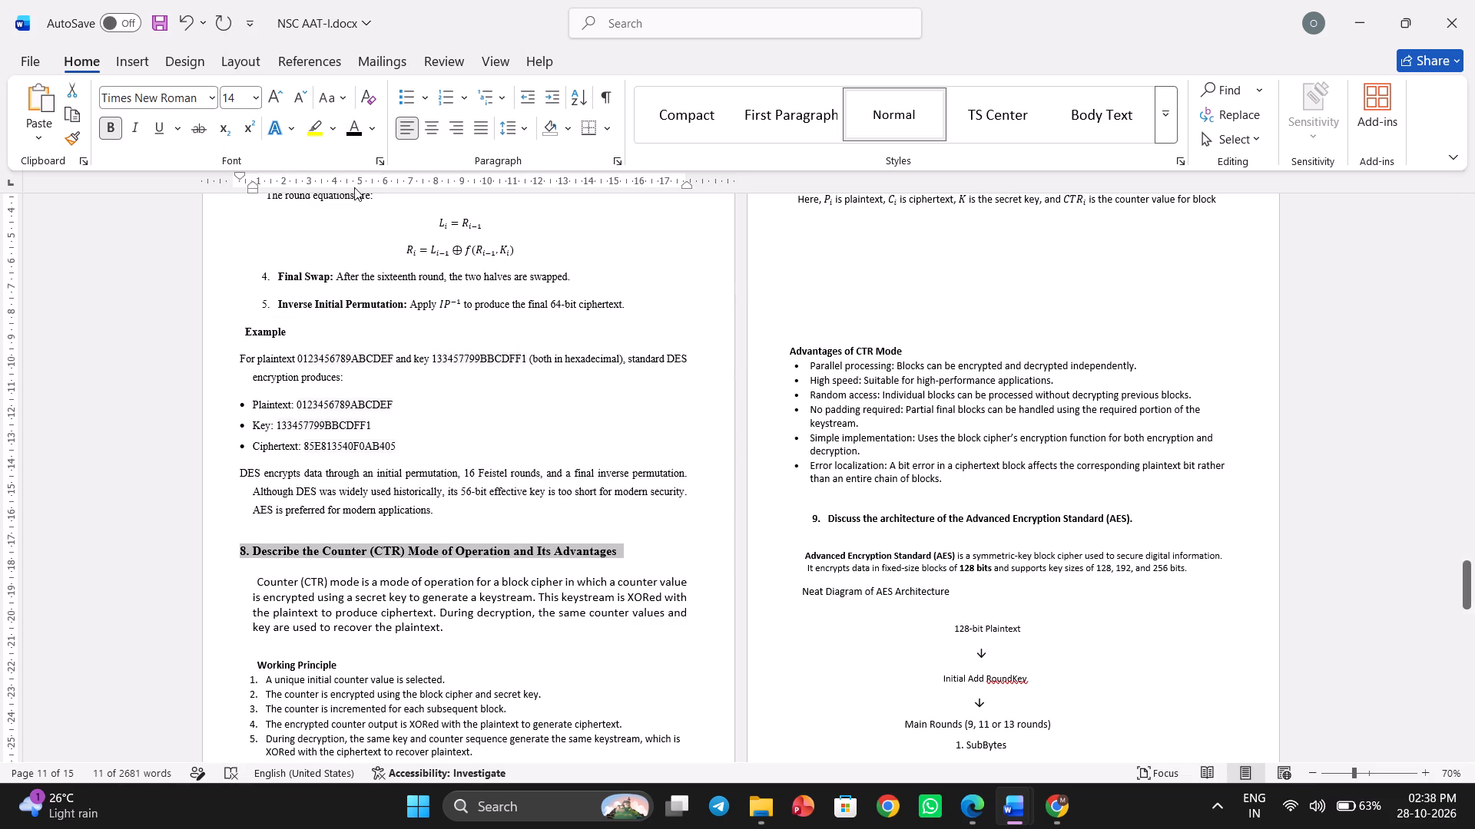
left_click(474, 128)
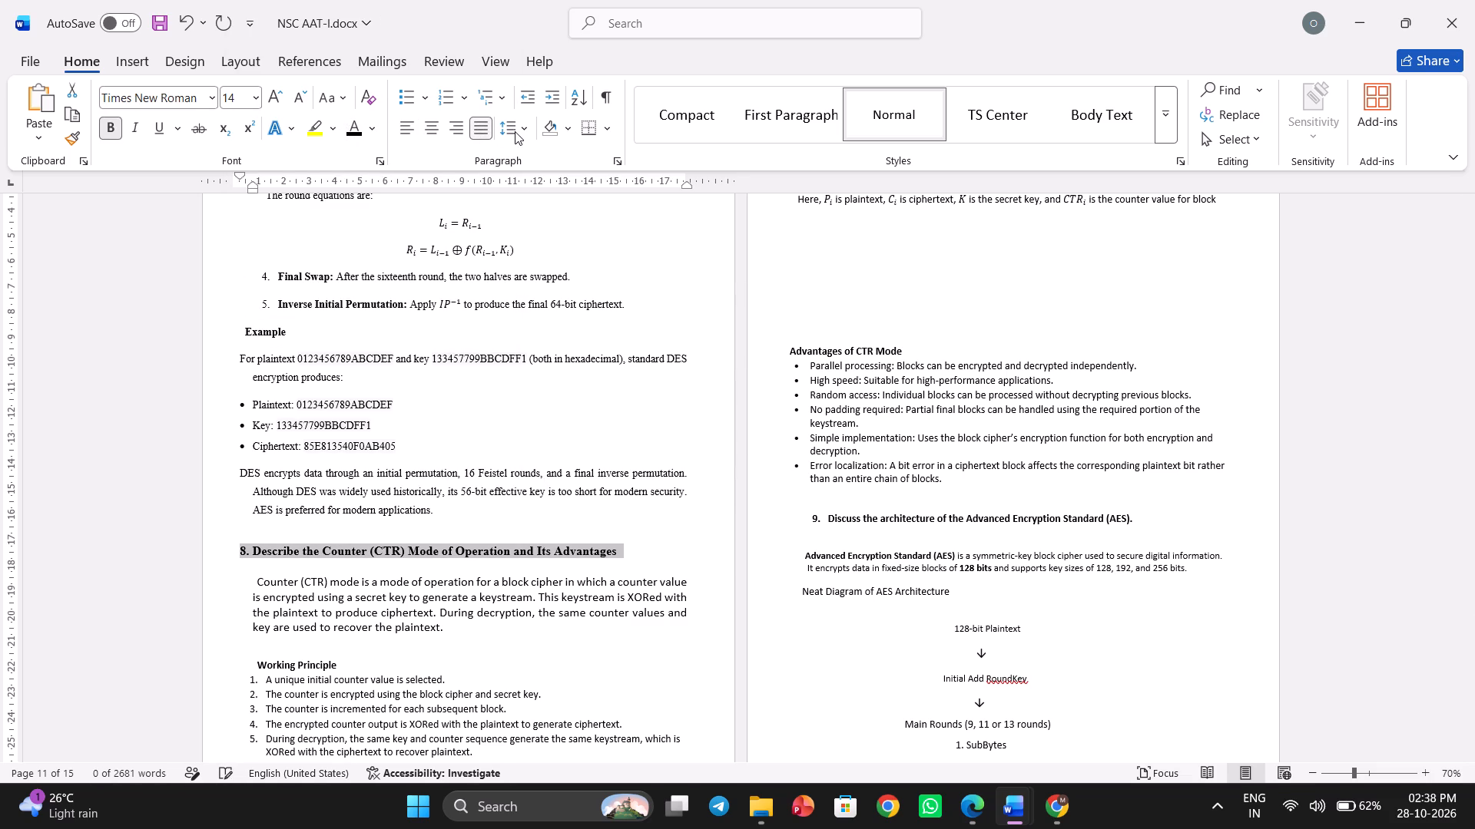
left_click_drag(515, 131, 542, 207)
left_click(542, 207)
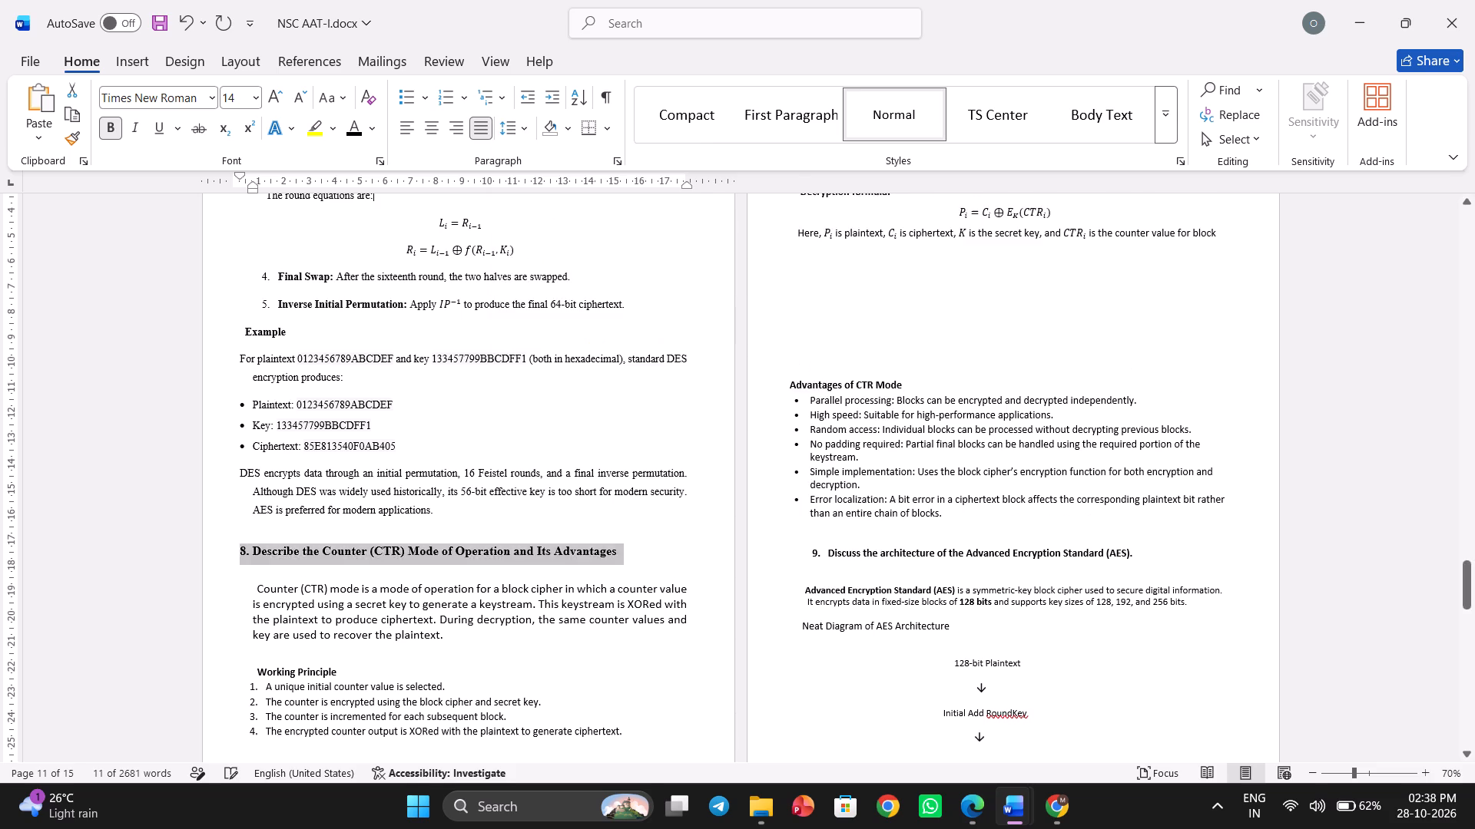
Format the question 8 answer, from its opening paragraph through Working Principle item 4, as Times New Roman, justified, with 1.5 line spacing.
scroll(474, 544, "down", 2)
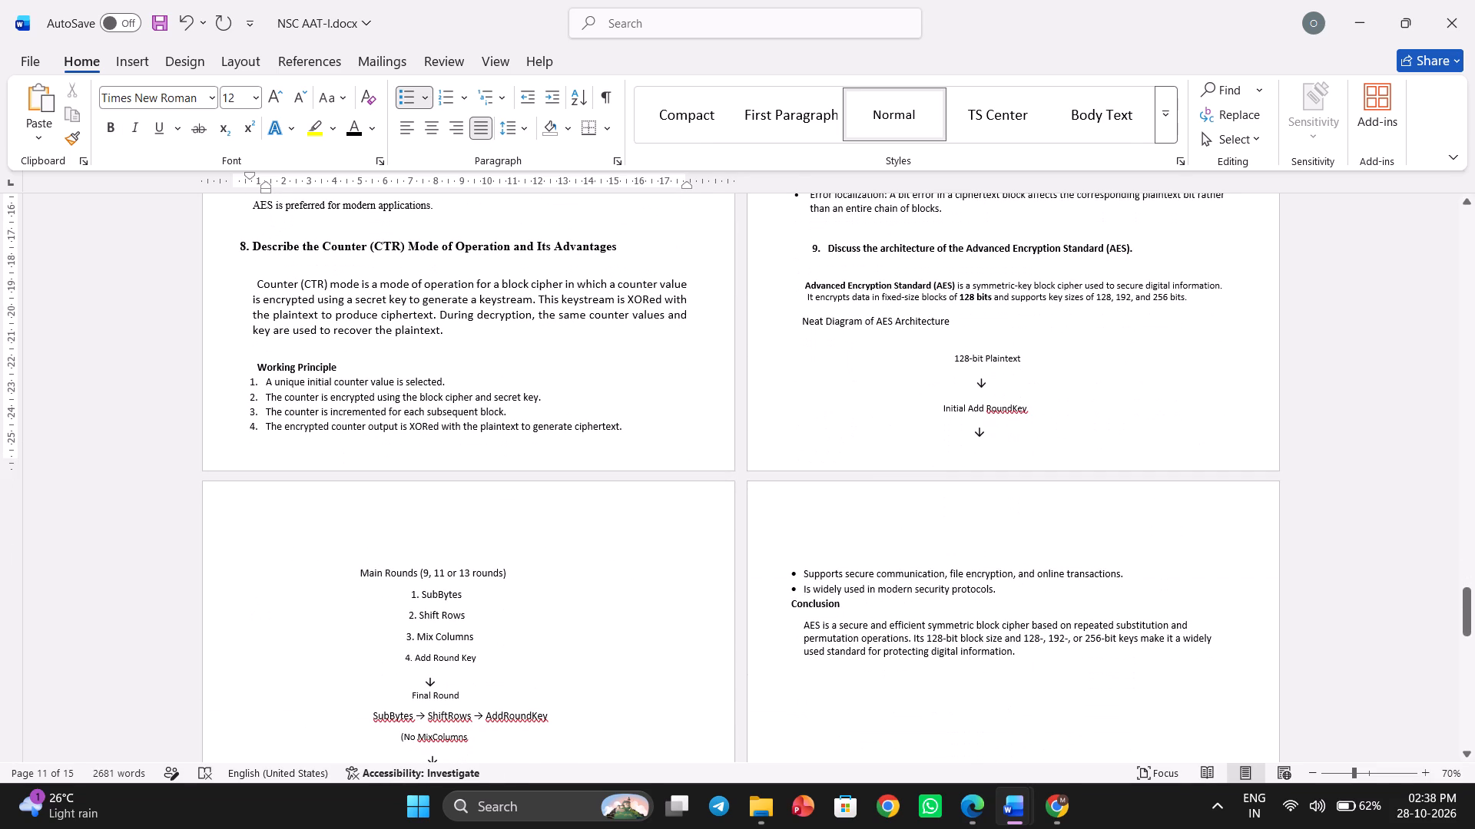
left_click_drag(624, 436, 260, 283)
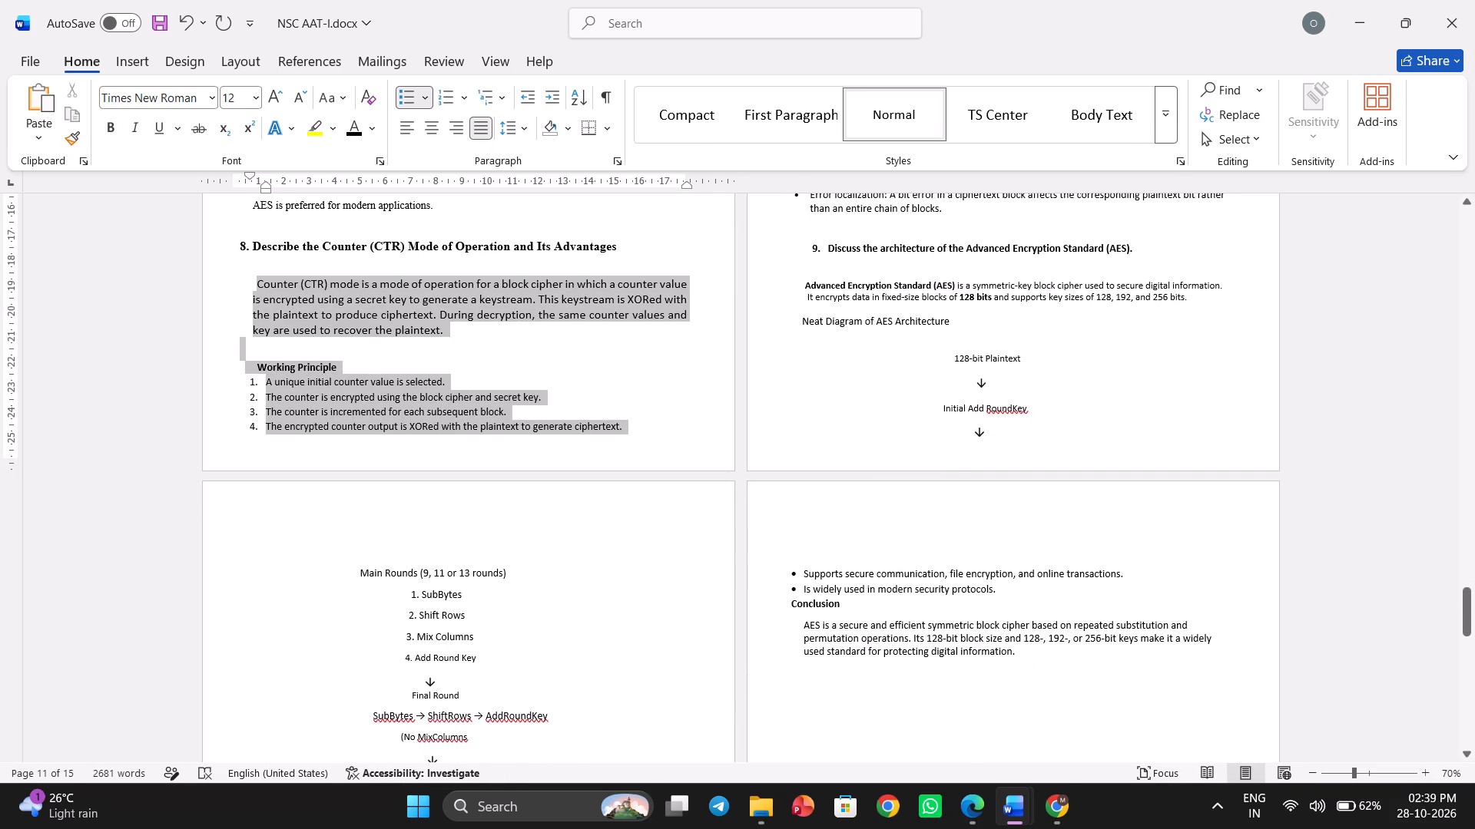
left_click_drag(260, 283, 259, 282)
left_click(362, 228)
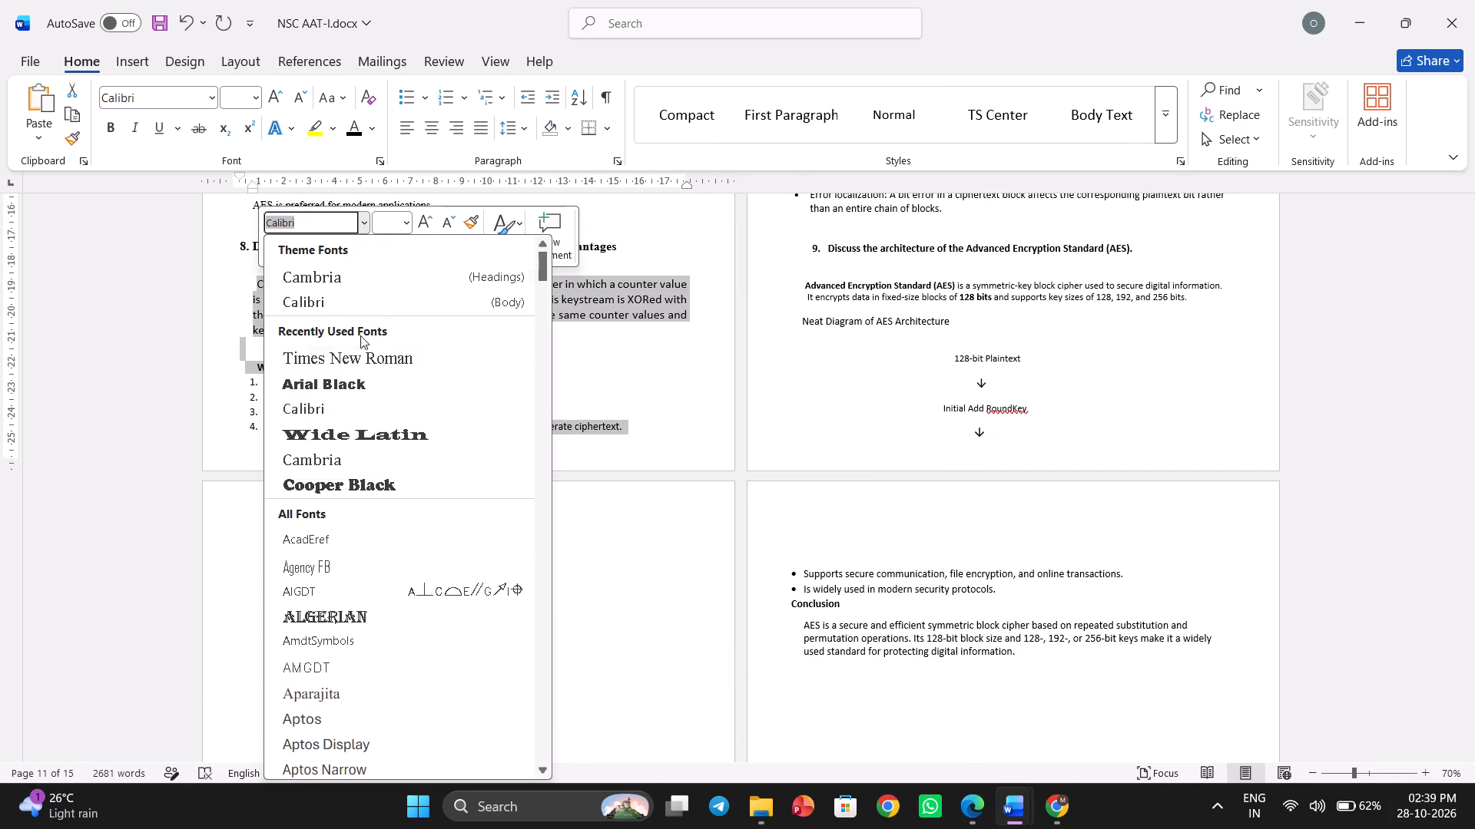
left_click(360, 359)
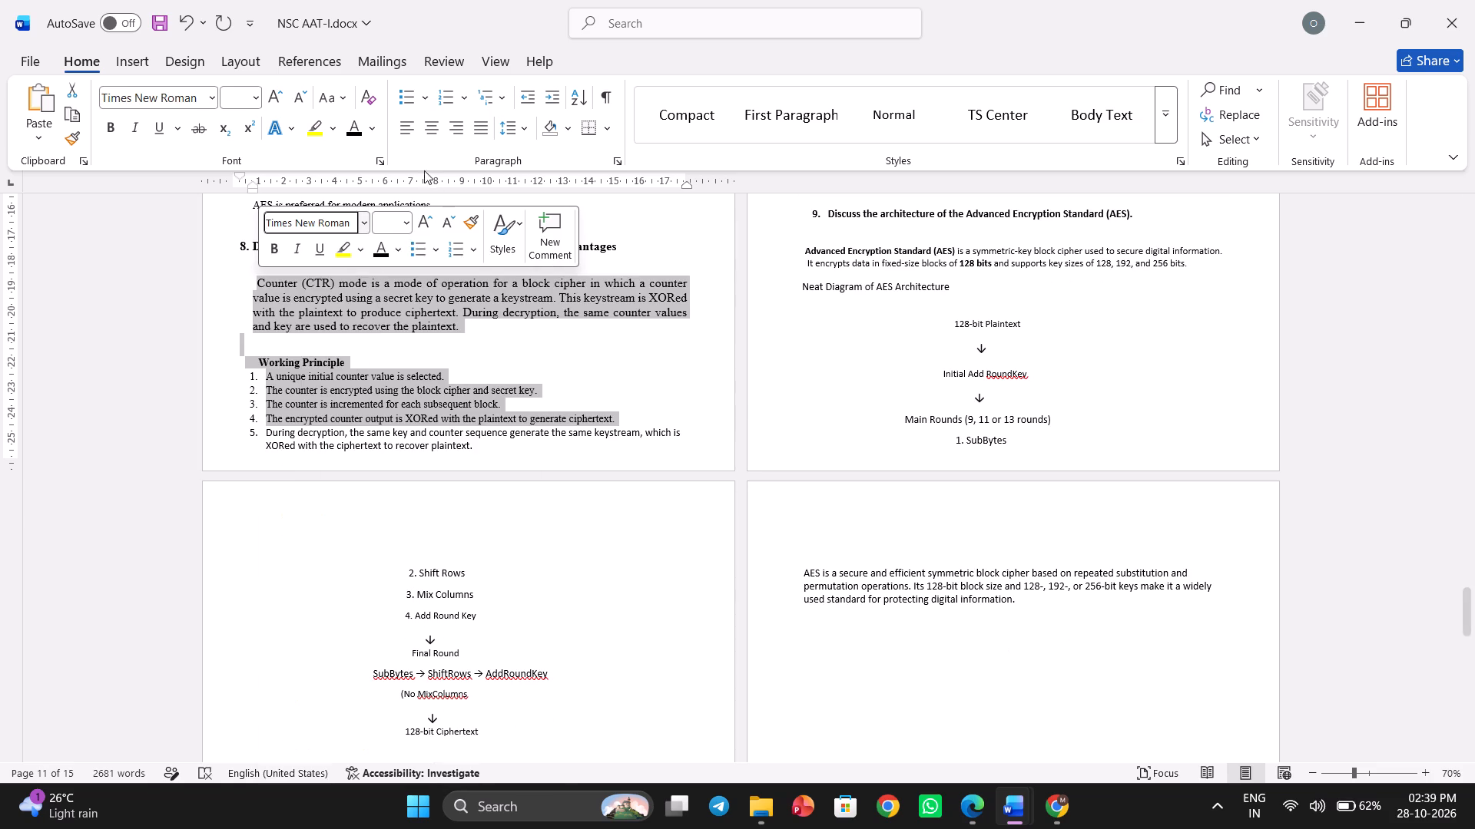
left_click(476, 134)
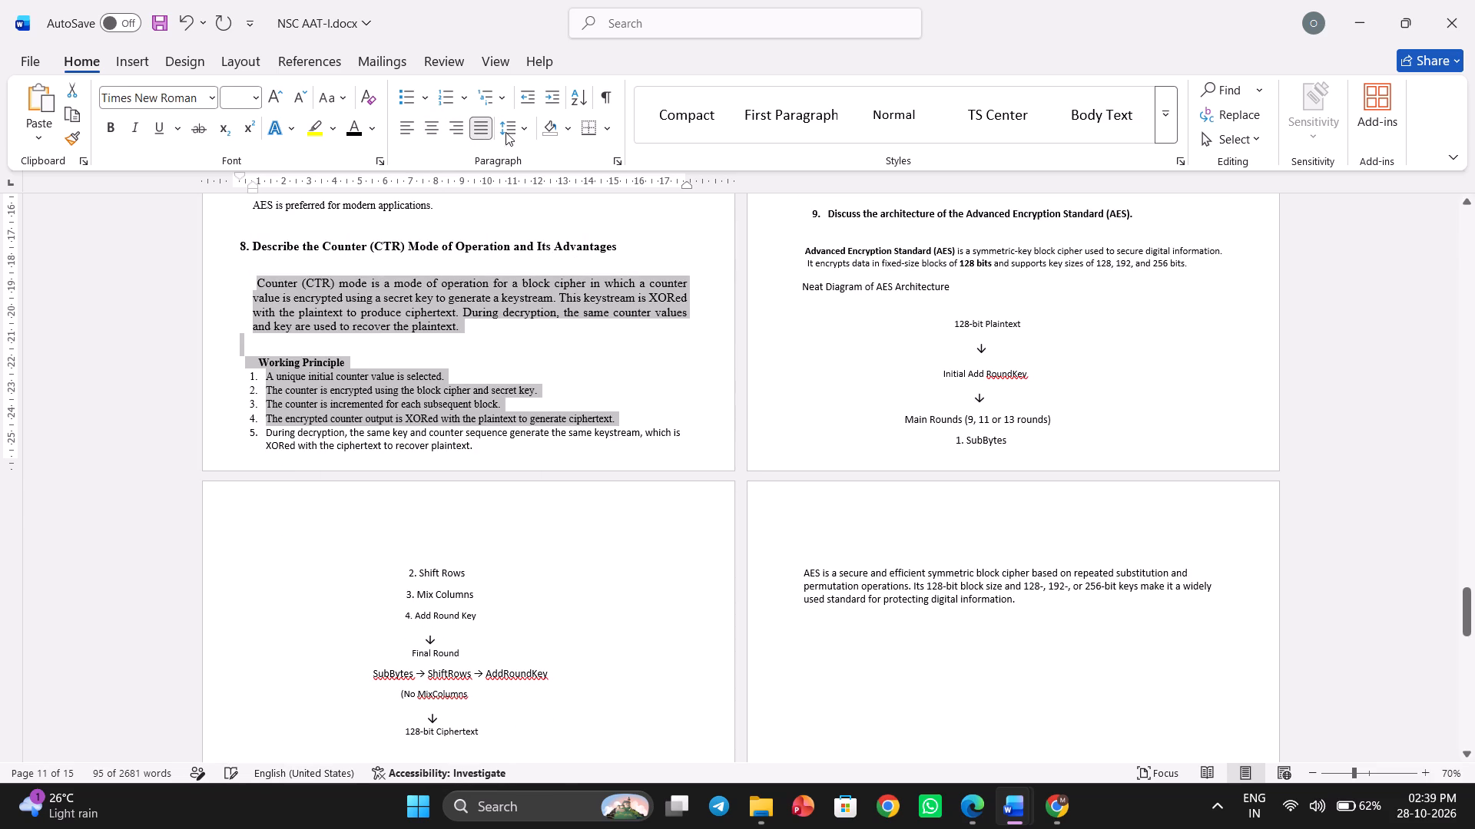
left_click(525, 129)
left_click(538, 207)
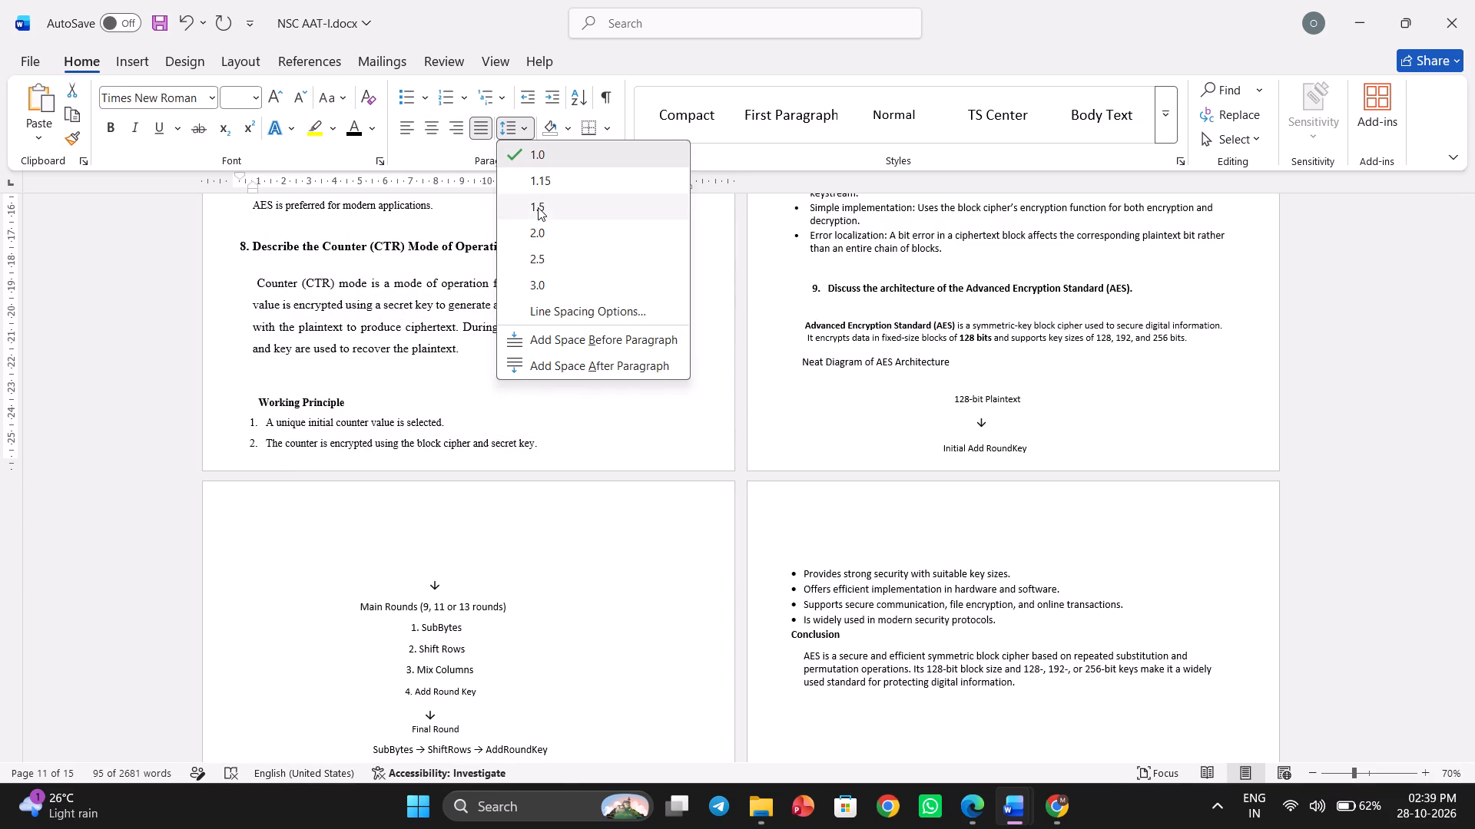
Insert three blank lines above "Working Principle" so the heading starts on the next page.
left_click(298, 378)
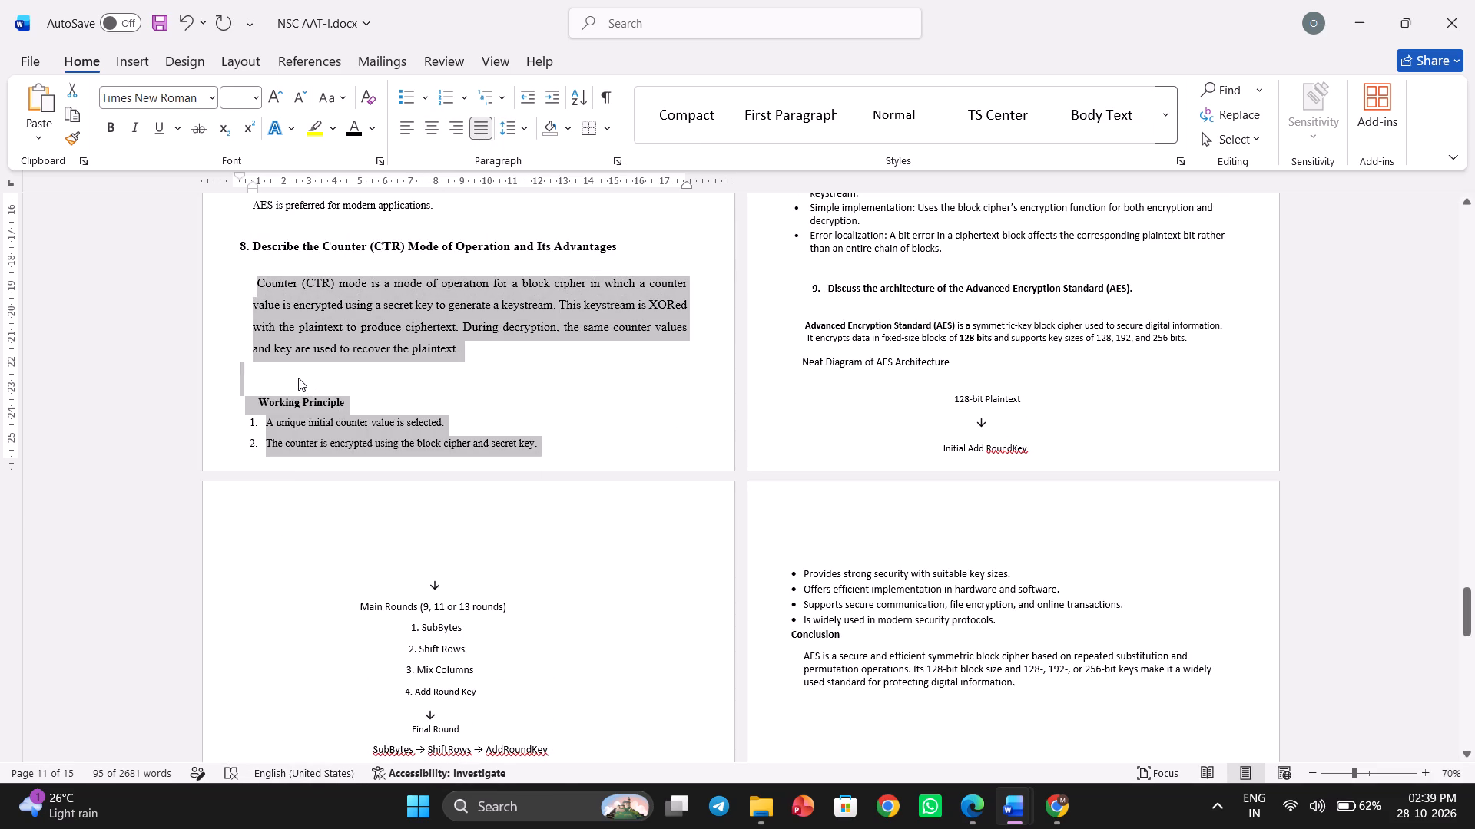
key("Return")
key("Return")
key("Return")
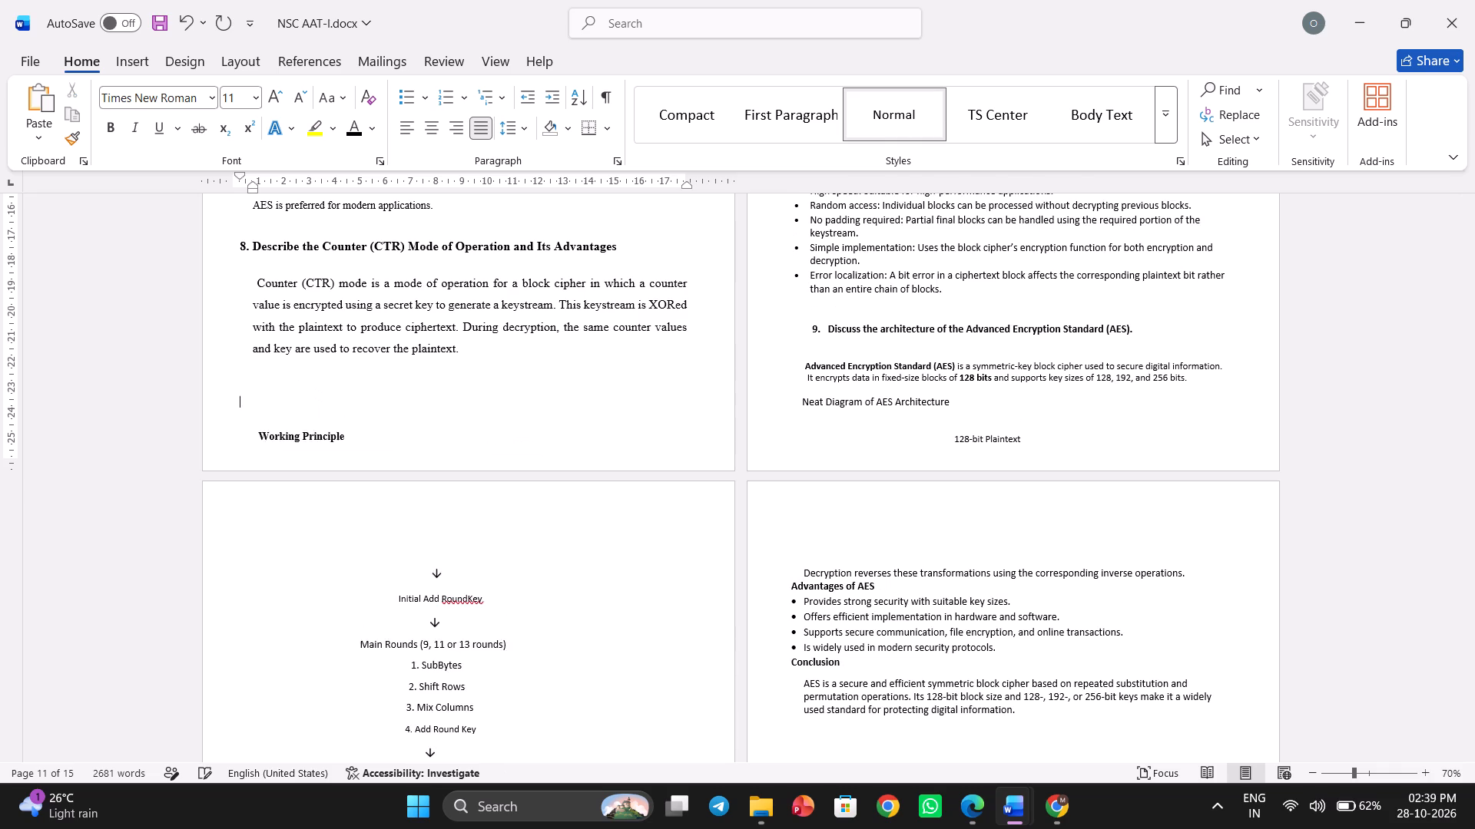
Delete the blank lines between the decryption formula explanation and the "Advantages of CTR Mode" heading.
scroll(629, 514, "up", 1)
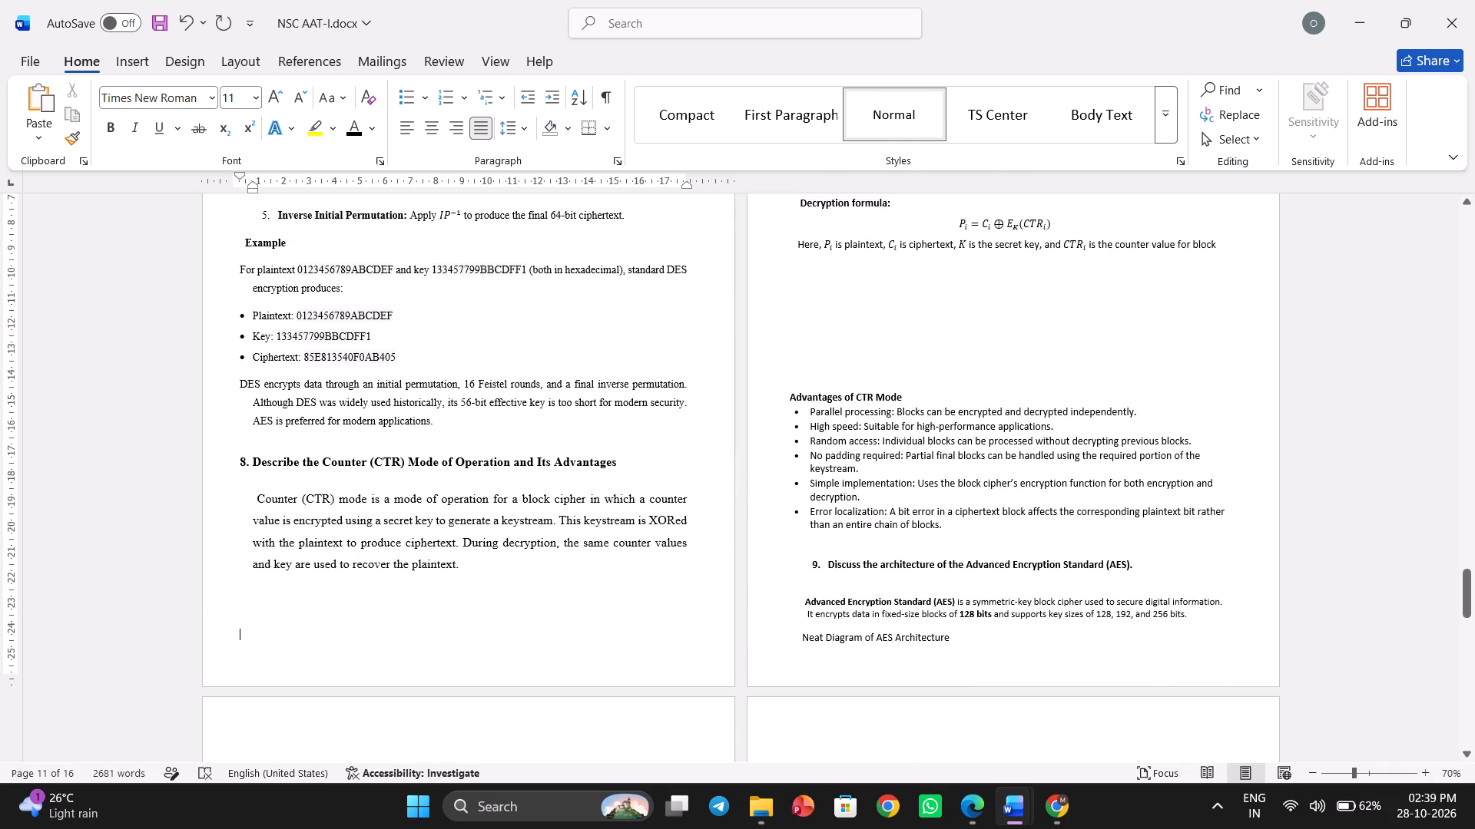
left_click_drag(813, 371, 800, 307)
left_click_drag(800, 307, 793, 289)
key("BackSpace")
key("BackSpace")
key("BackSpace")
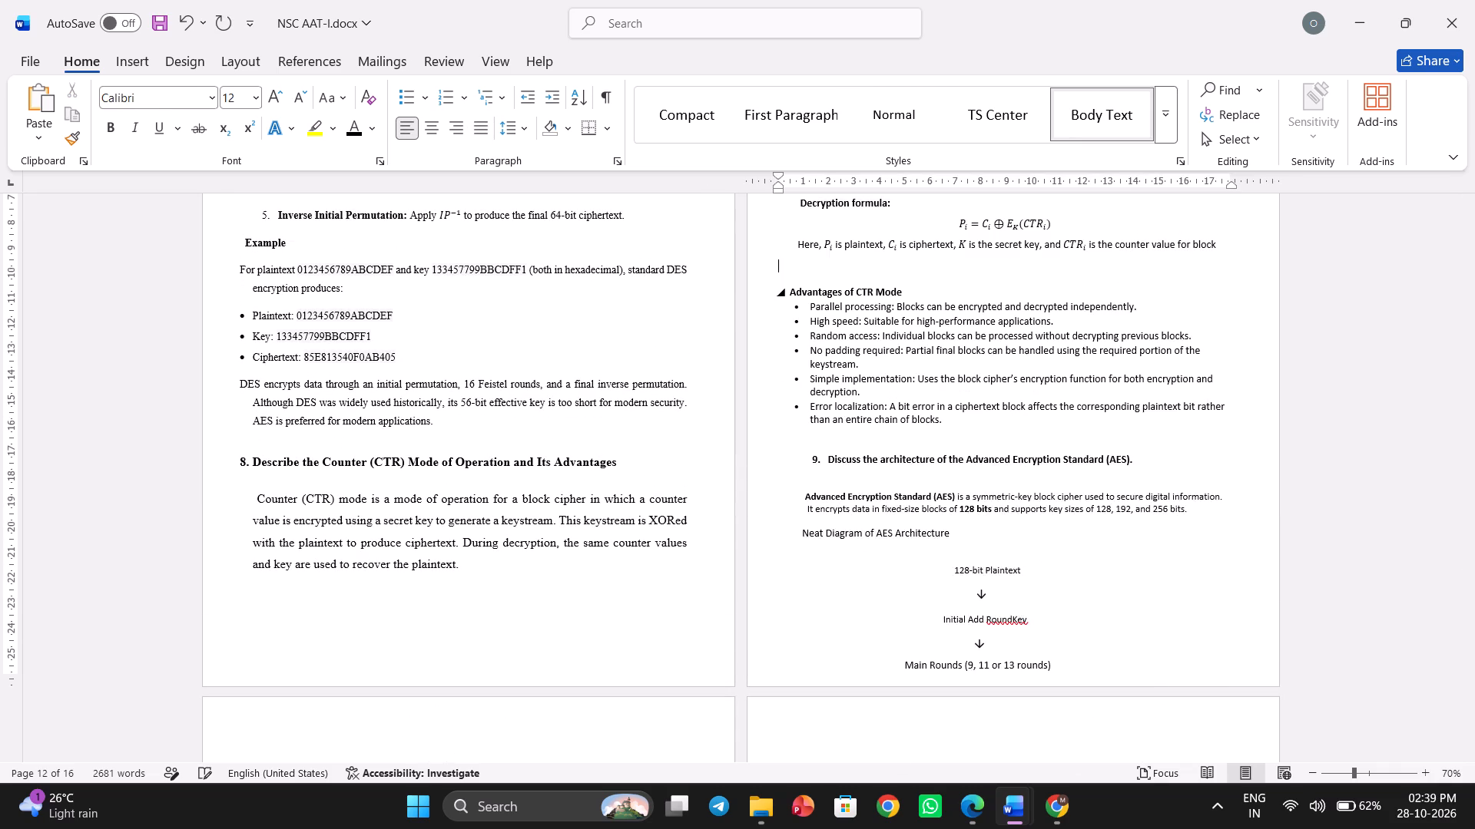
key("BackSpace")
key("Down")
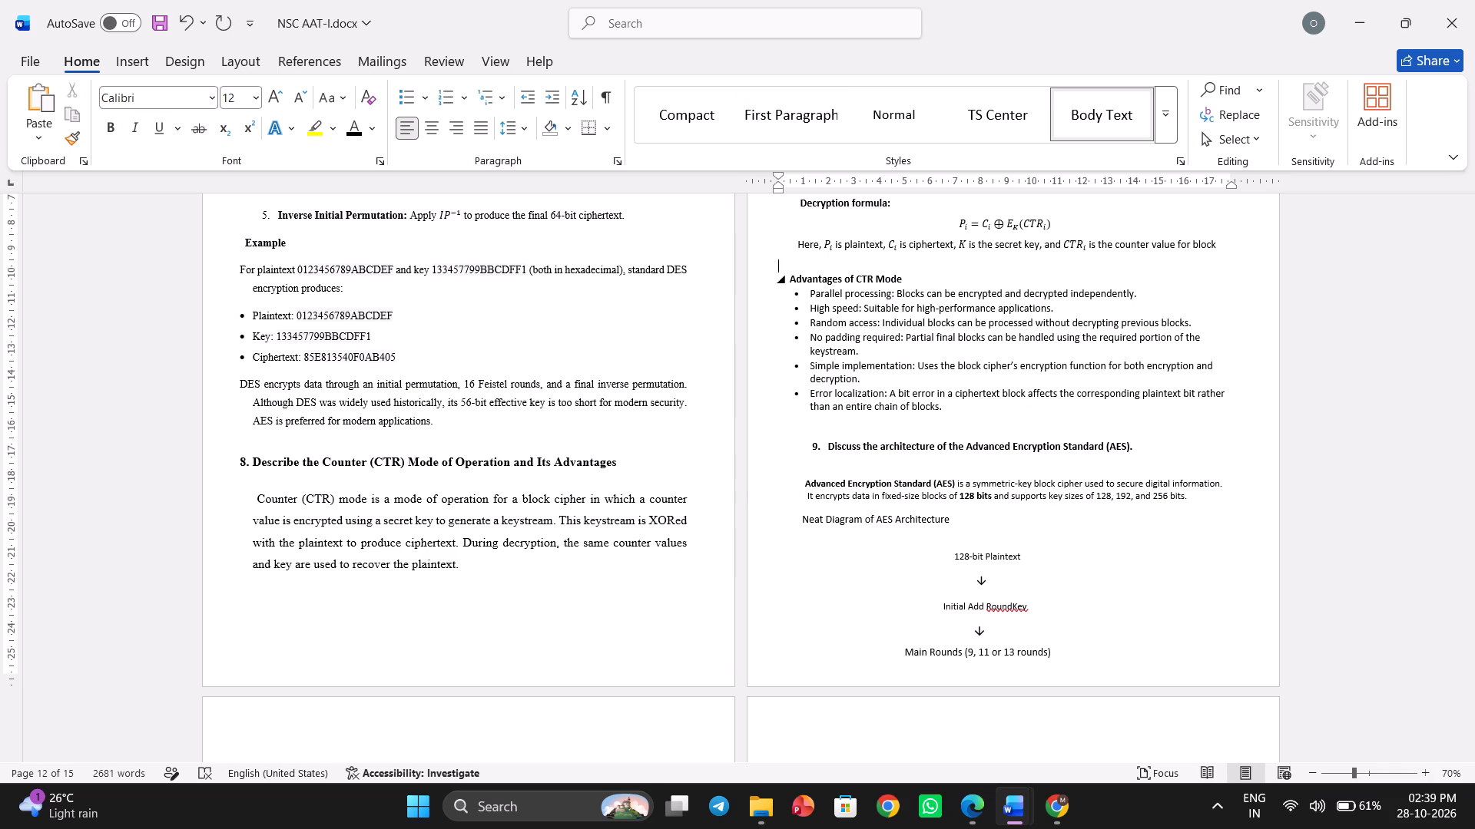
key("BackSpace")
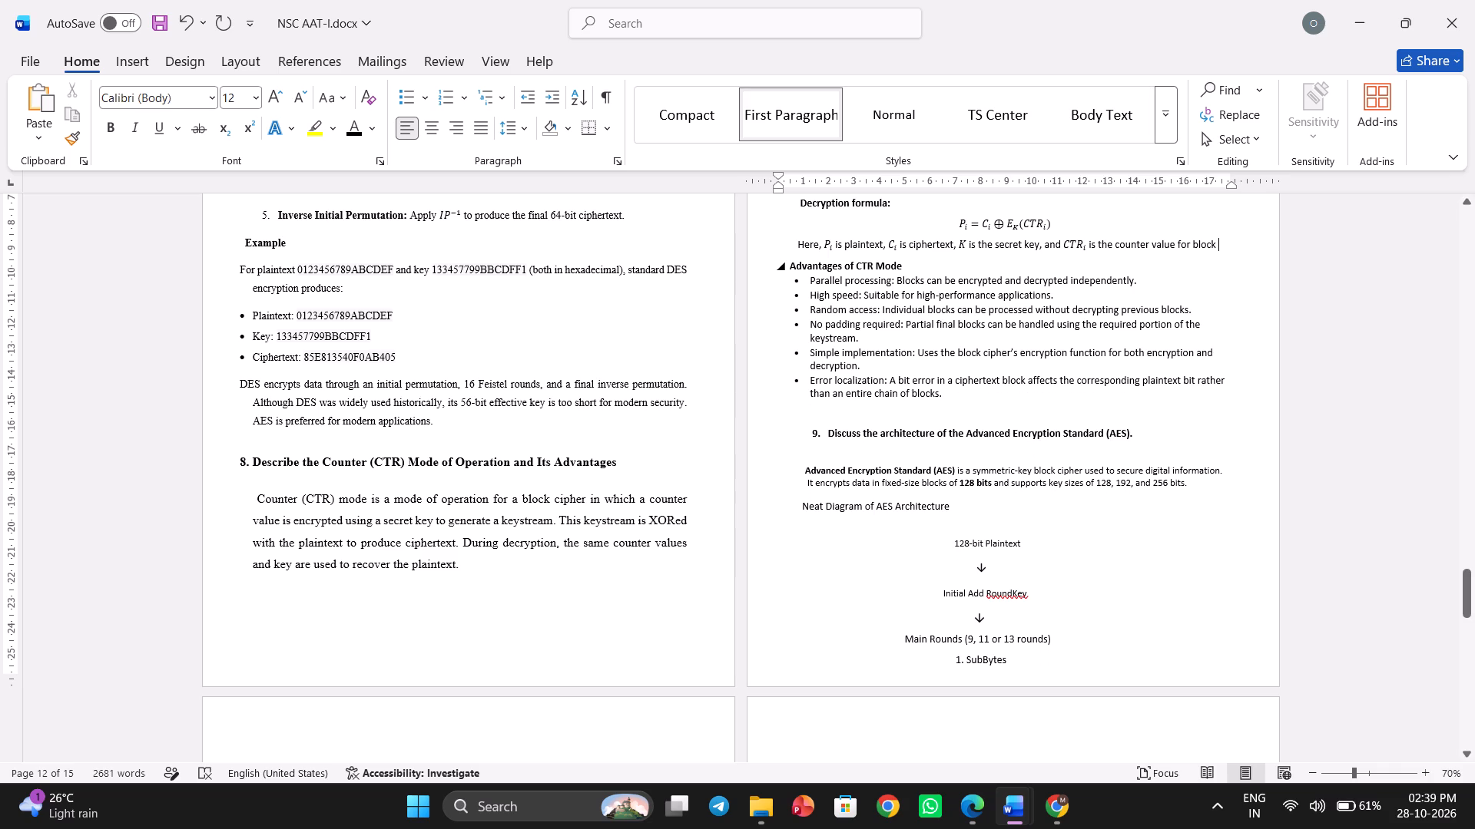